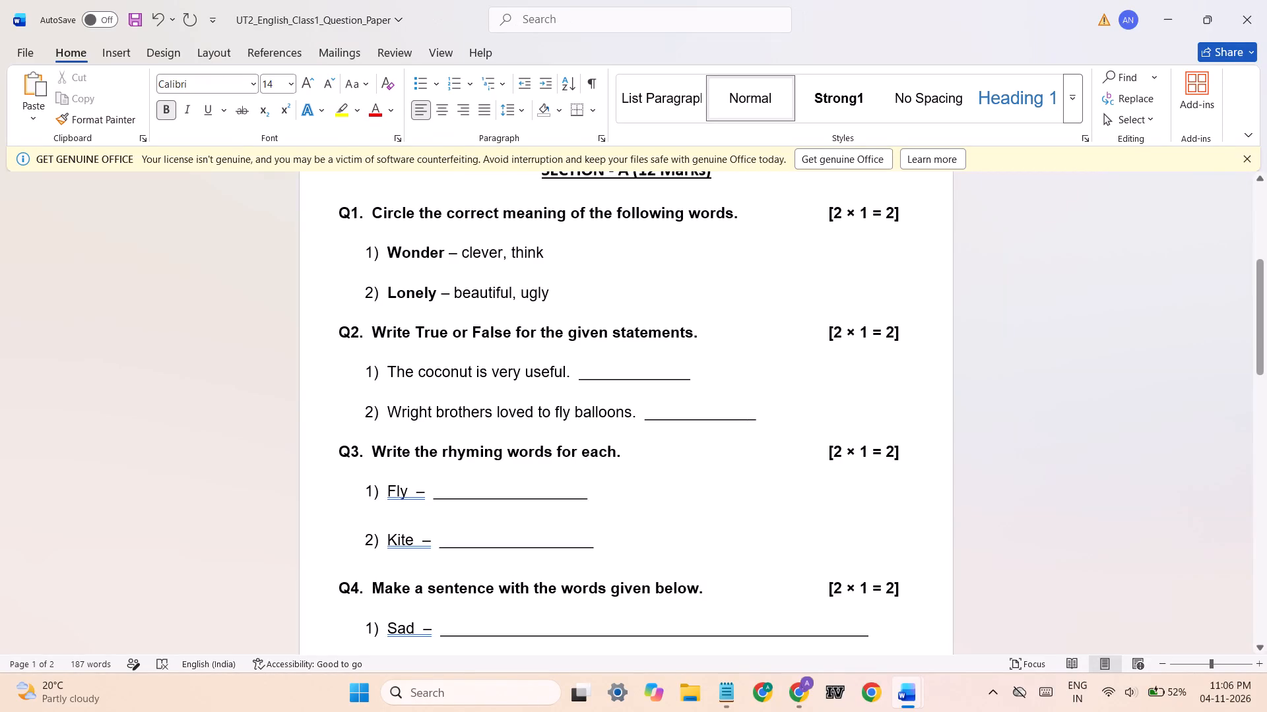
# Correct the bold word in Q1 item 2 of the question paper so that it reads "Lovely".
pyautogui.click(414, 295)
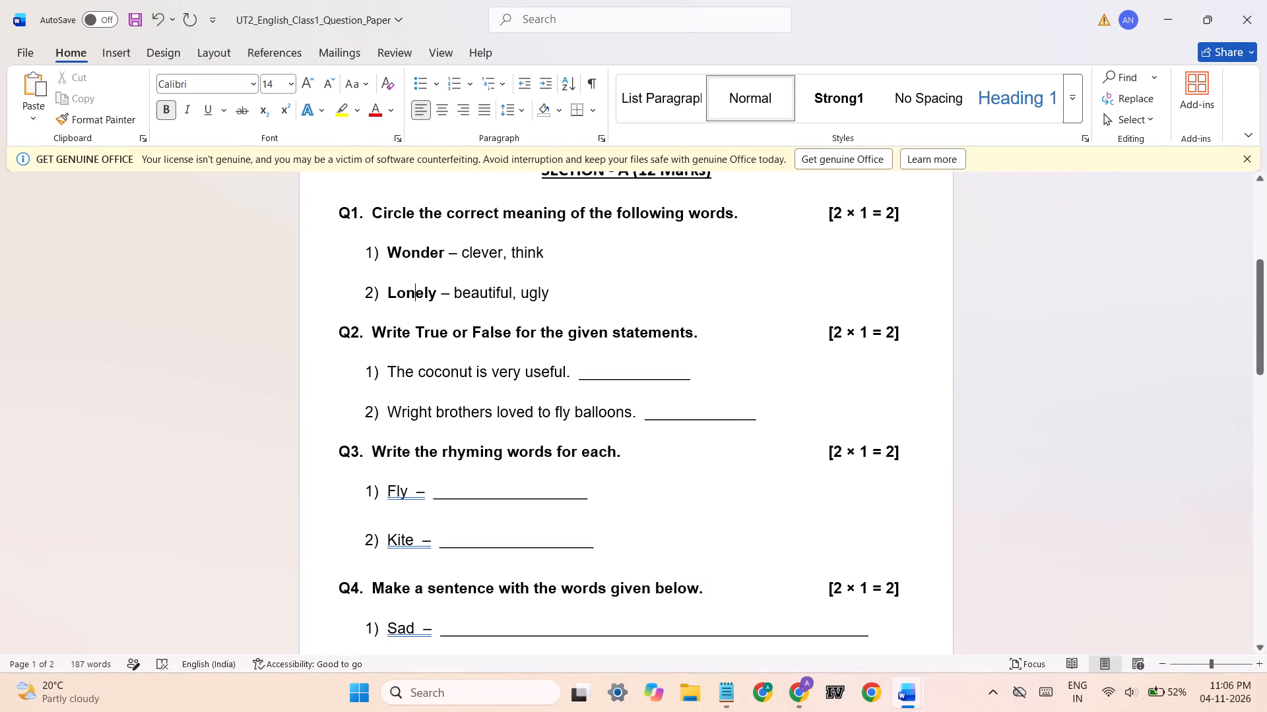
pyautogui.press('BackSpace')
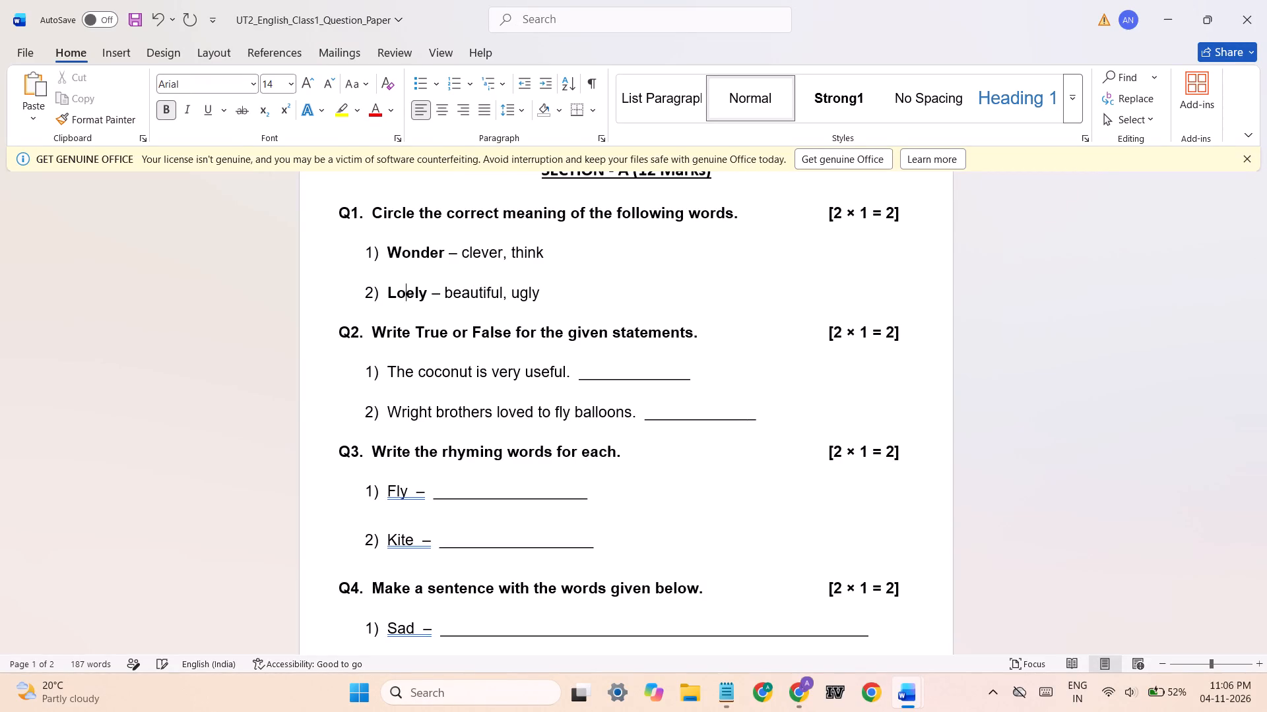
pyautogui.press('v')
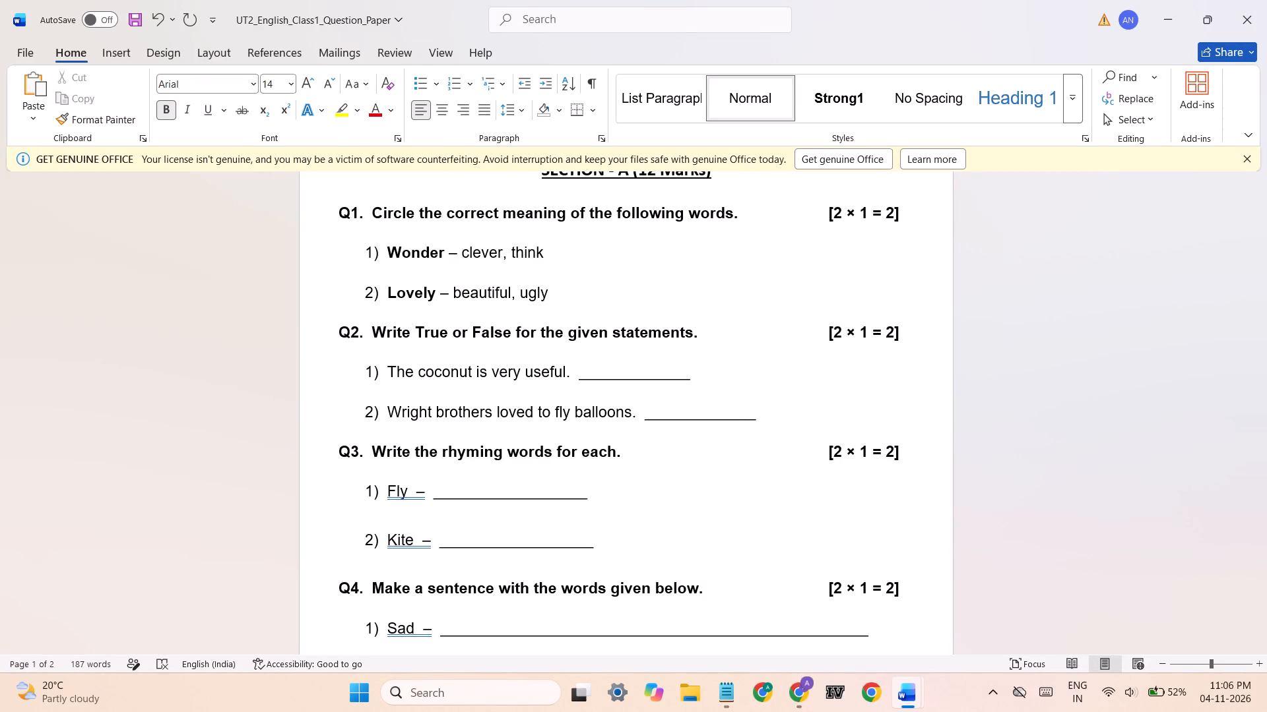
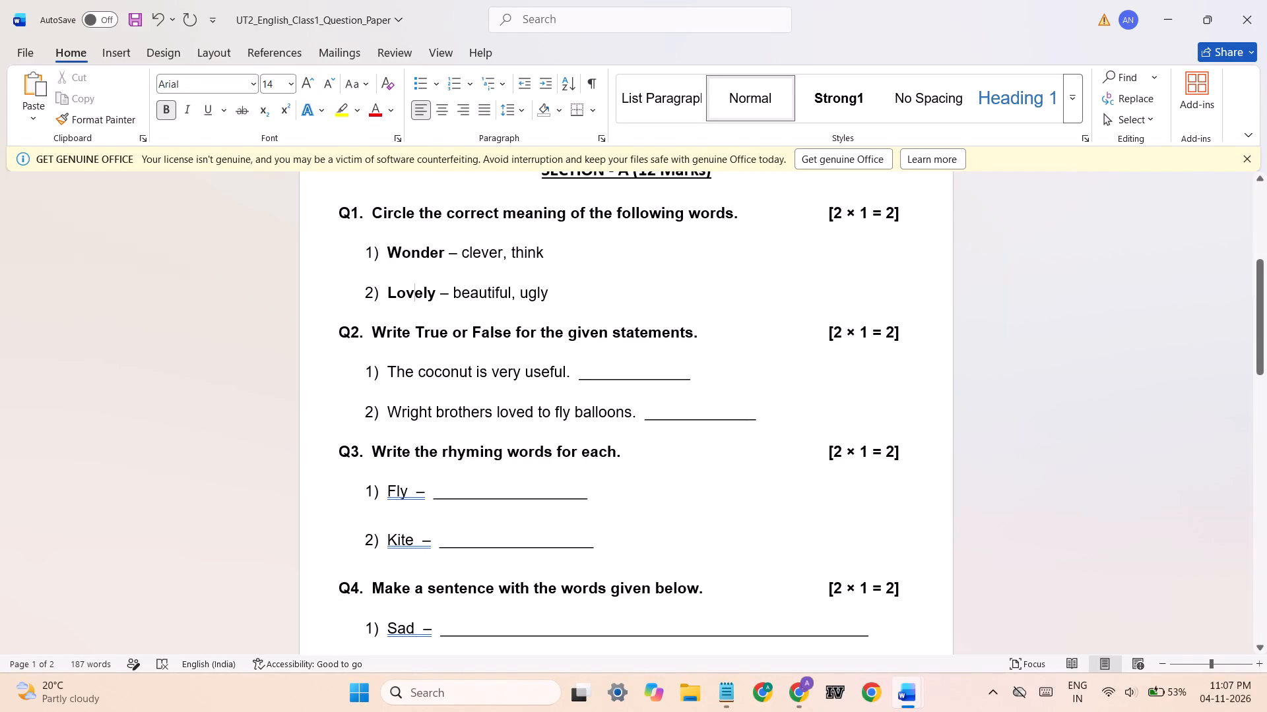
# Proofread the Section A questions Q1 to Q4 and the start of Section B for wording and capitalisation.
pyautogui.scroll(-1, 586, 331)
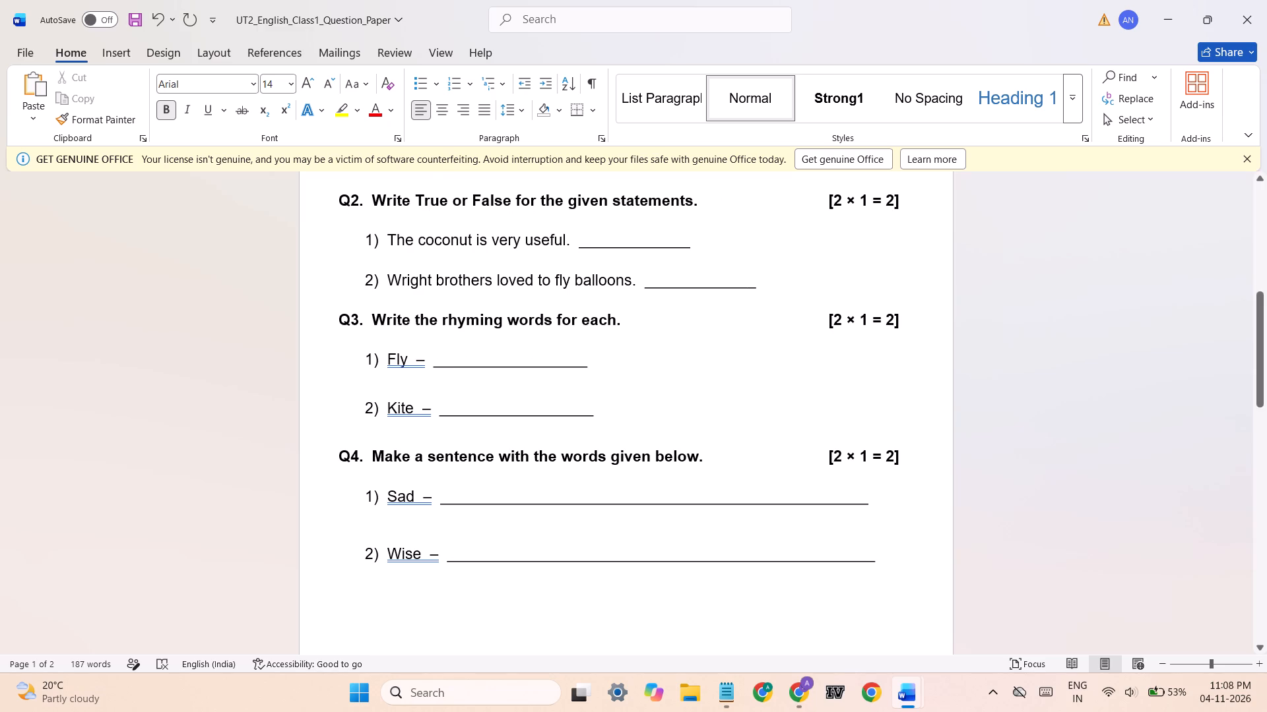
pyautogui.scroll(2, 616, 330)
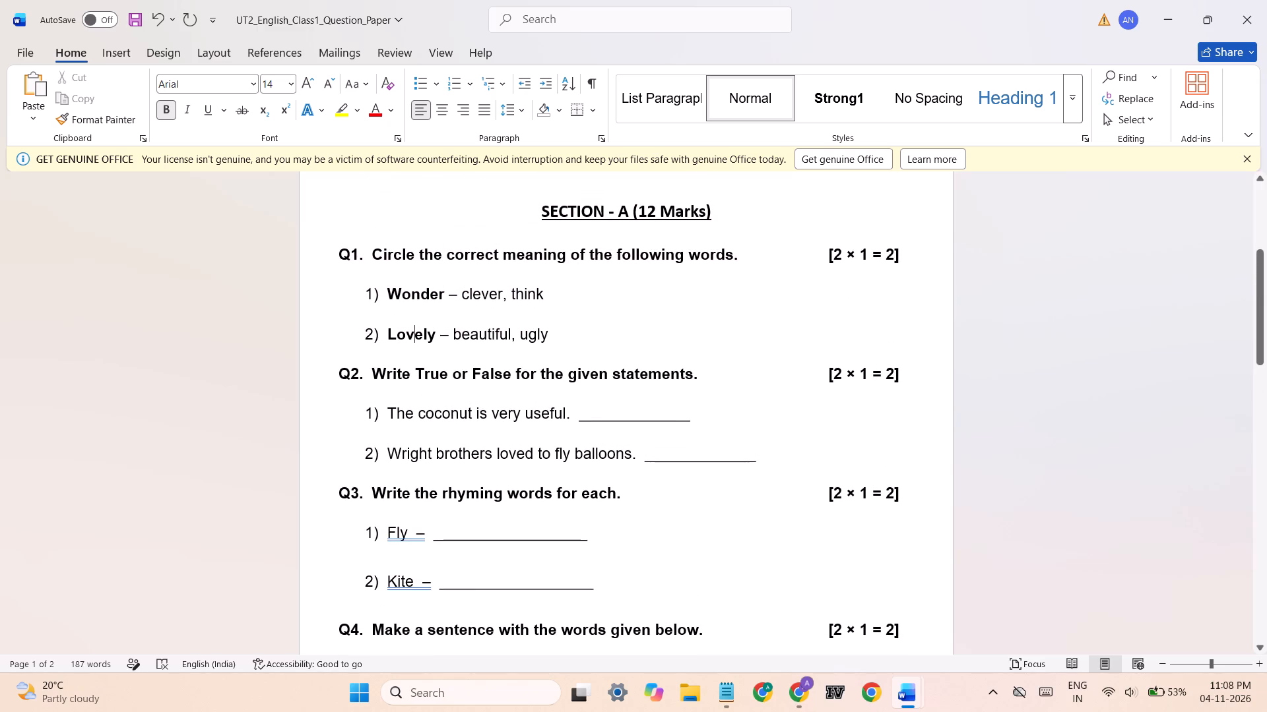
pyautogui.scroll(-2, 616, 330)
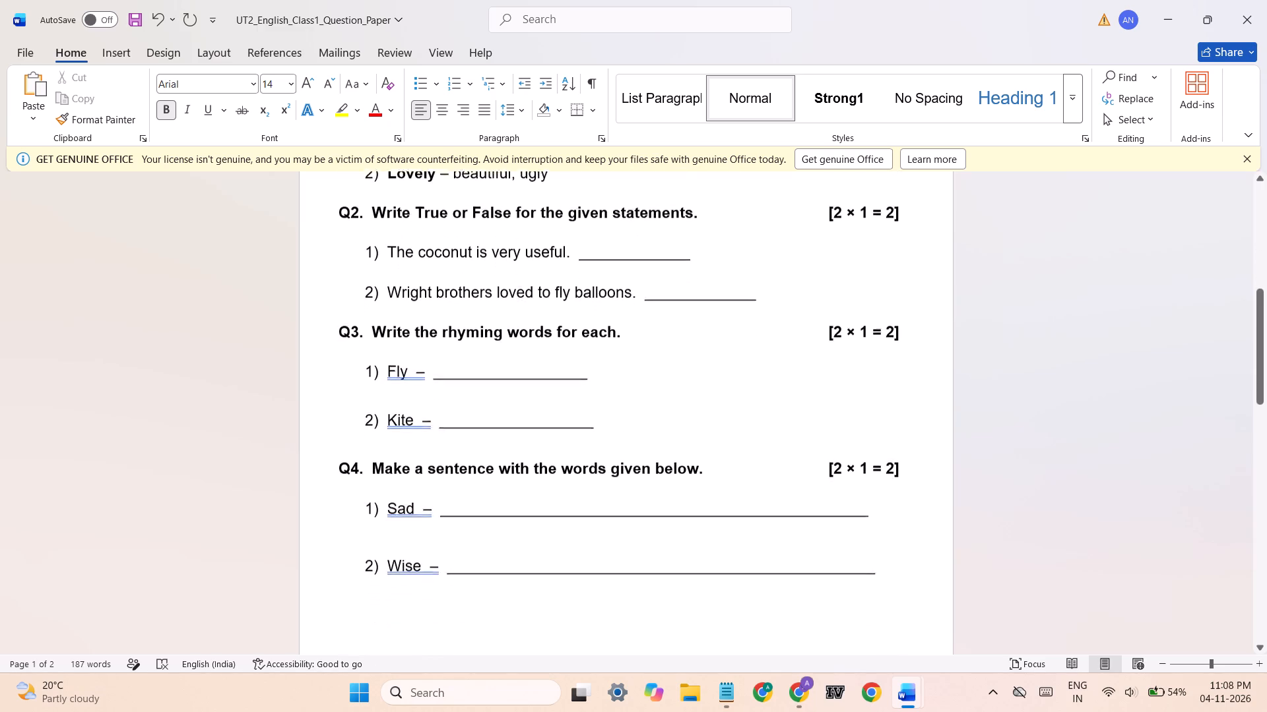
pyautogui.scroll(-2, 616, 330)
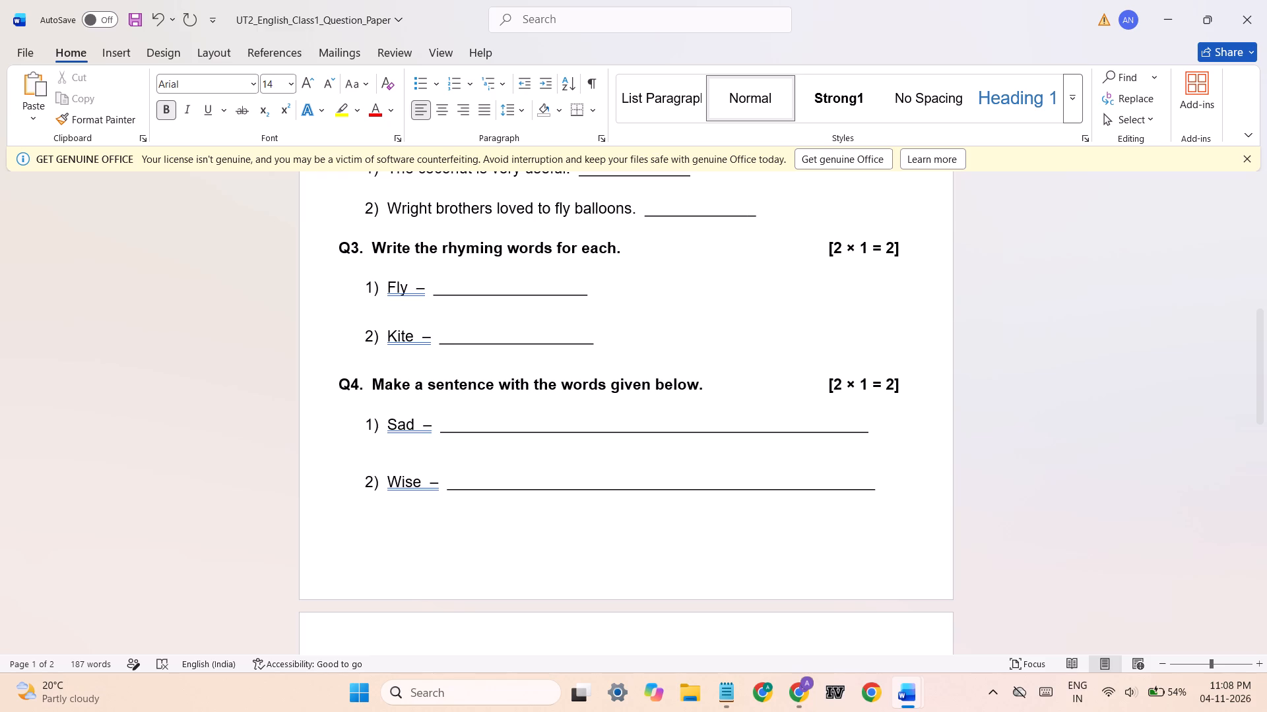
pyautogui.scroll(-1, 616, 330)
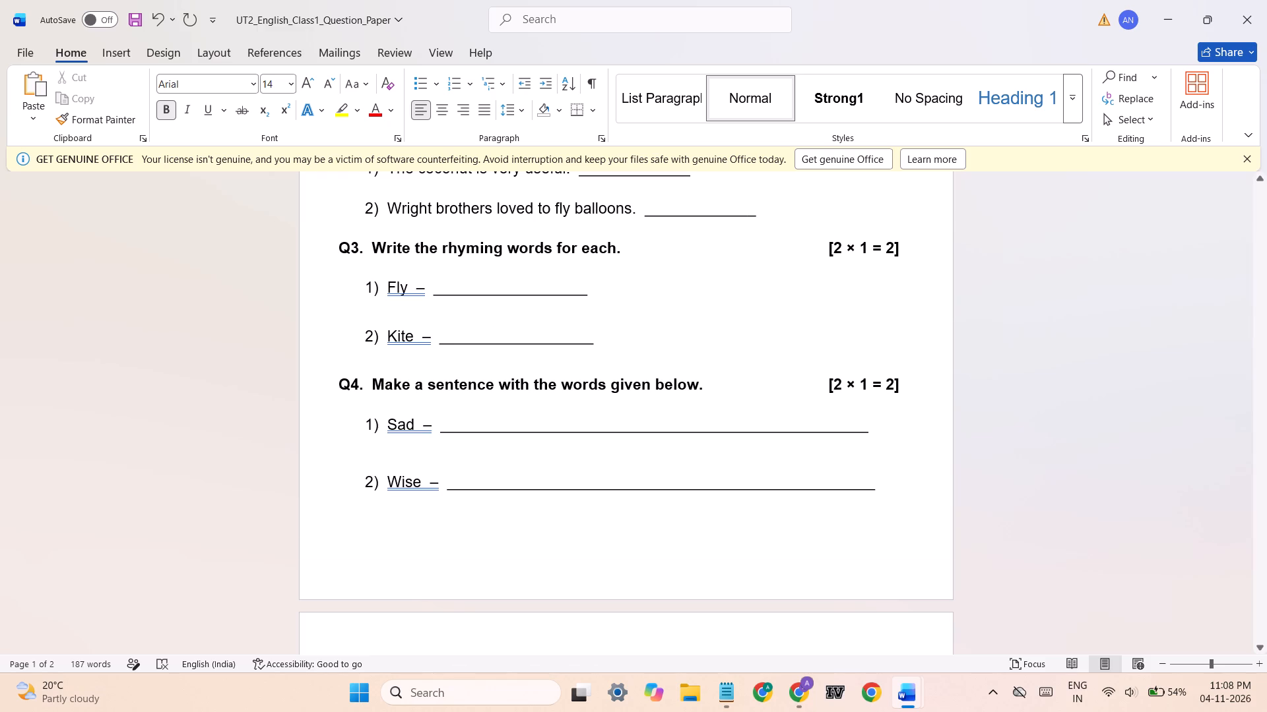
pyautogui.scroll(-1, 616, 330)
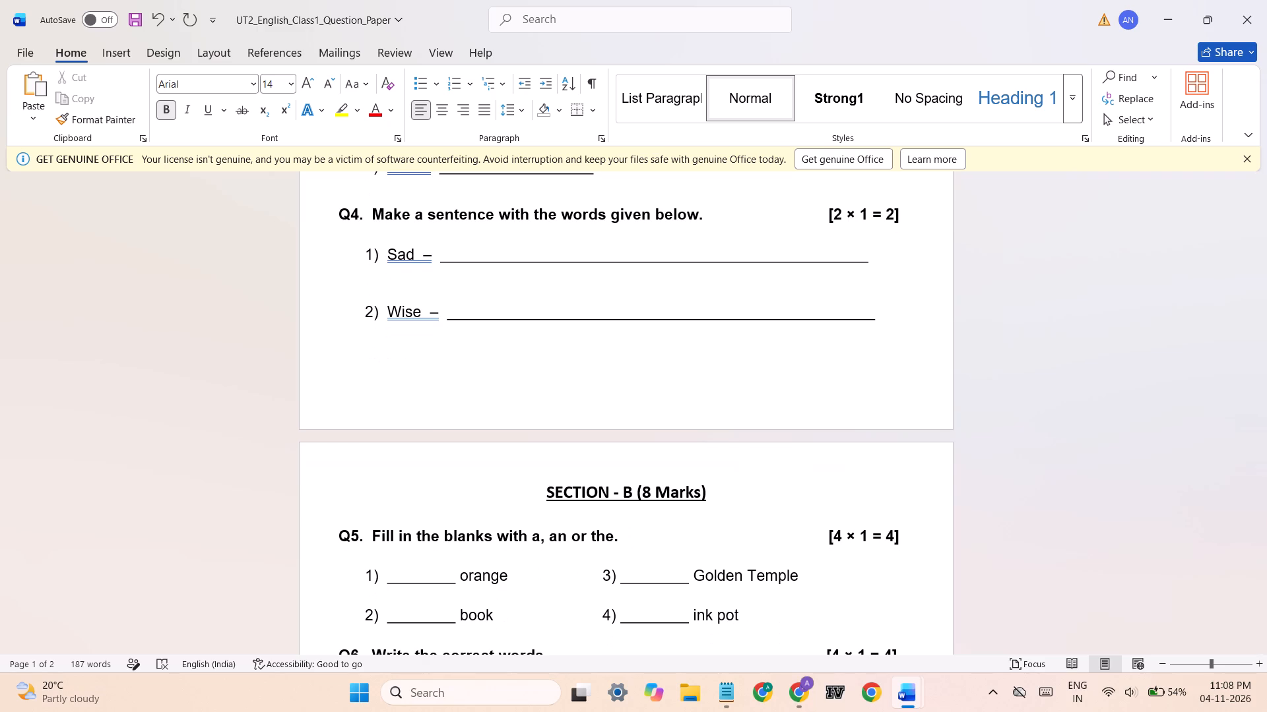
pyautogui.scroll(1, 616, 330)
pyautogui.scroll(-1, 616, 330)
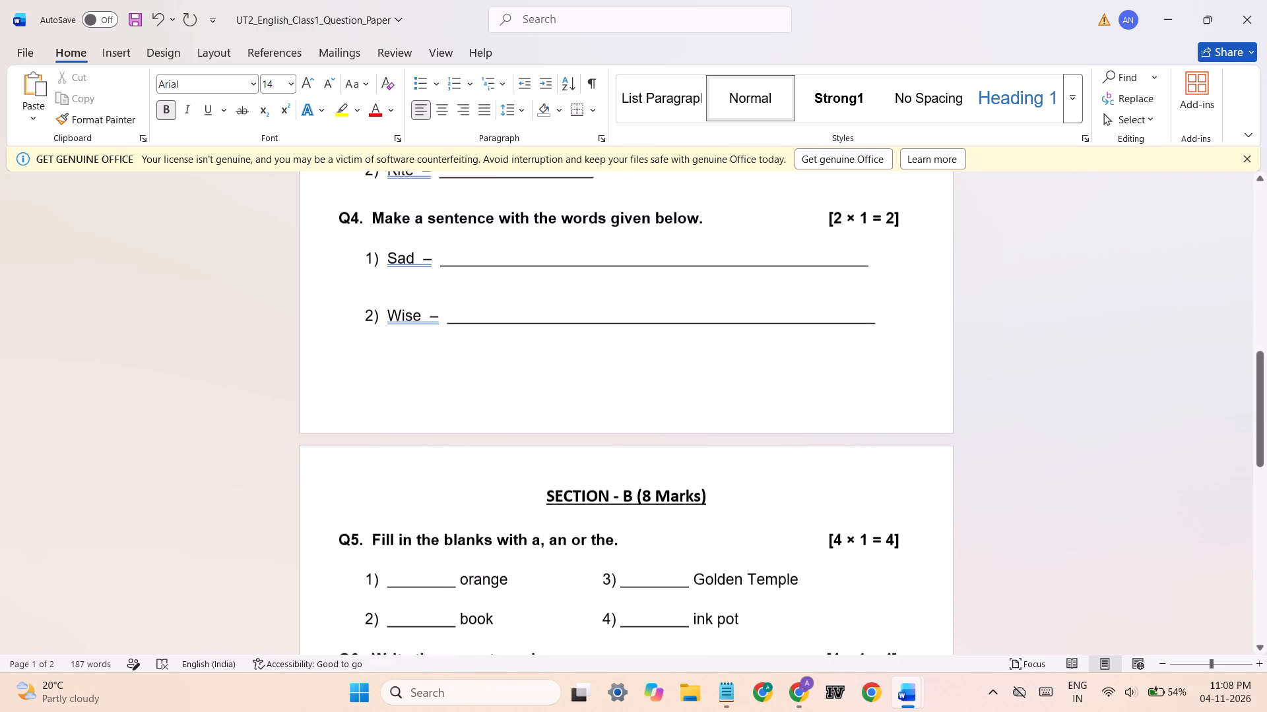
pyautogui.scroll(-1, 616, 330)
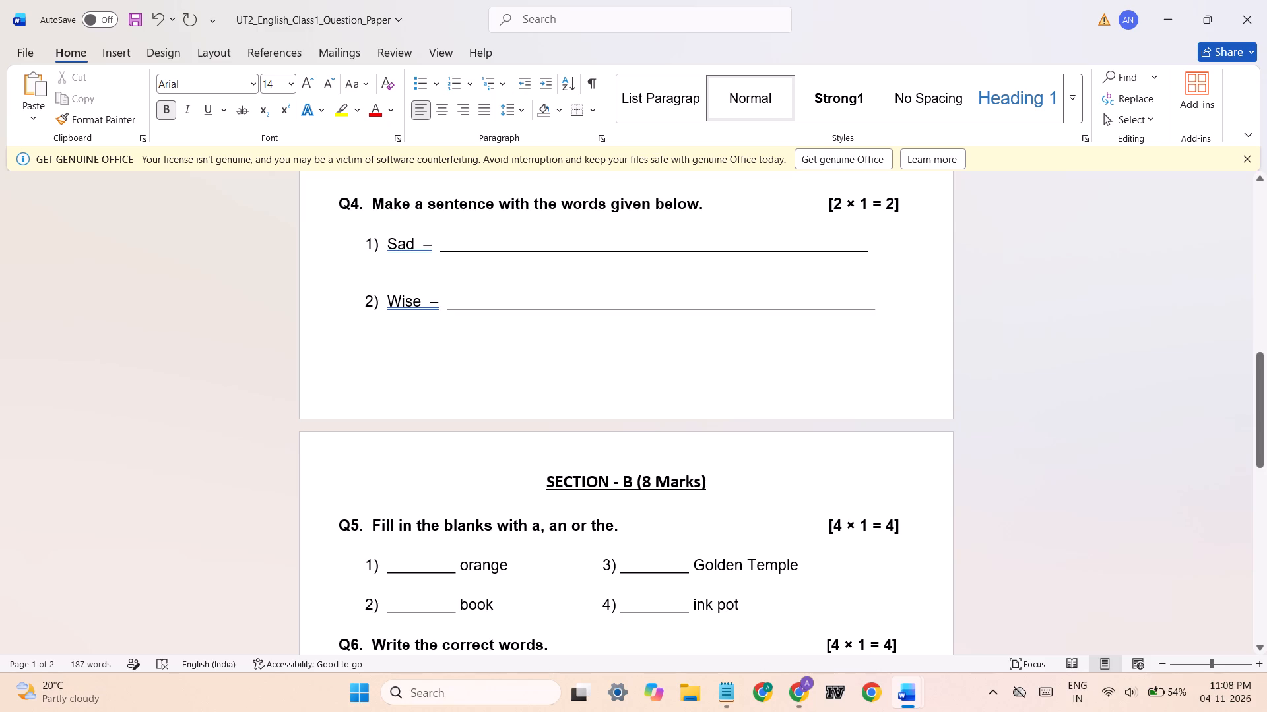
pyautogui.scroll(-1, 397, 242)
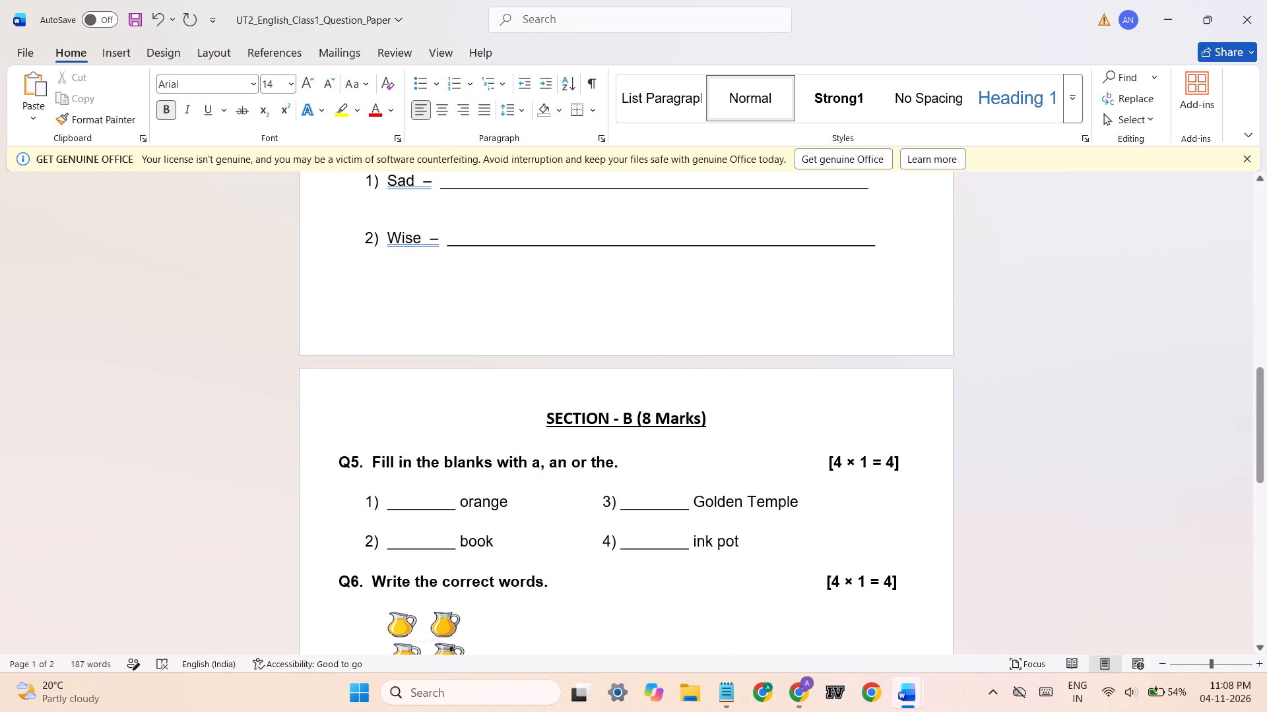
# Change the initial letters of both Q4 words to lowercase so that they read "sad" and "wise".
pyautogui.scroll(1, 393, 311)
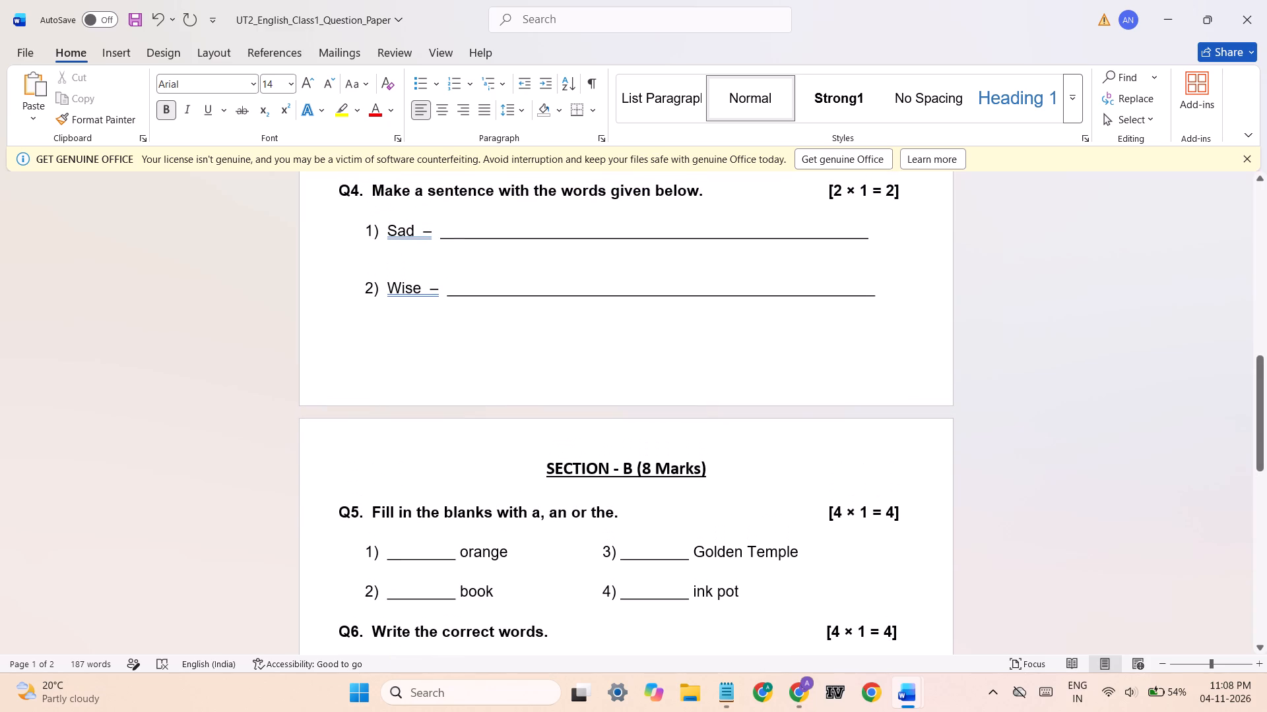
pyautogui.scroll(1, 393, 311)
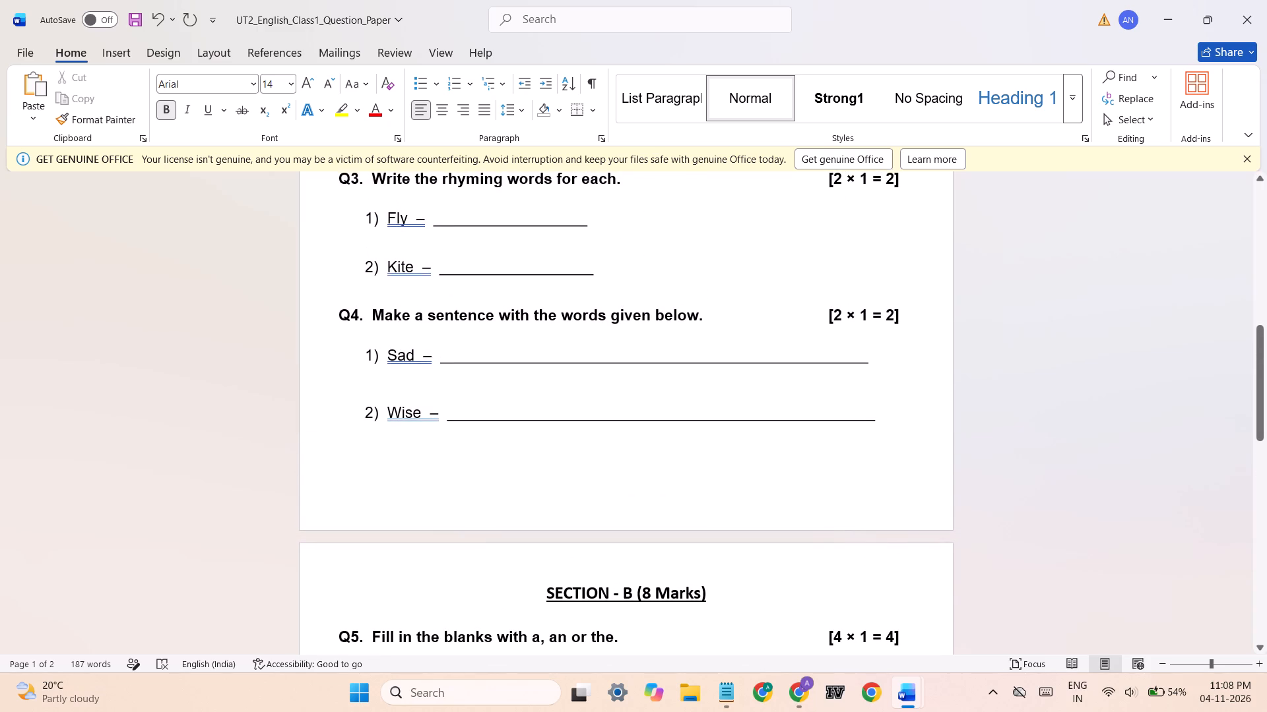
pyautogui.click(396, 358)
pyautogui.press('BackSpace')
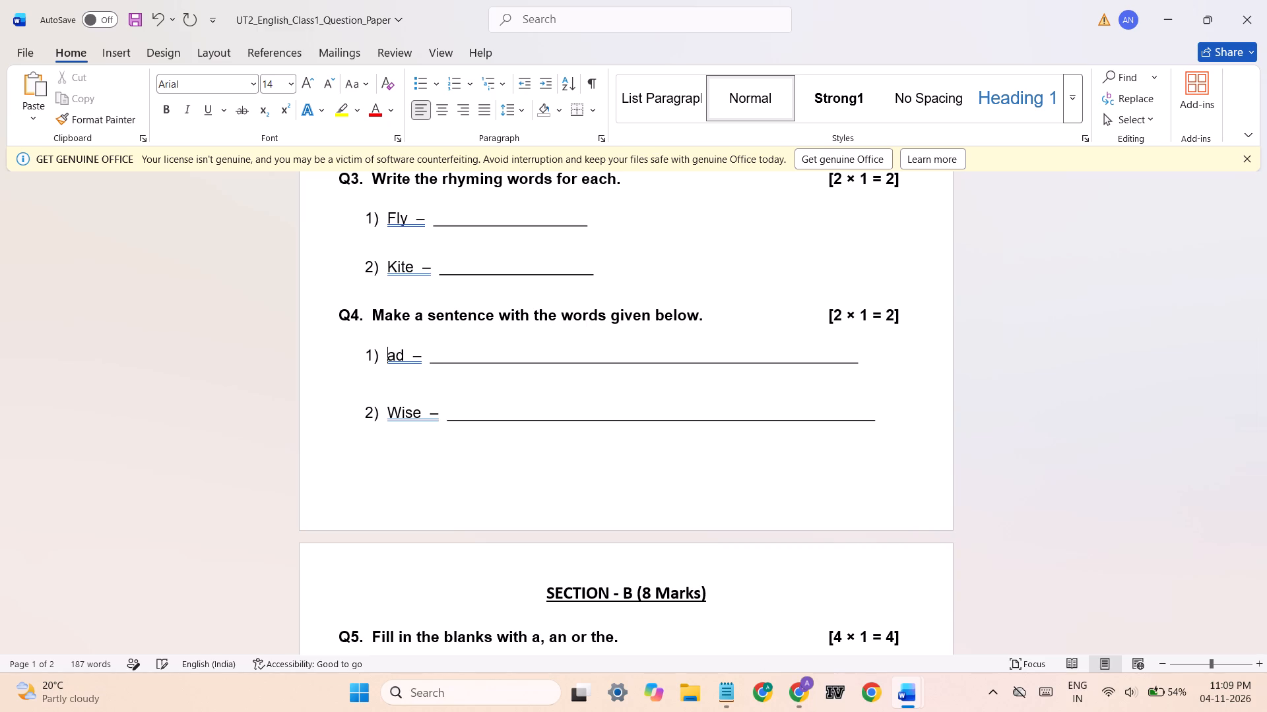
pyautogui.press('s')
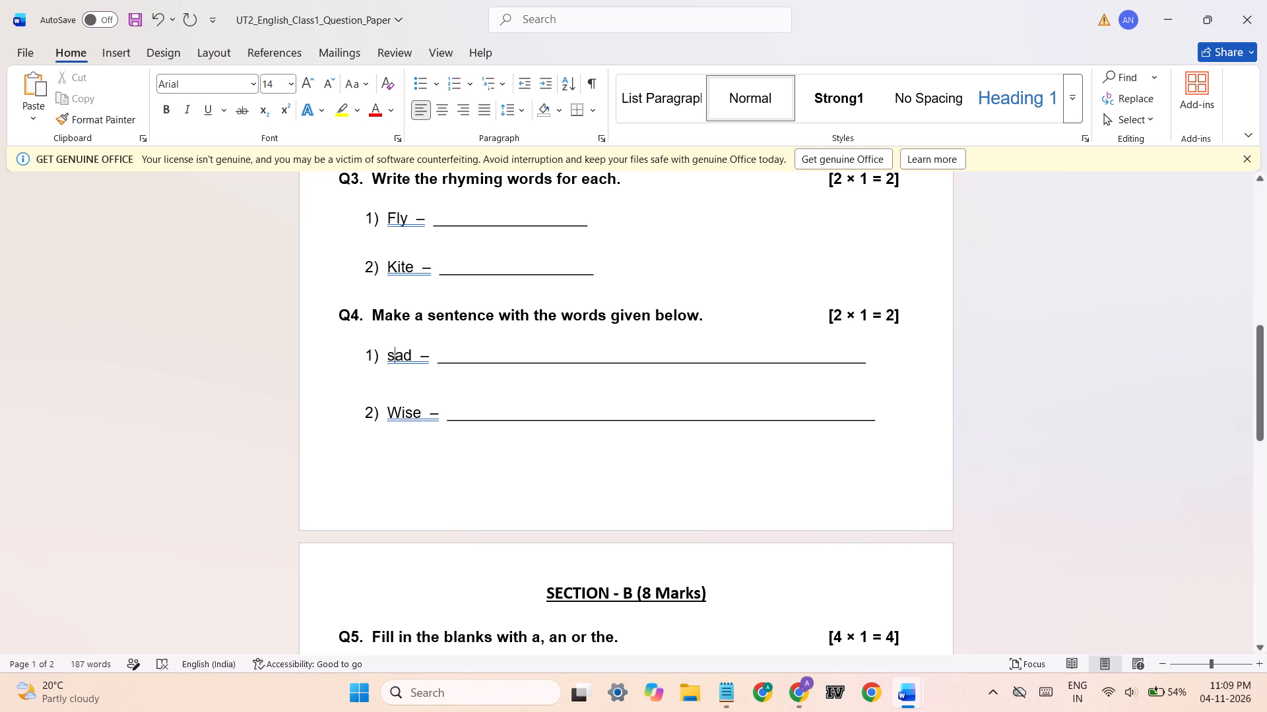
pyautogui.click(399, 408)
pyautogui.press('BackSpace')
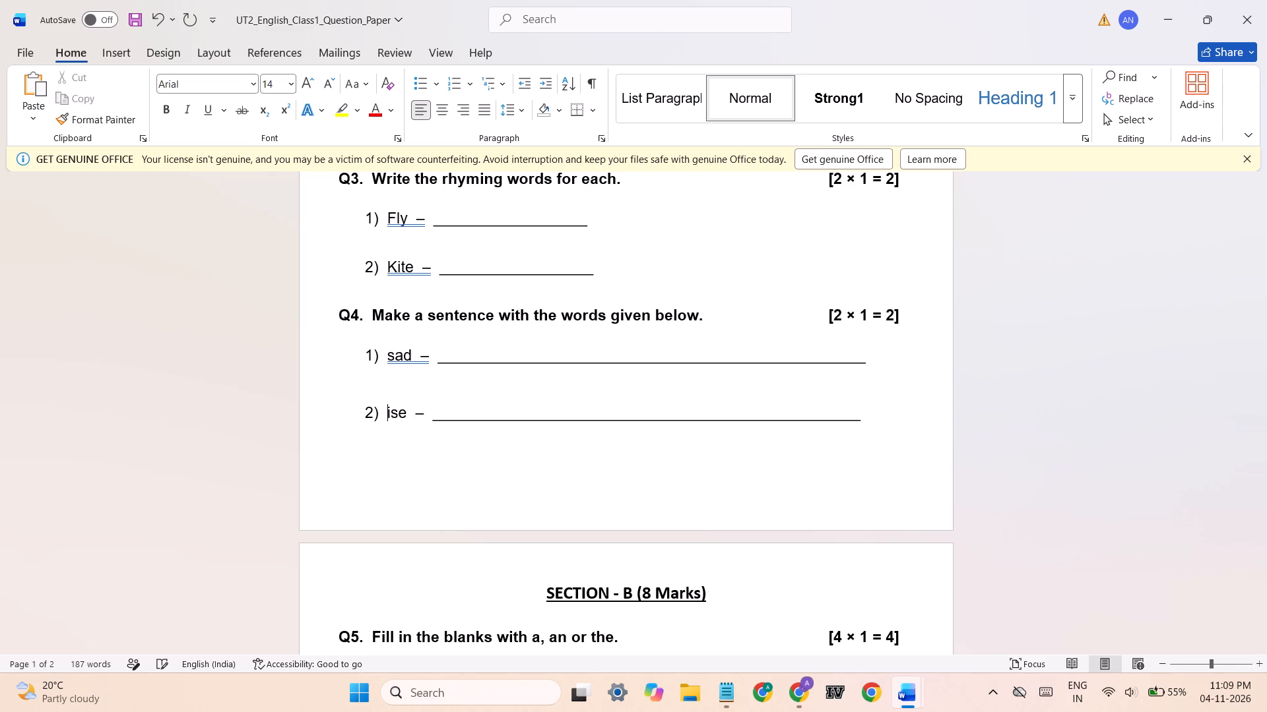
pyautogui.press('w')
# Proofread Section B, covering the Q5 article blanks and the Q6 picture items down to the trees.
pyautogui.scroll(-1, 399, 408)
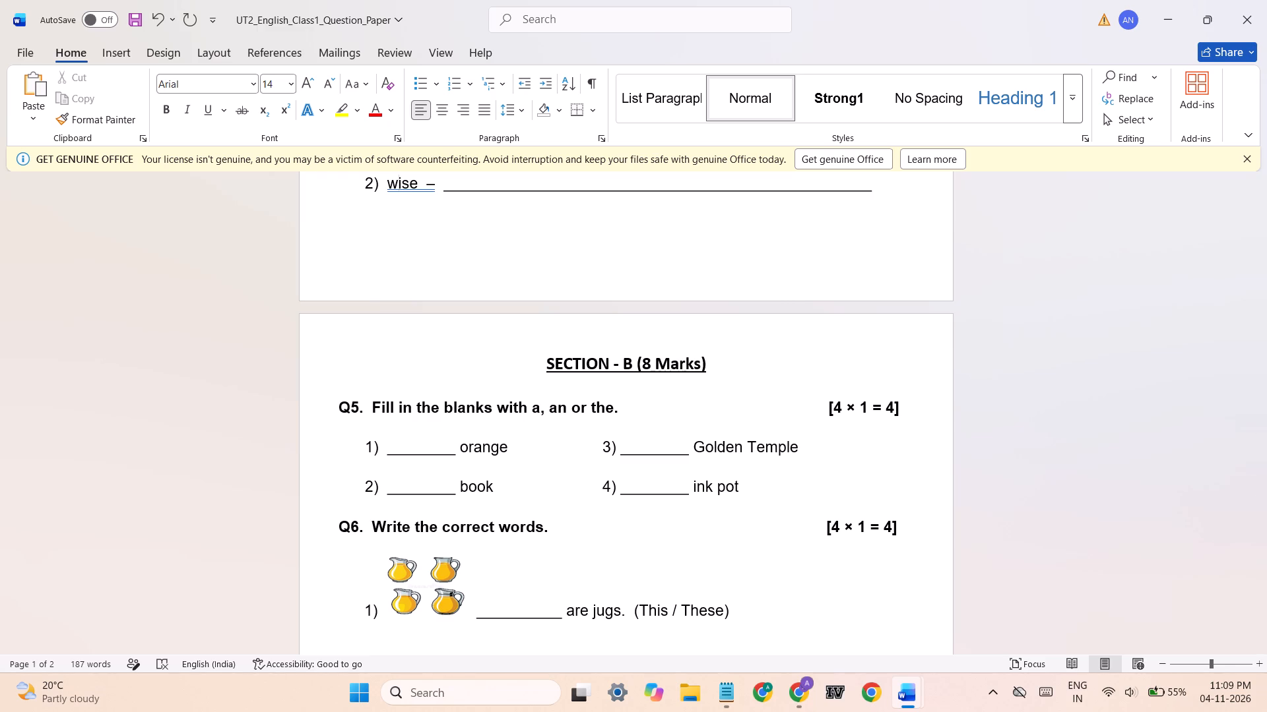
pyautogui.scroll(-1, 399, 408)
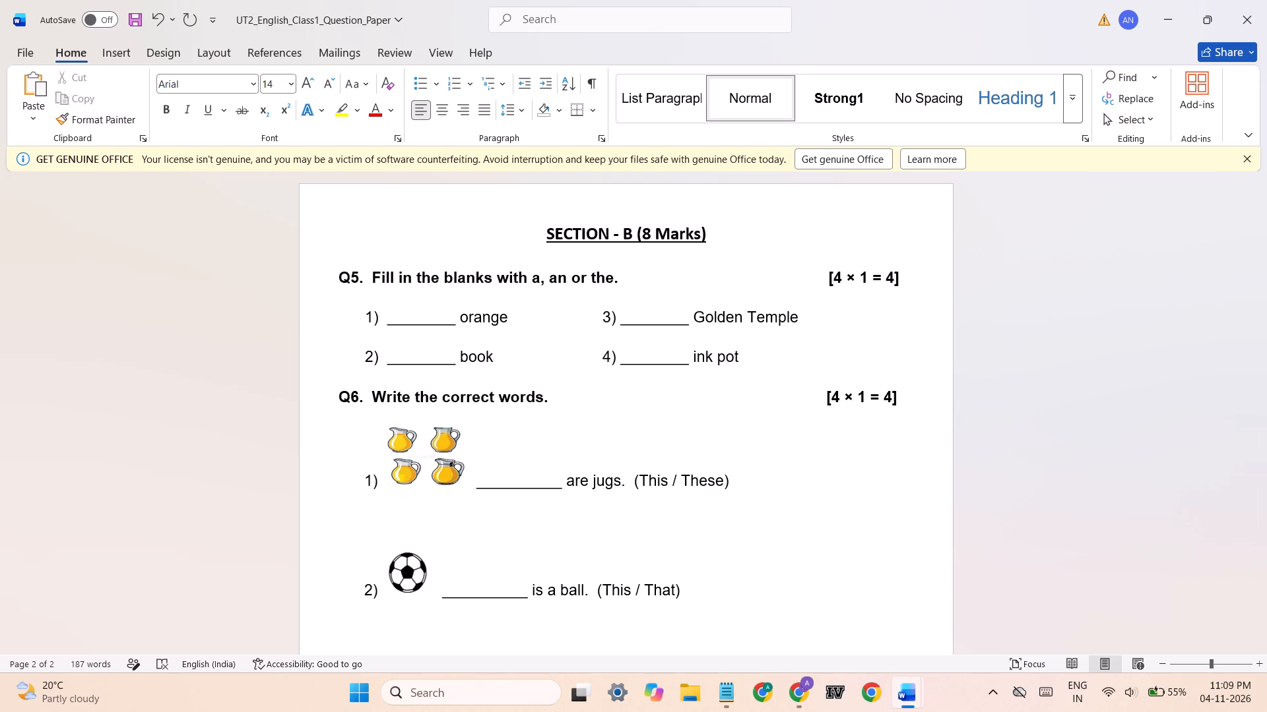
pyautogui.scroll(-1, 399, 408)
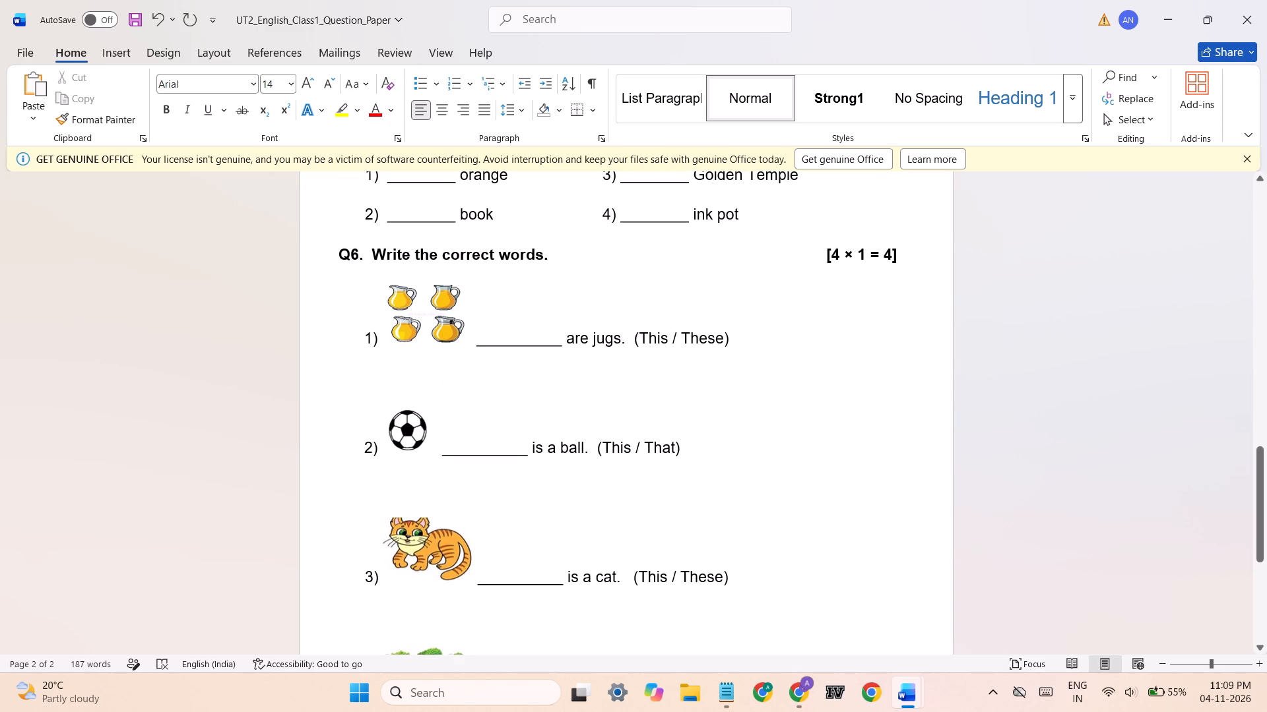
pyautogui.scroll(-1, 399, 408)
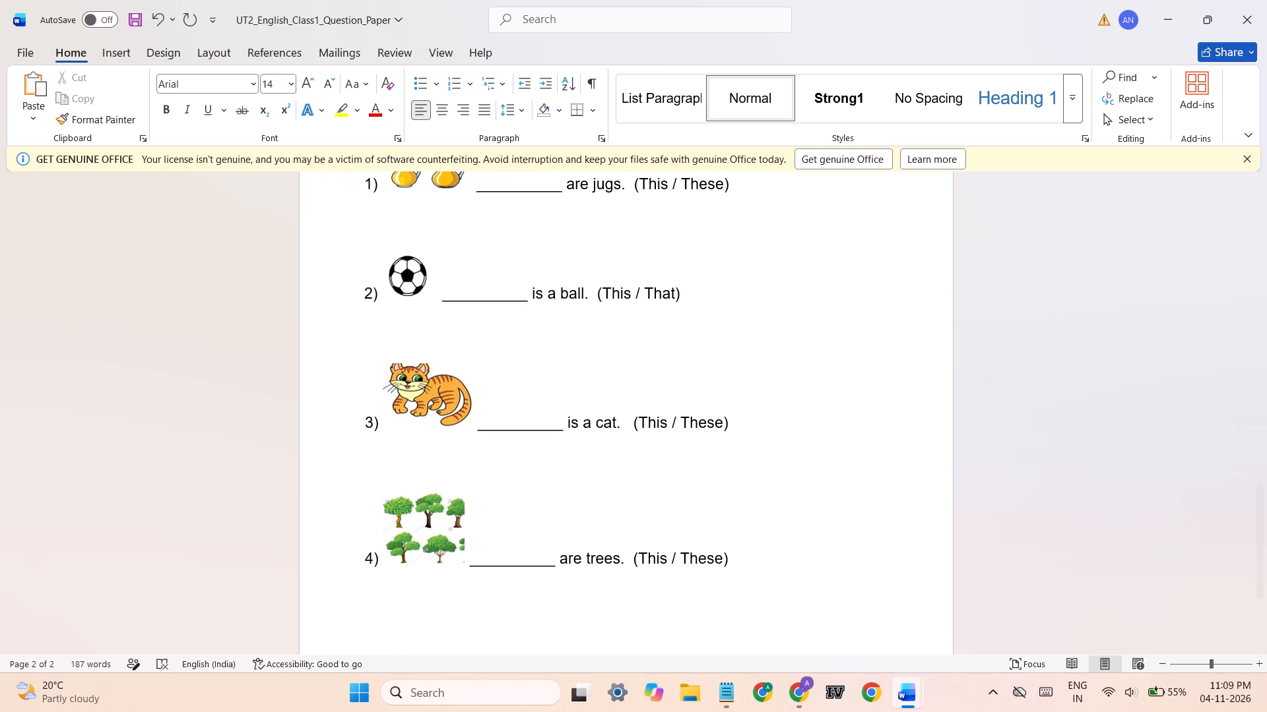
pyautogui.click(399, 408)
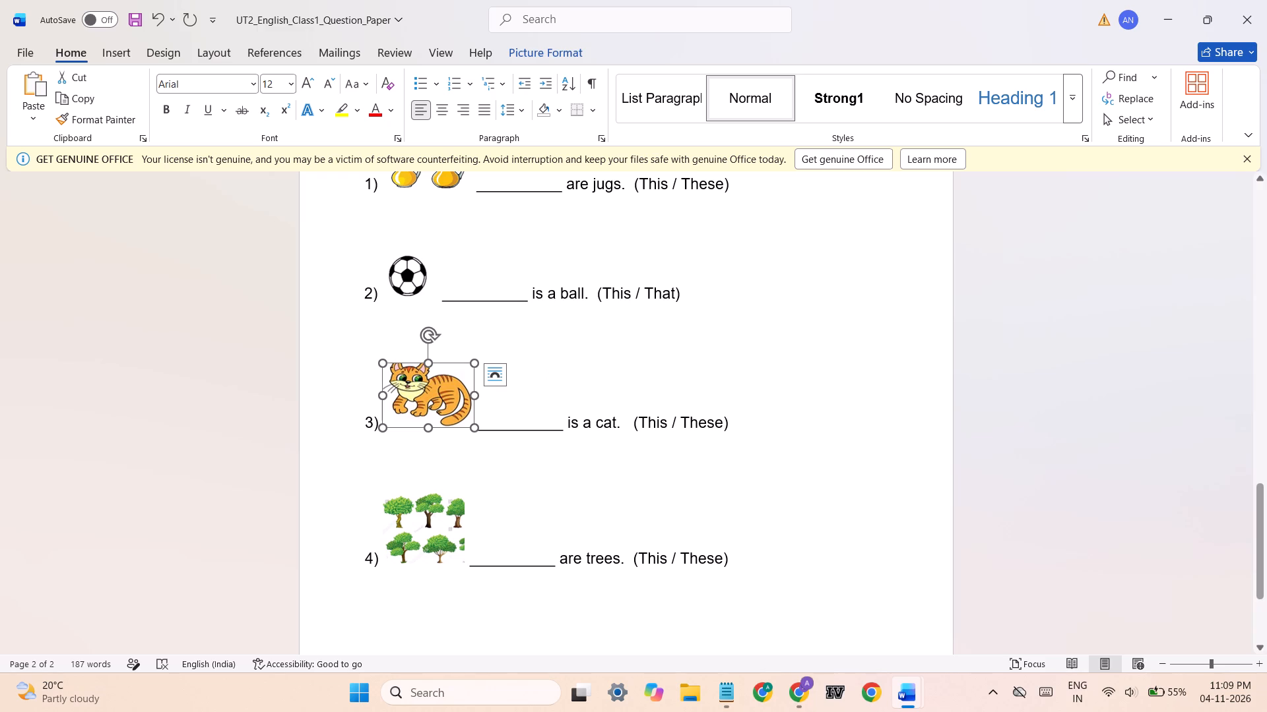
pyautogui.click(733, 322)
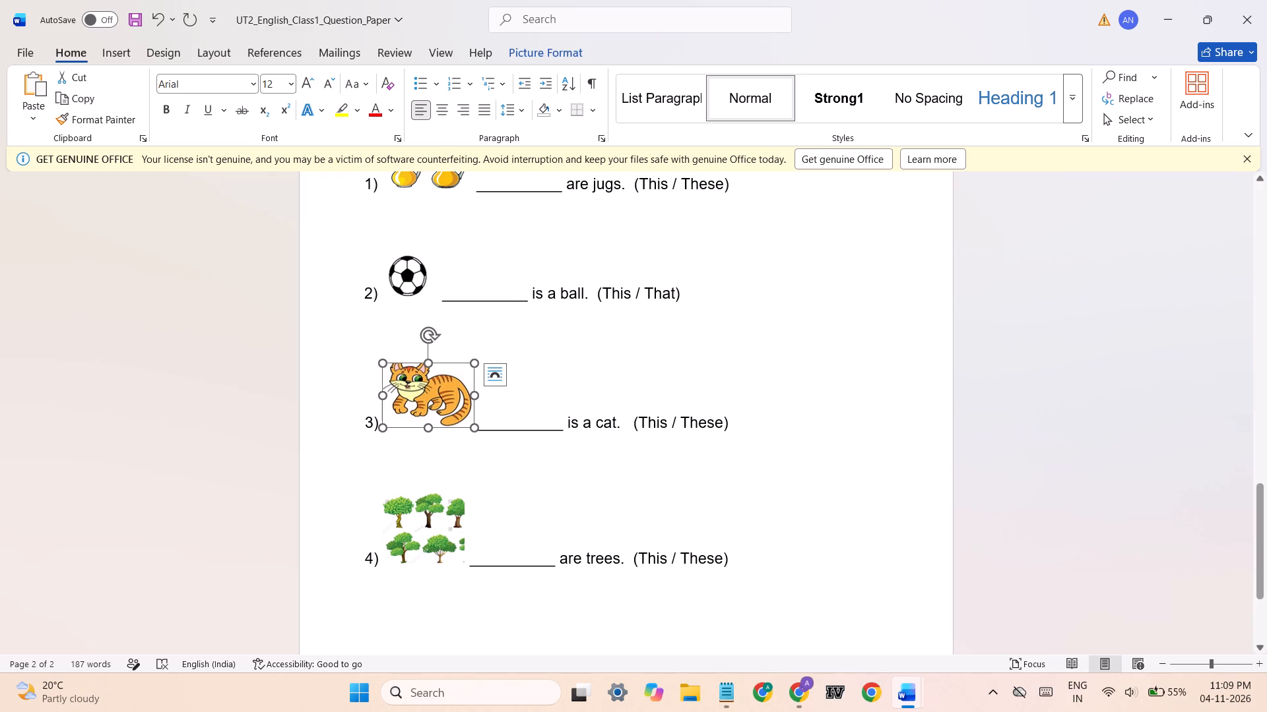
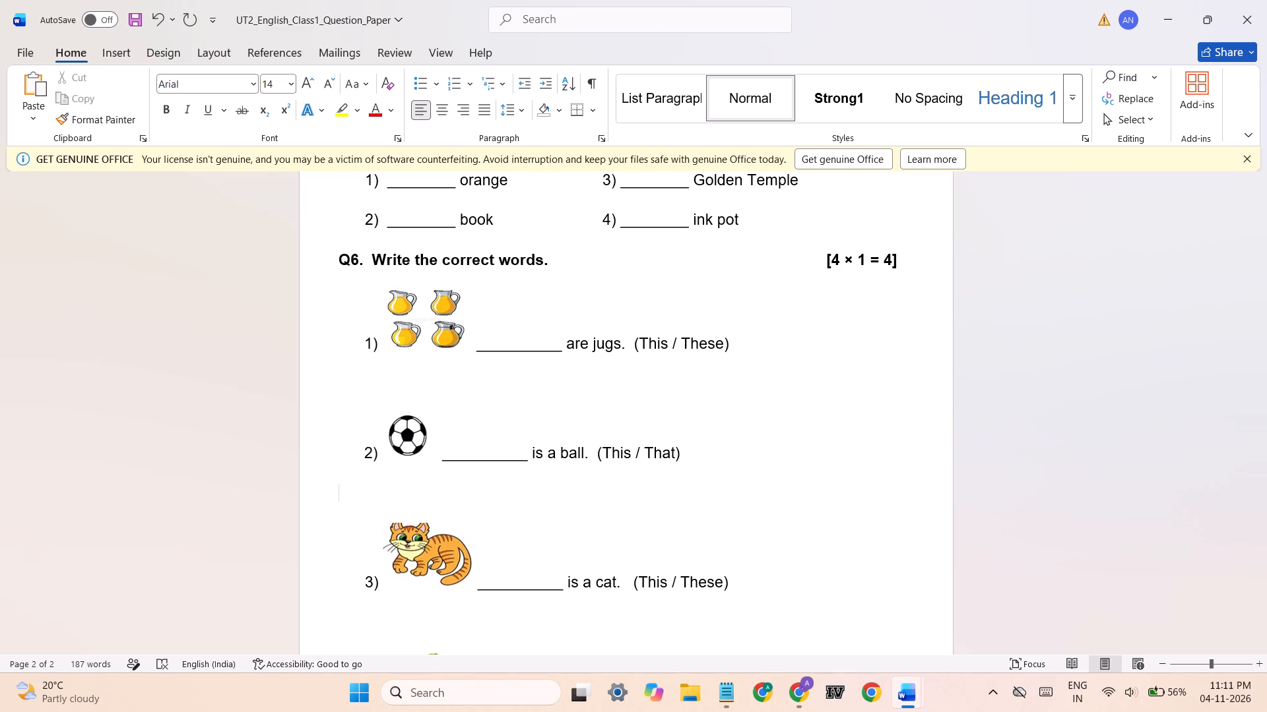
# Change the second option of the Q6 ball item to "These" so that the choices read "(This / These)".
pyautogui.scroll(-1, 733, 322)
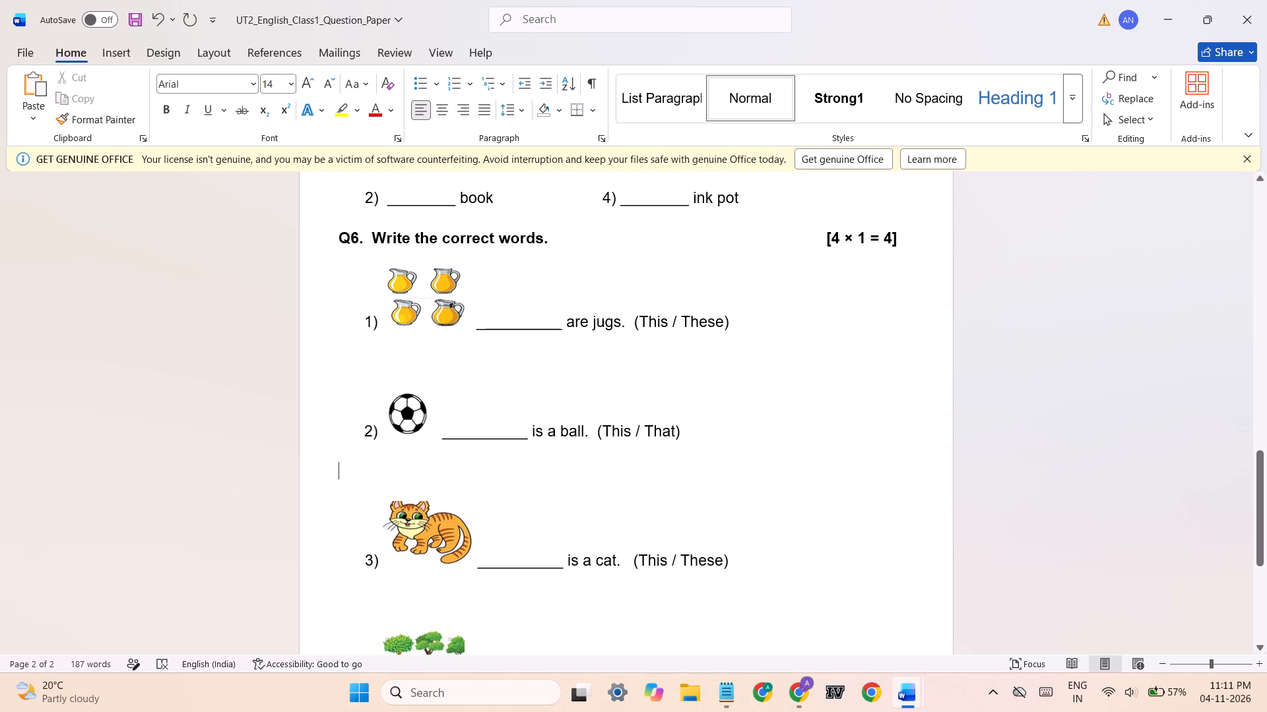
pyautogui.click(632, 432)
pyautogui.press('BackSpace')
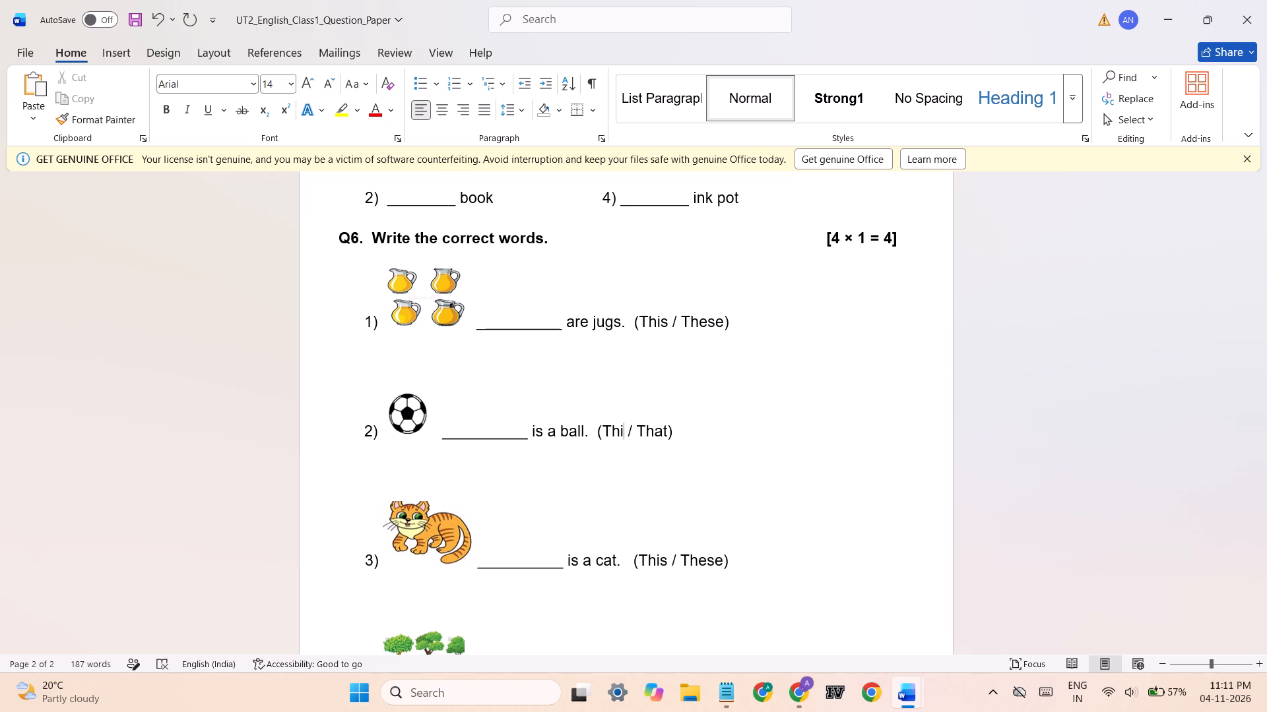
pyautogui.press('s')
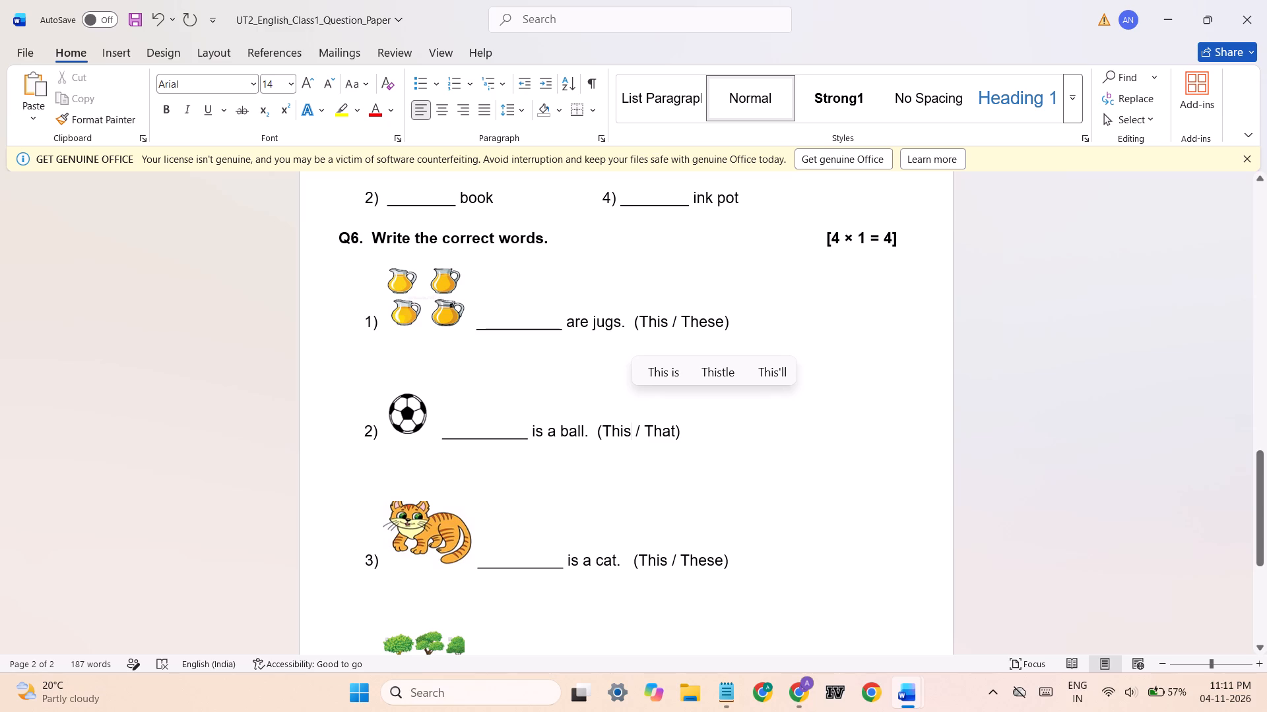
pyautogui.click(676, 431)
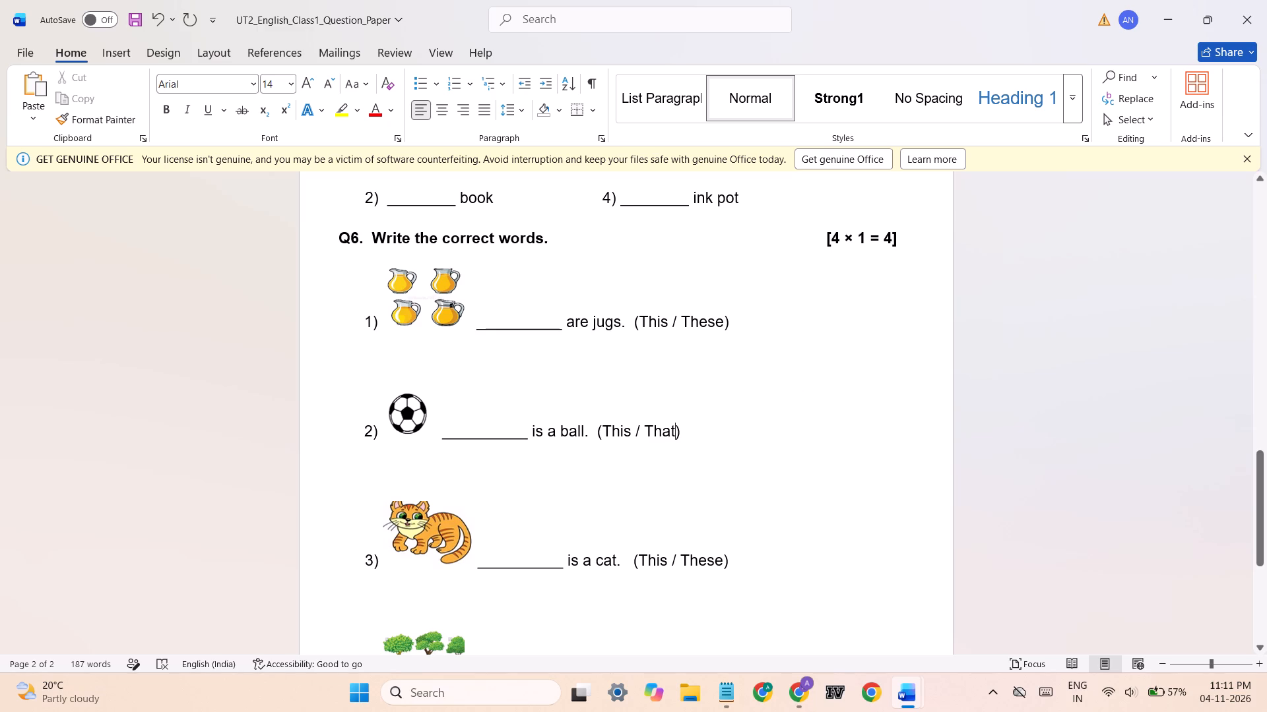
pyautogui.press('BackSpace')
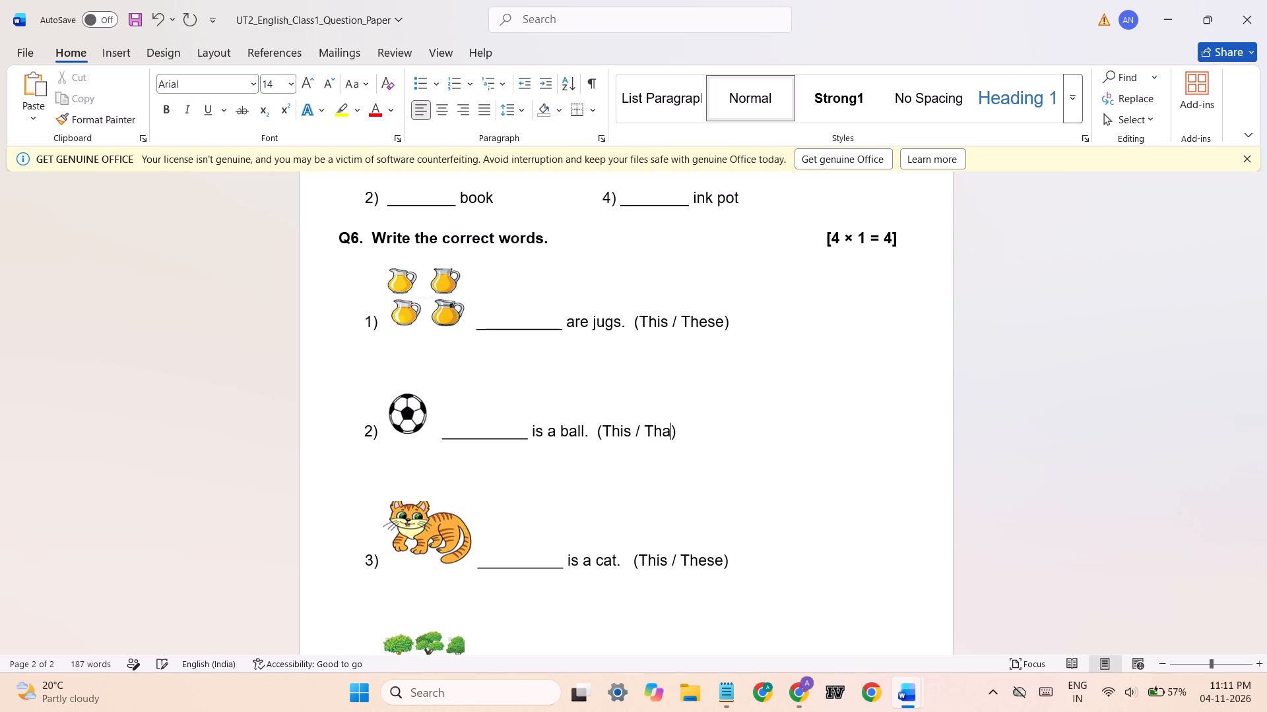
pyautogui.press('BackSpace')
pyautogui.press('BackSpace')
pyautogui.press('h')
pyautogui.write('ese')
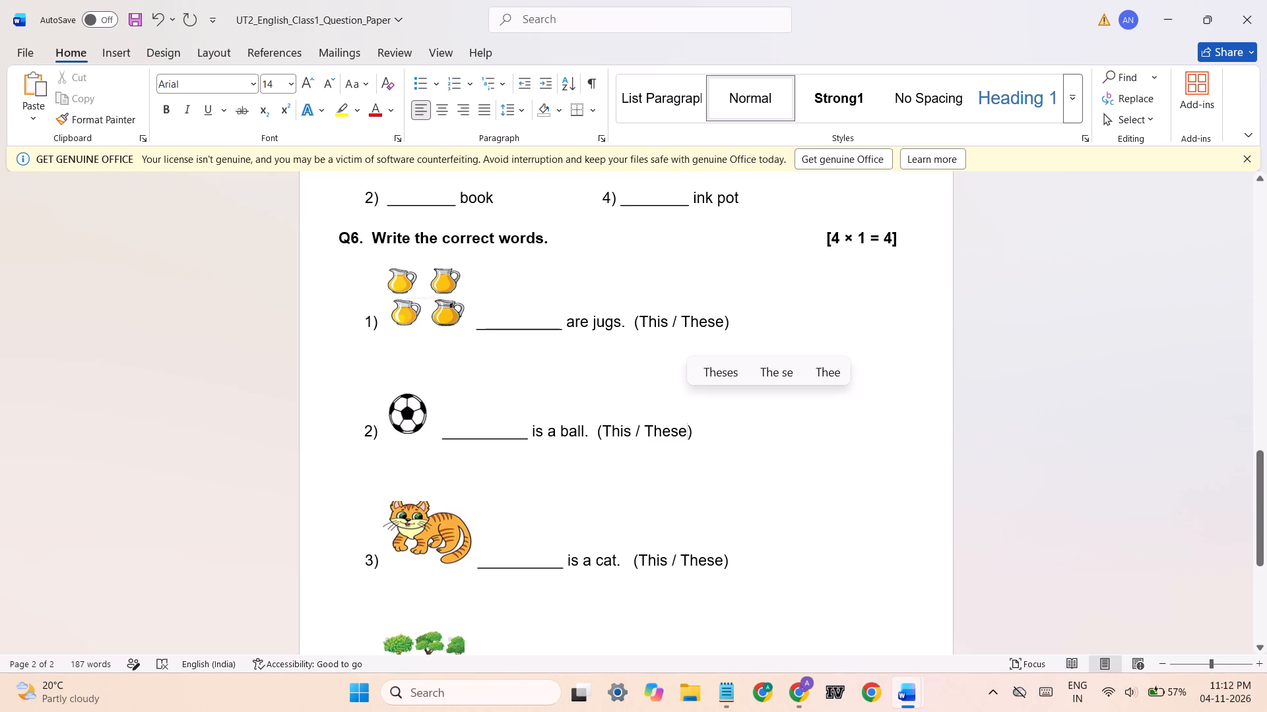
# Save the question paper.
pyautogui.click(666, 560)
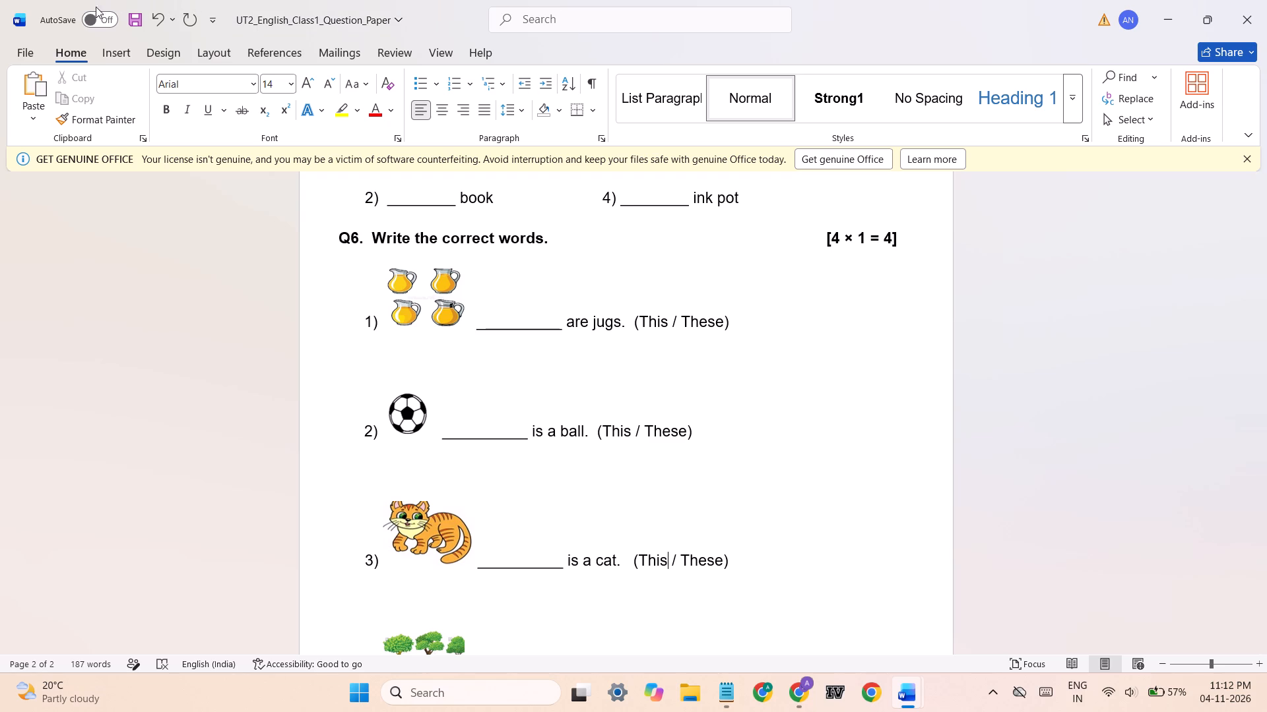
pyautogui.click(130, 17)
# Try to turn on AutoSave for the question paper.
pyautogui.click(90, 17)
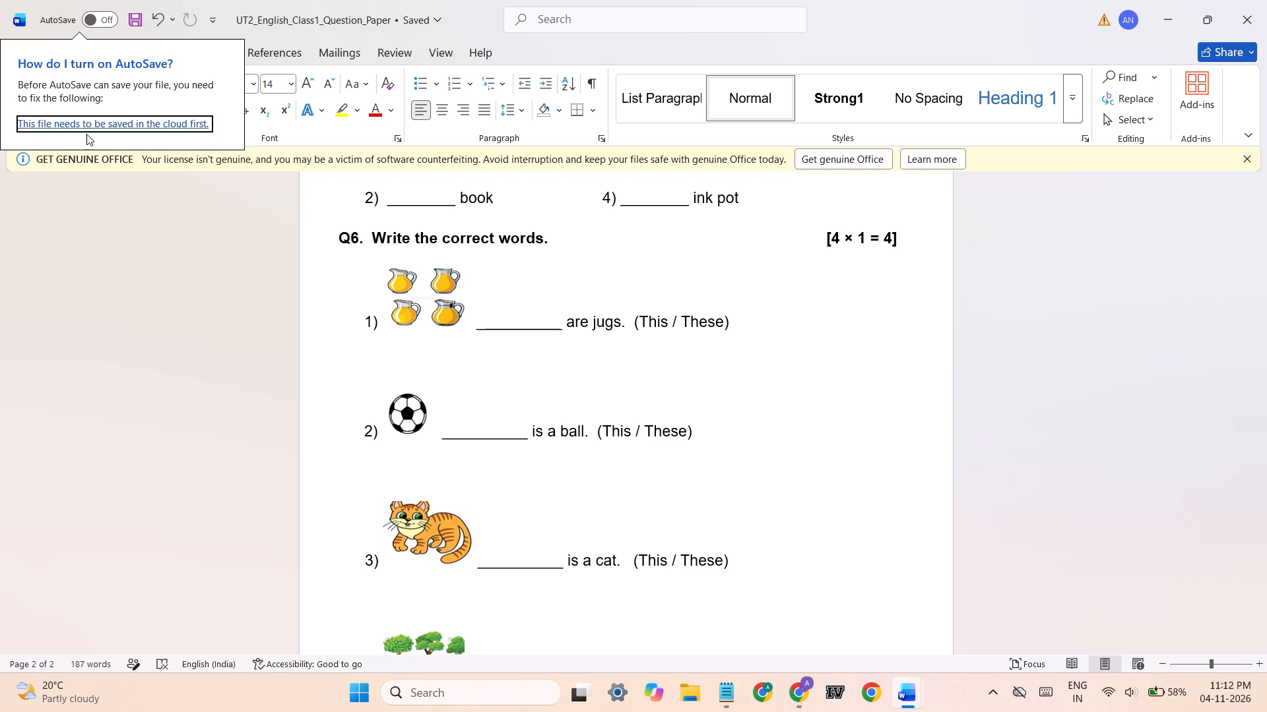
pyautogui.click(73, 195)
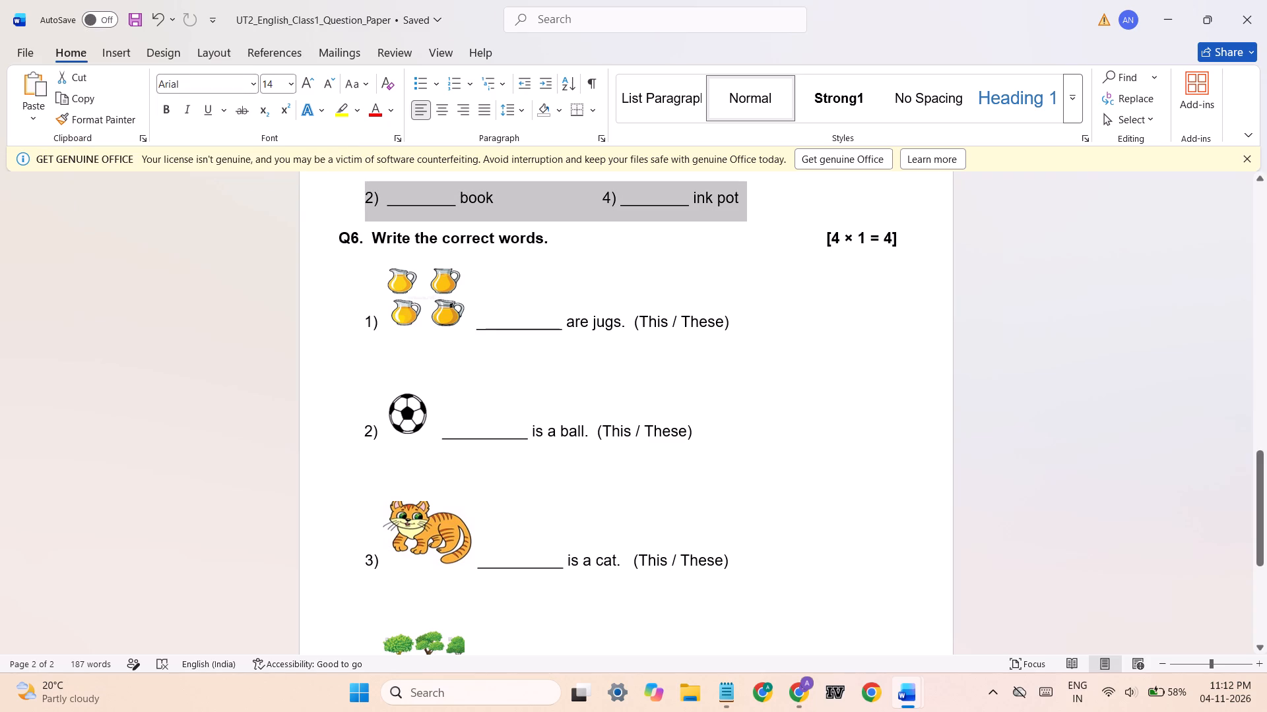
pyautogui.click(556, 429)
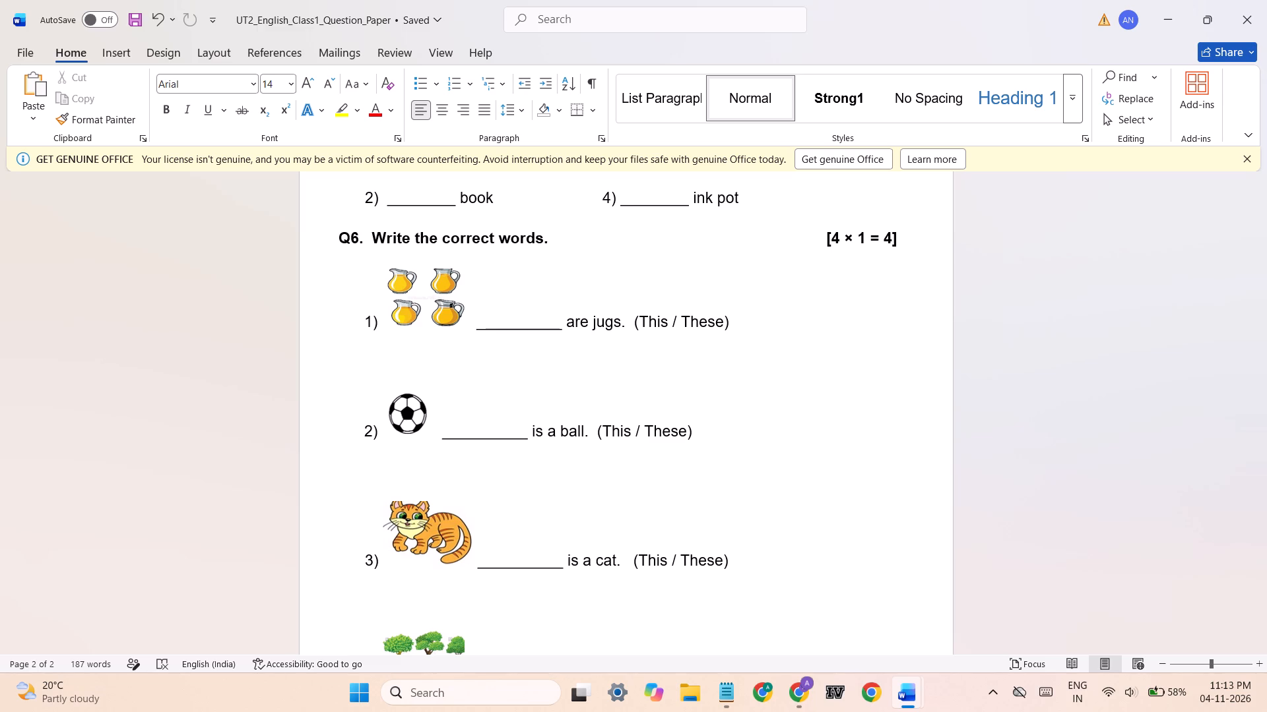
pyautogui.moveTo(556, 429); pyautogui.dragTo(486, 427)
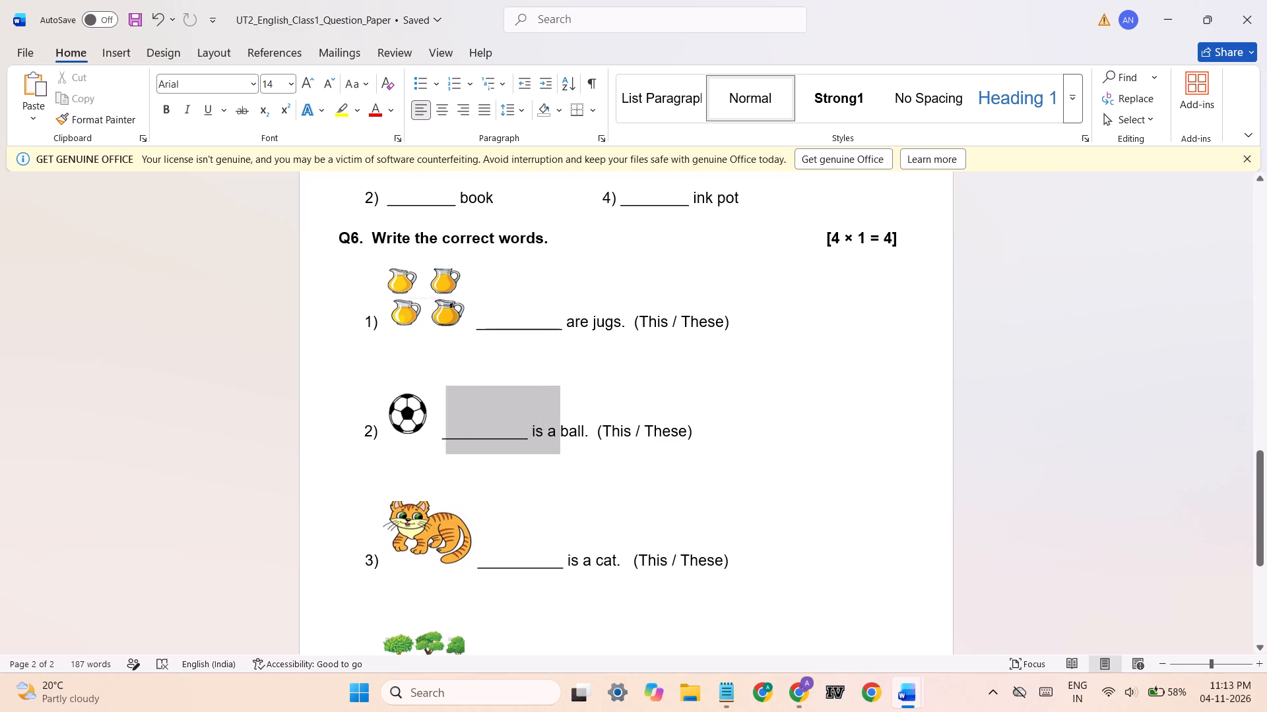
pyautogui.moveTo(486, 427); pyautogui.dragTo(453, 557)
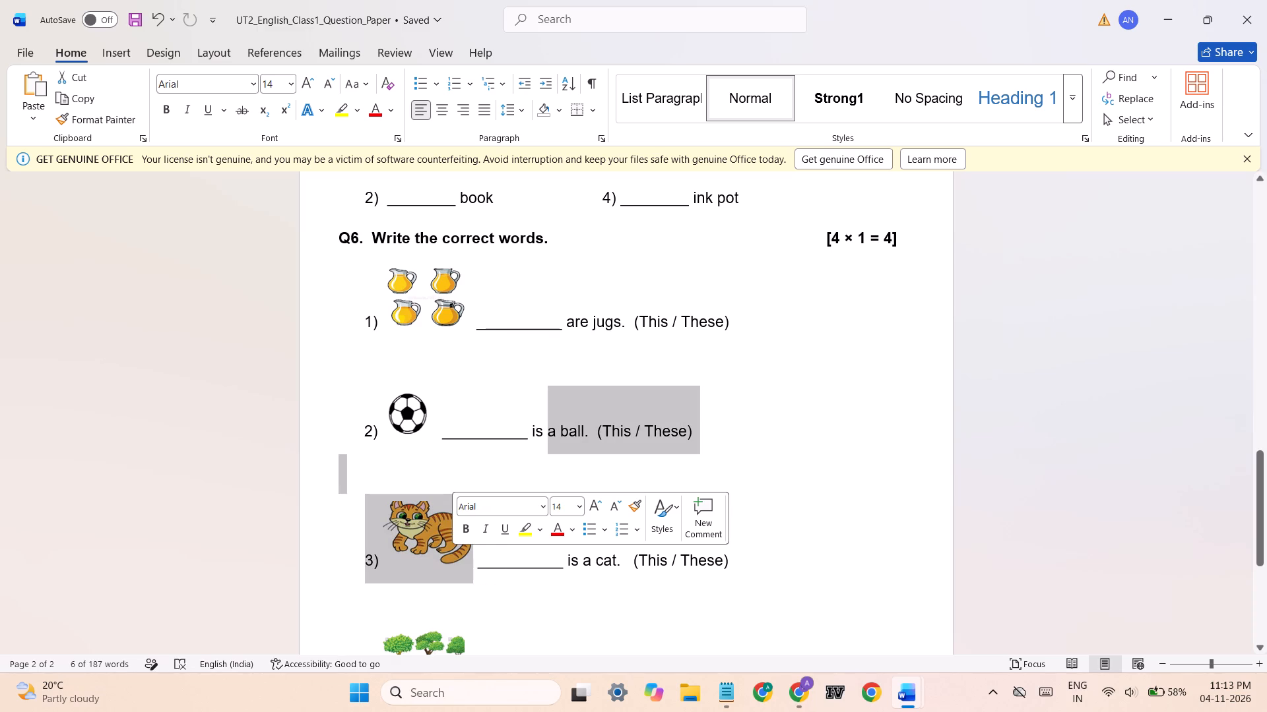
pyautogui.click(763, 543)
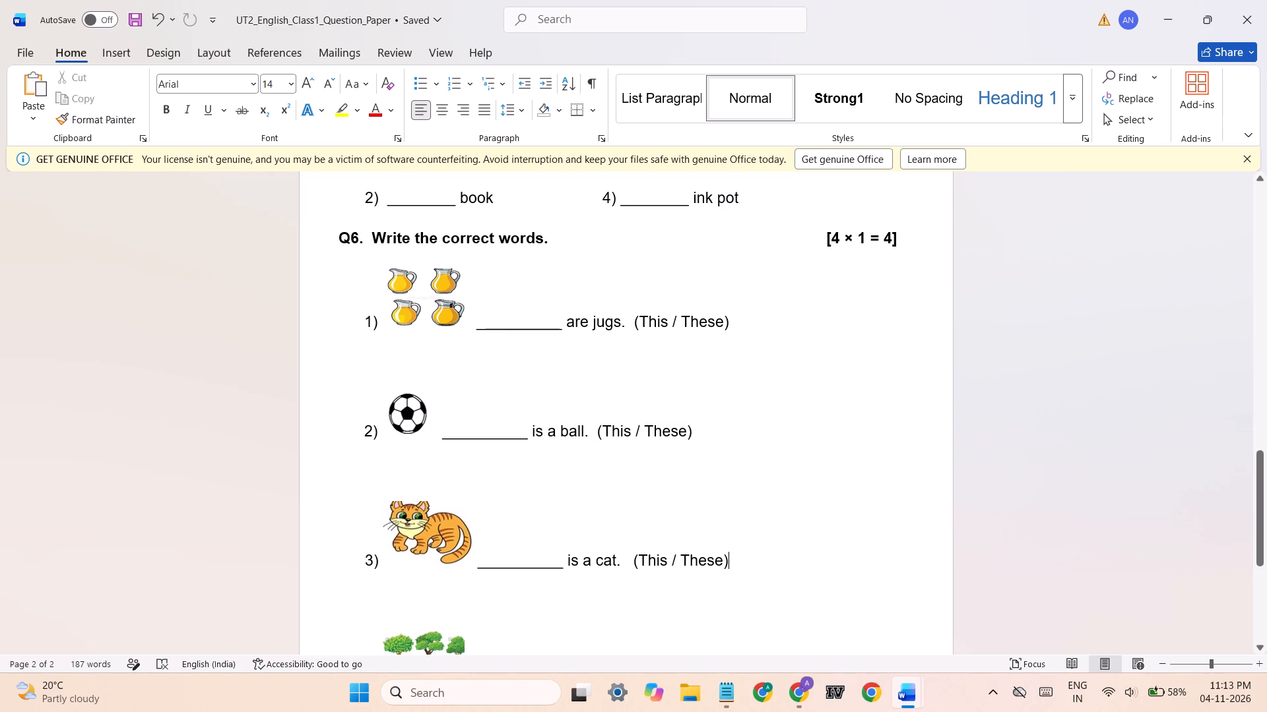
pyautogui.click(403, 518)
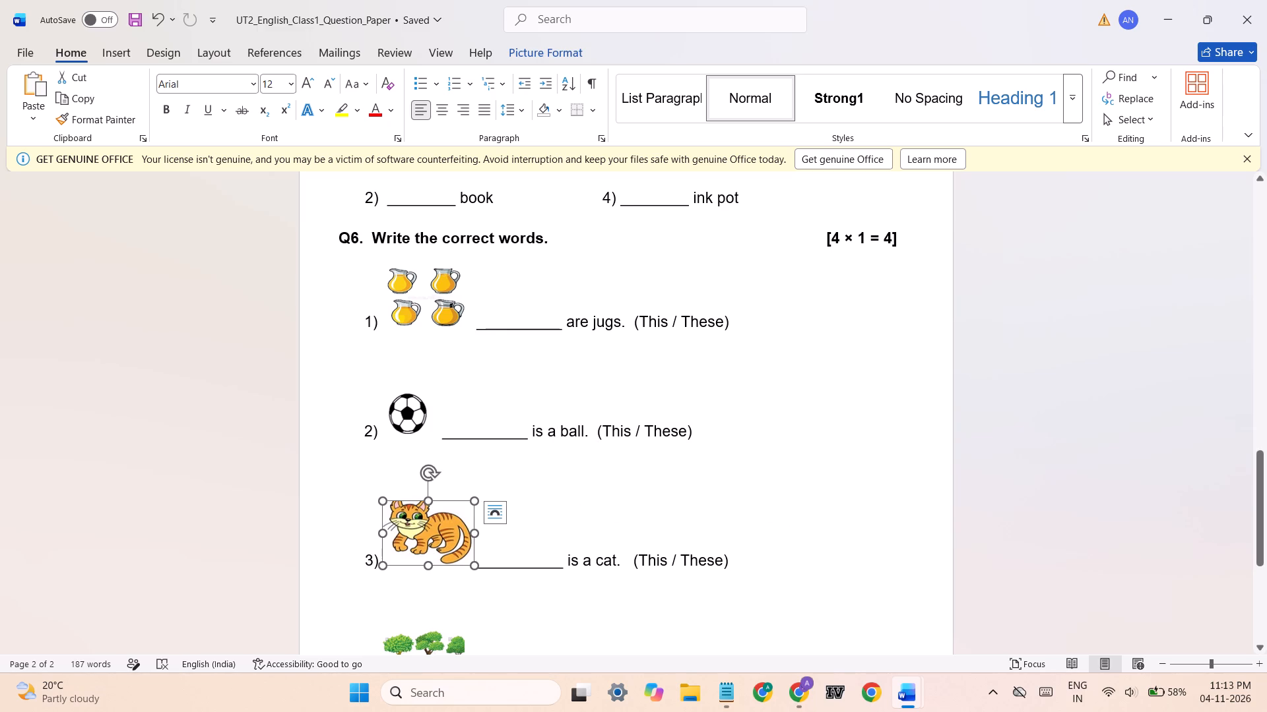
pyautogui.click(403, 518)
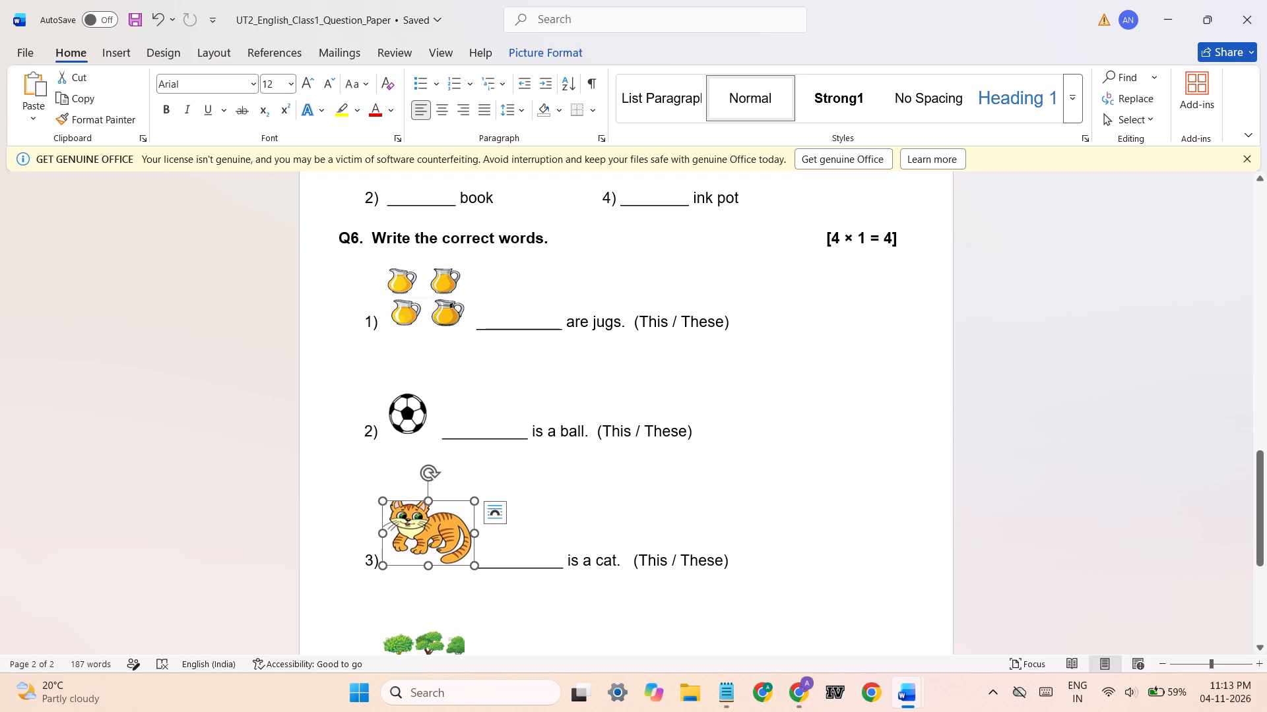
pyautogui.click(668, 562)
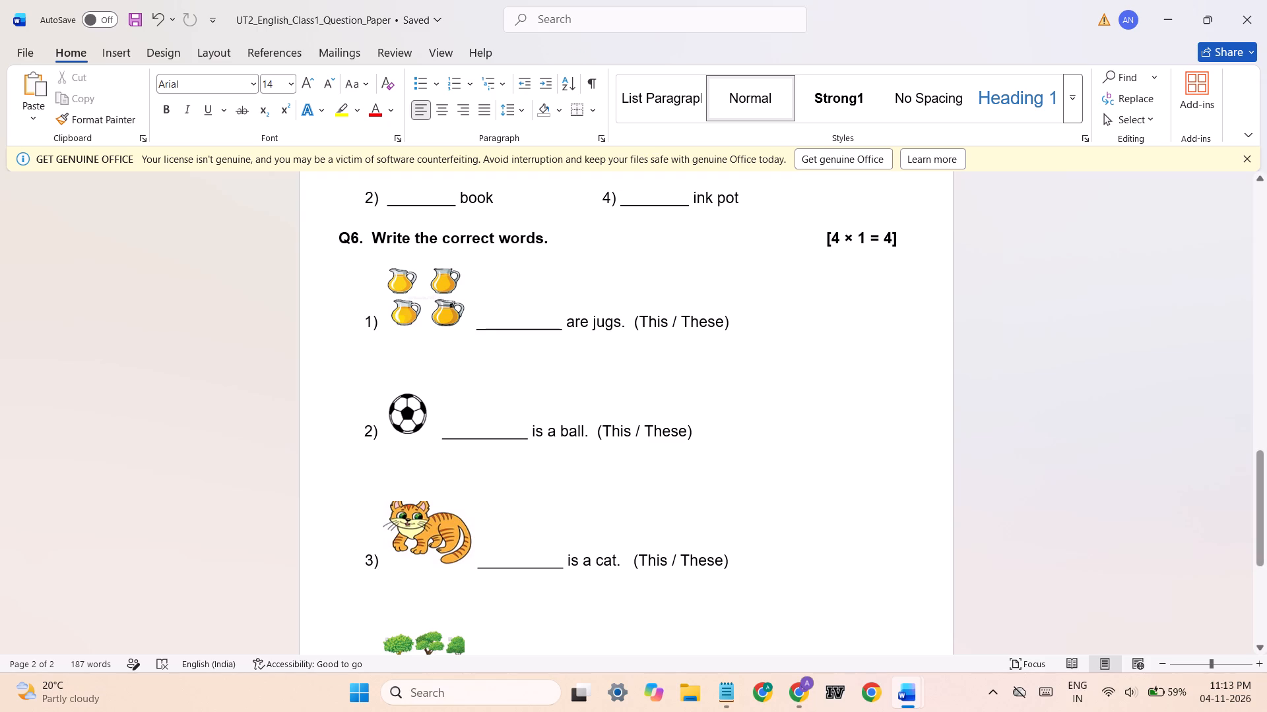
# Move the cat picture in Q6 item 3 from before the blank to the end of the line, after "(This / These)".
pyautogui.click(432, 545)
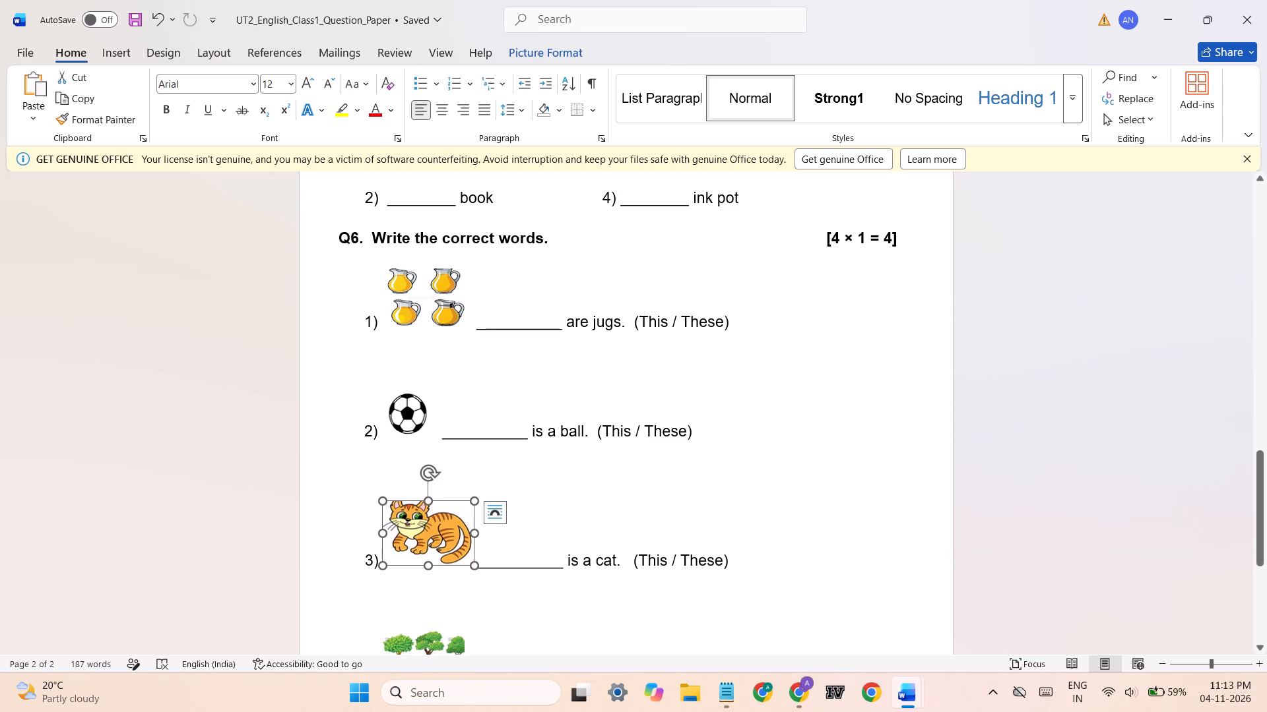
pyautogui.press('Right')
pyautogui.hotkey('ctrl', 'c')
pyautogui.click(767, 547)
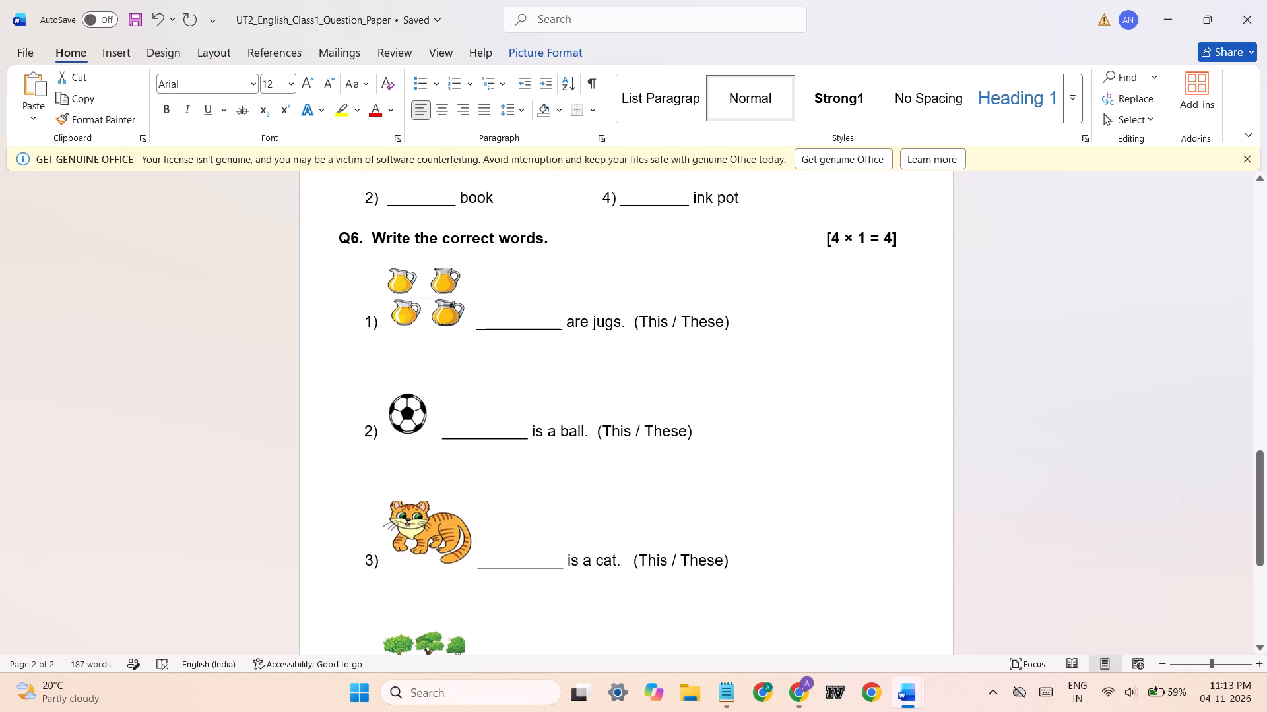
pyautogui.hotkey('ctrl', 'v')
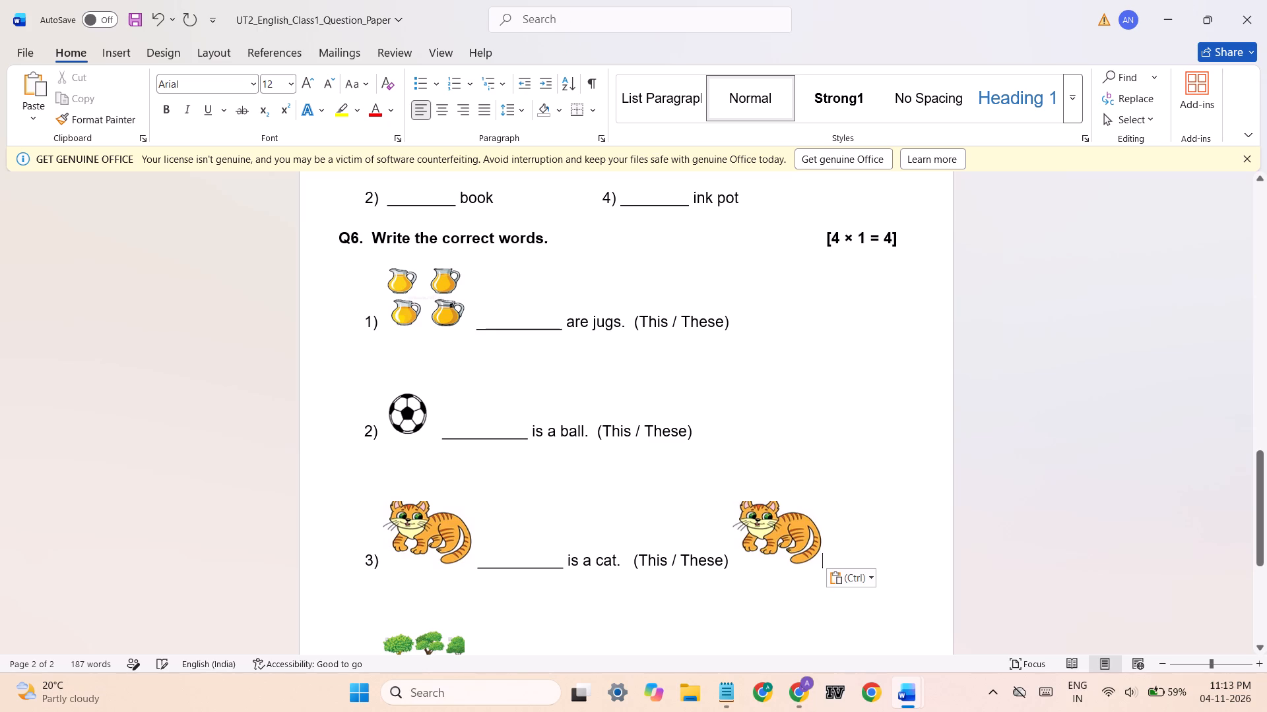
pyautogui.click(458, 545)
pyautogui.press('Delete')
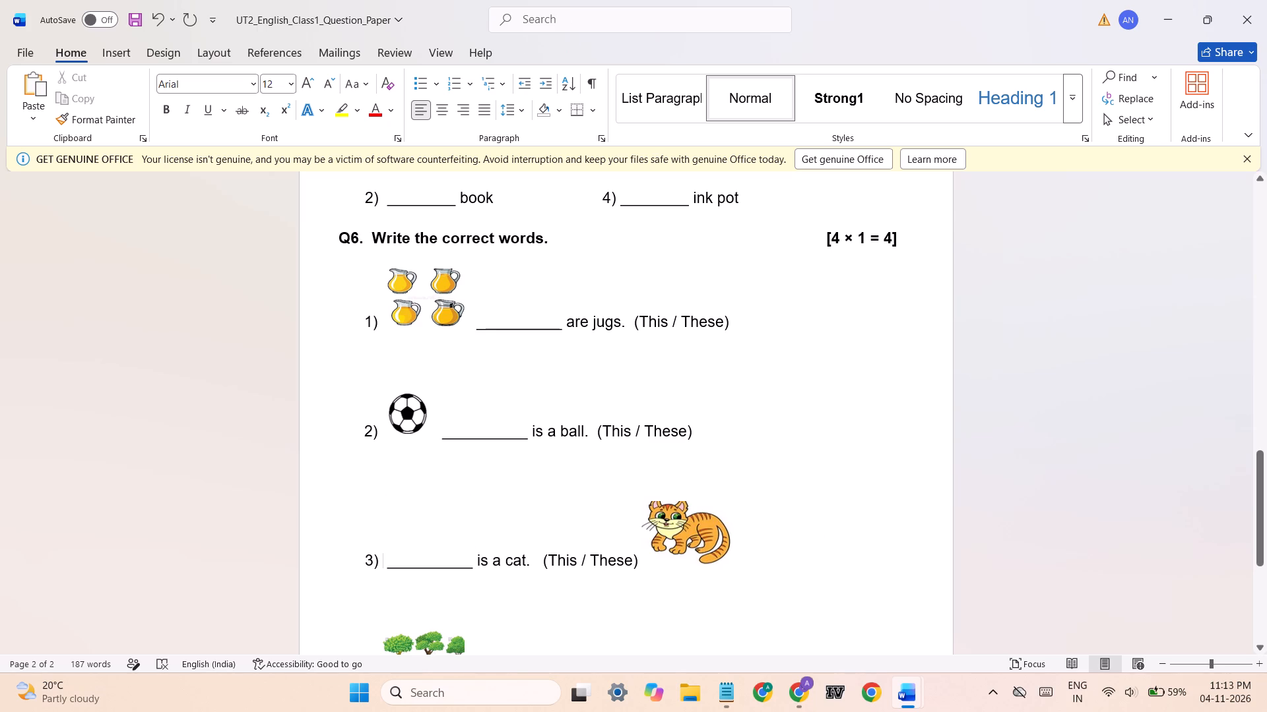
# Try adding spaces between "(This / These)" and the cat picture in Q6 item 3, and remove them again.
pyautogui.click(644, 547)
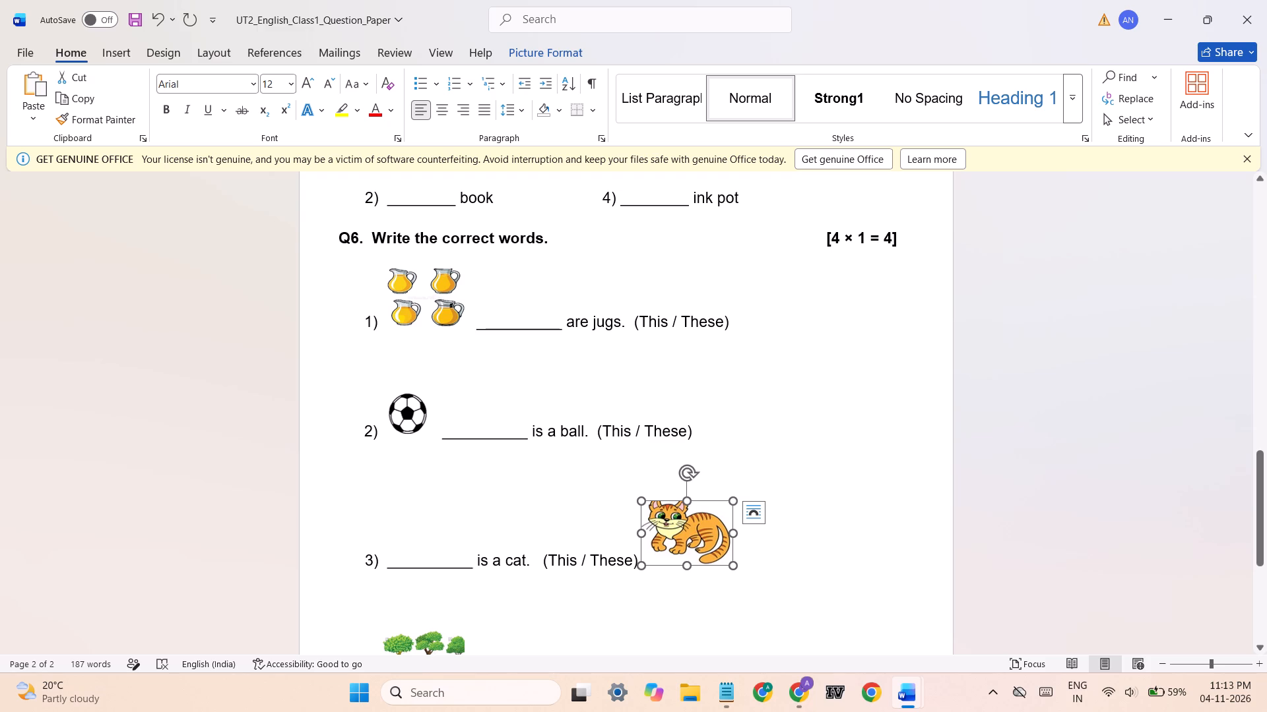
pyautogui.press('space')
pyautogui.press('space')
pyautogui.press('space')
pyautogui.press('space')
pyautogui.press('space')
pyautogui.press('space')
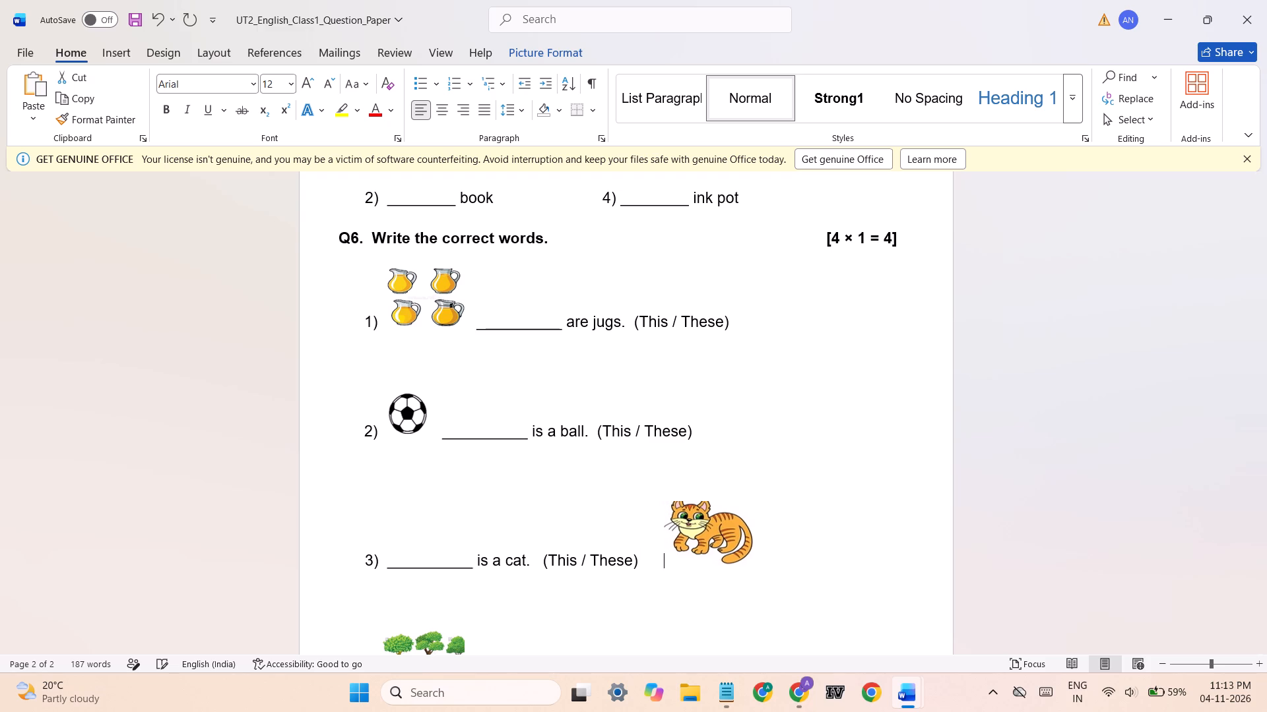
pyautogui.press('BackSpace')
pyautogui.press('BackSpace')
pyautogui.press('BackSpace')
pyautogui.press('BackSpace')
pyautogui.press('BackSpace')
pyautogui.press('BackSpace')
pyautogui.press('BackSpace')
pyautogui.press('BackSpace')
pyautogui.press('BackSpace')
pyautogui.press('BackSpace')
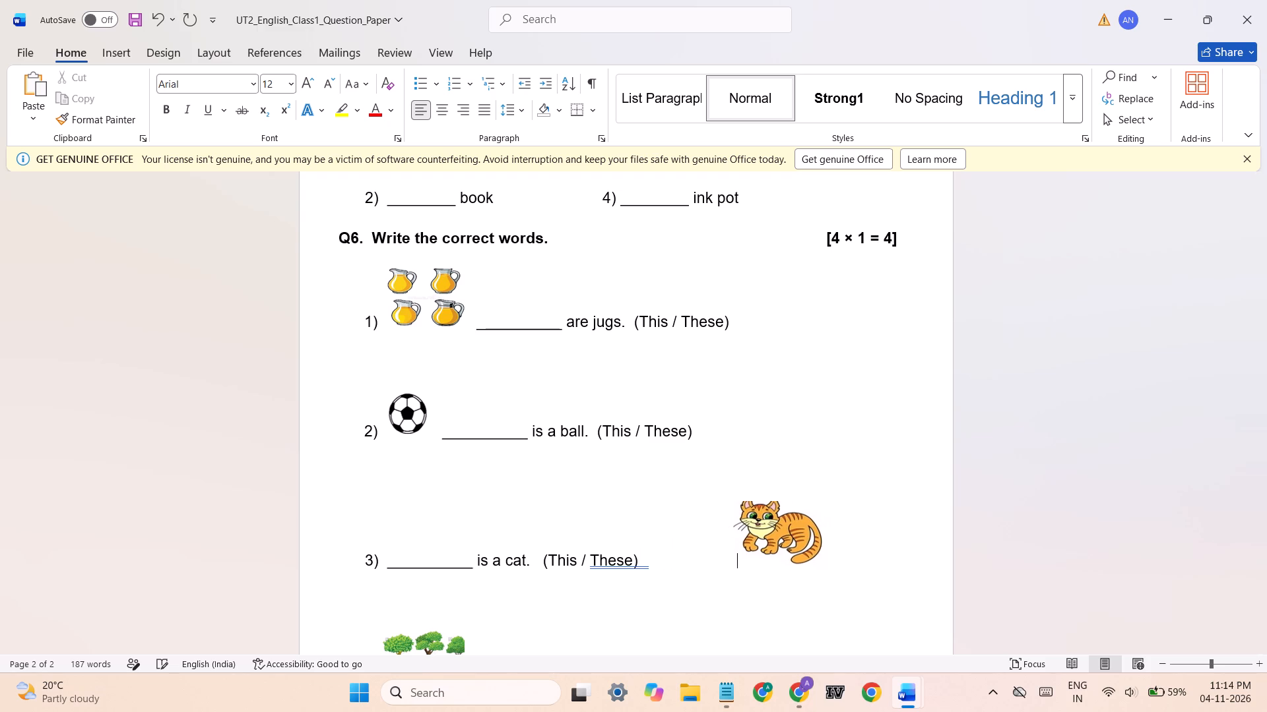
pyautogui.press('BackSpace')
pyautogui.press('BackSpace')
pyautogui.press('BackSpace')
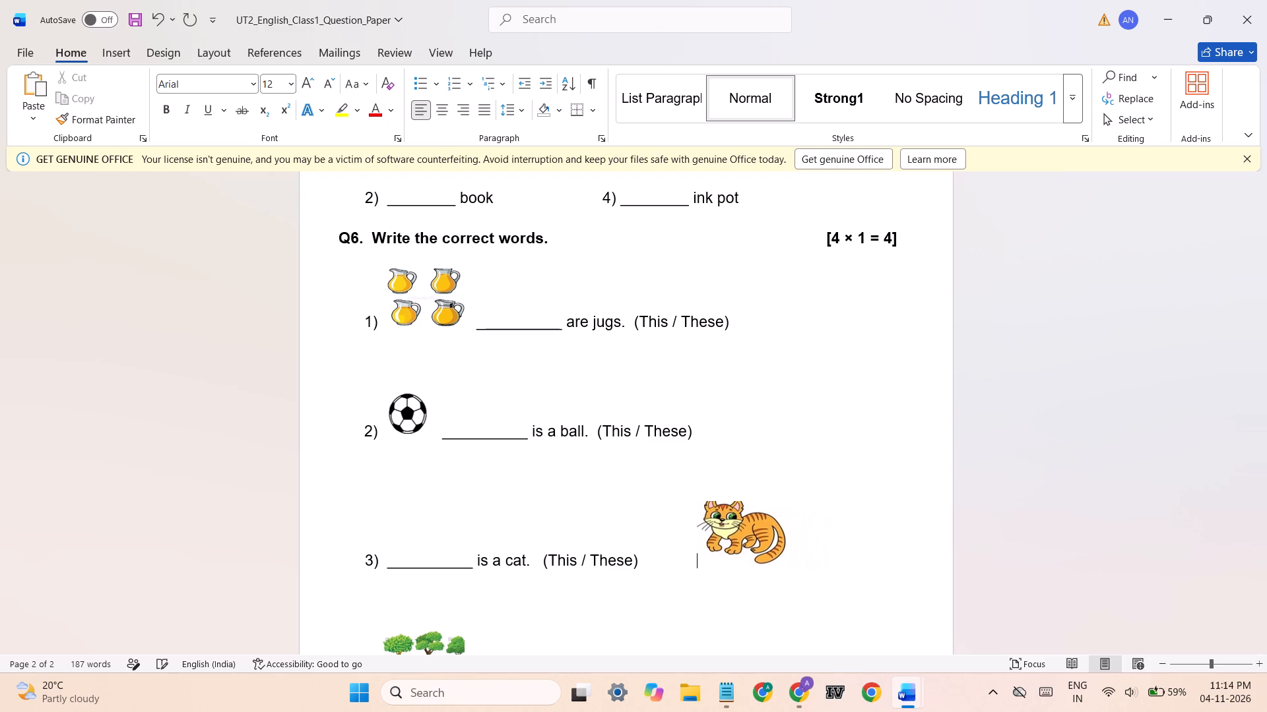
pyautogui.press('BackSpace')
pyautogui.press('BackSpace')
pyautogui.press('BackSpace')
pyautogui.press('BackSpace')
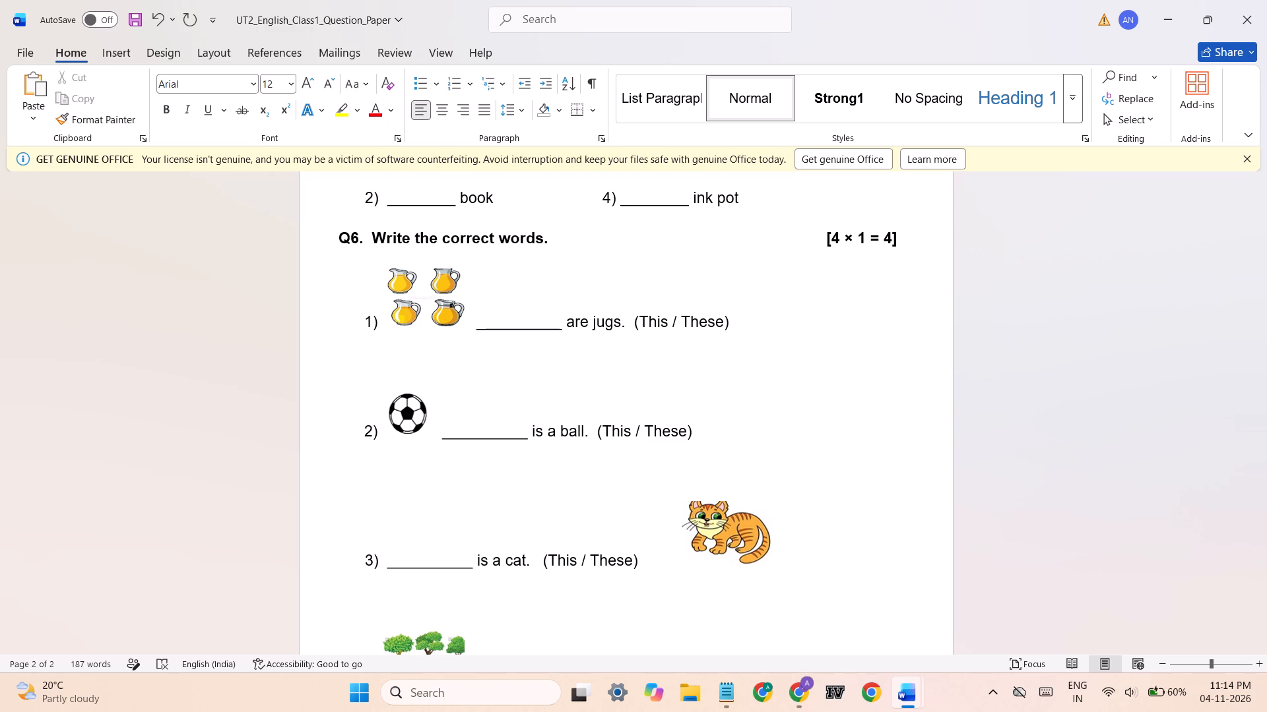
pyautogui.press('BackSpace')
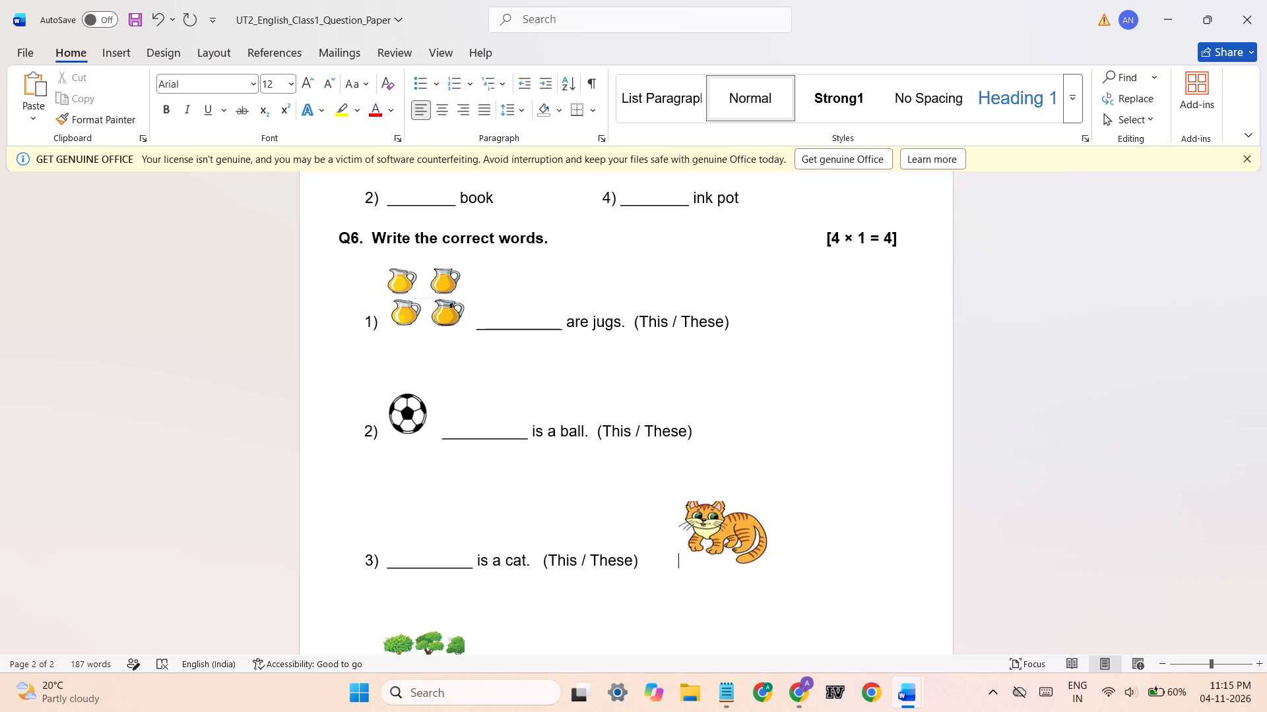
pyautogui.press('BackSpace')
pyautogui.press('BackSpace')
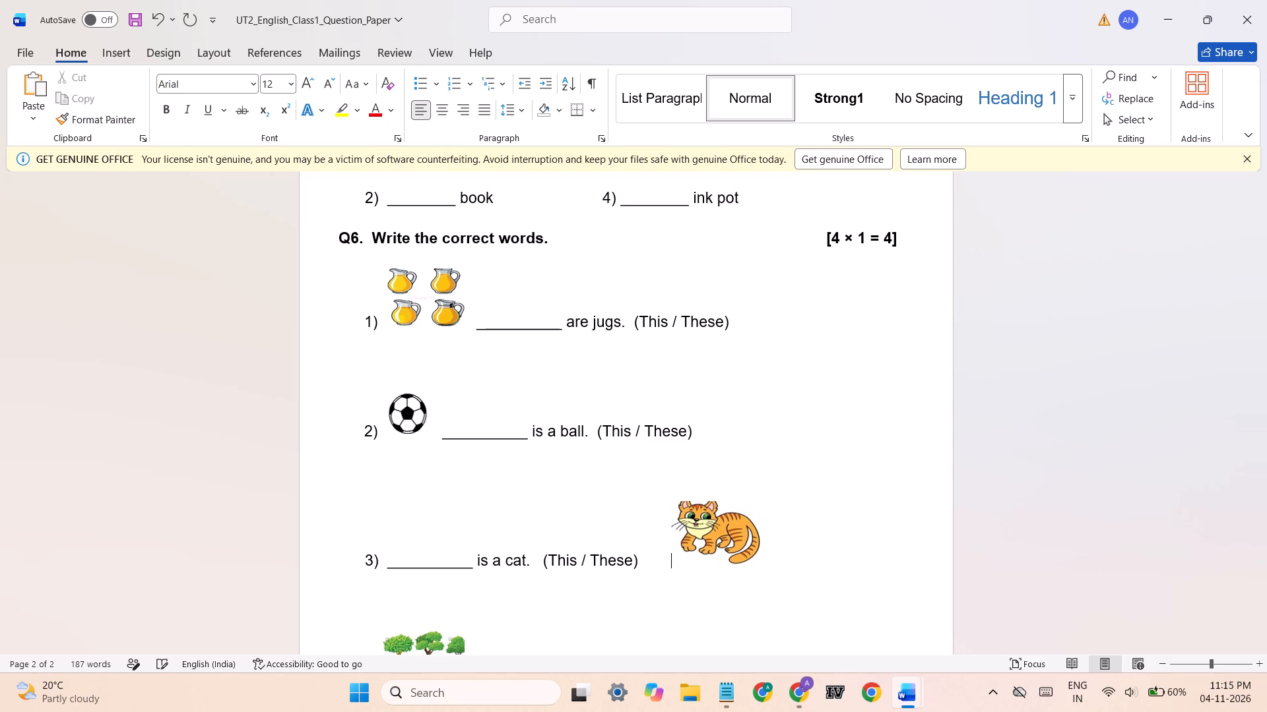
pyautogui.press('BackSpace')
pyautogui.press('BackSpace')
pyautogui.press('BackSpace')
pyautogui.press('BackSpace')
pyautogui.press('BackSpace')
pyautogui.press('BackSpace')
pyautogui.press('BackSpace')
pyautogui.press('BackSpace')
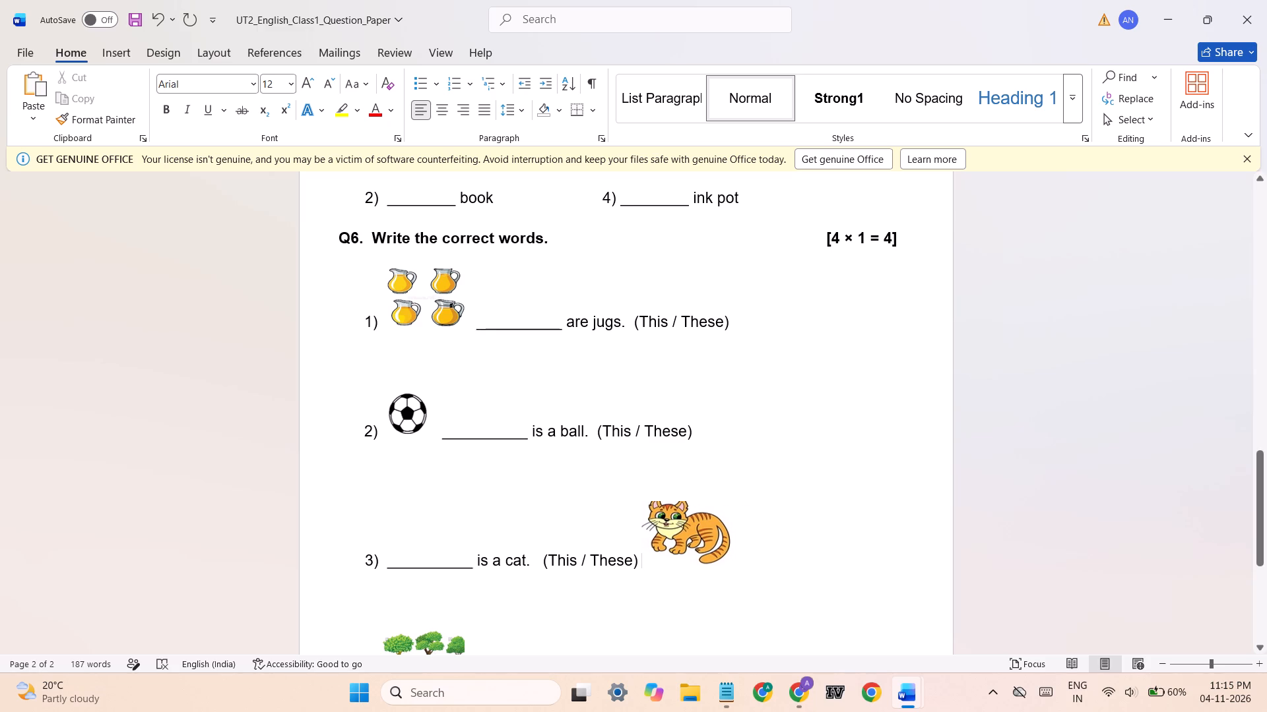
# Change the answer options in Q6 item 3, the cat sentence, to "(That / Those)".
pyautogui.click(577, 559)
pyautogui.press('BackSpace')
pyautogui.press('BackSpace')
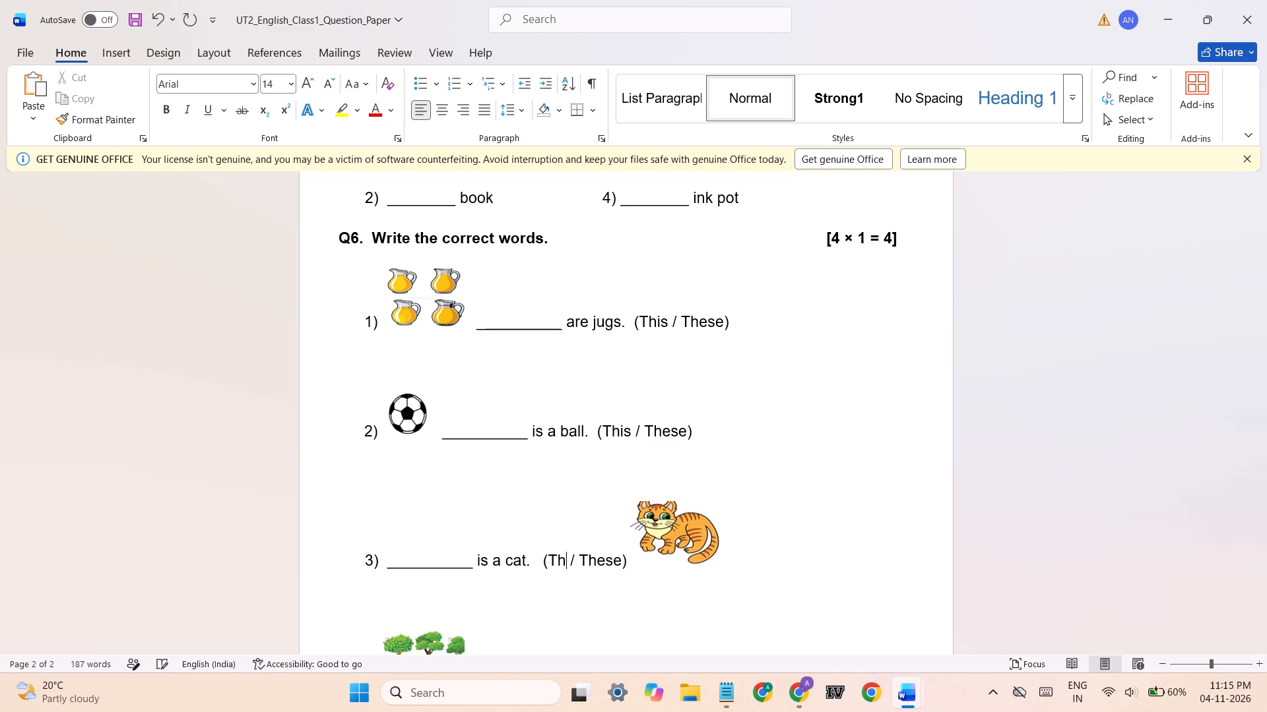
pyautogui.press('BackSpace')
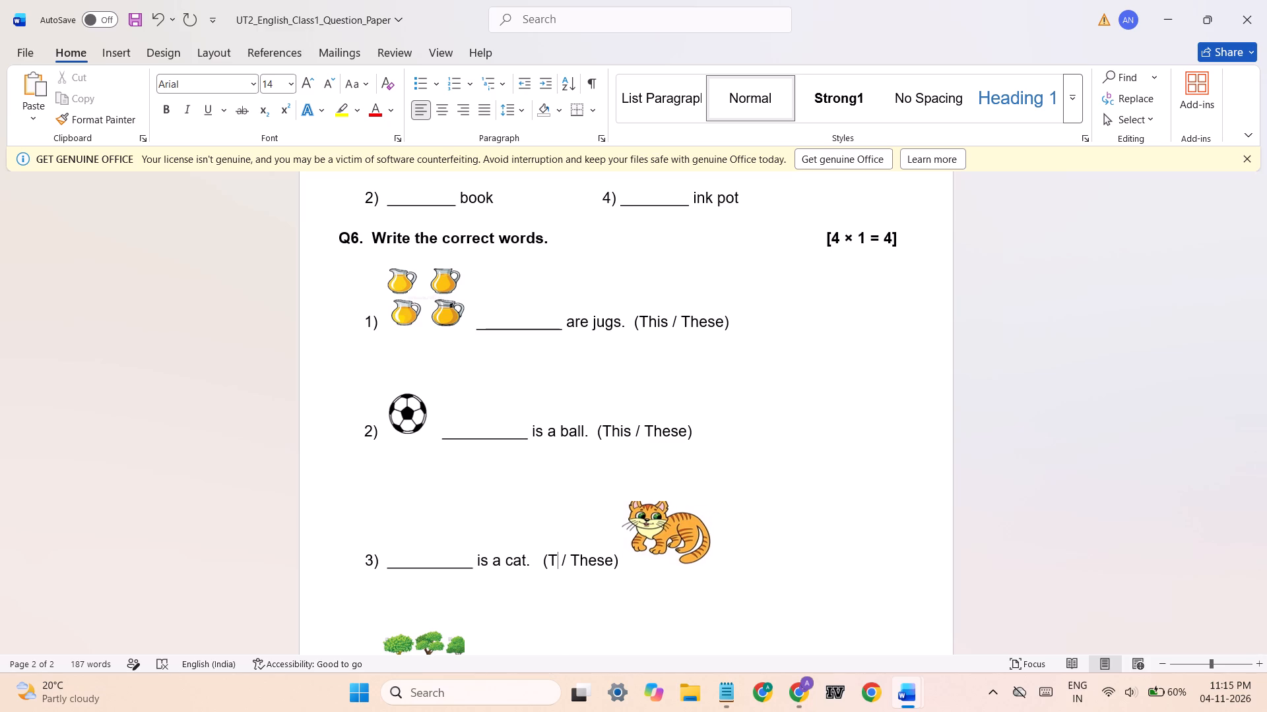
pyautogui.write('ha')
pyautogui.press('t')
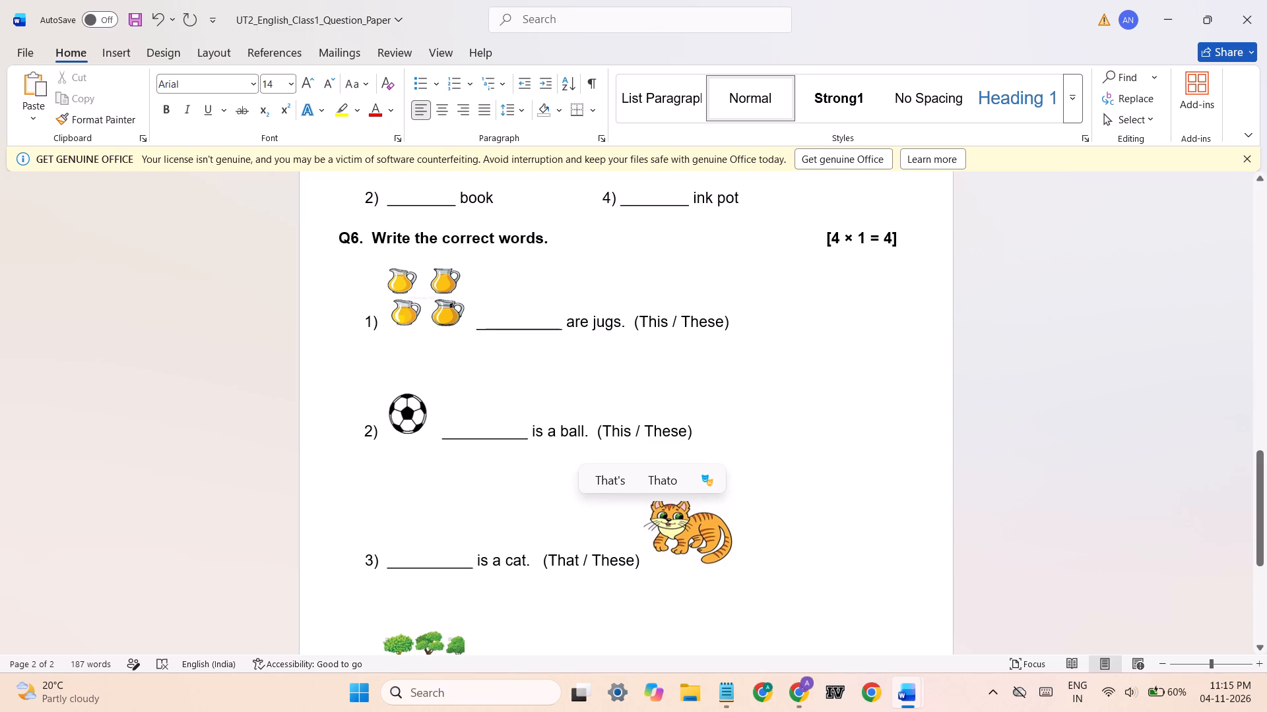
pyautogui.click(632, 560)
pyautogui.press('BackSpace')
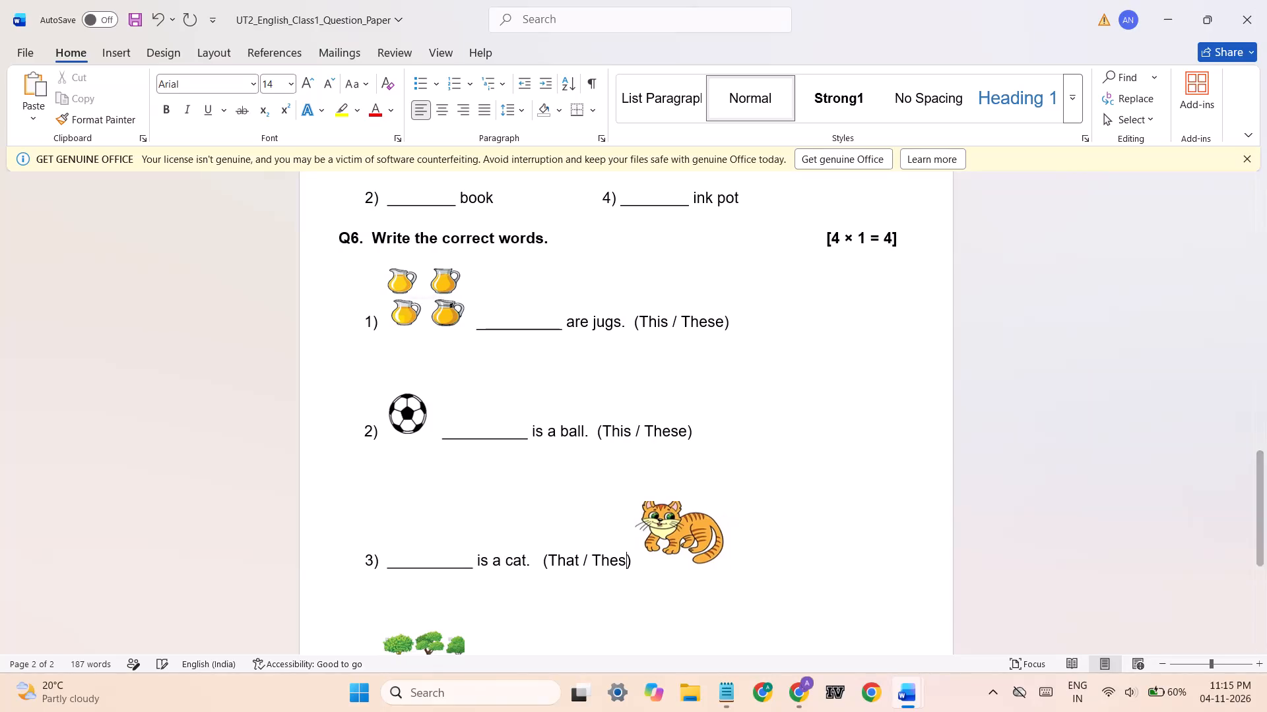
pyautogui.press('BackSpace')
pyautogui.press('BackSpace')
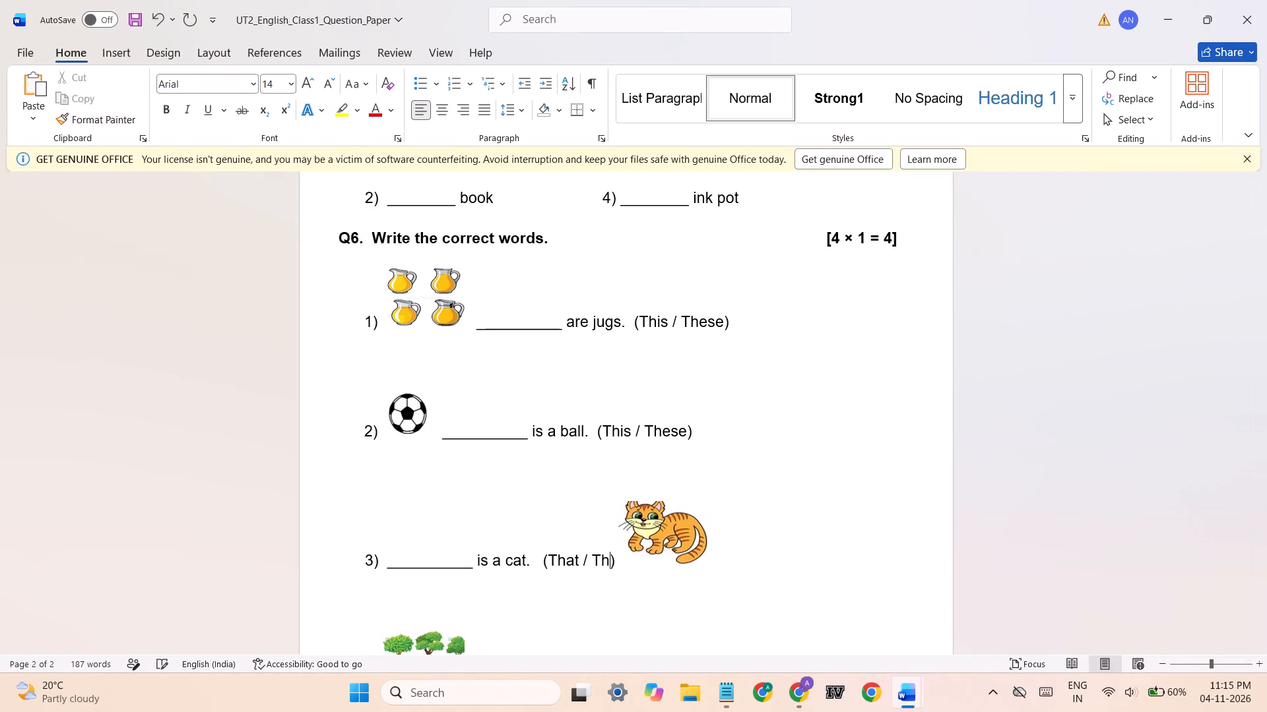
pyautogui.write('ose')
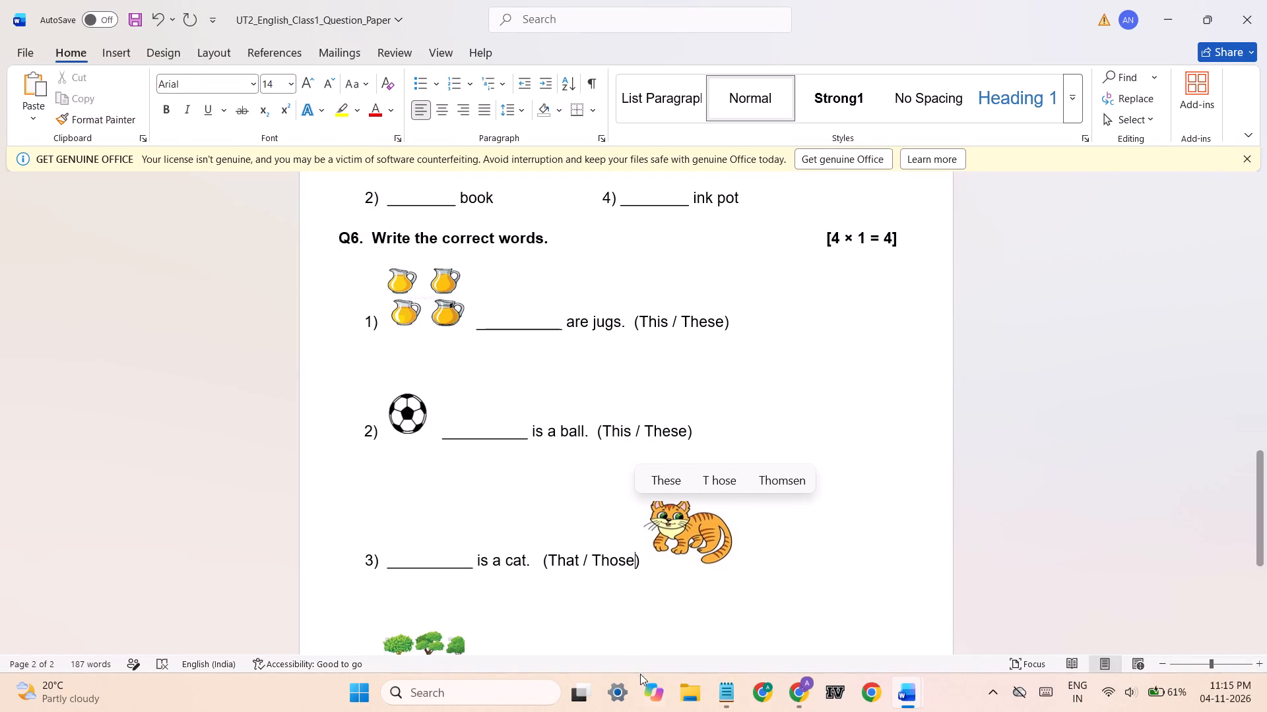
pyautogui.scroll(-1, 618, 661)
pyautogui.hscroll(6, 618, 661)
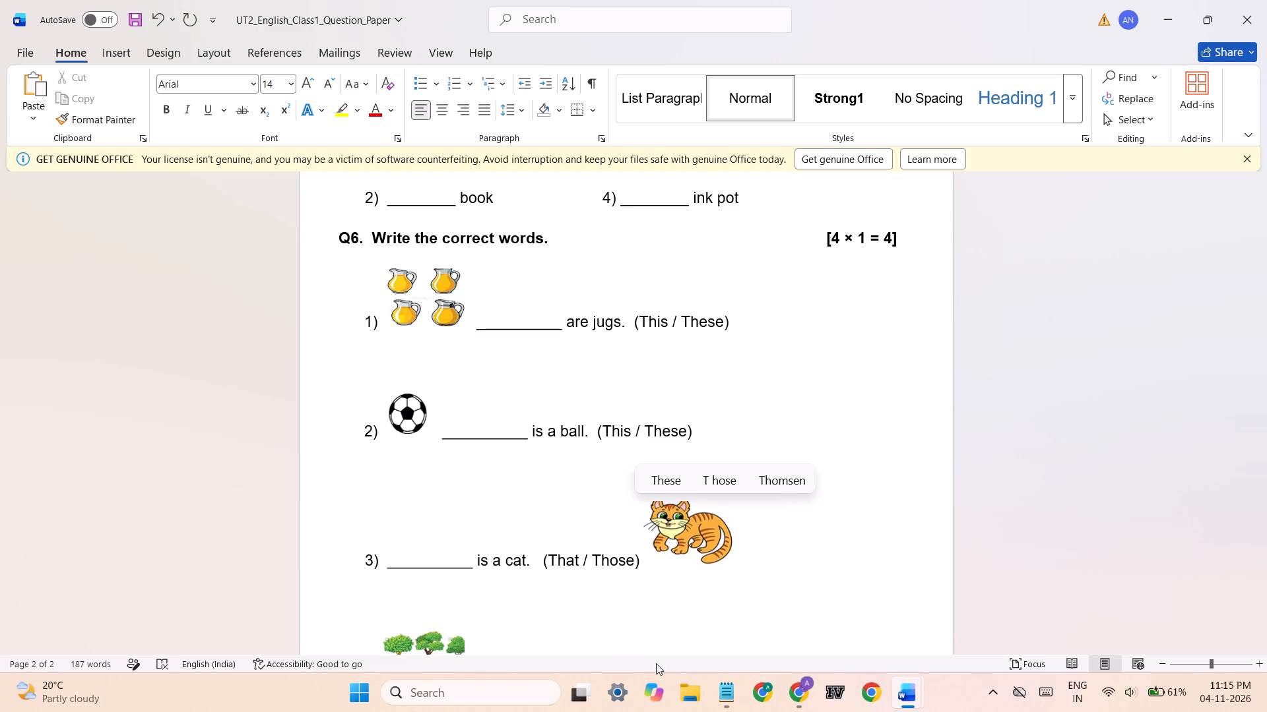
pyautogui.click(831, 582)
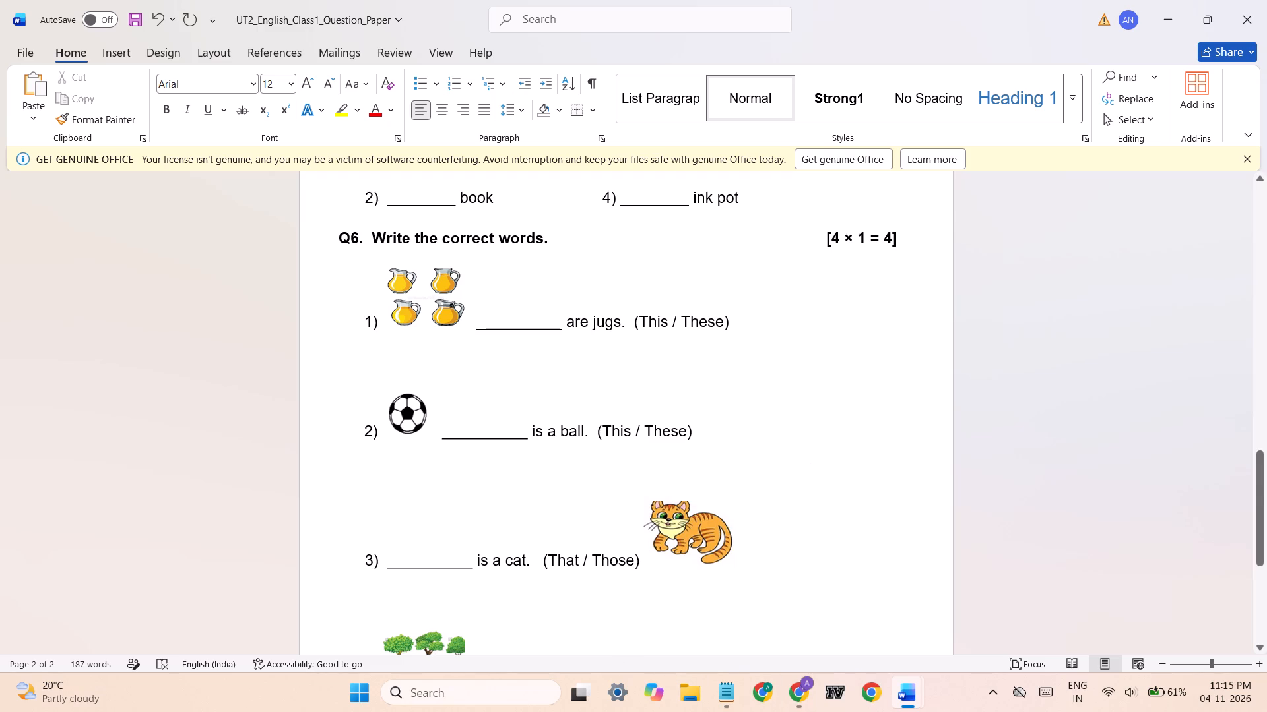
# Change the answer options in Q6 item 4, the trees sentence, to "(That / Those)".
pyautogui.scroll(-2, 831, 582)
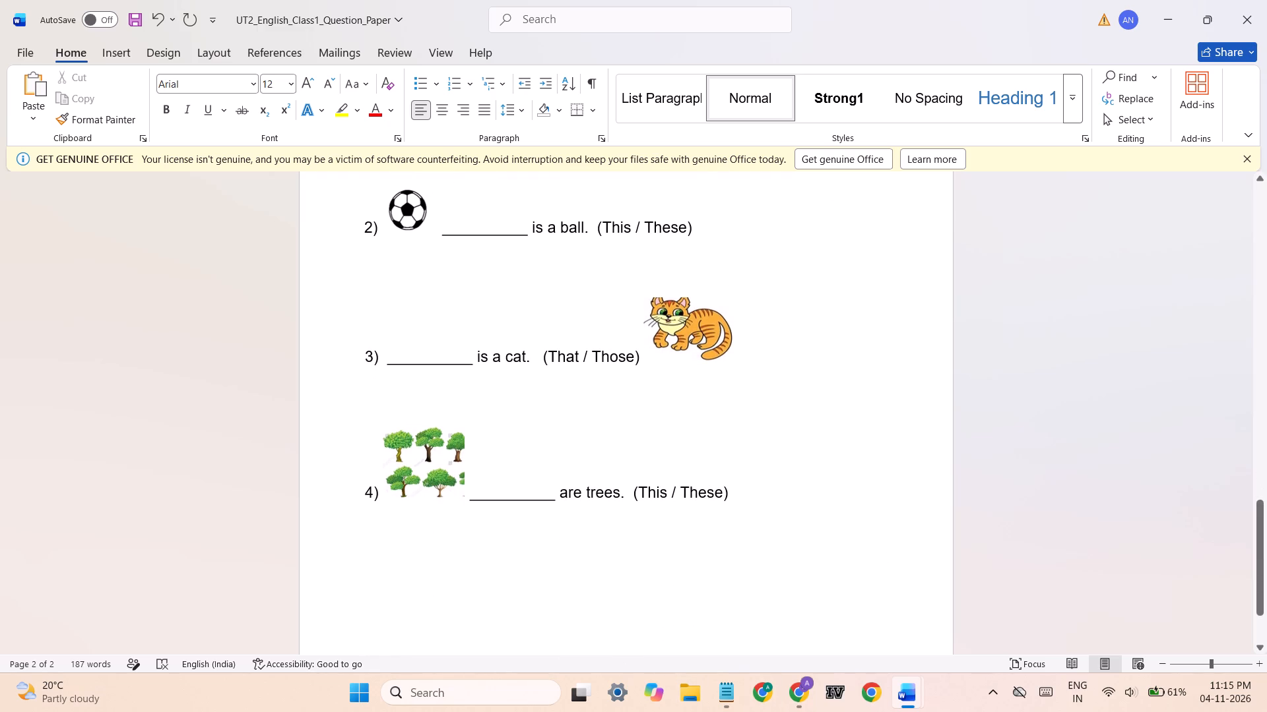
pyautogui.click(667, 493)
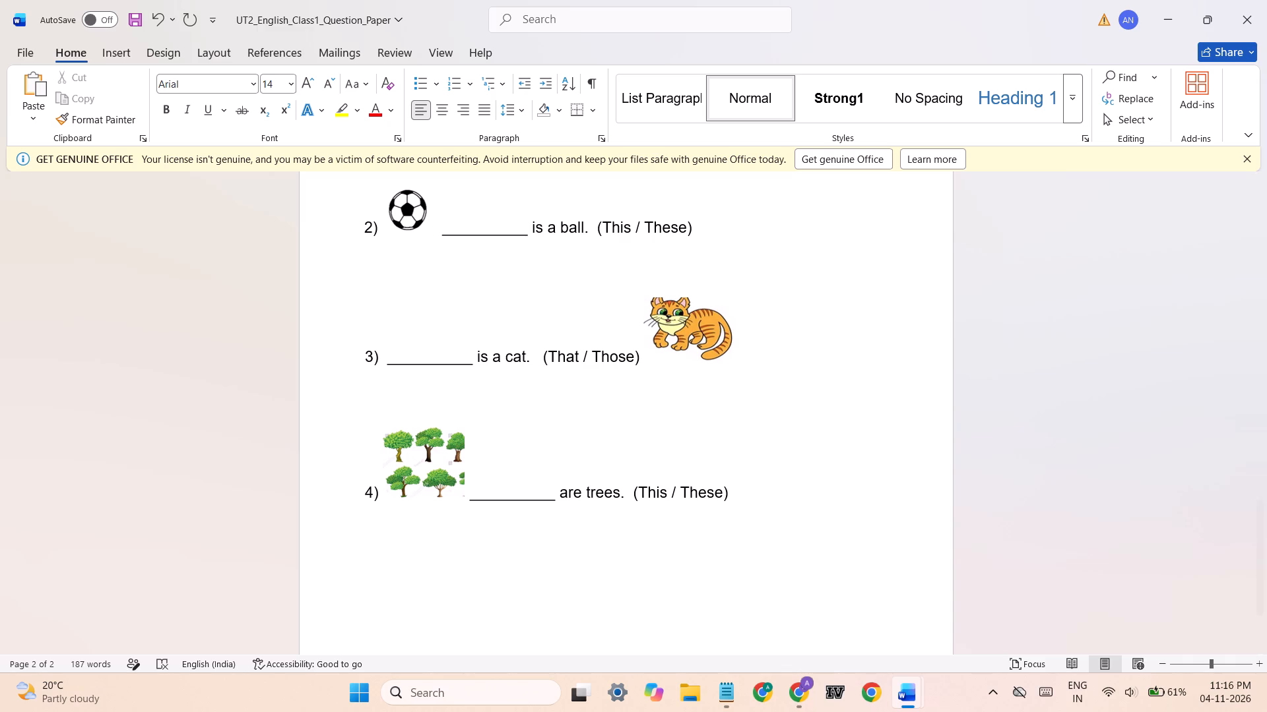
pyautogui.press('BackSpace')
pyautogui.press('BackSpace')
pyautogui.press('a')
pyautogui.press('t')
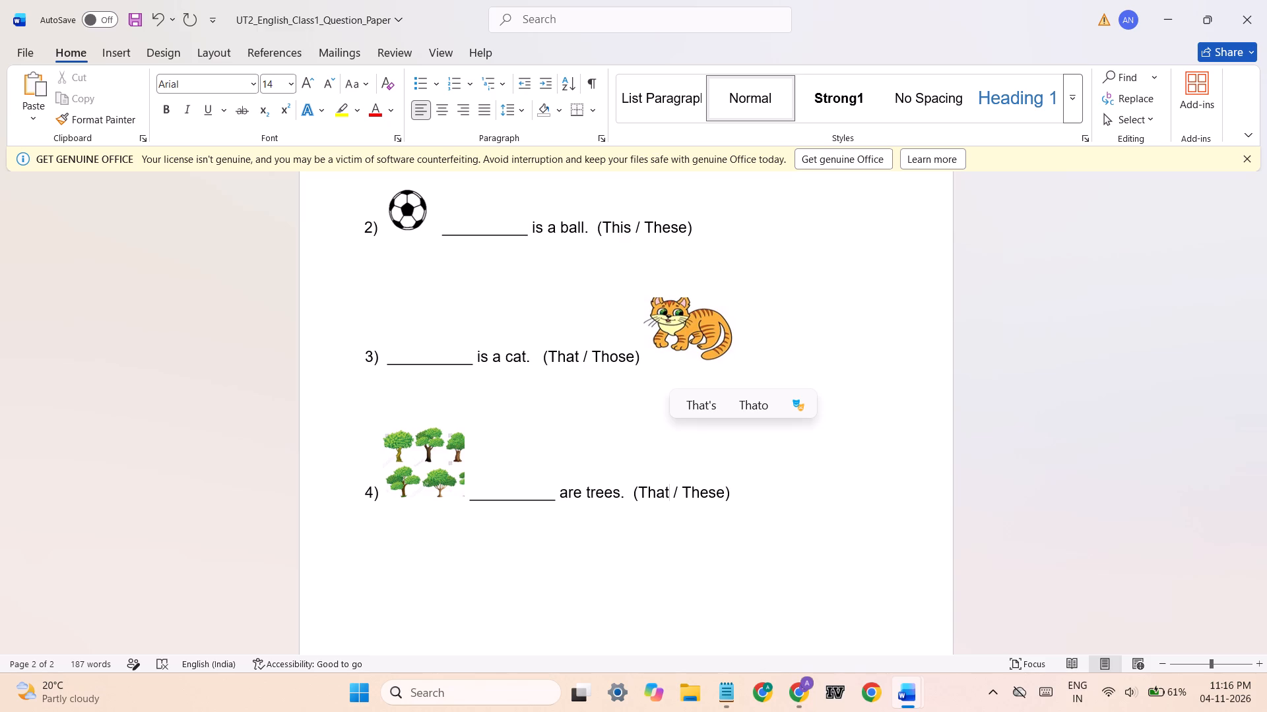
pyautogui.click(722, 493)
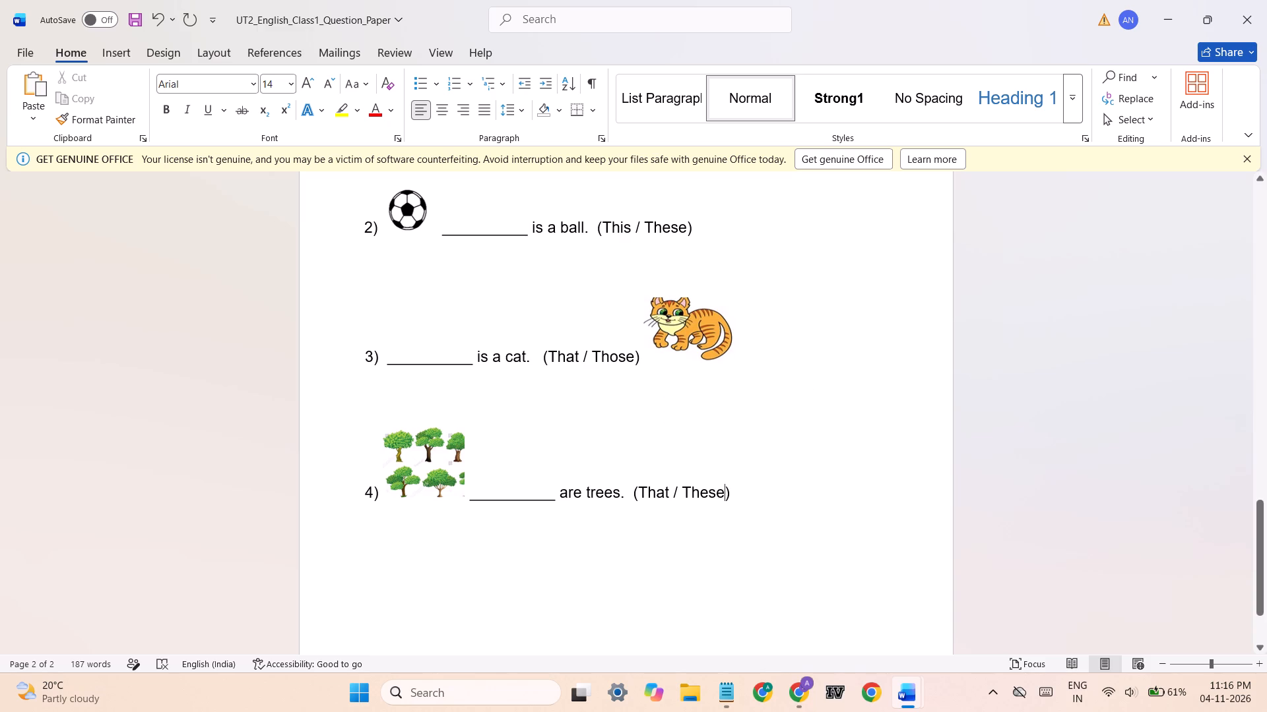
pyautogui.press('BackSpace')
pyautogui.press('BackSpace')
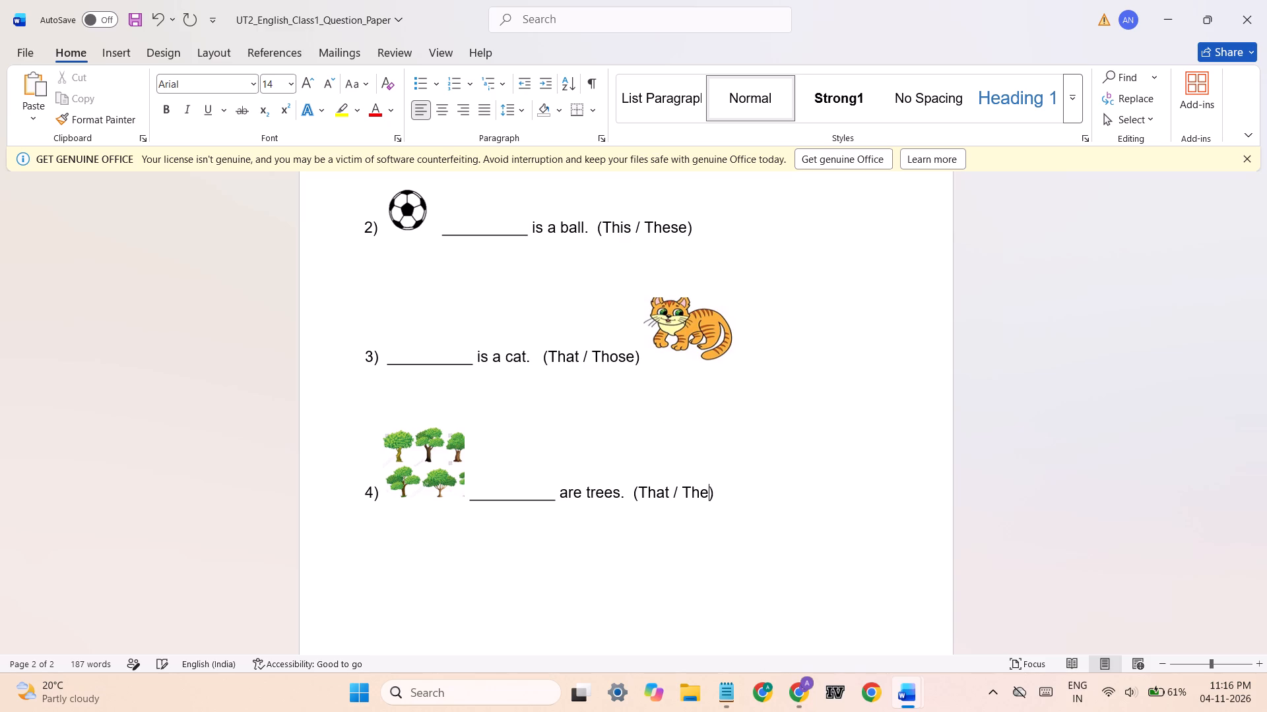
pyautogui.press('BackSpace')
pyautogui.write('ose')
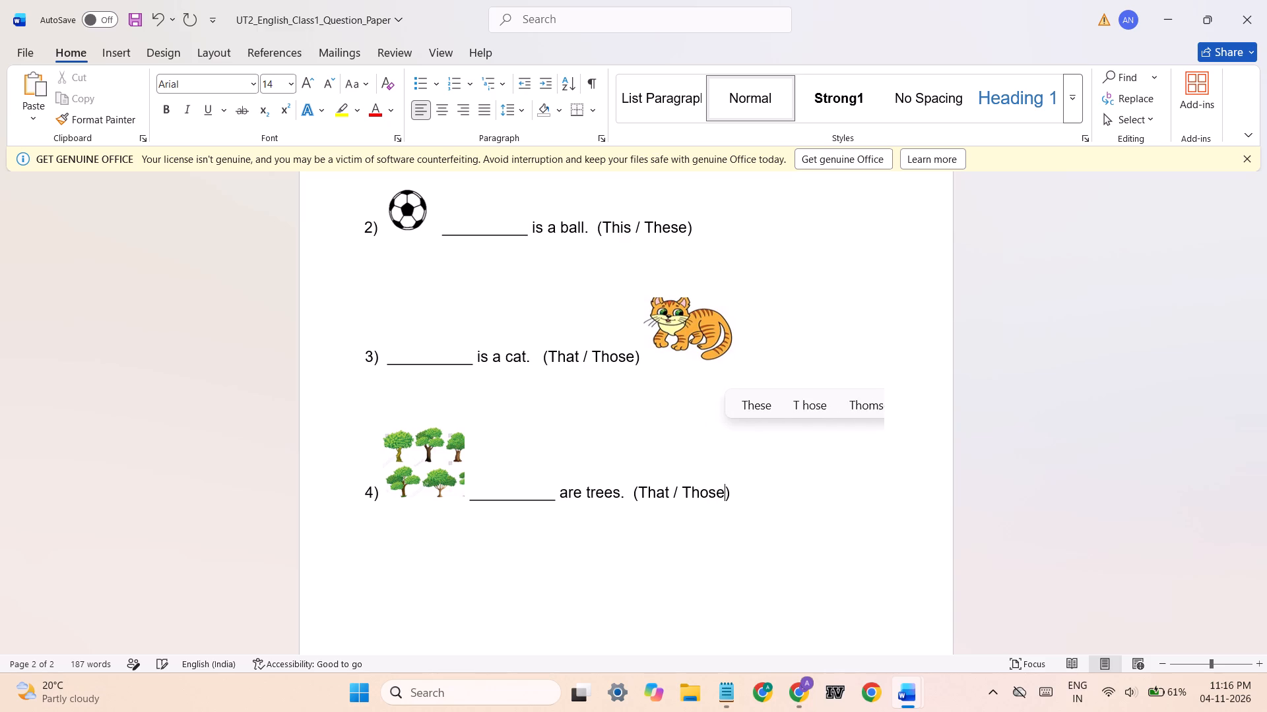
pyautogui.click(790, 552)
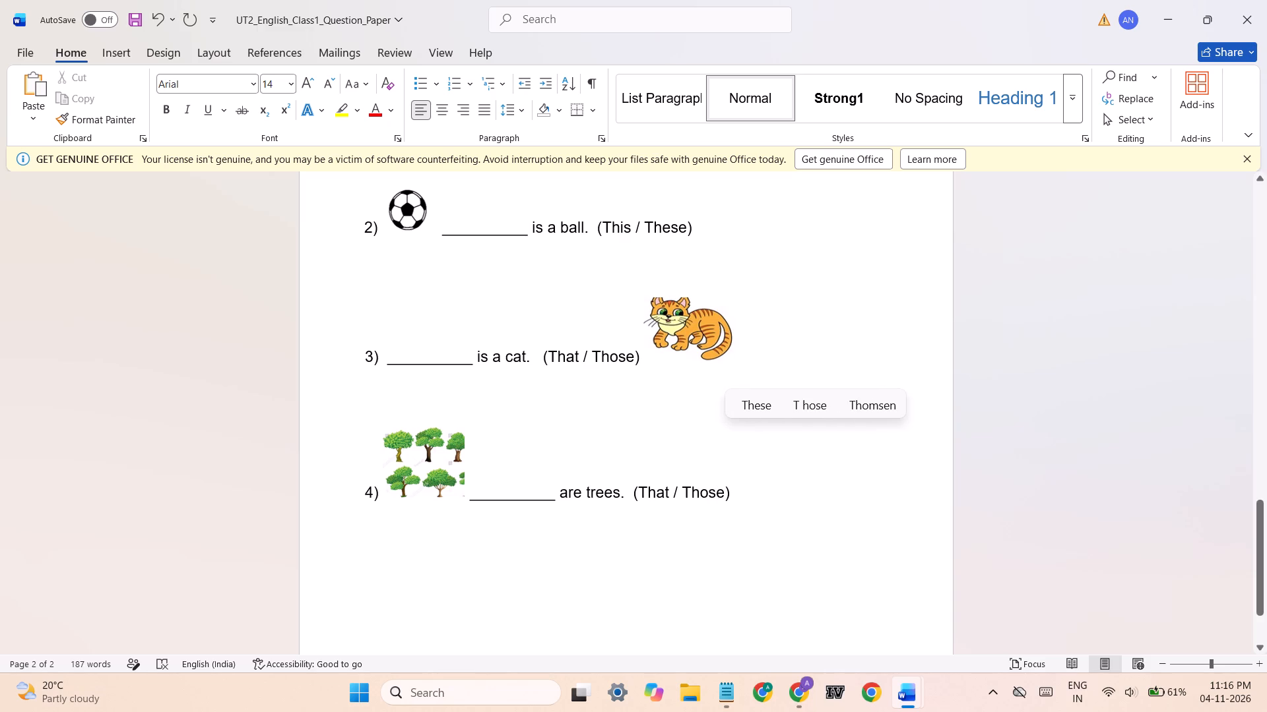
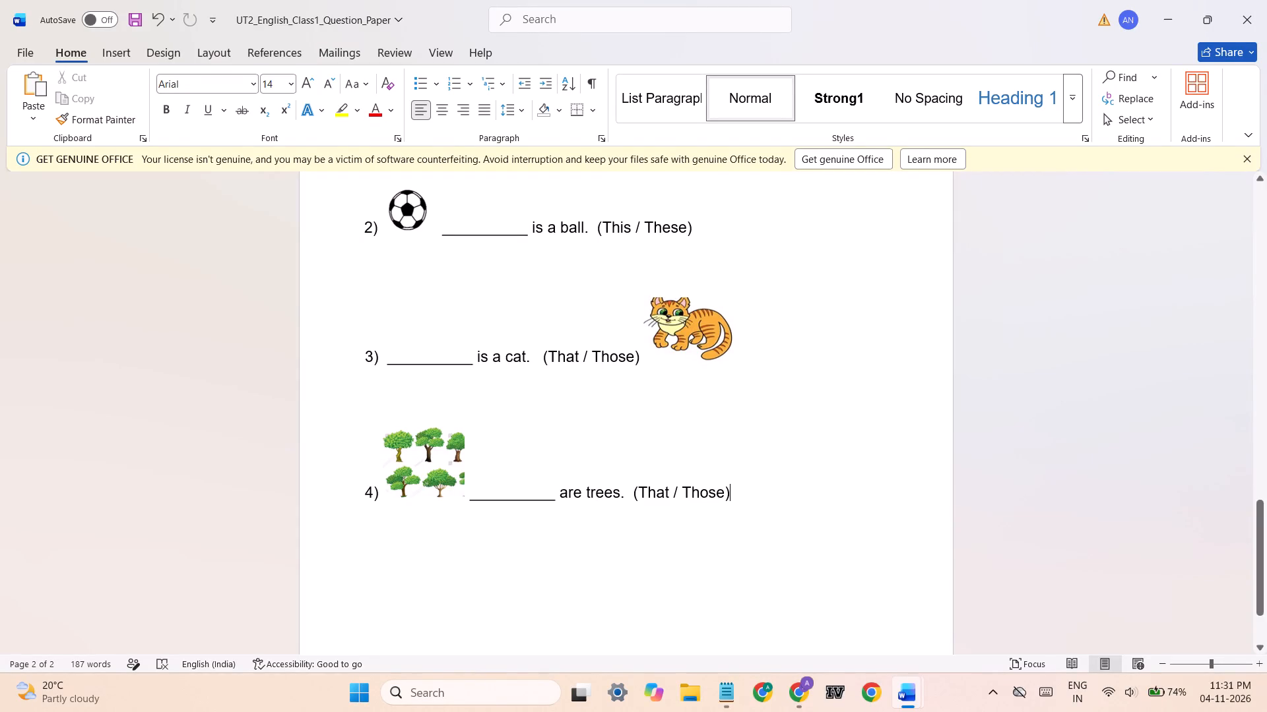
# Review the question paper from Q3 through the Q6 picture sentences, checking the corrected answer options and picture placement.
pyautogui.scroll(-1, 627, 498)
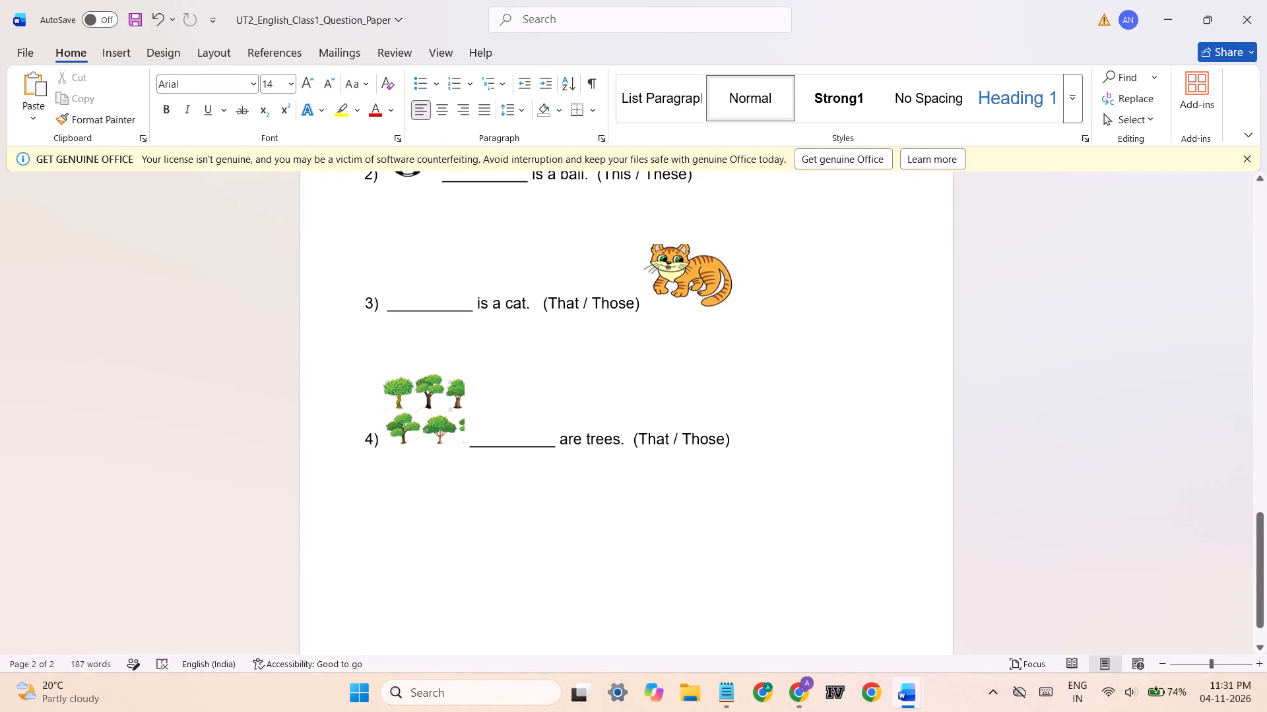
pyautogui.scroll(-3, 627, 498)
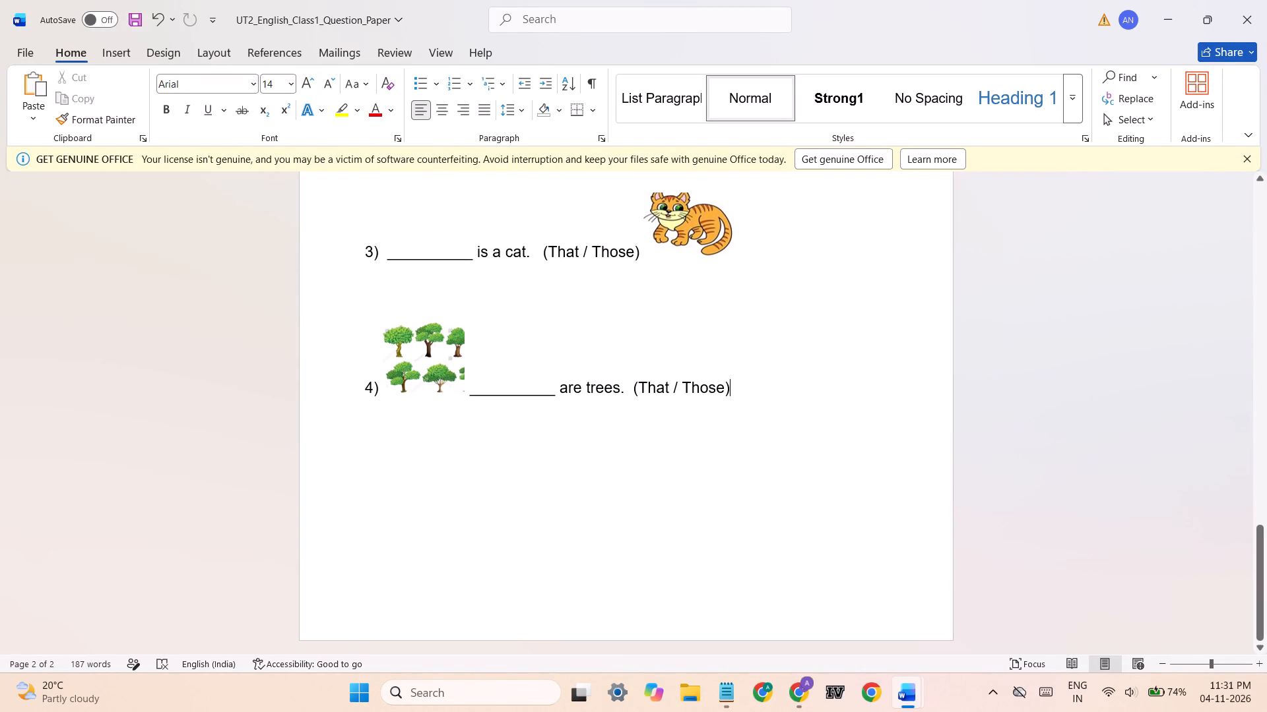
pyautogui.scroll(-1, 627, 498)
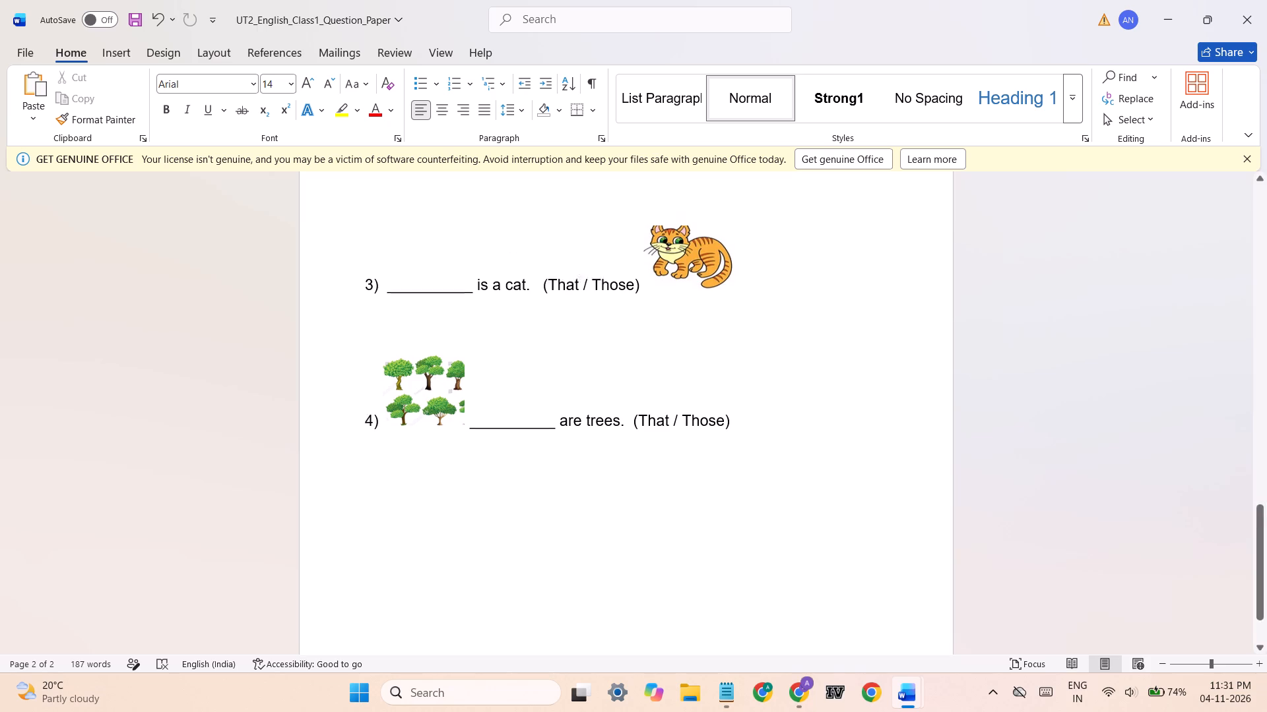
pyautogui.scroll(-1, 627, 498)
pyautogui.click(627, 498)
pyautogui.scroll(-2, 627, 498)
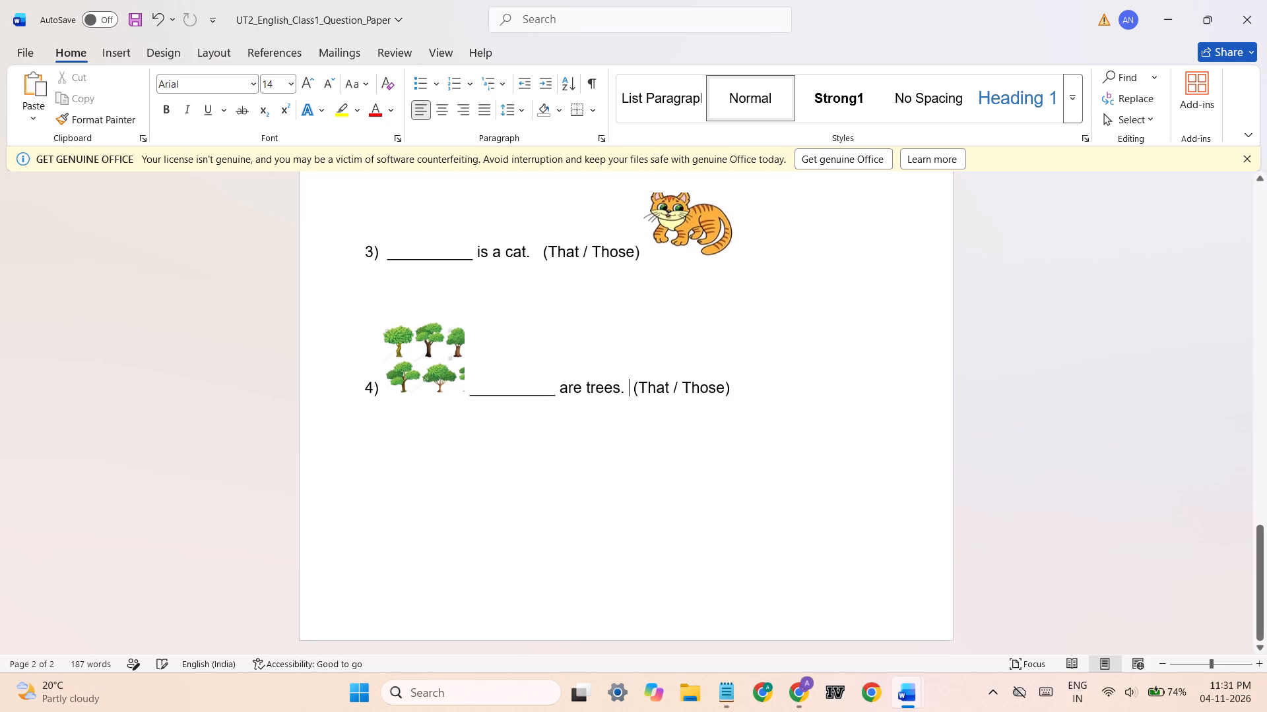
pyautogui.hscroll(2, 627, 498)
pyautogui.scroll(3, 627, 498)
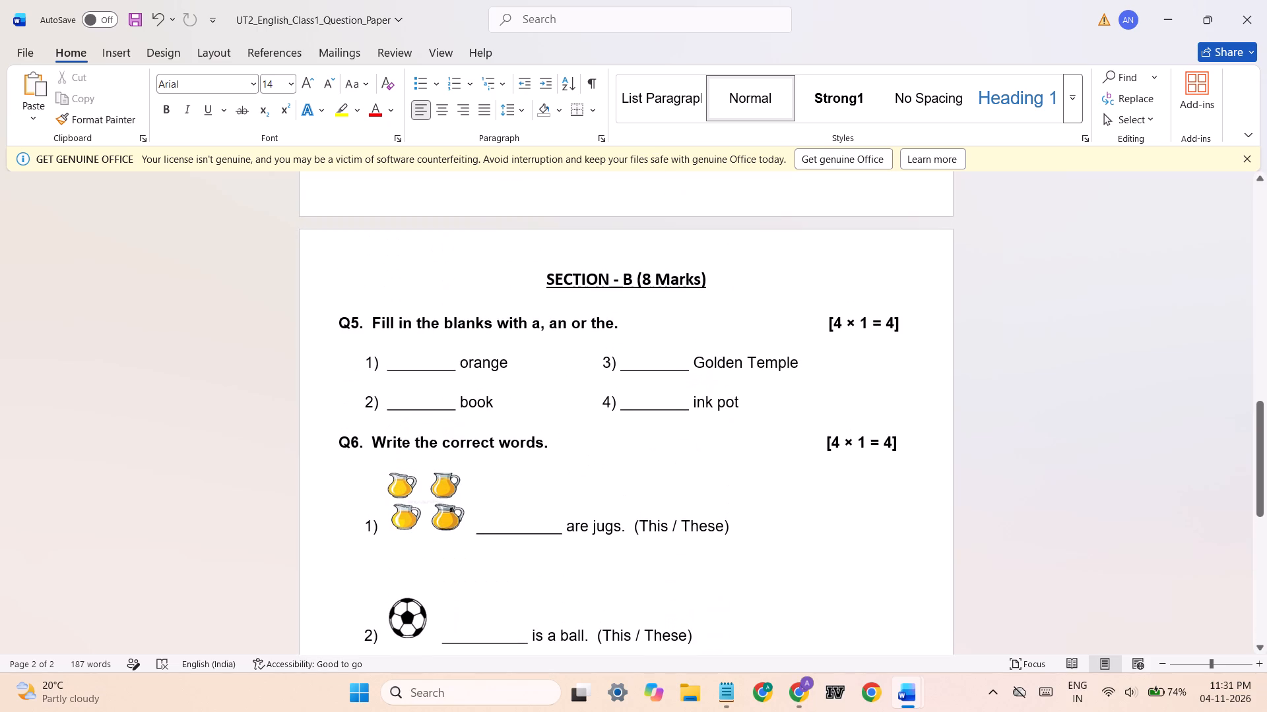
pyautogui.scroll(3, 627, 498)
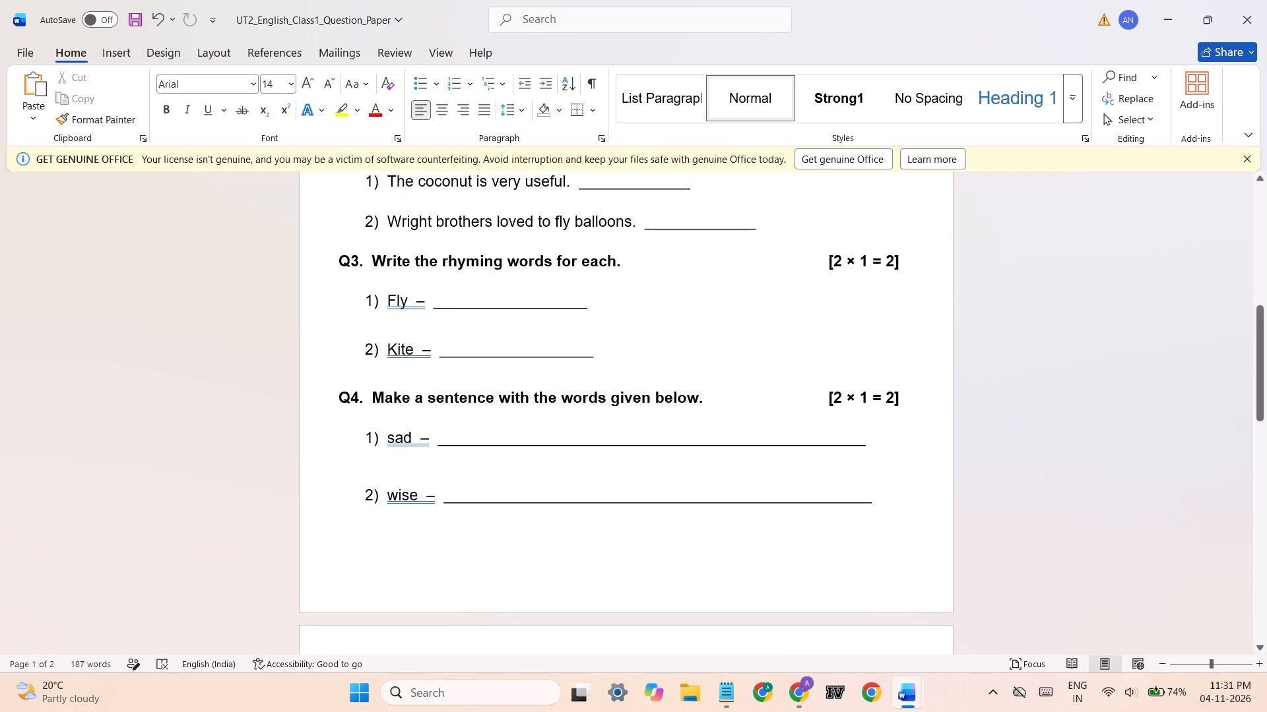
pyautogui.scroll(-4, 627, 498)
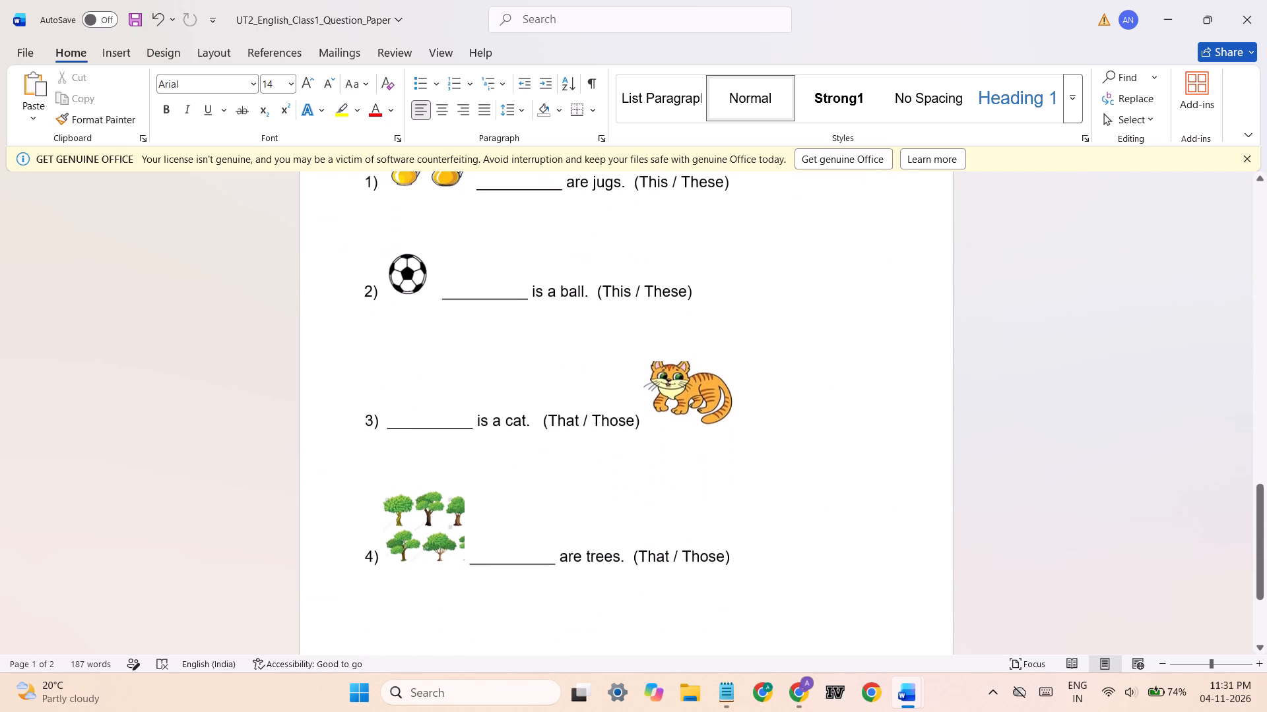
pyautogui.scroll(-3, 627, 498)
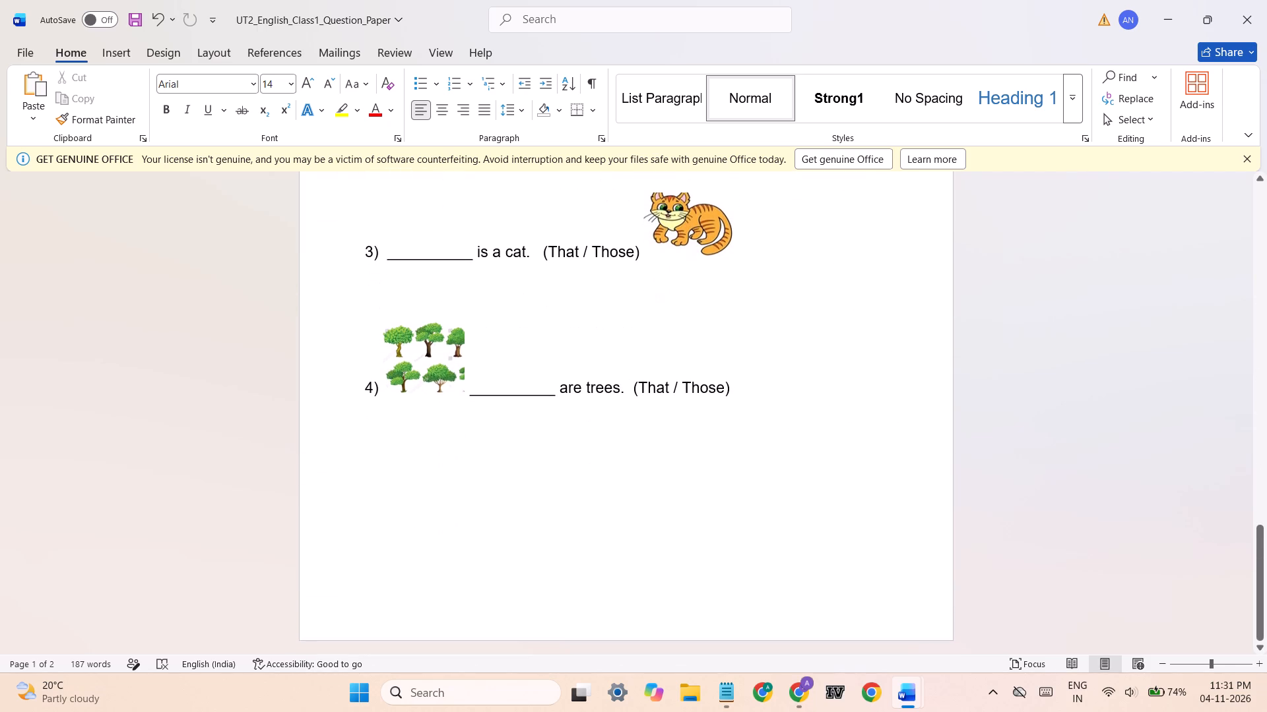
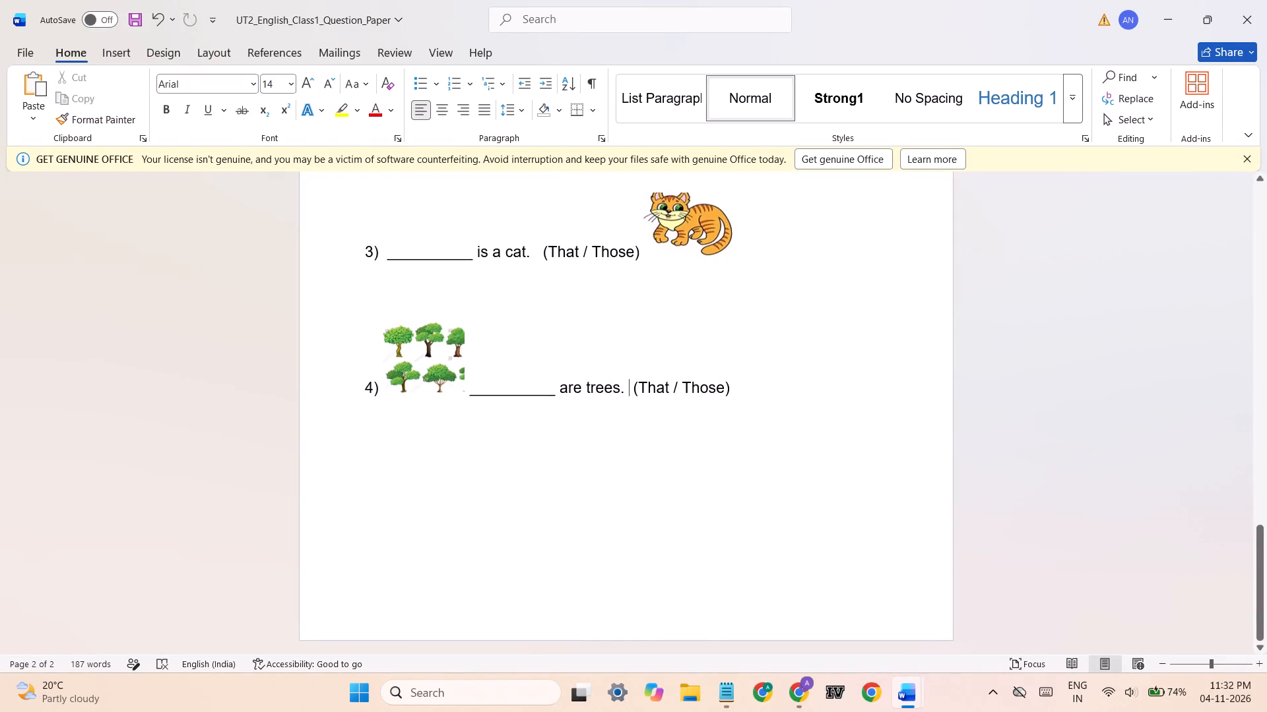
# Recheck the question paper from Q3 to the end of Q6, examining the picture sentences and their This/These and That/Those options.
pyautogui.hscroll(1, 627, 498)
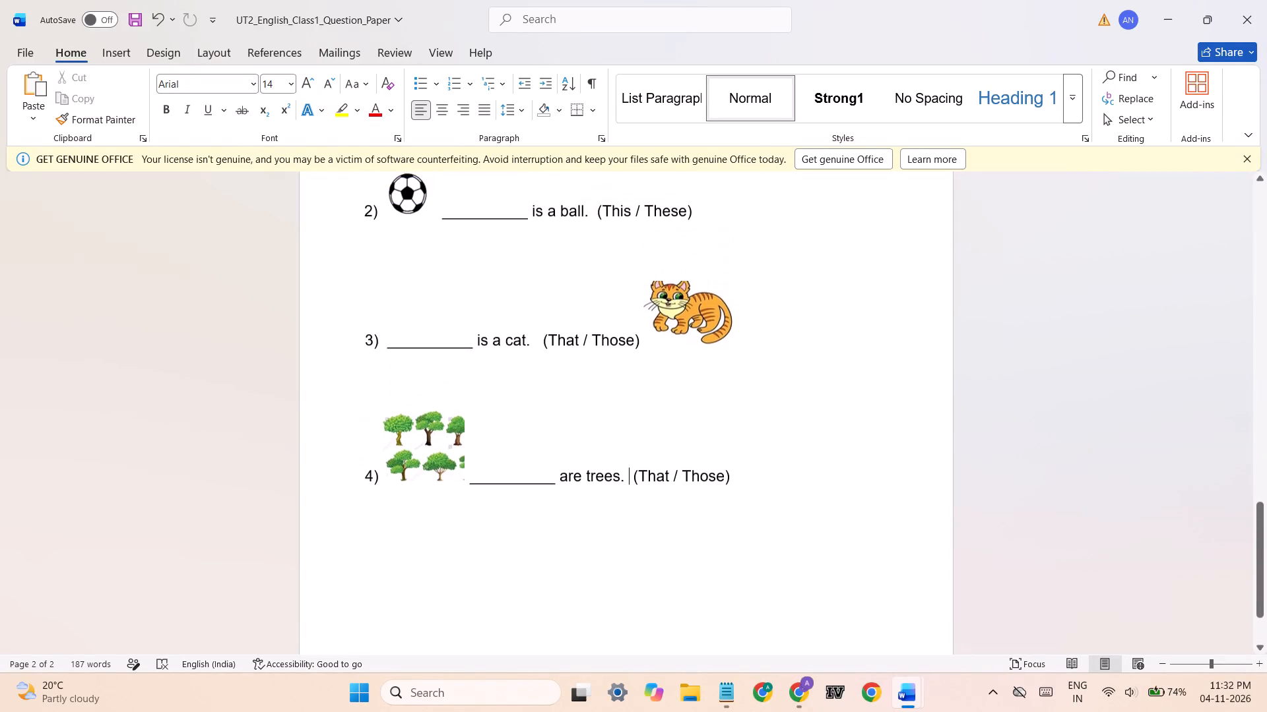
pyautogui.hscroll(1, 627, 498)
pyautogui.scroll(-1, 627, 498)
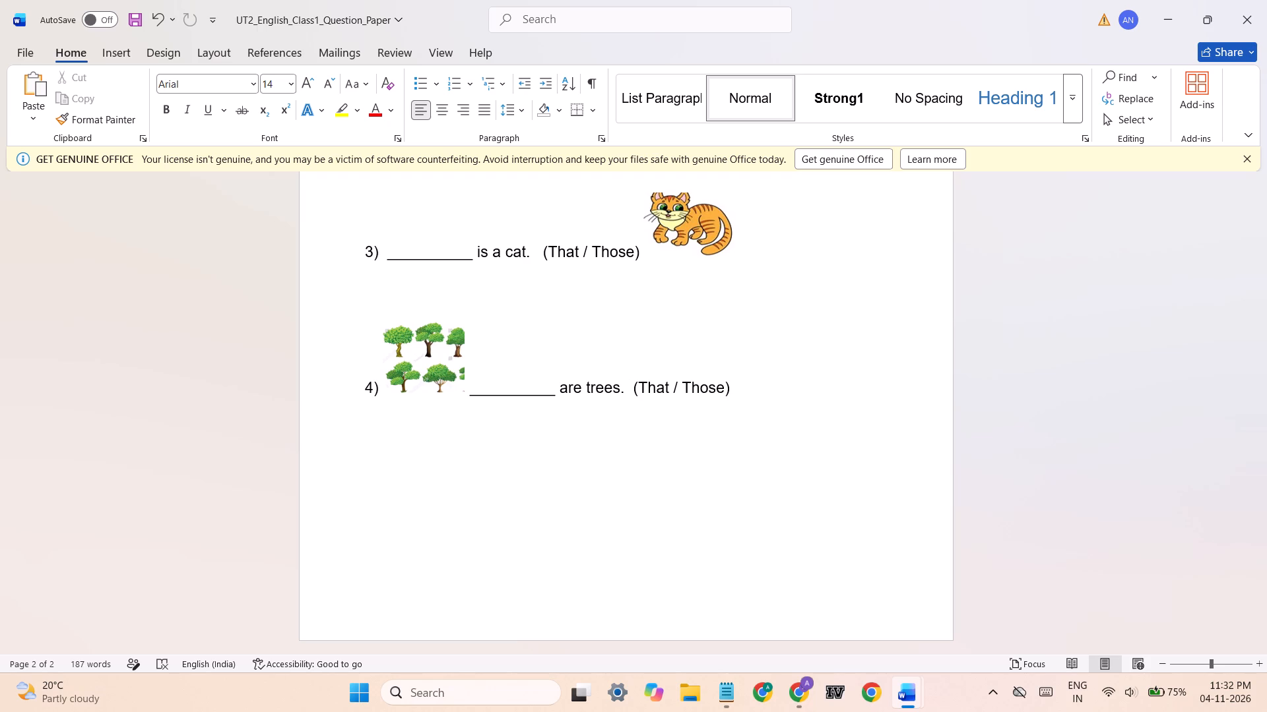
pyautogui.scroll(2, 846, 329)
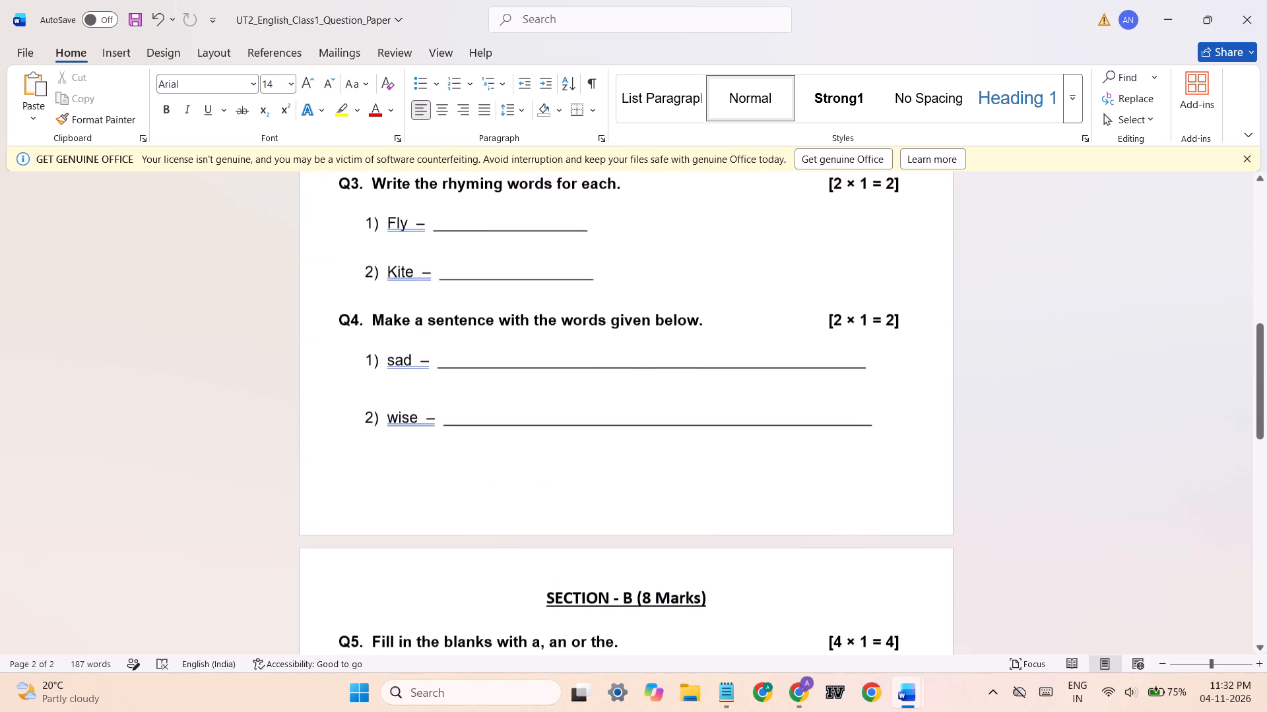
pyautogui.scroll(-2, 846, 329)
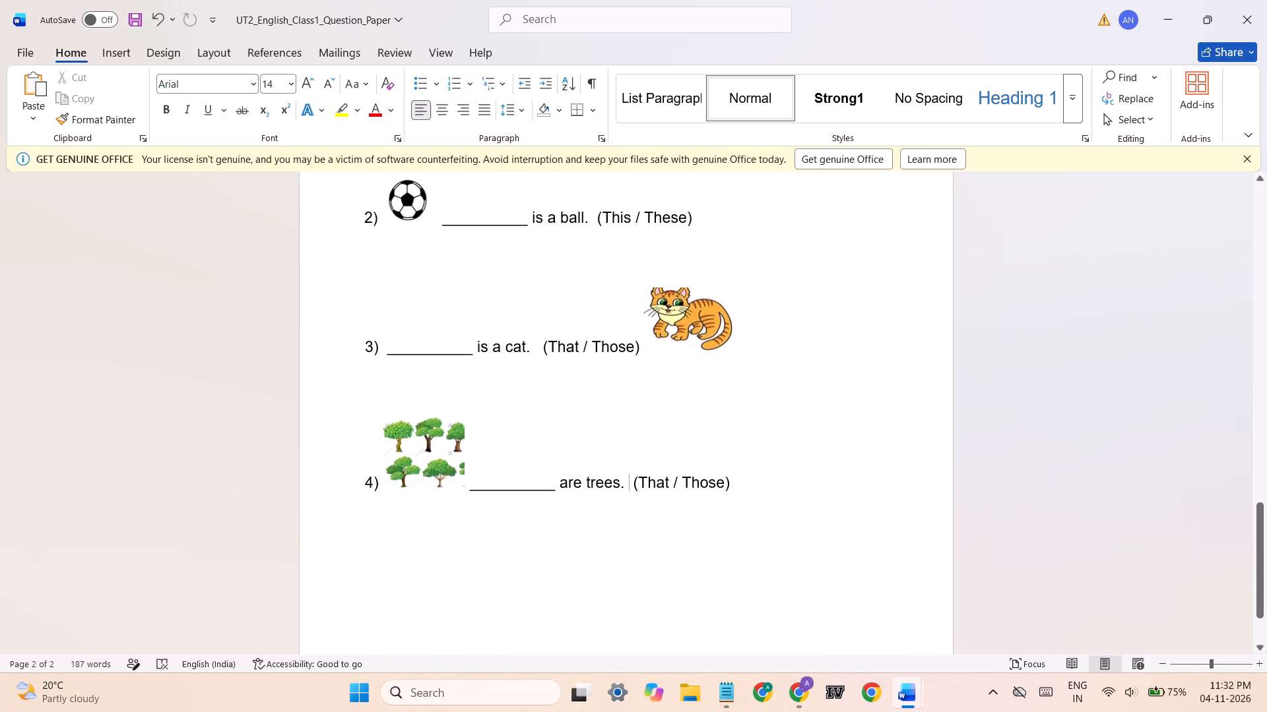
pyautogui.scroll(-2, 846, 329)
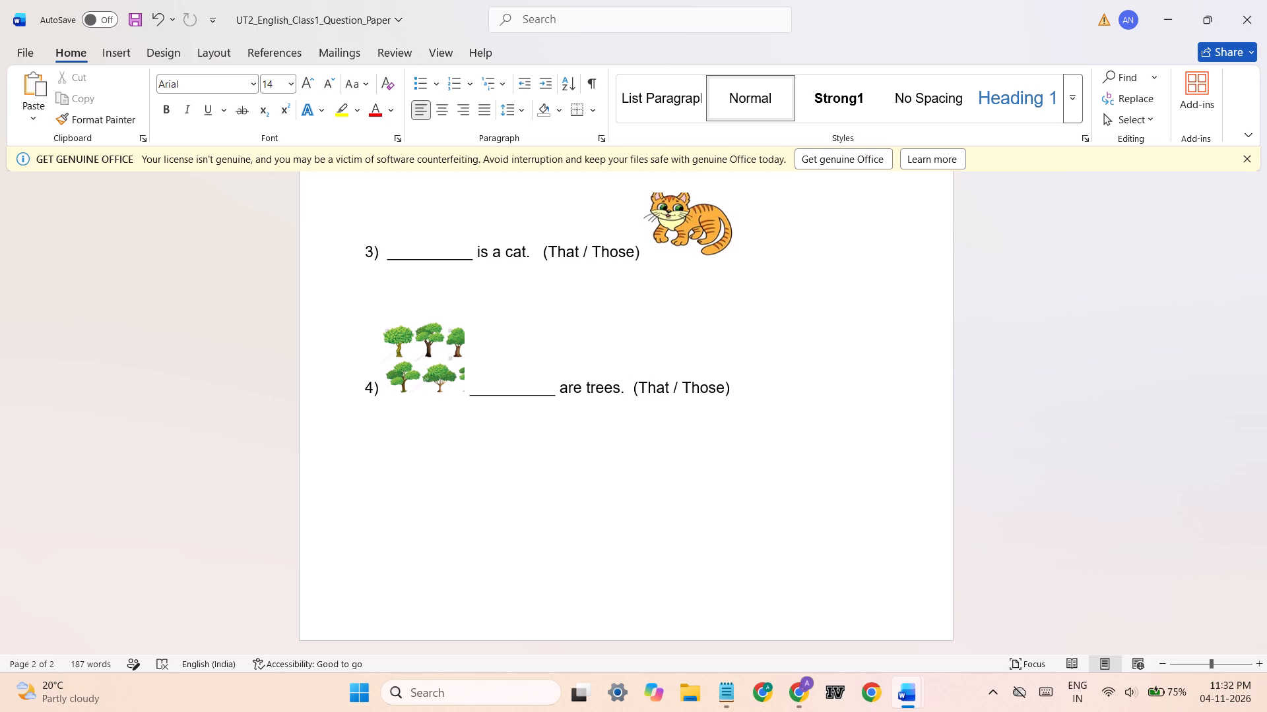
pyautogui.scroll(4, 846, 329)
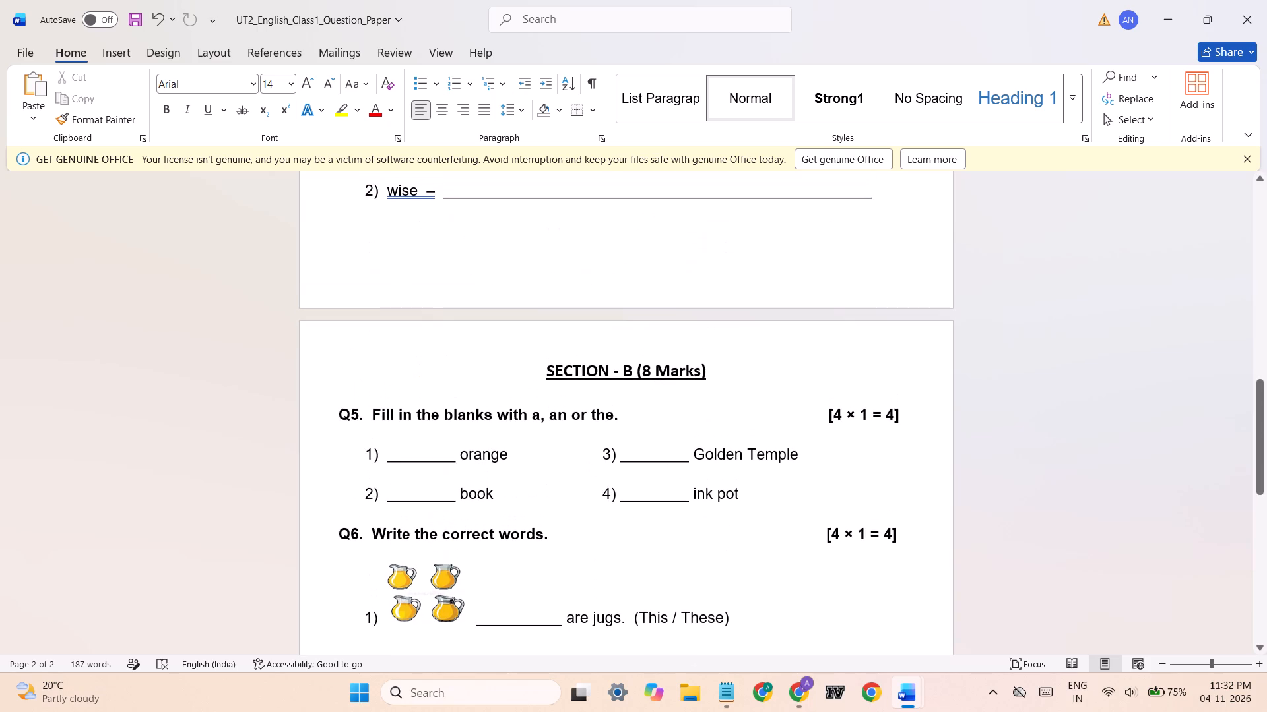
pyautogui.scroll(-2, 846, 329)
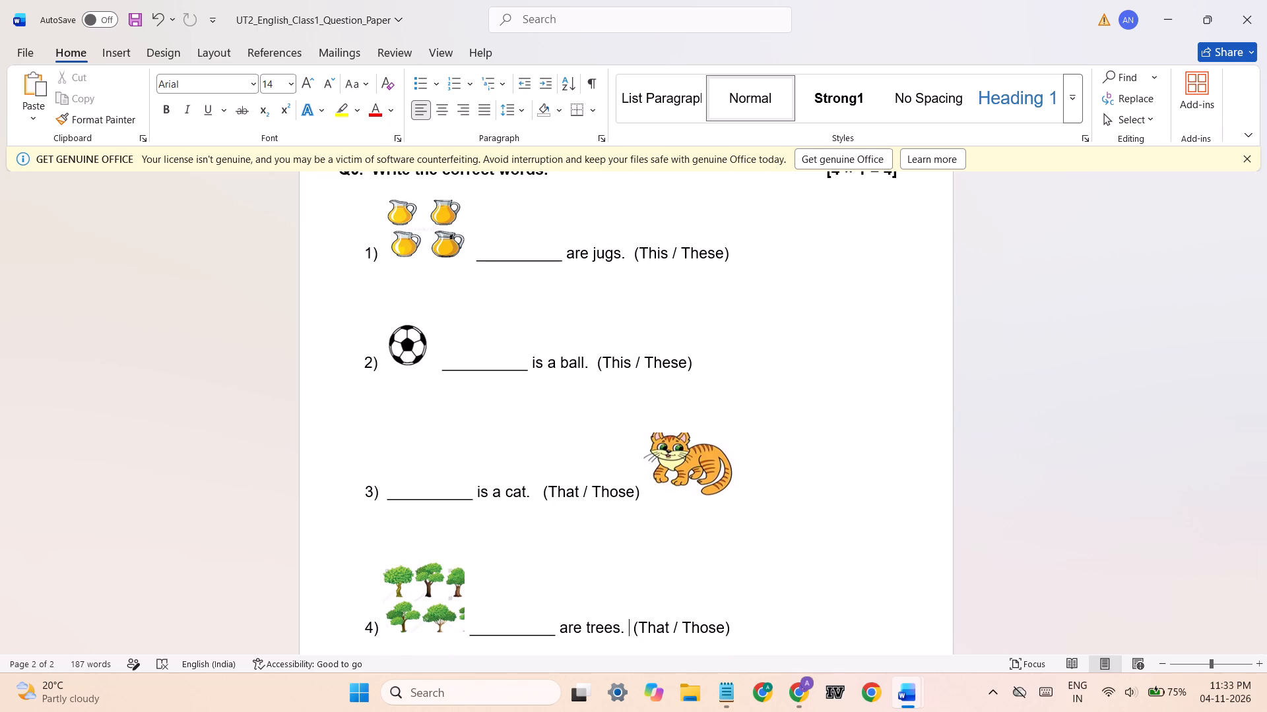
pyautogui.click(846, 329)
pyautogui.hscroll(-4, 846, 329)
pyautogui.scroll(-1, 846, 329)
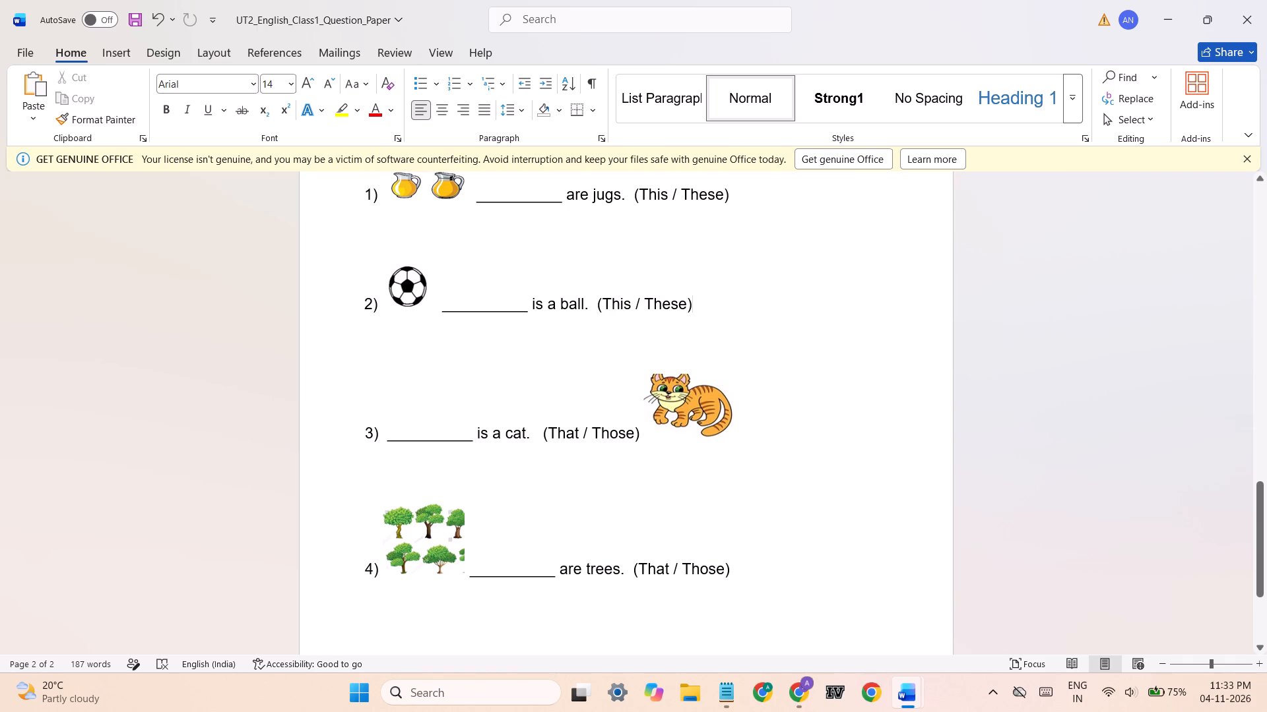
pyautogui.scroll(-1, 842, 311)
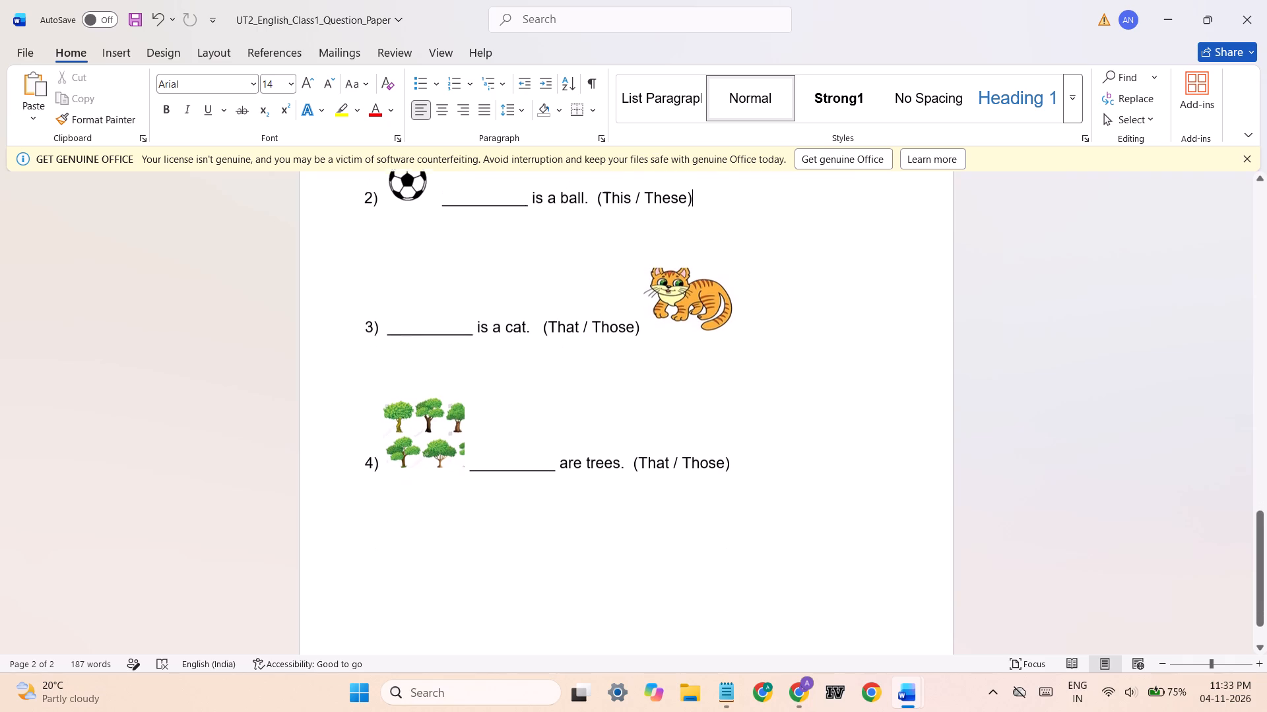
pyautogui.scroll(-1, 842, 311)
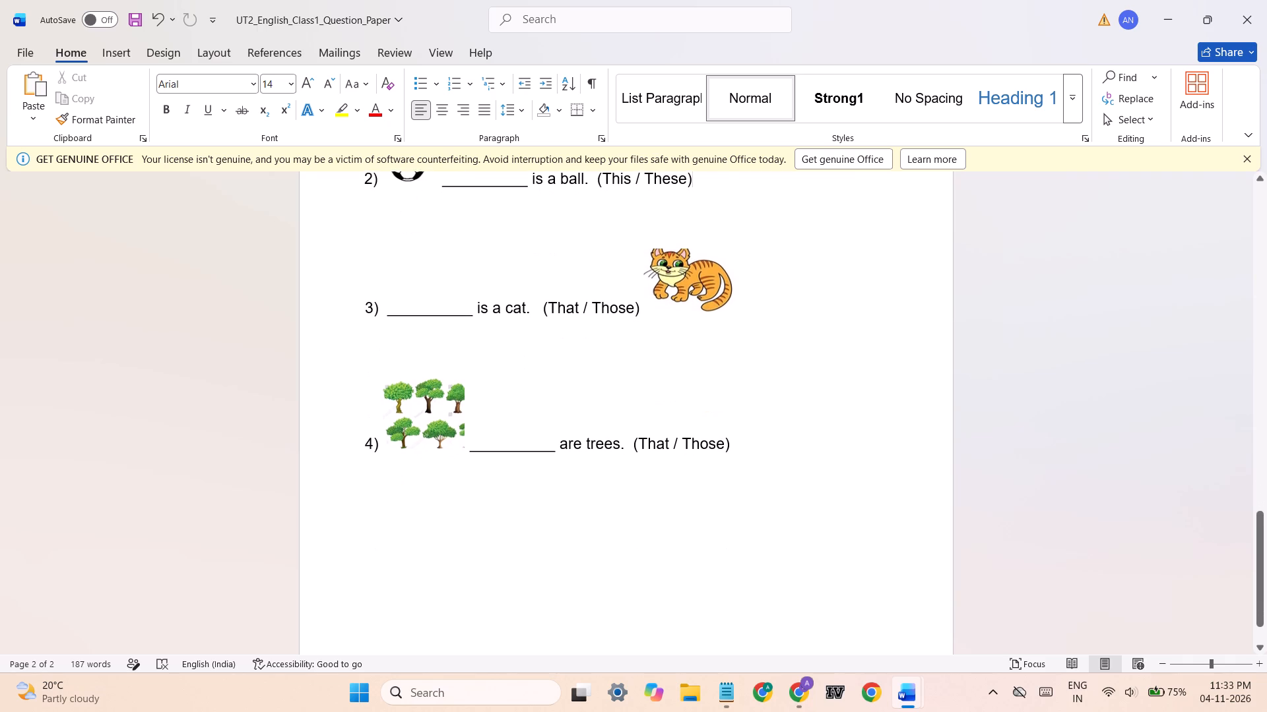
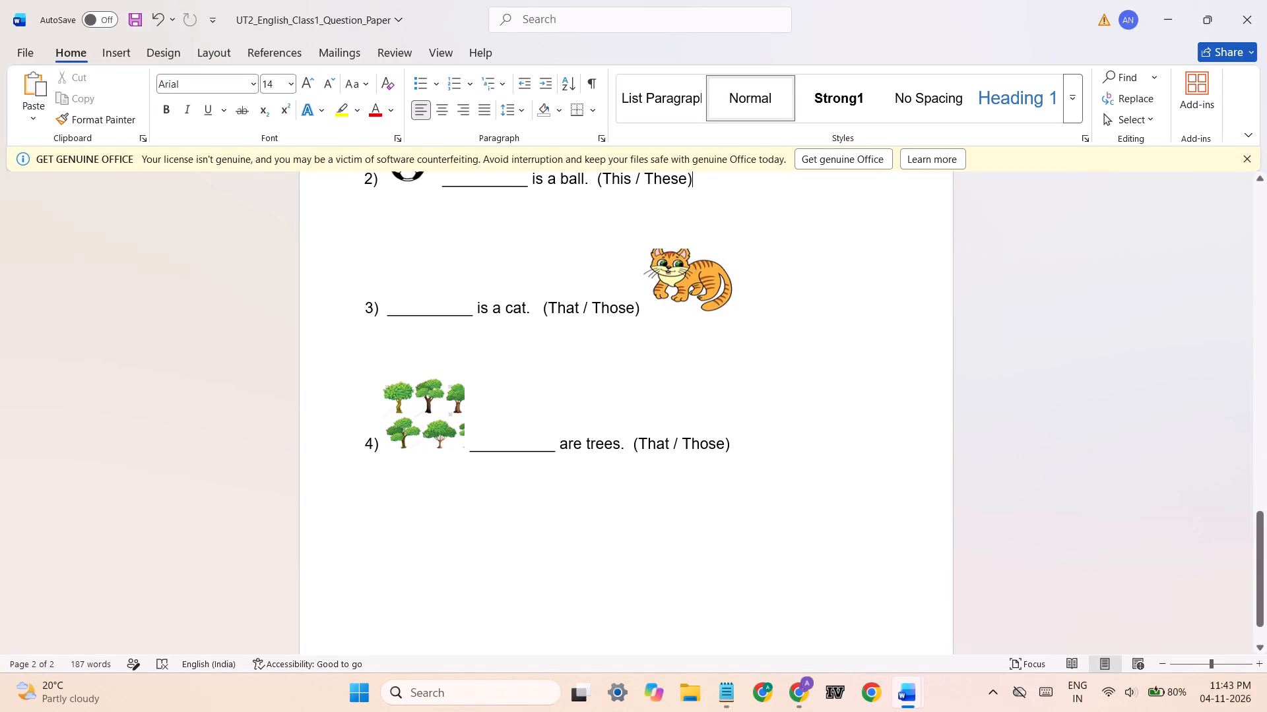
# Move the trees picture in Q6 item 4 from before the blank to after the (That / Those) options.
pyautogui.click(420, 419)
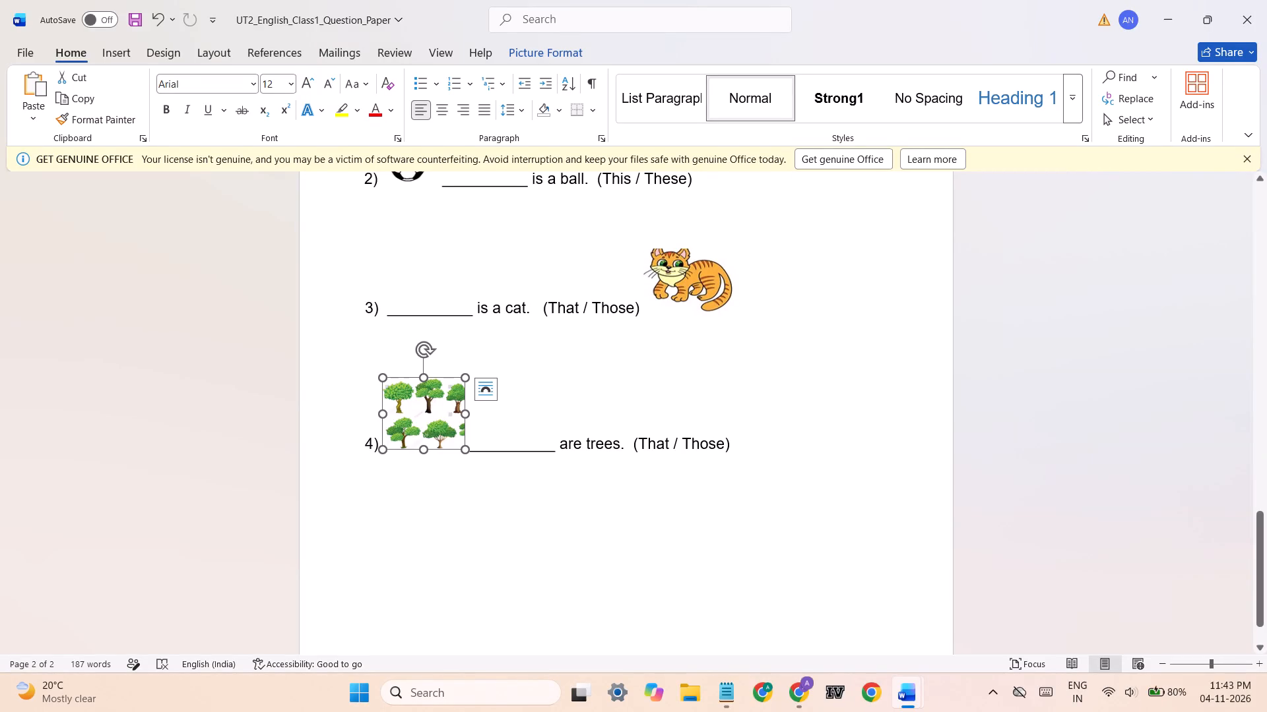
pyautogui.hotkey('ctrl', 'c')
pyautogui.click(744, 438)
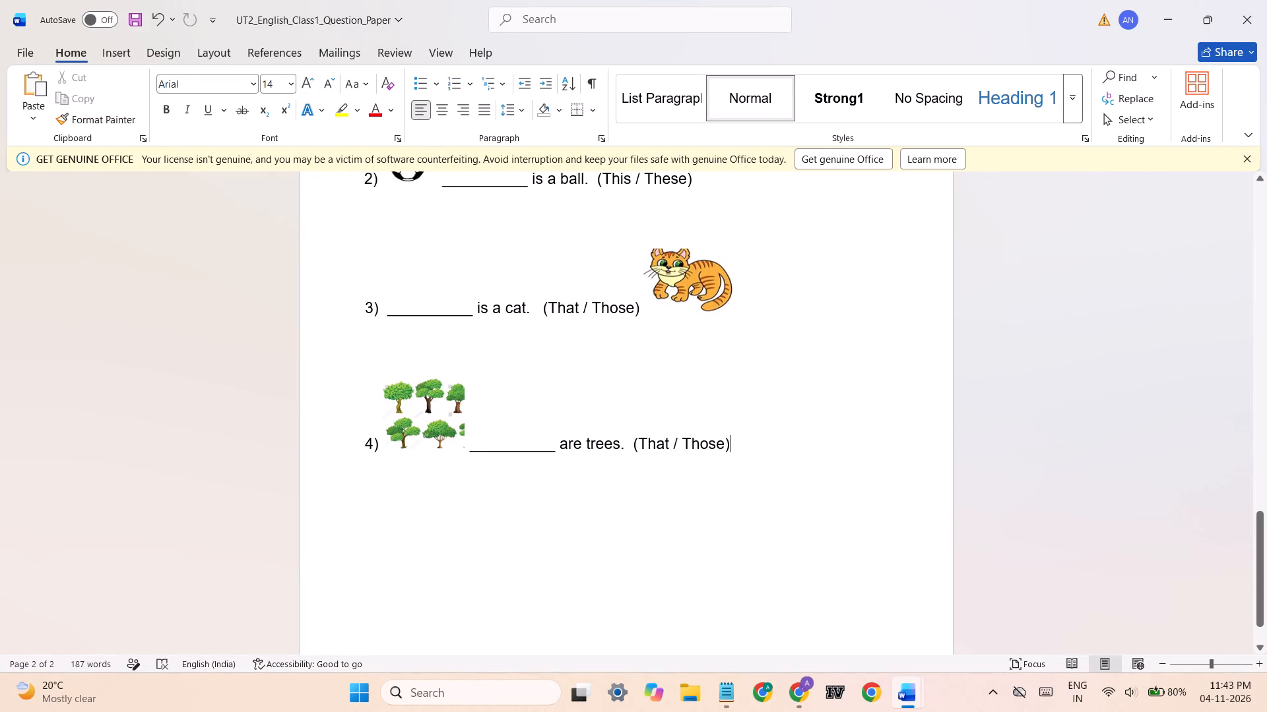
pyautogui.hotkey('ctrl', 'v')
pyautogui.click(422, 425)
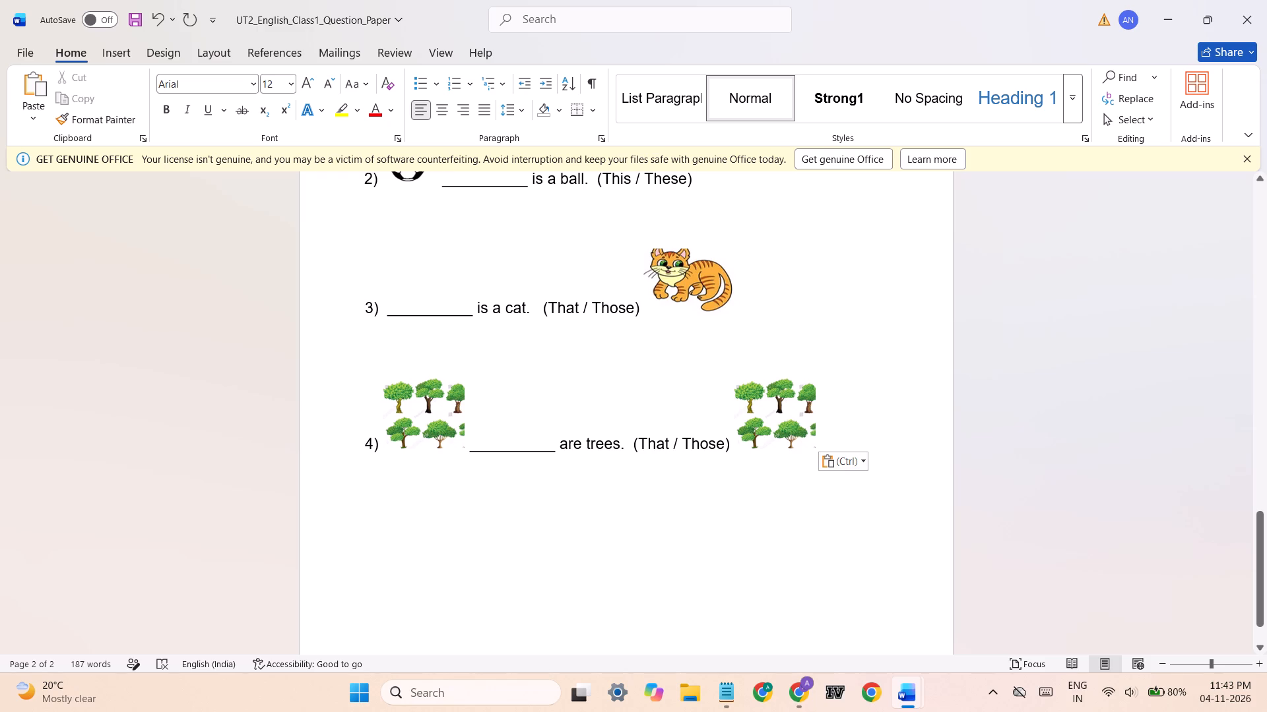
pyautogui.press('Delete')
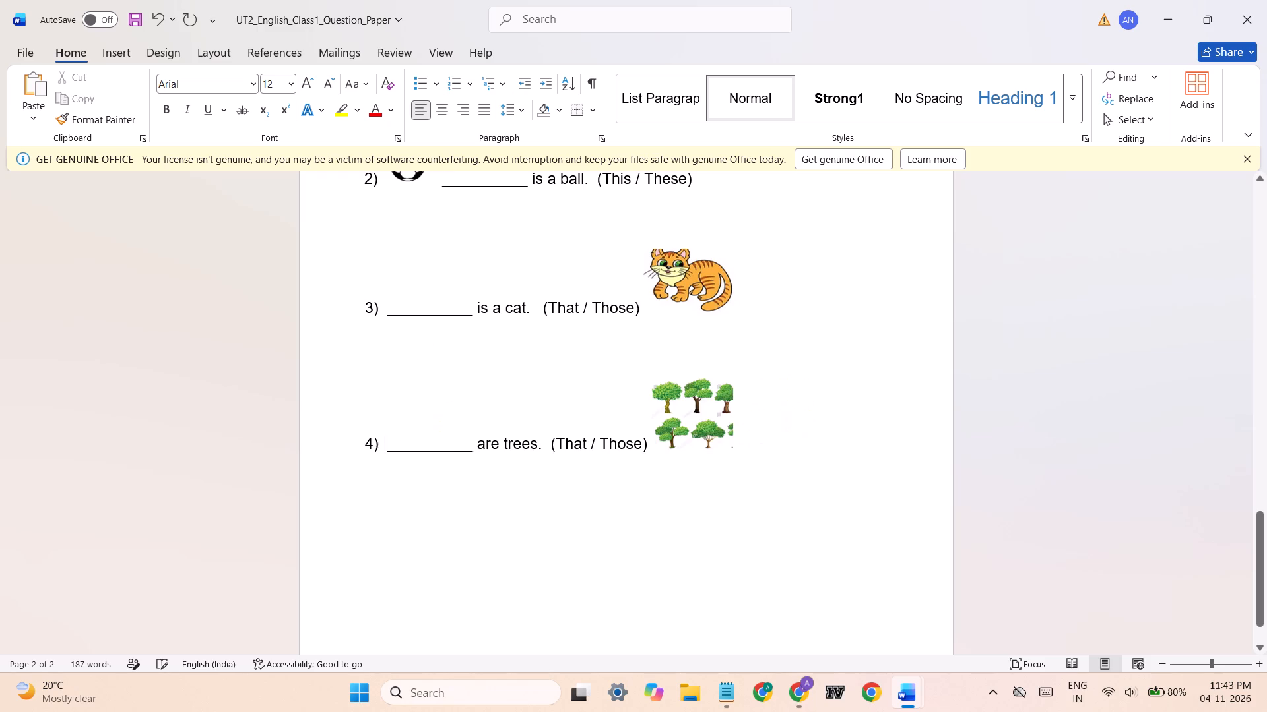
# Insert three spaces between the (That / Those) options and the trees picture in Q6 item 4.
pyautogui.click(647, 440)
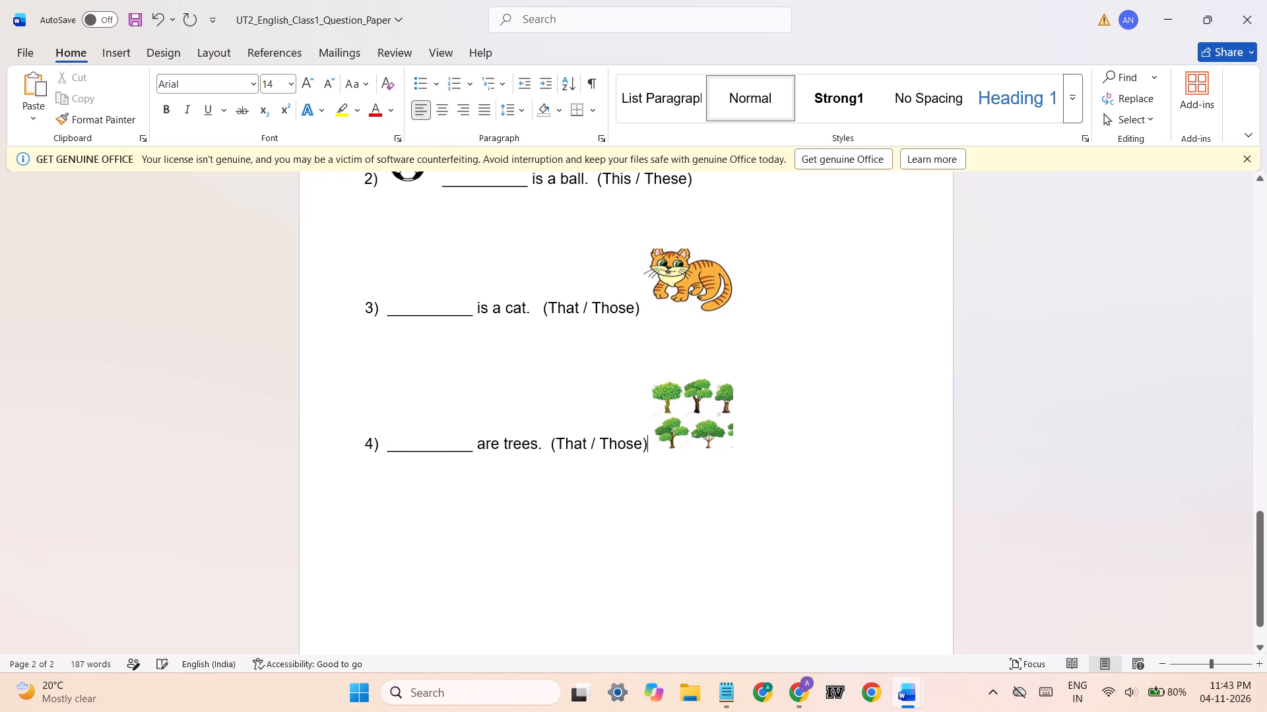
pyautogui.click(647, 440)
pyautogui.press('space')
pyautogui.press('space')
pyautogui.press('space')
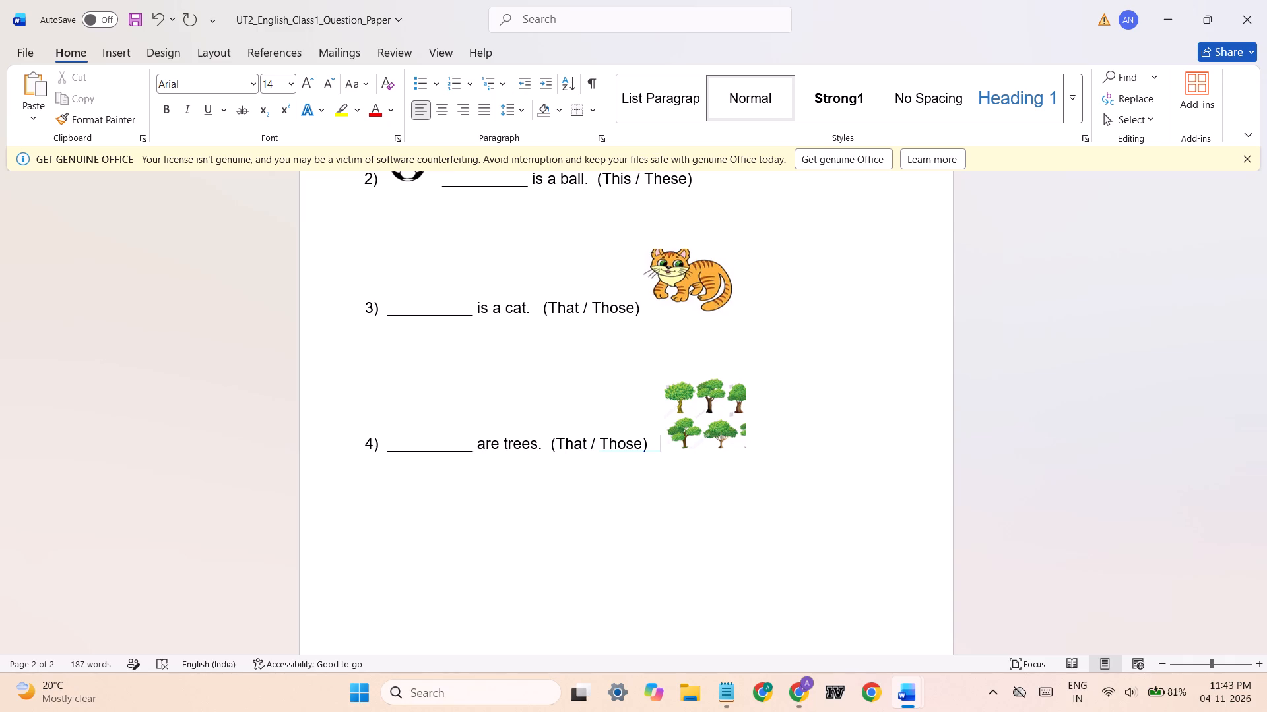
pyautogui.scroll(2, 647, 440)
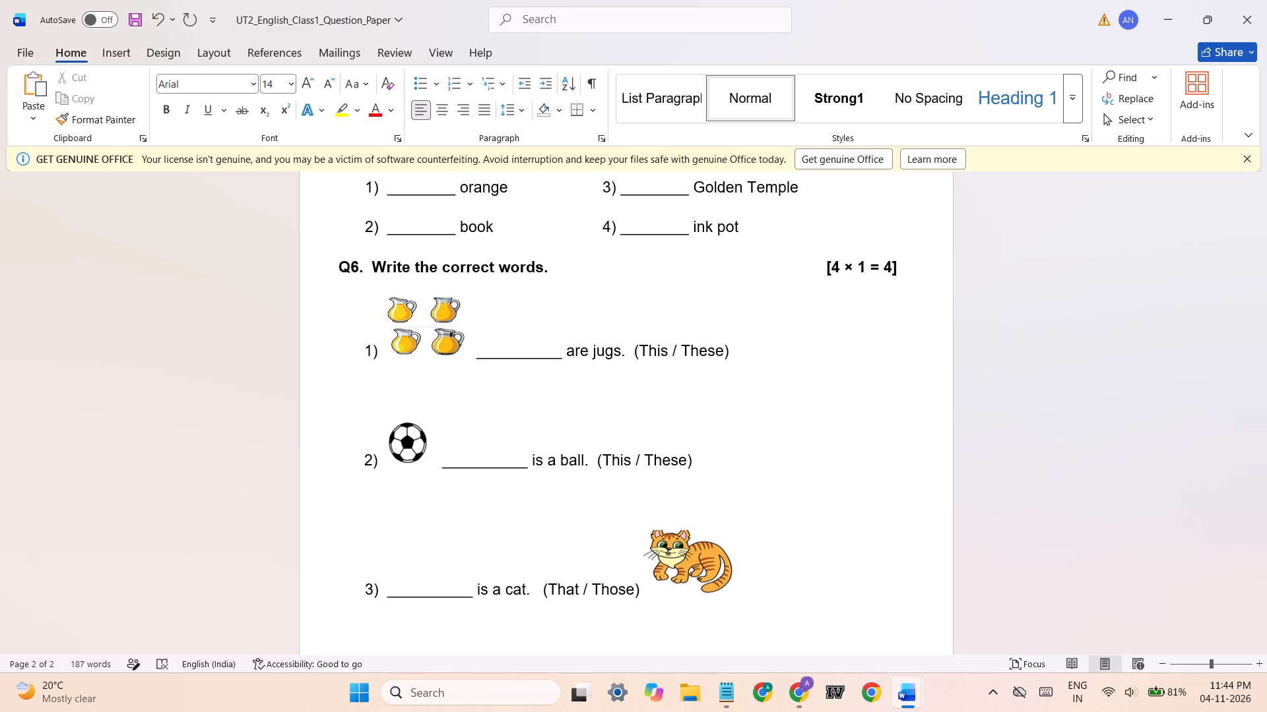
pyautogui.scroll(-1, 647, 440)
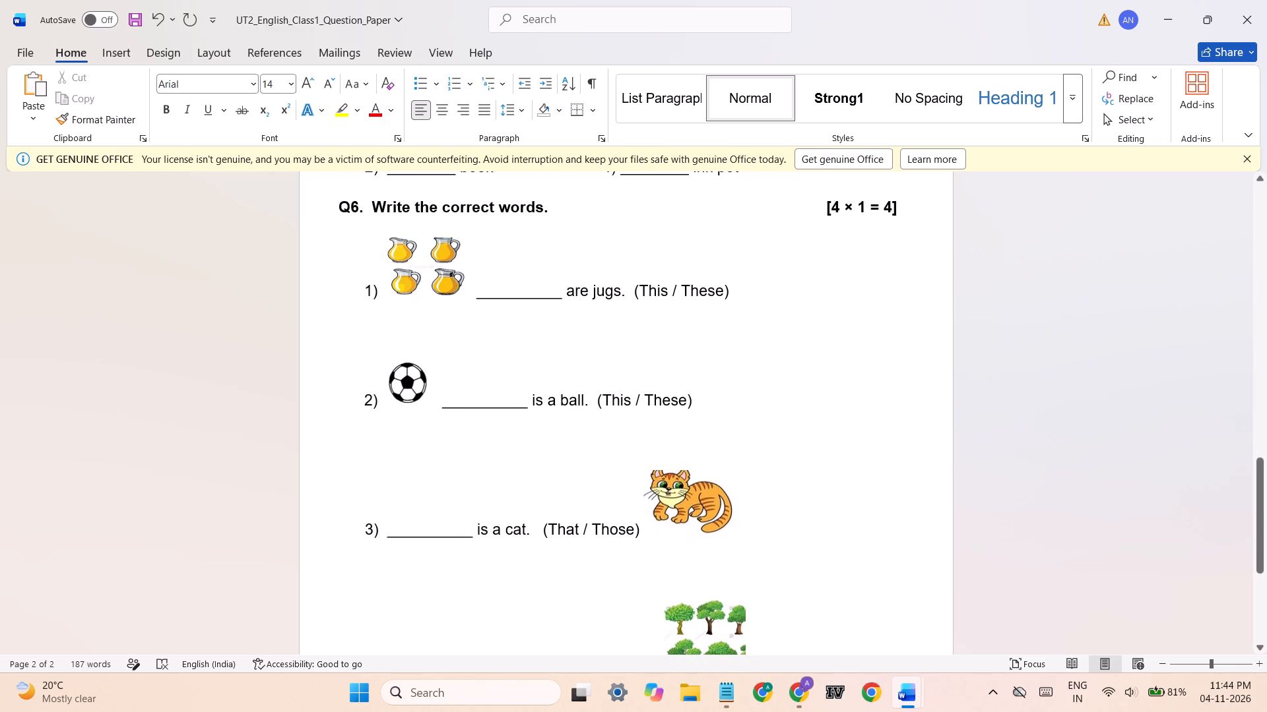
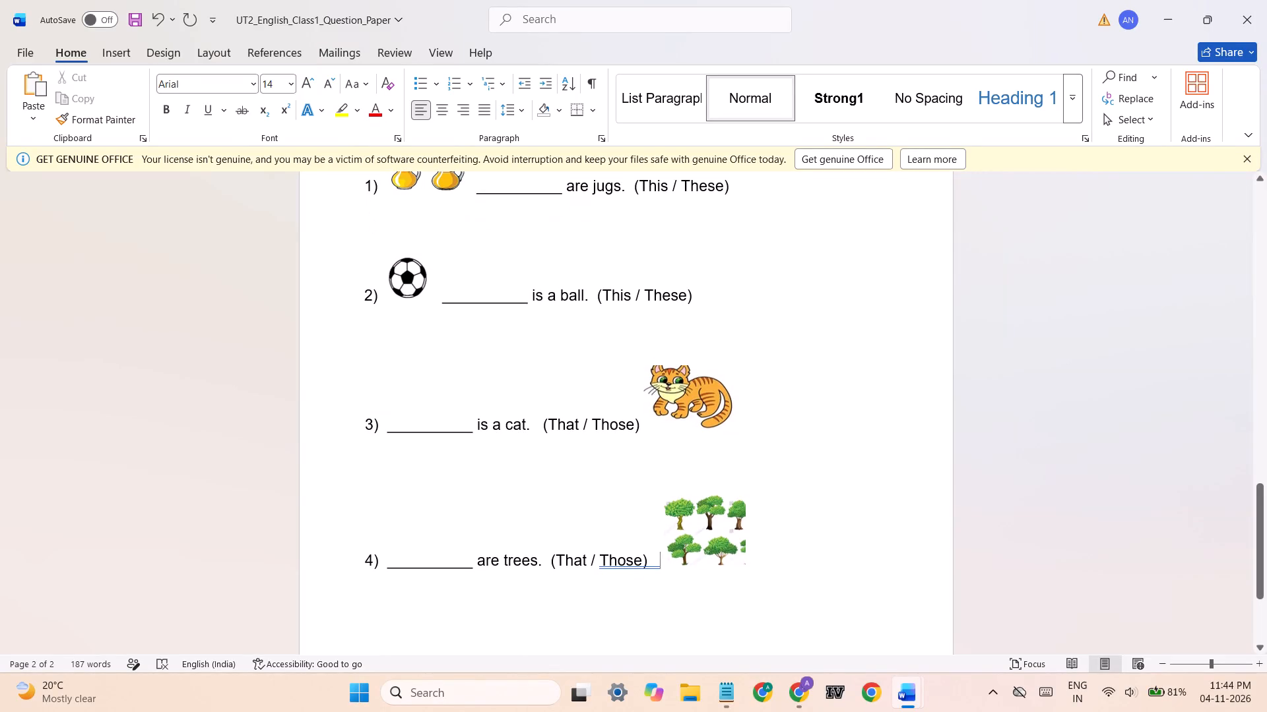
# Review the whole question paper, from the school header through the pictures and options in Q6.
pyautogui.scroll(2, 647, 438)
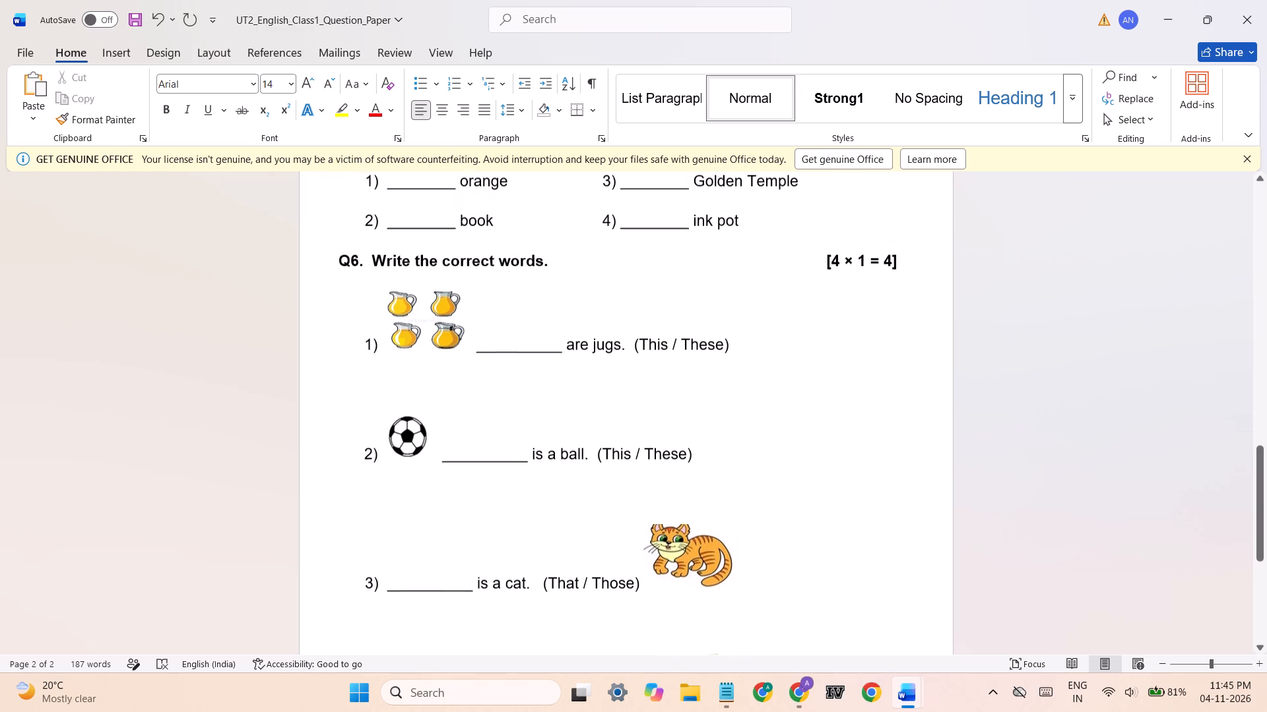
pyautogui.scroll(-1, 647, 438)
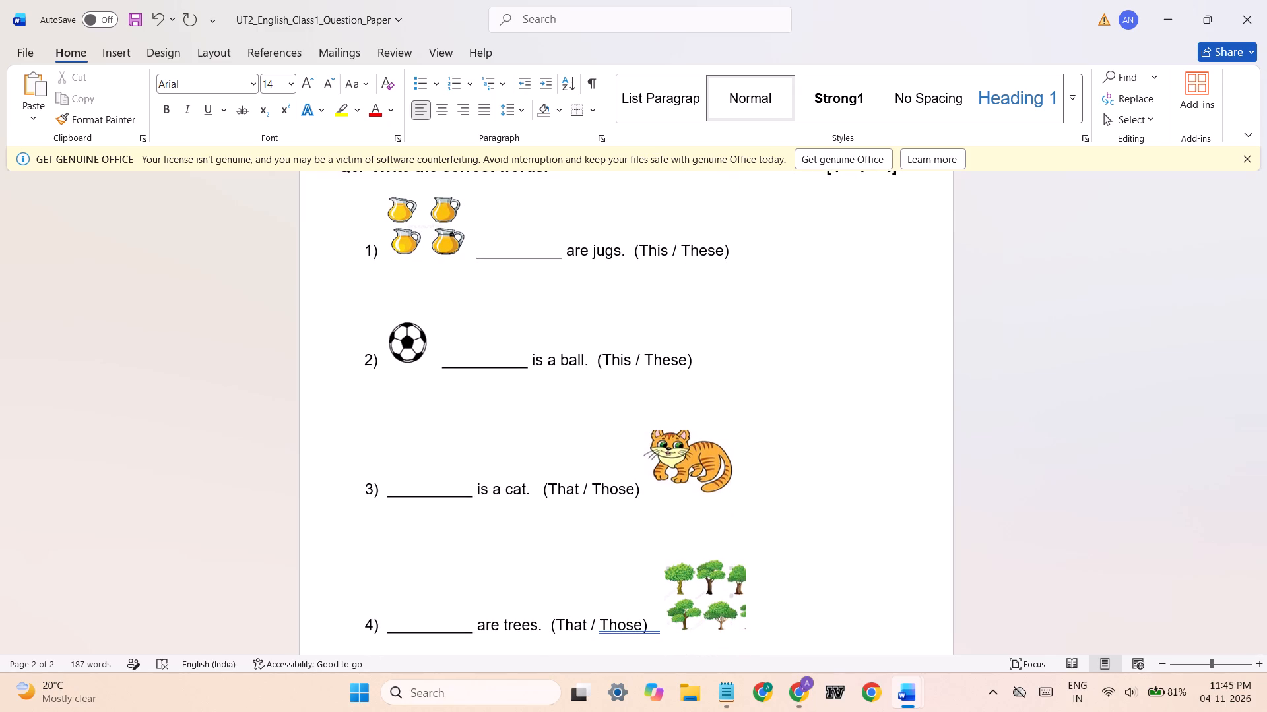
pyautogui.scroll(-1, 647, 438)
pyautogui.scroll(5, 647, 438)
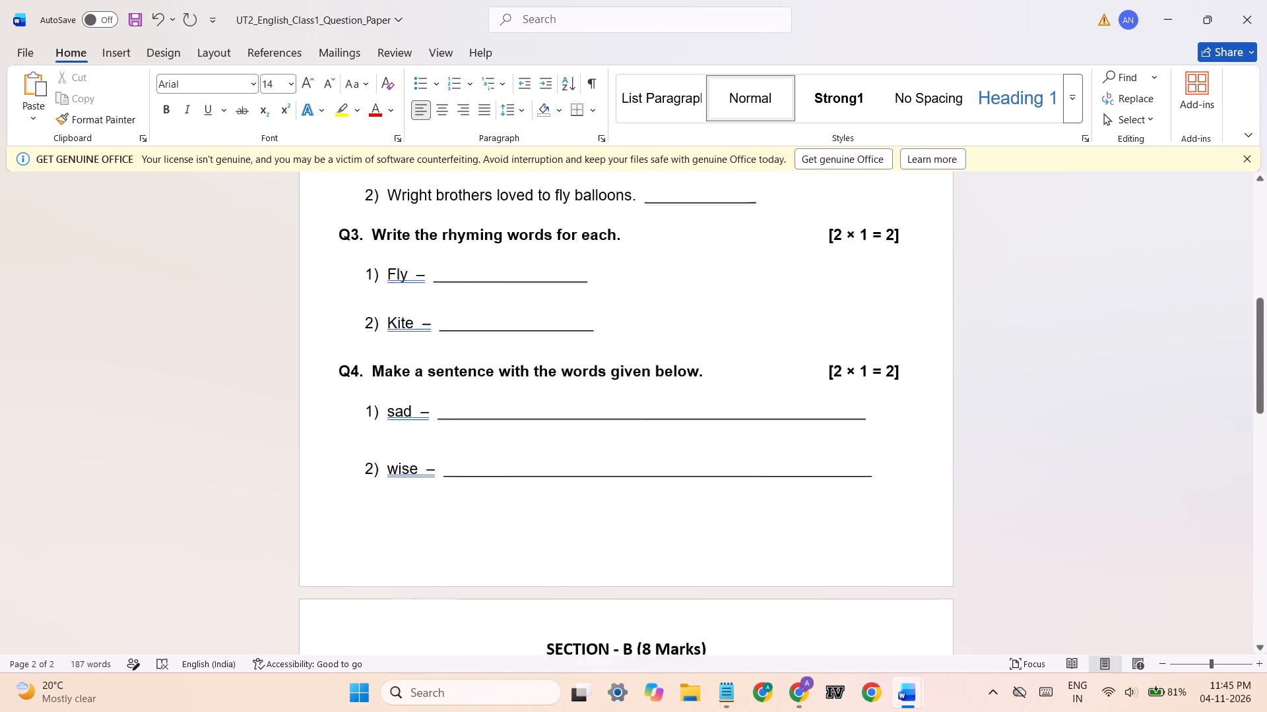
pyautogui.scroll(4, 647, 438)
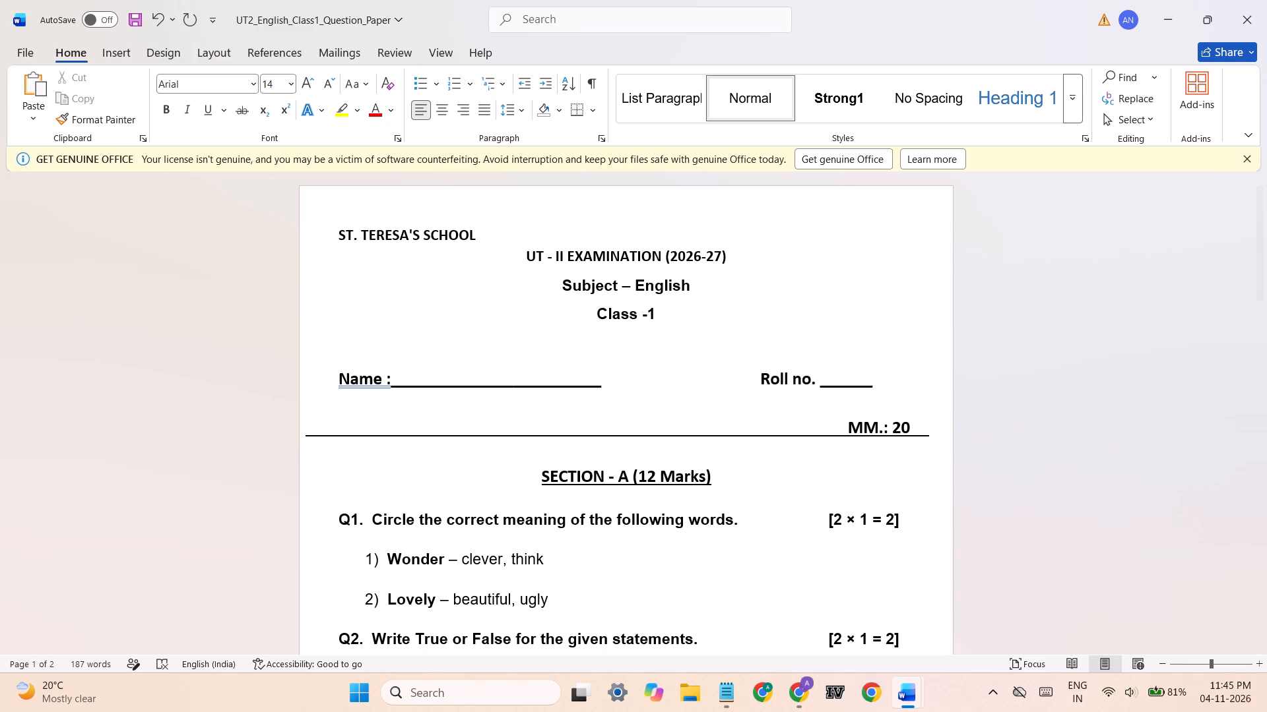
pyautogui.scroll(-3, 590, 404)
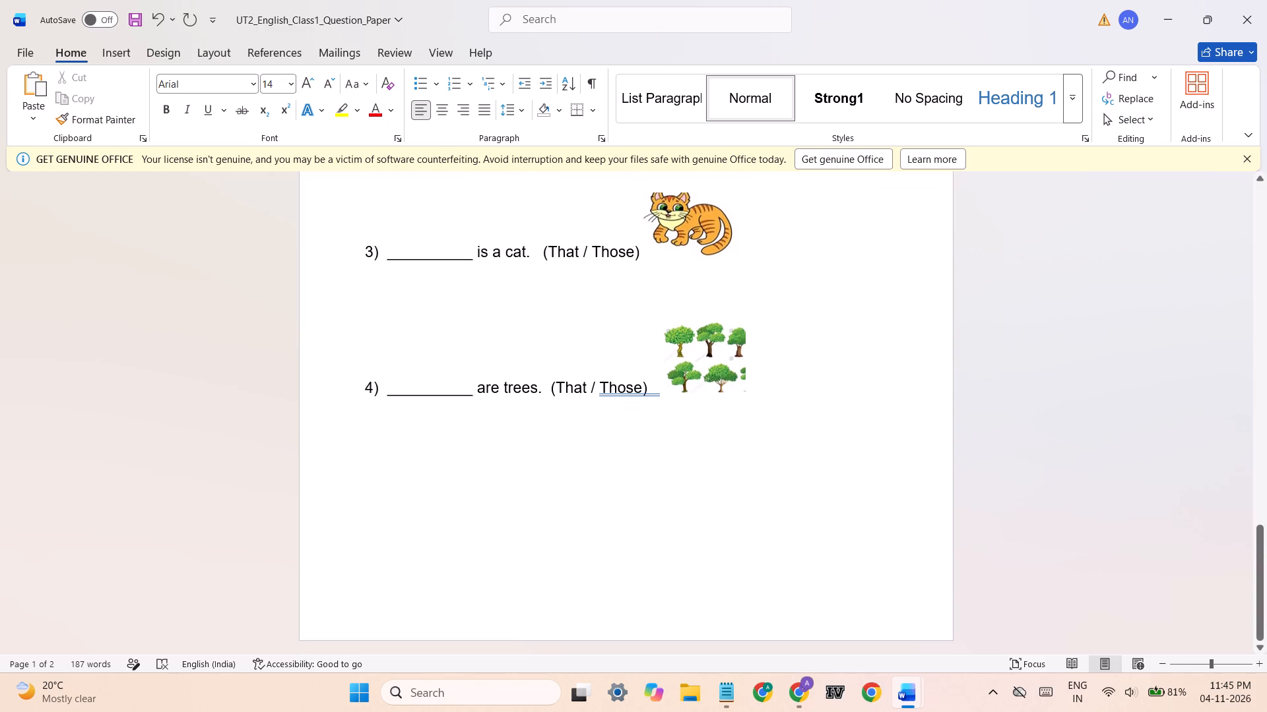
pyautogui.scroll(1, 590, 404)
pyautogui.scroll(1, 661, 426)
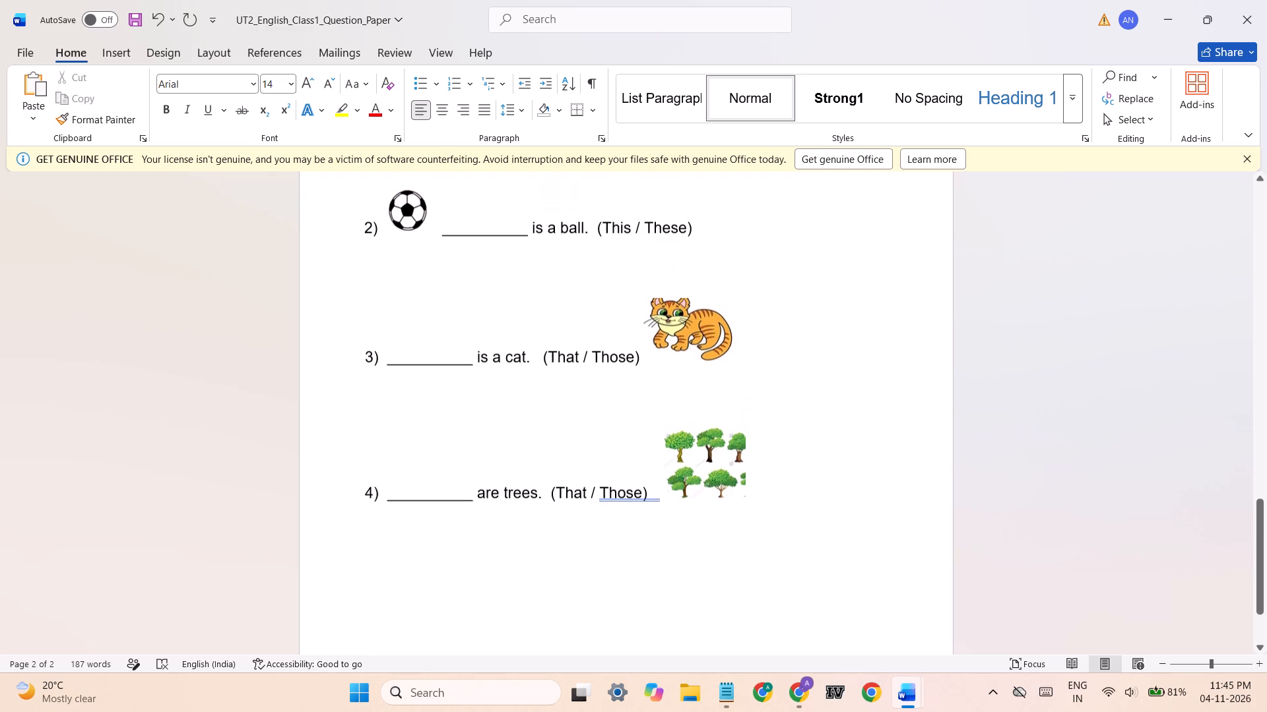
pyautogui.scroll(2, 661, 426)
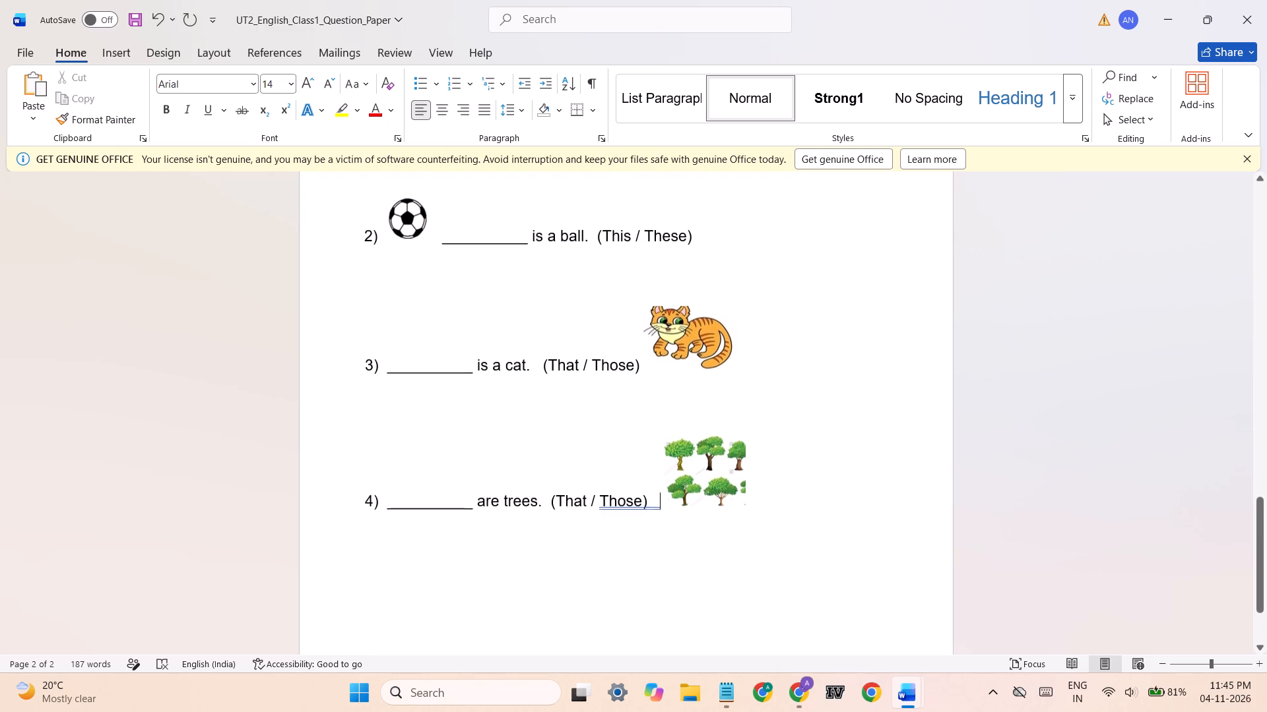
pyautogui.scroll(1, 661, 426)
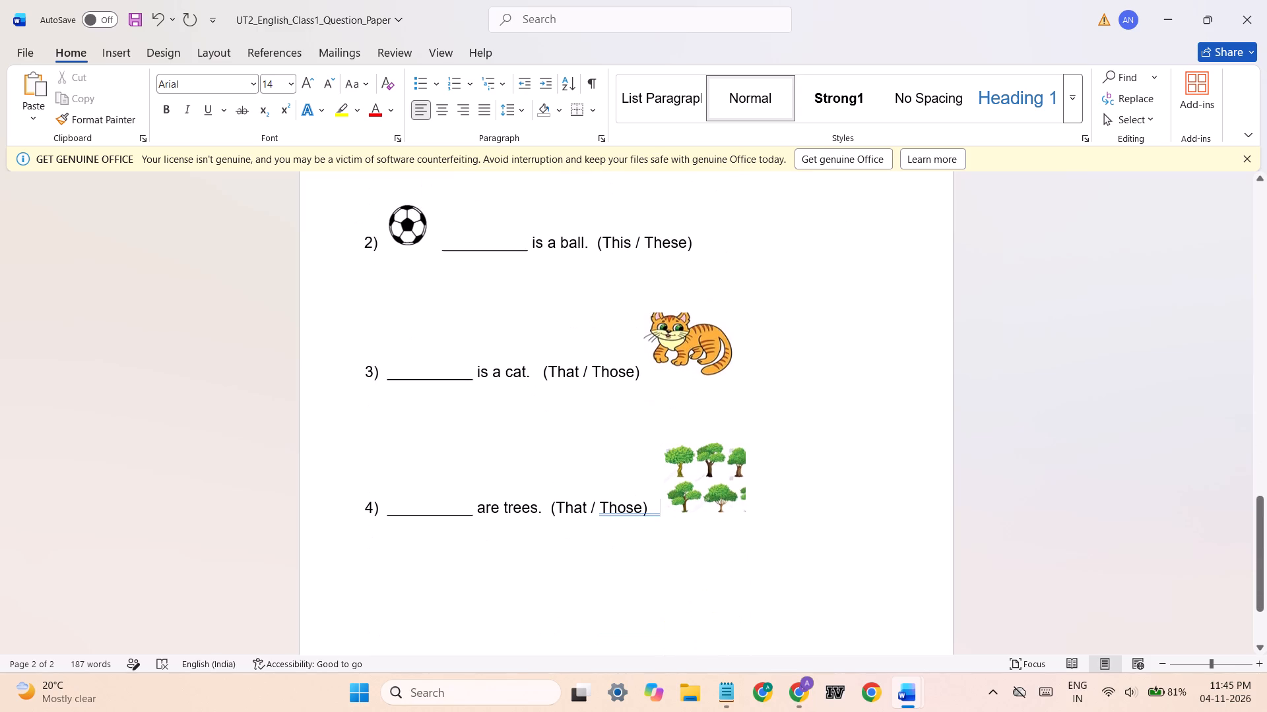
pyautogui.scroll(1, 802, 430)
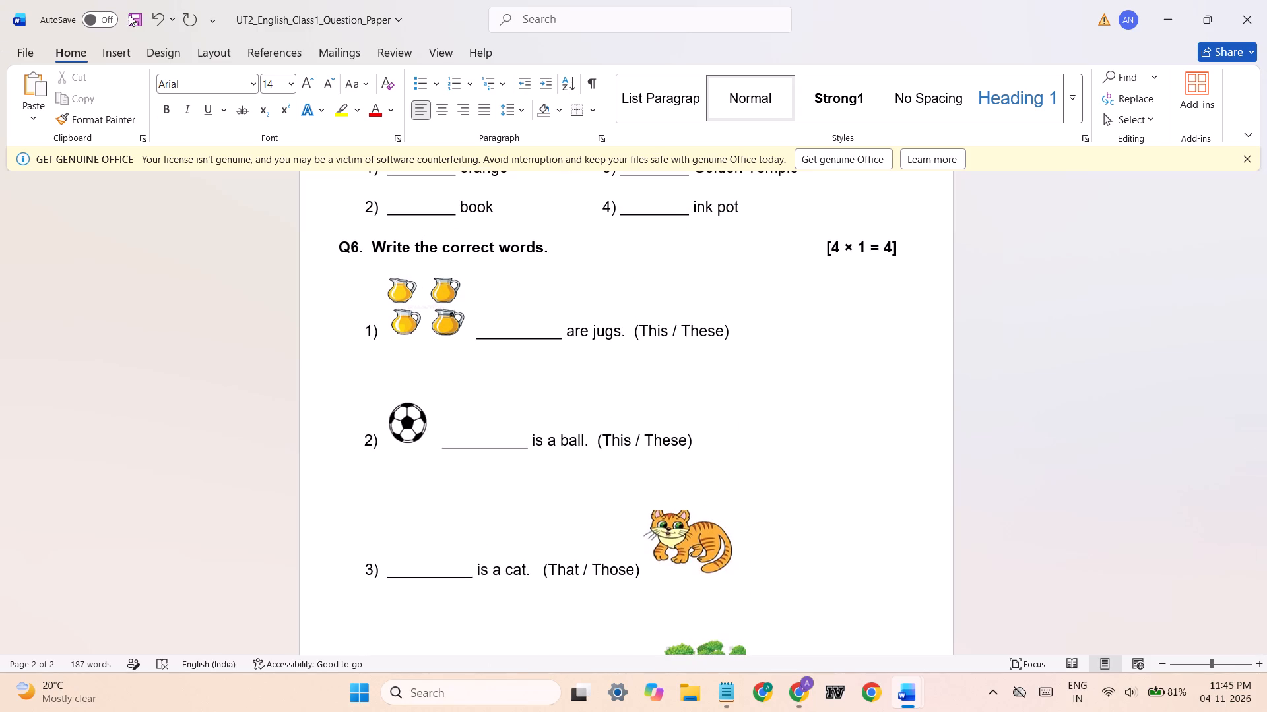
# Save the question paper.
pyautogui.click(135, 24)
# Check the paper's layout again from the header to Q6, including the ball picture in item 2.
pyautogui.scroll(-2, 648, 549)
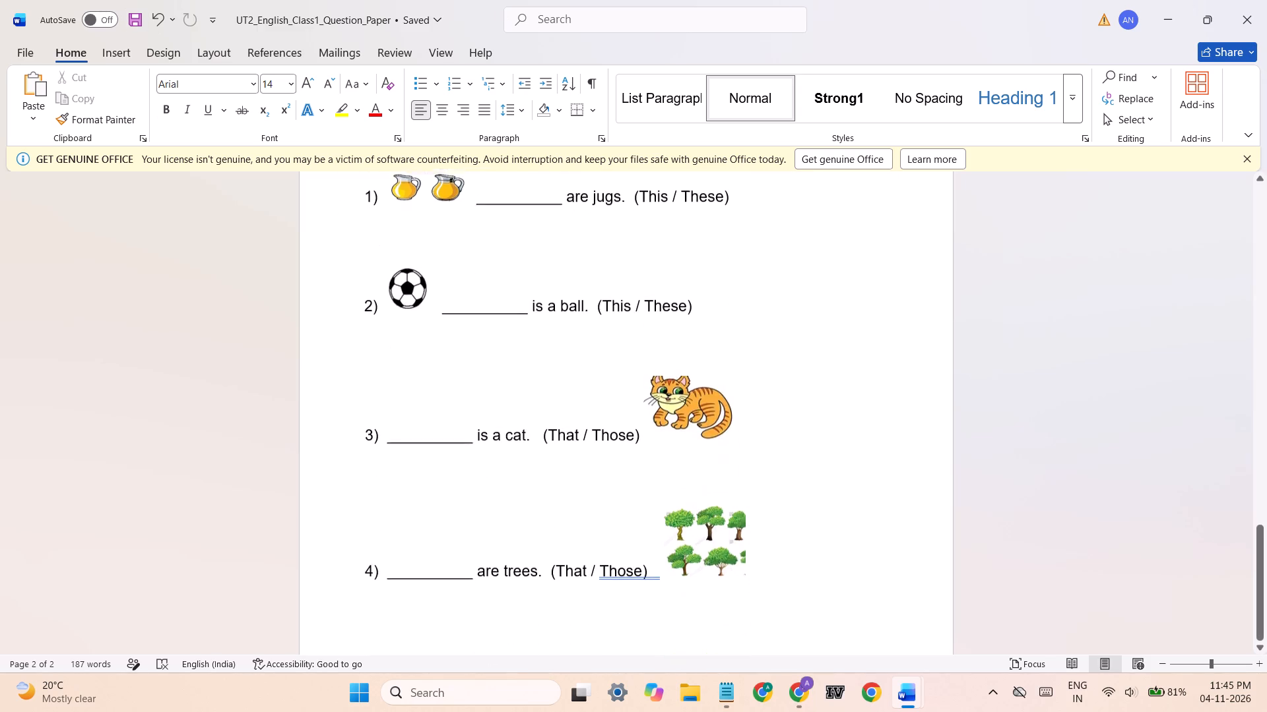
pyautogui.scroll(-4, 648, 549)
pyautogui.scroll(5, 763, 521)
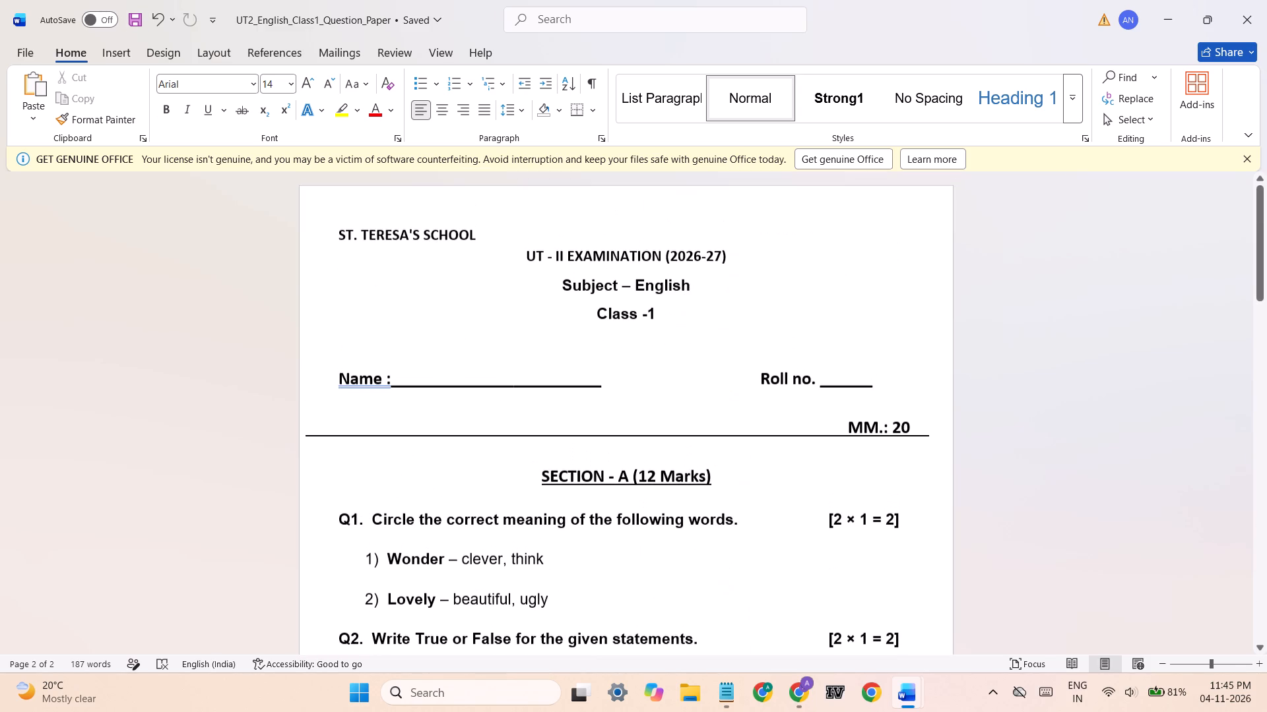
pyautogui.scroll(-2, 612, 549)
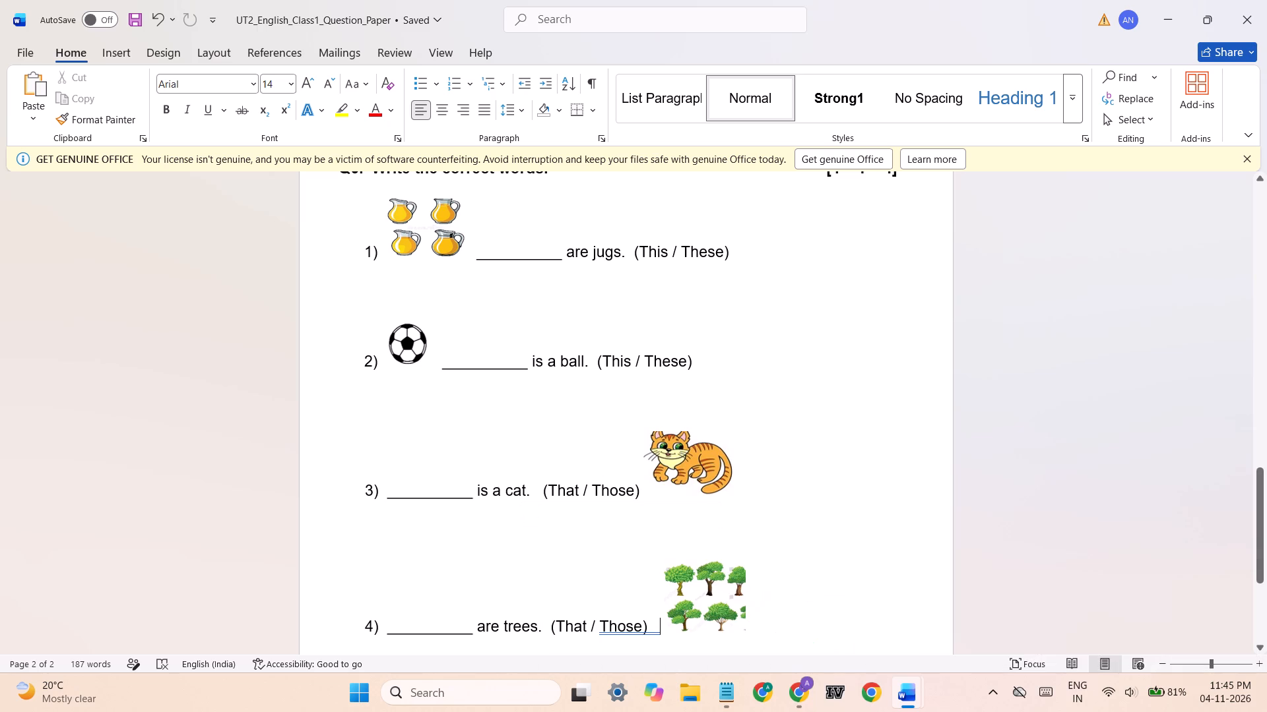
pyautogui.click(400, 344)
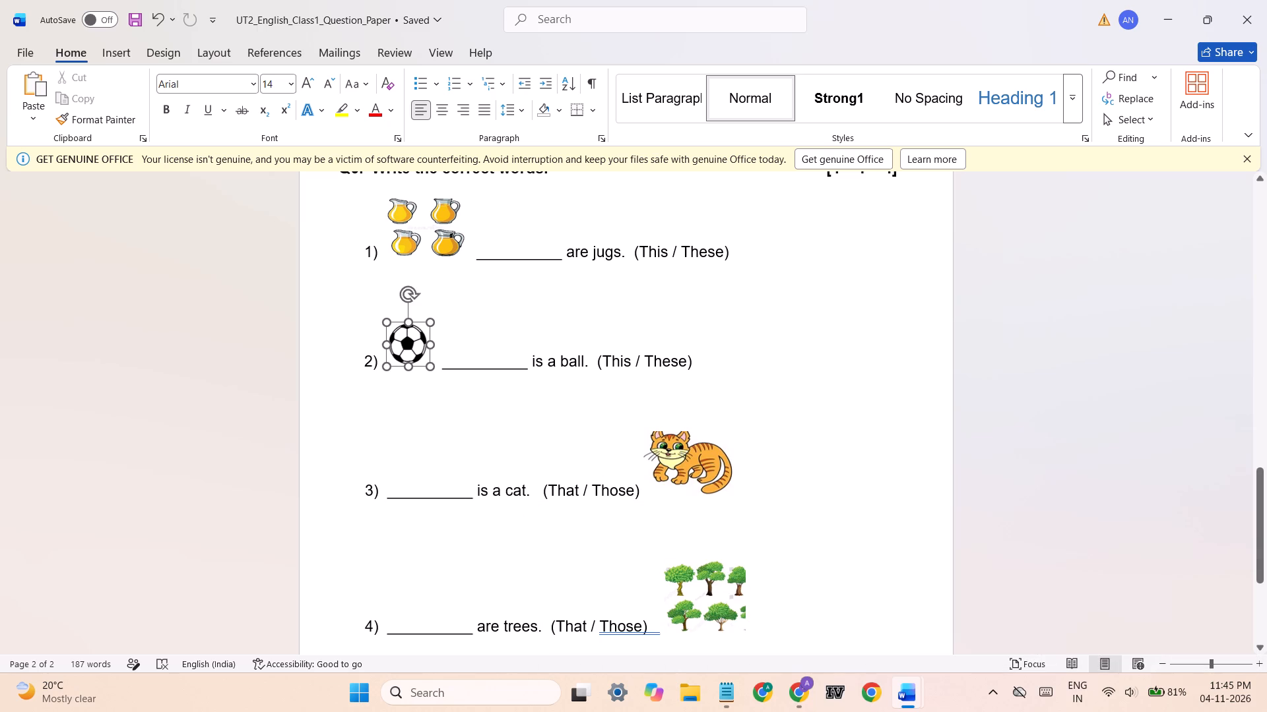
pyautogui.click(431, 365)
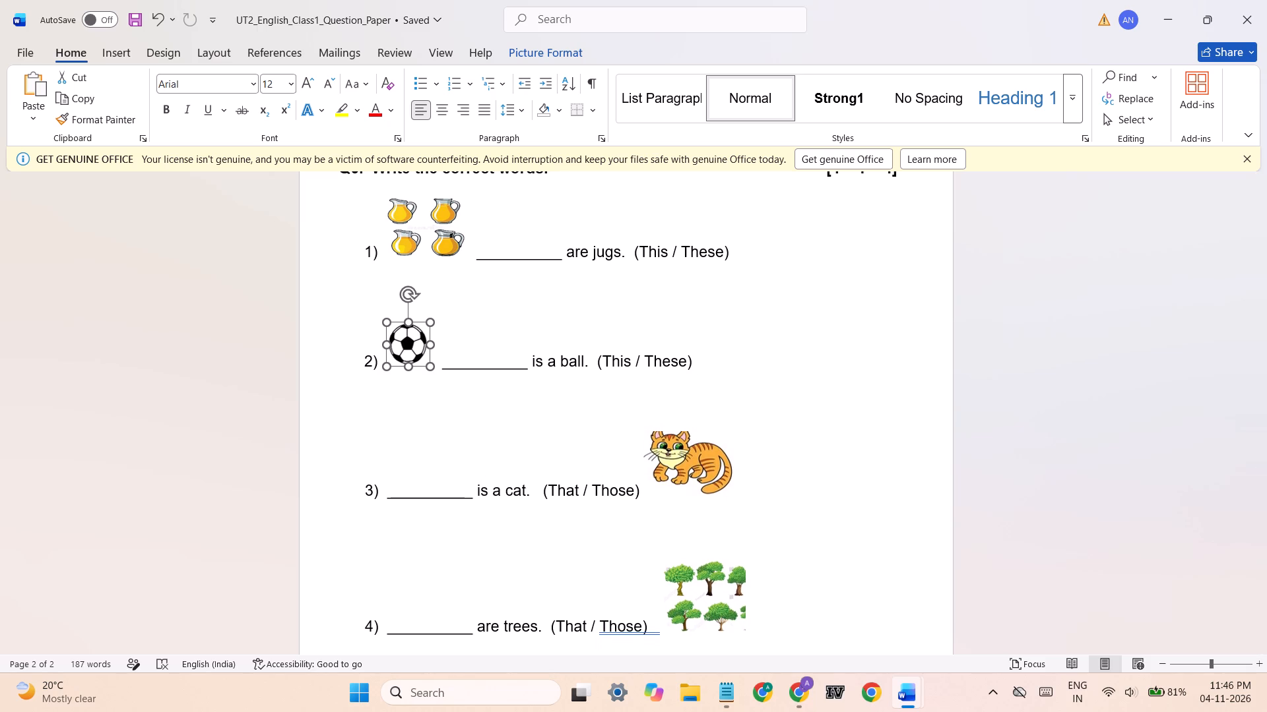
pyautogui.click(435, 400)
pyautogui.scroll(-1, 435, 400)
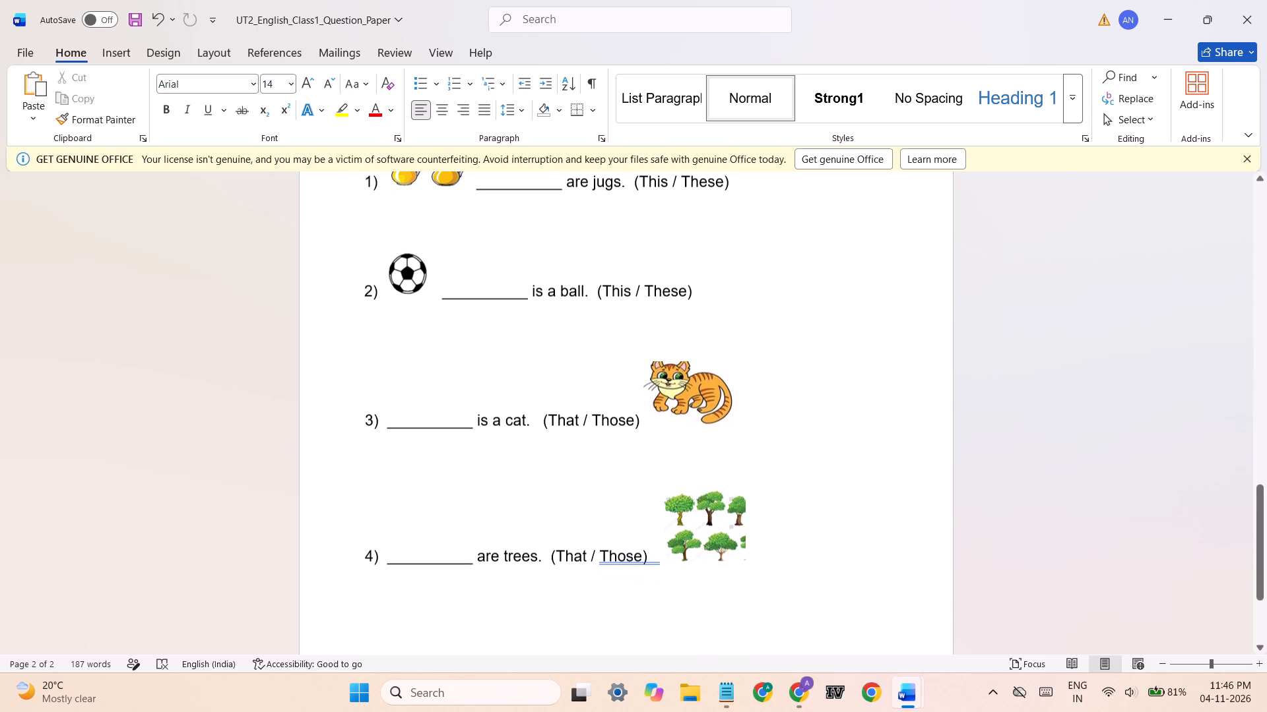
pyautogui.scroll(-1, 435, 400)
pyautogui.scroll(1, 412, 396)
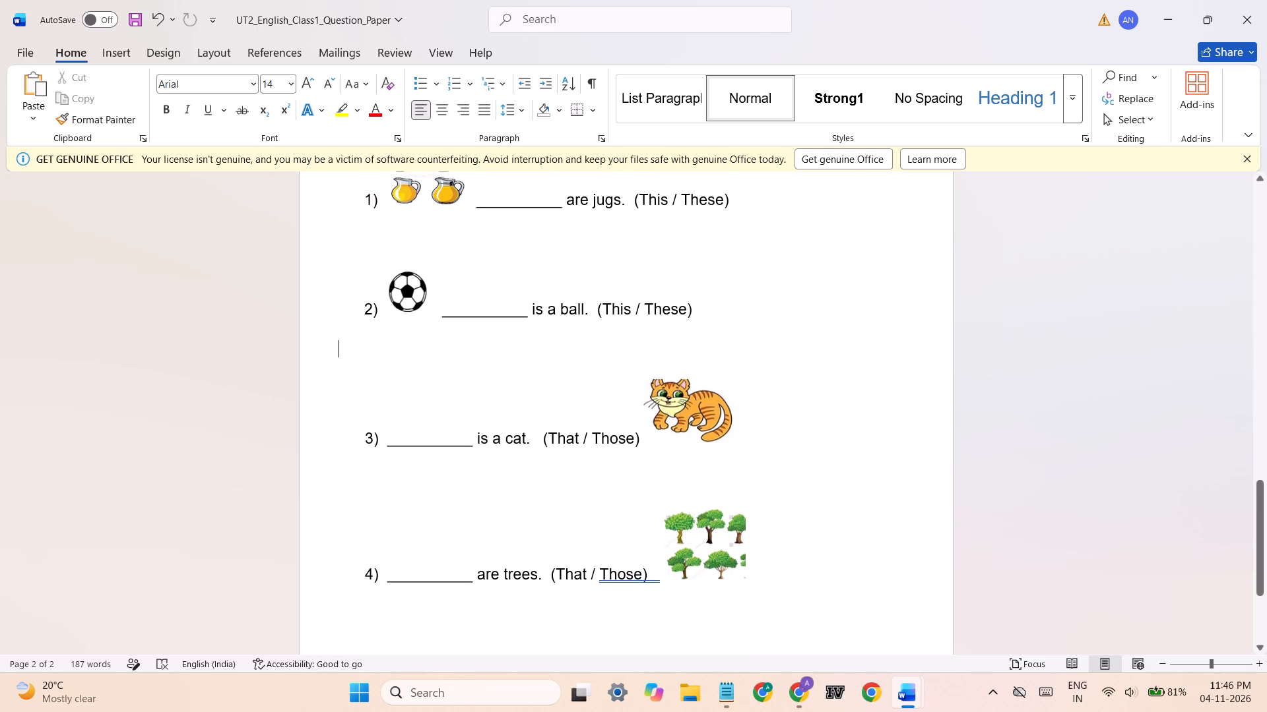
# Insert one space before the item number 3) in Q6.
pyautogui.click(370, 437)
pyautogui.press('Left')
pyautogui.press('space')
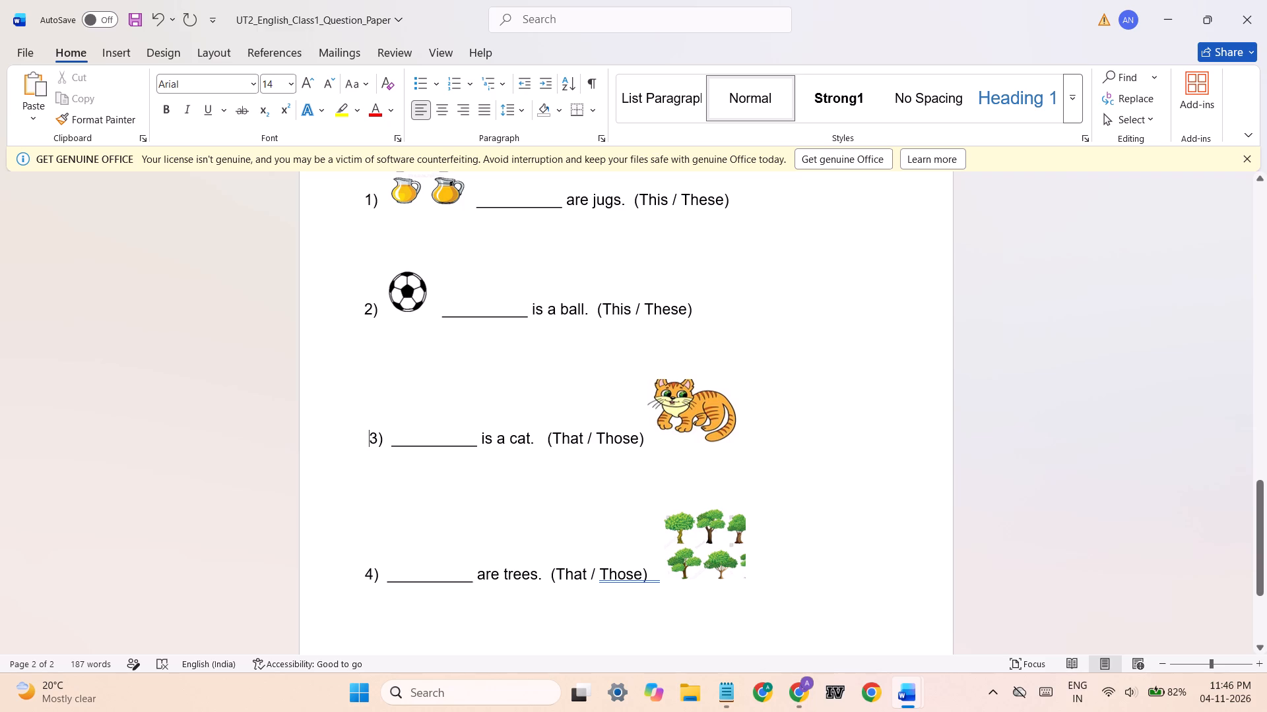
# Swap the answer options in Q6 item 4, the trees item, so they read (Those / That).
pyautogui.click(641, 576)
pyautogui.press('BackSpace')
pyautogui.press('BackSpace')
pyautogui.press('BackSpace')
pyautogui.press('BackSpace')
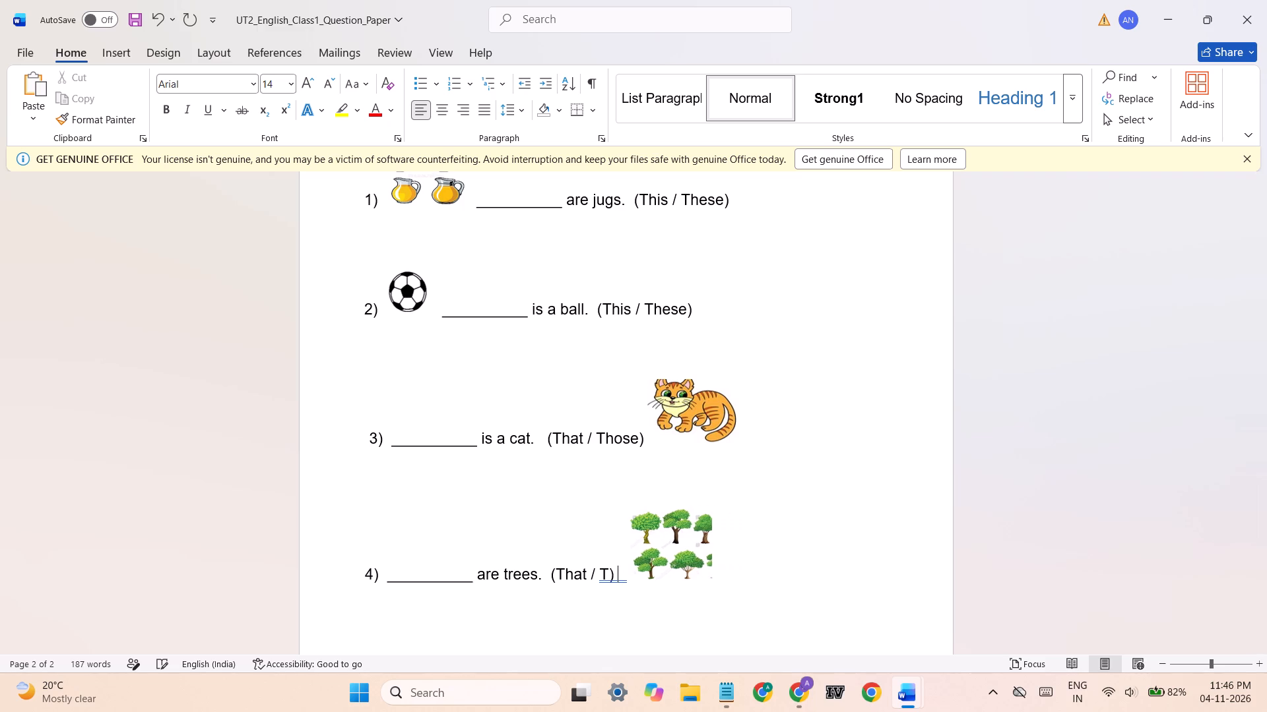
pyautogui.press('BackSpace')
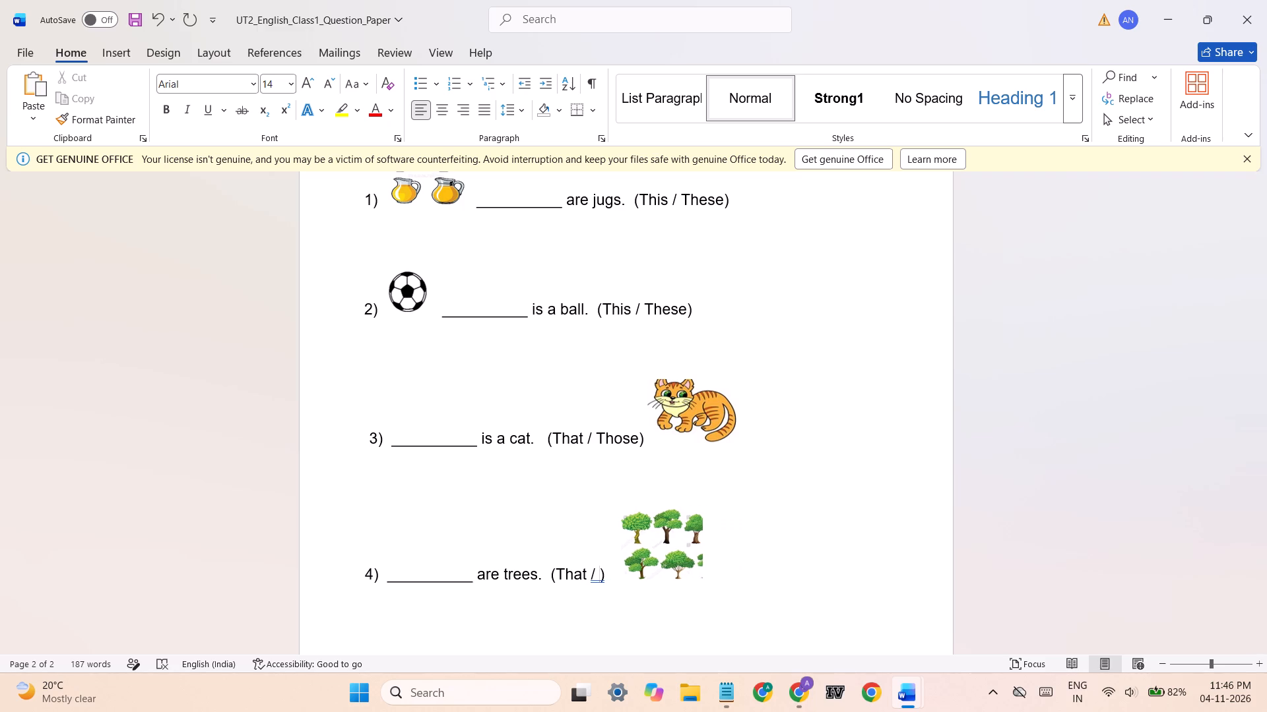
pyautogui.press('t')
pyautogui.press('Left')
pyautogui.press('Left')
pyautogui.press('Left')
pyautogui.press('Left')
pyautogui.press('Left')
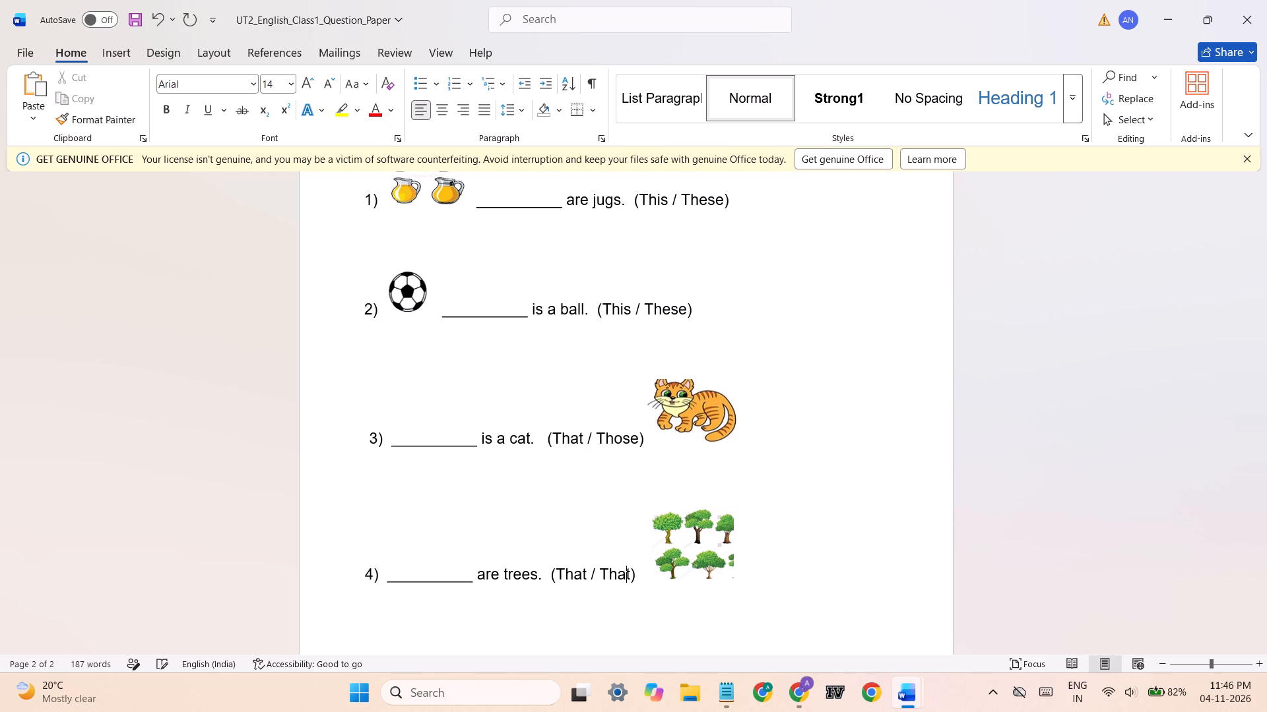
pyautogui.press('Left')
pyautogui.press('Left')
pyautogui.press('Left')
pyautogui.press('Right')
pyautogui.press('BackSpace')
pyautogui.press('BackSpace')
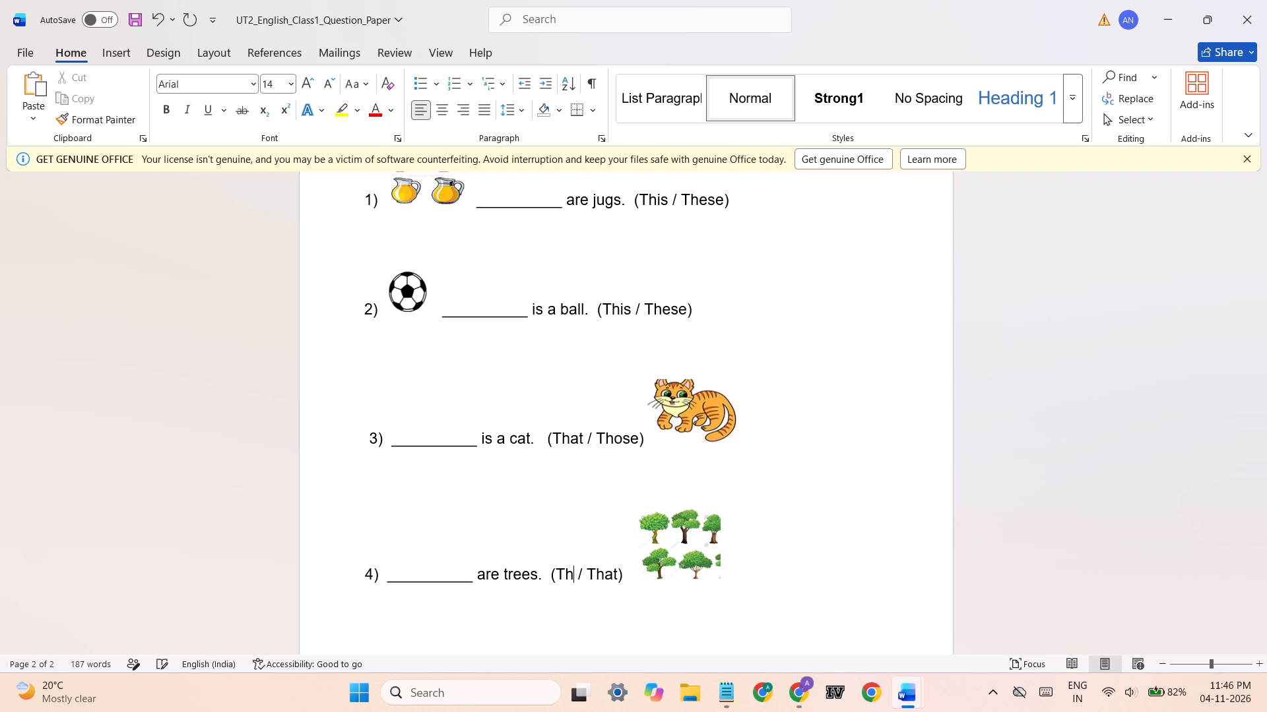
pyautogui.write('ose')
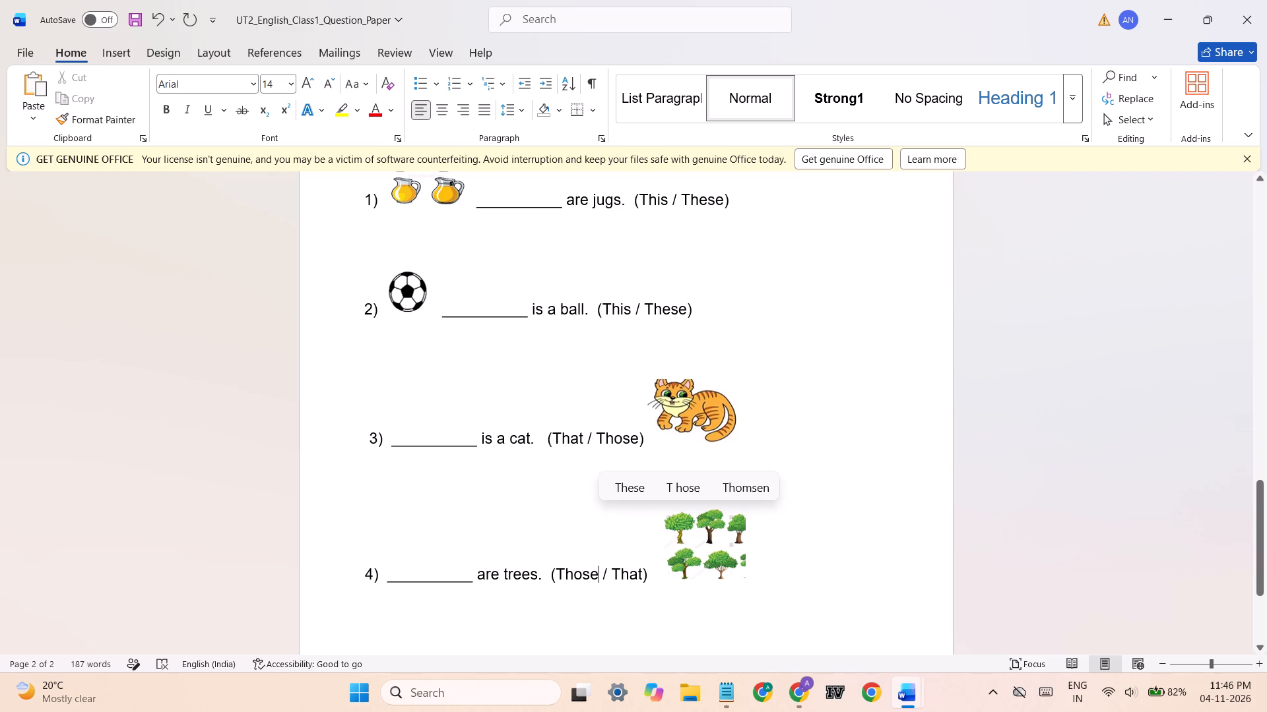
# Replace the second answer option in Q6 item 4 with This, making the options (Those / This).
pyautogui.click(640, 575)
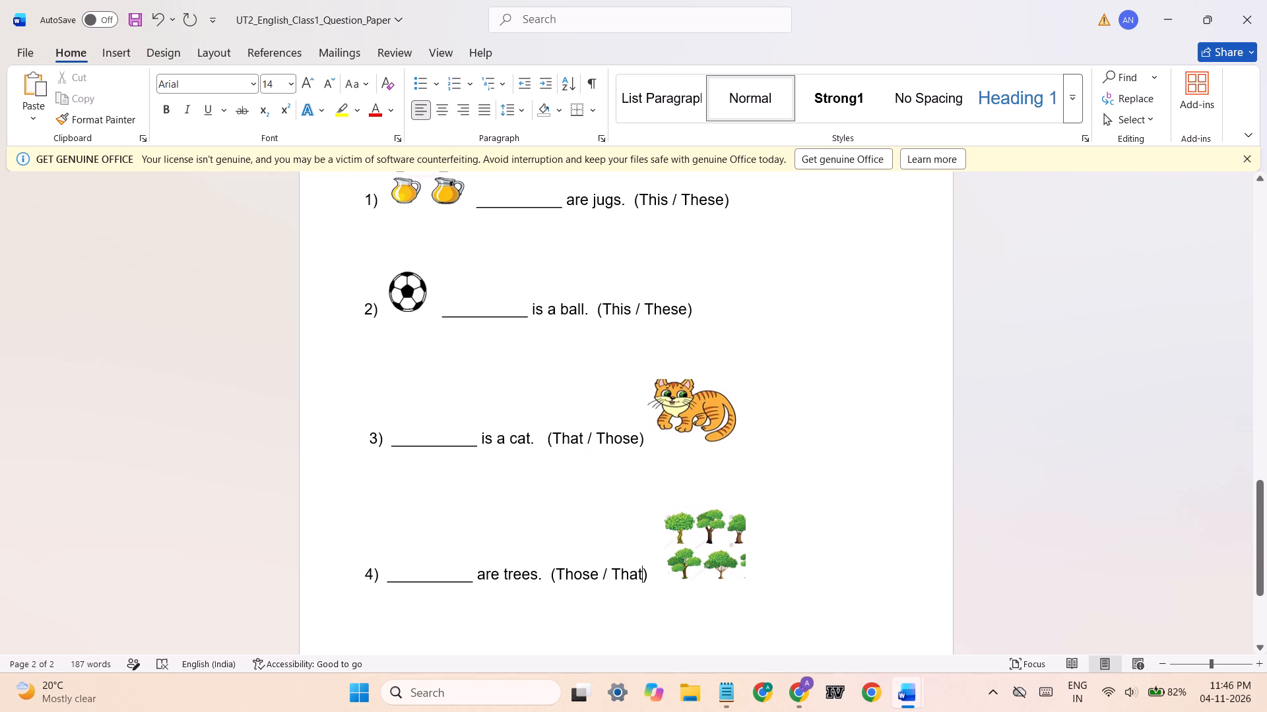
pyautogui.press('BackSpace')
pyautogui.press('BackSpace')
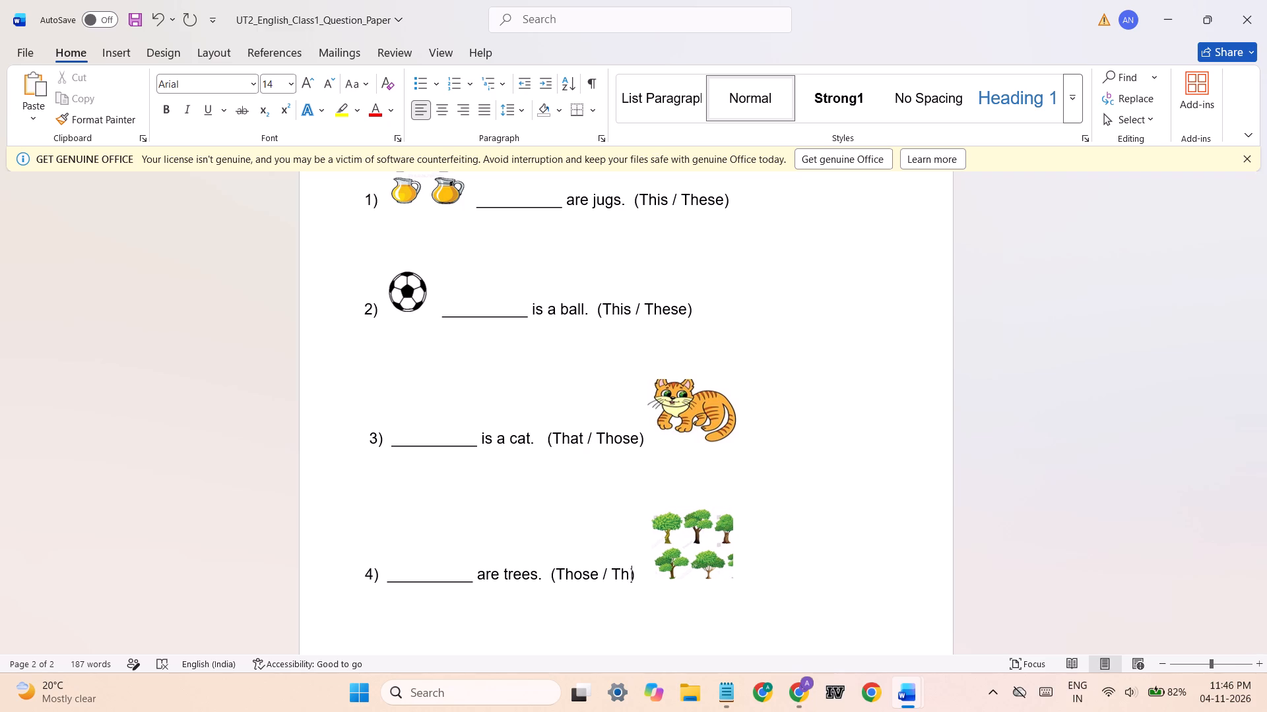
pyautogui.press('BackSpace')
pyautogui.write('his')
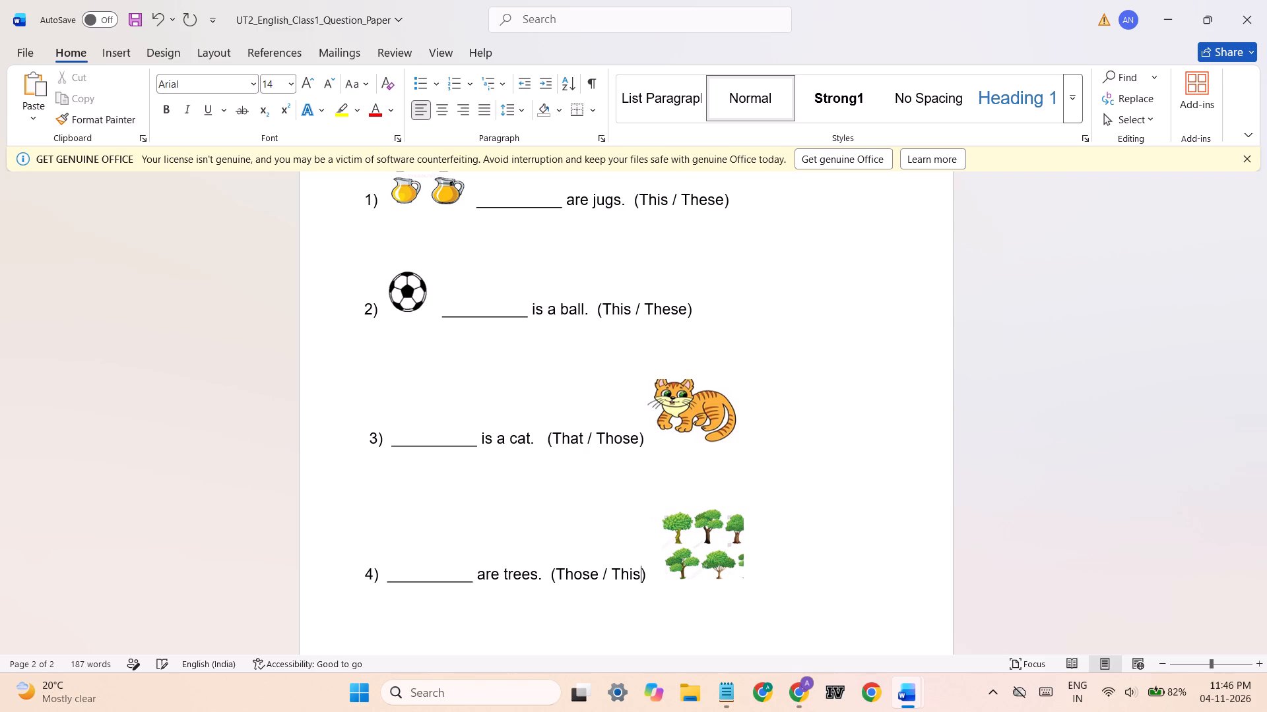
pyautogui.click(410, 584)
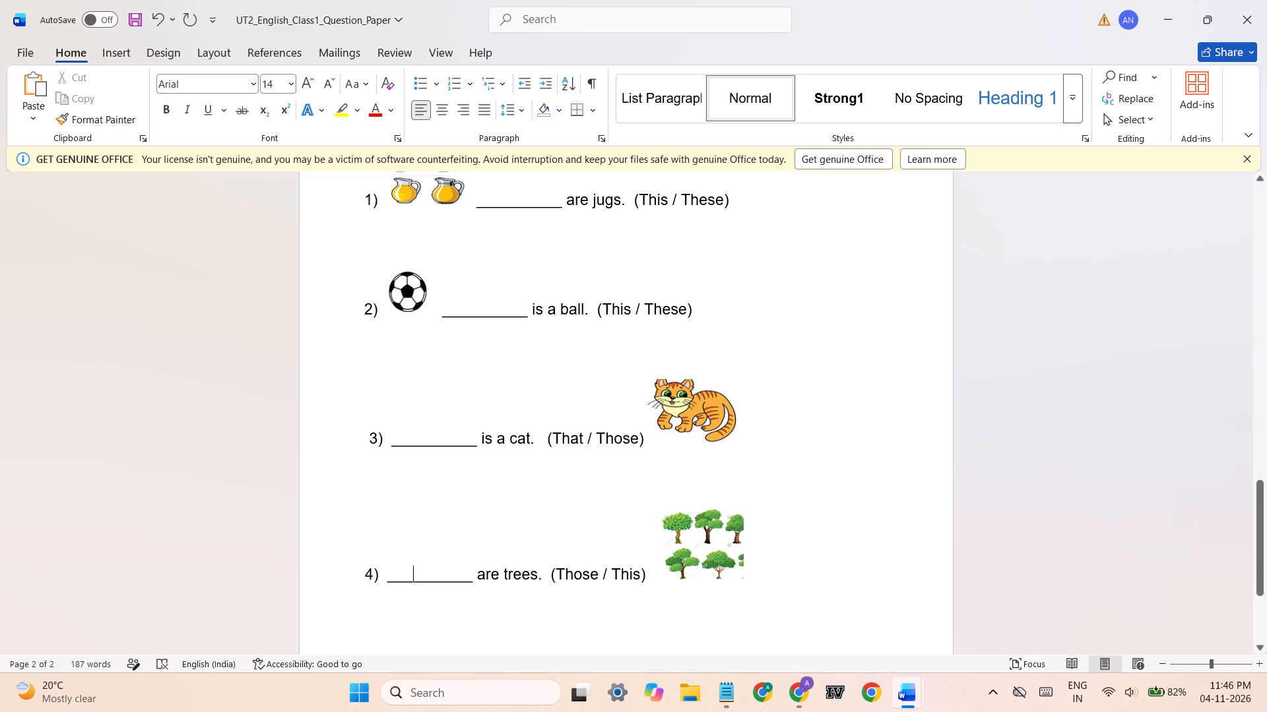
pyautogui.click(661, 578)
# Swap the answer options in Q6 item 2, the ball item, so they read (These / This).
pyautogui.scroll(2, 561, 454)
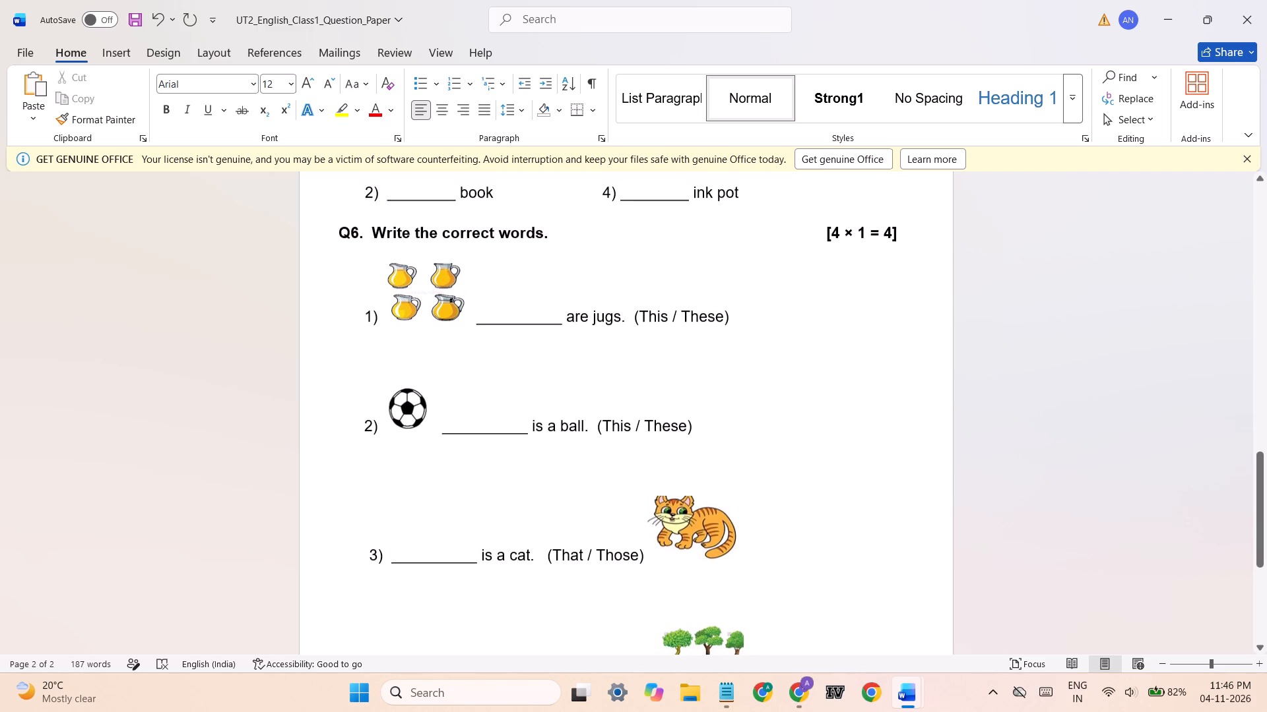
pyautogui.scroll(1, 561, 454)
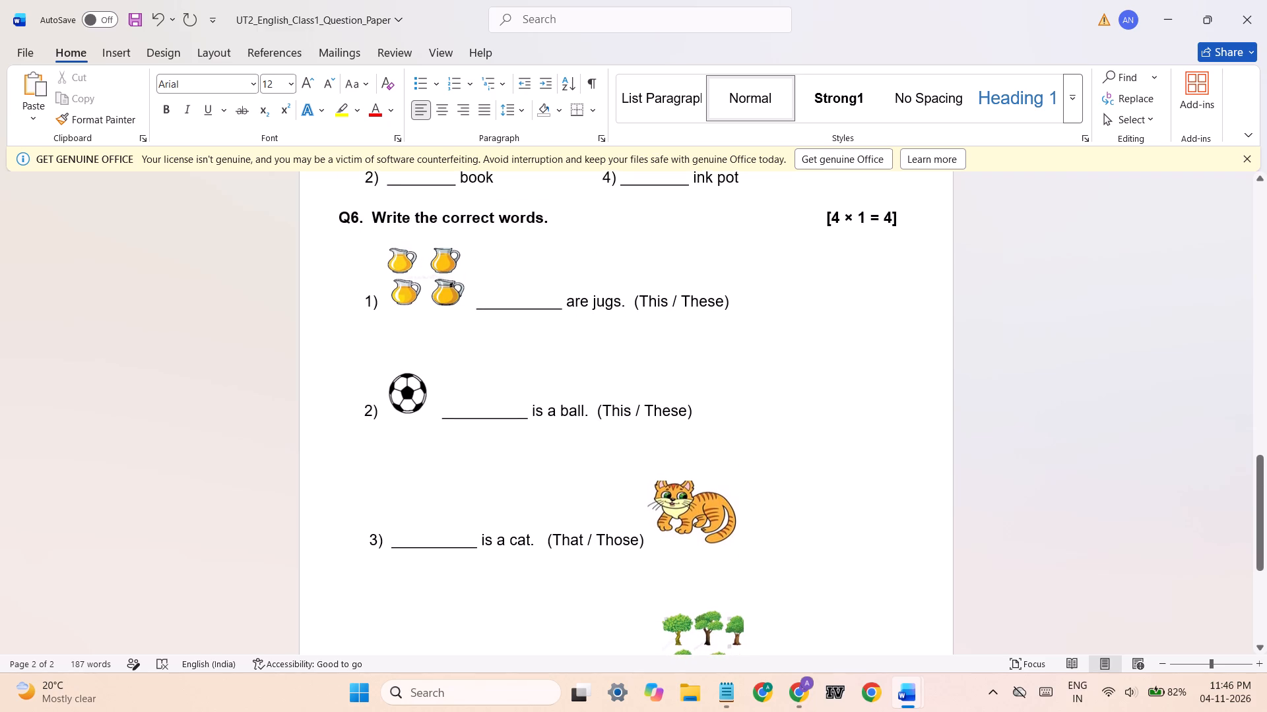
pyautogui.click(634, 402)
pyautogui.press('BackSpace')
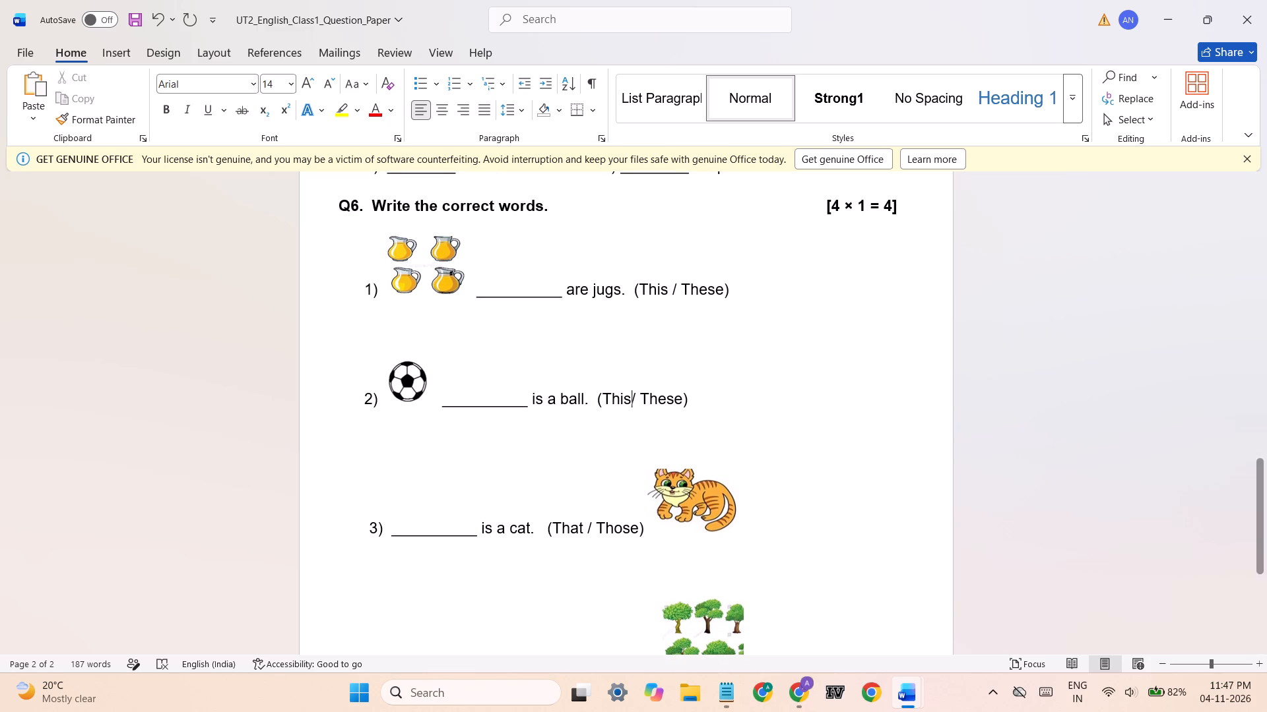
pyautogui.press('BackSpace')
pyautogui.press('BackSpace')
pyautogui.write('ese')
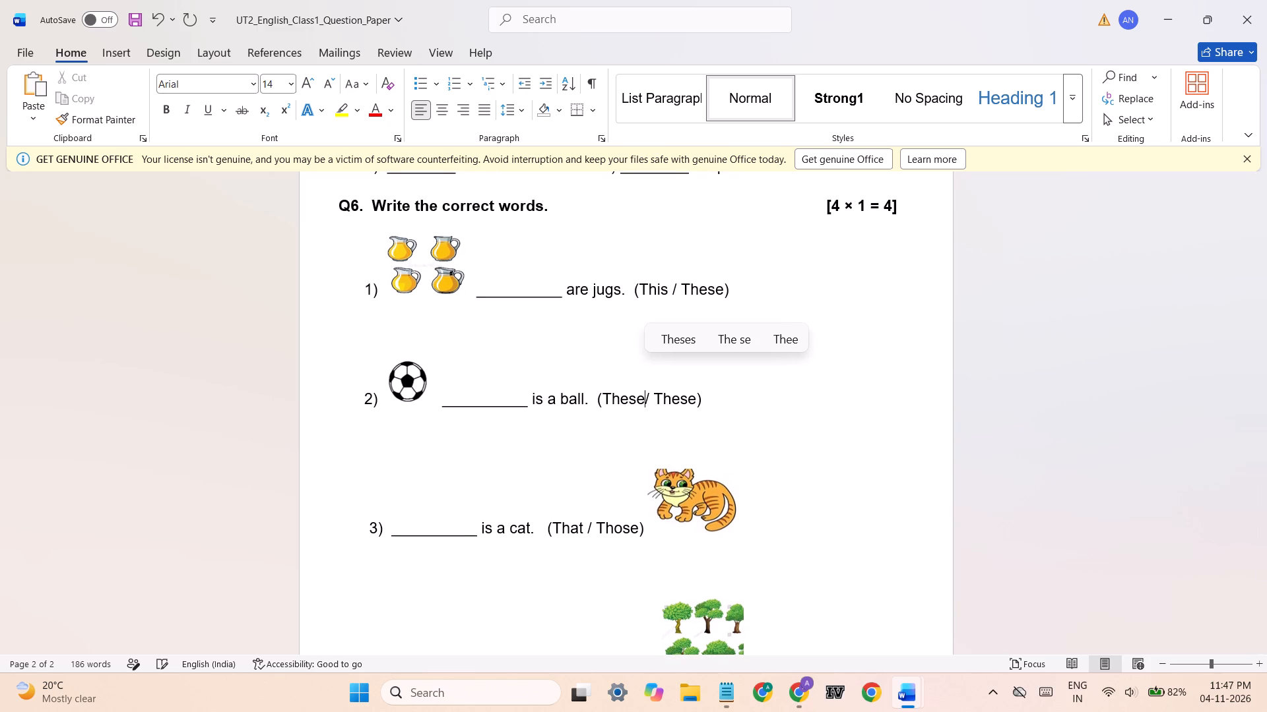
pyautogui.press('space')
pyautogui.press('Right')
pyautogui.press('Right')
pyautogui.press('Right')
pyautogui.press('Right')
pyautogui.press('Right')
pyautogui.press('Right')
pyautogui.press('Right')
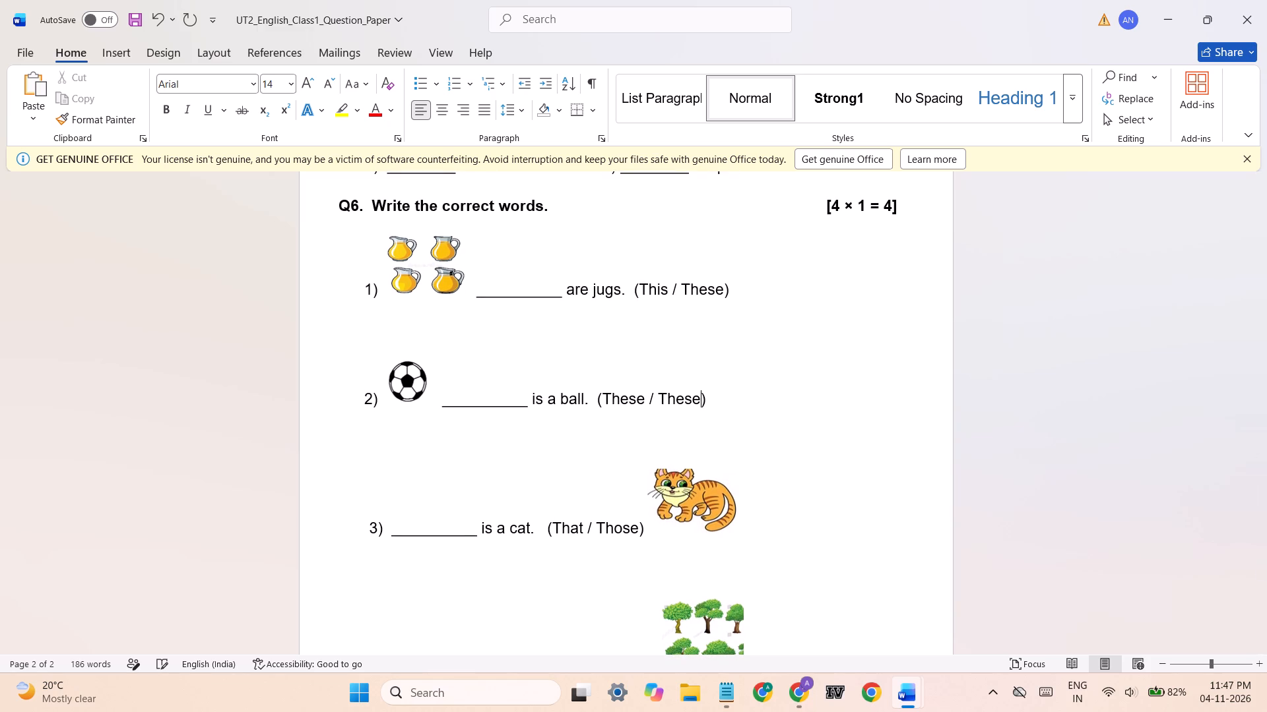
pyautogui.press('BackSpace')
pyautogui.press('BackSpace')
pyautogui.press('BackSpace')
pyautogui.write('is')
# Save the corrected question paper.
pyautogui.click(542, 411)
pyautogui.scroll(-1, 542, 411)
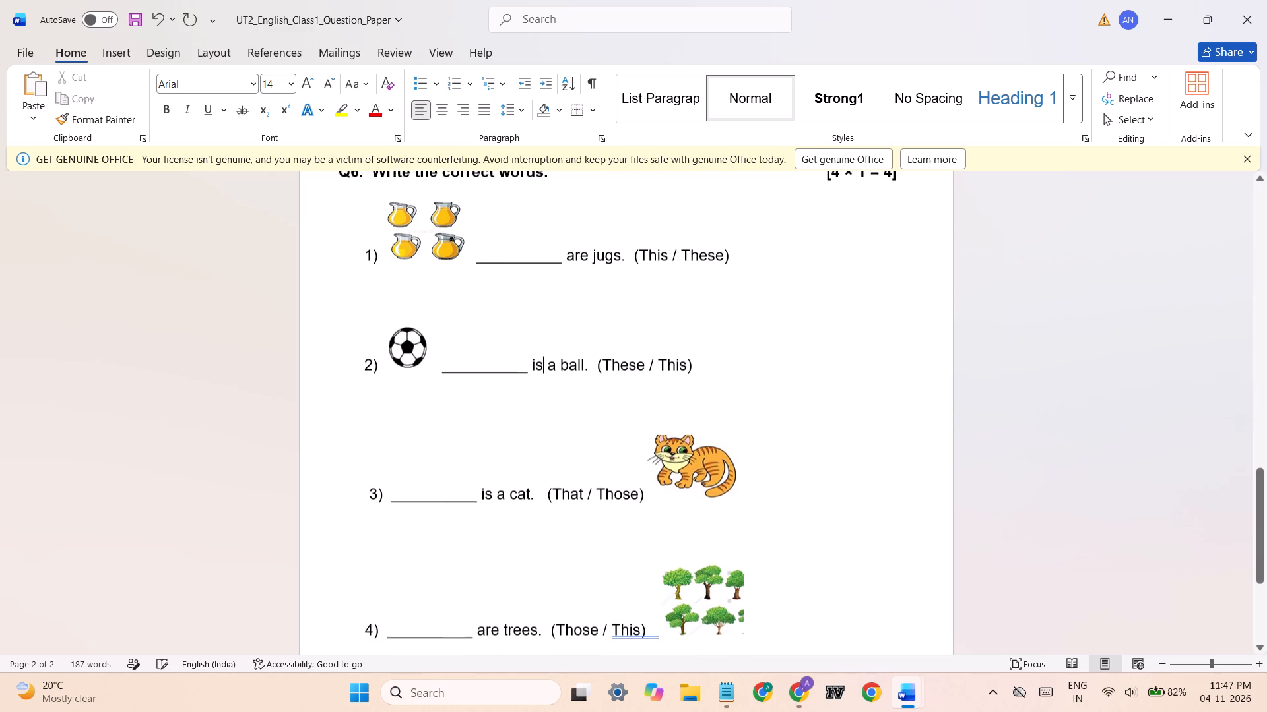
pyautogui.scroll(-2, 542, 411)
pyautogui.scroll(1, 550, 449)
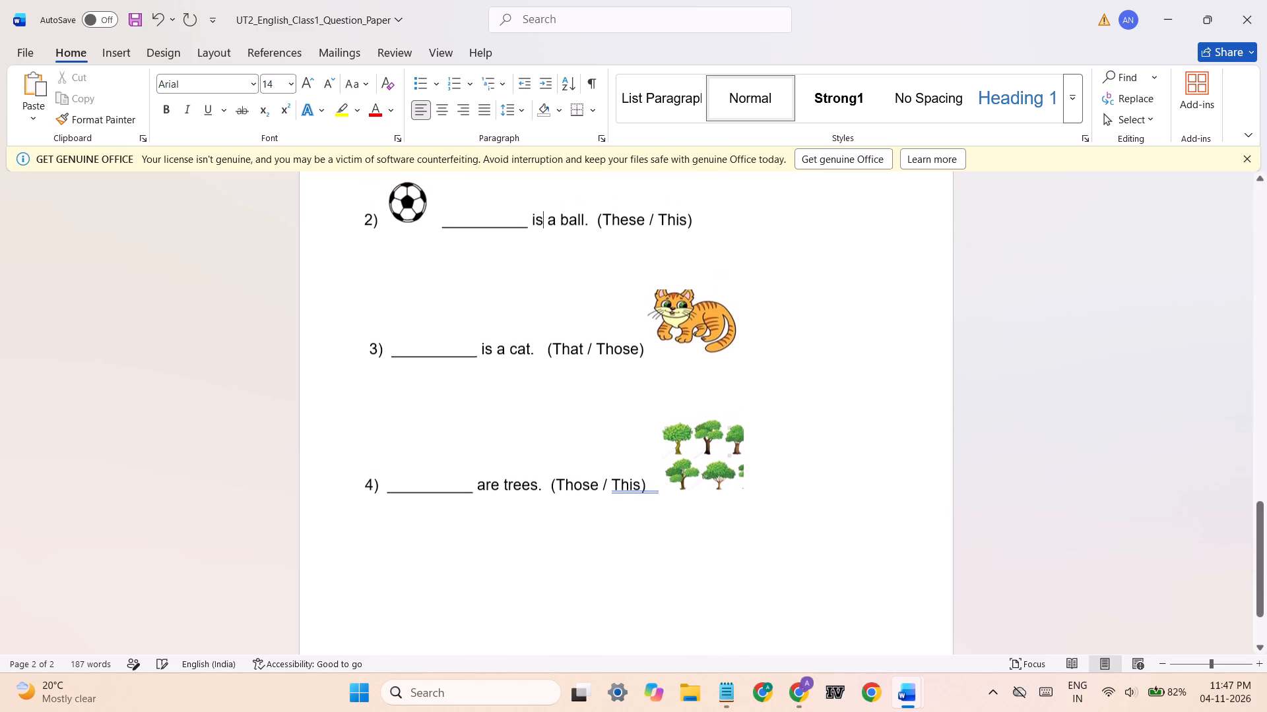
pyautogui.click(134, 26)
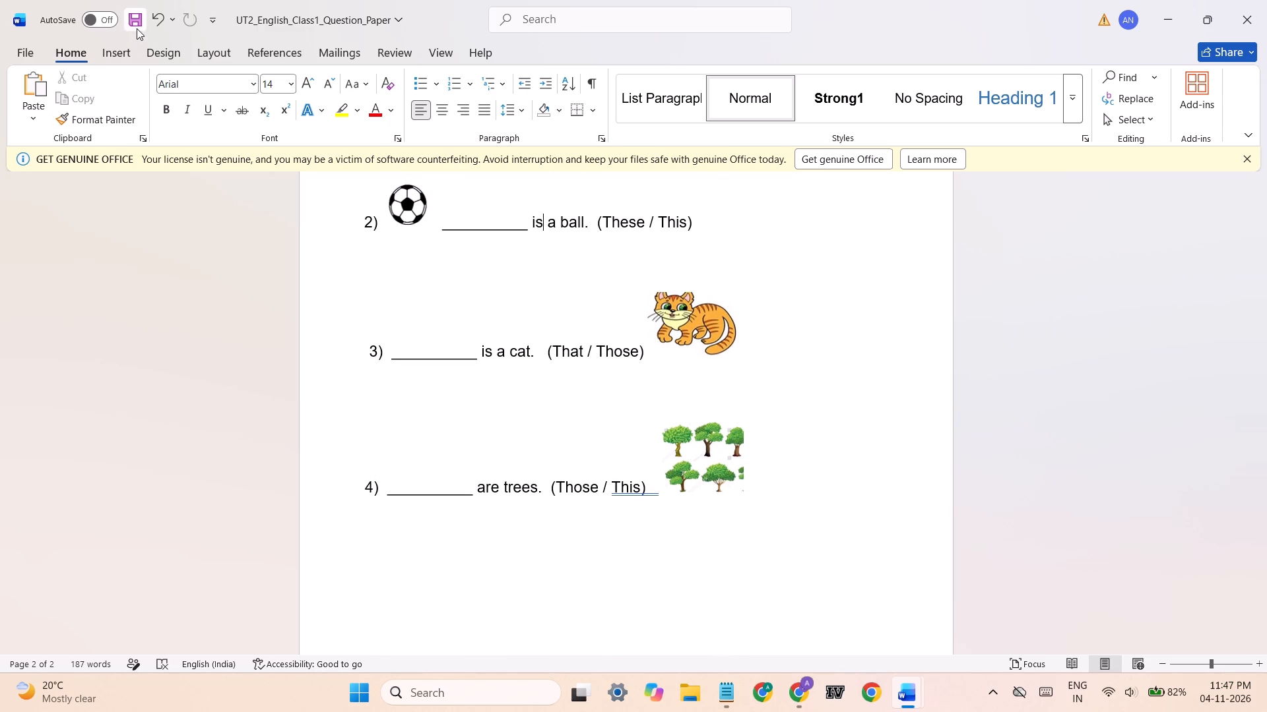
pyautogui.click(136, 23)
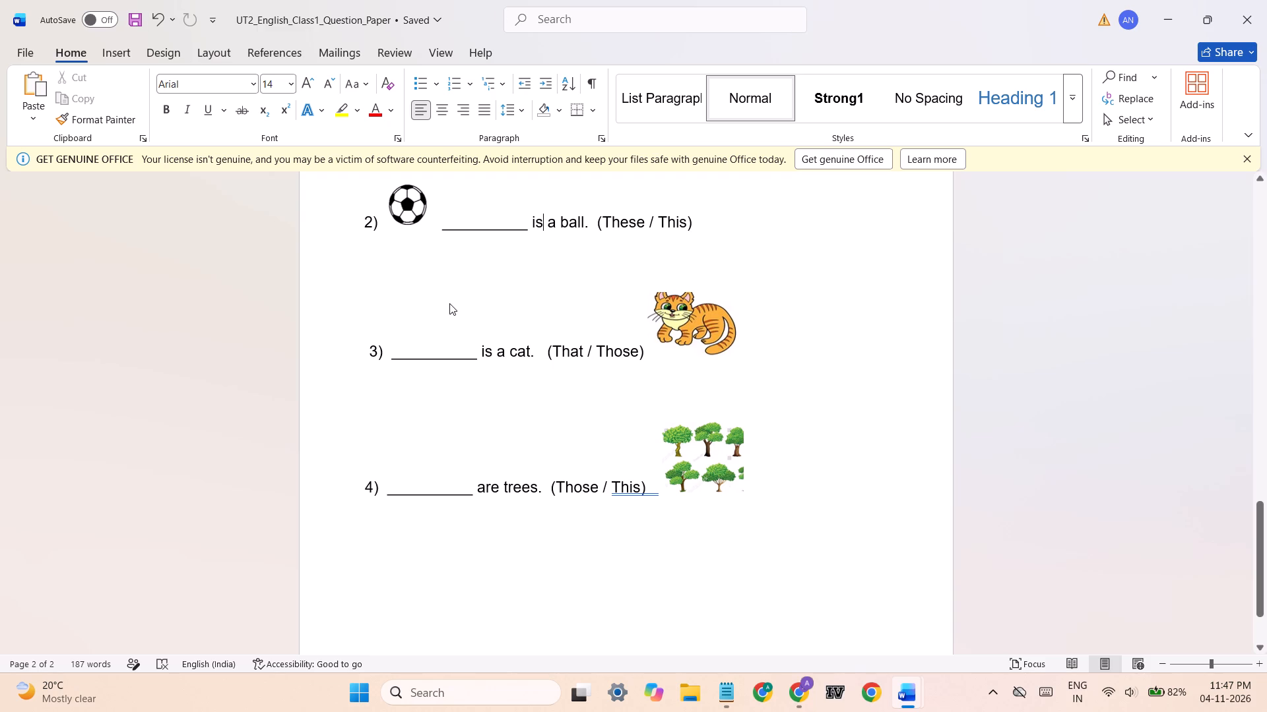
# Review the whole question paper from Section A through Q6, checking the questions, marks and layout.
pyautogui.click(449, 303)
pyautogui.scroll(-2, 449, 303)
pyautogui.scroll(2, 449, 303)
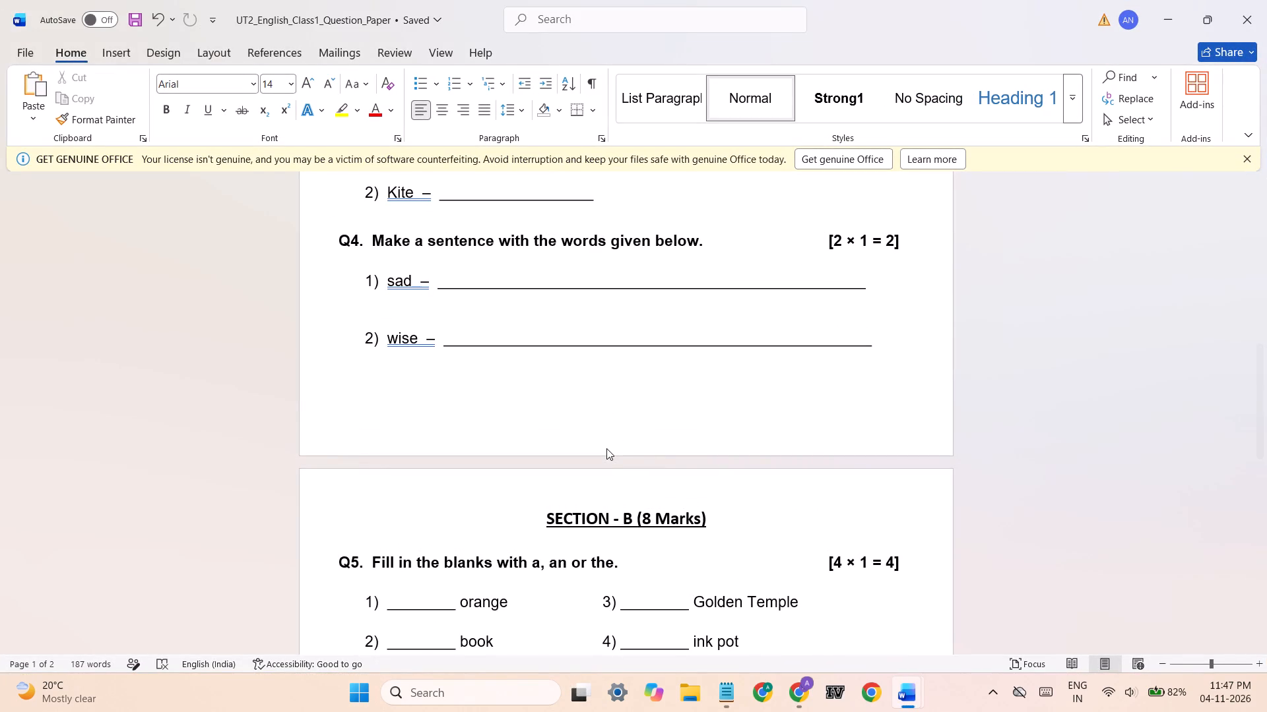
pyautogui.scroll(3, 606, 448)
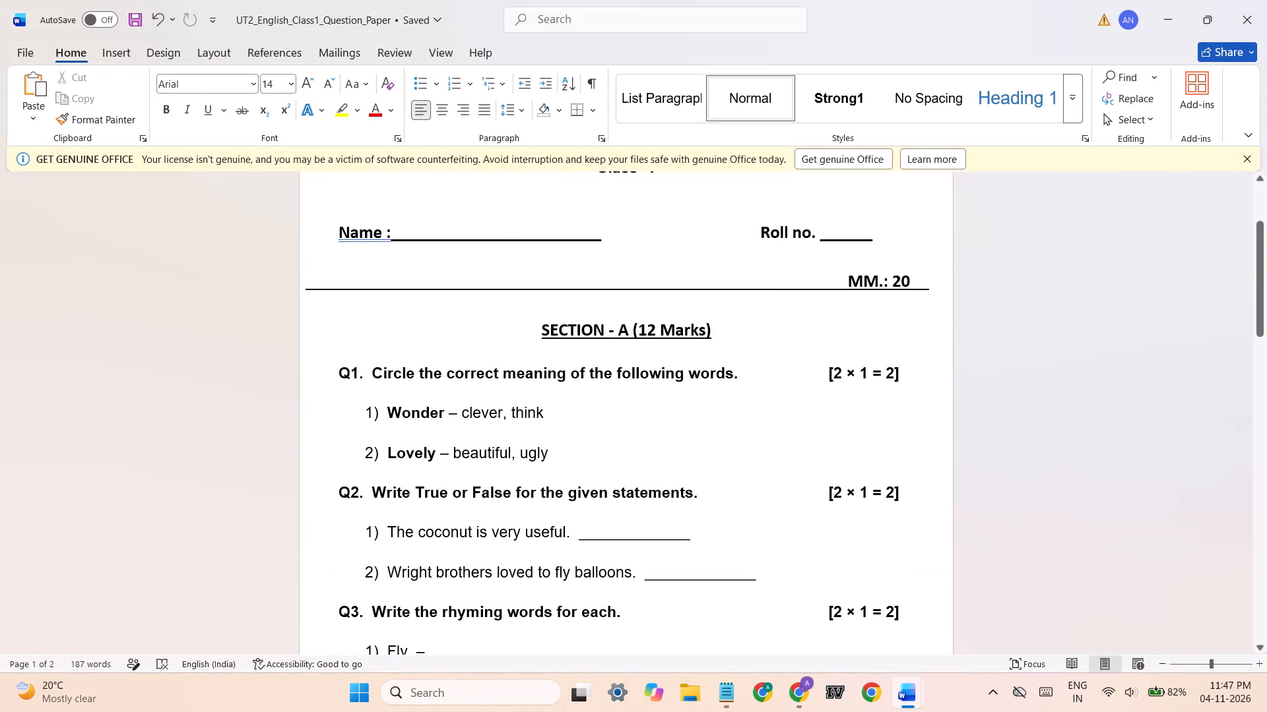
pyautogui.scroll(-3, 606, 448)
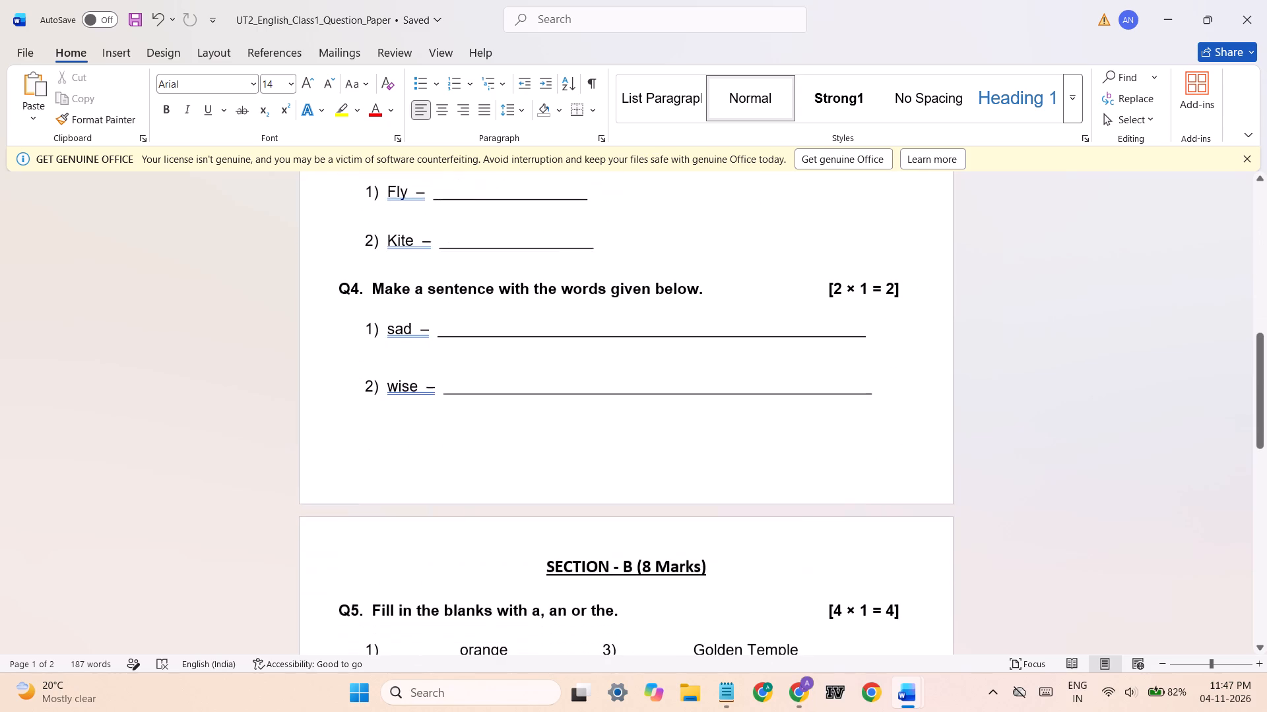
pyautogui.scroll(-2, 606, 448)
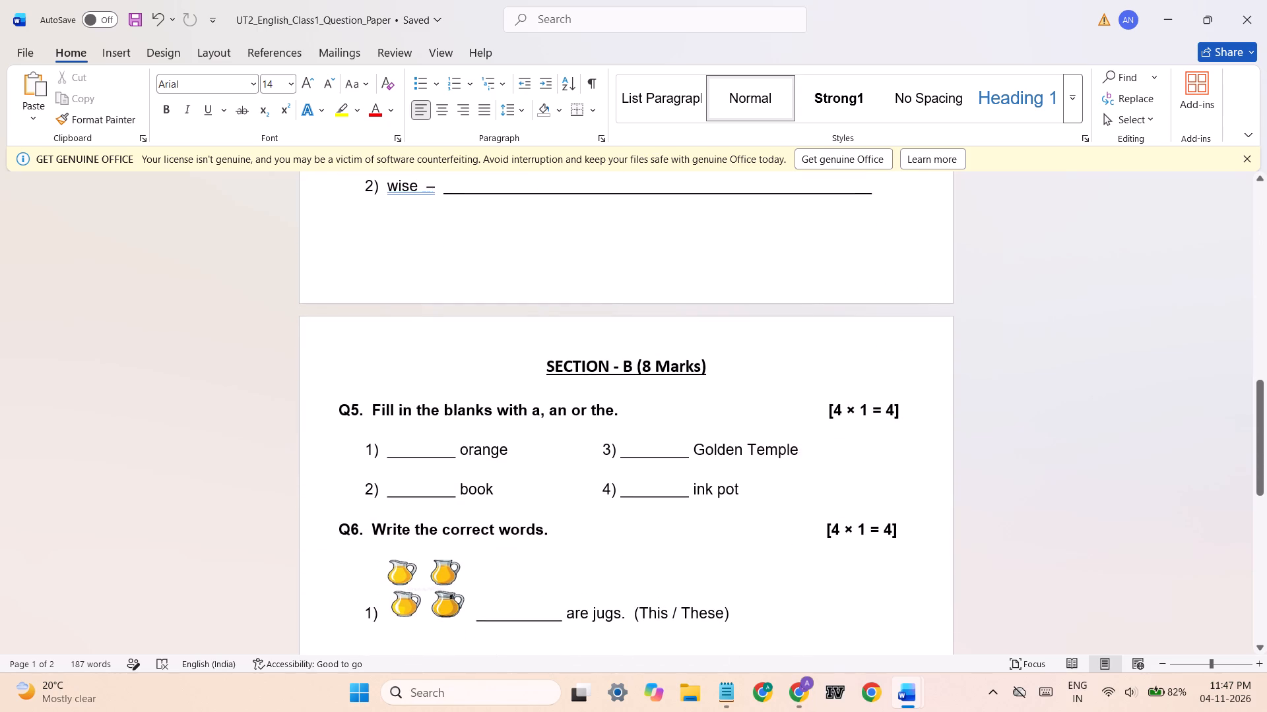
pyautogui.scroll(-2, 606, 448)
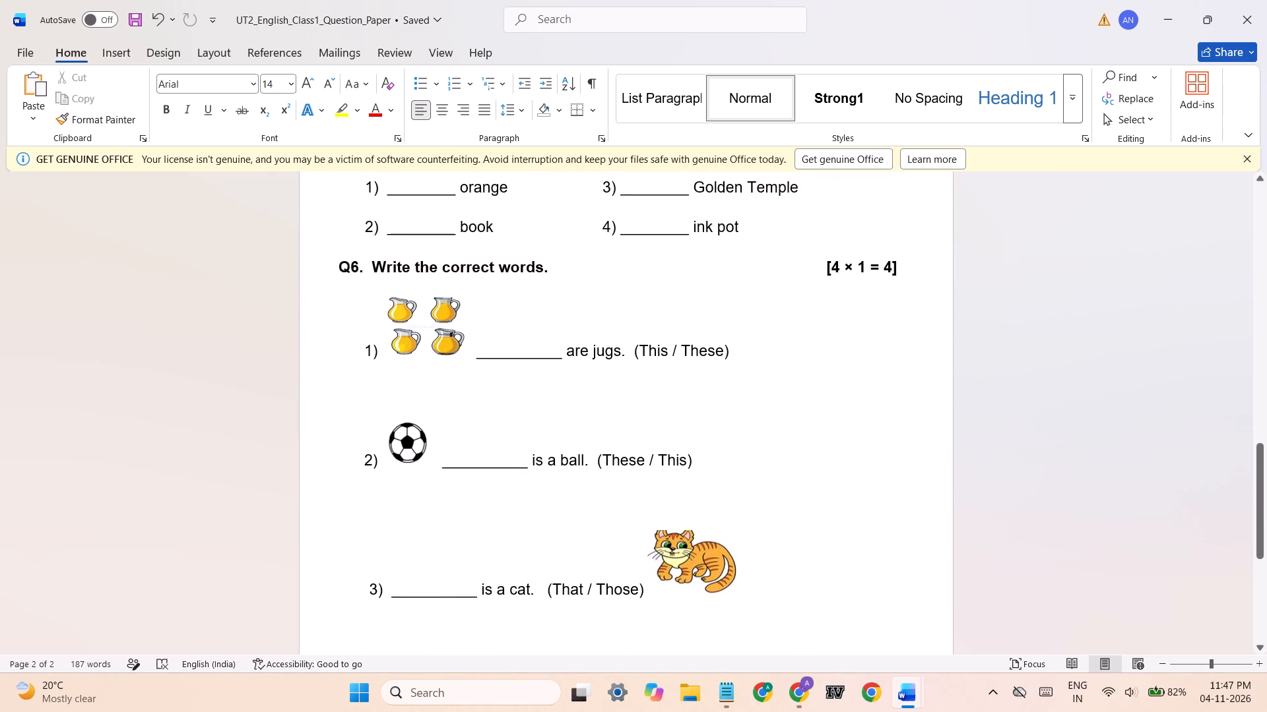
pyautogui.scroll(1, 606, 448)
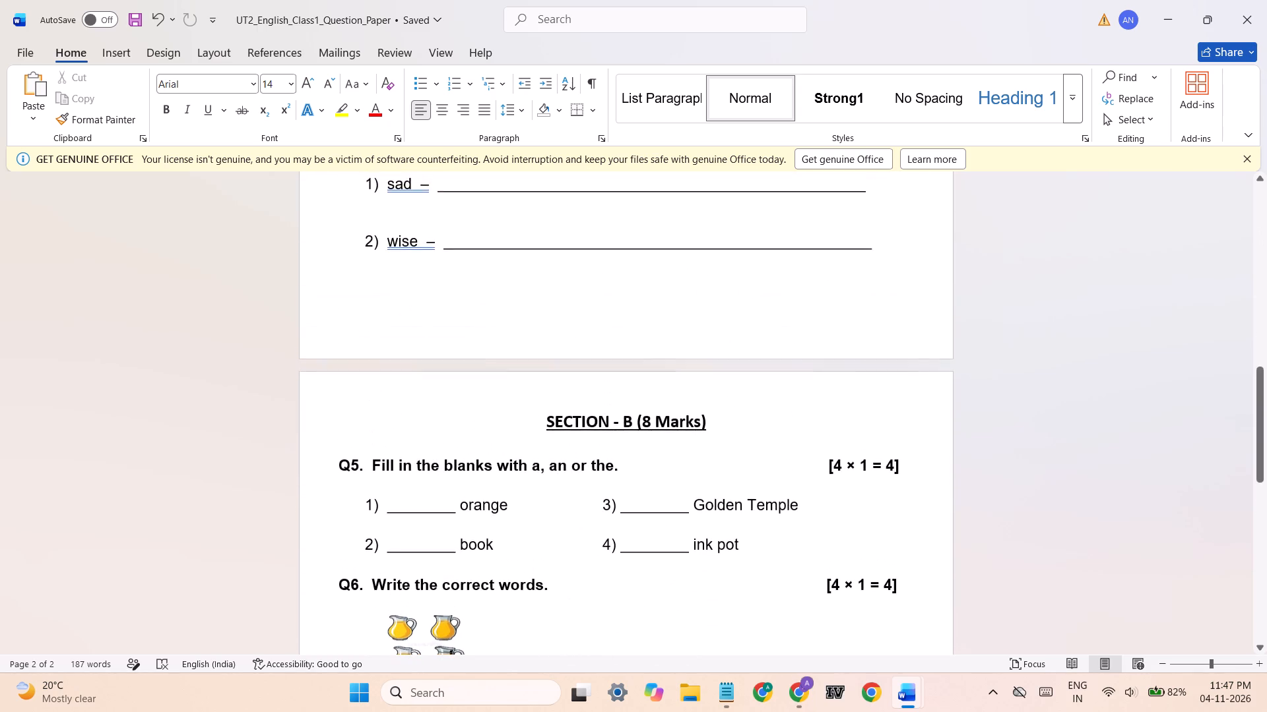
pyautogui.scroll(5, 606, 448)
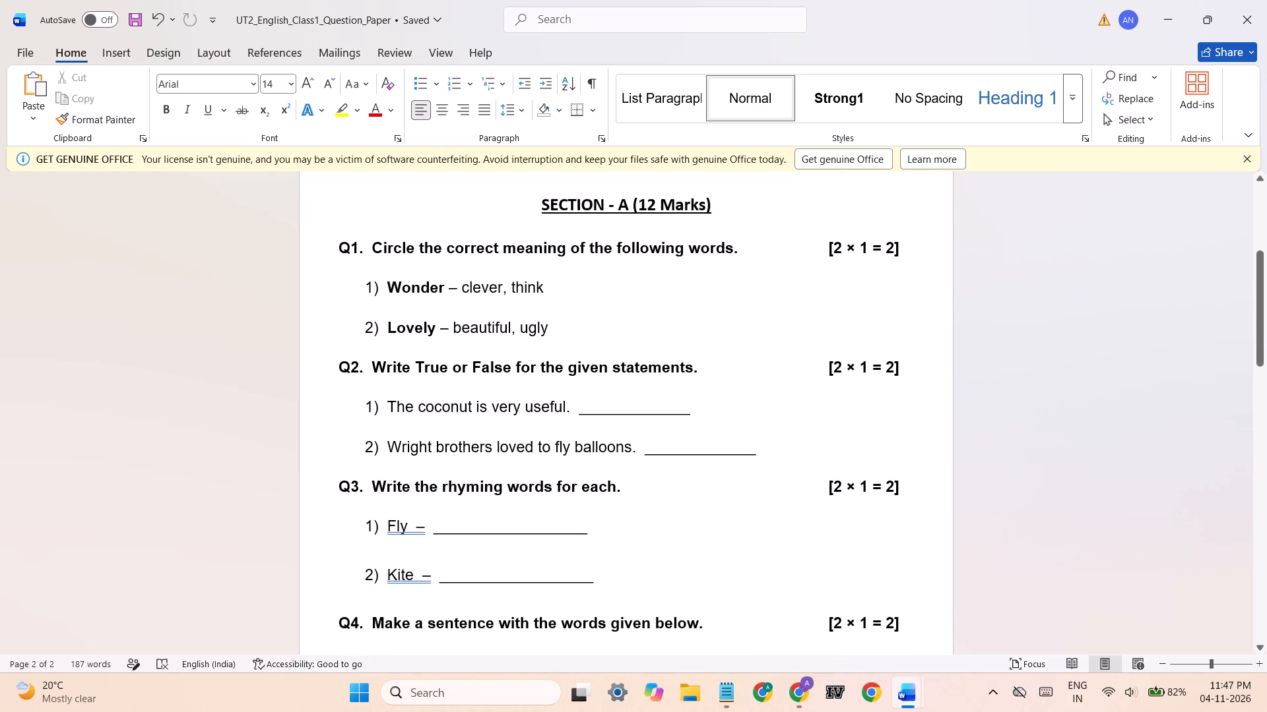
pyautogui.scroll(-2, 606, 448)
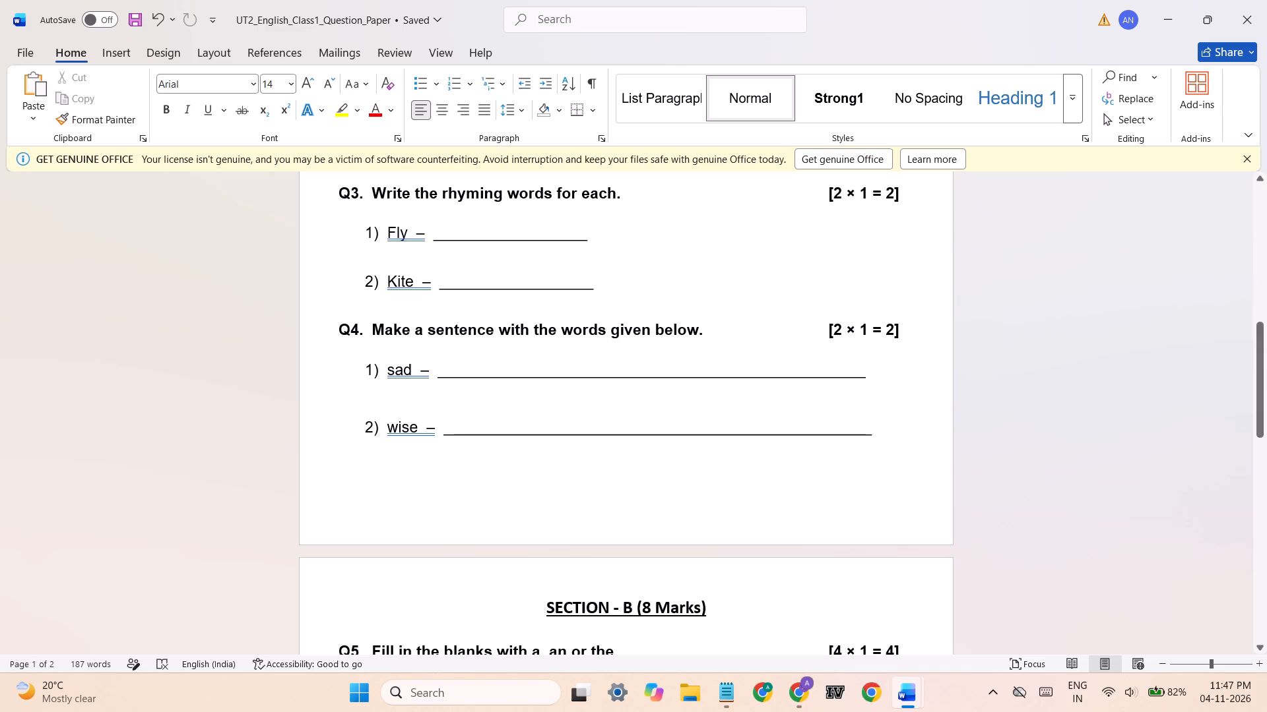
pyautogui.scroll(7, 715, 363)
pyautogui.scroll(-1, 715, 363)
pyautogui.scroll(1, 715, 363)
pyautogui.scroll(-1, 715, 363)
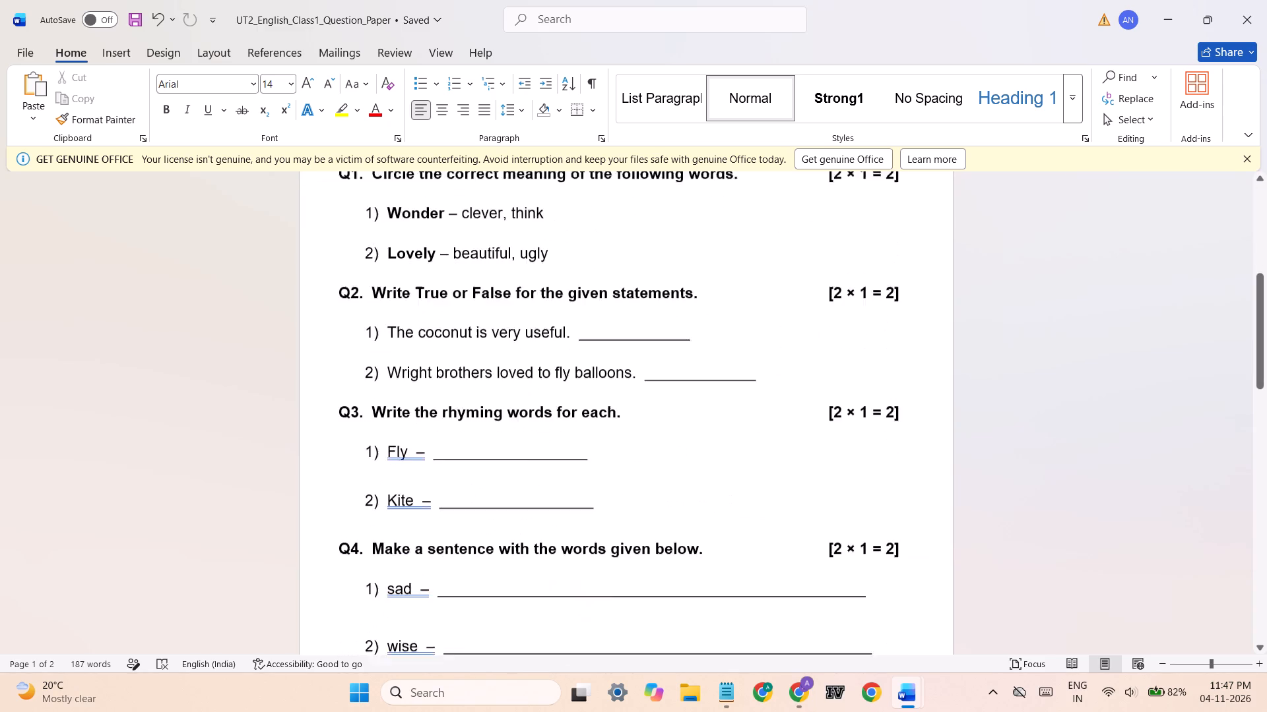
pyautogui.scroll(-2, 715, 363)
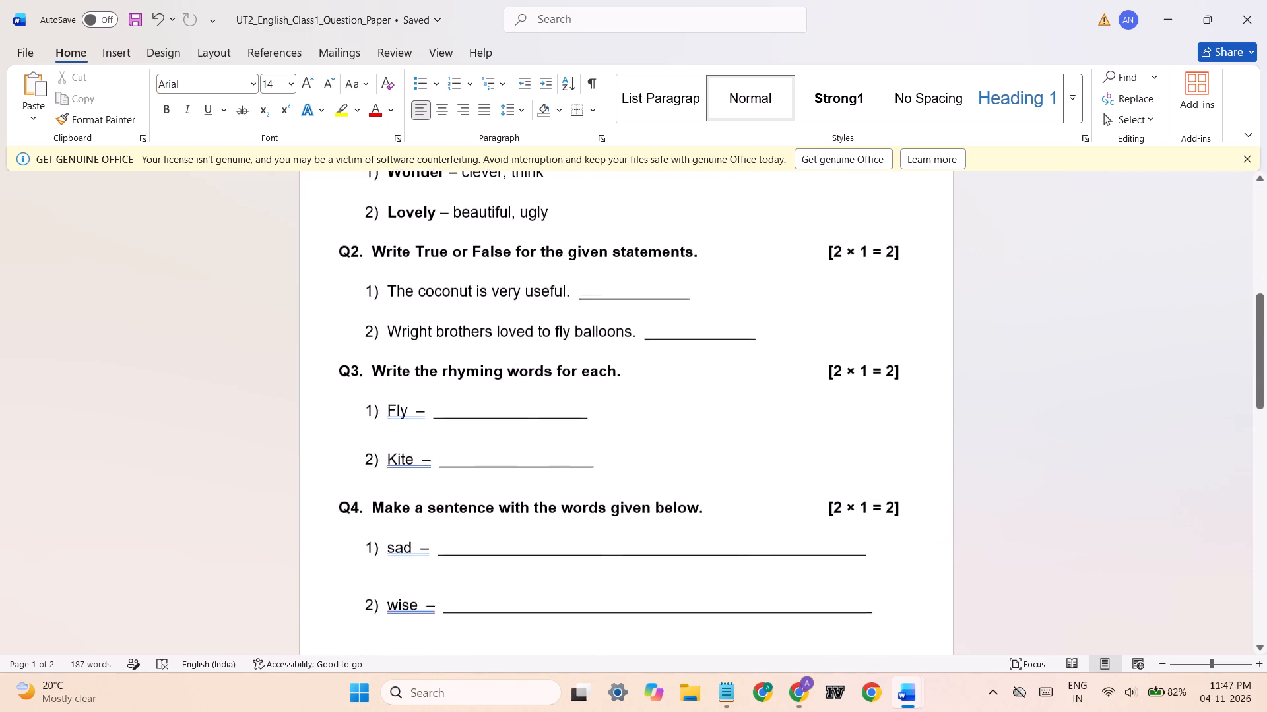
pyautogui.scroll(-1, 715, 363)
pyautogui.scroll(-1, 767, 404)
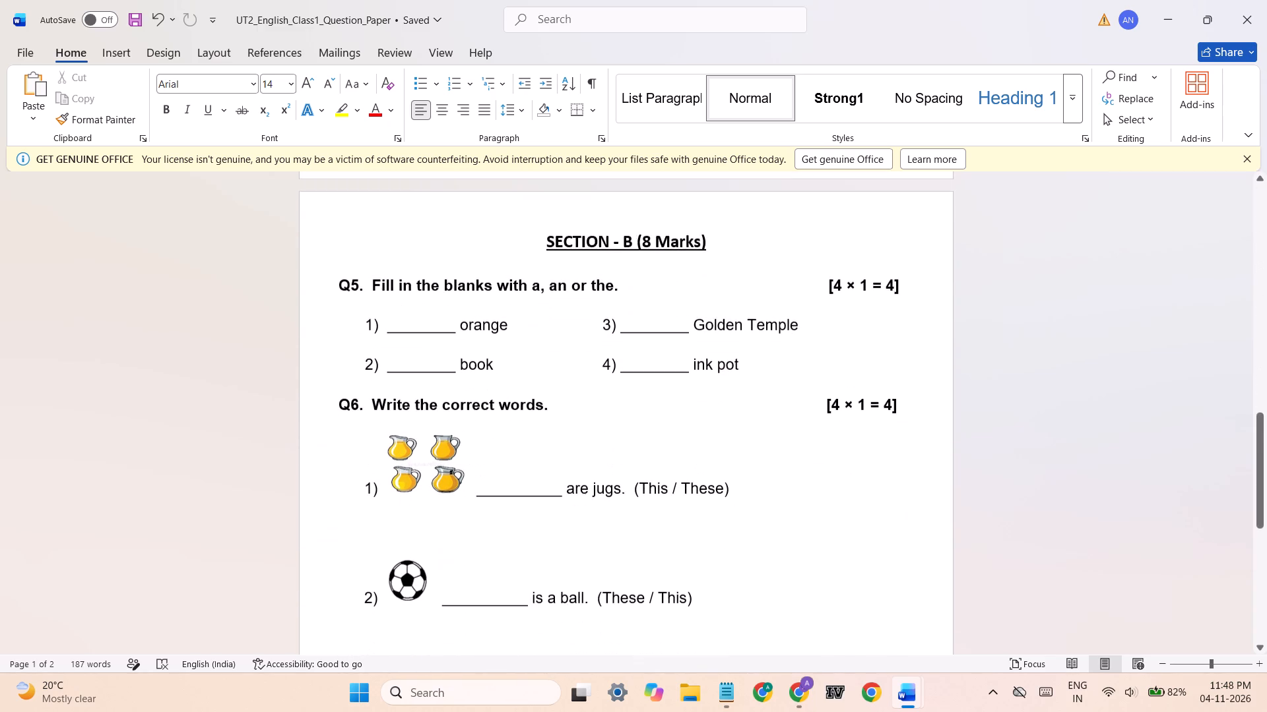
pyautogui.scroll(-1, 767, 404)
pyautogui.scroll(-4, 827, 411)
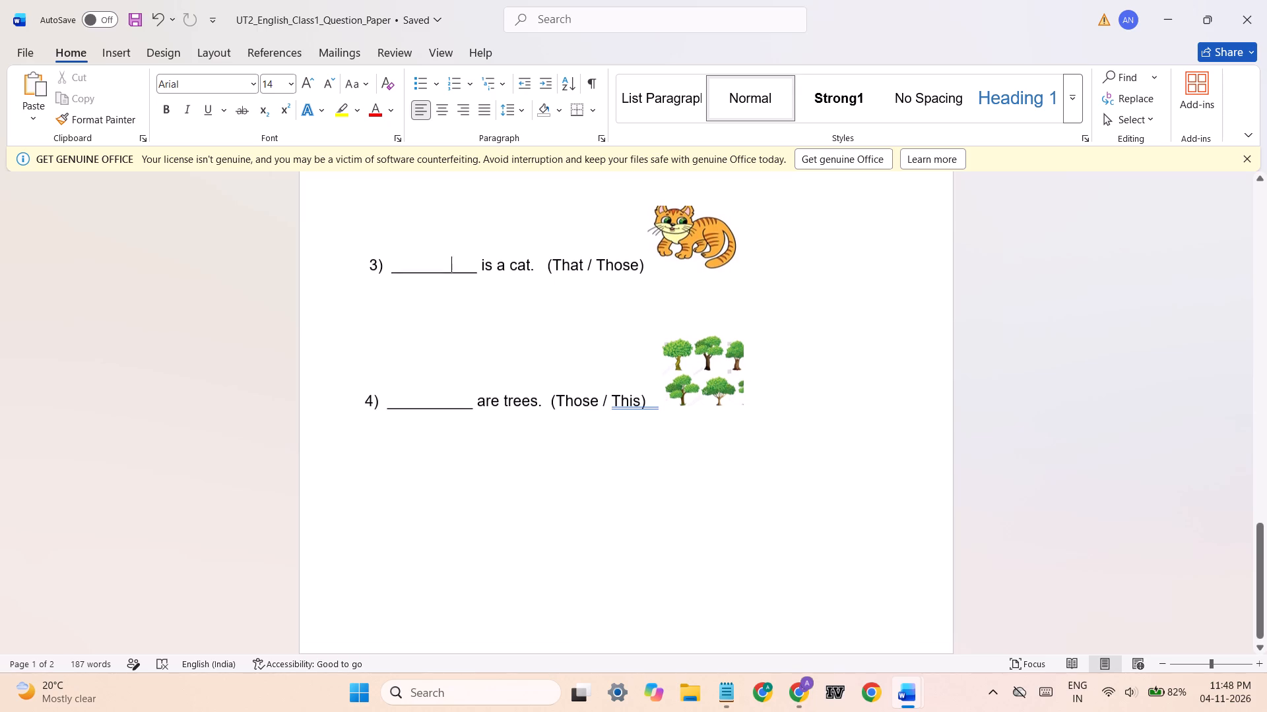
pyautogui.scroll(-4, 827, 411)
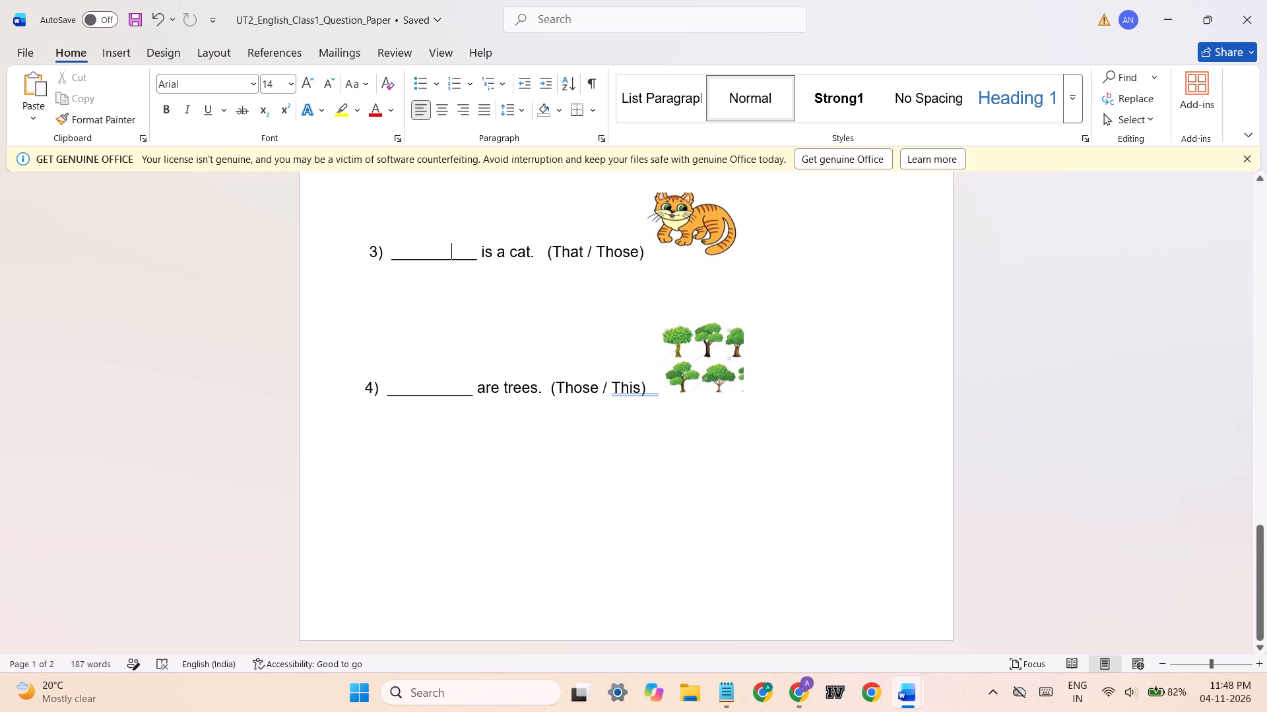
pyautogui.scroll(-3, 827, 411)
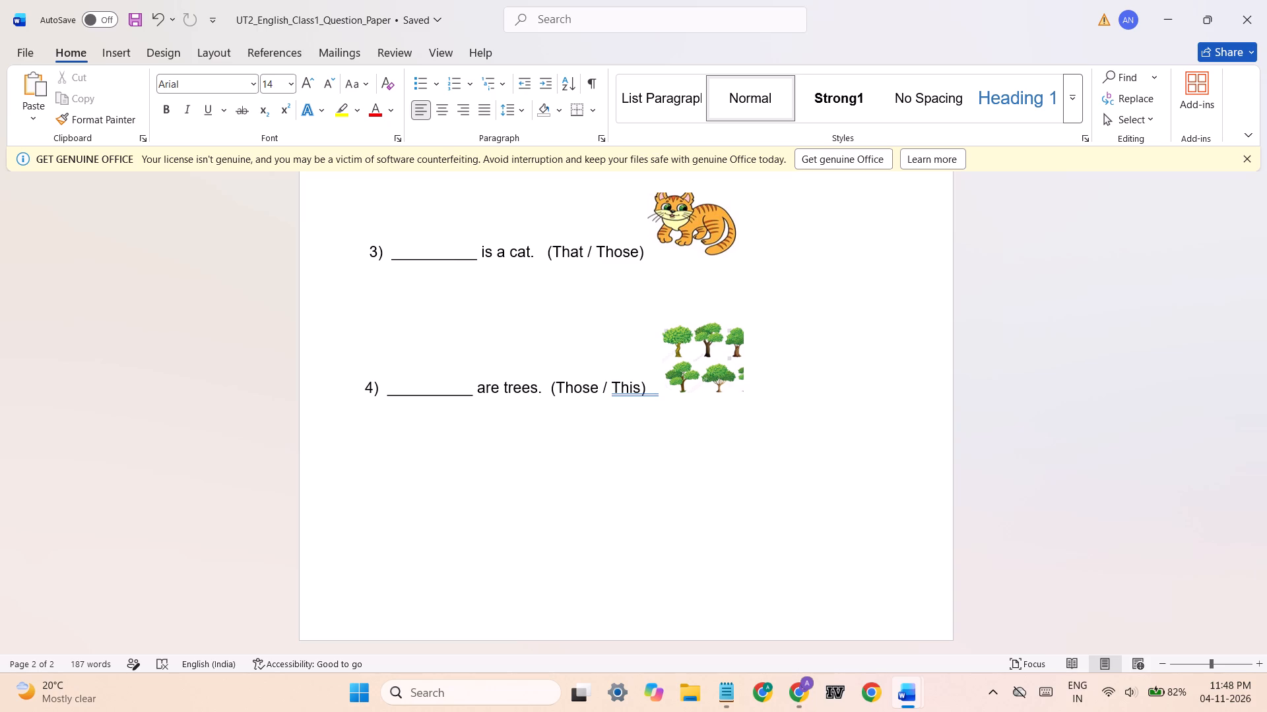
# Add one empty line below Q6 item 4, the trees item.
pyautogui.click(529, 489)
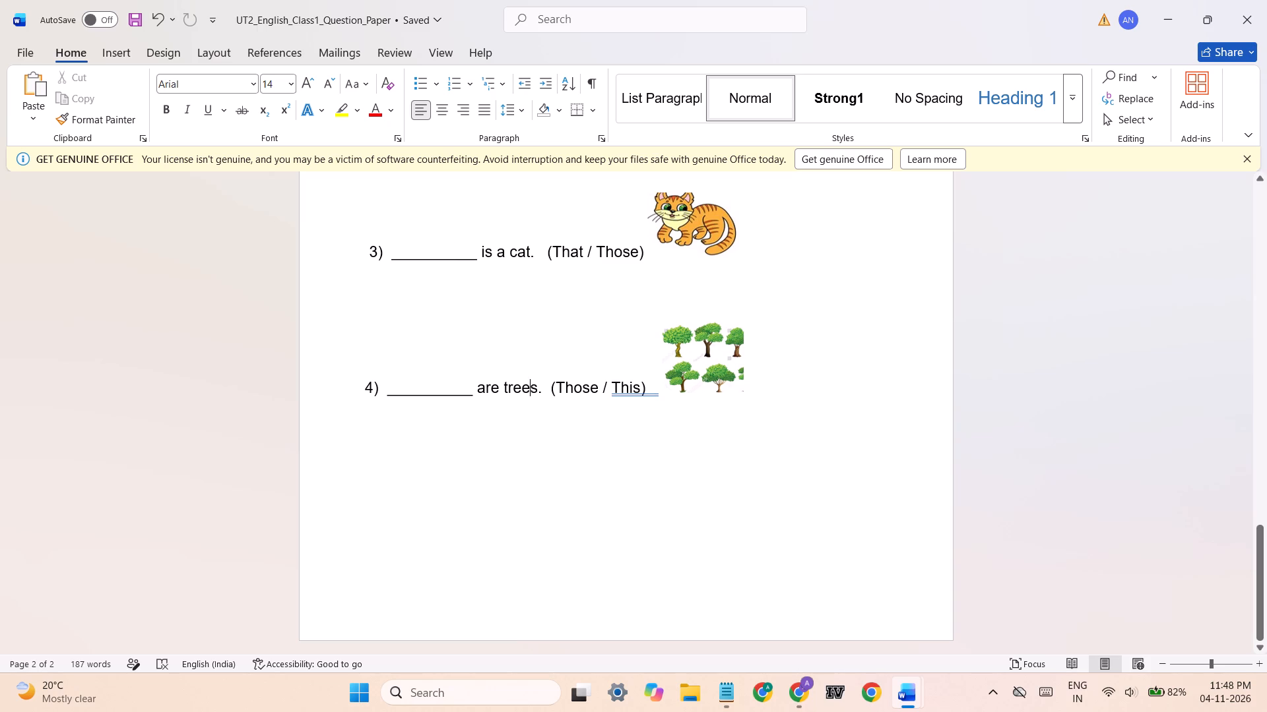
pyautogui.click(348, 430)
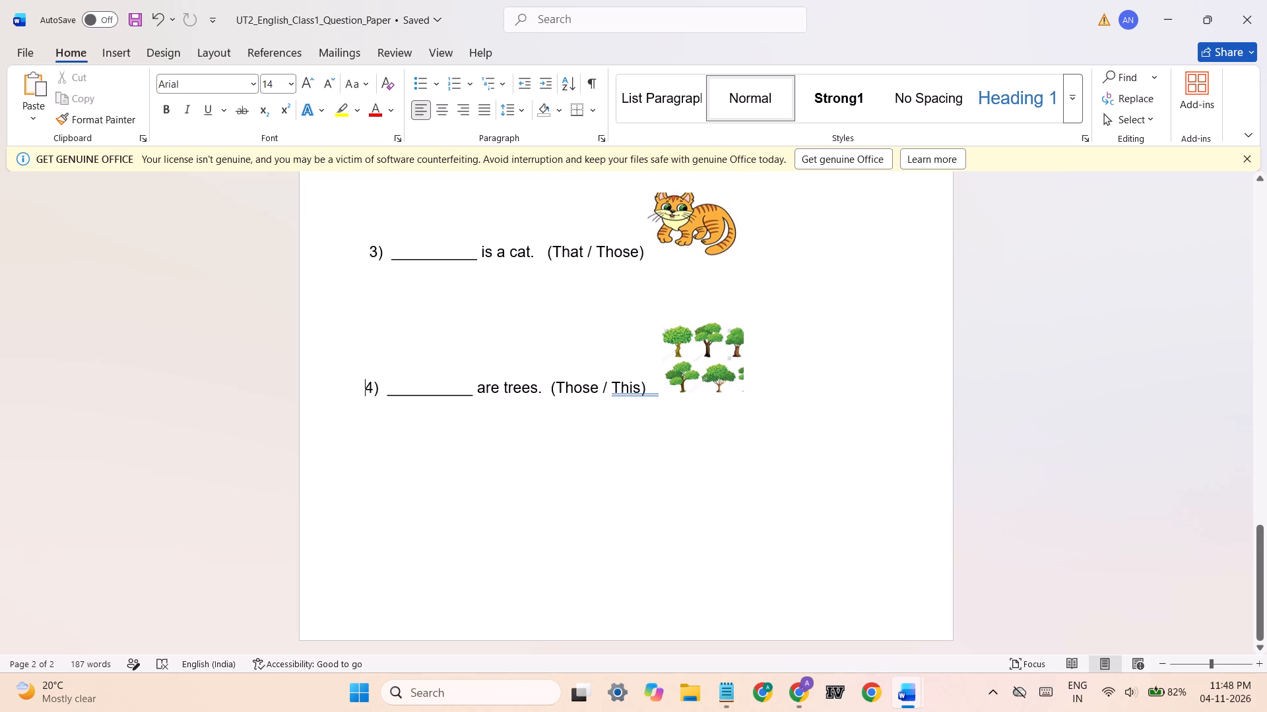
pyautogui.click(366, 430)
pyautogui.click(773, 399)
pyautogui.press('Return')
pyautogui.press('Return')
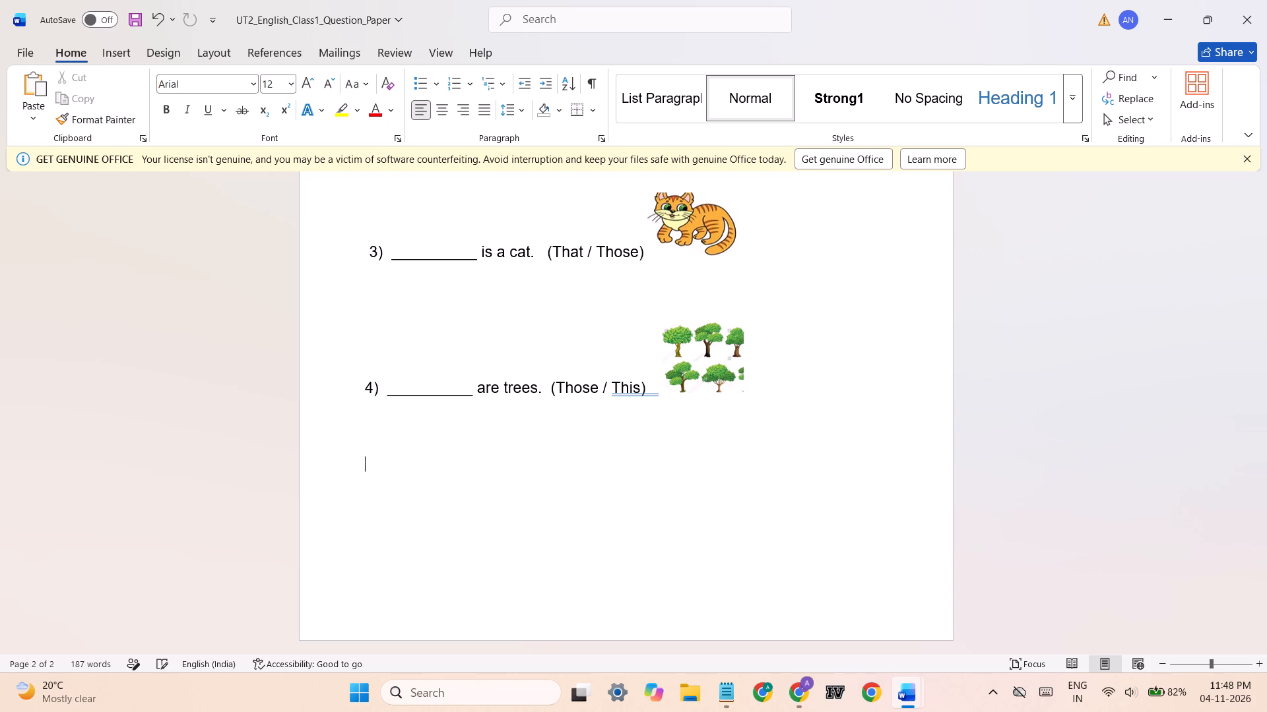
pyautogui.press('BackSpace')
# Copy the whole Q6 heading line with its marks and paste it on the empty line below the trees item.
pyautogui.scroll(2, 773, 399)
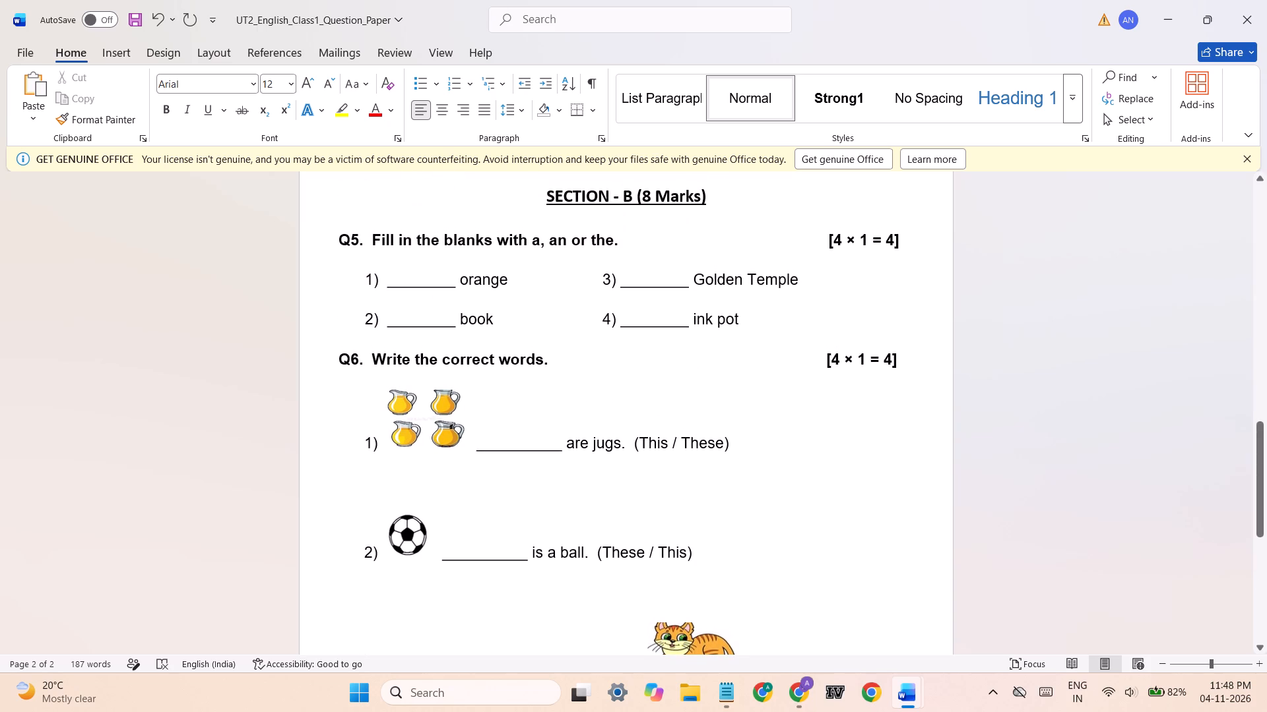
pyautogui.scroll(-1, 868, 382)
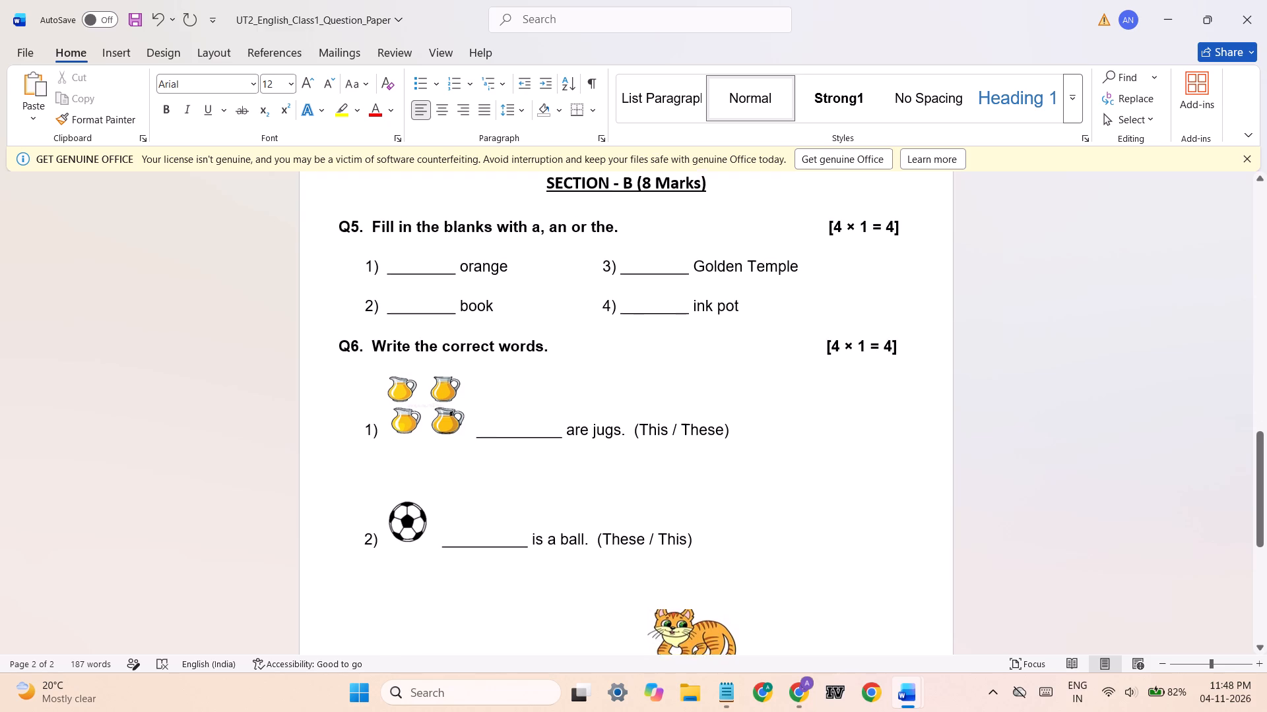
pyautogui.scroll(-3, 868, 382)
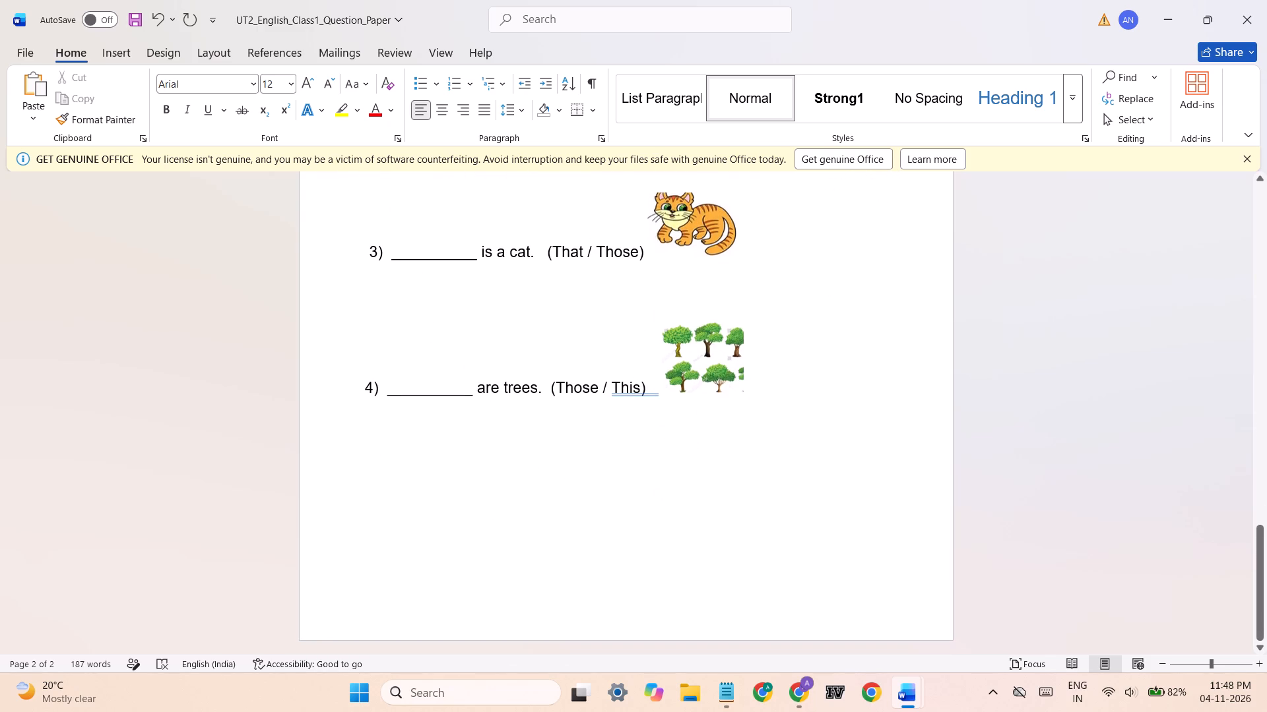
pyautogui.scroll(-1, 868, 382)
pyautogui.scroll(2, 537, 417)
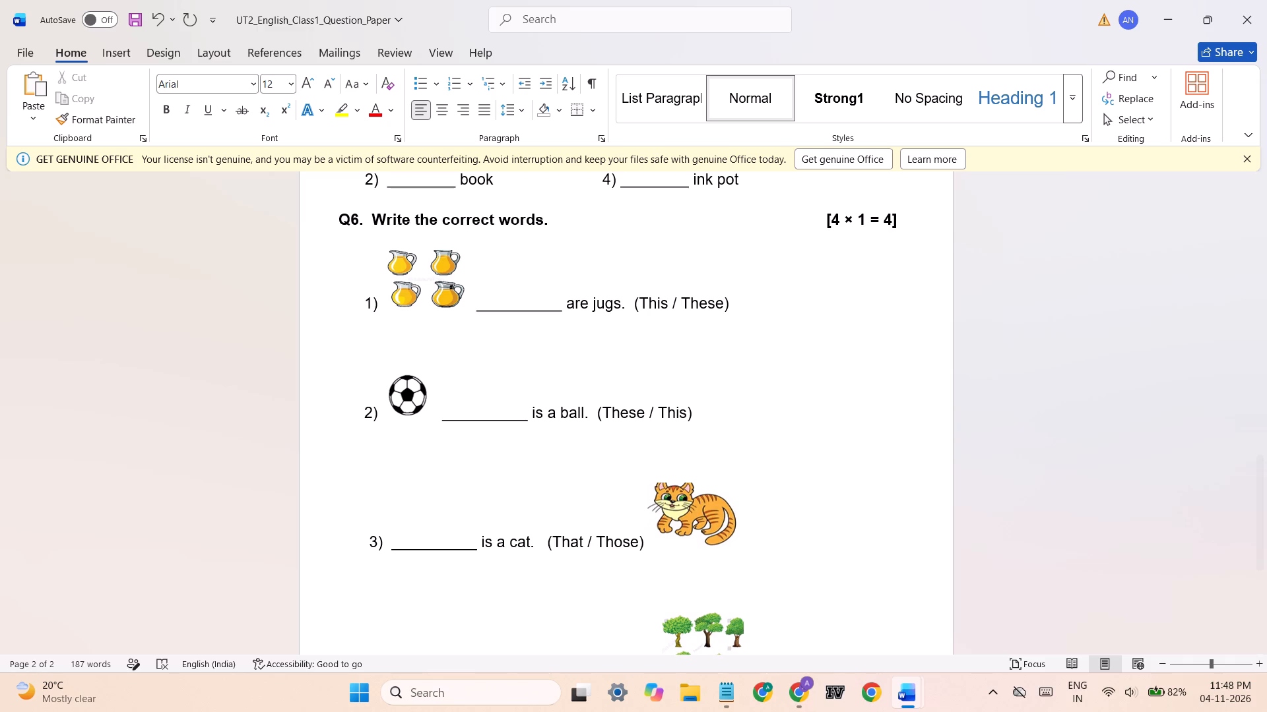
pyautogui.moveTo(339, 222); pyautogui.dragTo(515, 221)
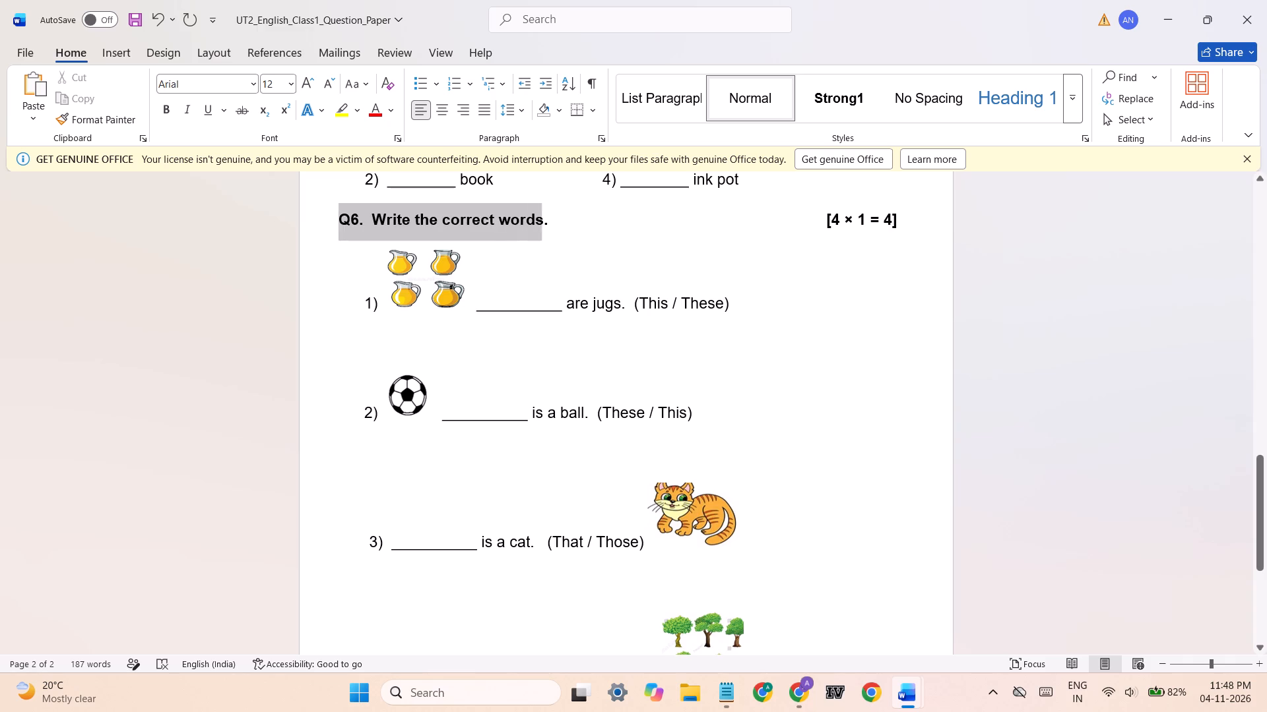
pyautogui.moveTo(515, 221); pyautogui.dragTo(868, 215)
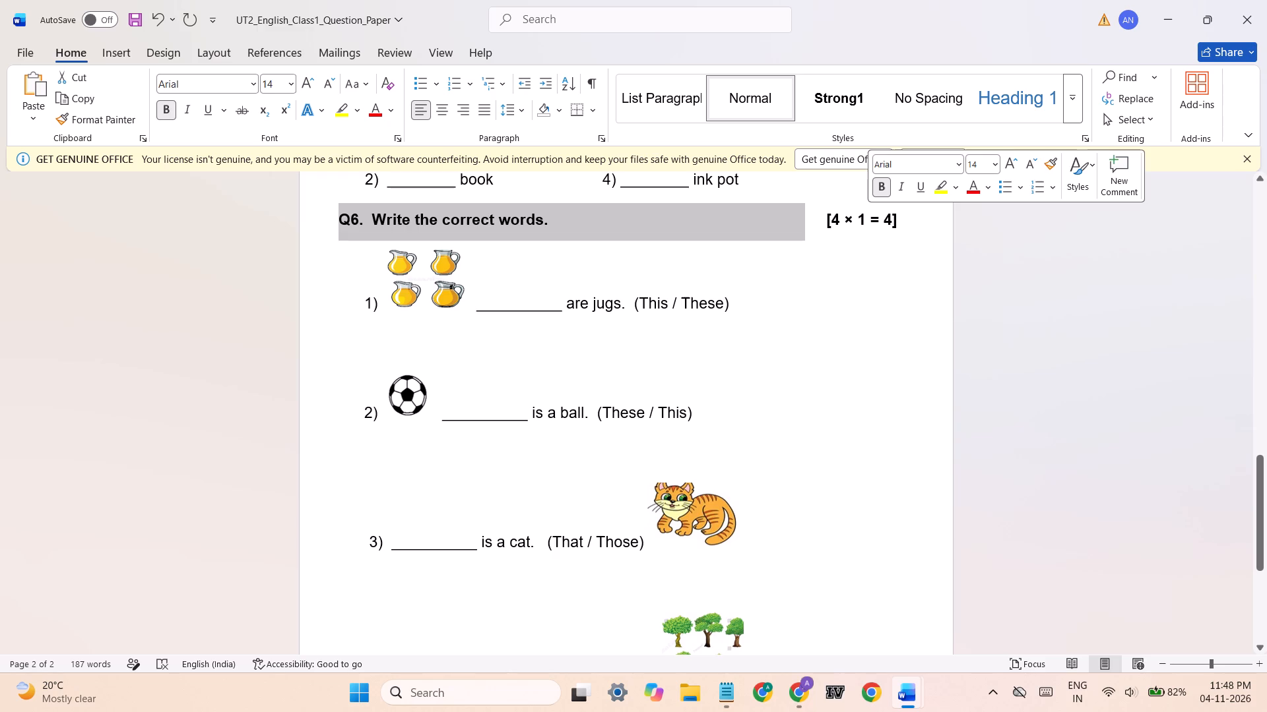
pyautogui.click(535, 227)
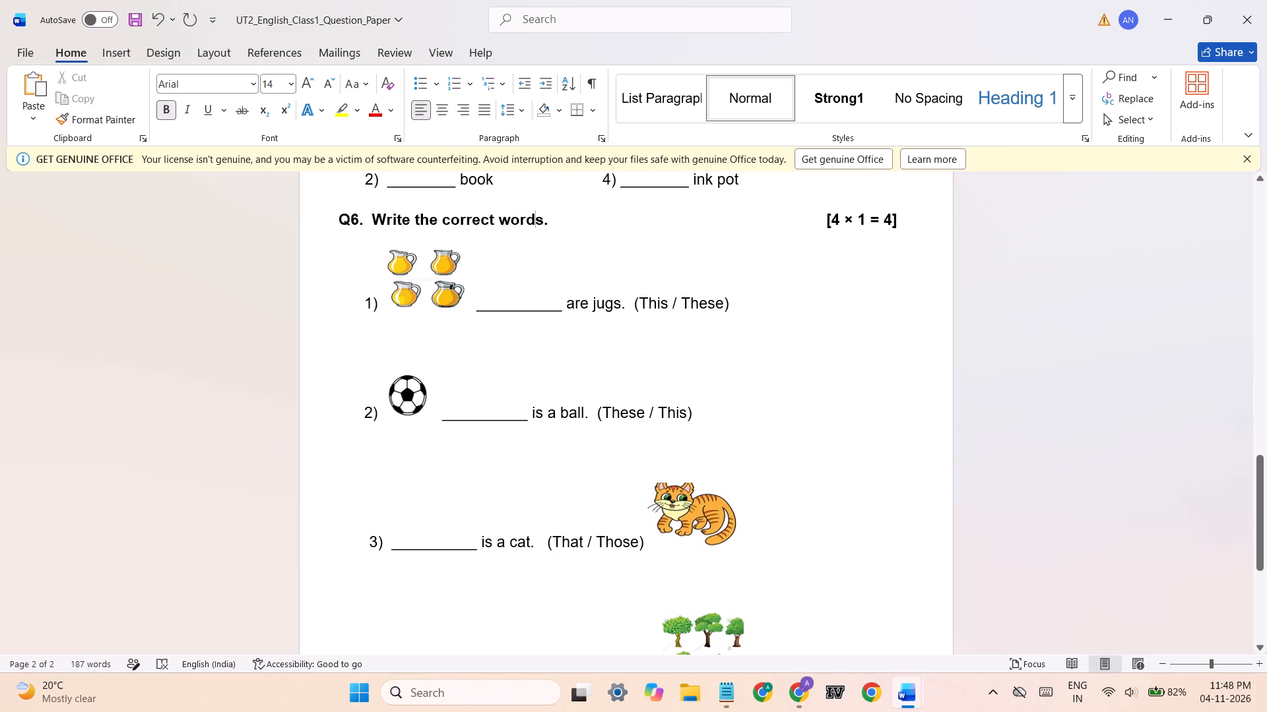
pyautogui.moveTo(334, 218); pyautogui.dragTo(894, 225)
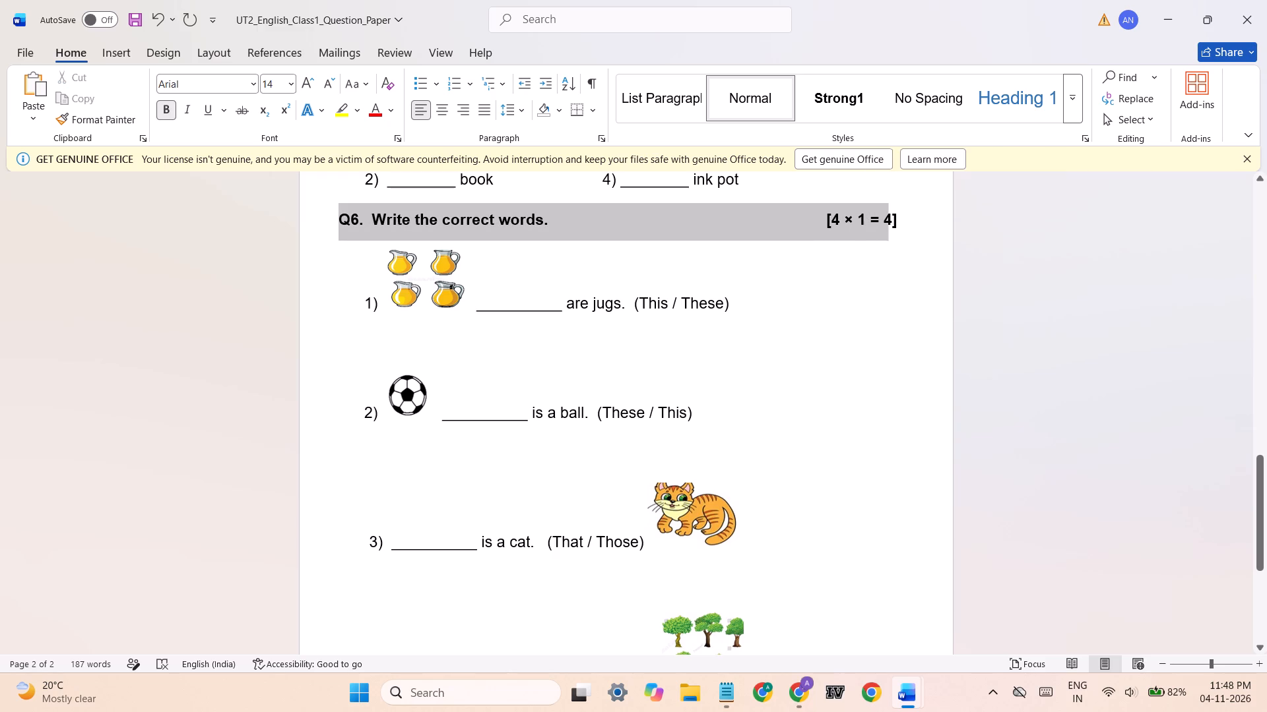
pyautogui.moveTo(894, 225); pyautogui.dragTo(905, 227)
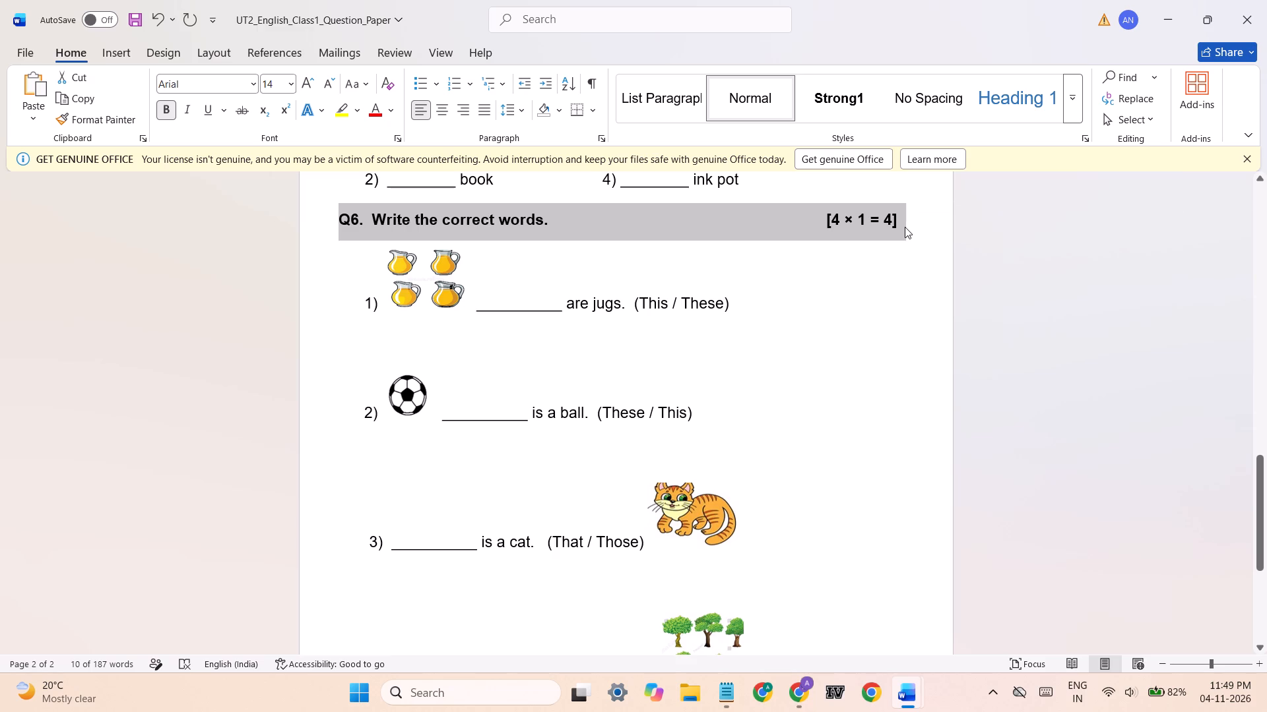
pyautogui.hotkey('ctrl', 'c')
pyautogui.keyDown('ctrl'); pyautogui.click(798, 363); pyautogui.keyUp('ctrl')
pyautogui.scroll(-1, 798, 363)
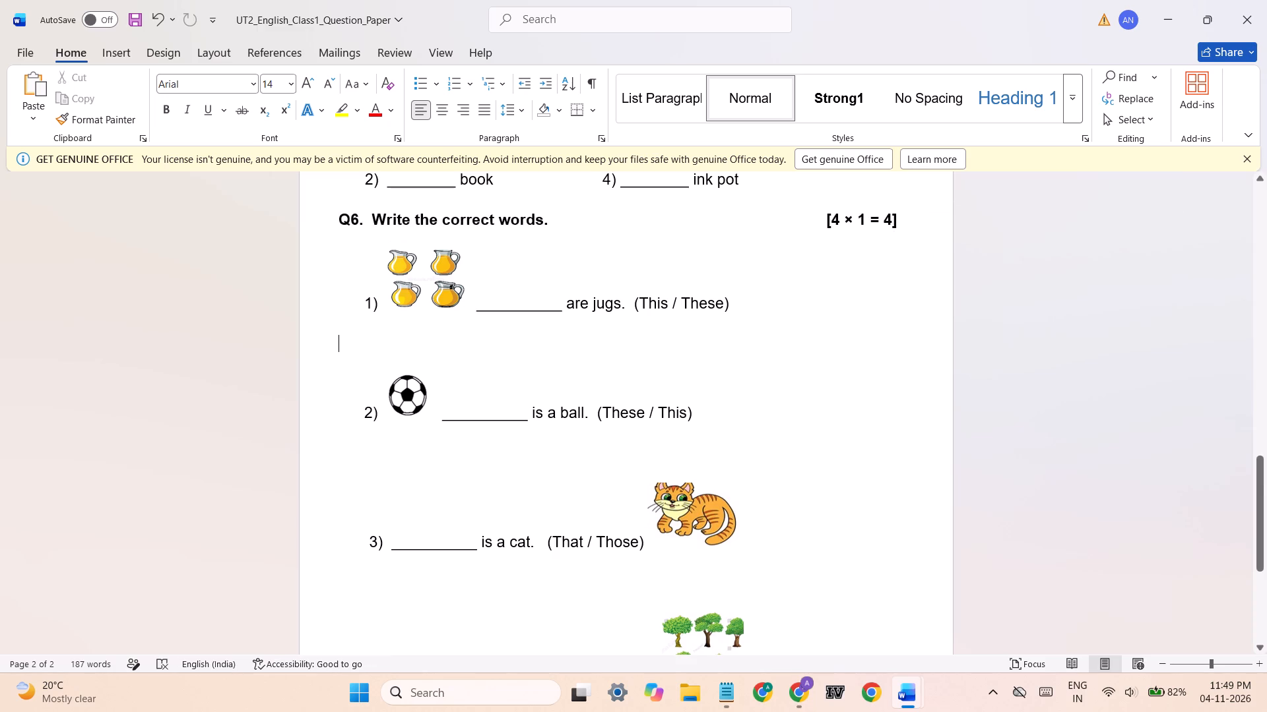
pyautogui.scroll(-2, 798, 363)
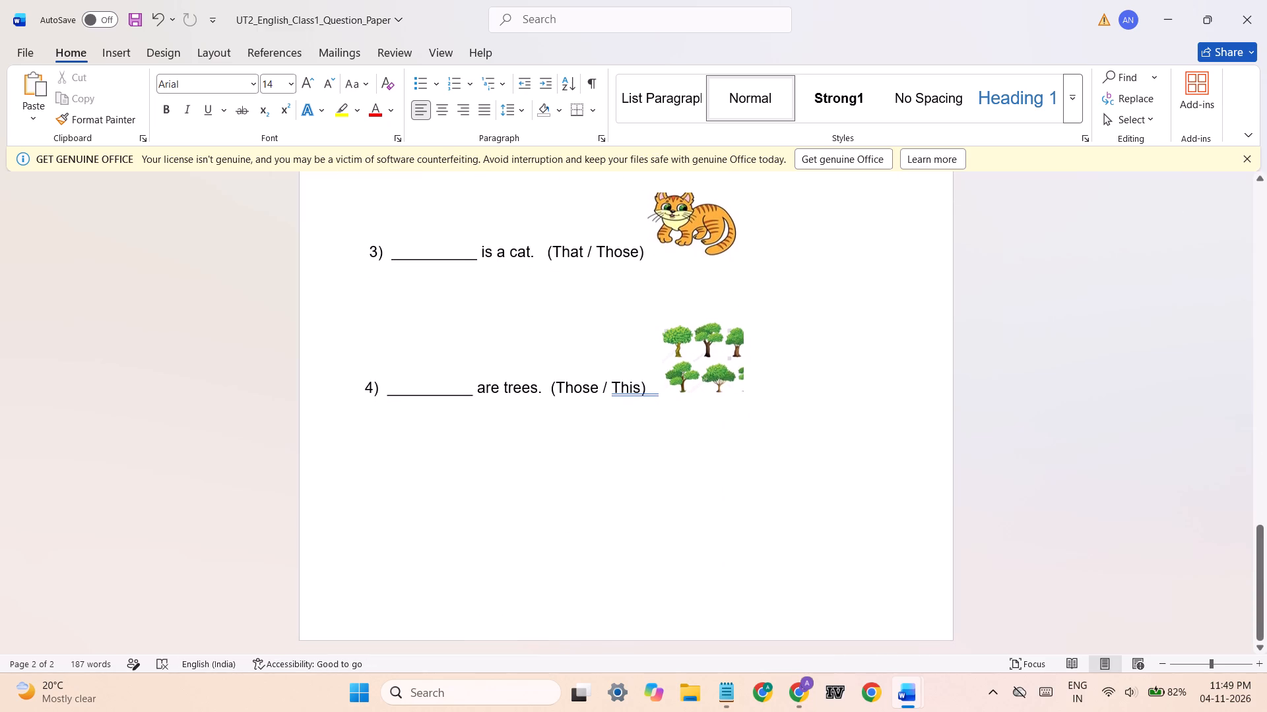
pyautogui.click(341, 440)
pyautogui.hotkey('ctrl', 'v')
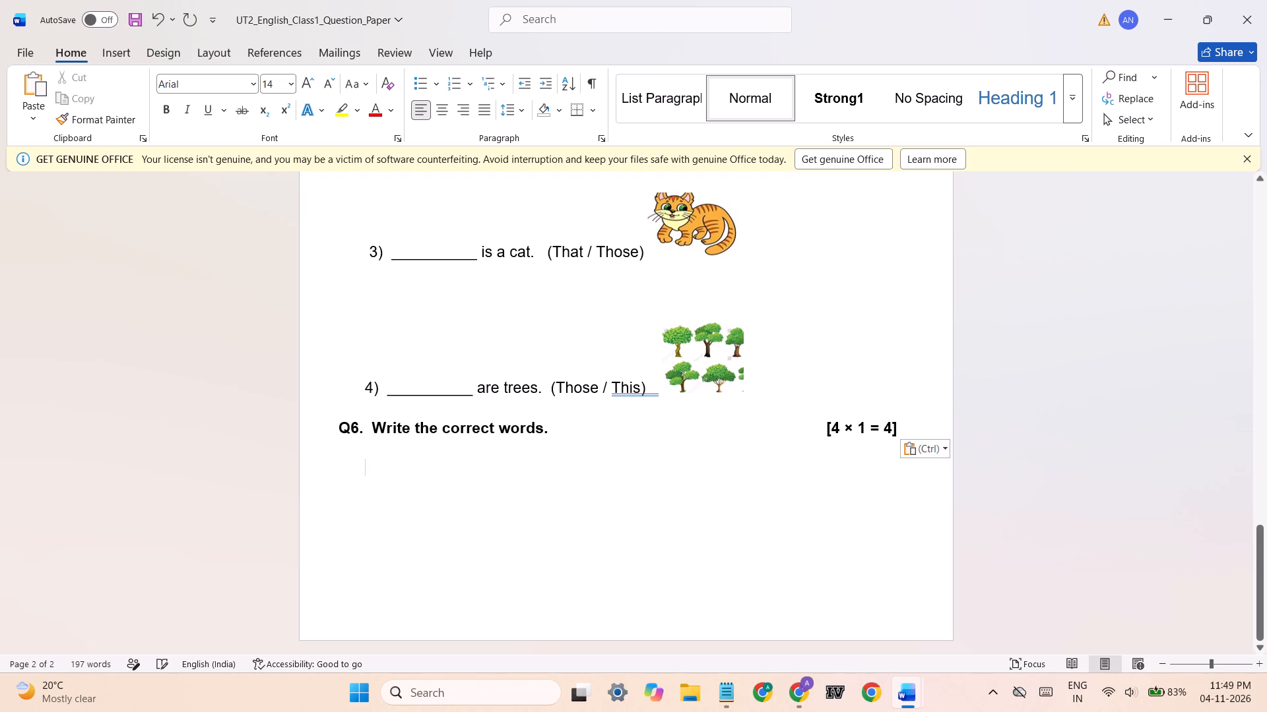
# Renumber the pasted heading below the trees item as Q7.
pyautogui.scroll(-1, 358, 448)
pyautogui.scroll(1, 358, 448)
pyautogui.scroll(-1, 358, 448)
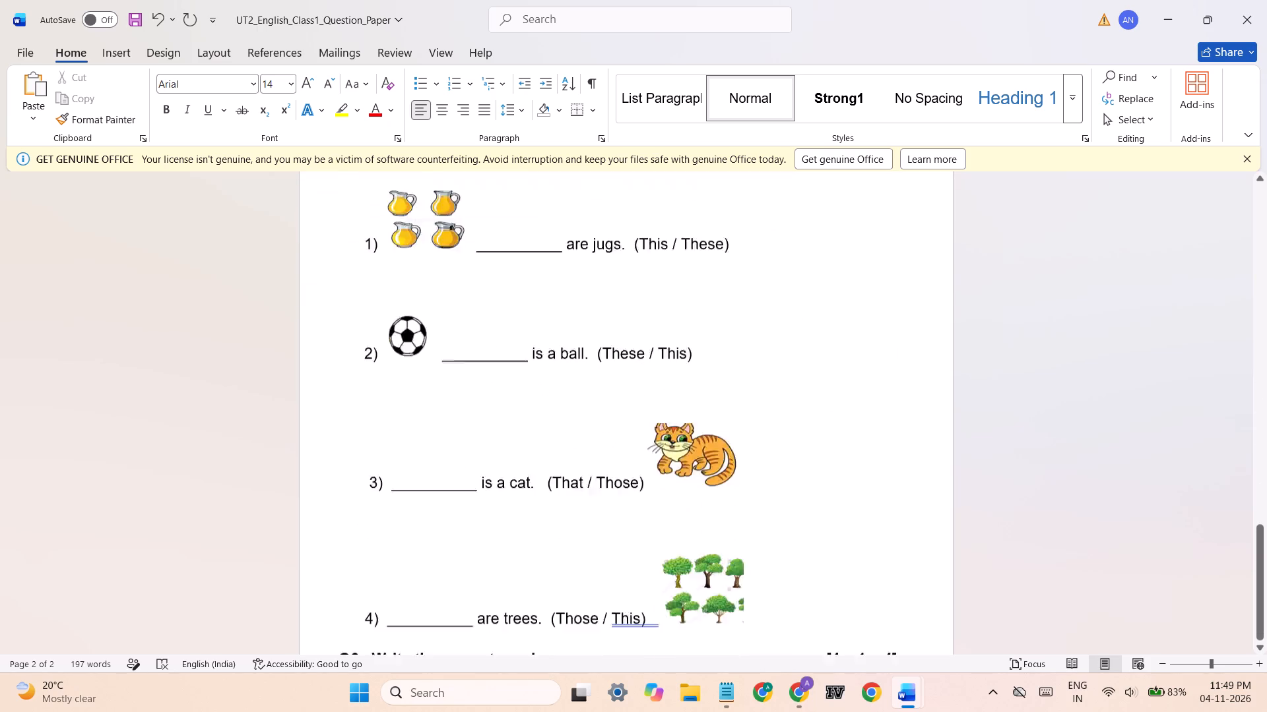
pyautogui.scroll(-1, 358, 448)
pyautogui.click(357, 421)
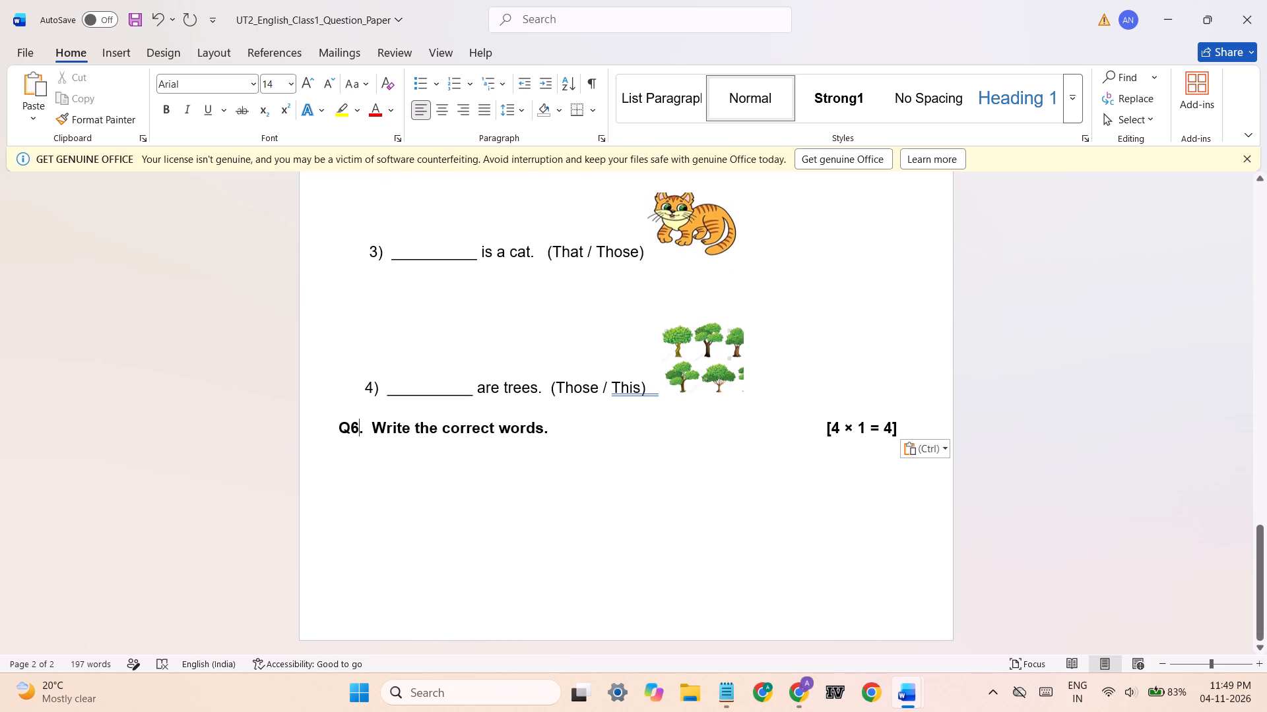
pyautogui.press('BackSpace')
pyautogui.press('7')
# Set the marks in the Q7 heading to [2 × 2 = 4].
pyautogui.click(841, 432)
pyautogui.press('BackSpace')
pyautogui.press('2')
pyautogui.click(890, 429)
pyautogui.press('BackSpace')
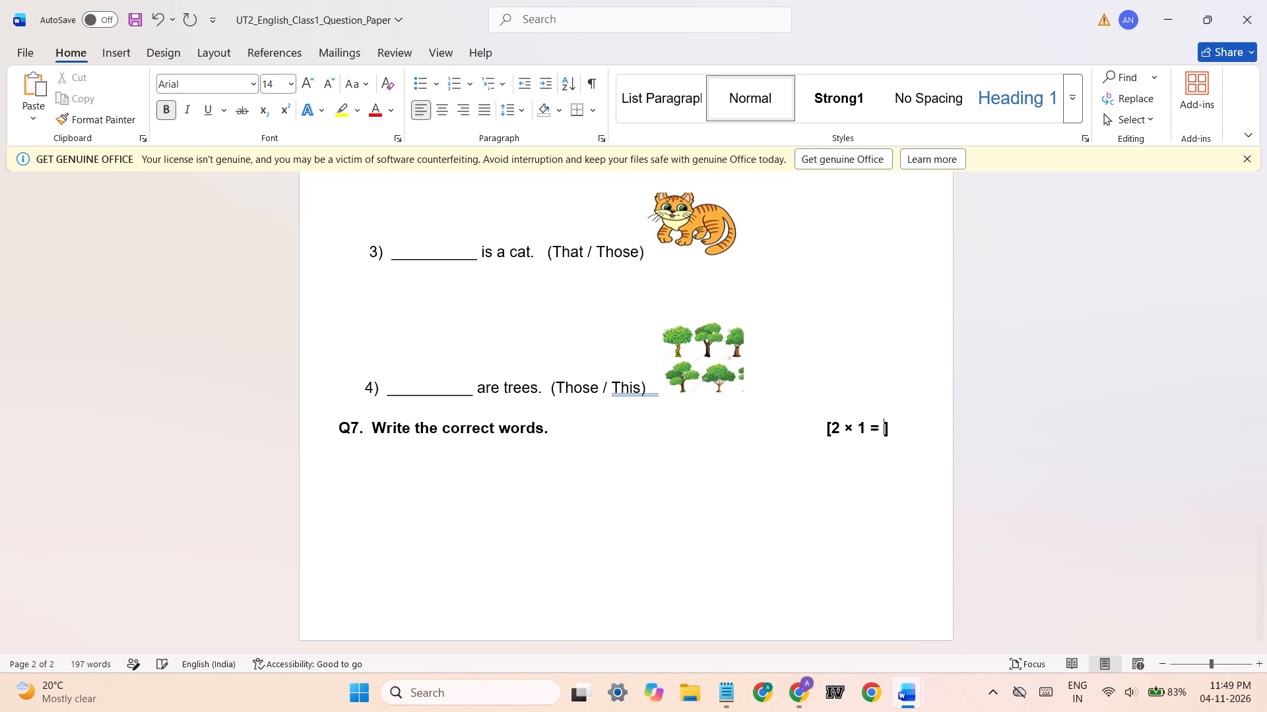
pyautogui.press('4')
pyautogui.press('Left')
pyautogui.press('Left')
pyautogui.press('Left')
pyautogui.press('Left')
pyautogui.press('BackSpace')
pyautogui.press('2')
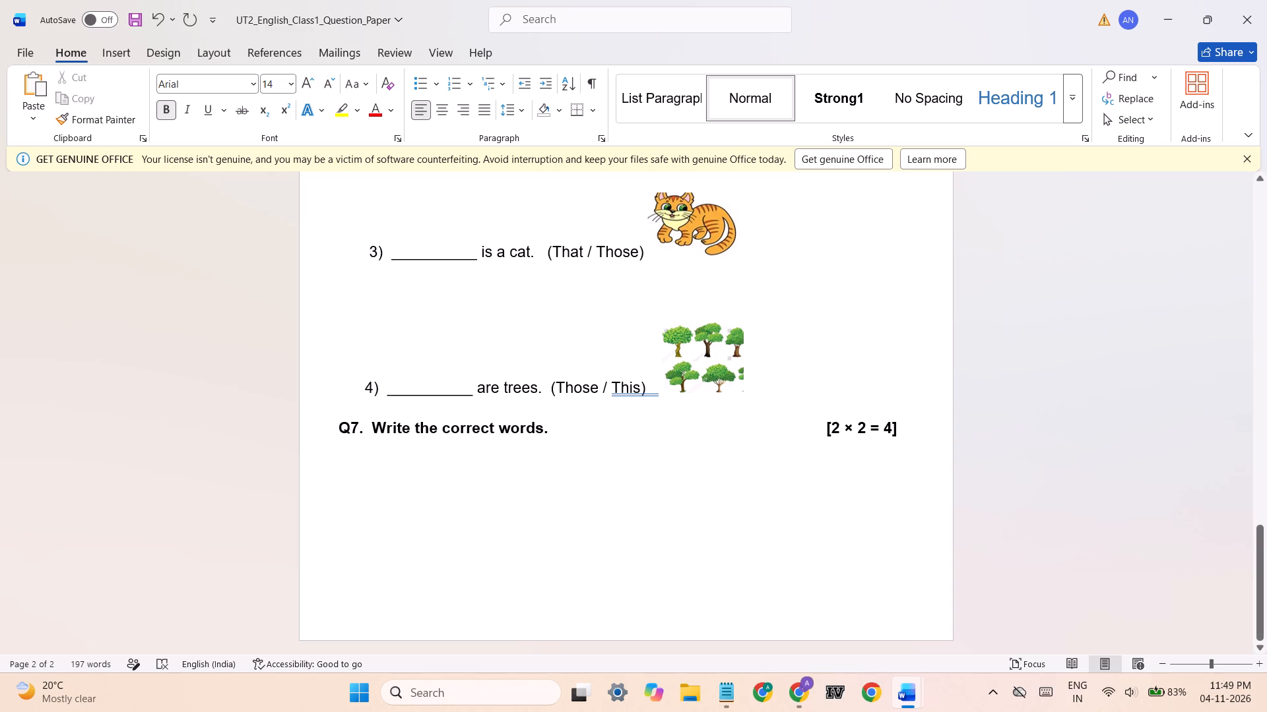
# Replace the Q7 heading's wording with "Answer the following questions.", keeping the question number and marks.
pyautogui.click(544, 429)
pyautogui.press('BackSpace')
pyautogui.press('BackSpace')
pyautogui.press('BackSpace')
pyautogui.press('BackSpace')
pyautogui.press('BackSpace')
pyautogui.press('BackSpace')
pyautogui.press('BackSpace')
pyautogui.press('BackSpace')
pyautogui.press('BackSpace')
pyautogui.press('BackSpace')
pyautogui.press('BackSpace')
pyautogui.press('BackSpace')
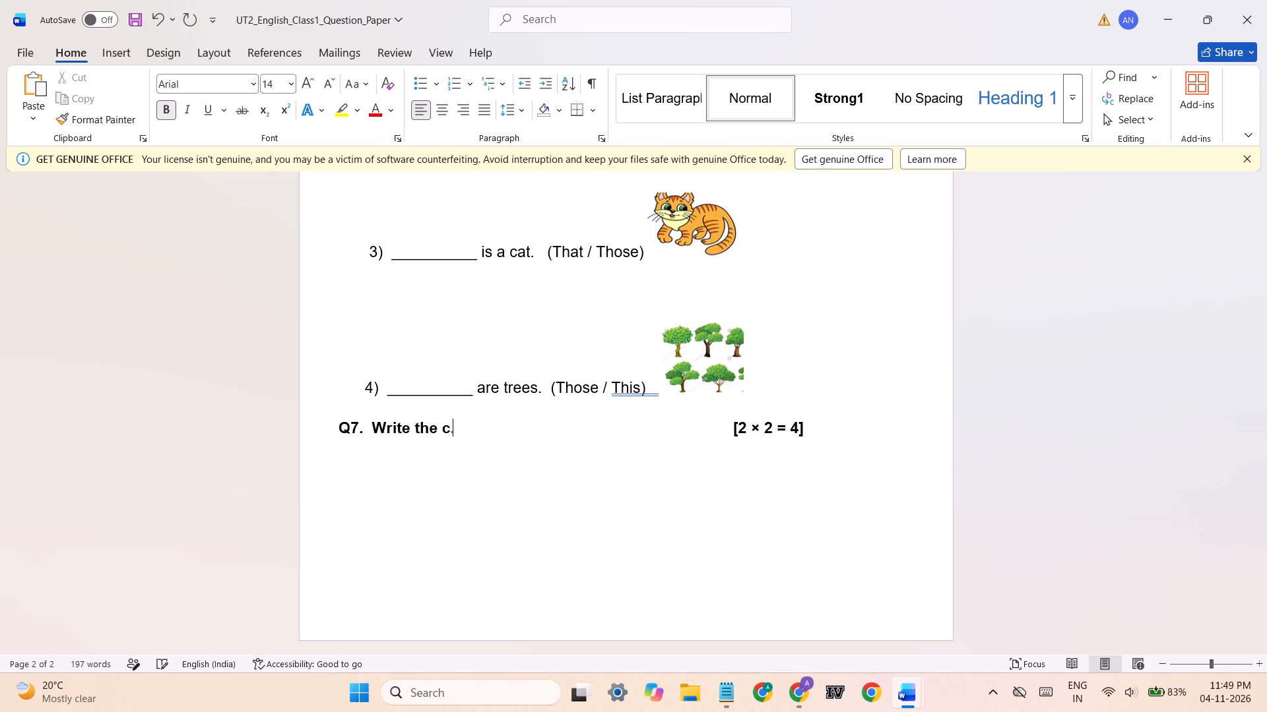
pyautogui.press('BackSpace')
pyautogui.press('BackSpace')
pyautogui.press('BackSpace')
pyautogui.press('BackSpace')
pyautogui.press('BackSpace')
pyautogui.press('BackSpace')
pyautogui.press('BackSpace')
pyautogui.press('BackSpace')
pyautogui.press('BackSpace')
pyautogui.press('BackSpace')
pyautogui.press('BackSpace')
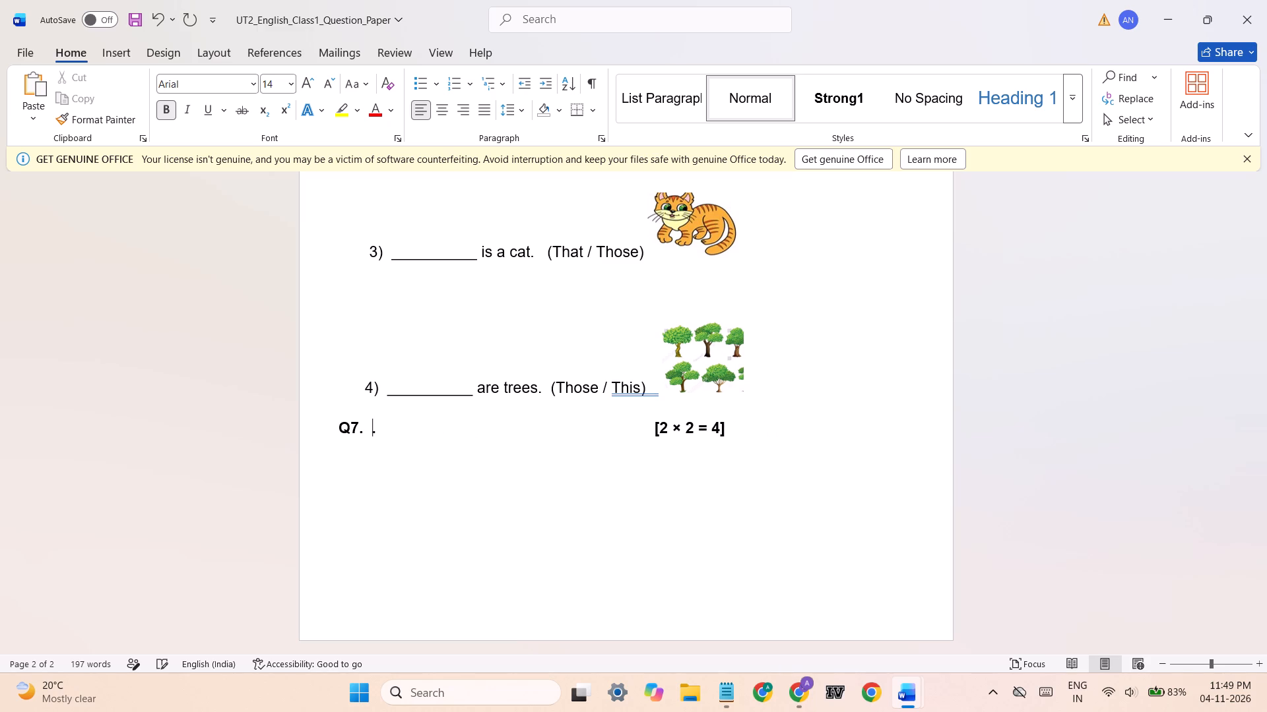
pyautogui.write('nas')
pyautogui.press('BackSpace')
pyautogui.press('BackSpace')
pyautogui.write('swer')
pyautogui.press('space')
pyautogui.write('the')
pyautogui.press('space')
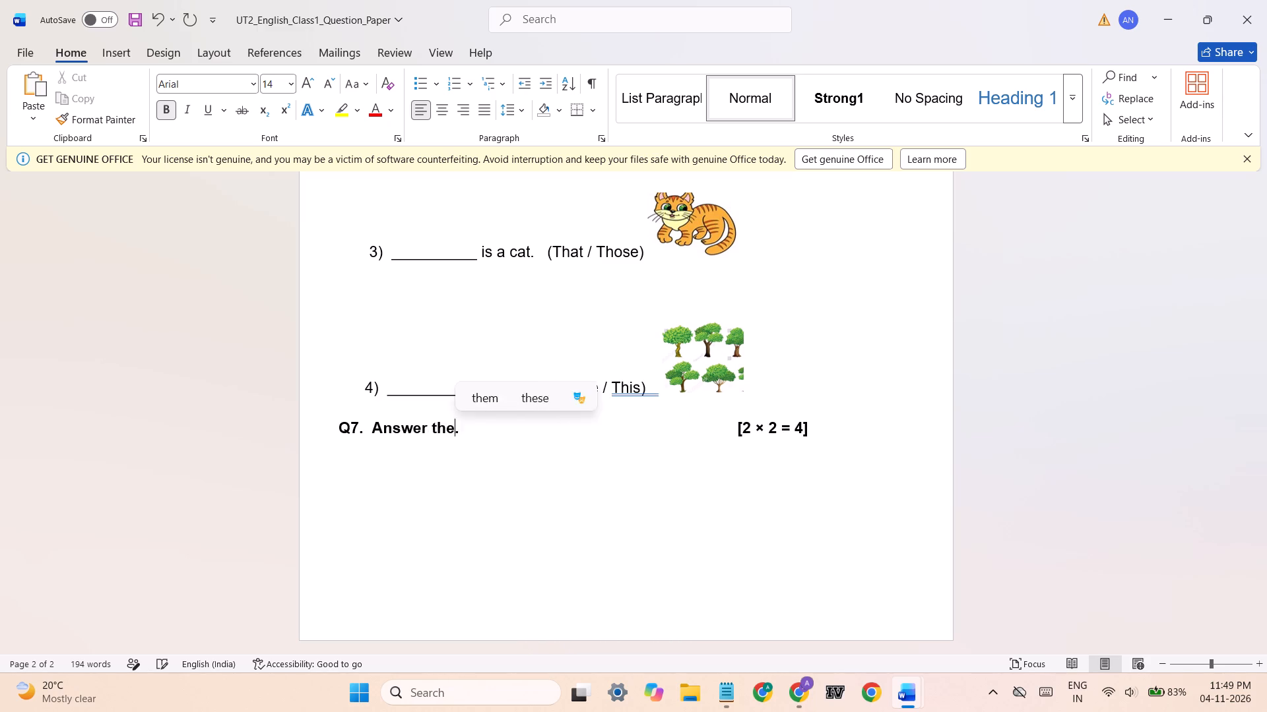
pyautogui.write('folo')
pyautogui.press('BackSpace')
pyautogui.write('llow')
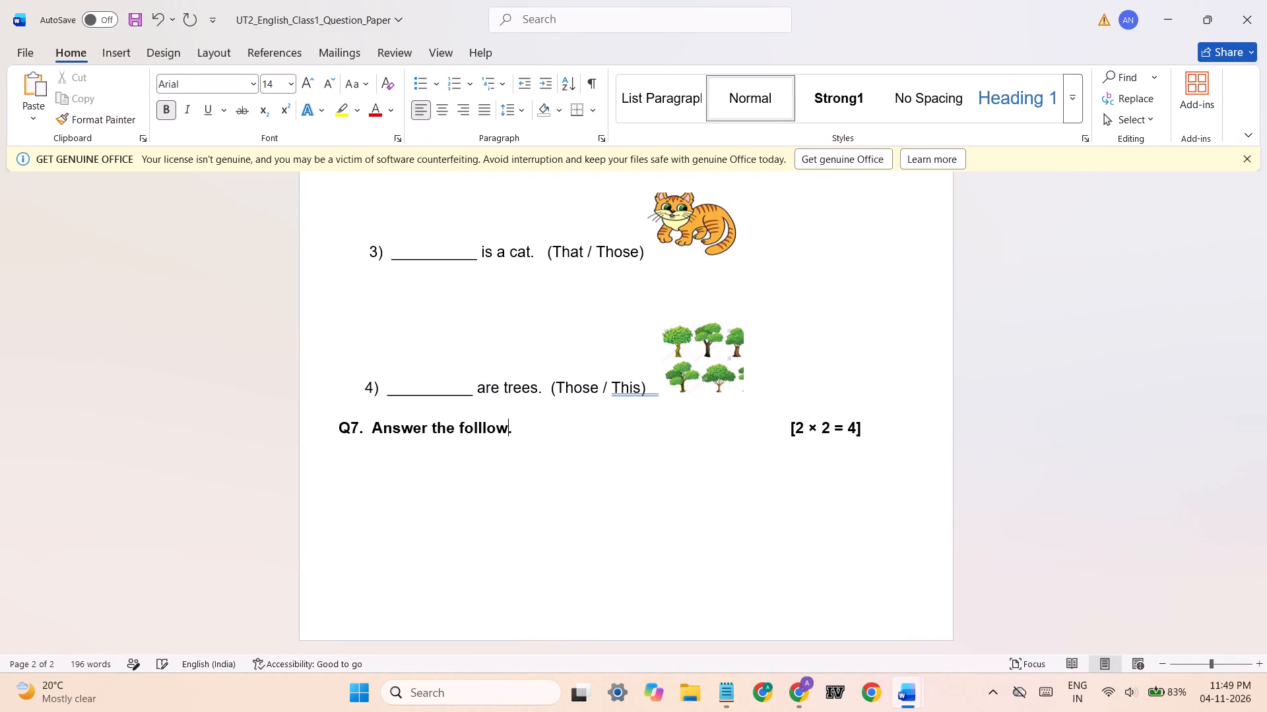
pyautogui.press('BackSpace')
pyautogui.press('BackSpace')
pyautogui.press('BackSpace')
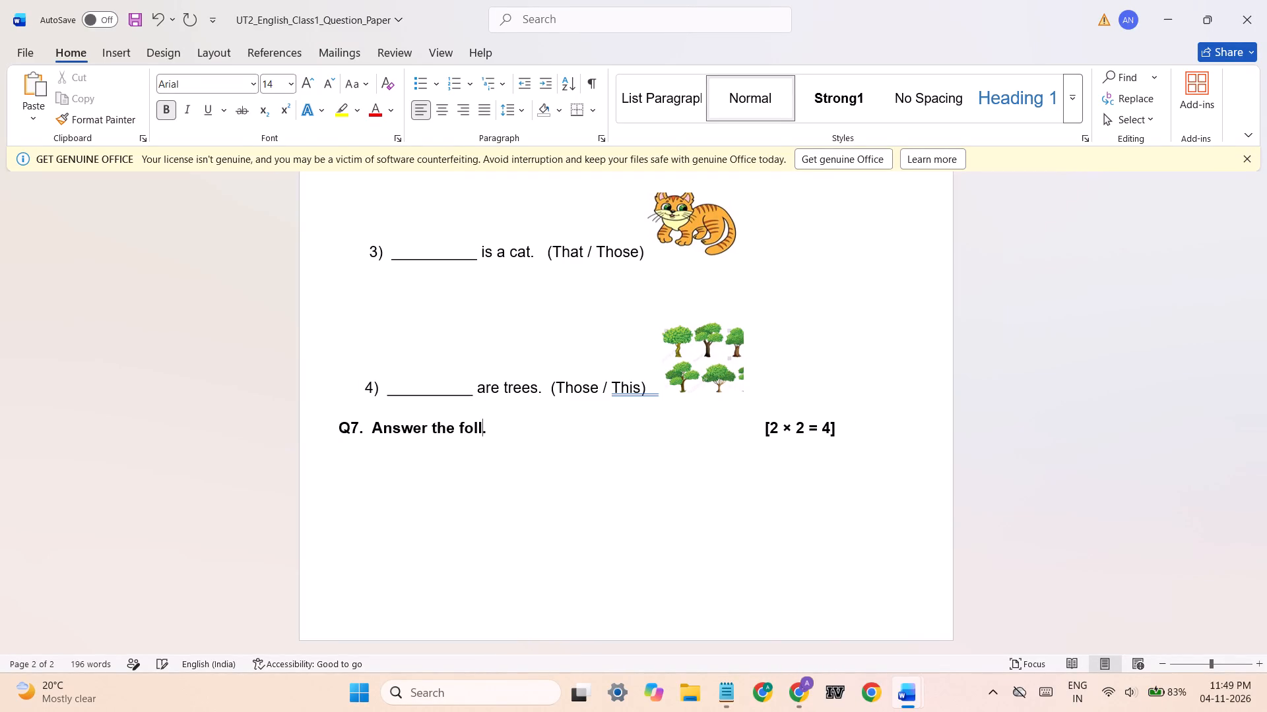
pyautogui.write('owing')
pyautogui.press('space')
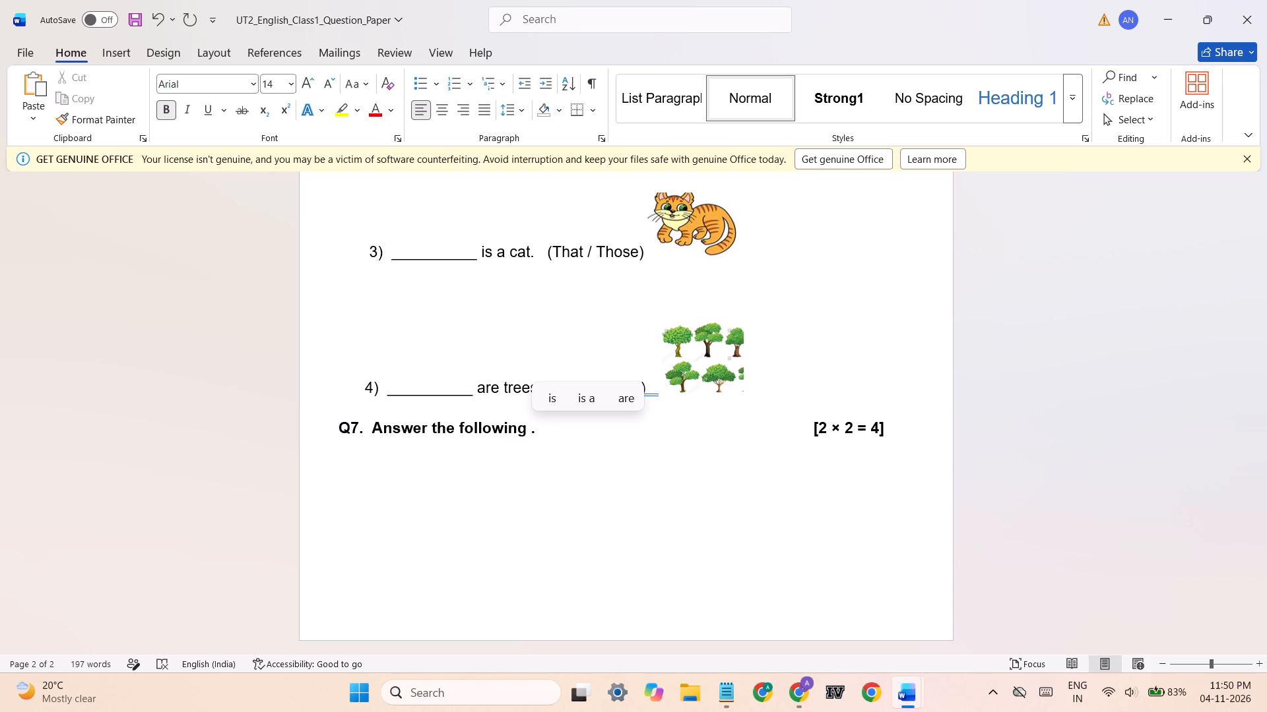
pyautogui.write('quuestions')
pyautogui.press('space')
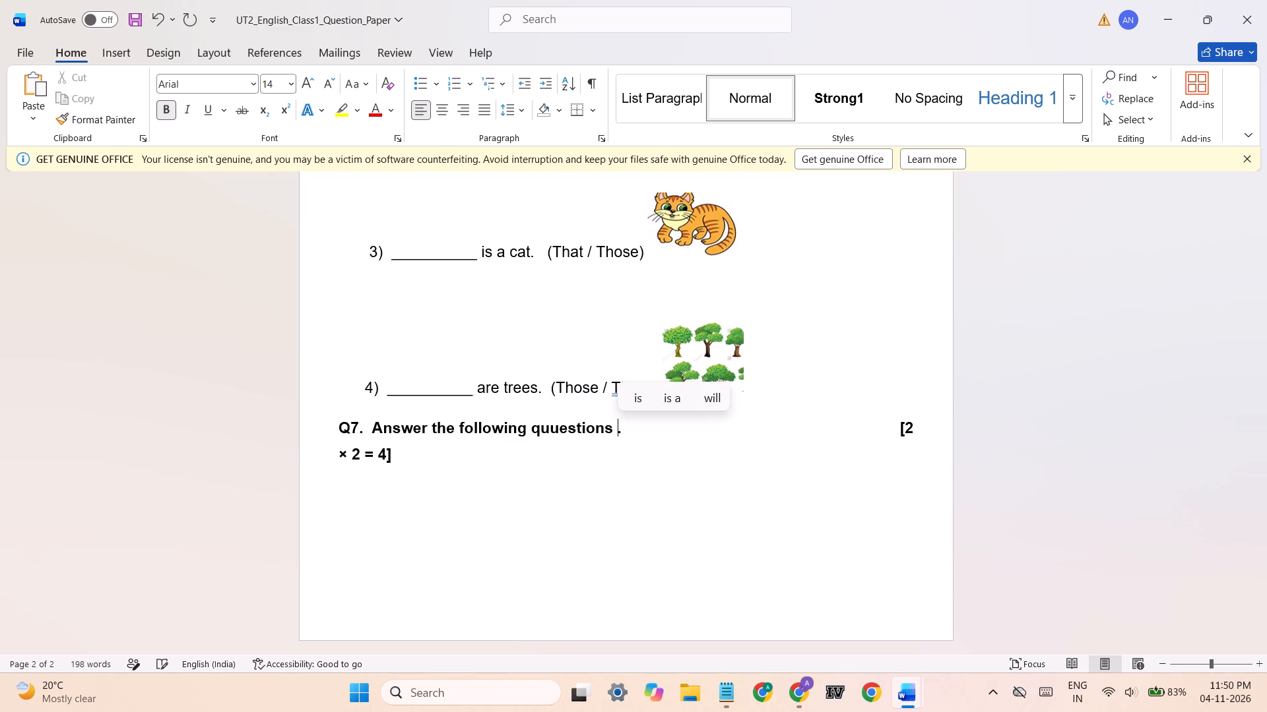
pyautogui.press('BackSpace')
pyautogui.press('BackSpace')
pyautogui.press('BackSpace')
pyautogui.press('BackSpace')
pyautogui.press('BackSpace')
pyautogui.press('BackSpace')
pyautogui.press('BackSpace')
pyautogui.press('BackSpace')
pyautogui.press('BackSpace')
pyautogui.write('estions')
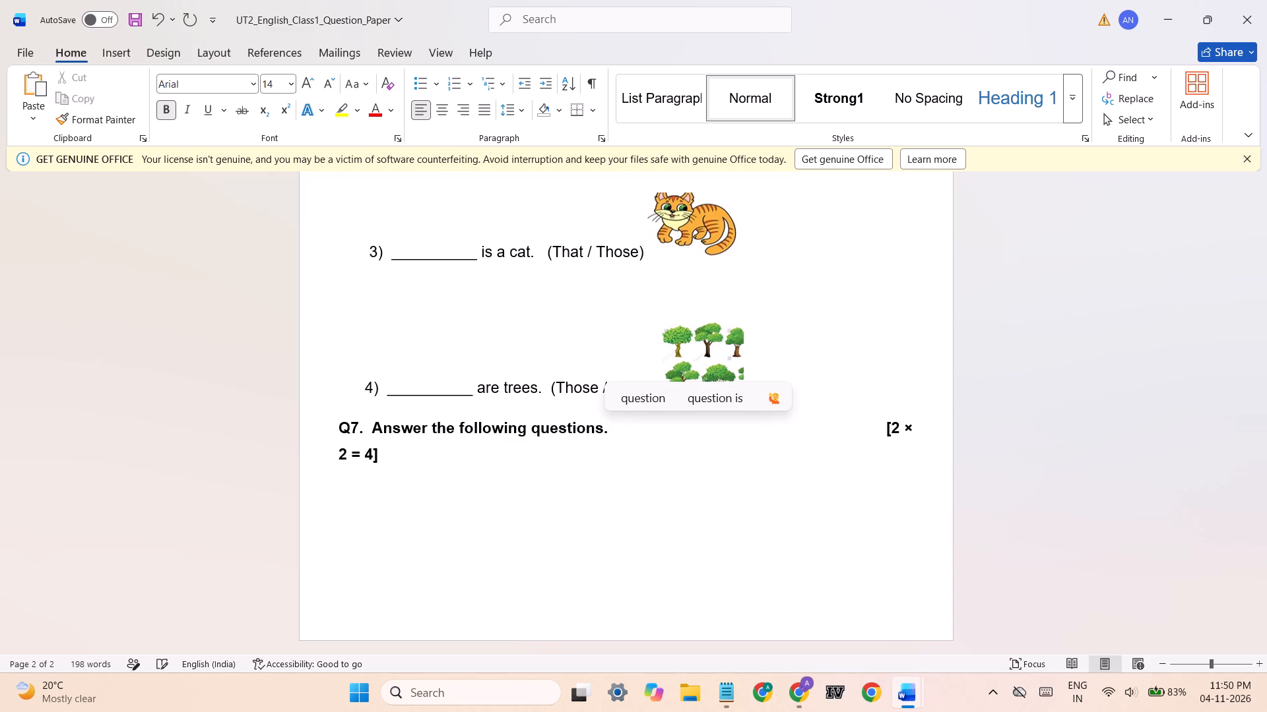
# Remove the extra spaces before the Q7 marks so [2 × 2 = 4] fits on the heading line near the page's right margin.
pyautogui.click(881, 434)
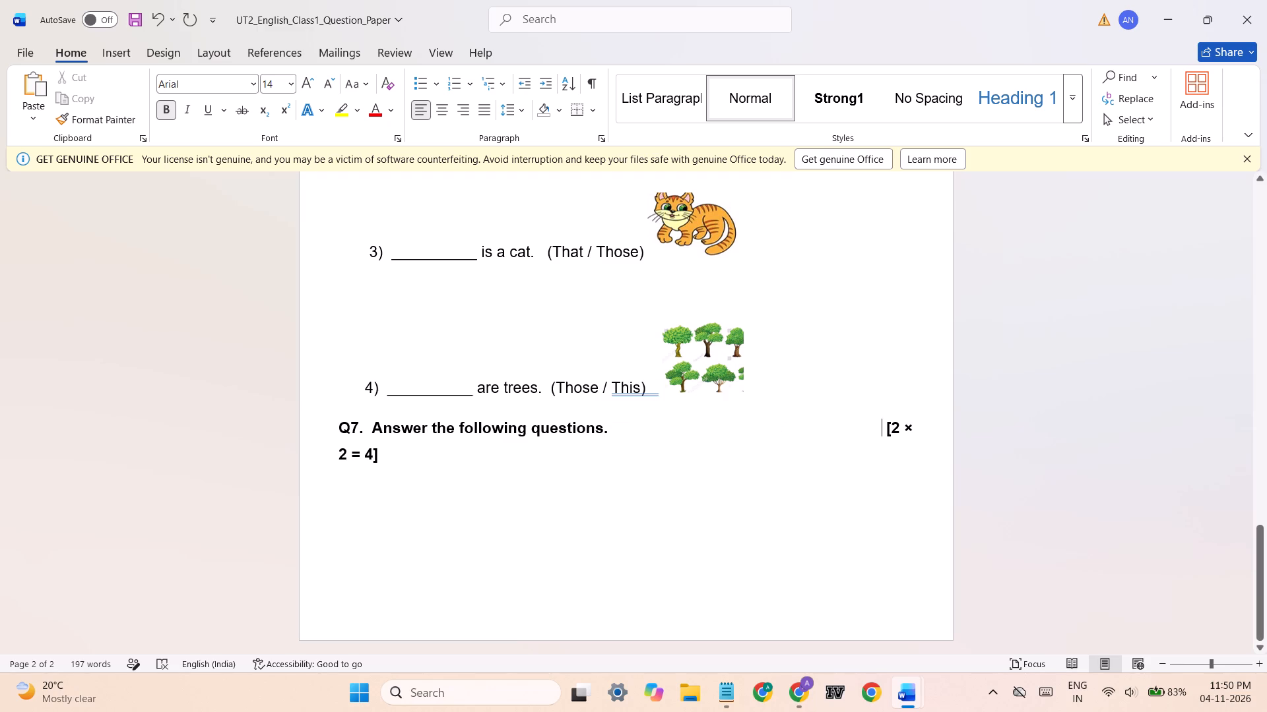
pyautogui.press('Right')
pyautogui.press('BackSpace')
pyautogui.press('BackSpace')
pyautogui.press('BackSpace')
pyautogui.press('BackSpace')
pyautogui.press('BackSpace')
pyautogui.press('BackSpace')
pyautogui.press('BackSpace')
pyautogui.press('BackSpace')
pyautogui.press('BackSpace')
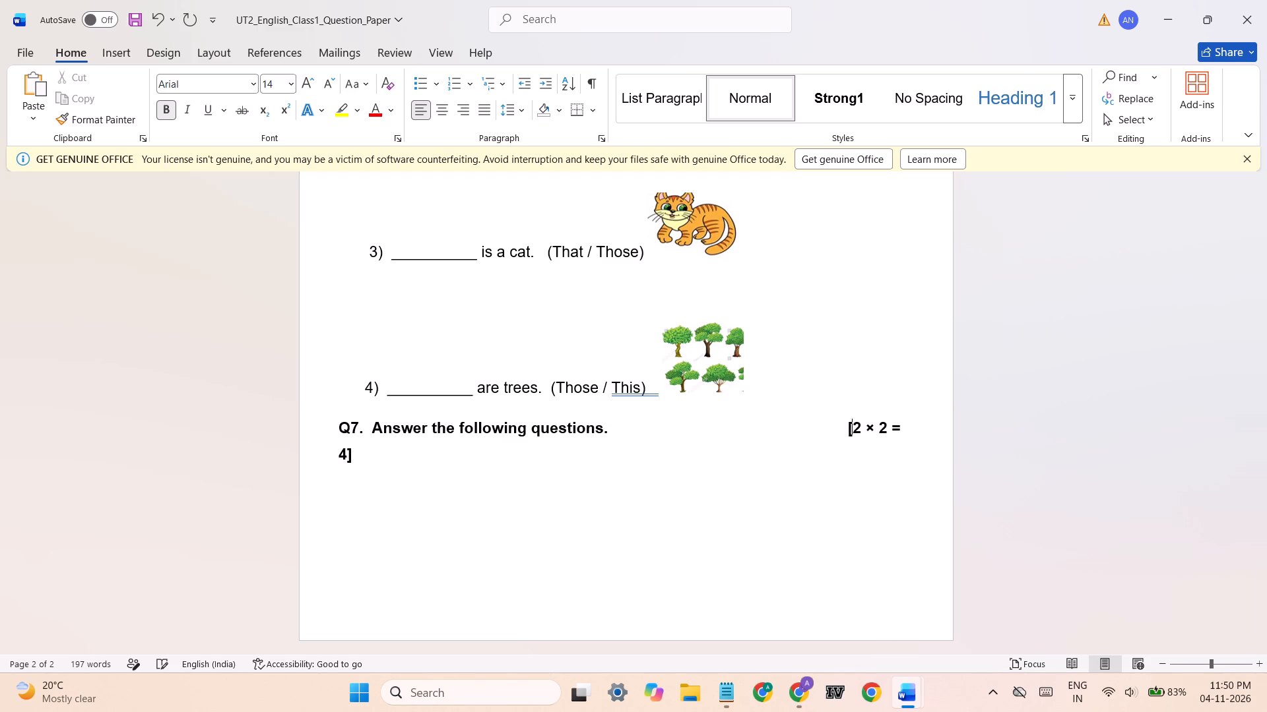
pyautogui.press('BackSpace')
pyautogui.press('BackSpace')
pyautogui.press('BackSpace')
pyautogui.press('BackSpace')
pyautogui.press('space')
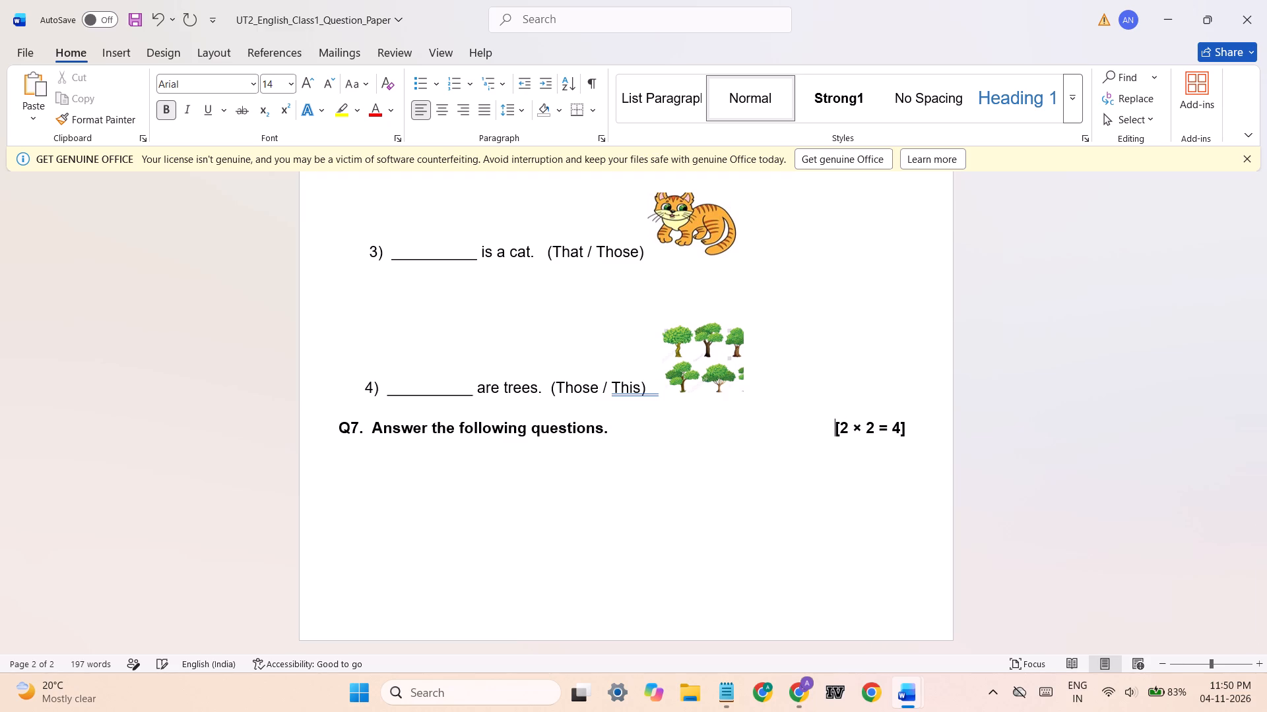
pyautogui.press('BackSpace')
# Add "(Any 2)" after "Answer the following questions." in the Q7 heading.
pyautogui.click(639, 437)
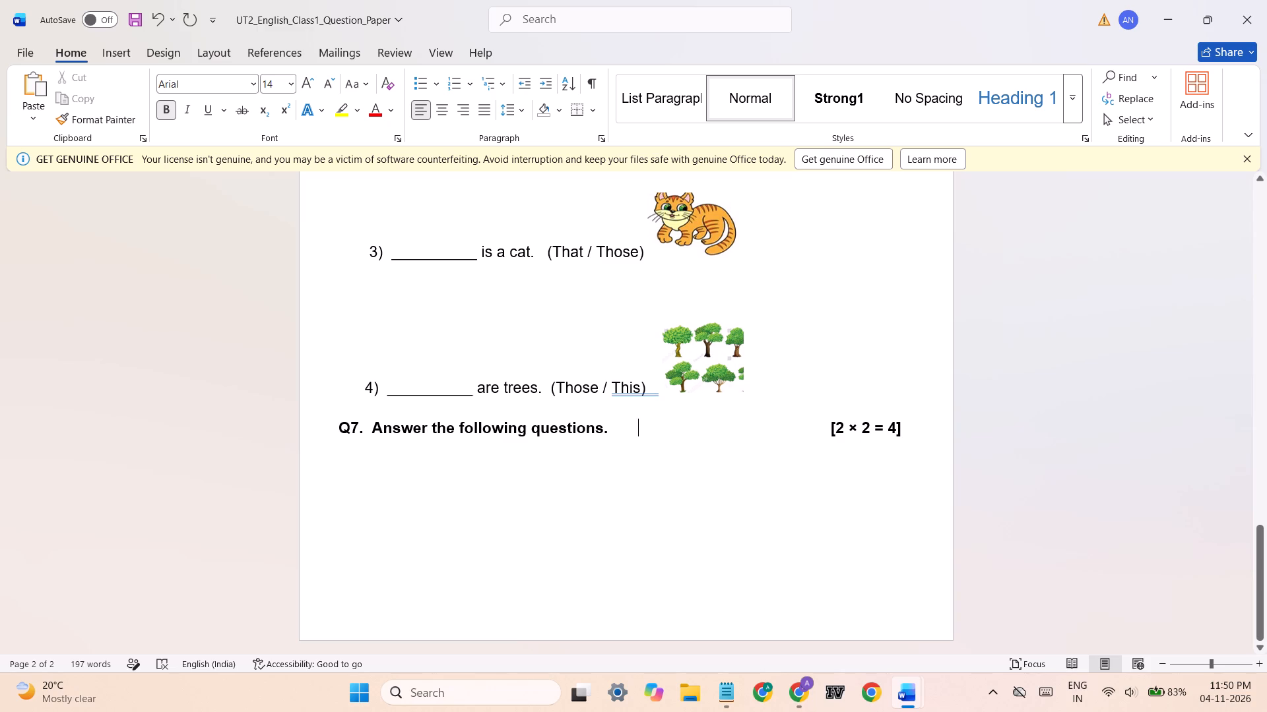
pyautogui.click(616, 432)
pyautogui.hotkey('shift', '(')
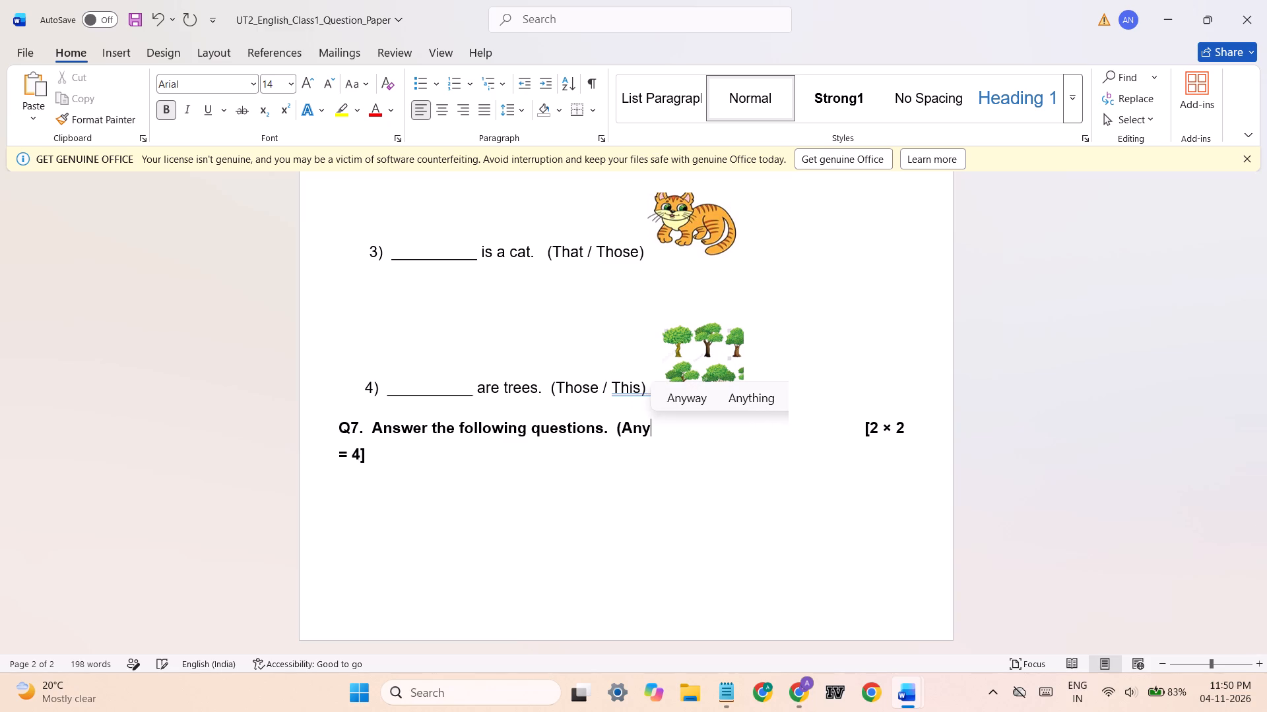
pyautogui.press('space')
pyautogui.write('2')
pyautogui.hotkey('shift', ')')
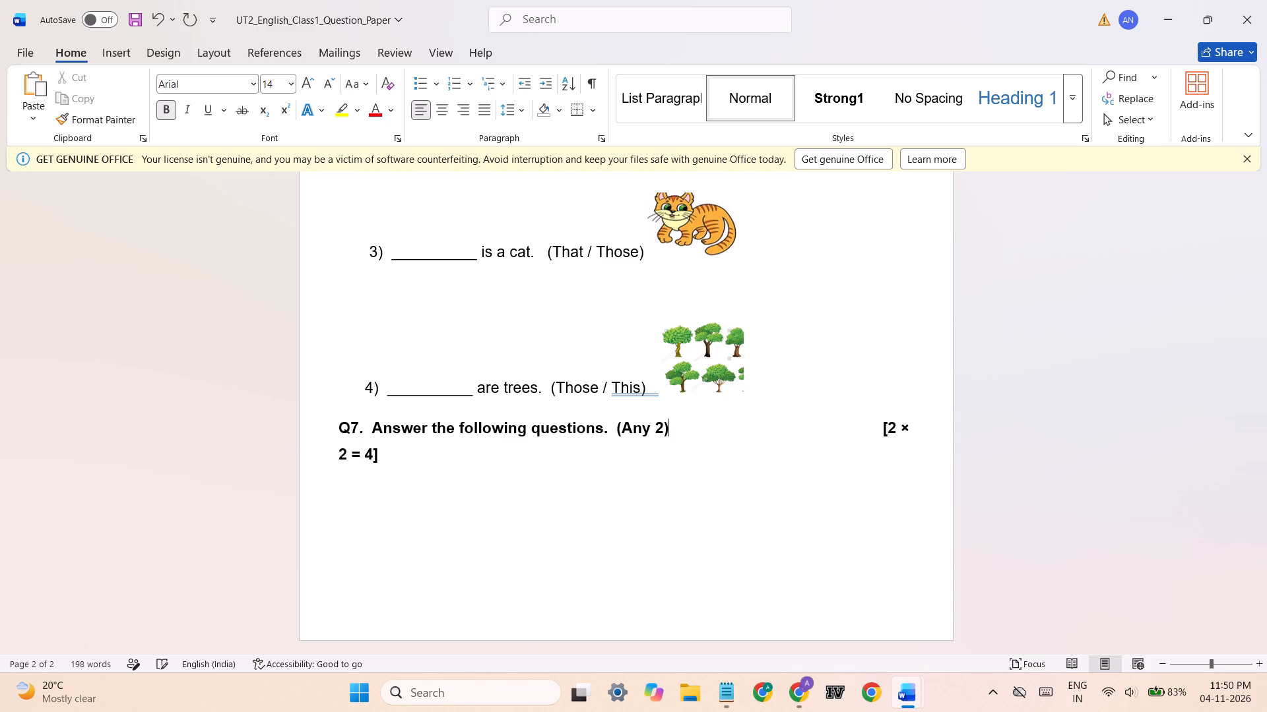
# Remove the extra spaces before the Q7 marks so [2 × 2 = 4] fits on the heading line again.
pyautogui.click(883, 430)
pyautogui.press('BackSpace')
pyautogui.press('BackSpace')
pyautogui.press('BackSpace')
pyautogui.press('BackSpace')
pyautogui.press('BackSpace')
pyautogui.press('BackSpace')
pyautogui.press('BackSpace')
pyautogui.press('BackSpace')
pyautogui.press('BackSpace')
pyautogui.press('BackSpace')
pyautogui.press('BackSpace')
pyautogui.press('BackSpace')
pyautogui.press('BackSpace')
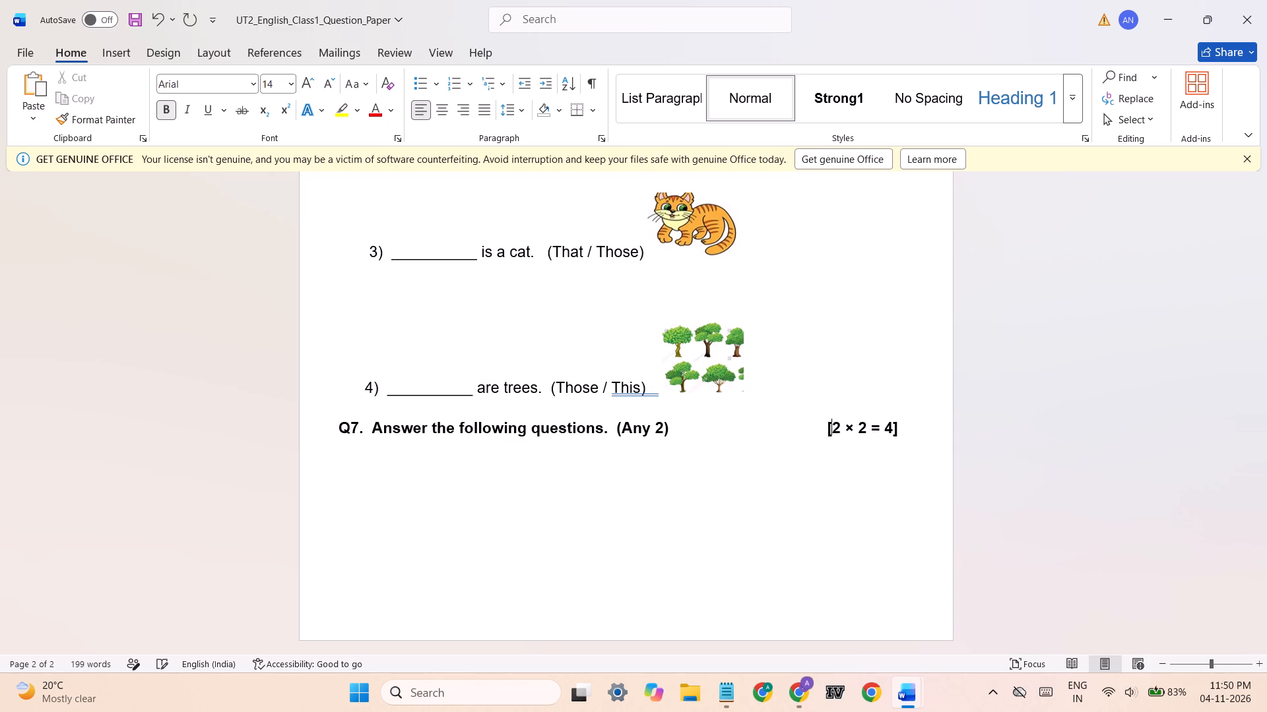
pyautogui.press('BackSpace')
# Place the insertion point on the blank line below the Q7 heading.
pyautogui.click(370, 489)
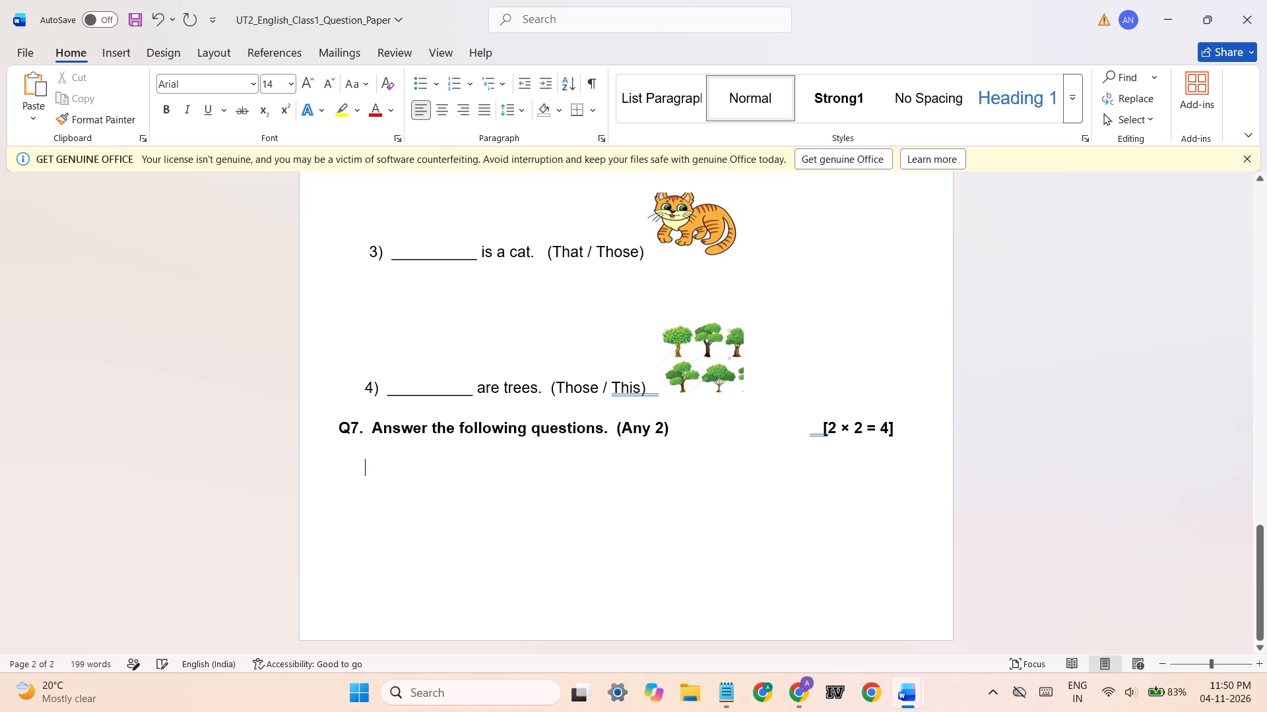
pyautogui.scroll(2, 370, 489)
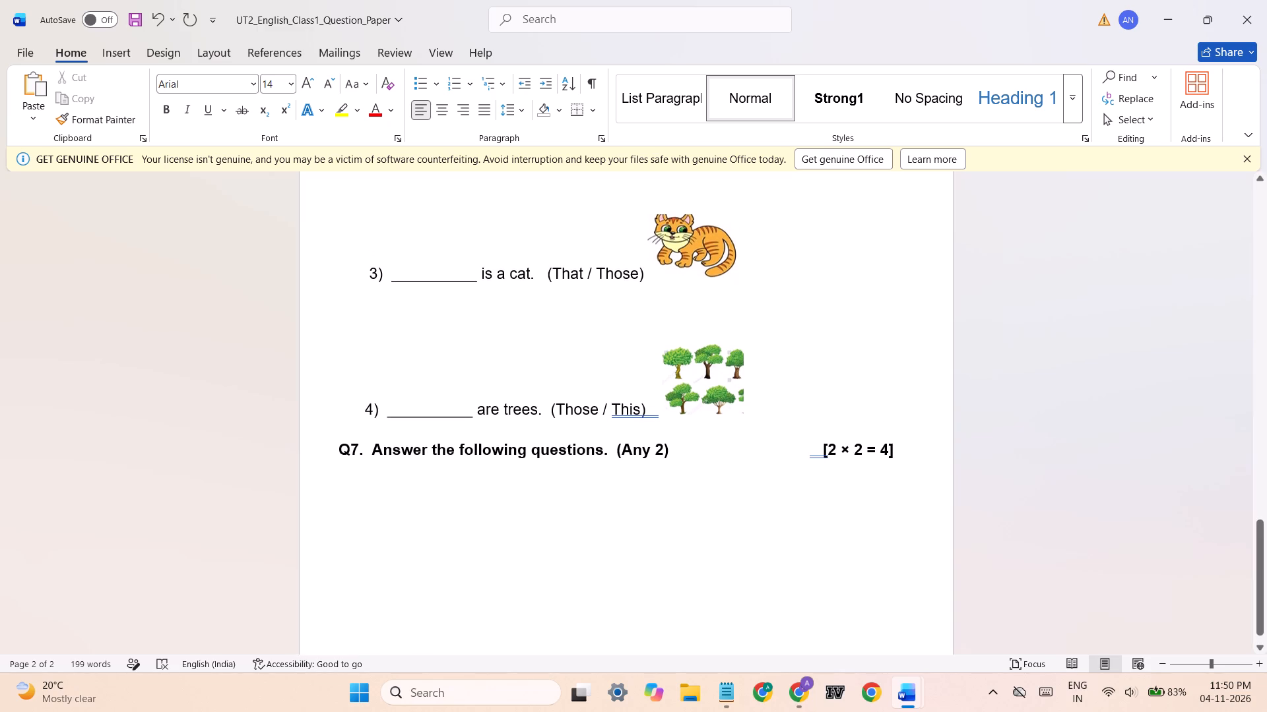
pyautogui.scroll(-1, 370, 495)
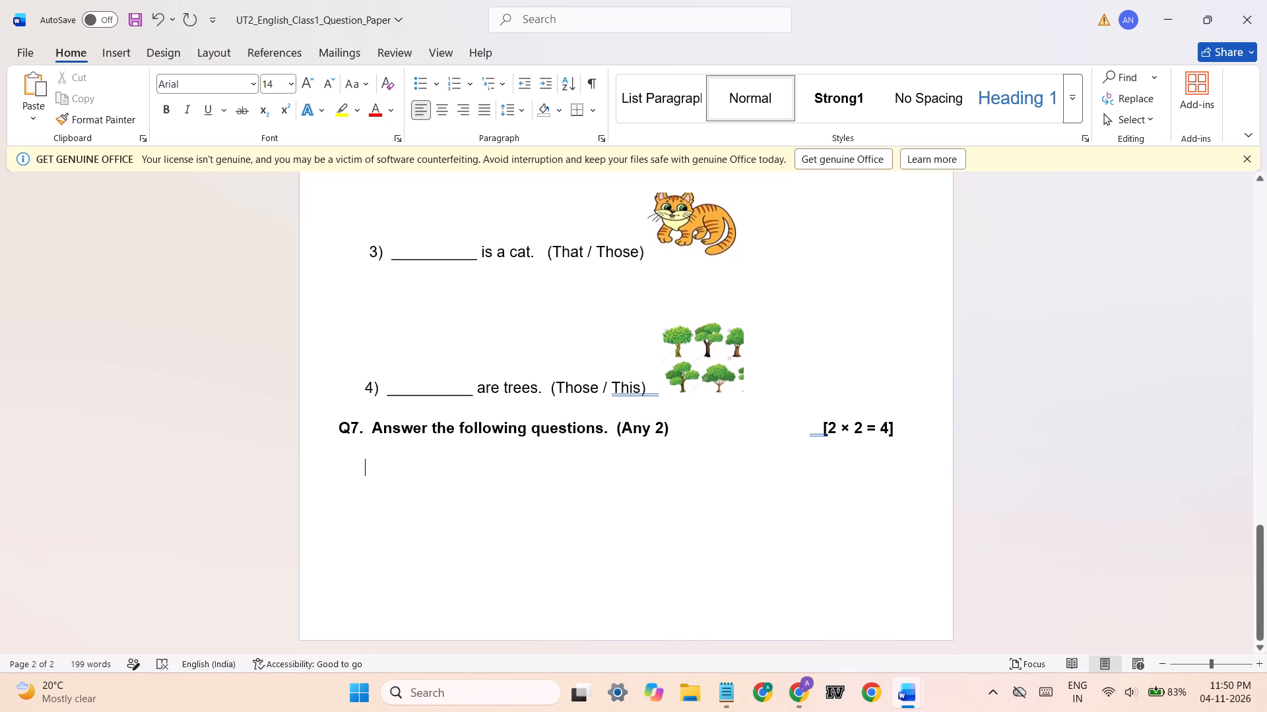
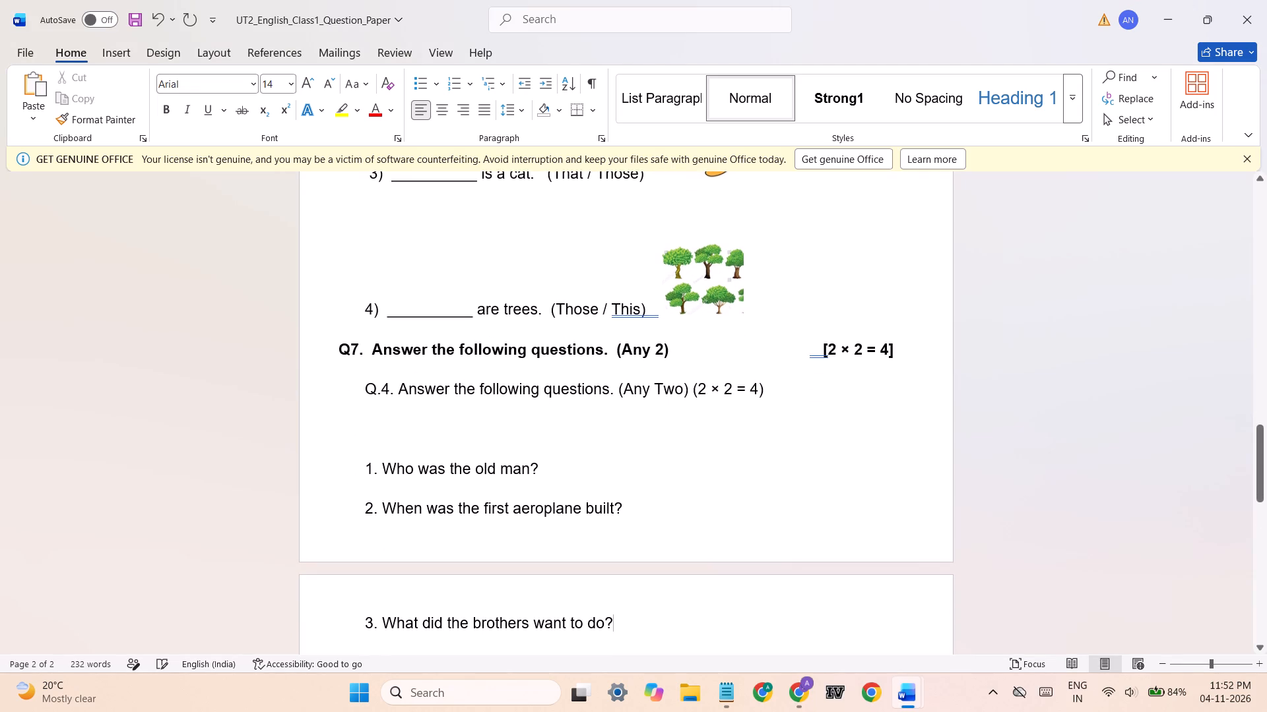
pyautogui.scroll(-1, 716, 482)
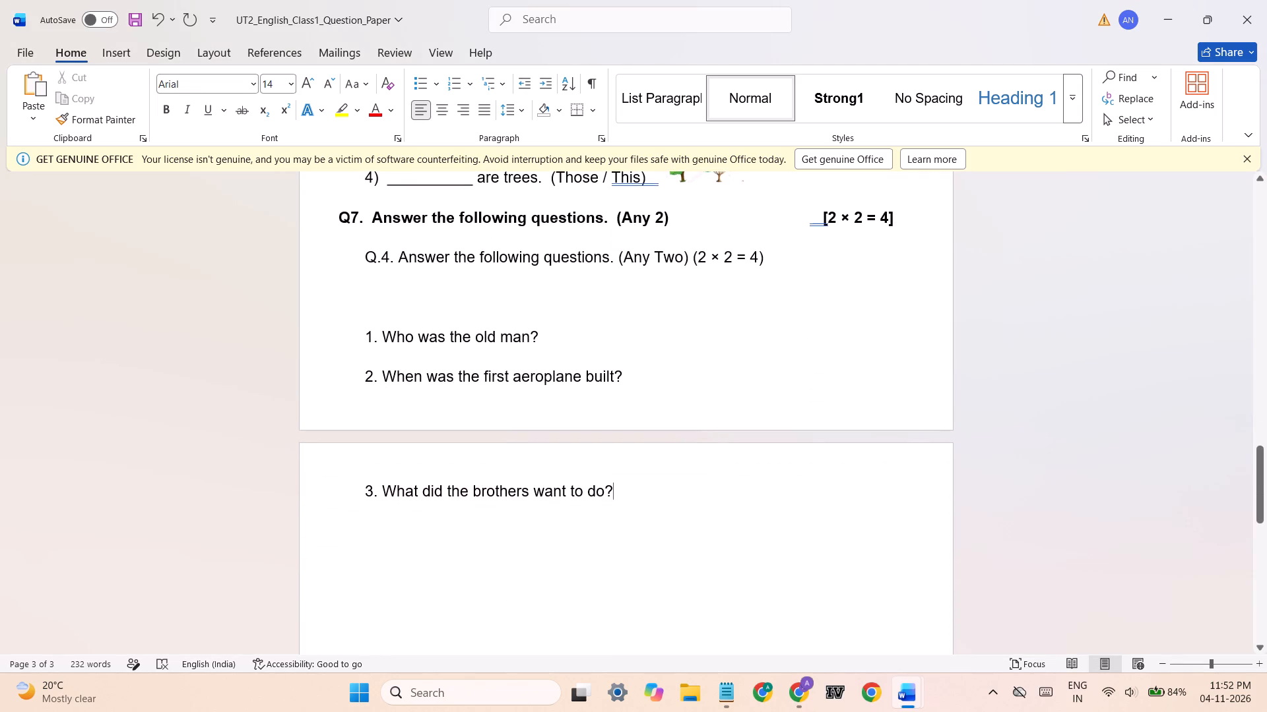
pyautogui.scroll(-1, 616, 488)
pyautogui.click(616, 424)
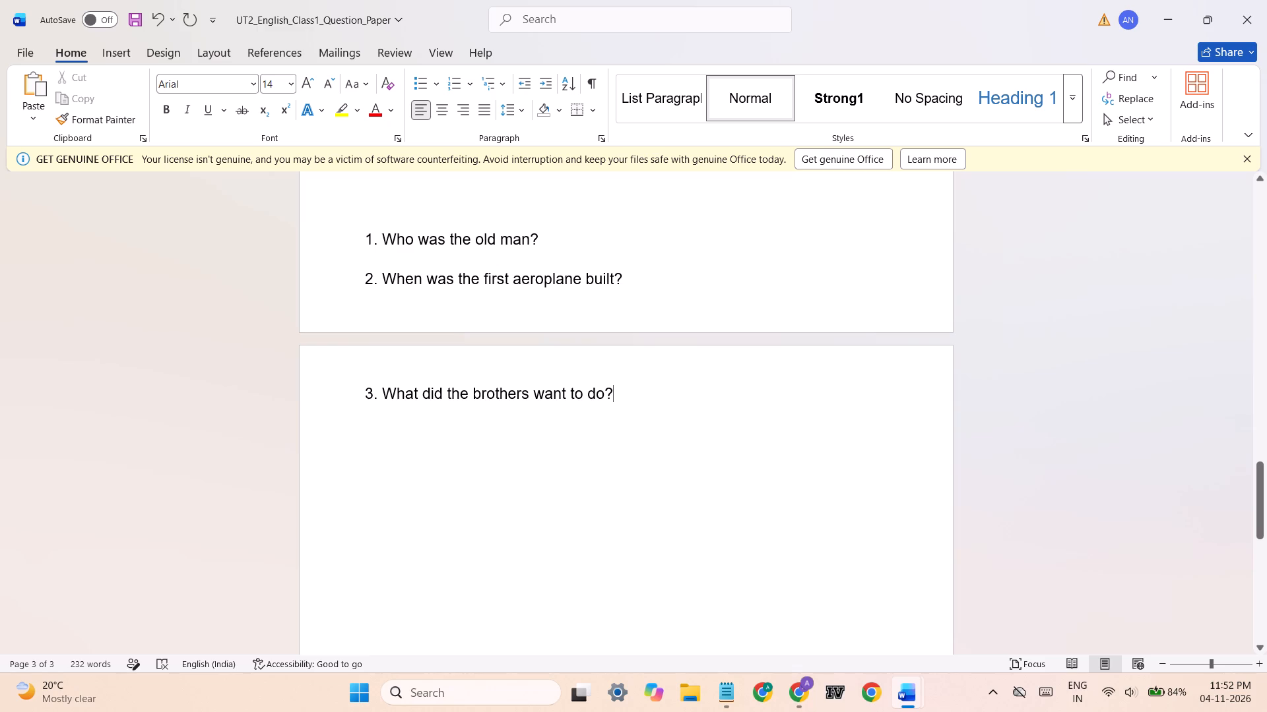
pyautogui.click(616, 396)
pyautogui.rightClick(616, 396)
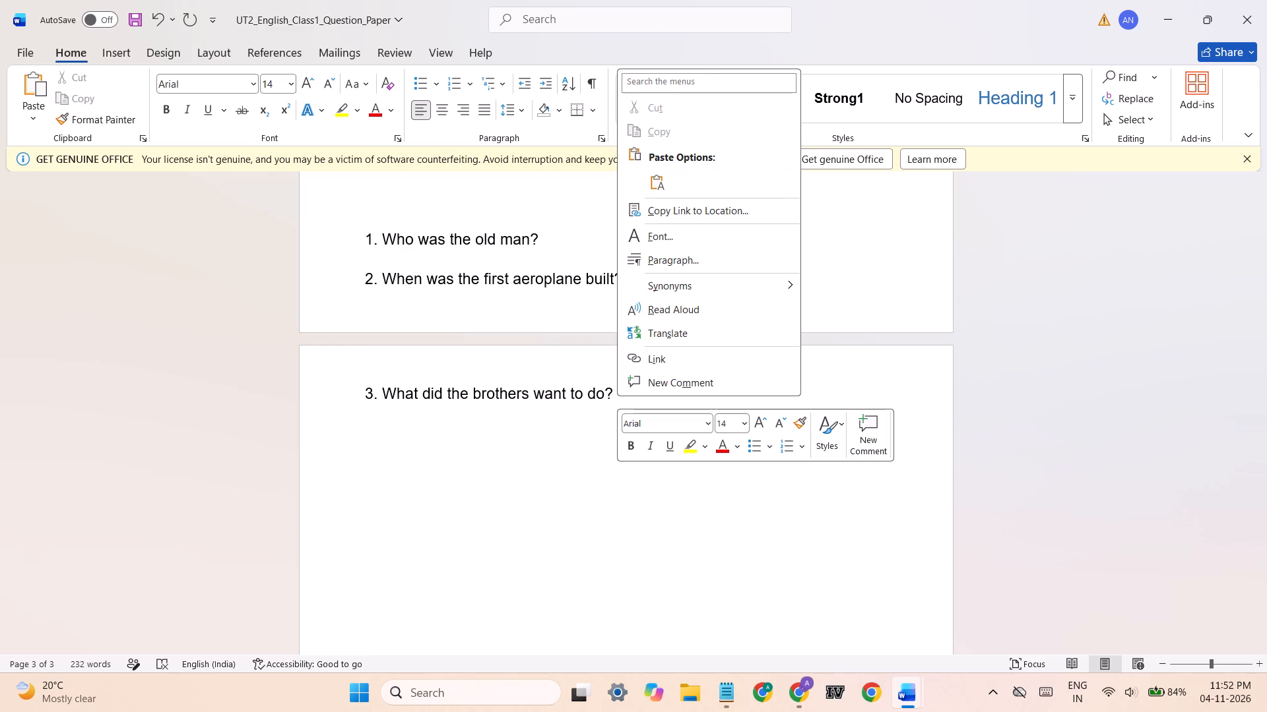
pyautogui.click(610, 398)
# Delete the pasted line "Q.4. Answer the following questions. (Any Two) (2 × 2 = 4)" and the blank line under it.
pyautogui.scroll(1, 610, 398)
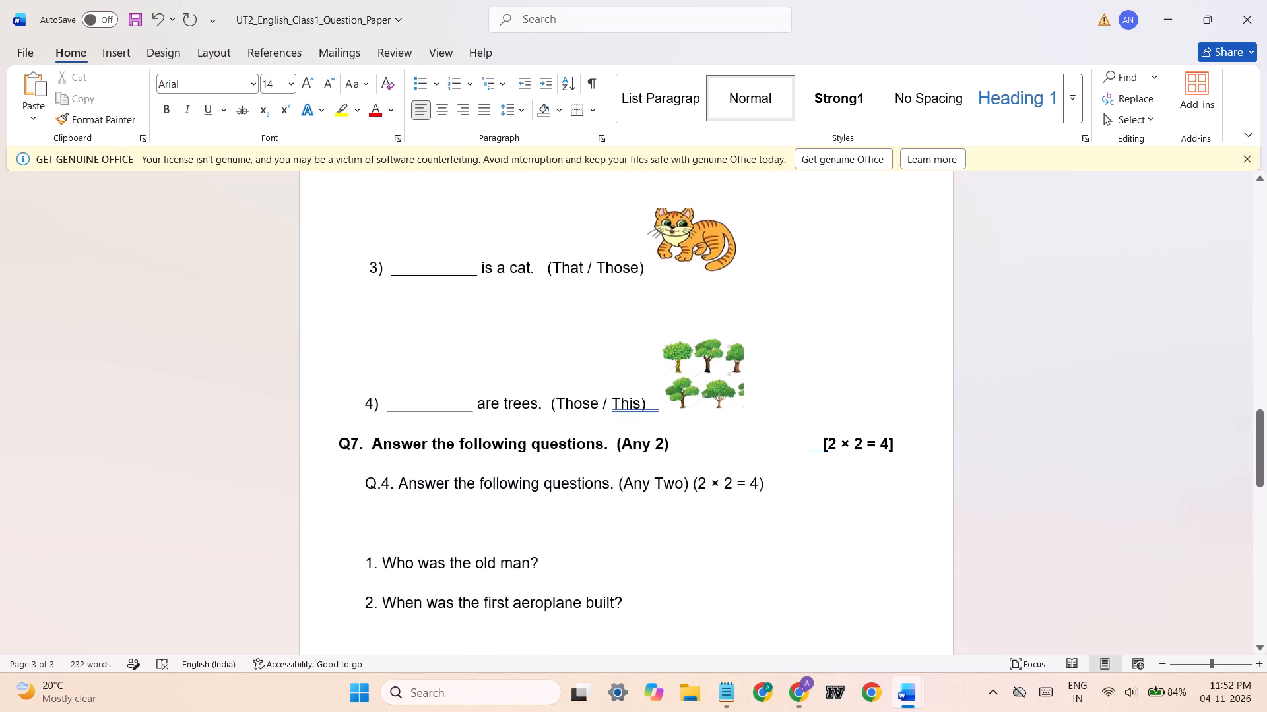
pyautogui.moveTo(363, 490); pyautogui.dragTo(682, 484)
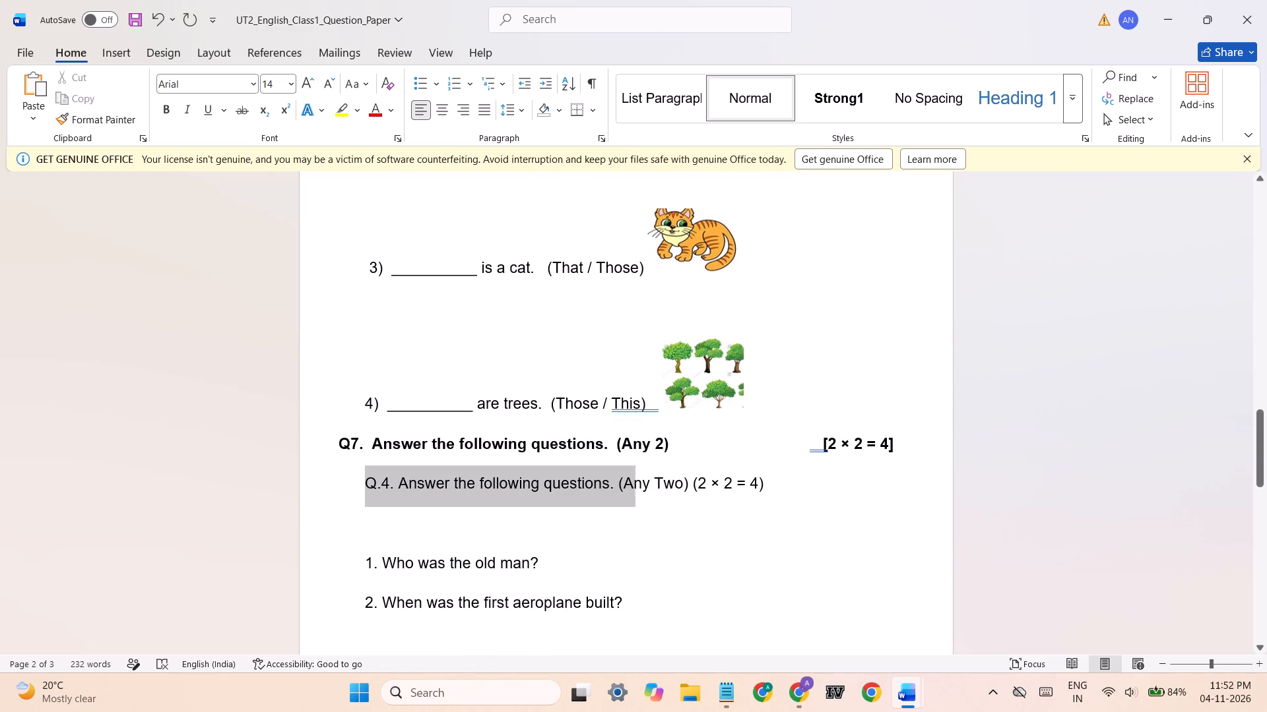
pyautogui.moveTo(682, 484); pyautogui.dragTo(758, 516)
pyautogui.press('BackSpace')
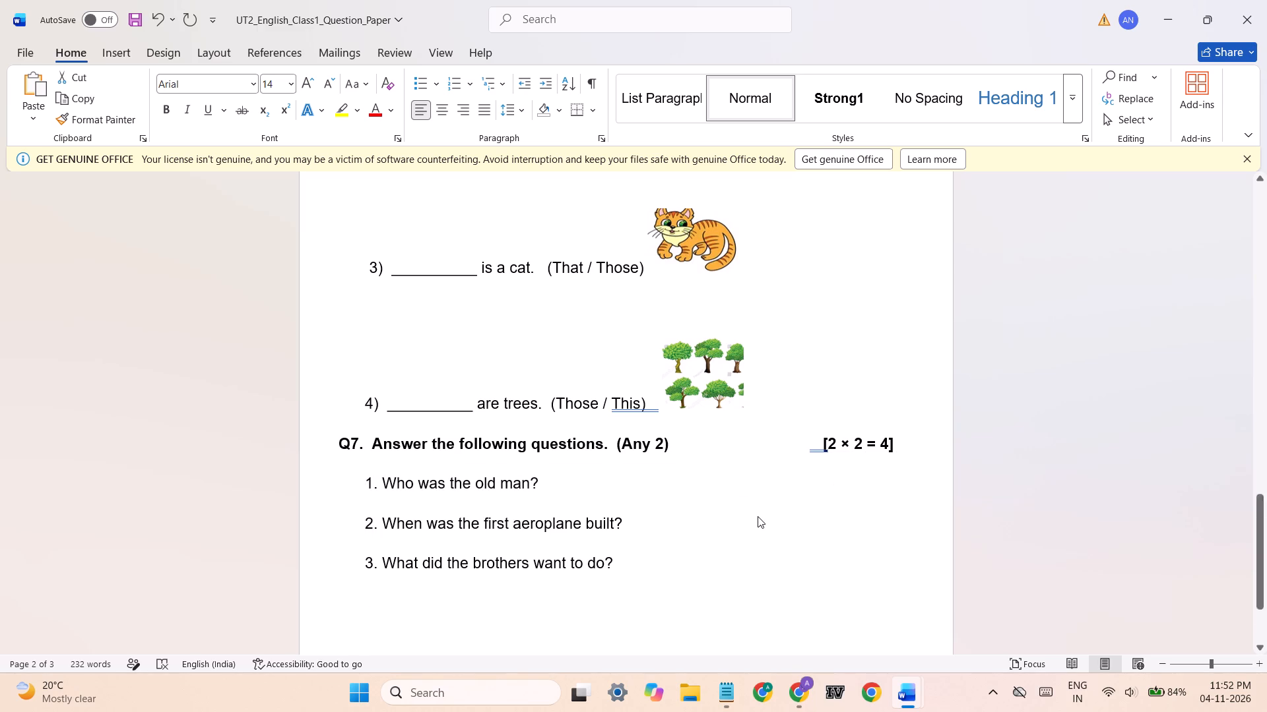
# Copy the Q7 heading with its three questions and remove the whole block from below Q6.
pyautogui.scroll(-1, 758, 516)
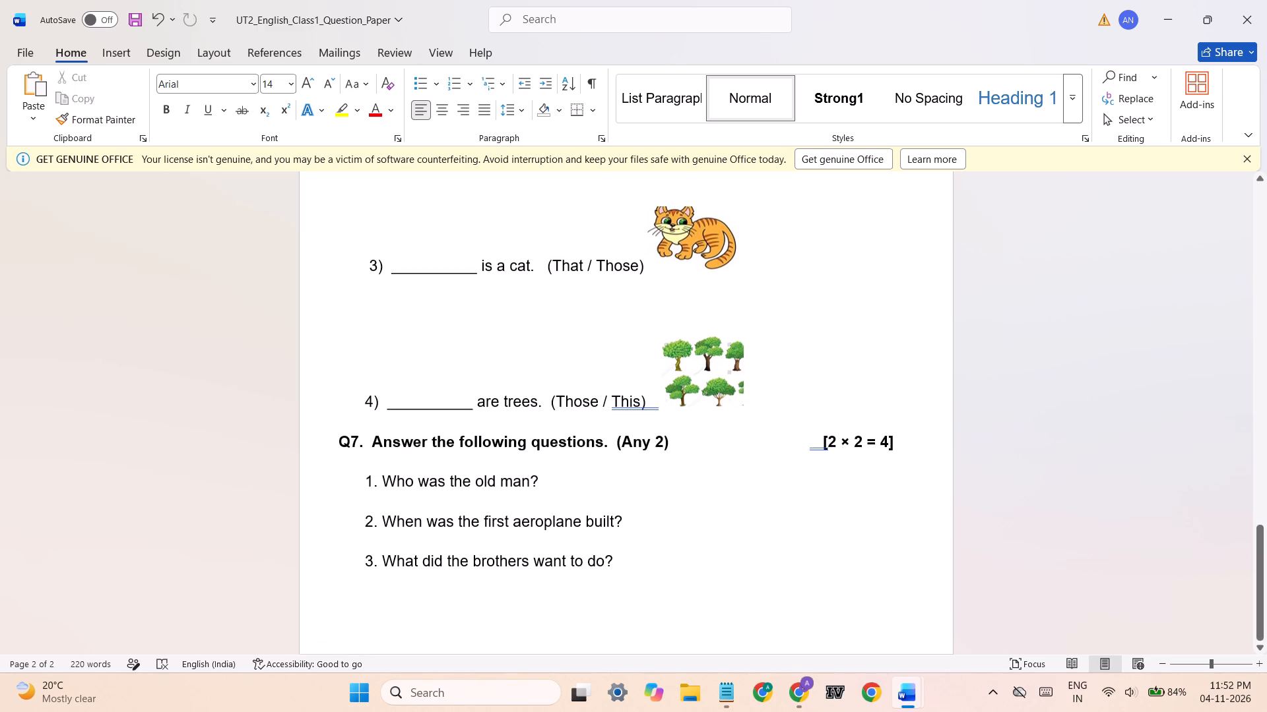
pyautogui.scroll(-1, 758, 516)
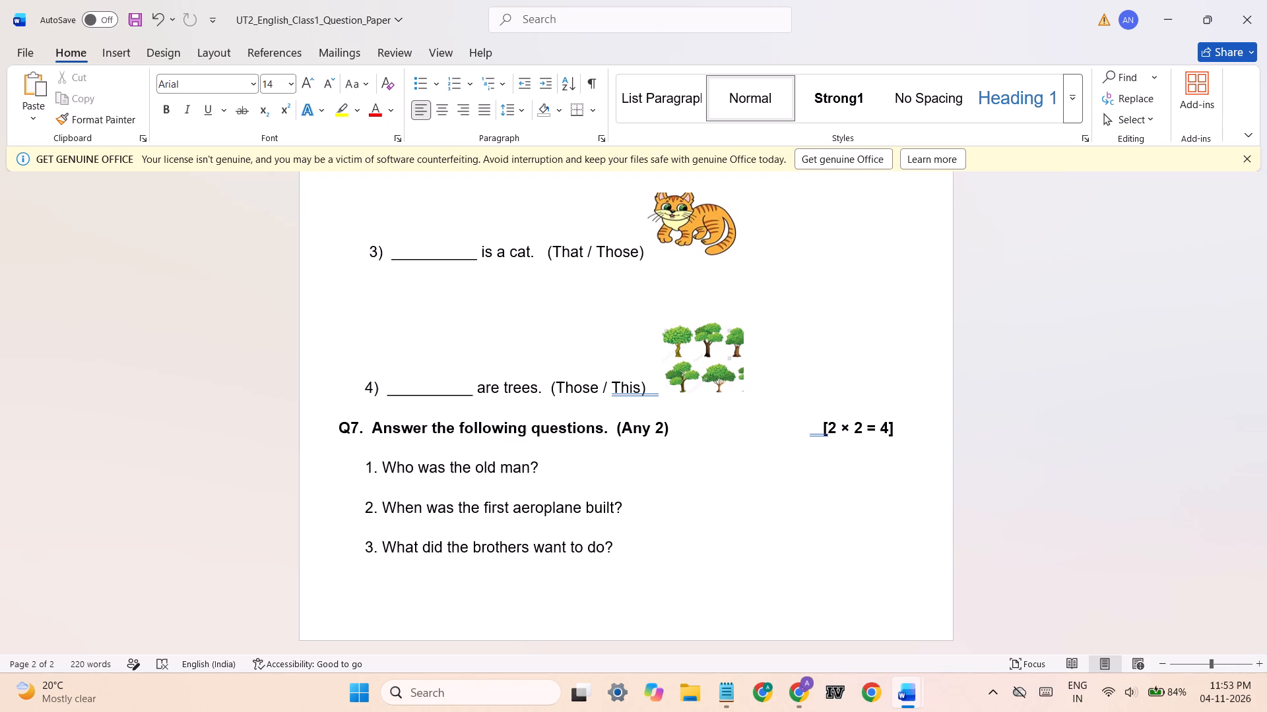
pyautogui.scroll(-1, 758, 516)
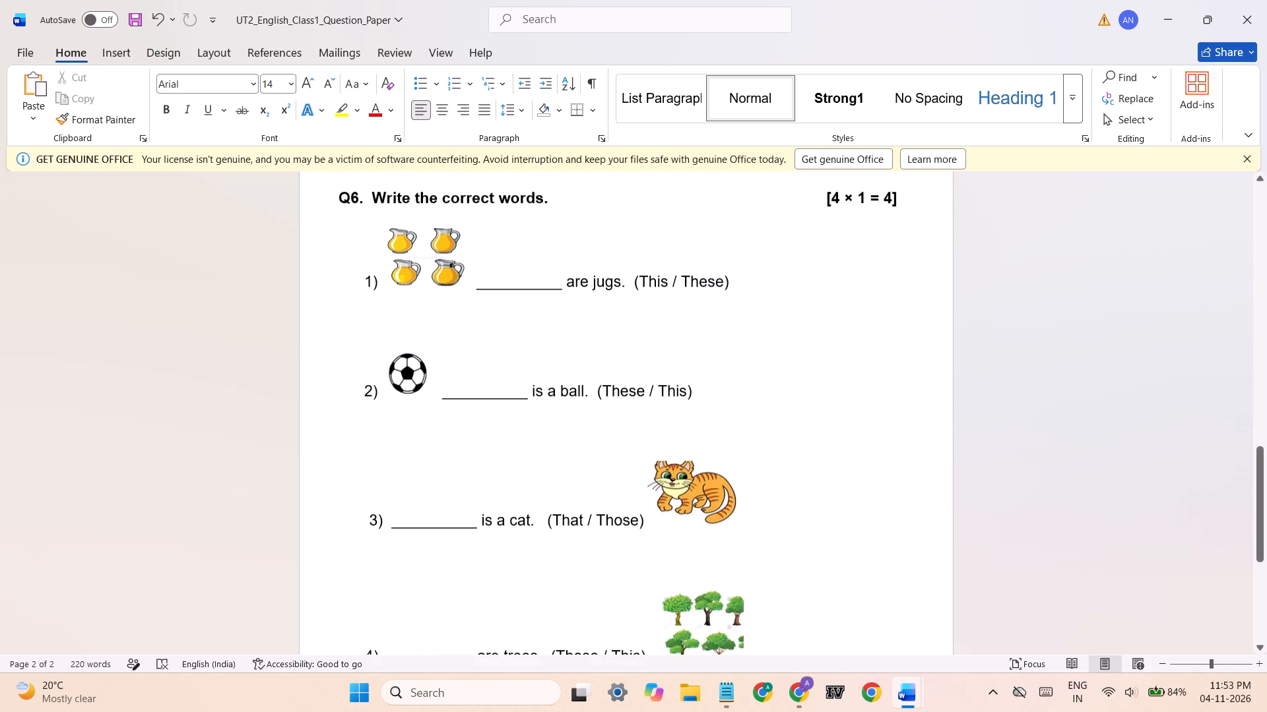
pyautogui.scroll(-2, 758, 516)
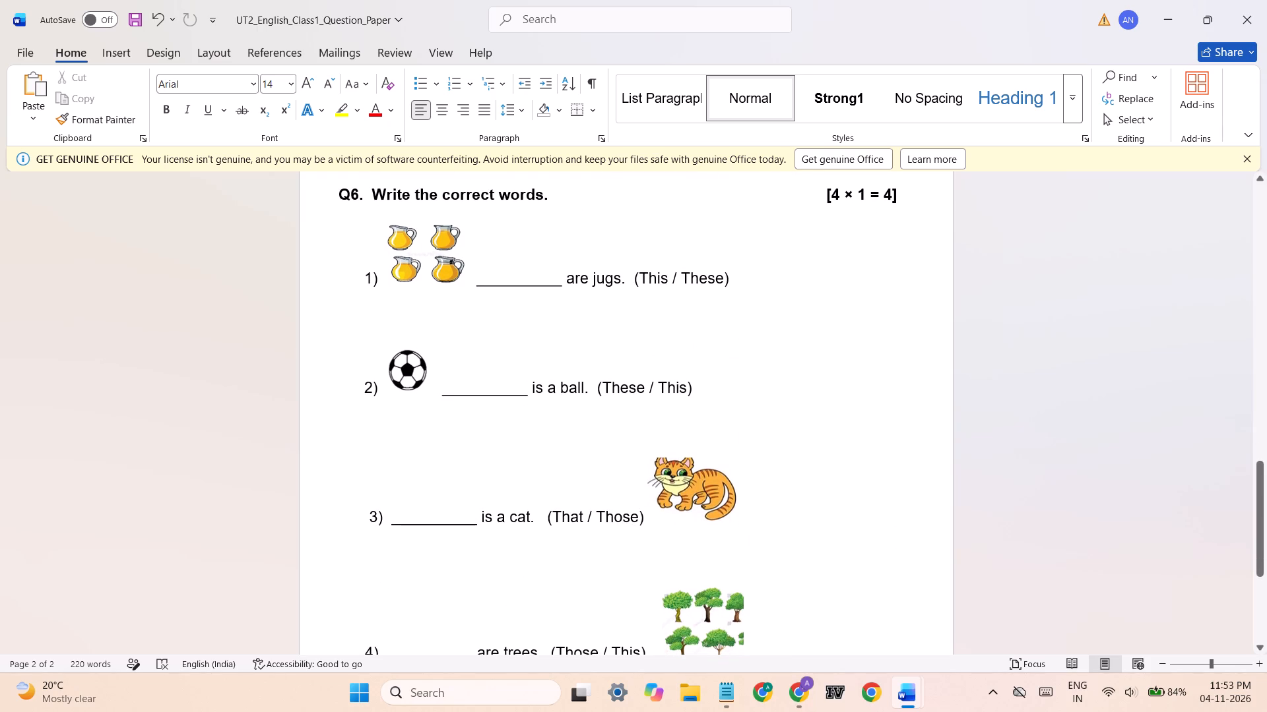
pyautogui.scroll(-1, 758, 516)
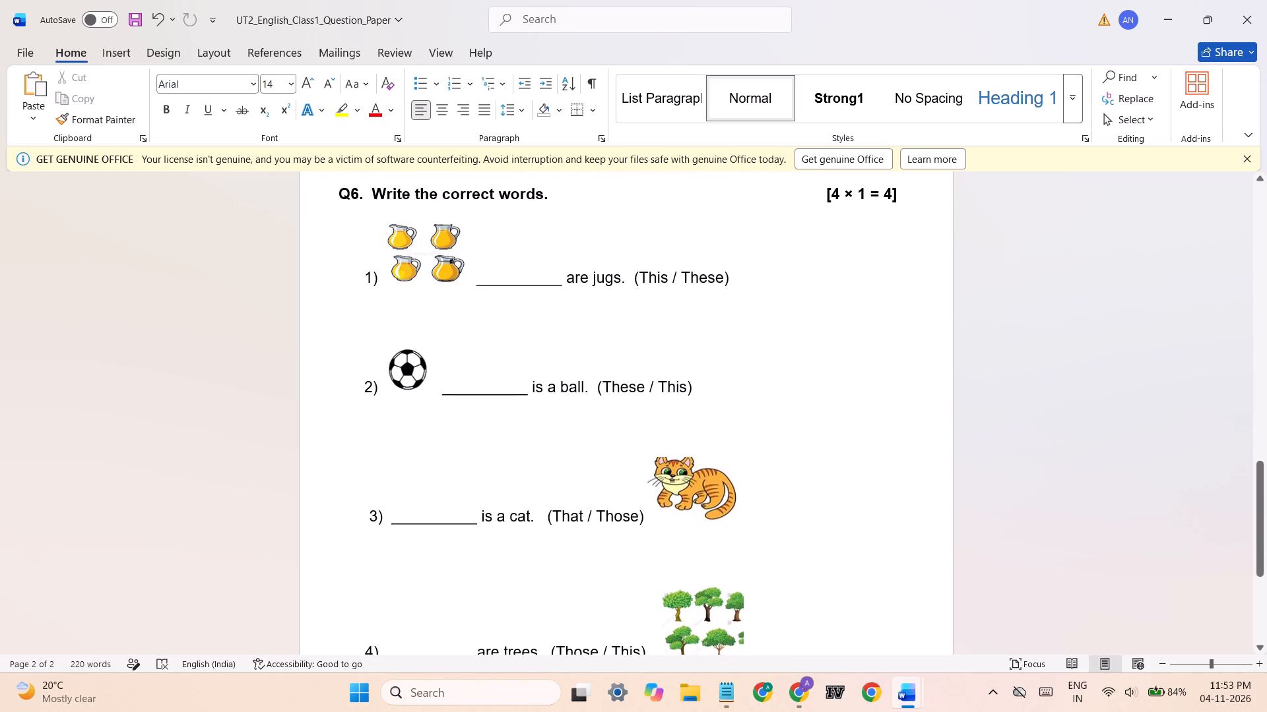
pyautogui.scroll(-2, 758, 516)
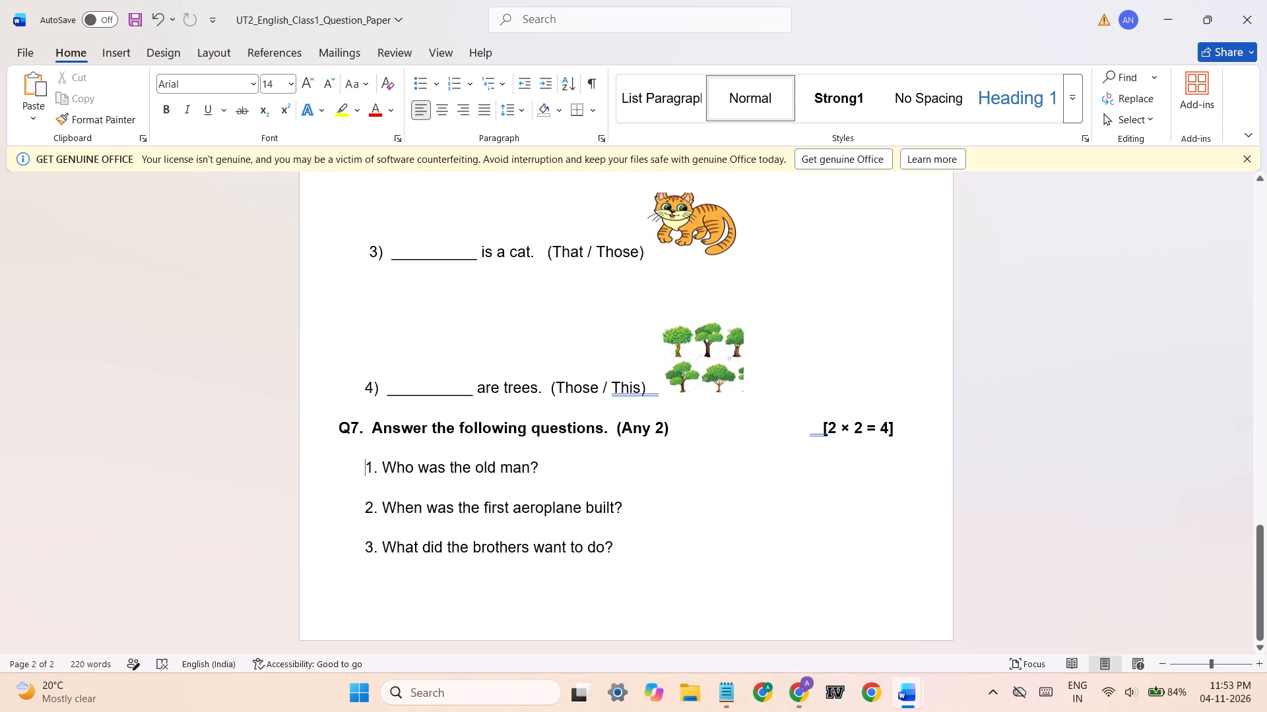
pyautogui.moveTo(337, 418); pyautogui.dragTo(717, 547)
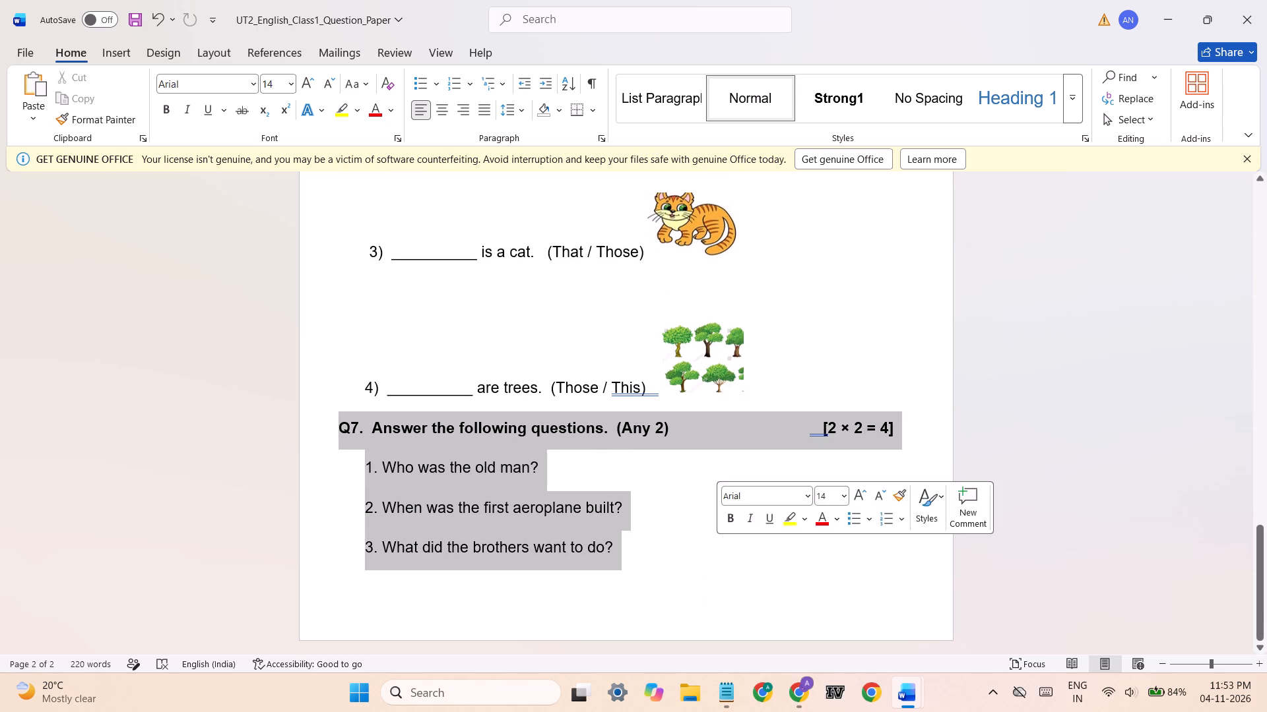
pyautogui.hotkey('ctrl', 'c')
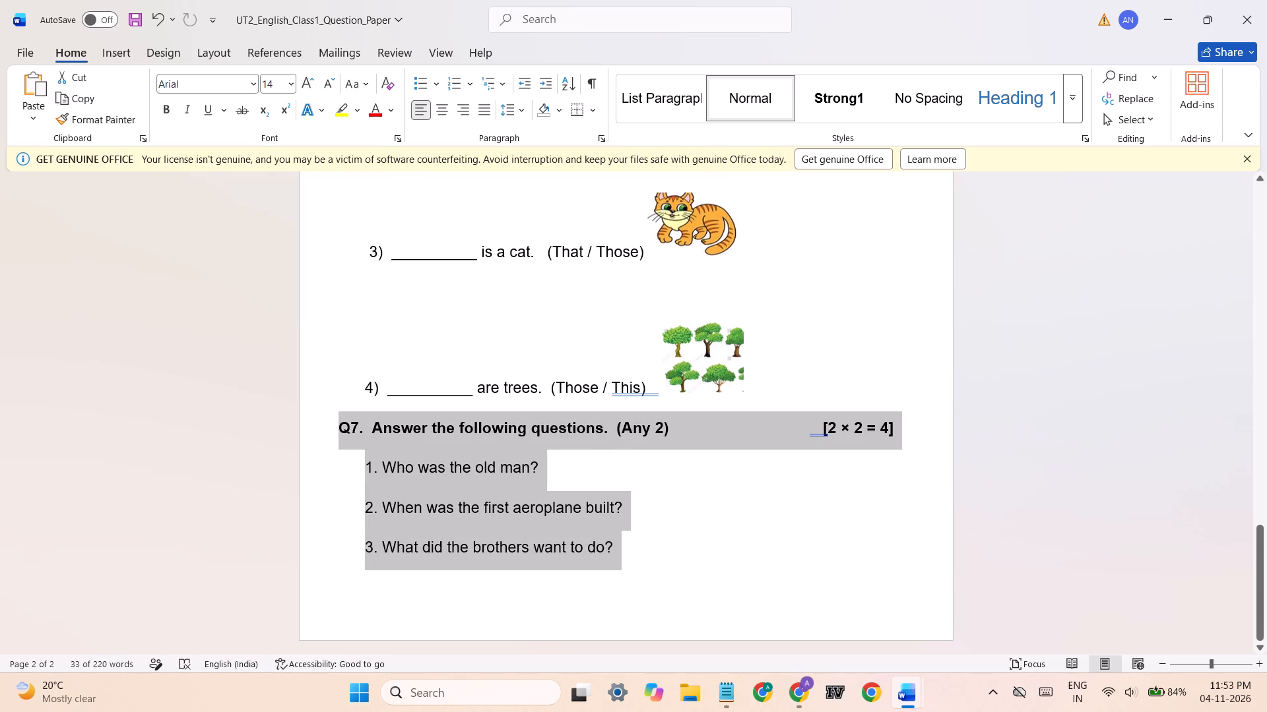
pyautogui.press('BackSpace')
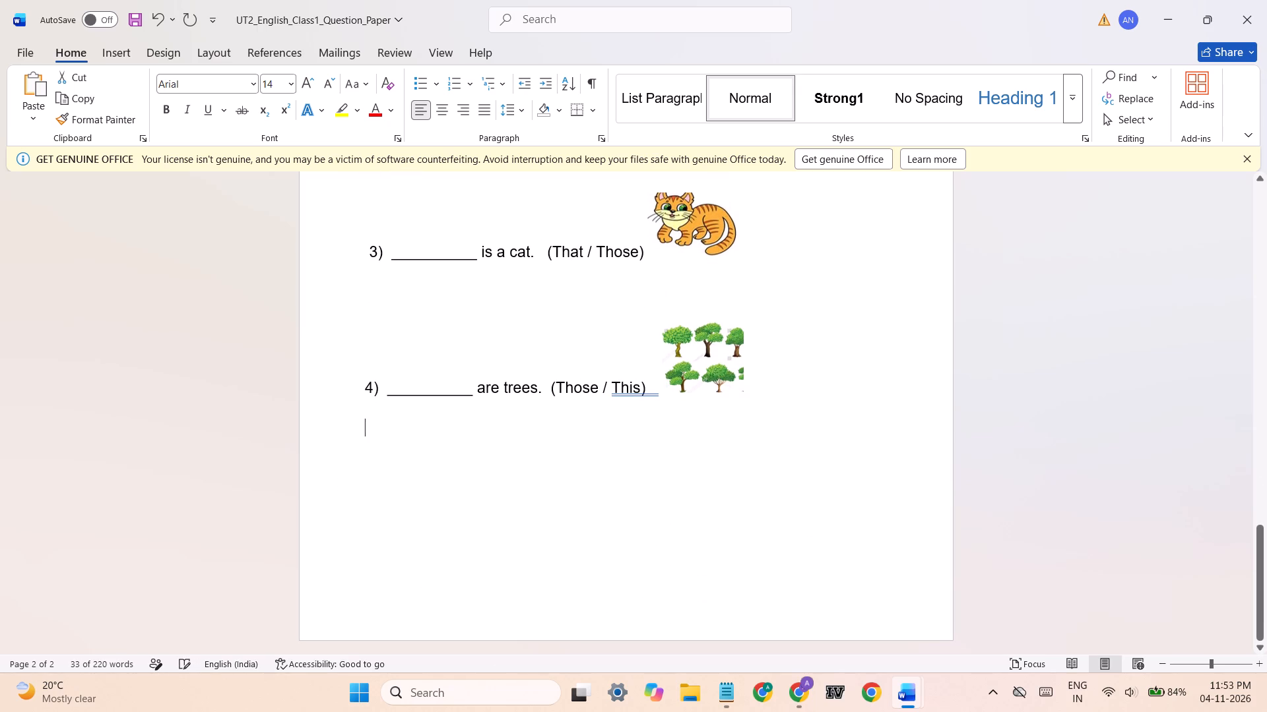
# Insert a blank line above the Q4 "Make a sentence" heading and paste the copied Q7 block there.
pyautogui.scroll(4, 717, 547)
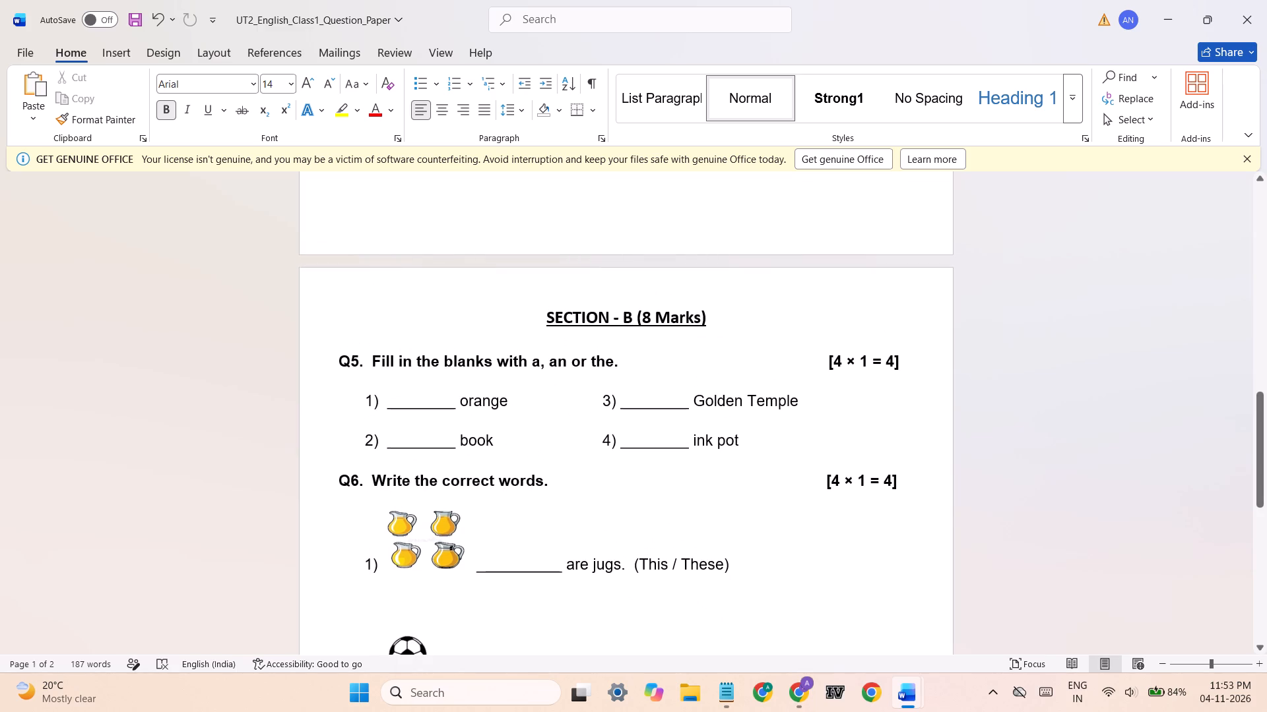
pyautogui.scroll(2, 616, 405)
pyautogui.scroll(-2, 616, 405)
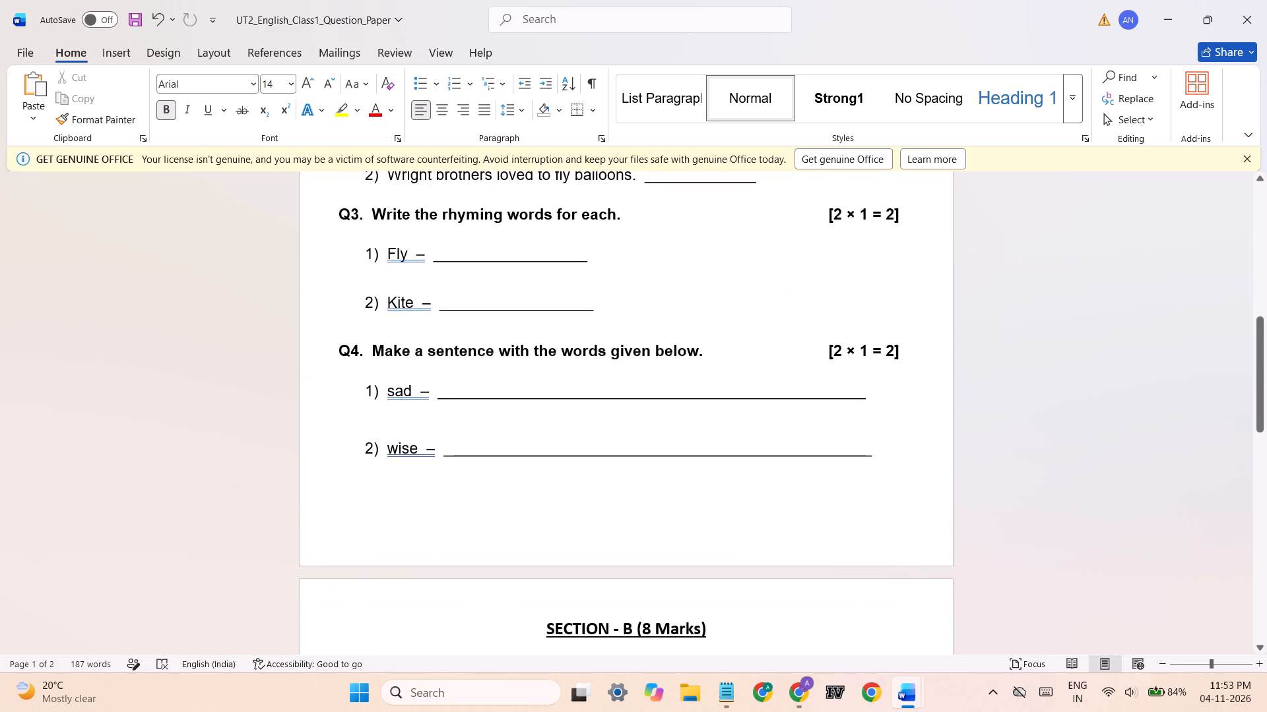
pyautogui.scroll(-4, 616, 405)
pyautogui.click(332, 351)
pyautogui.press('Return')
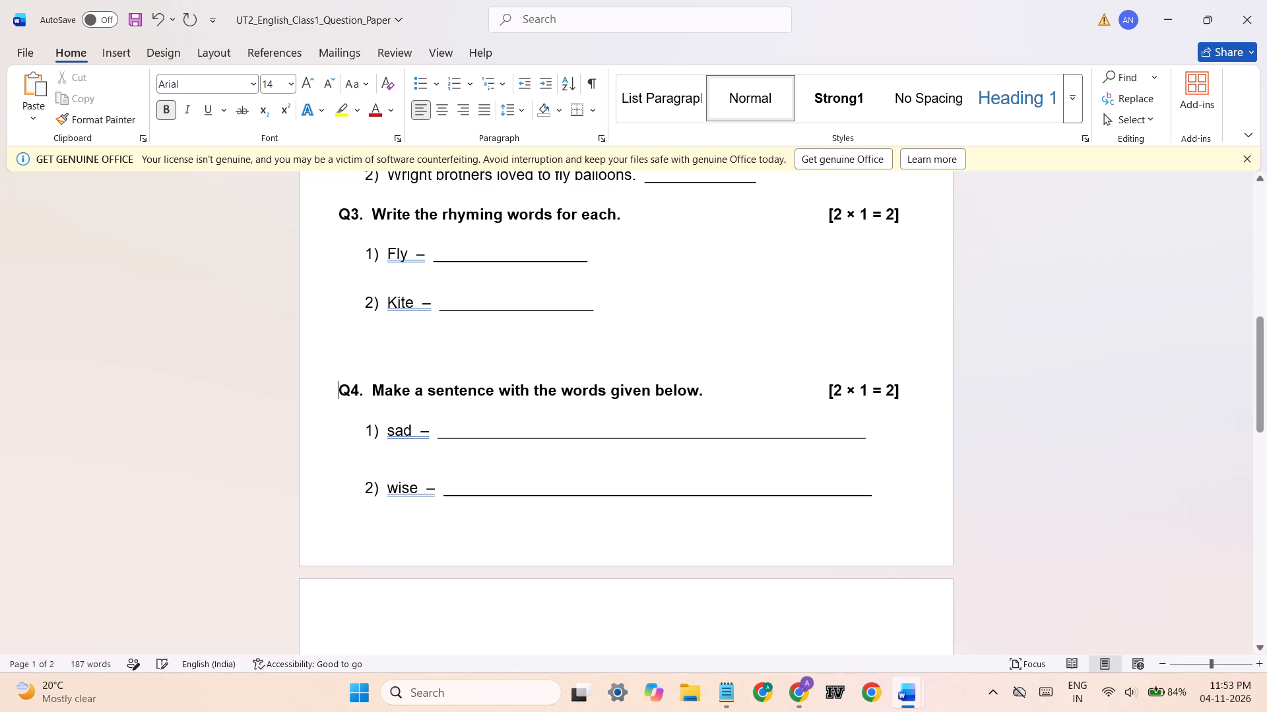
pyautogui.click(332, 345)
pyautogui.hotkey('ctrl', 'v')
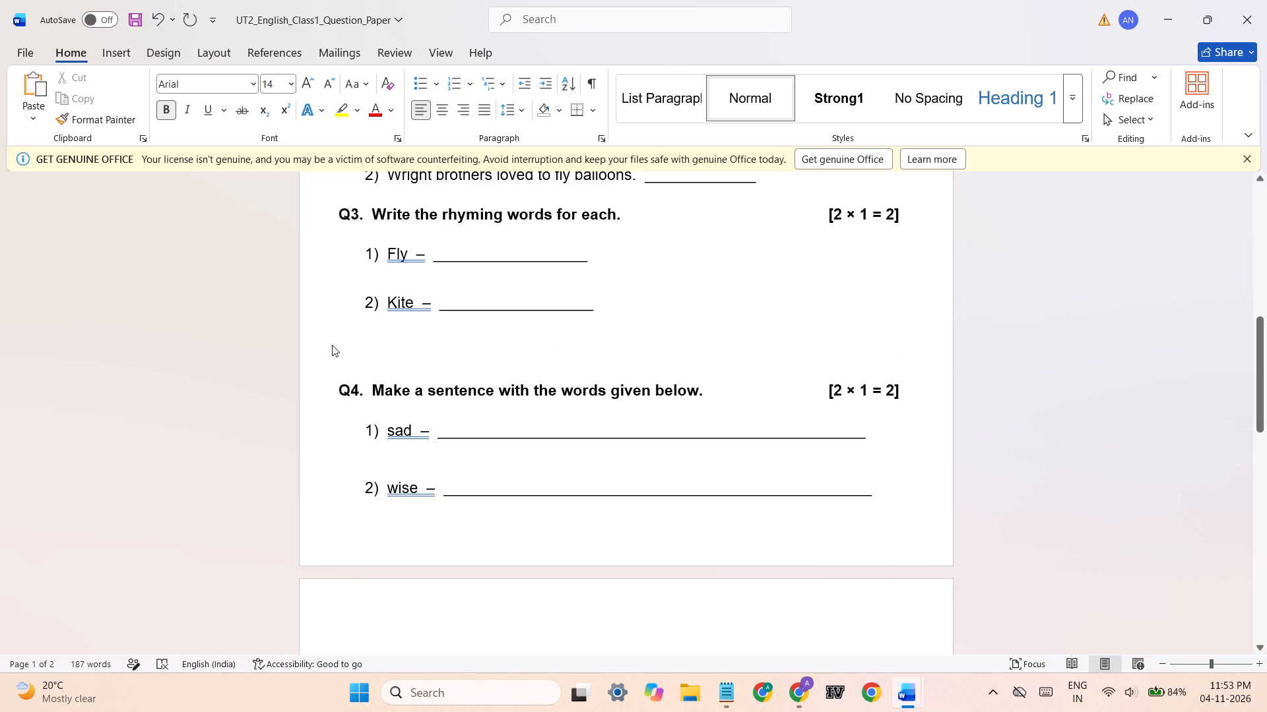
# Renumber the pasted "Answer the following questions. (Any 2)" heading as Q4.
pyautogui.click(358, 351)
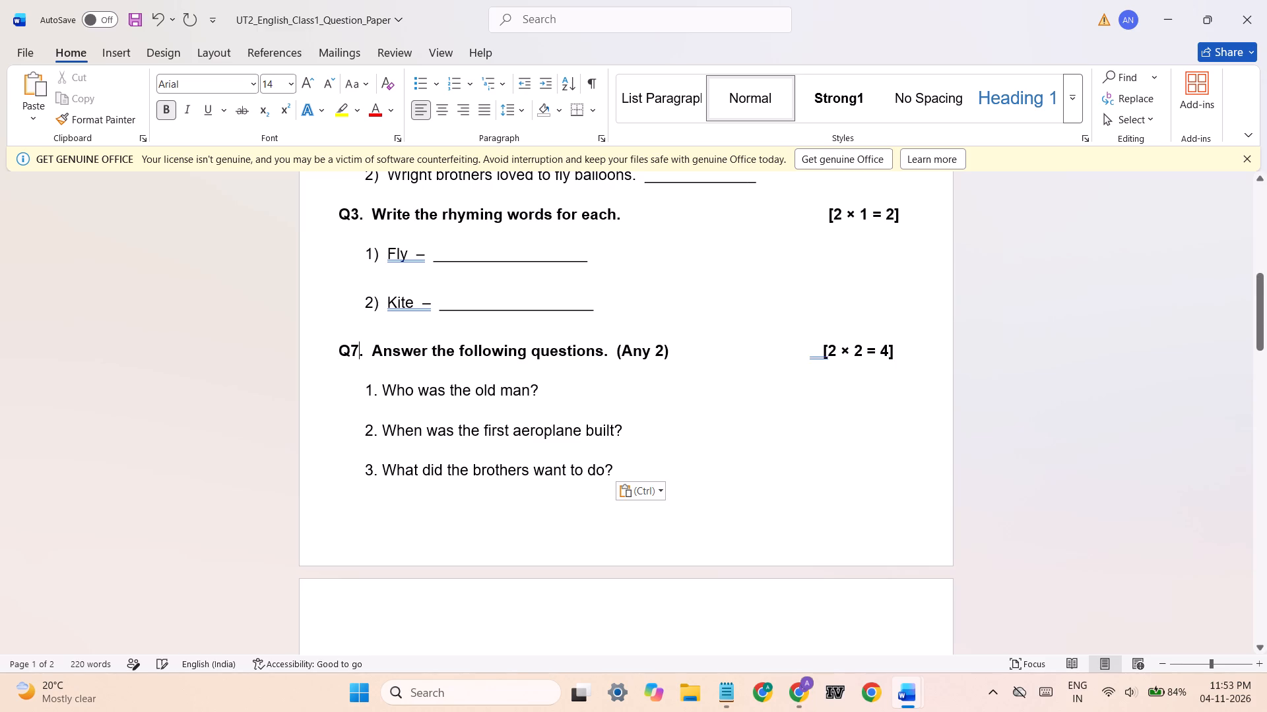
pyautogui.press('BackSpace')
pyautogui.press('4')
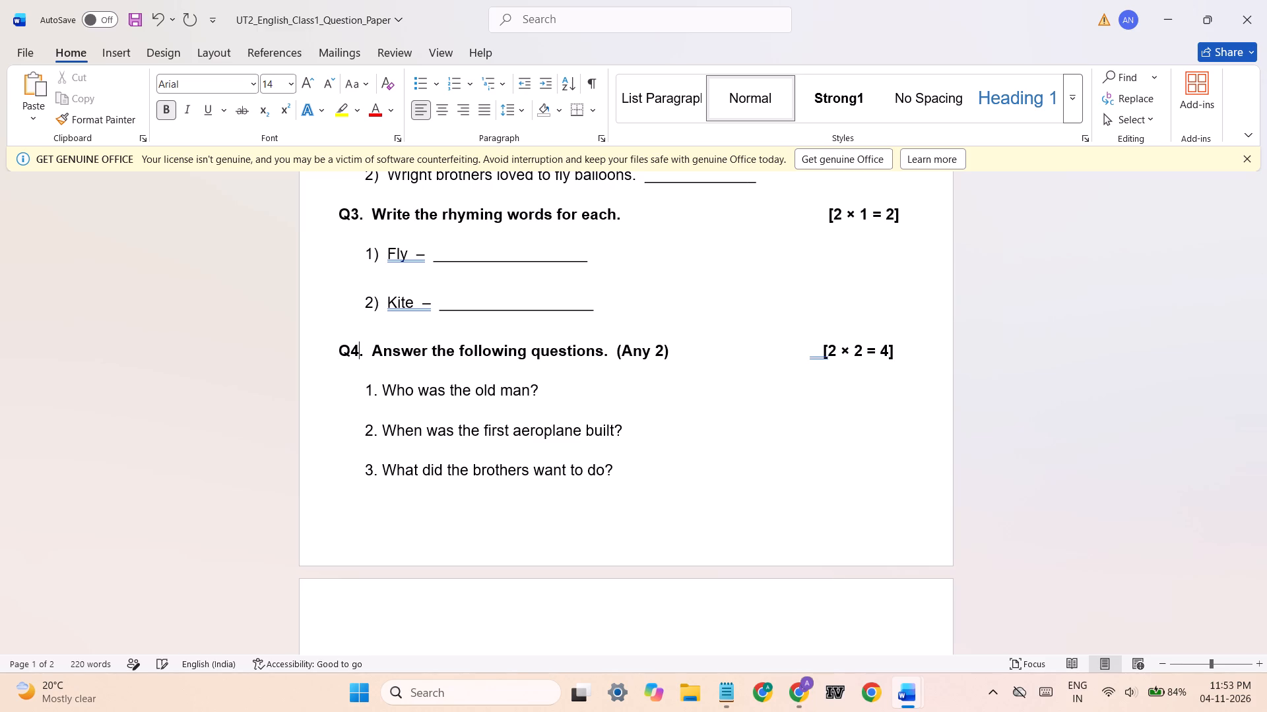
pyautogui.scroll(-1, 388, 419)
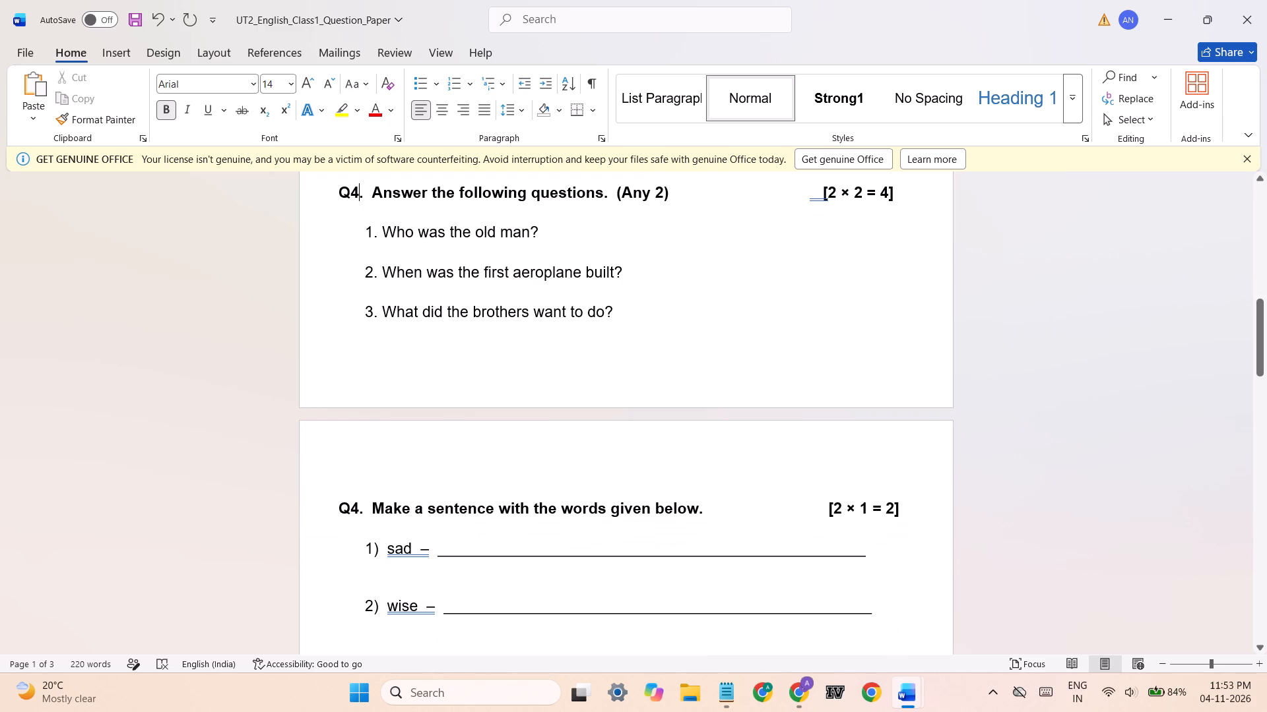
# Renumber the "Make a sentence", "Fill in the blanks" and "Write the correct words" headings as Q5, Q6 and Q7.
pyautogui.click(357, 507)
pyautogui.press('BackSpace')
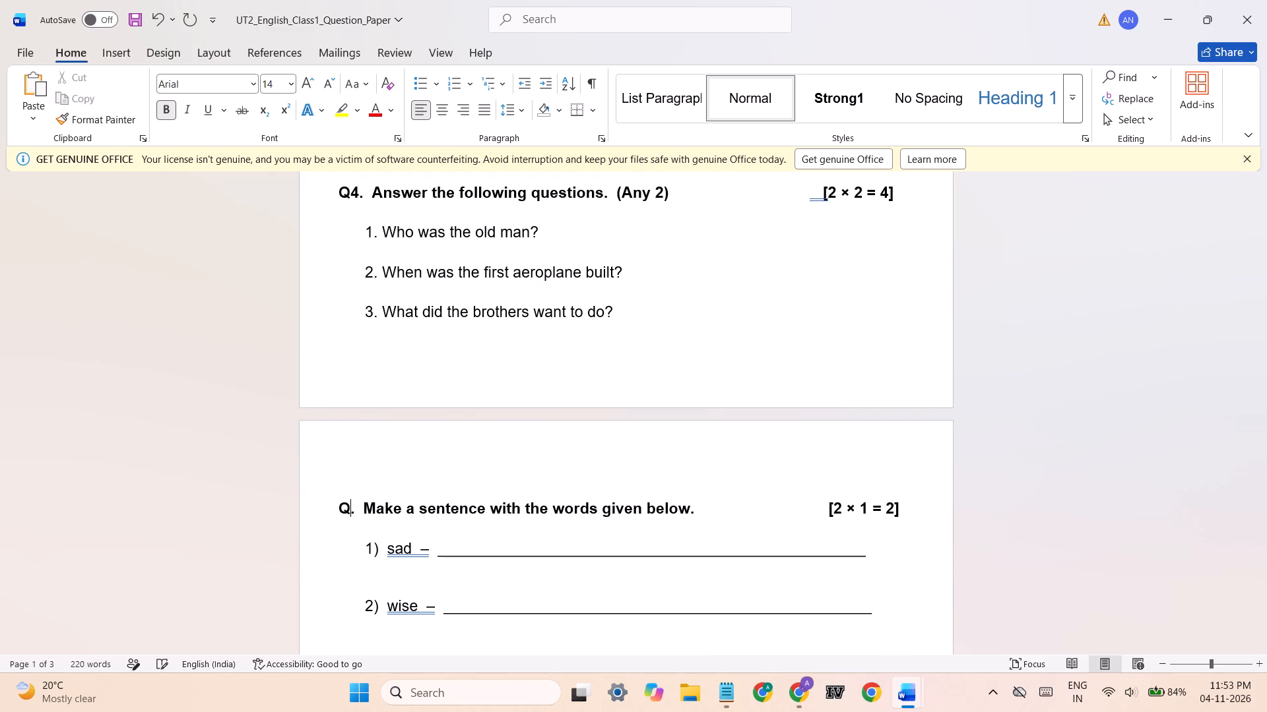
pyautogui.press('5')
pyautogui.scroll(-2, 357, 507)
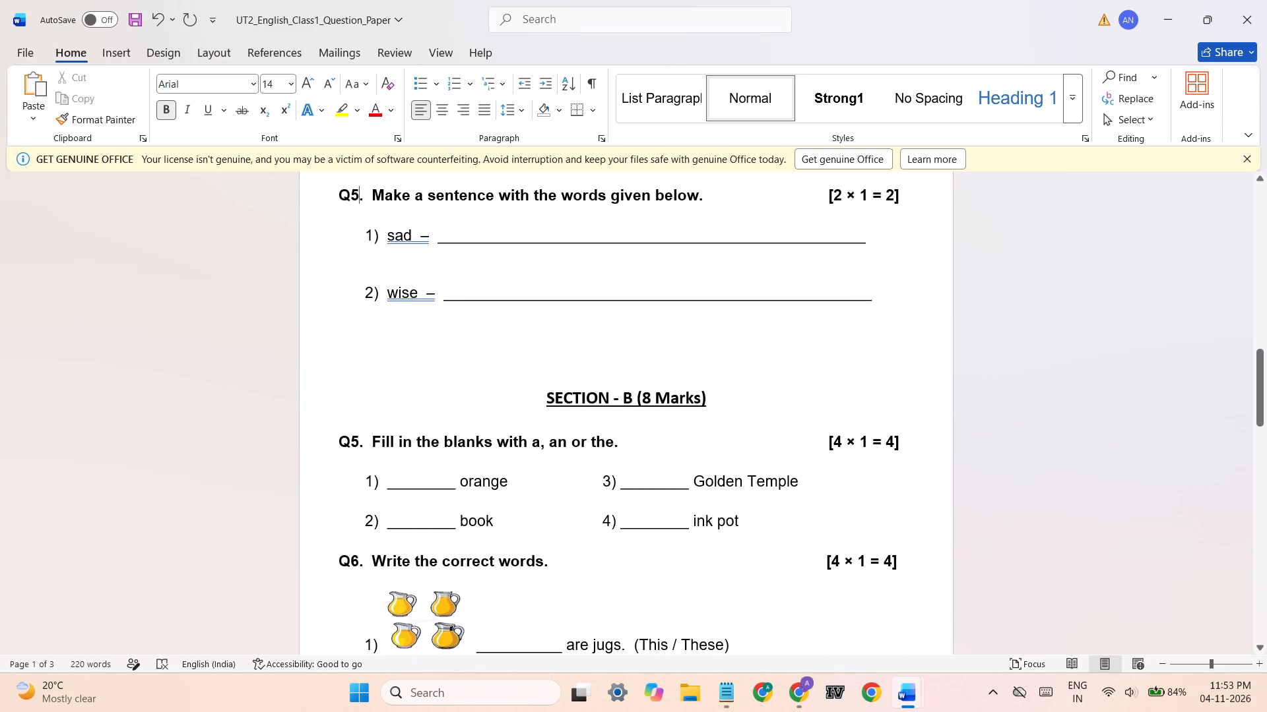
pyautogui.click(358, 451)
pyautogui.press('BackSpace')
pyautogui.press('6')
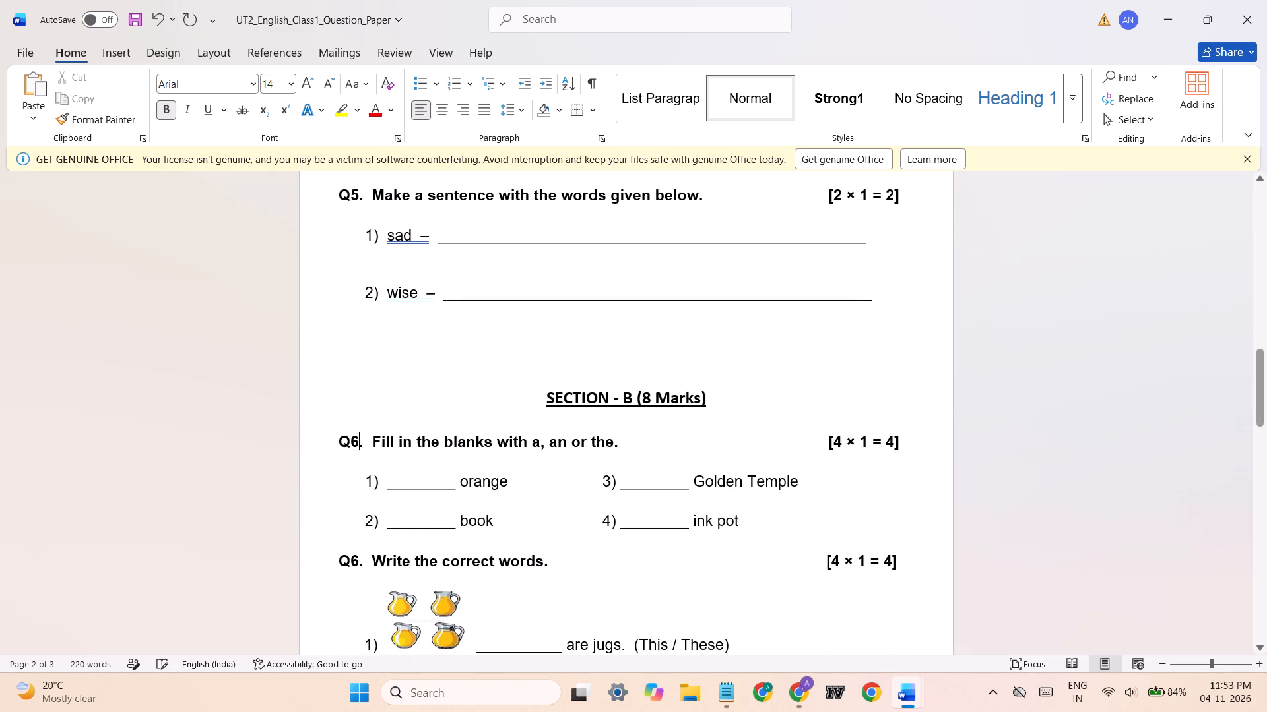
pyautogui.click(360, 560)
pyautogui.press('BackSpace')
pyautogui.press('7')
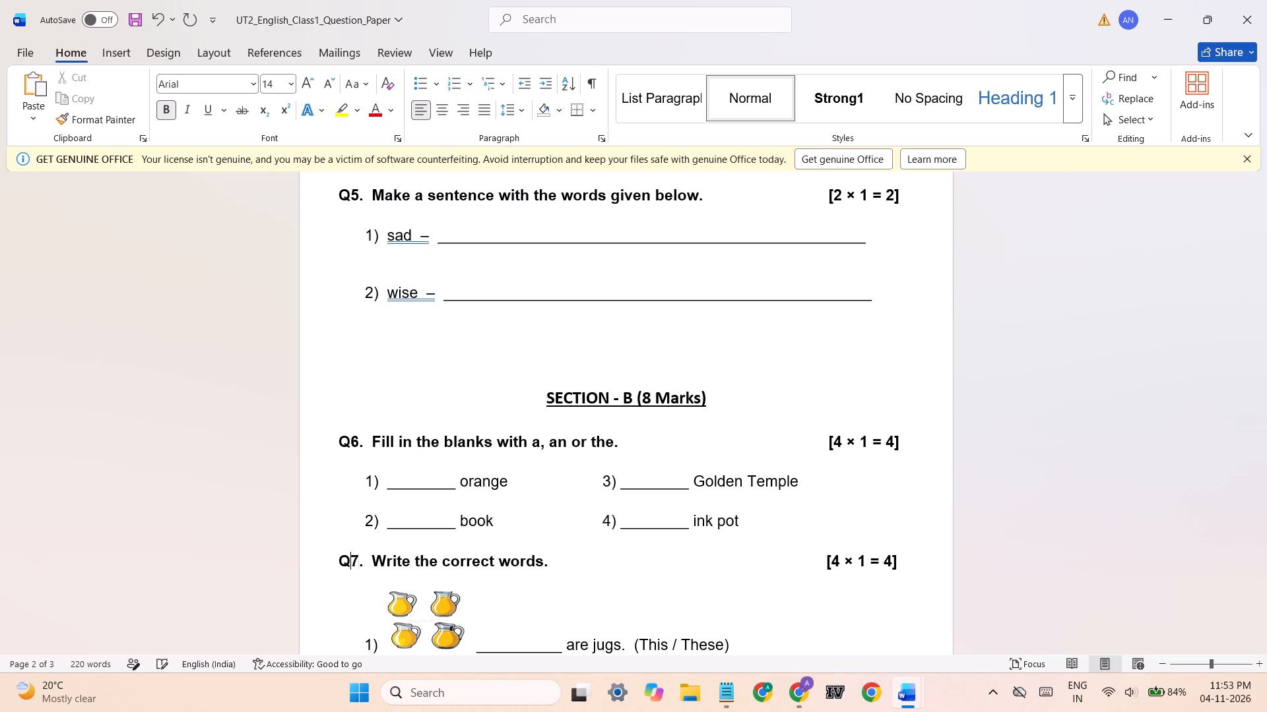
# Insert blank lines above the "SECTION - B (8 Marks)" heading to push Section B onto a new page.
pyautogui.scroll(-1, 360, 560)
pyautogui.hscroll(1, 347, 574)
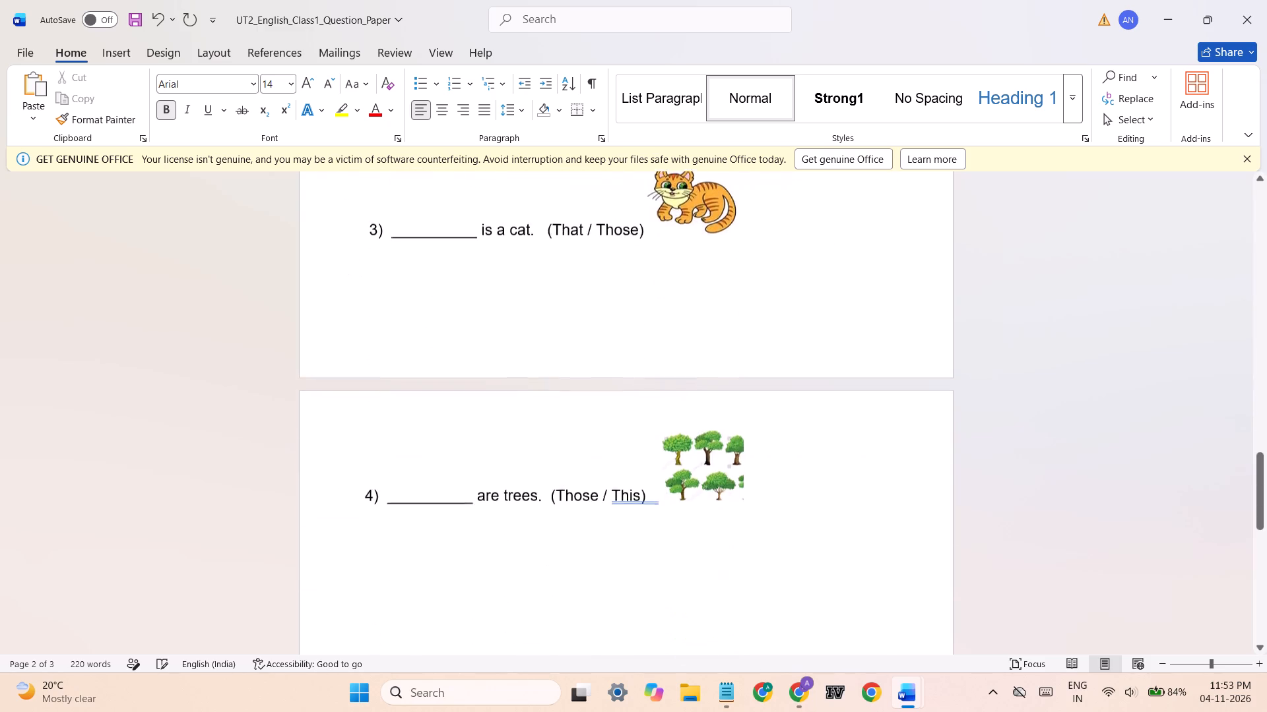
pyautogui.hscroll(1, 347, 574)
pyautogui.scroll(1, 347, 574)
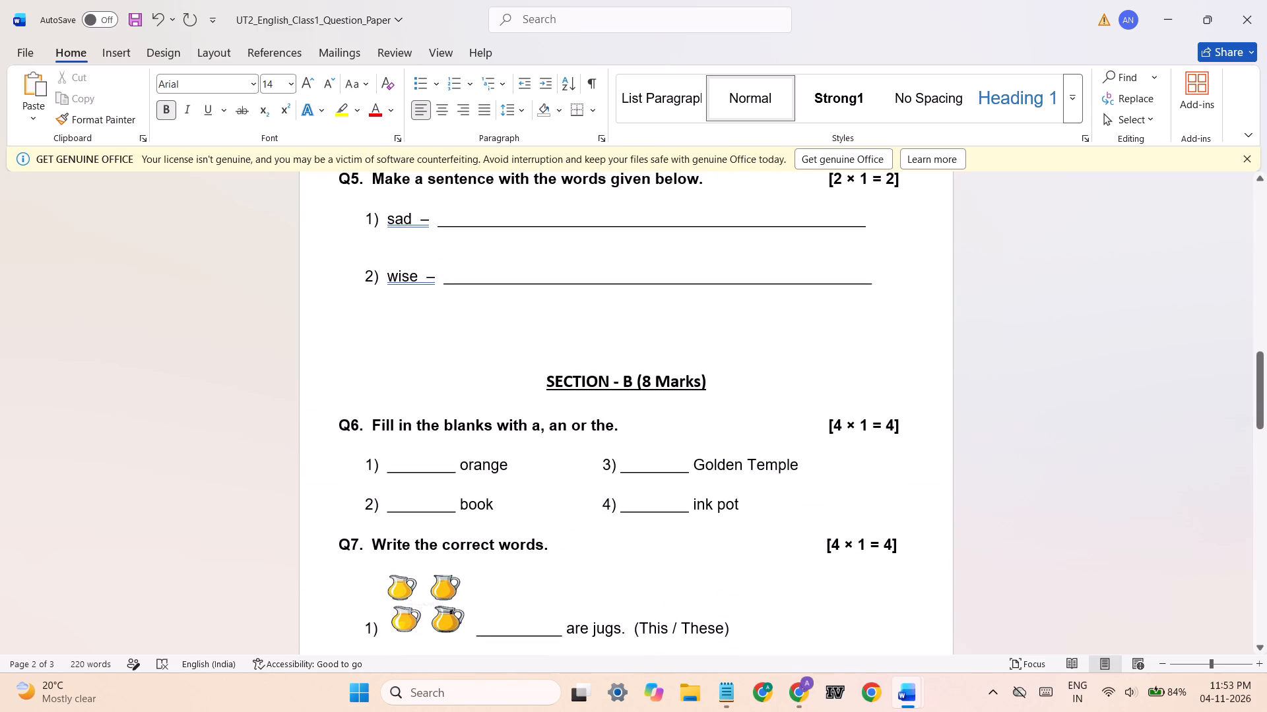
pyautogui.click(537, 386)
pyautogui.press('Return')
pyautogui.press('Return')
pyautogui.press('Return')
pyautogui.press('Return')
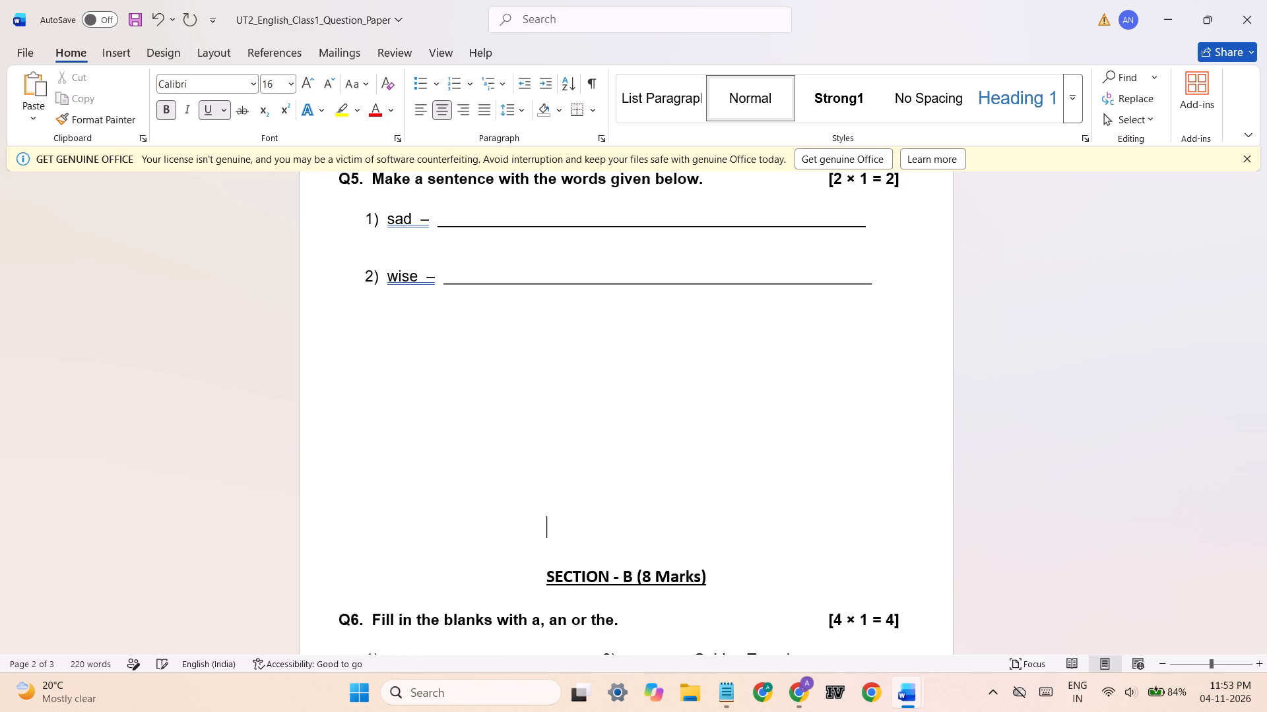
pyautogui.press('Return')
pyautogui.press('Return')
pyautogui.press('Return')
pyautogui.scroll(-1, 537, 386)
pyautogui.press('Return')
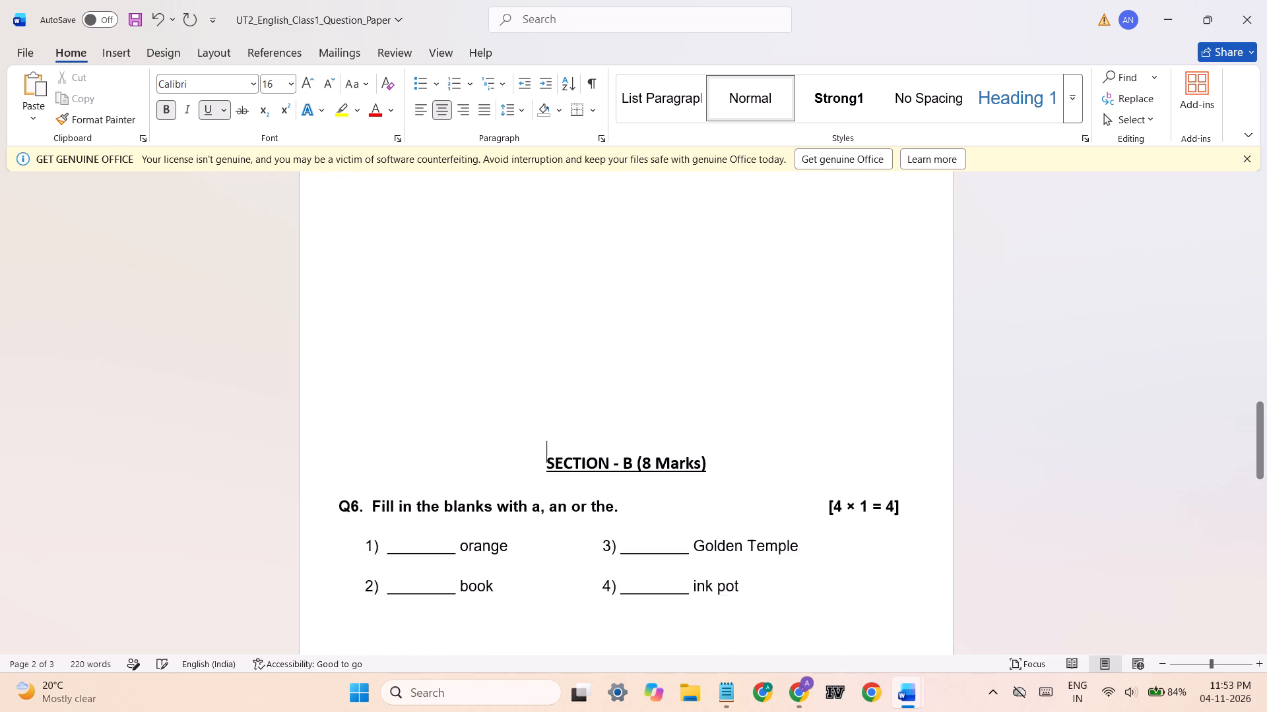
pyautogui.press('Return')
pyautogui.press('Return')
pyautogui.press('Return')
pyautogui.press('Return')
pyautogui.scroll(-3, 537, 386)
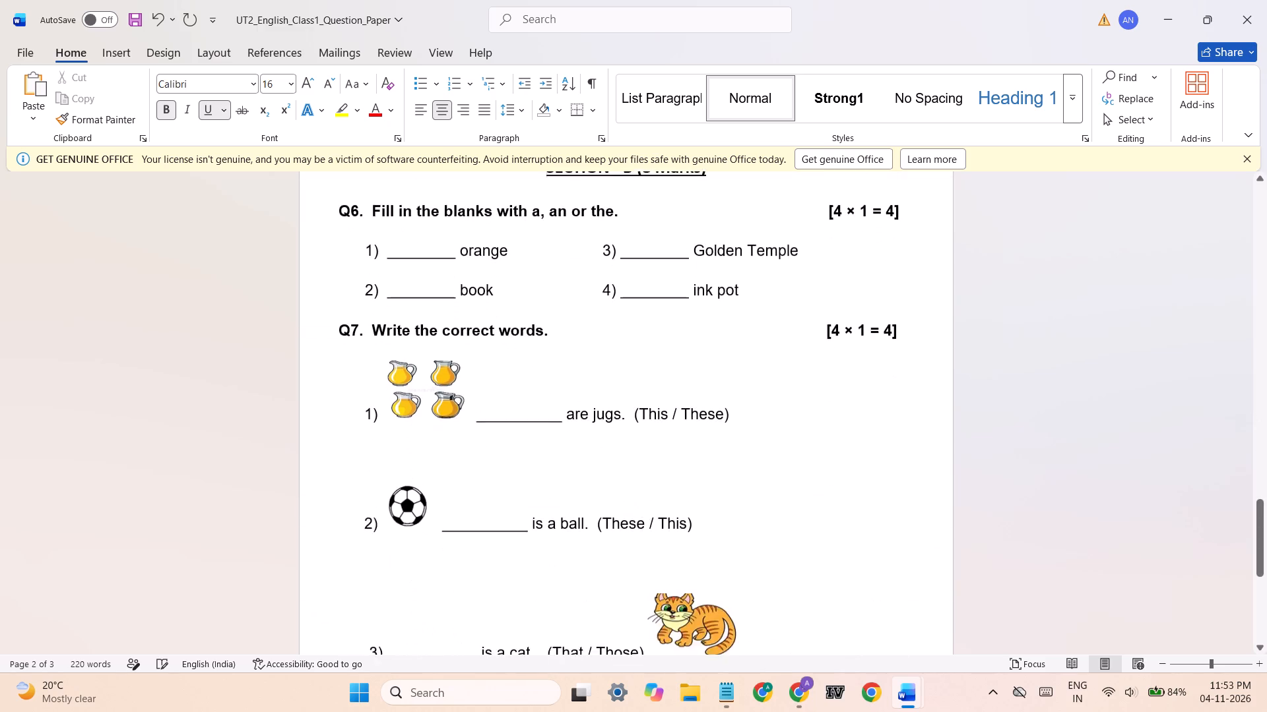
pyautogui.scroll(-4, 537, 386)
pyautogui.scroll(1, 537, 386)
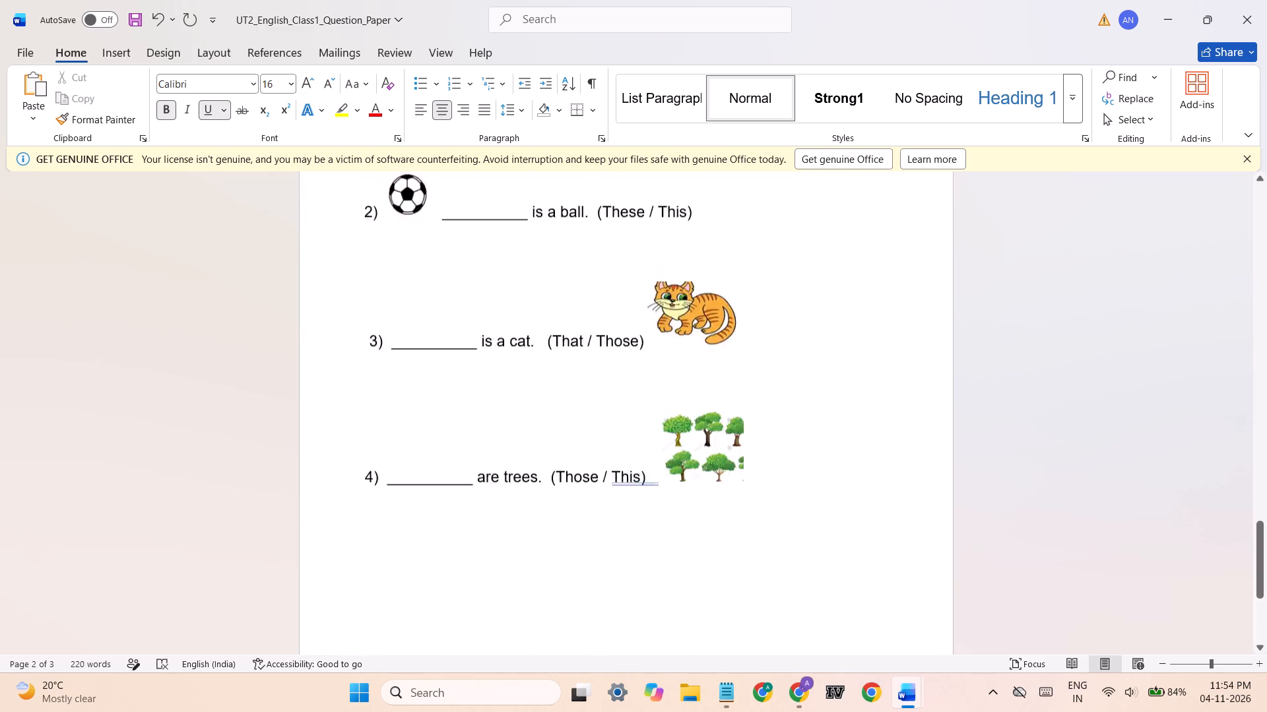
# Add three blank lines between Q3 and the Q4 "Answer the following questions. (Any 2)" heading.
pyautogui.scroll(10, 537, 386)
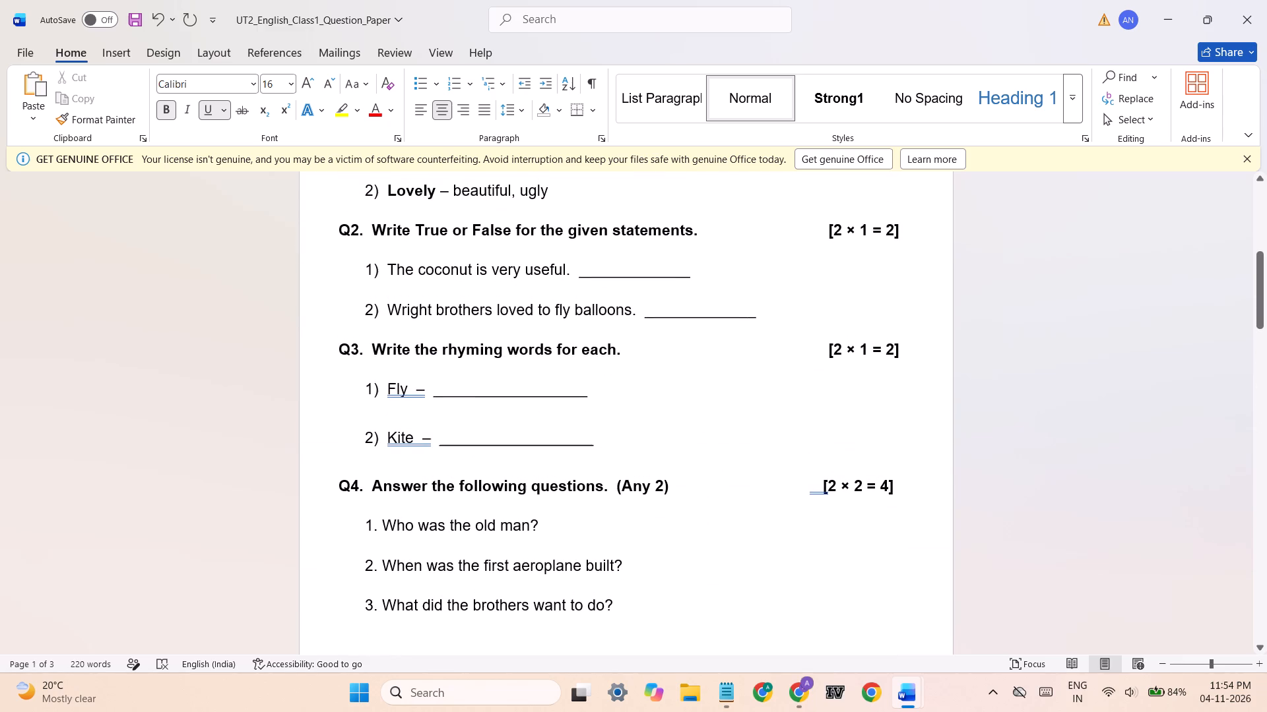
pyautogui.scroll(-2, 340, 488)
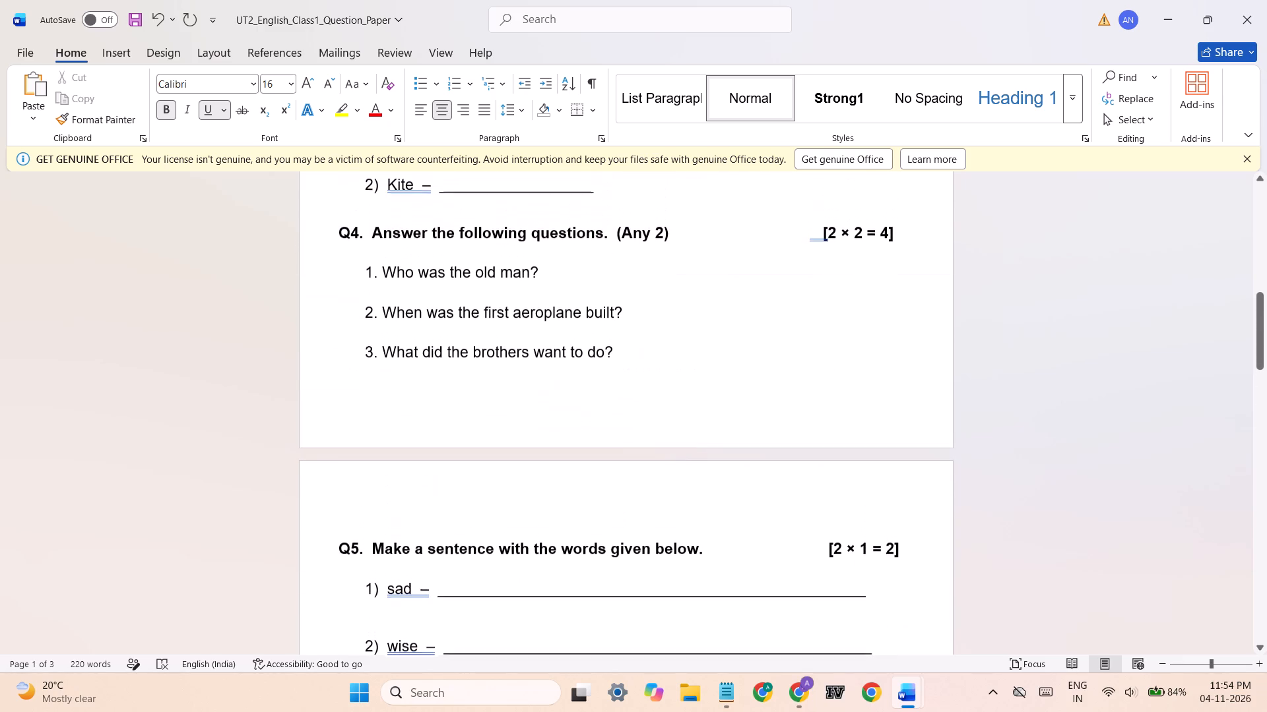
pyautogui.click(339, 232)
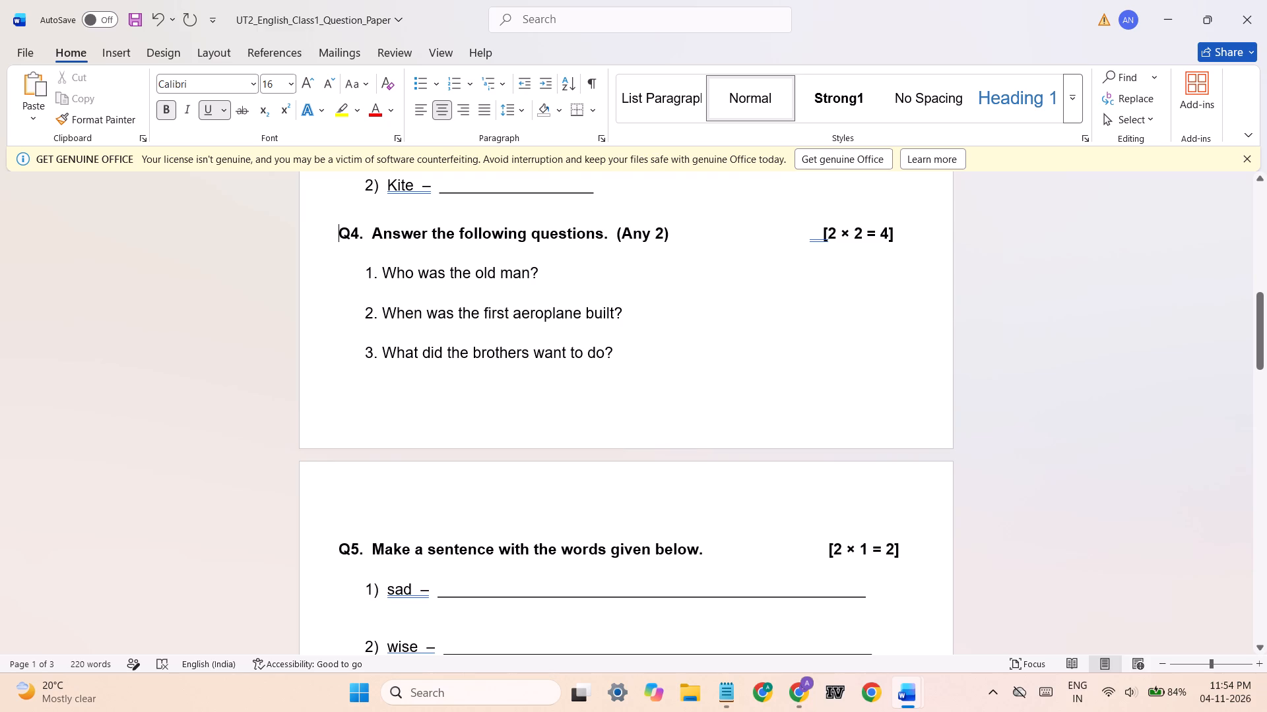
pyautogui.press('Return')
pyautogui.press('Return')
pyautogui.press('Return')
pyautogui.press('Return')
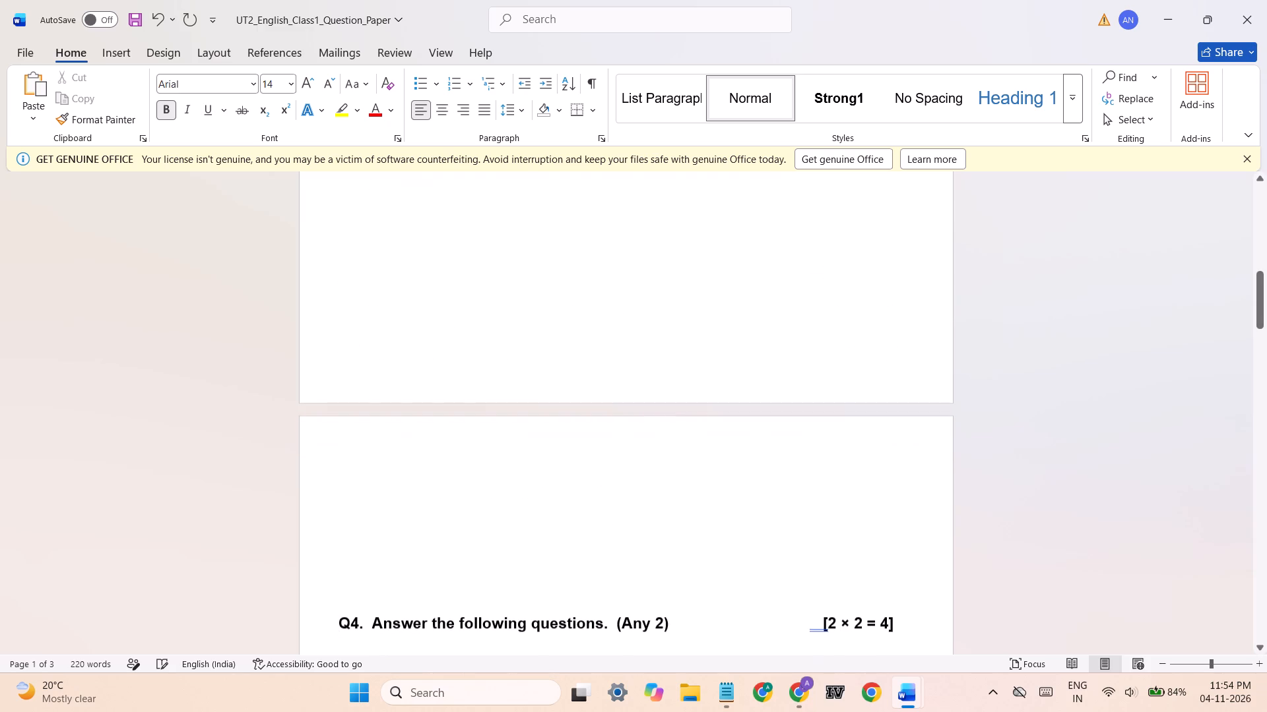
pyautogui.press('BackSpace')
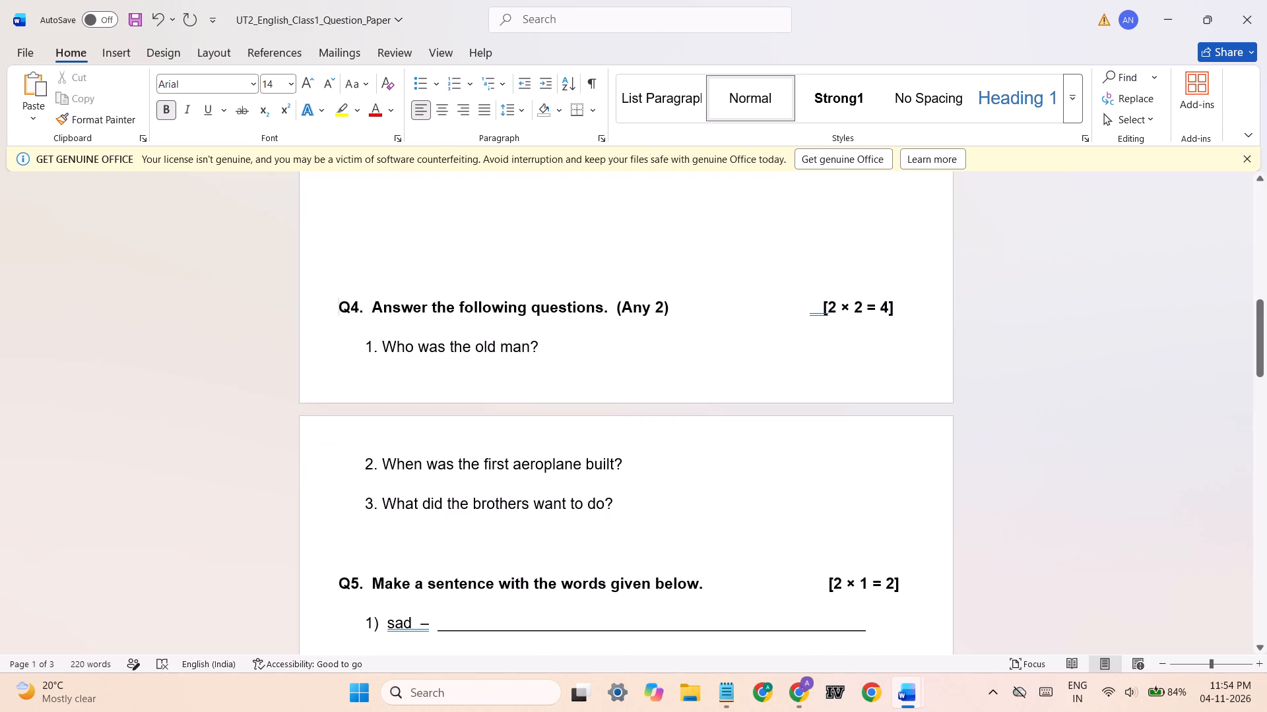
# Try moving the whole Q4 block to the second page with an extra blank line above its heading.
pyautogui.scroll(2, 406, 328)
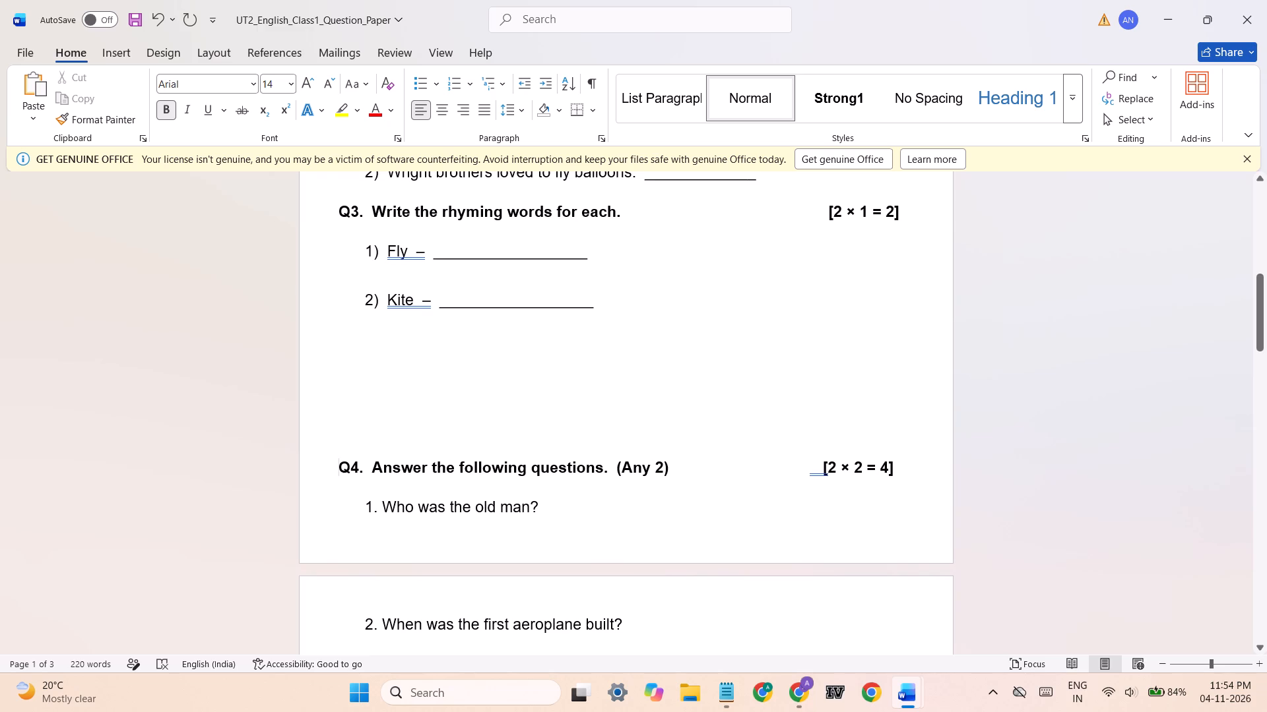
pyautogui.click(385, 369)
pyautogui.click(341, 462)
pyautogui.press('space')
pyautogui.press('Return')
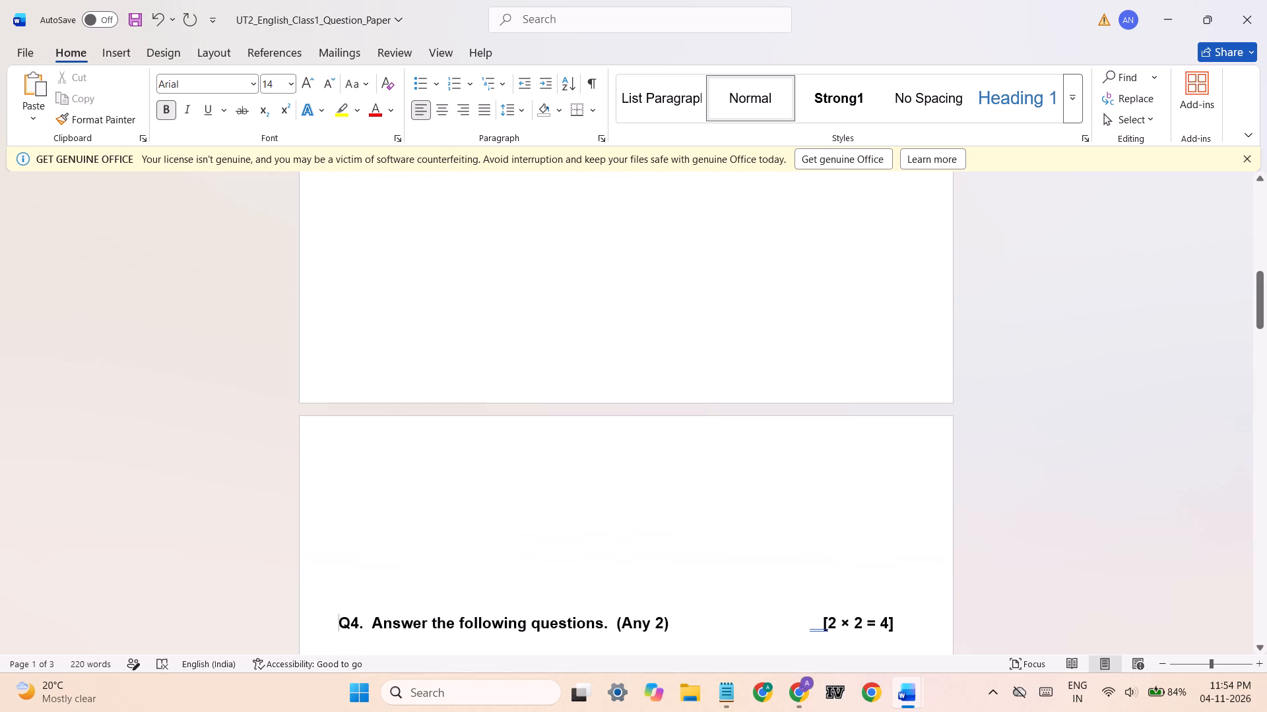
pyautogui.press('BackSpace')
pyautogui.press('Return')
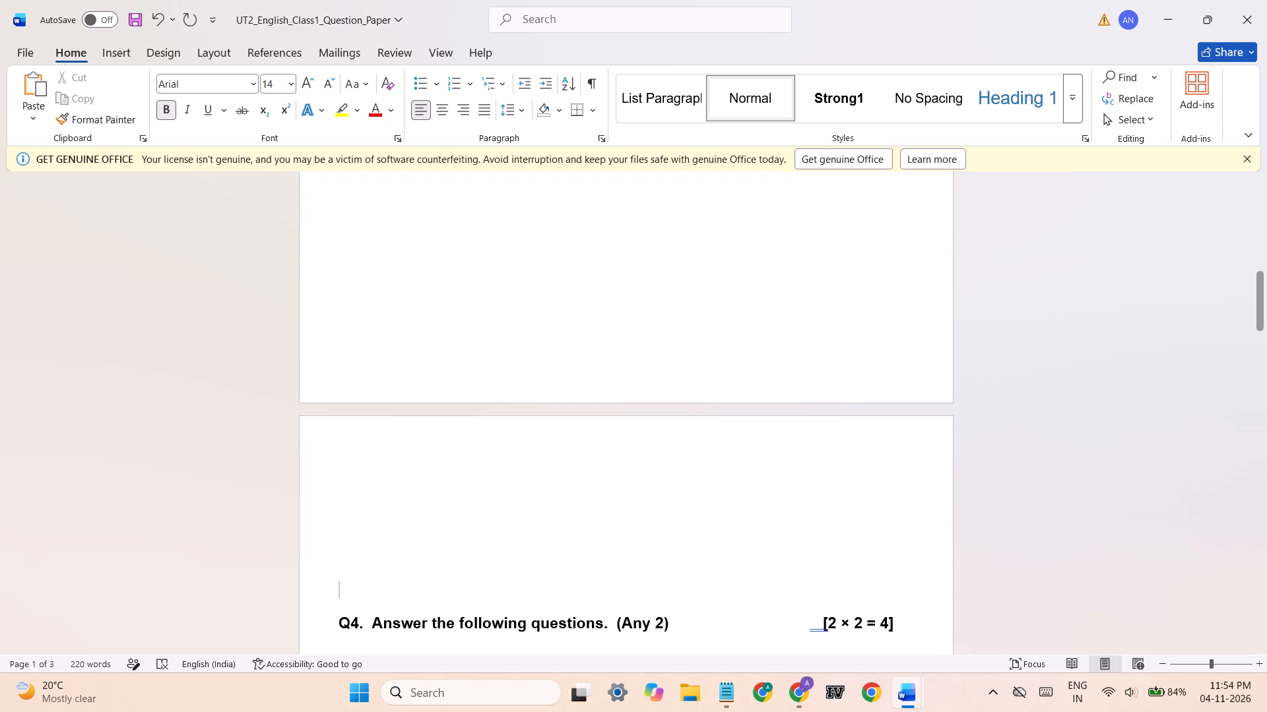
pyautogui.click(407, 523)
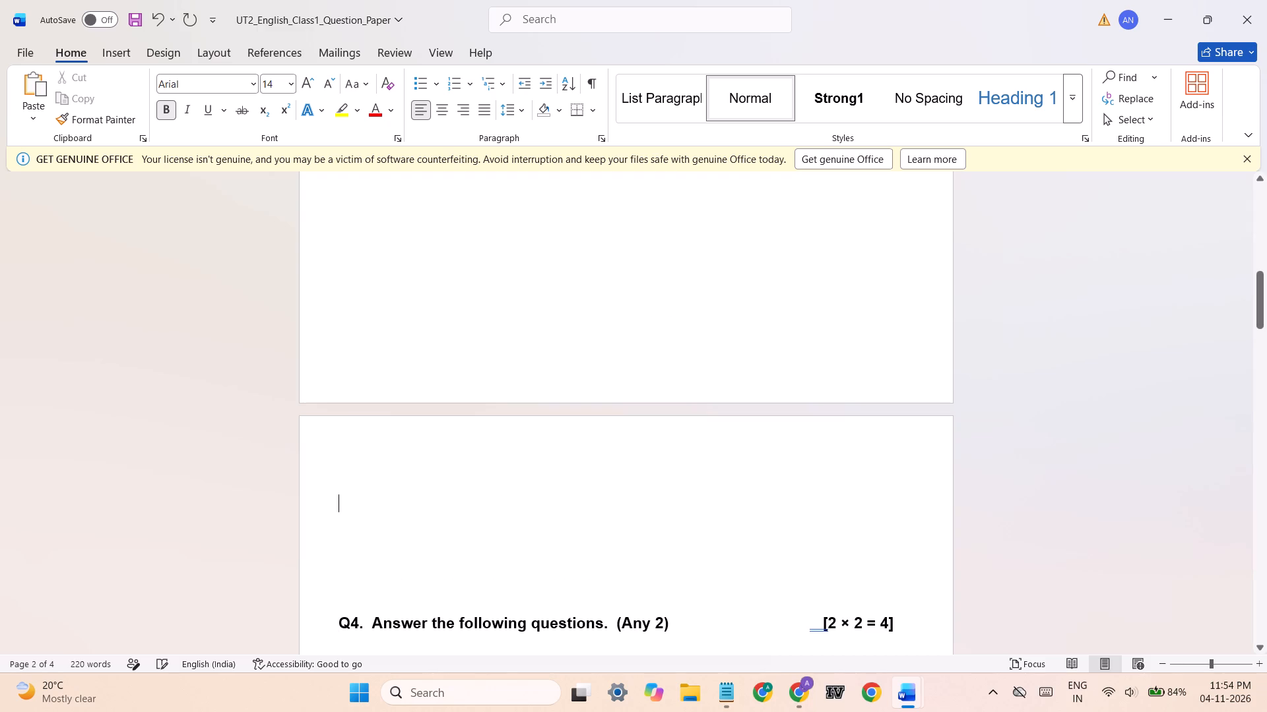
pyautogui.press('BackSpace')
# Add one more blank line below Q3 to push the whole Q4 block onto the second page.
pyautogui.scroll(1, 407, 523)
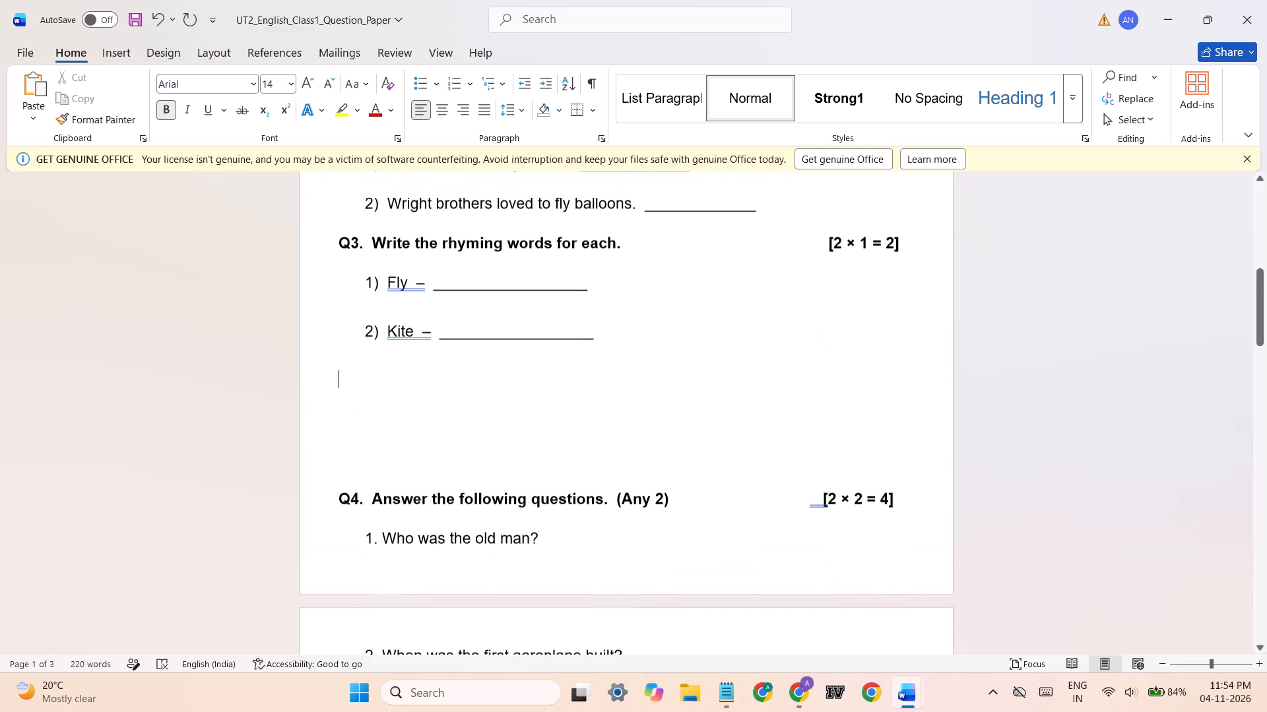
pyautogui.scroll(-3, 430, 516)
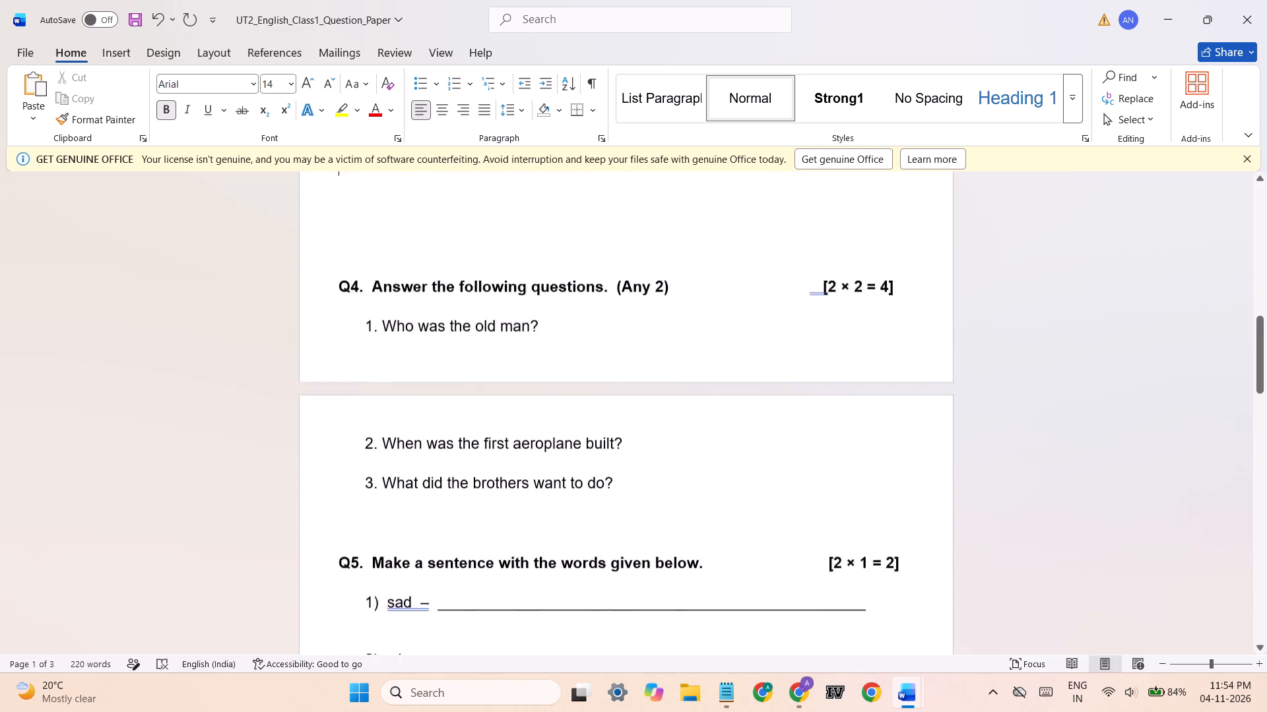
pyautogui.scroll(-1, 430, 516)
pyautogui.scroll(1, 406, 252)
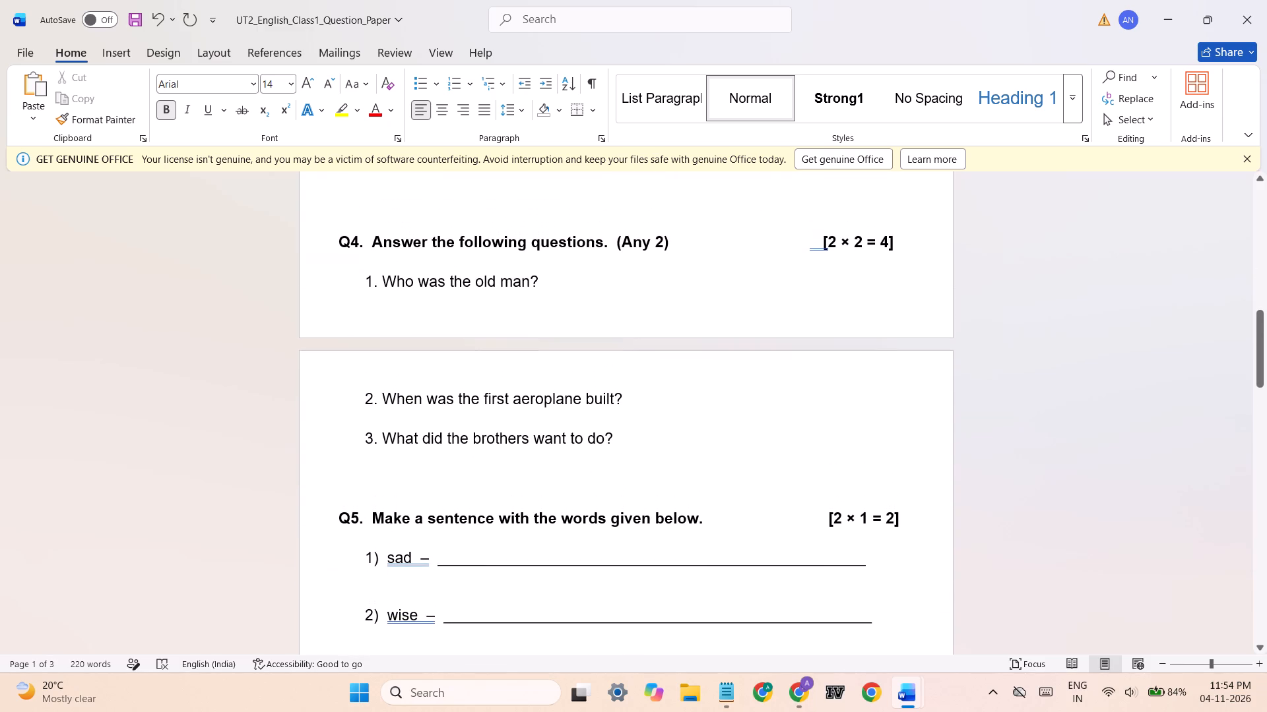
pyautogui.press('Return')
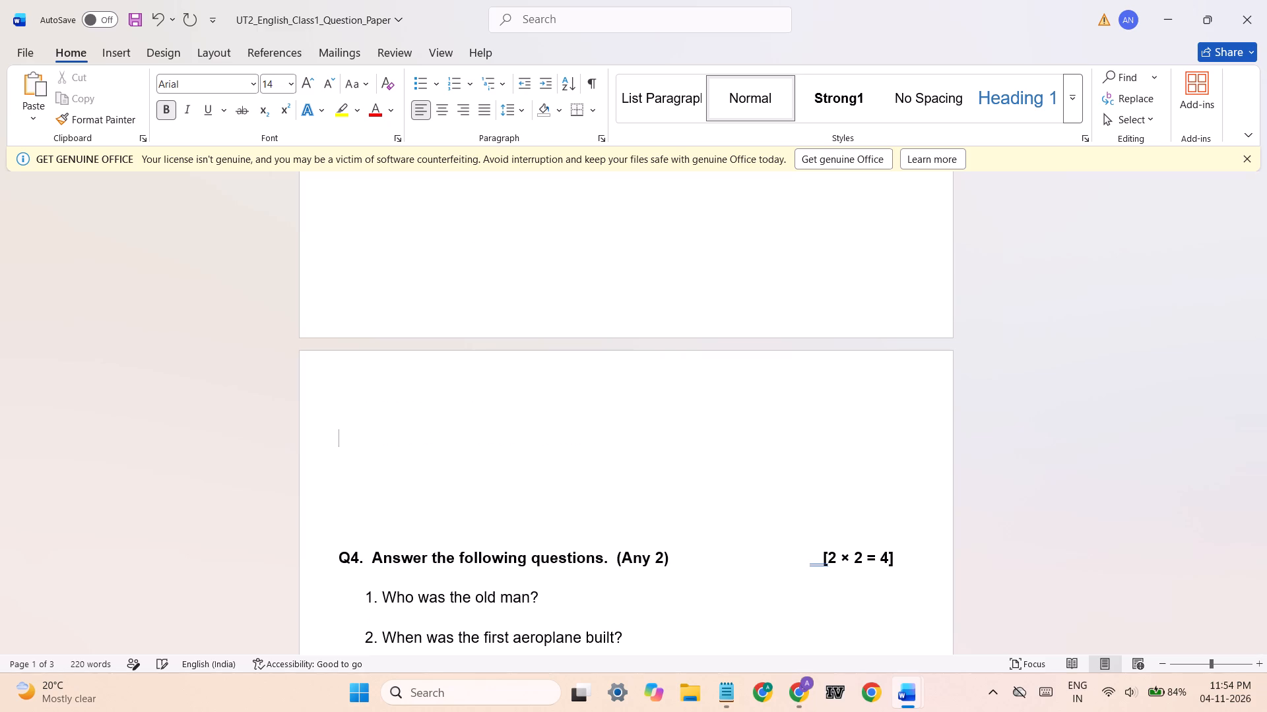
# Copy the Q4 heading with its three questions and delete the block along with blank lines above it.
pyautogui.scroll(-1, 361, 312)
pyautogui.moveTo(340, 207); pyautogui.dragTo(752, 341)
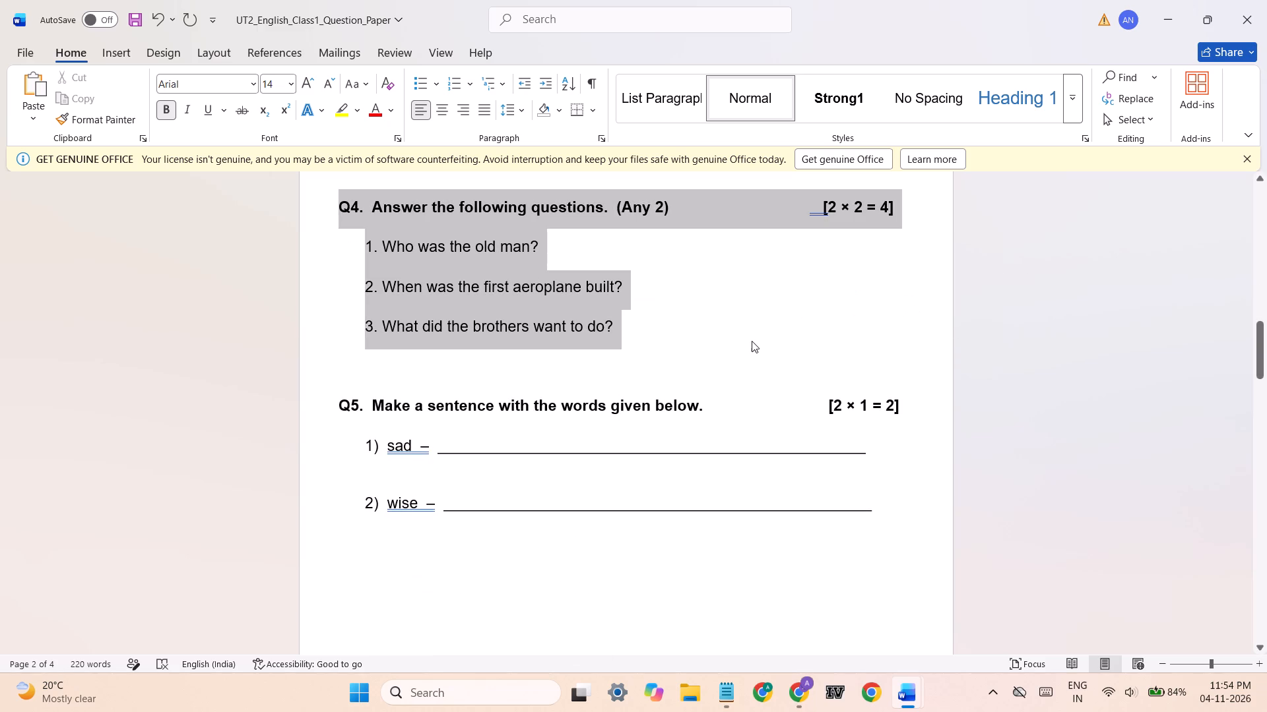
pyautogui.hotkey('ctrl', 'c')
pyautogui.scroll(1, 710, 378)
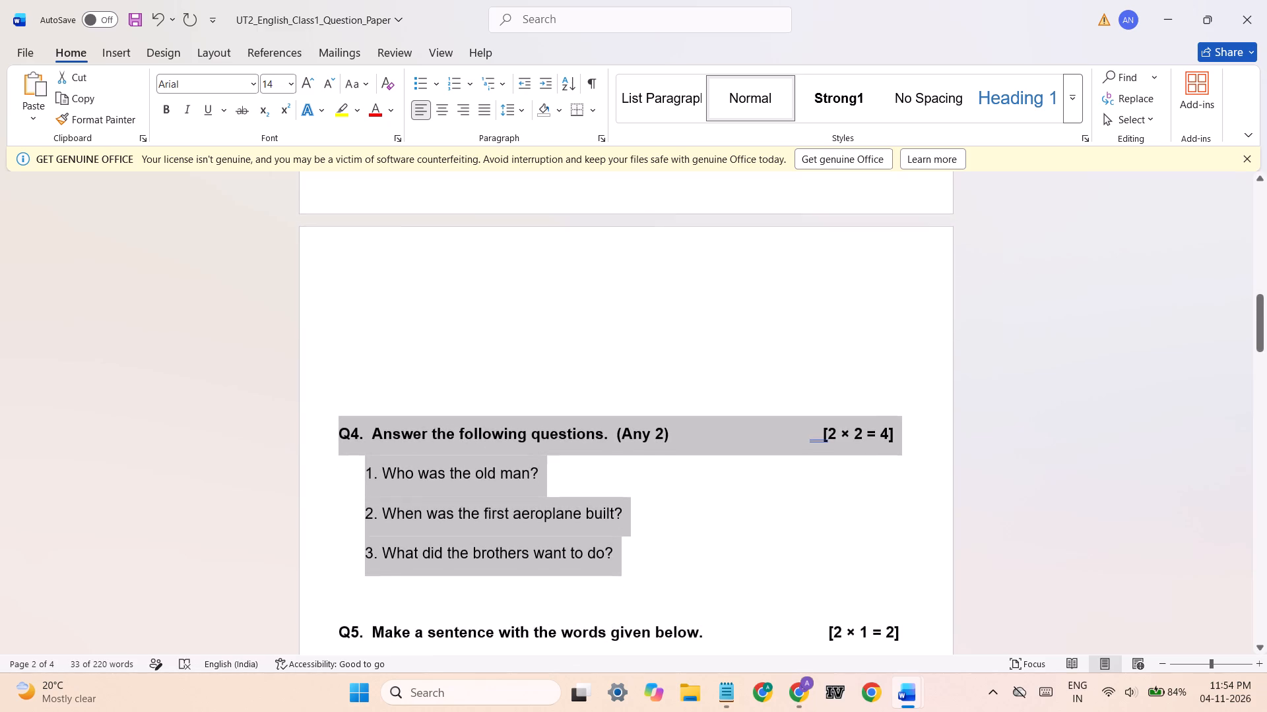
pyautogui.press('BackSpace')
pyautogui.press('BackSpace')
pyautogui.press('BackSpace')
pyautogui.press('BackSpace')
pyautogui.press('BackSpace')
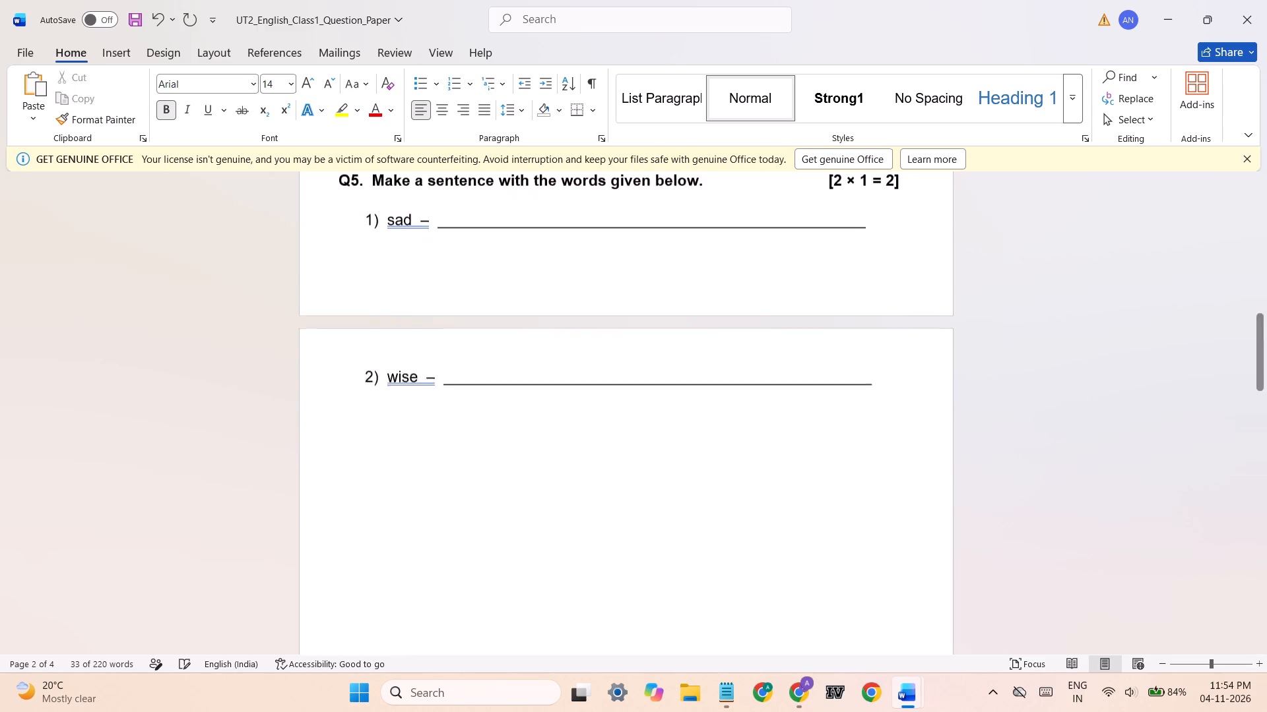
# Adjust the blank lines above the Q5 "Make a sentence" heading so that it starts on the second page.
pyautogui.press('Return')
pyautogui.press('Return')
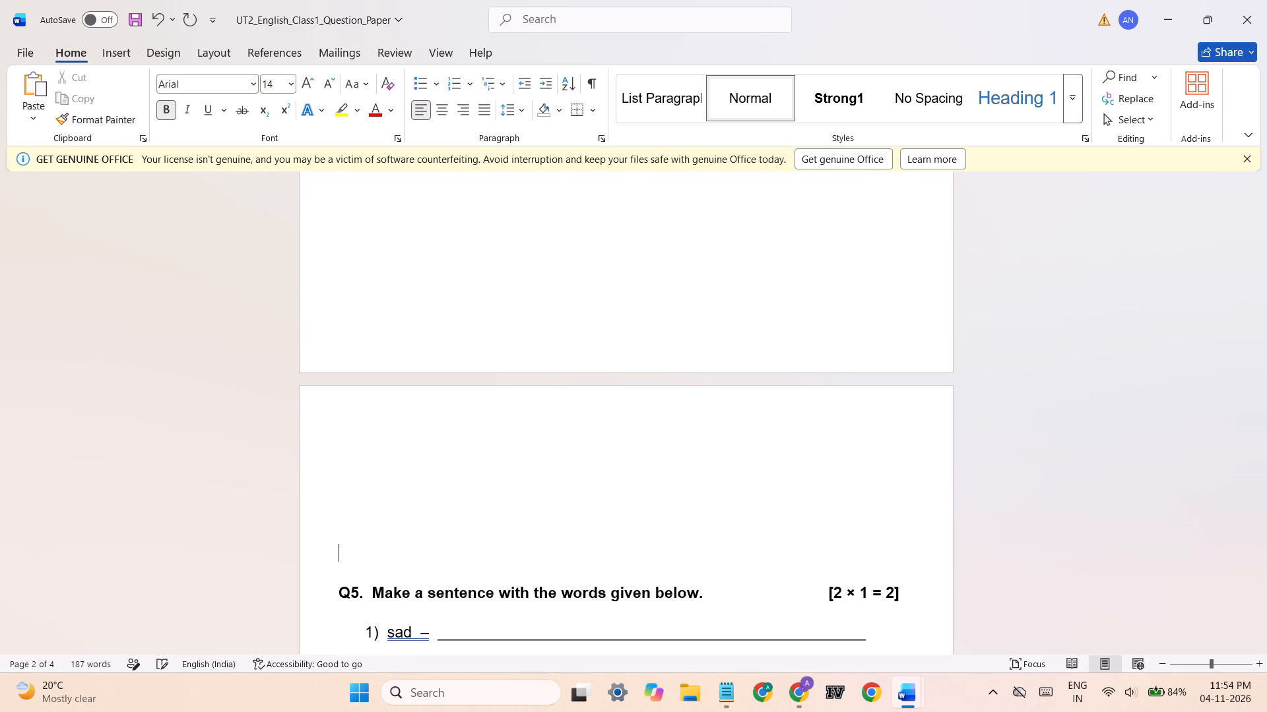
pyautogui.press('BackSpace')
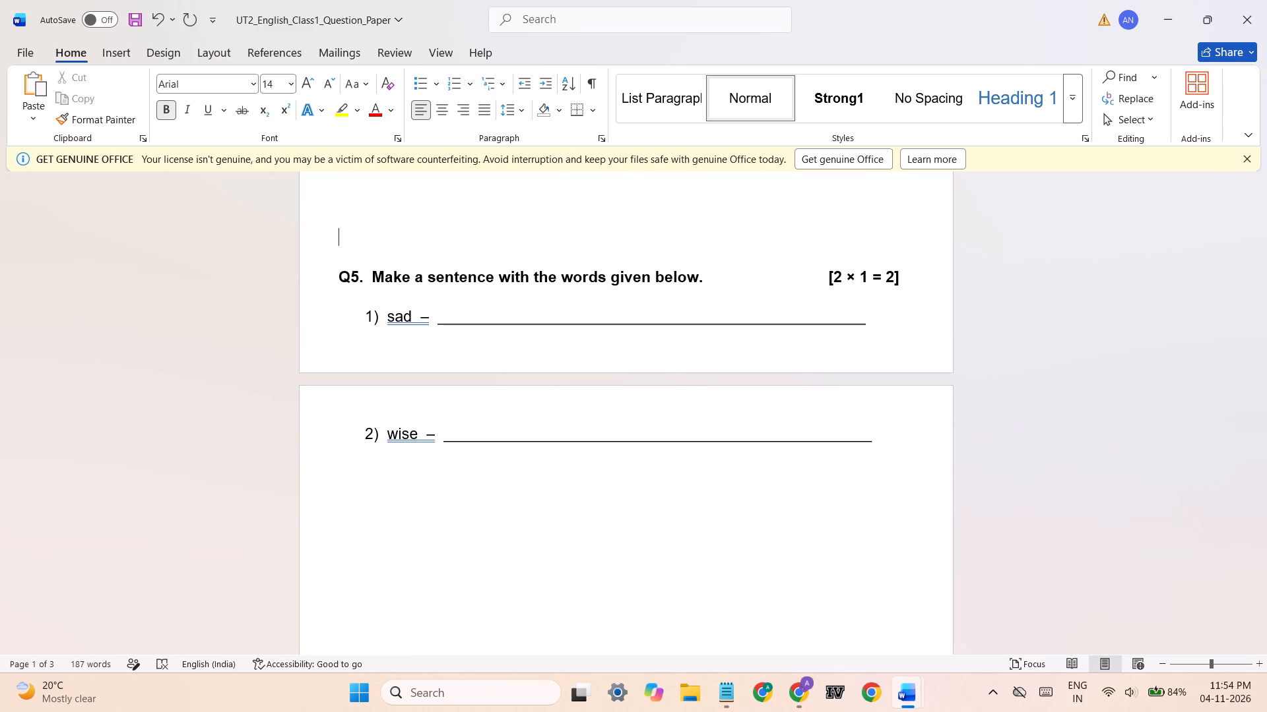
pyautogui.scroll(3, 653, 372)
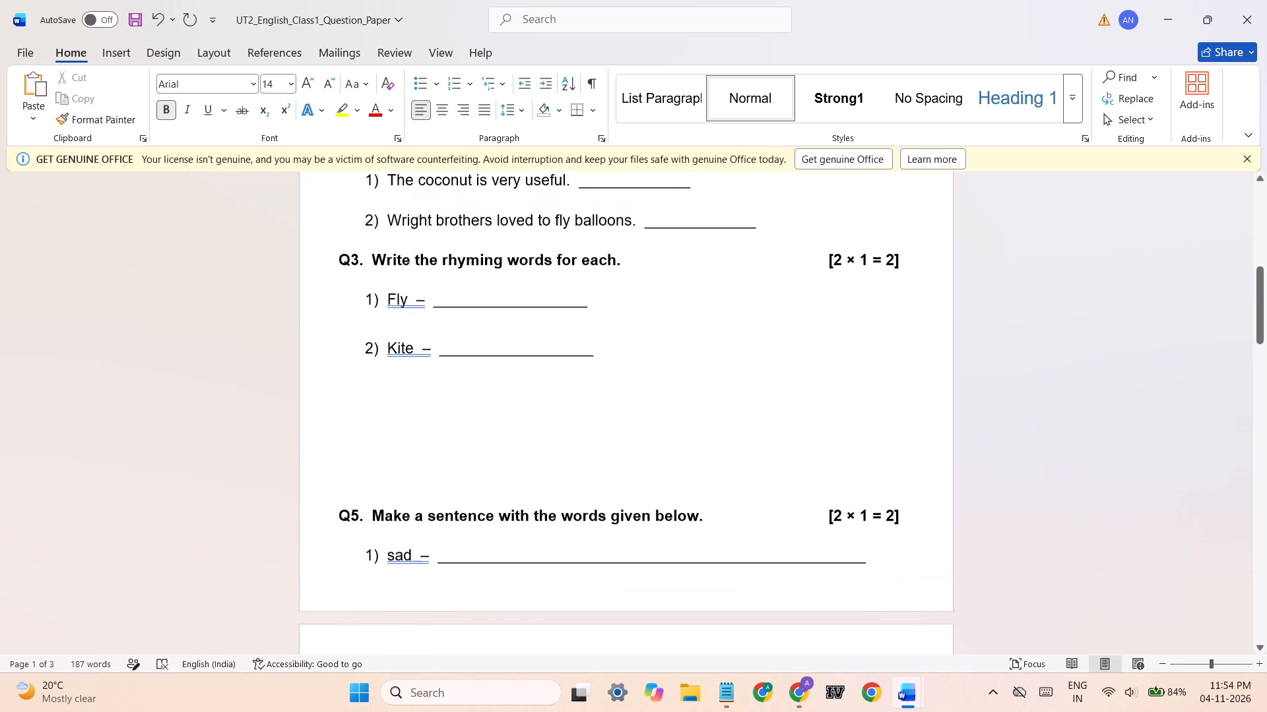
pyautogui.press('Return')
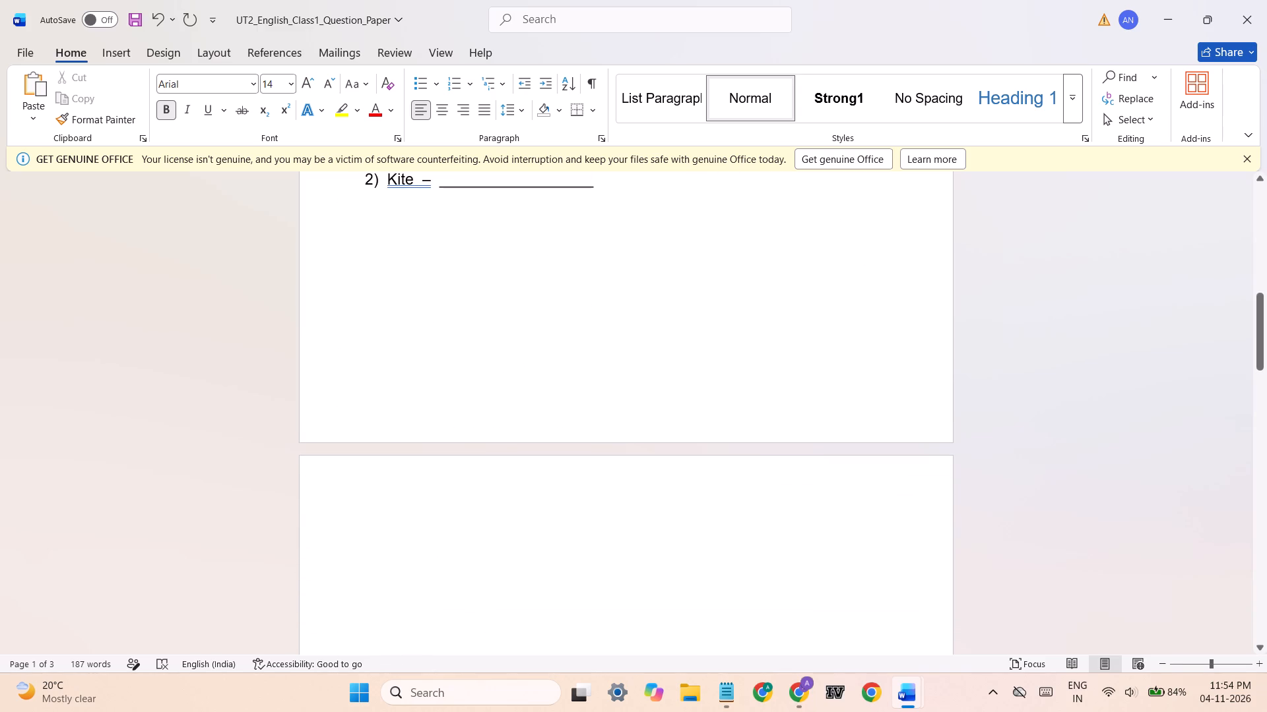
# Remove the blank lines below the Q3 item "Kite" on the first page.
pyautogui.click(407, 278)
pyautogui.scroll(2, 407, 278)
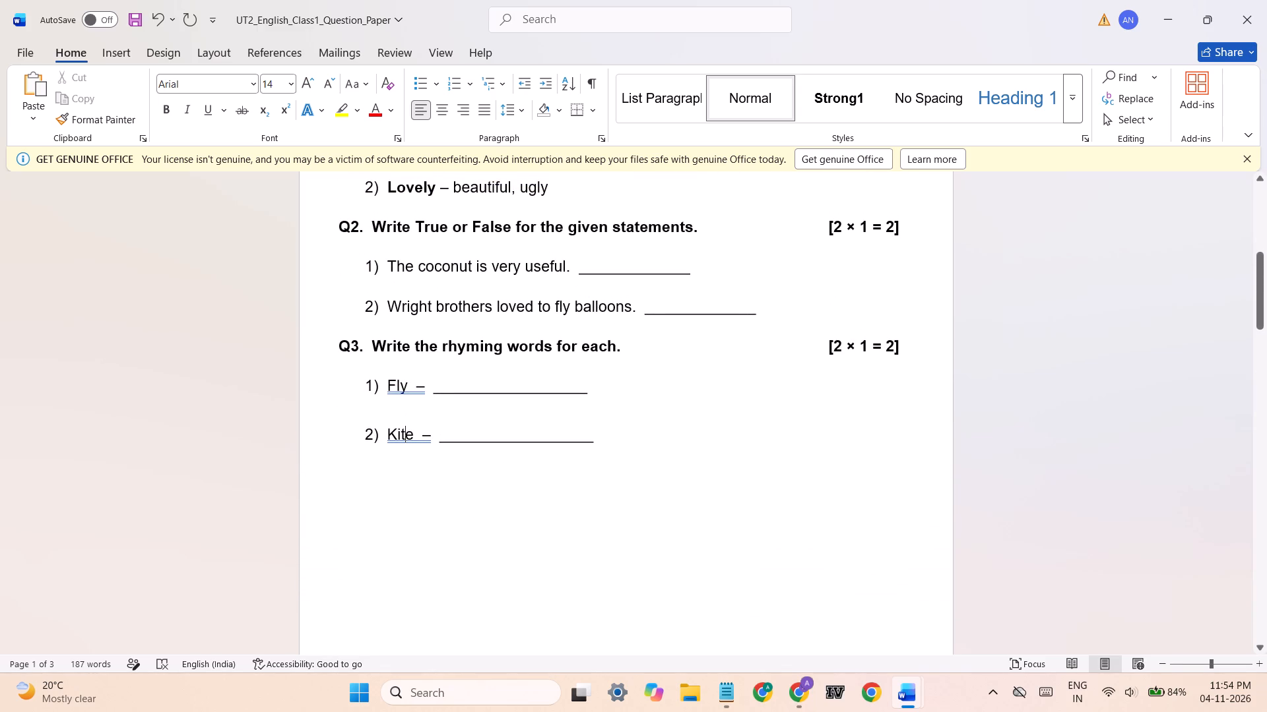
pyautogui.click(362, 512)
pyautogui.scroll(-1, 362, 512)
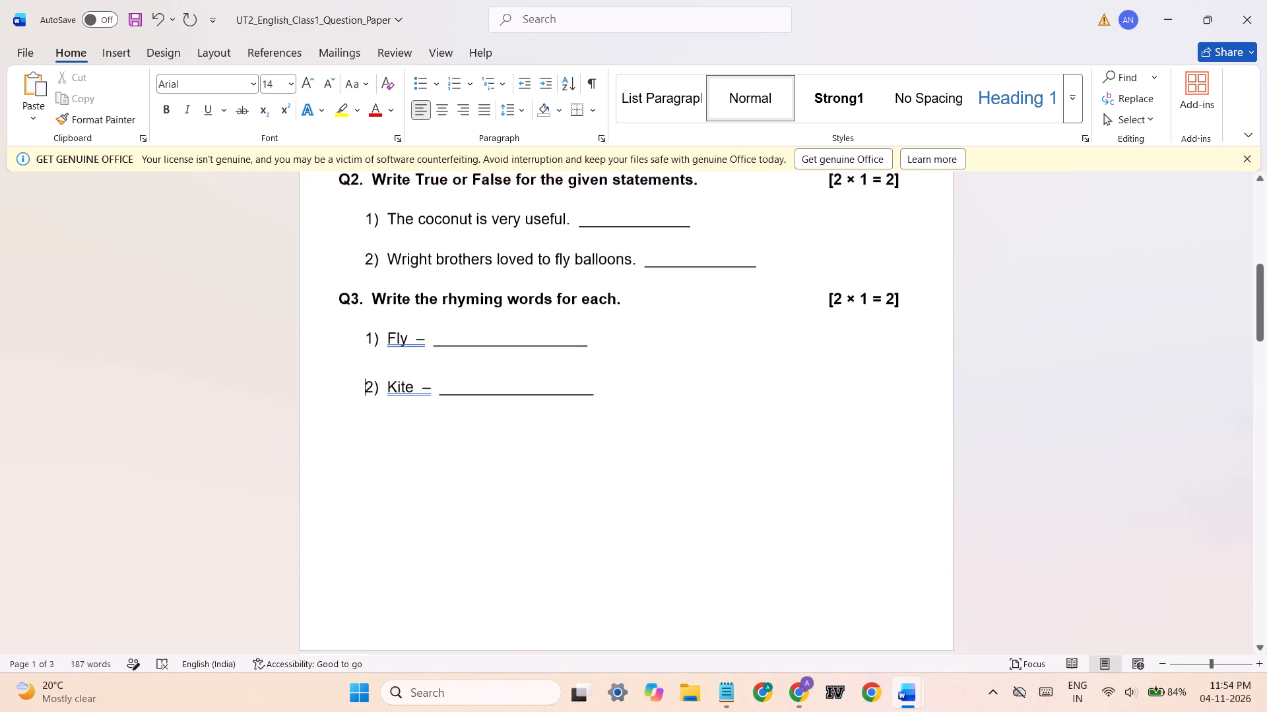
pyautogui.scroll(-1, 362, 512)
pyautogui.doubleClick(361, 502)
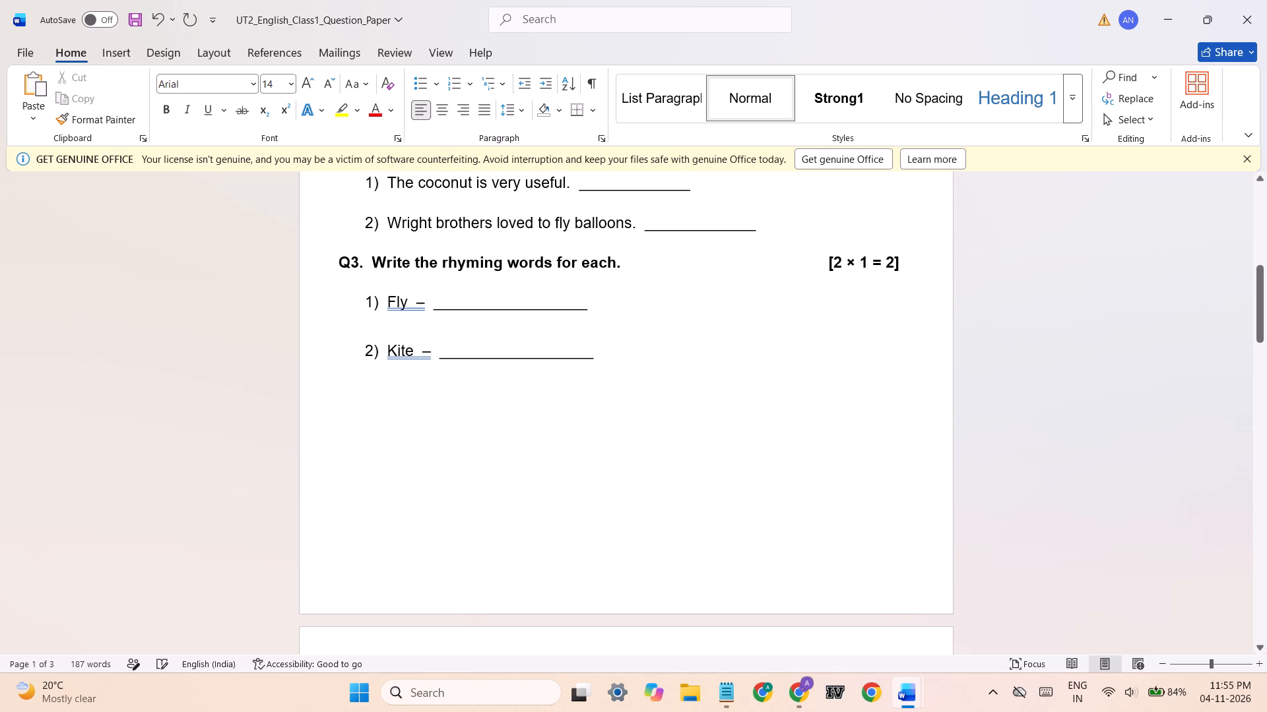
pyautogui.press('BackSpace')
pyautogui.press('BackSpace')
pyautogui.press('BackSpace')
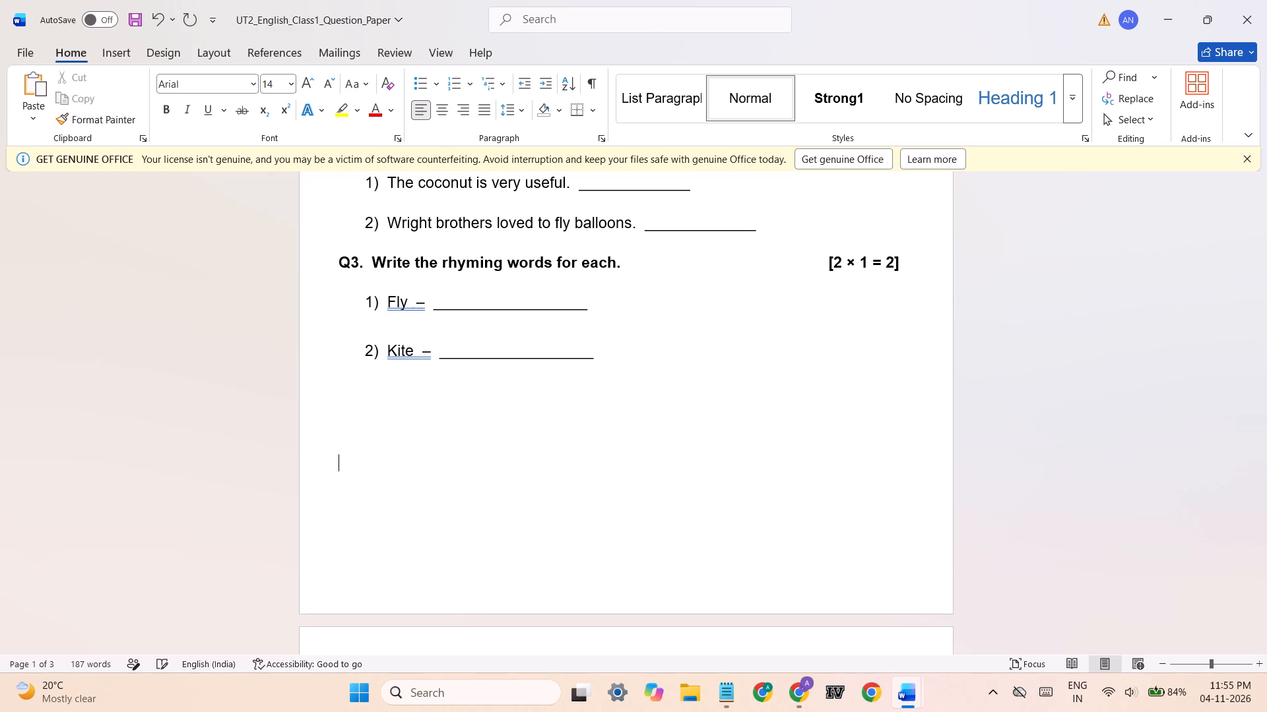
pyautogui.press('BackSpace')
pyautogui.press('BackSpace')
pyautogui.press('BackSpace')
# Paste the copied Q4 heading and its three questions below the "Kite" line, keeping text only.
pyautogui.hotkey('ctrl', 'v')
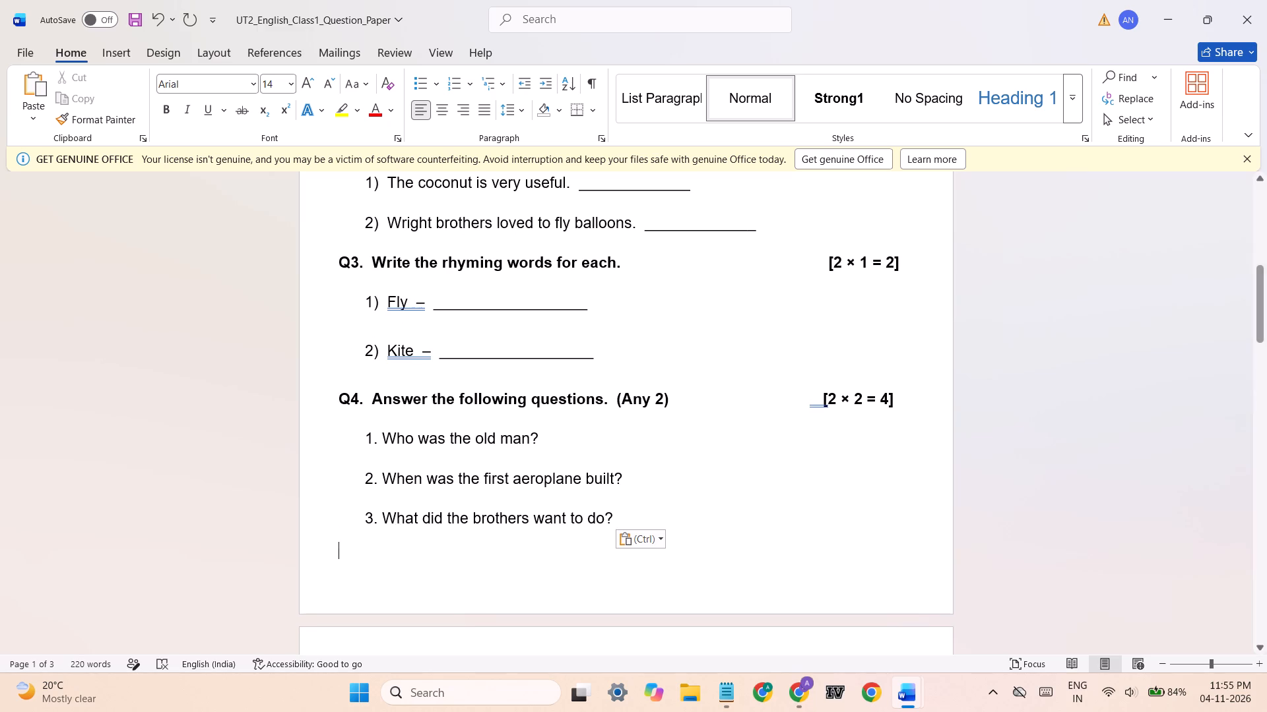
pyautogui.click(637, 541)
pyautogui.click(705, 591)
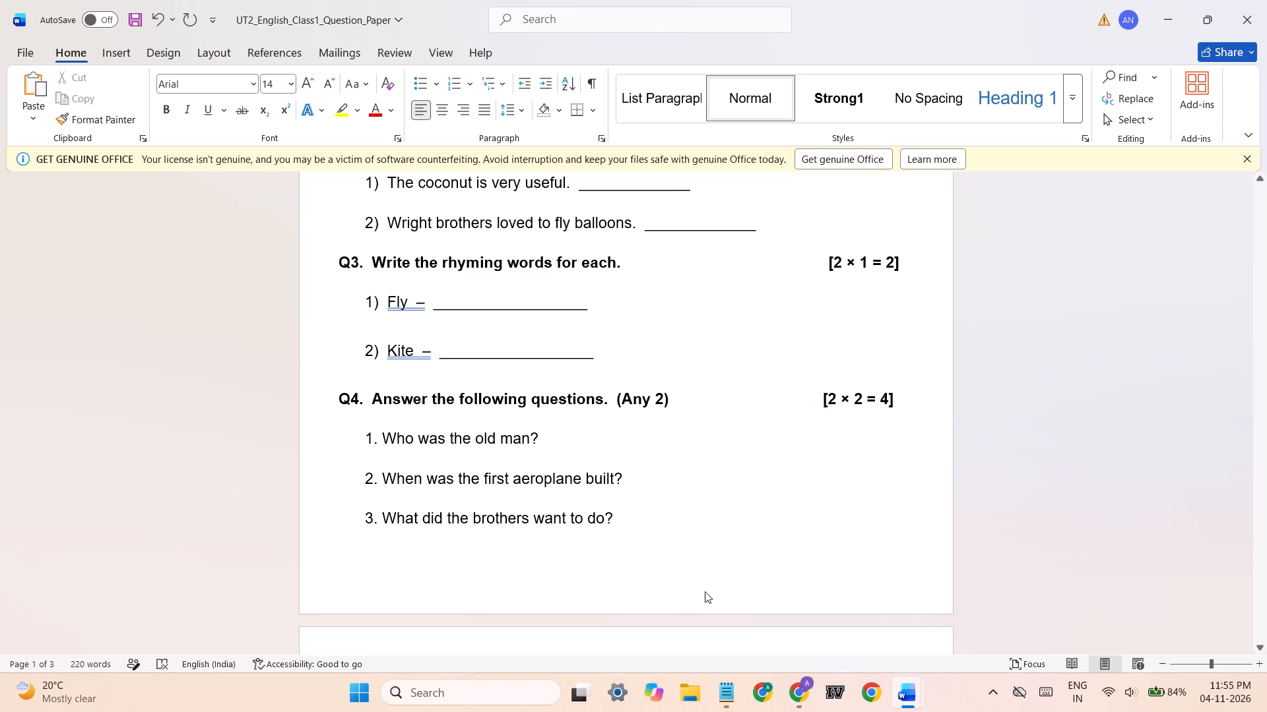
pyautogui.click(630, 461)
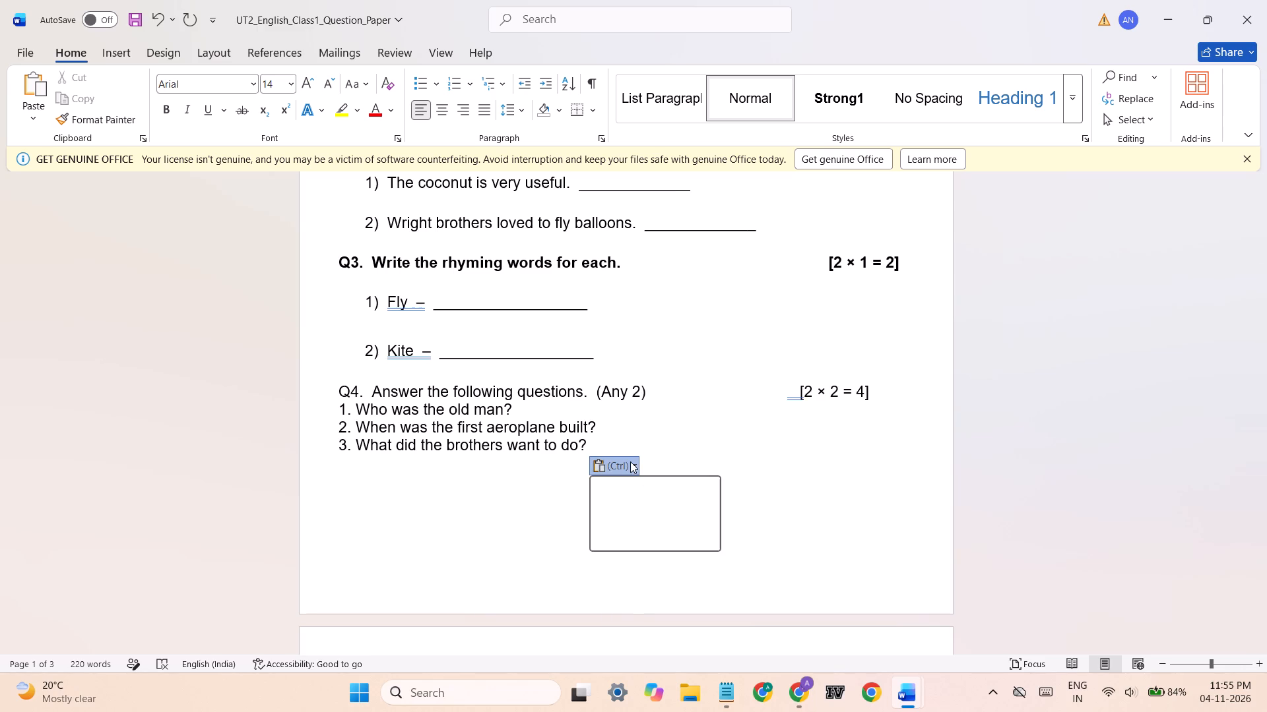
pyautogui.click(453, 562)
pyautogui.click(453, 562)
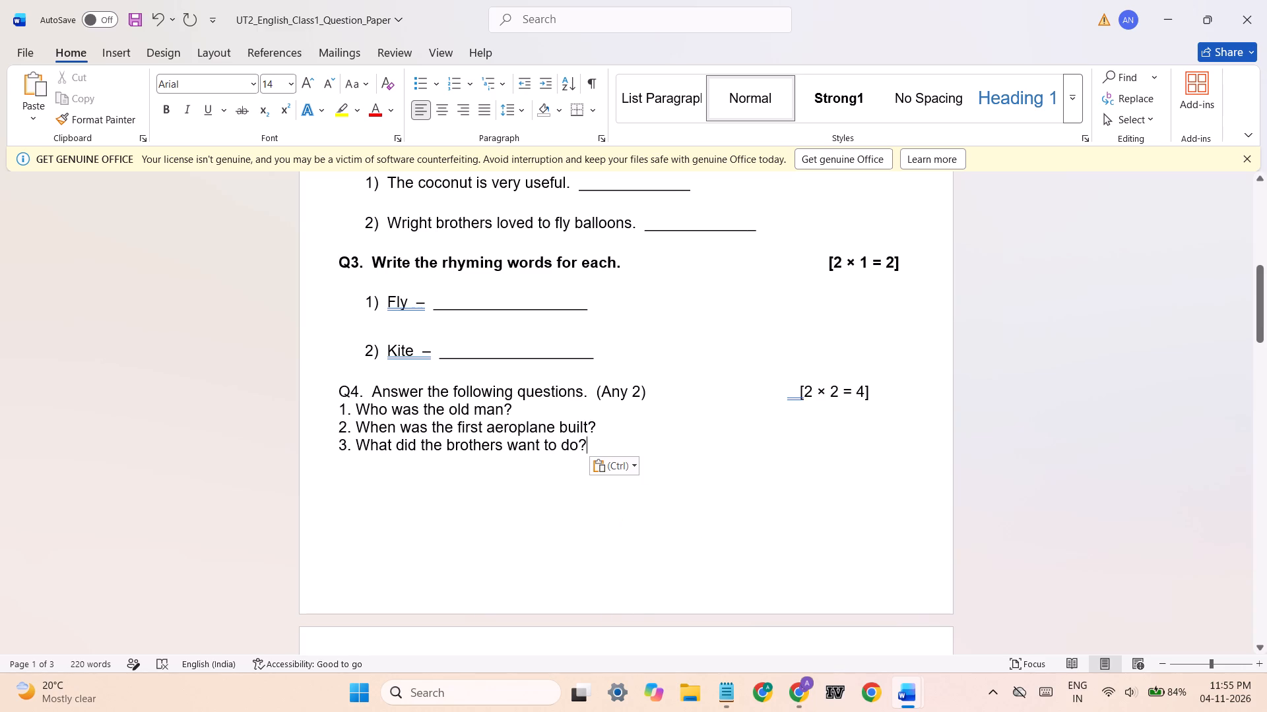
# Insert ten blank lines above the Q4 heading so that the block starts on the second page.
pyautogui.click(344, 386)
pyautogui.press('Left')
pyautogui.press('Return')
pyautogui.press('Return')
pyautogui.press('Return')
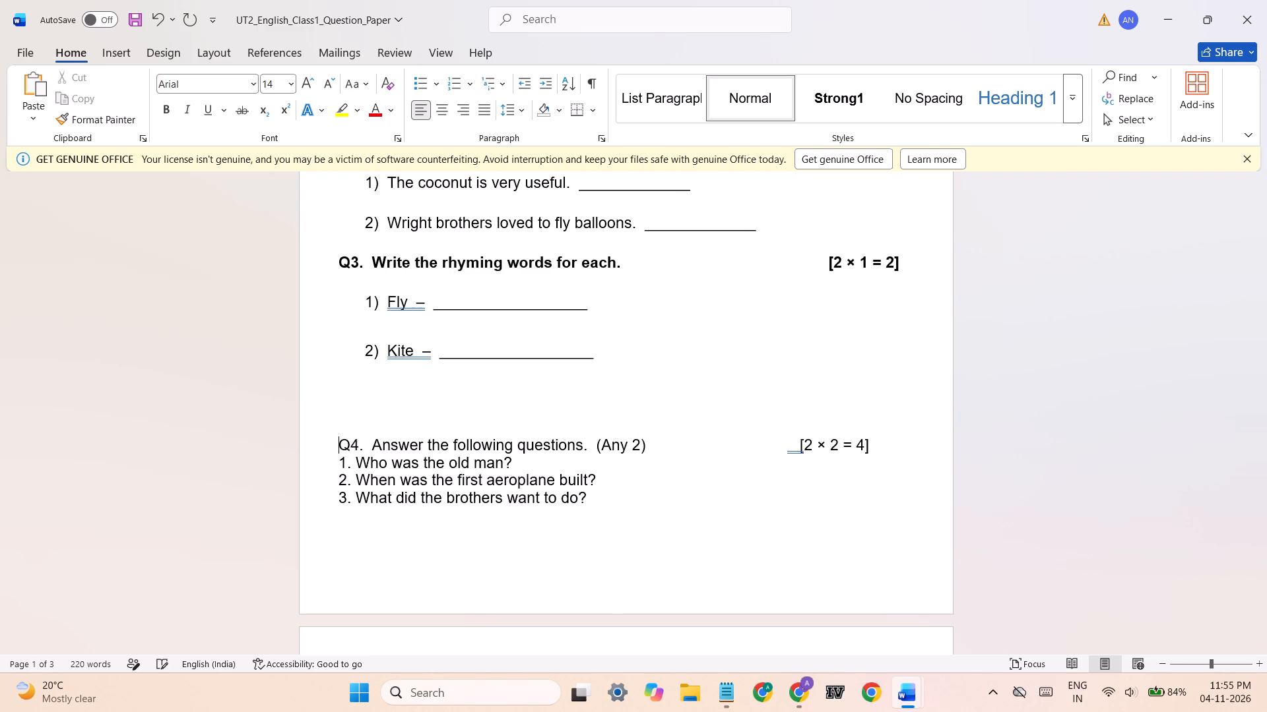
pyautogui.press('Return')
pyautogui.press('Return')
pyautogui.press('Return')
pyautogui.press('Return')
pyautogui.press('Return')
pyautogui.press('Return')
pyautogui.press('Return')
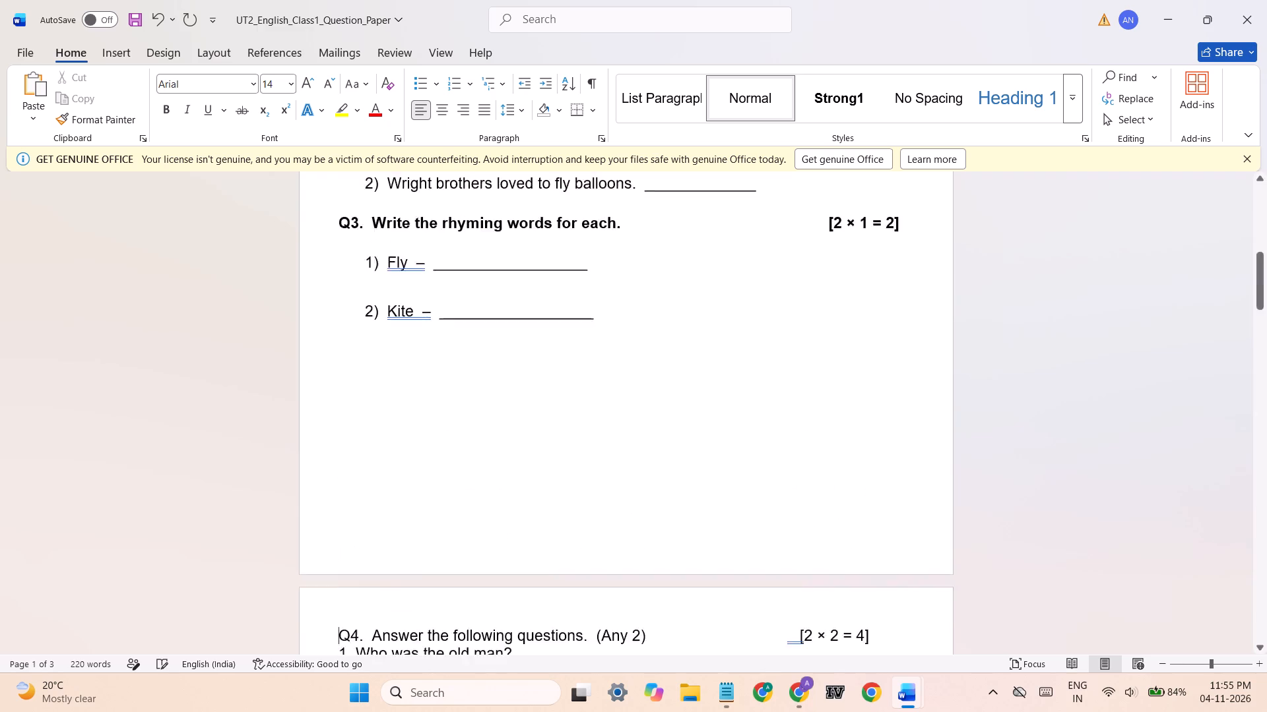
# Make the Q4 heading and its three questions bold.
pyautogui.scroll(-1, 344, 386)
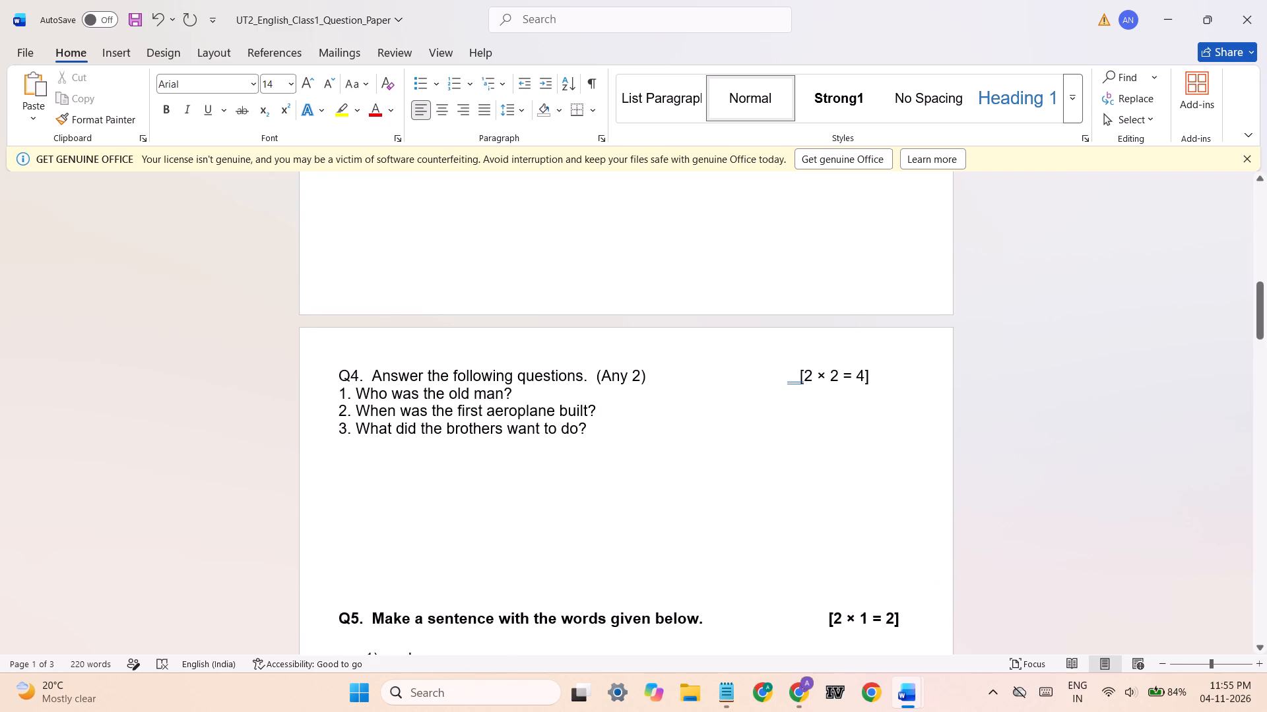
pyautogui.moveTo(342, 379); pyautogui.dragTo(694, 433)
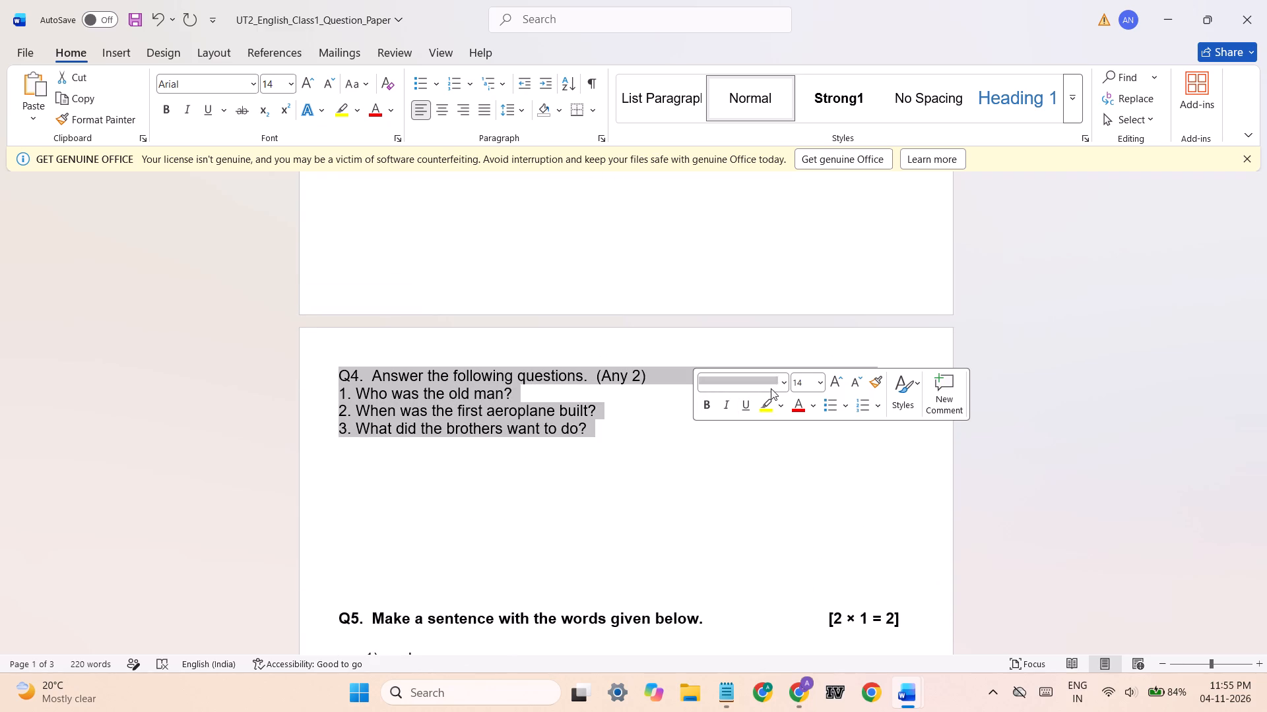
pyautogui.click(515, 611)
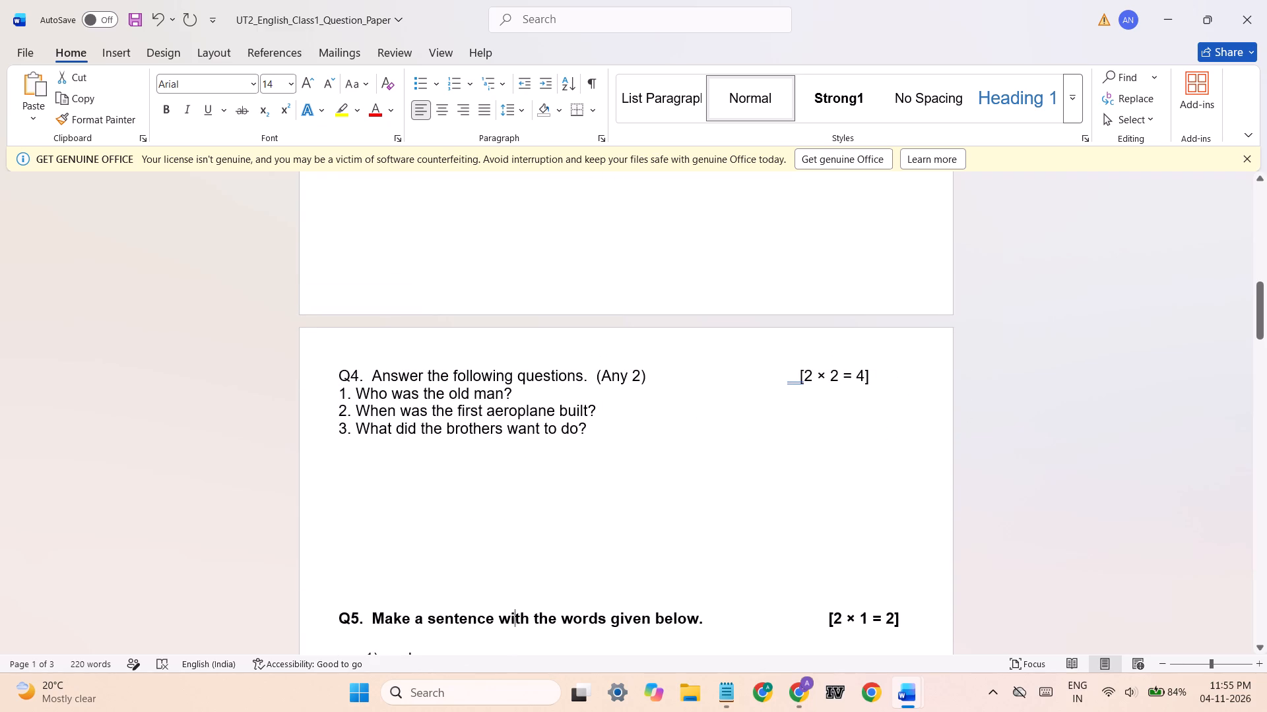
pyautogui.moveTo(515, 611); pyautogui.dragTo(613, 597)
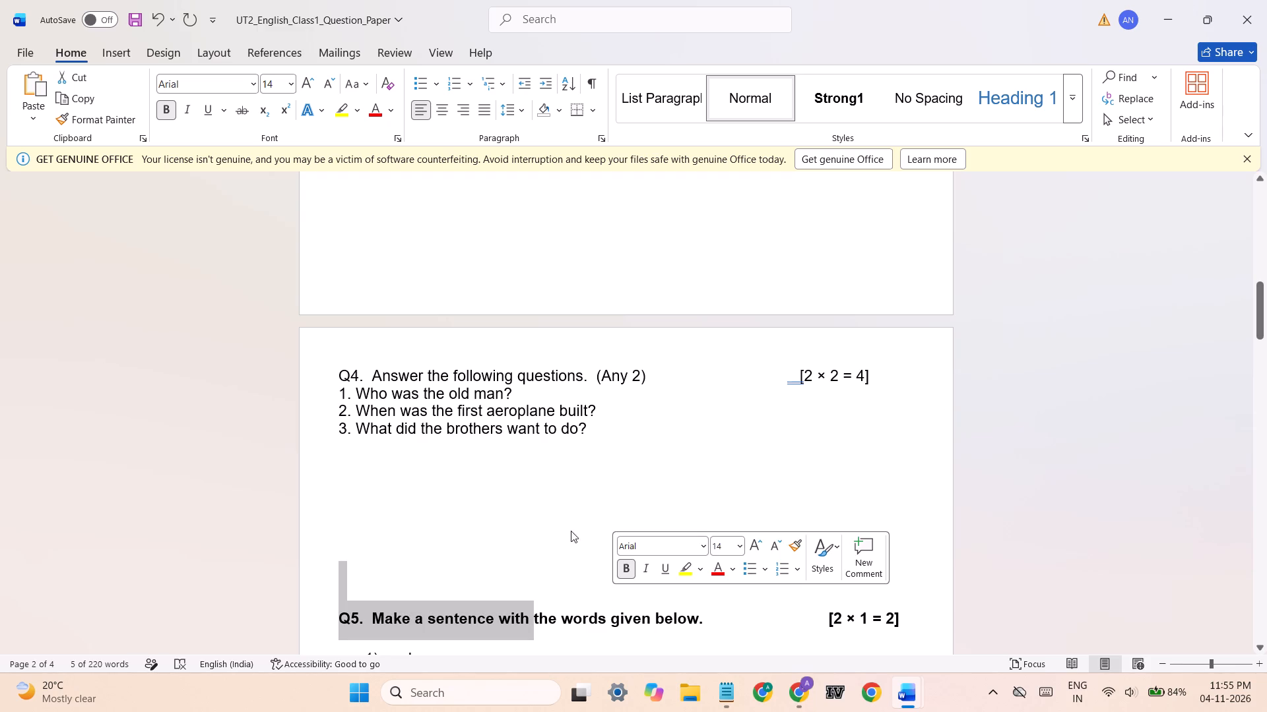
pyautogui.moveTo(342, 372); pyautogui.dragTo(609, 436)
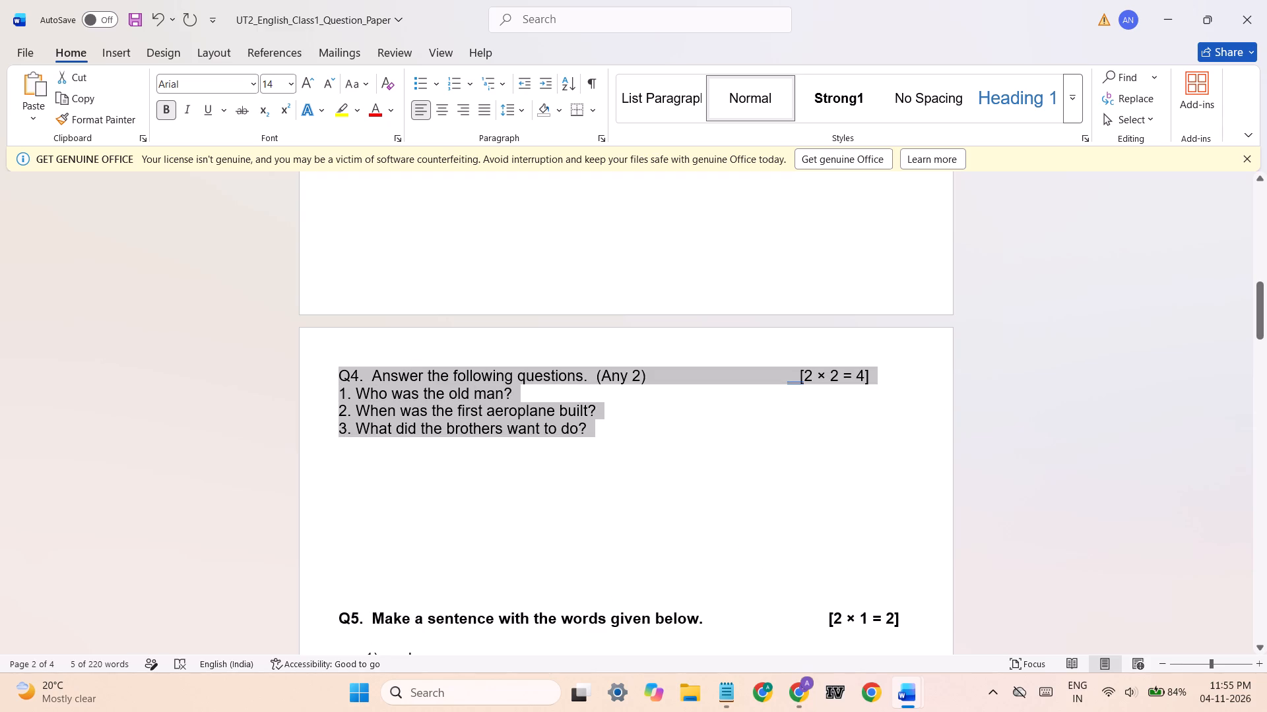
pyautogui.moveTo(609, 436); pyautogui.dragTo(618, 440)
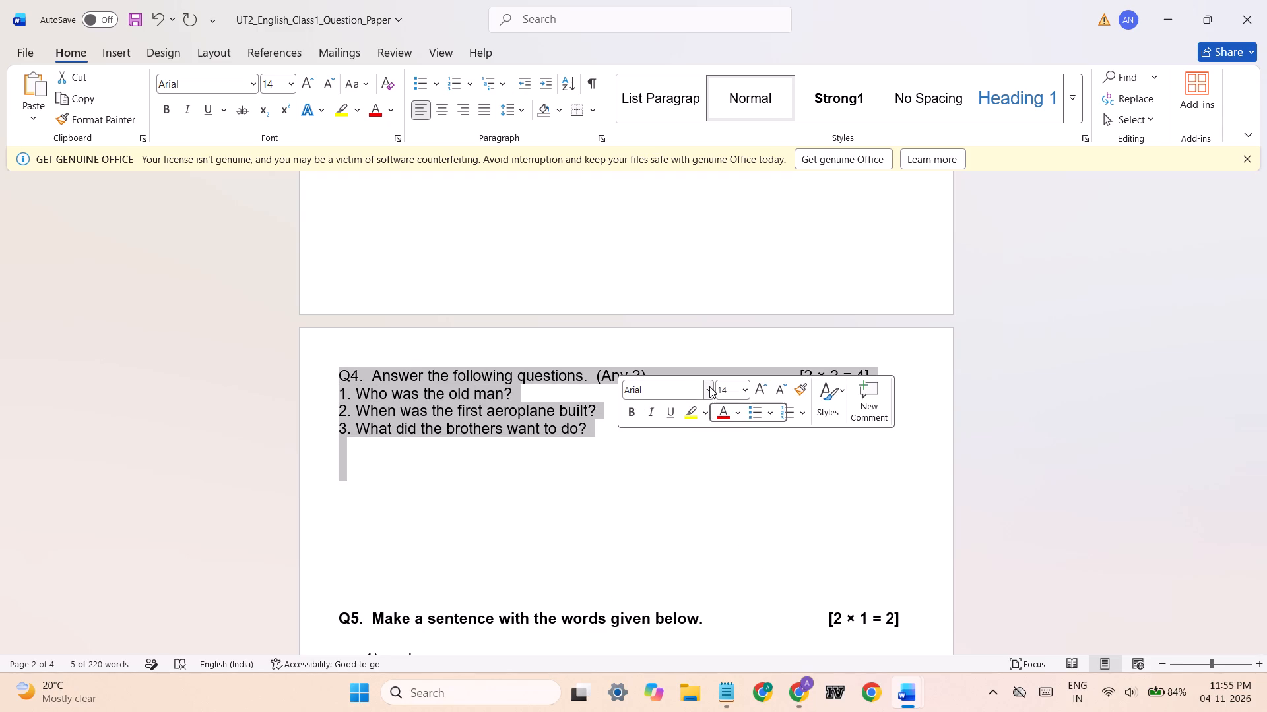
pyautogui.click(709, 386)
pyautogui.click(627, 411)
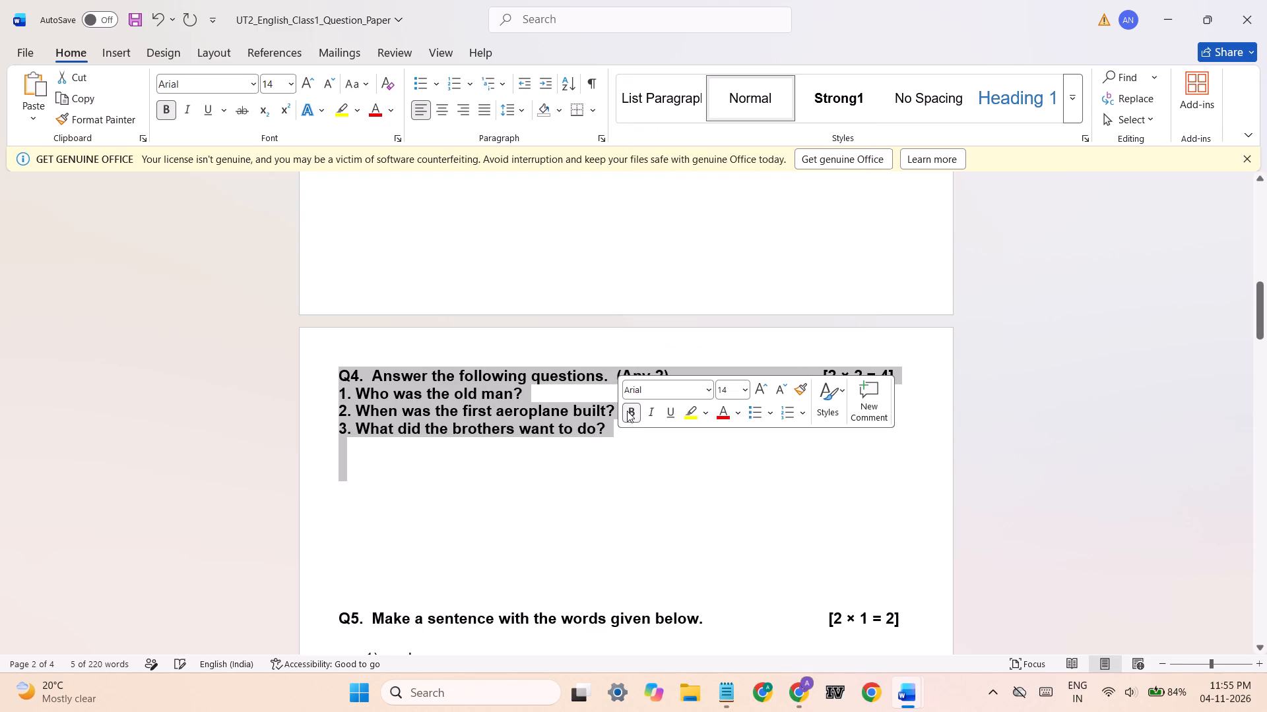
pyautogui.click(608, 425)
# Insert a blank line between the Q4 heading and its first question.
pyautogui.scroll(1, 608, 425)
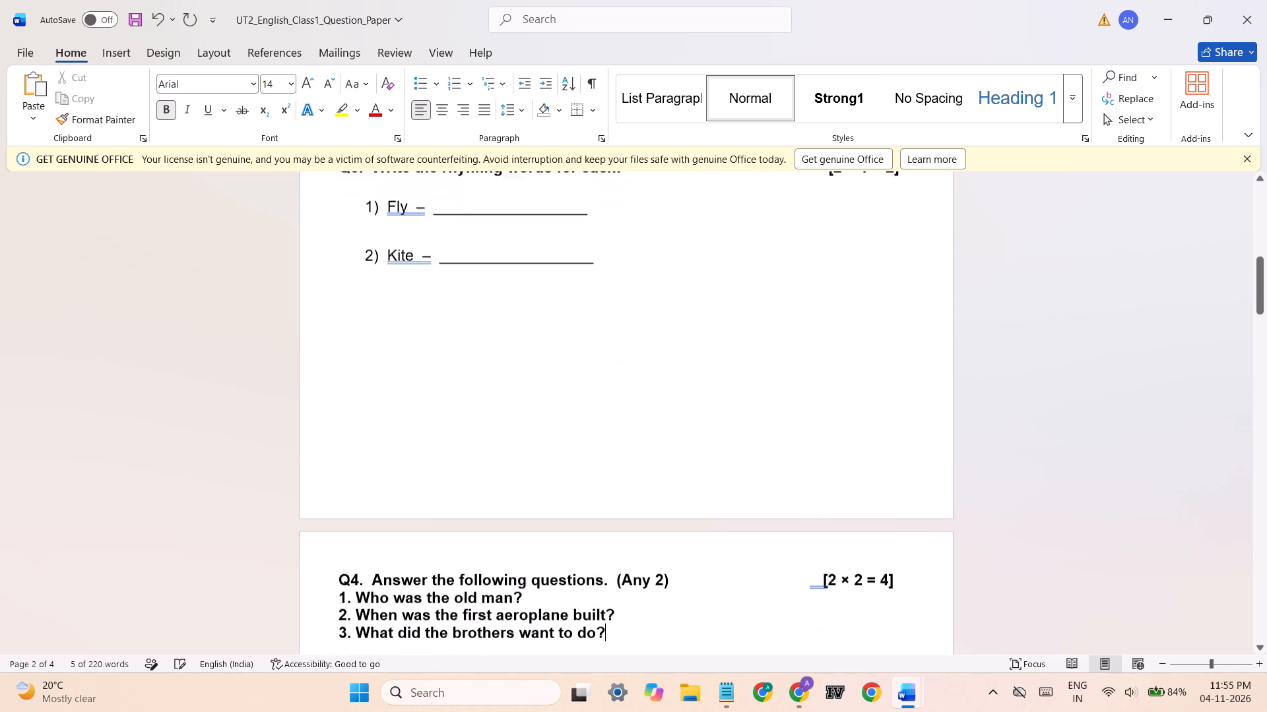
pyautogui.scroll(1, 608, 425)
pyautogui.scroll(1, 492, 415)
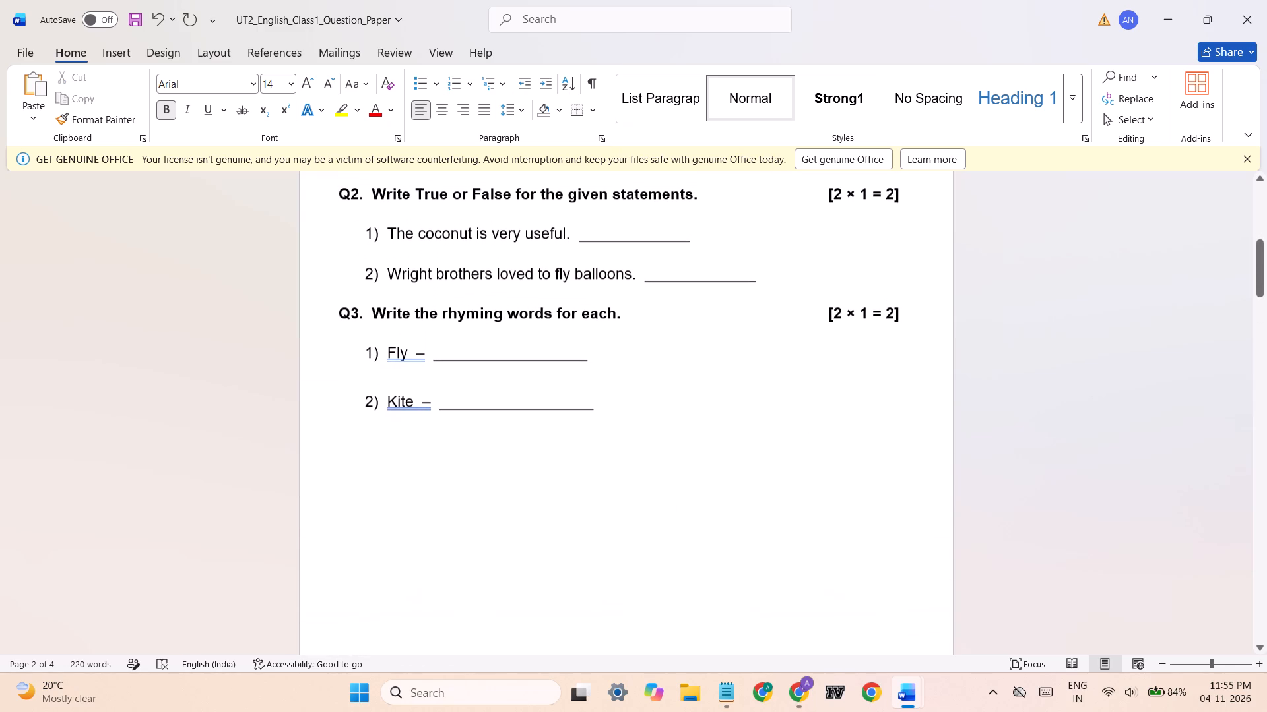
pyautogui.scroll(-1, 405, 478)
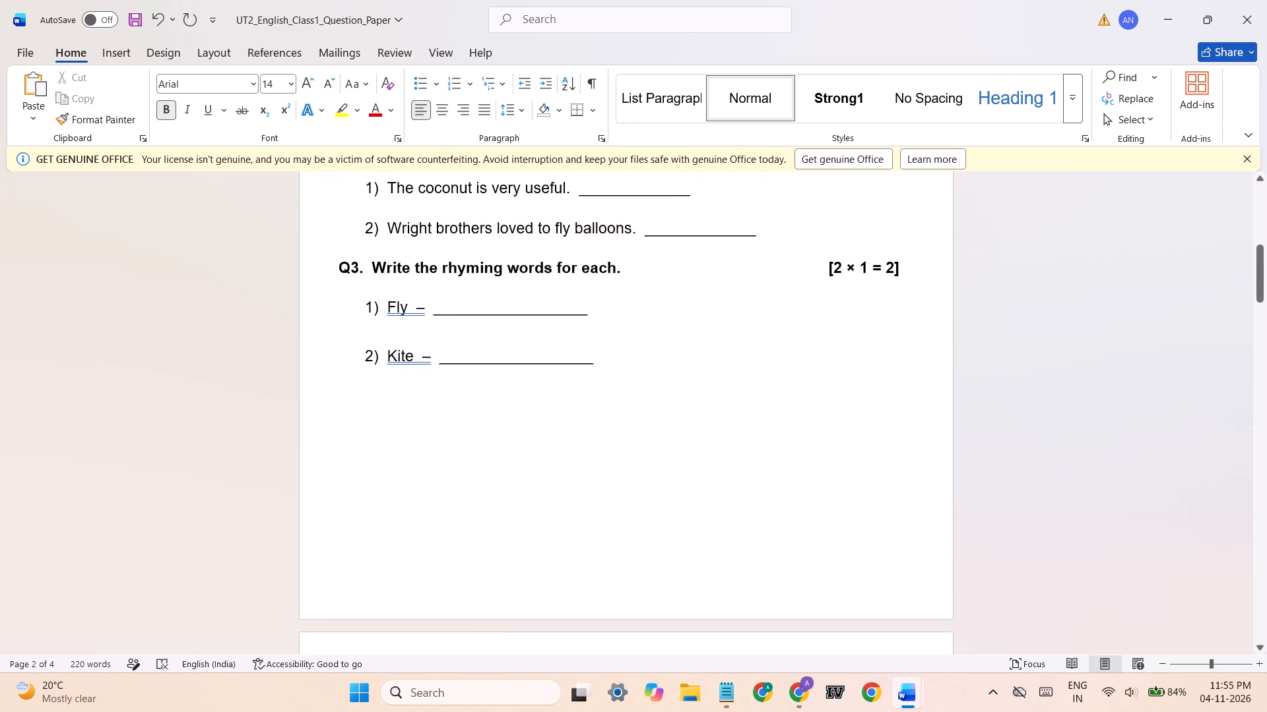
pyautogui.scroll(-1, 405, 478)
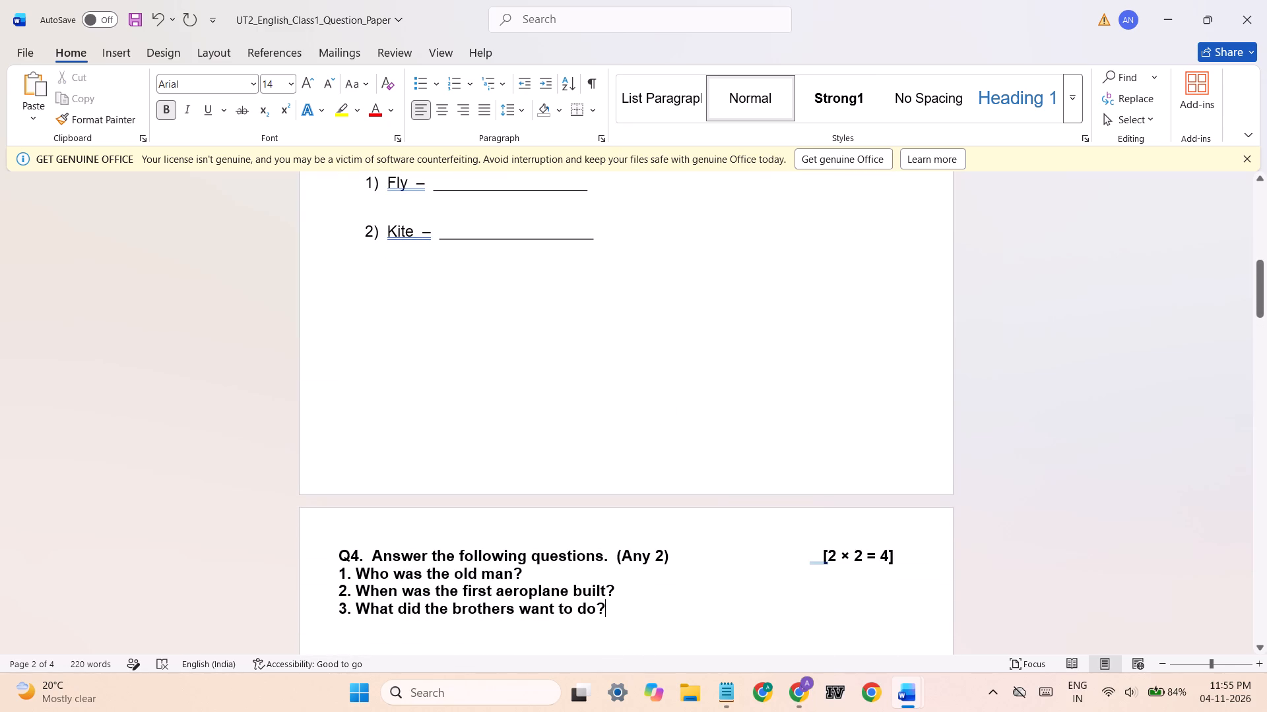
pyautogui.click(901, 552)
pyautogui.press('Return')
# Remove the bold formatting from the three questions under Q4, leaving the heading bold.
pyautogui.scroll(-1, 901, 552)
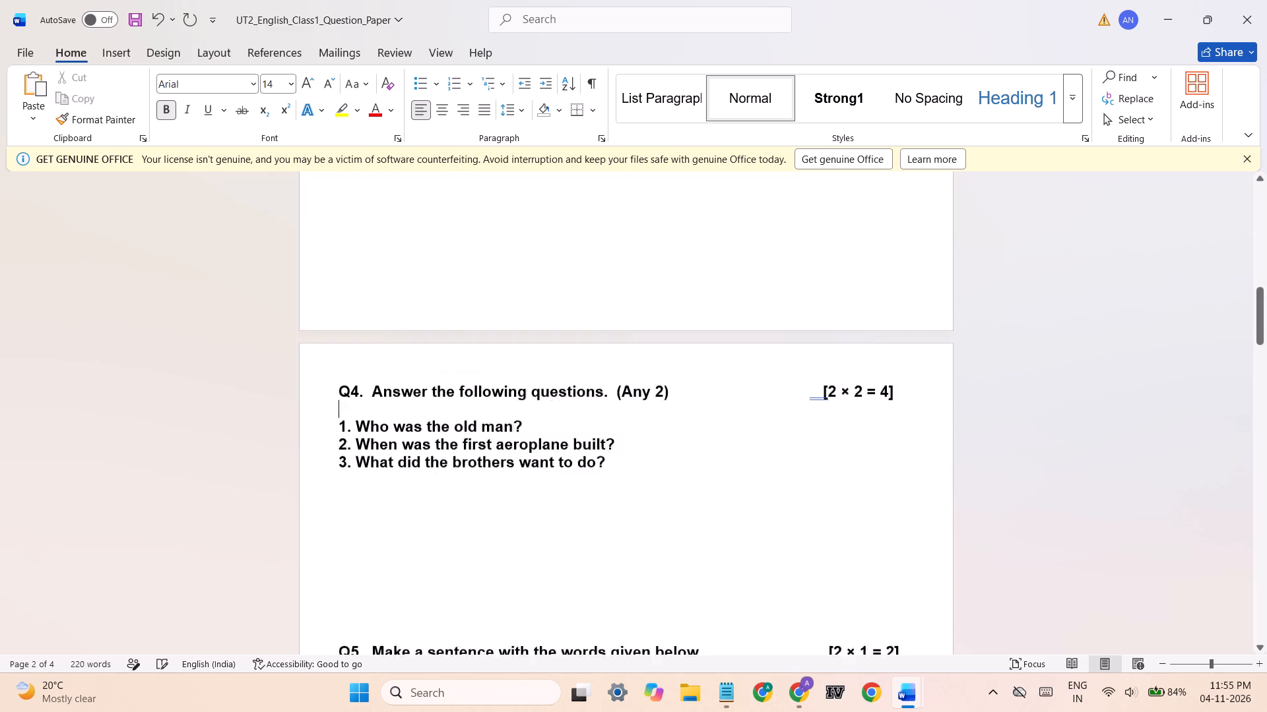
pyautogui.scroll(-1, 901, 552)
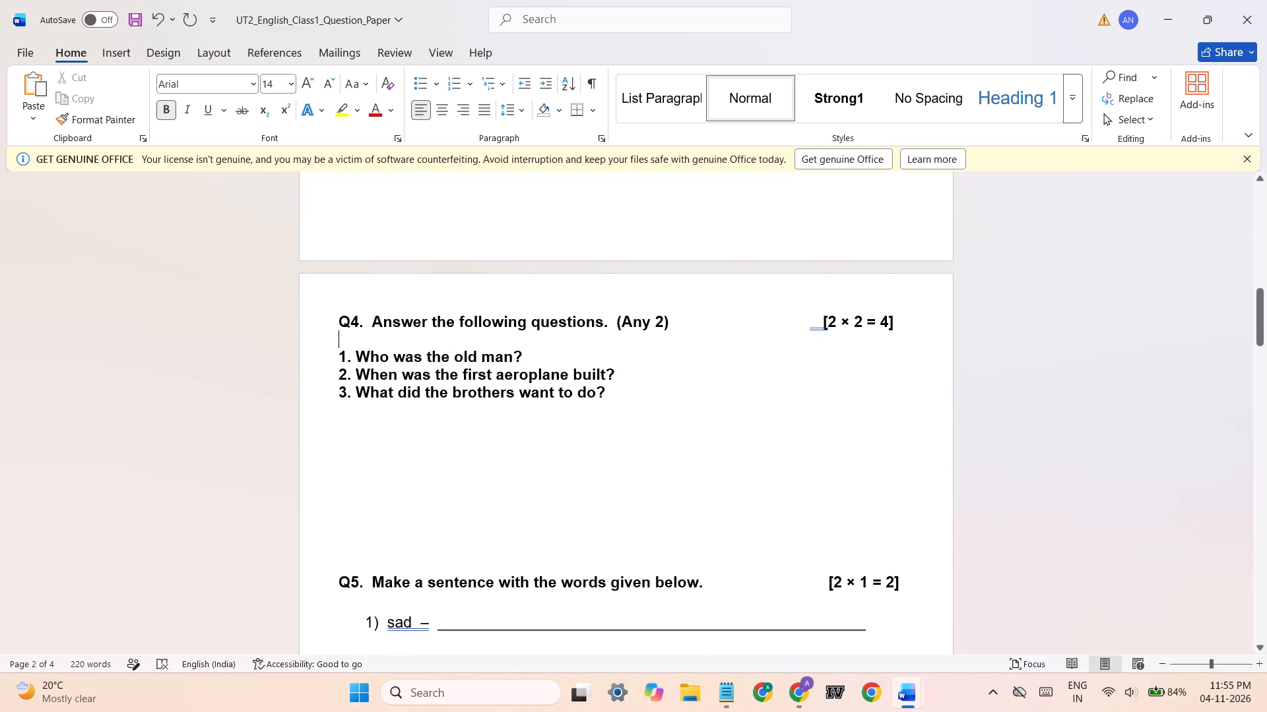
pyautogui.moveTo(341, 351); pyautogui.dragTo(639, 391)
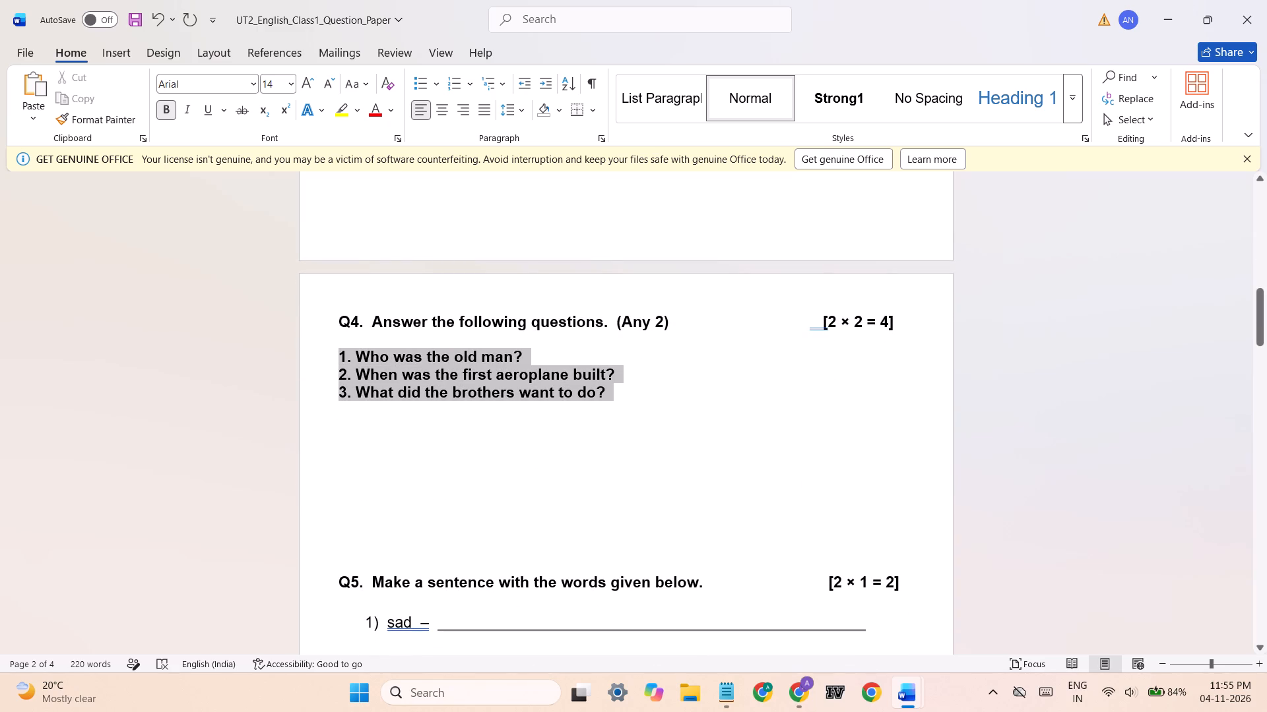
pyautogui.moveTo(639, 391); pyautogui.dragTo(646, 394)
pyautogui.click(663, 367)
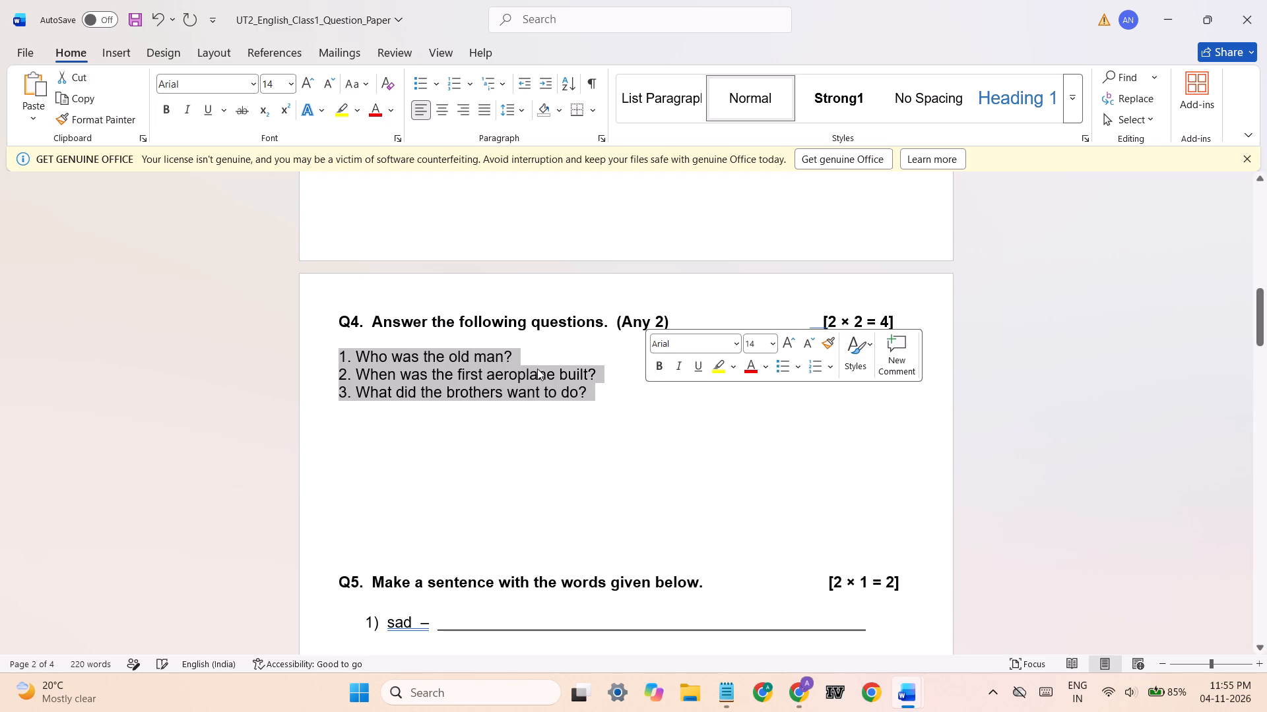
pyautogui.click(536, 357)
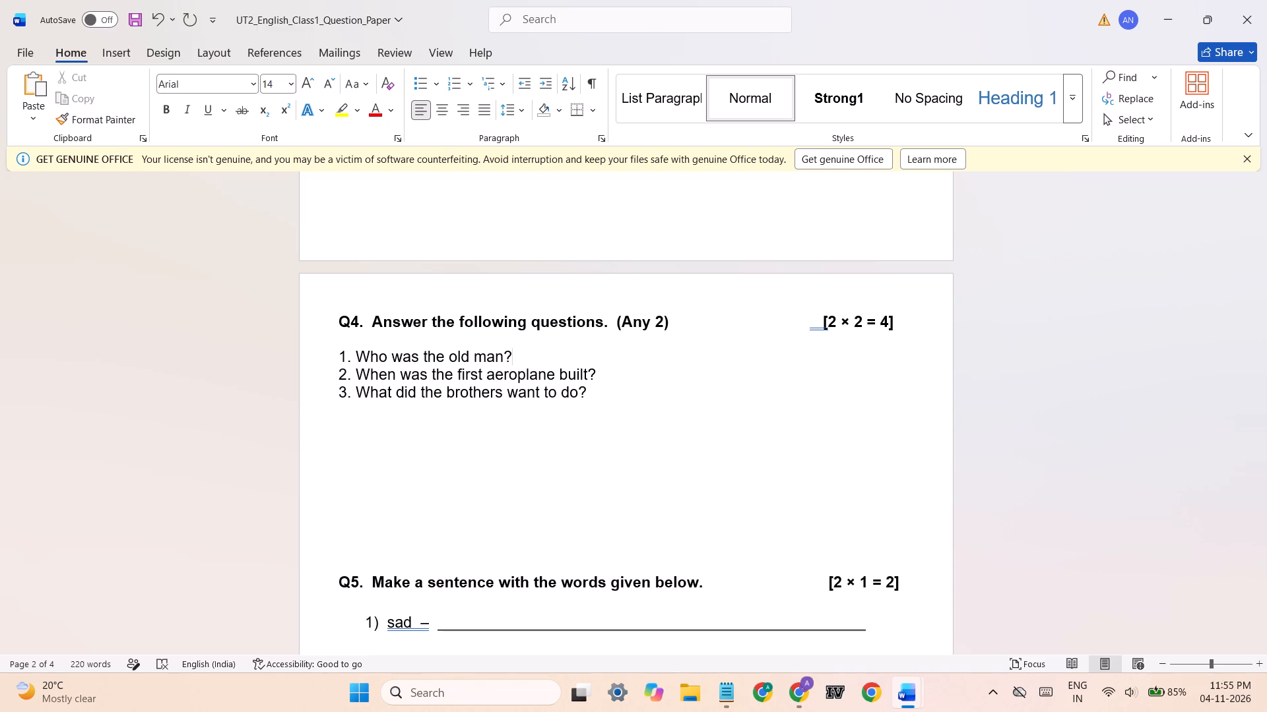
# Insert a blank line after the first Q4 question, "Who was the old man?".
pyautogui.scroll(1, 523, 391)
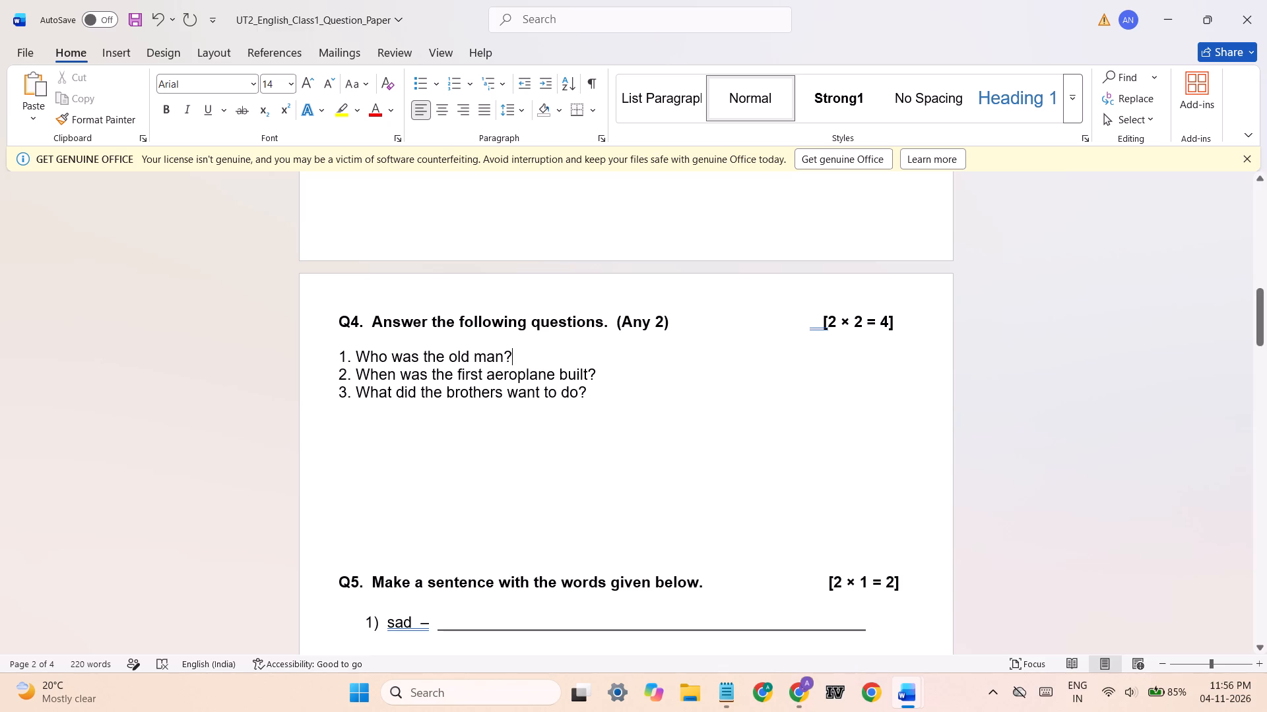
pyautogui.scroll(1, 521, 391)
pyautogui.keyDown('ctrl'); pyautogui.scroll(-1, 518, 445); pyautogui.keyUp('ctrl')
pyautogui.keyDown('ctrl'); pyautogui.scroll(1, 518, 445); pyautogui.keyUp('ctrl')
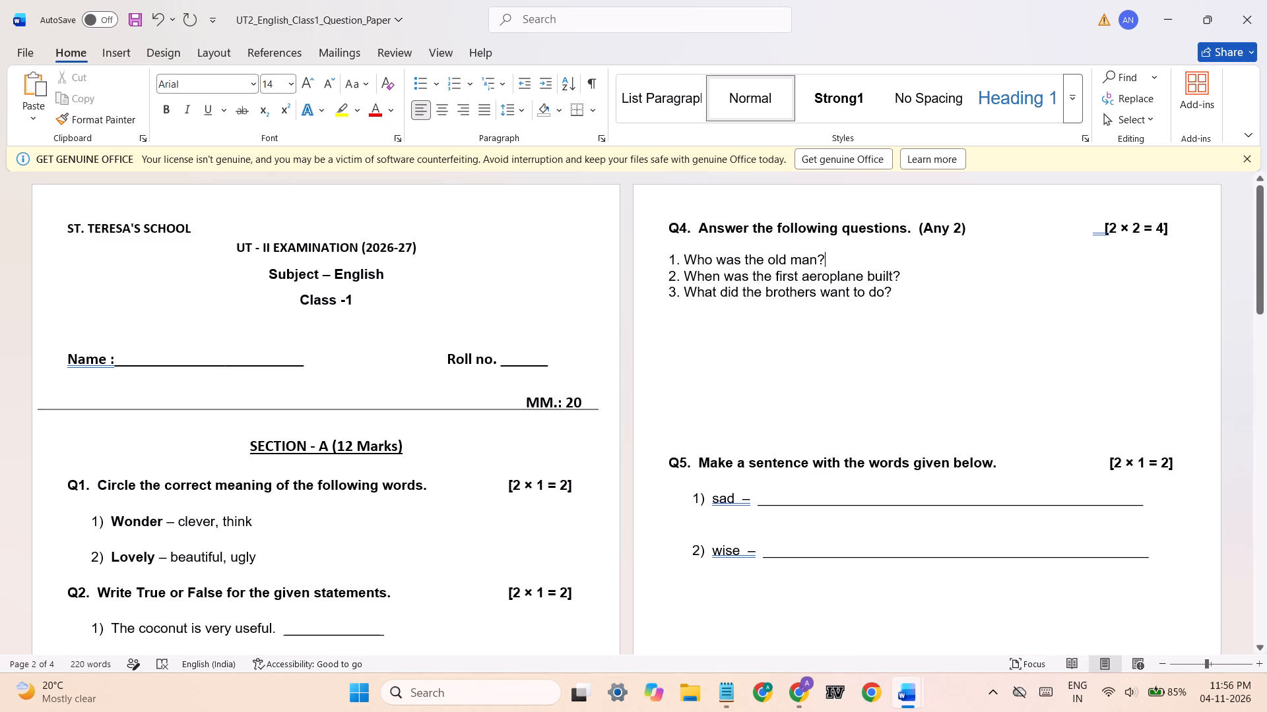
pyautogui.keyDown('ctrl'); pyautogui.scroll(1, 509, 446); pyautogui.keyUp('ctrl')
pyautogui.scroll(1, 509, 446)
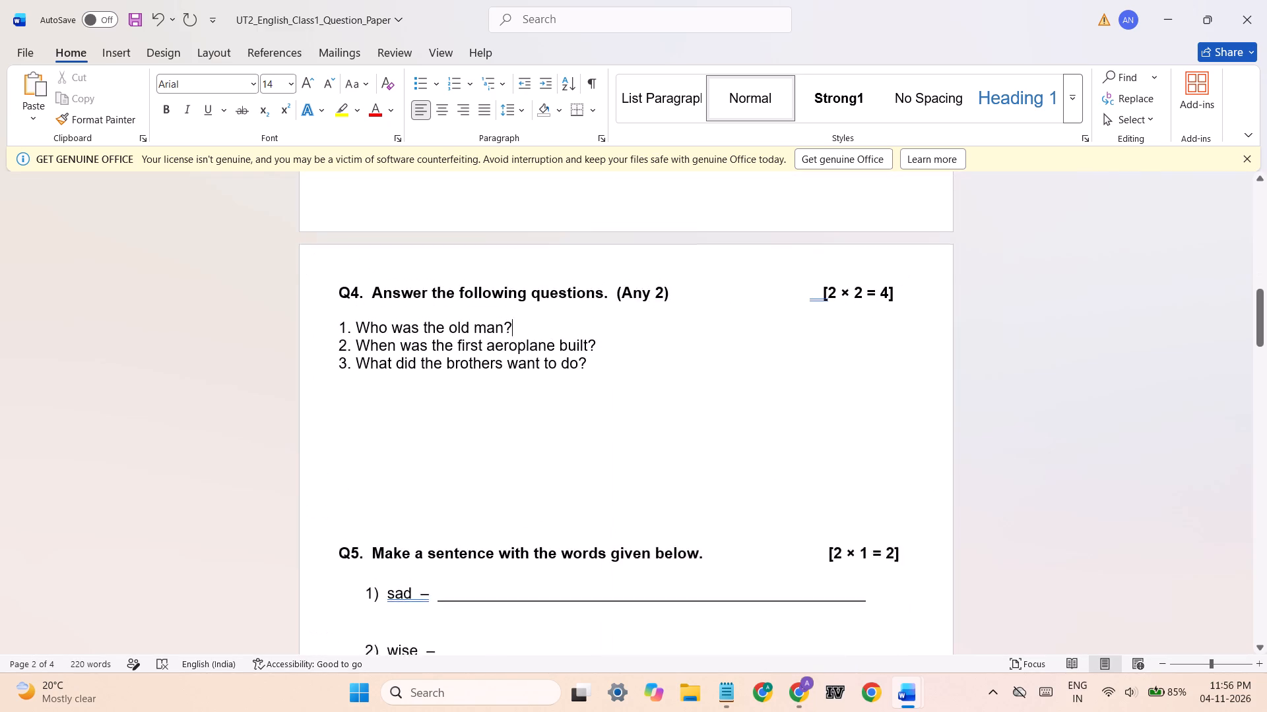
pyautogui.scroll(1, 509, 446)
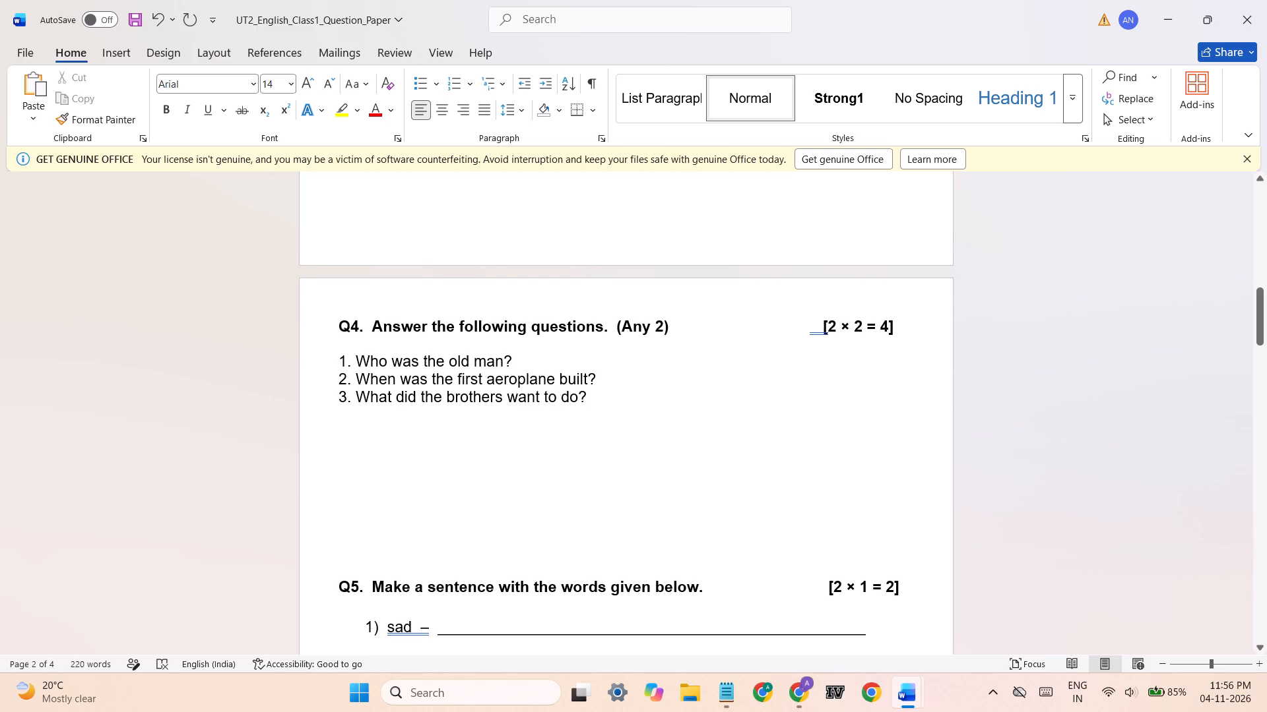
pyautogui.press('Return')
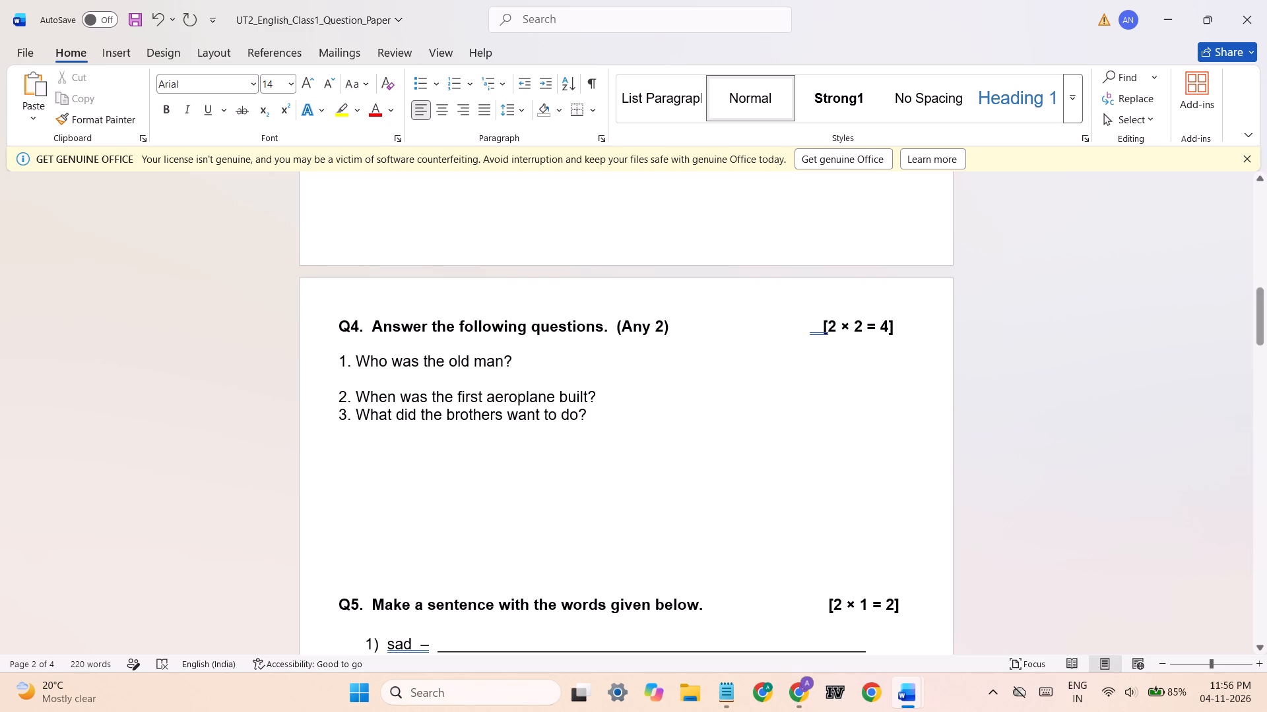
# Reformat the first Q4 question to read "1) Who was the old man ?", with a space before the question mark.
pyautogui.click(354, 359)
pyautogui.press('Left')
pyautogui.press('BackSpace')
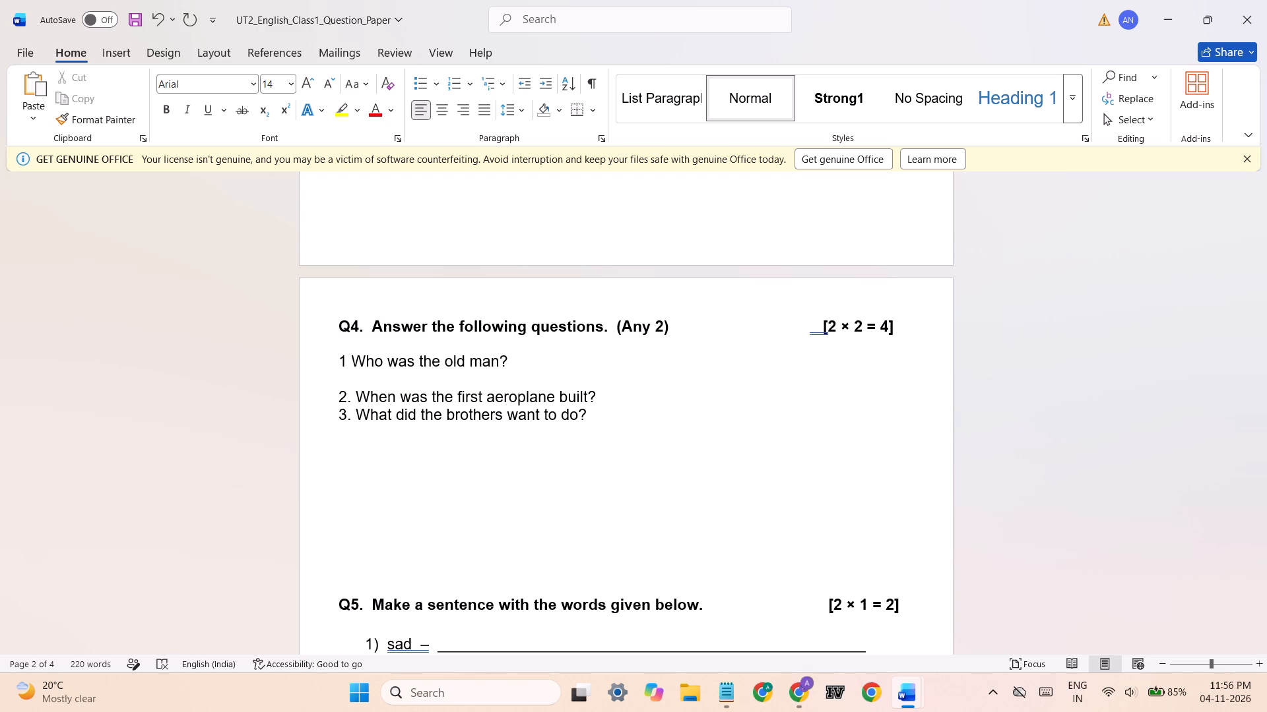
pyautogui.write(')')
pyautogui.press('space')
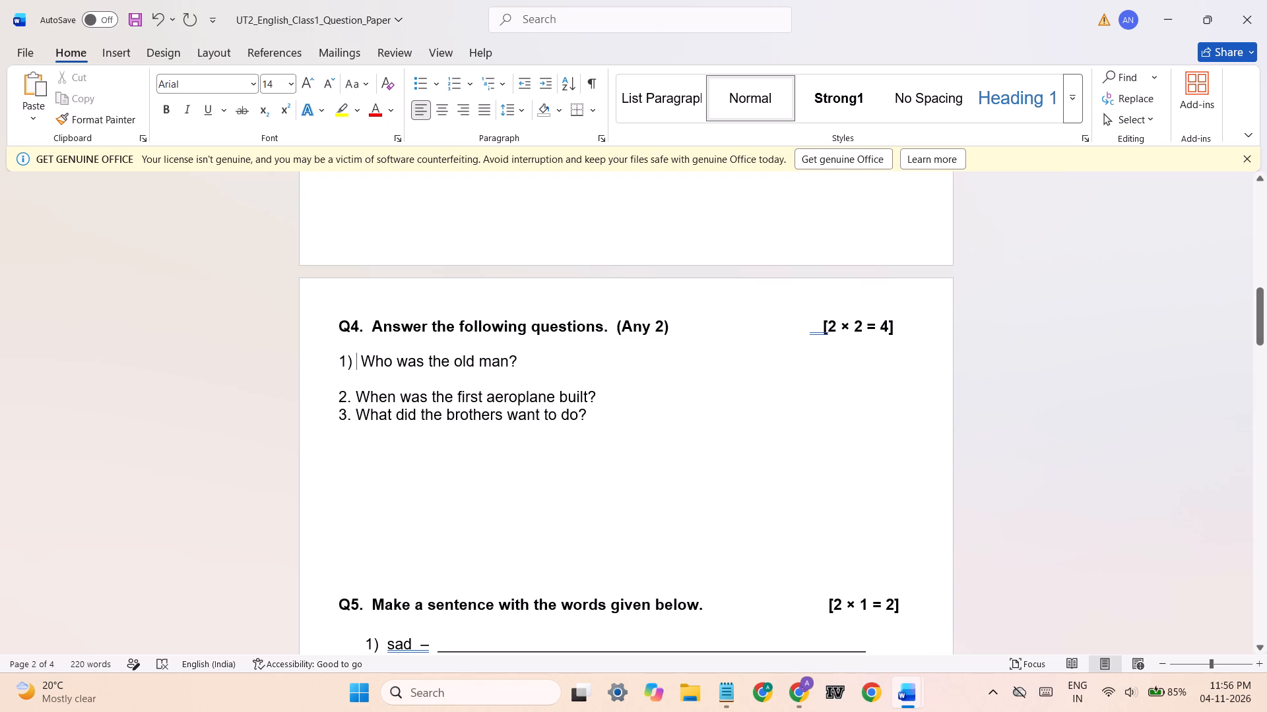
pyautogui.click(527, 369)
pyautogui.press('space')
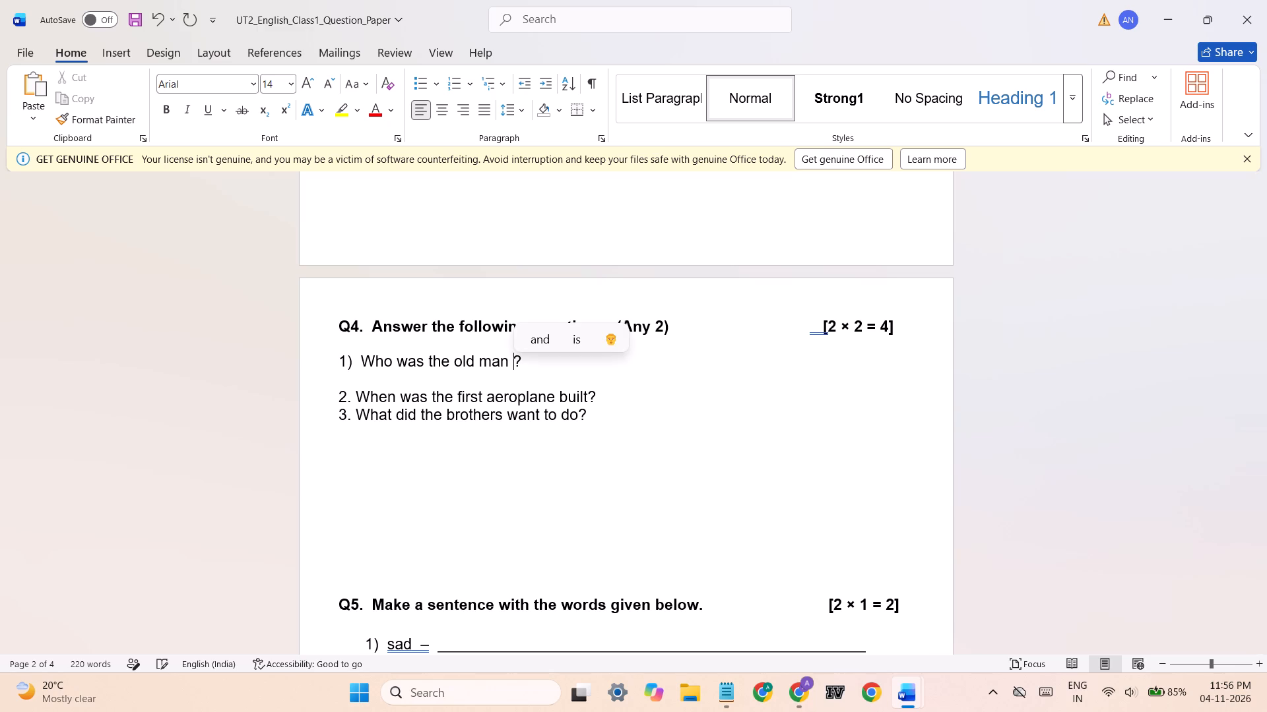
pyautogui.press('Right')
# Add an "Ans." label and two full-width underscore answer lines below the first Q4 question.
pyautogui.press('Return')
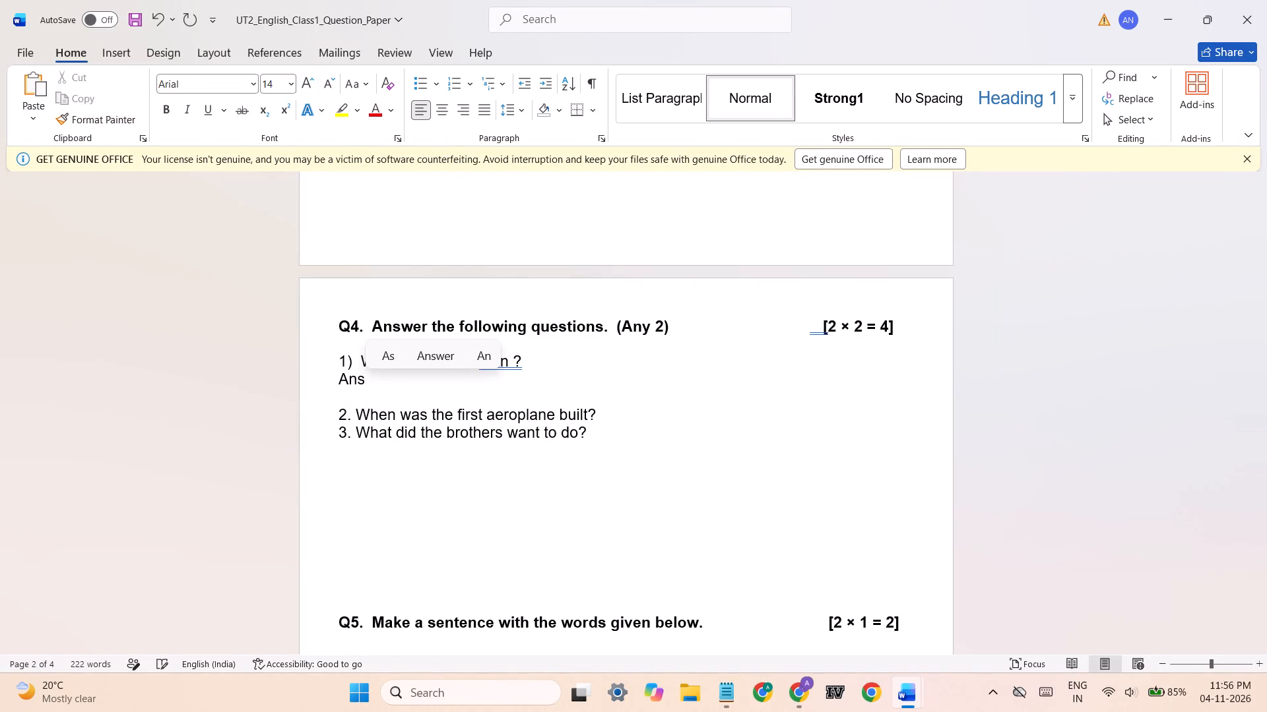
pyautogui.write('.')
pyautogui.press('space')
pyautogui.hotkey('shift', '_')
pyautogui.hotkey('shift', '_')
pyautogui.hotkey('shift', '_')
pyautogui.hotkey('shift', '_')
pyautogui.hotkey('shift', '_')
pyautogui.hotkey('shift', '_')
pyautogui.hotkey('shift', '_')
pyautogui.hotkey('shift', '_')
pyautogui.hotkey('shift', '_')
pyautogui.hotkey('shift', '_')
pyautogui.hotkey('shift', '_')
pyautogui.hotkey('shift', '_')
pyautogui.hotkey('shift', '_')
pyautogui.hotkey('shift', '_')
pyautogui.hotkey('shift', '_')
pyautogui.hotkey('shift', '_')
pyautogui.hotkey('shift', '_')
pyautogui.hotkey('shift', '_')
pyautogui.hotkey('shift', '_')
pyautogui.hotkey('shift', '_')
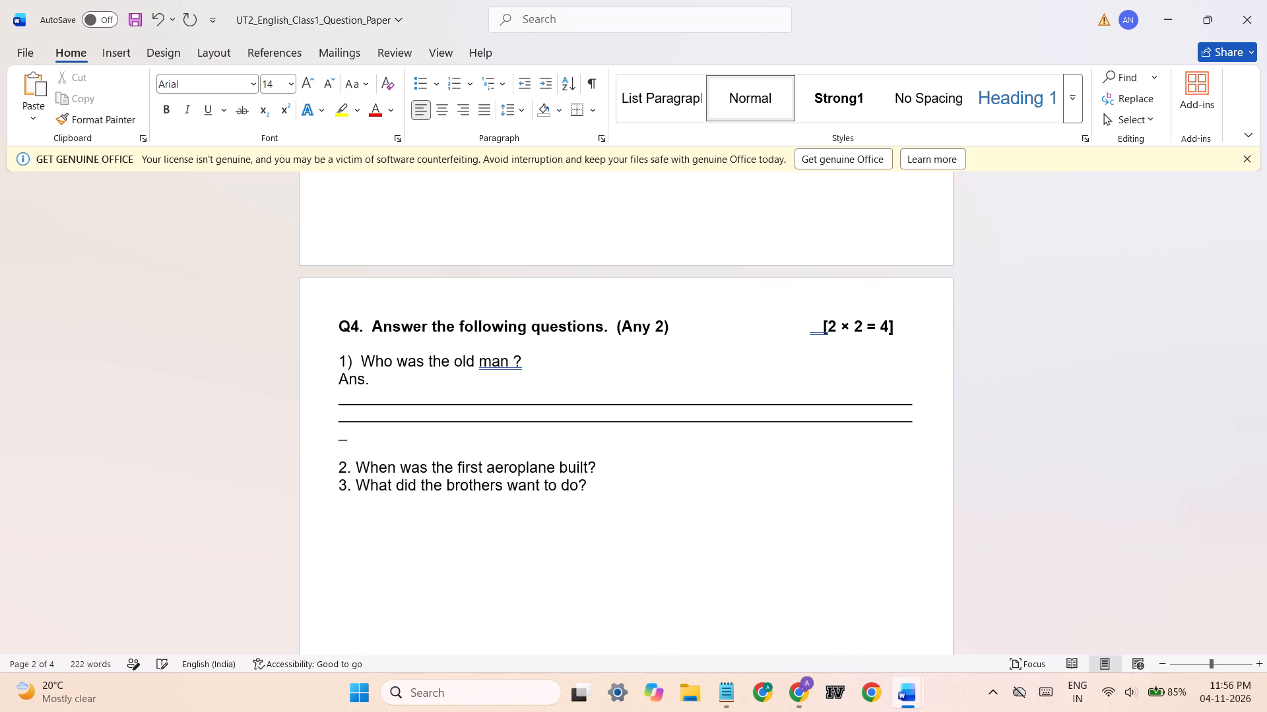
pyautogui.hotkey('shift', '_')
pyautogui.hotkey('shift', 'BackSpace')
pyautogui.hotkey('shift', 'BackSpace')
pyautogui.hotkey('shift', 'BackSpace')
pyautogui.hotkey('shift', 'BackSpace')
pyautogui.hotkey('shift', 'BackSpace')
pyautogui.hotkey('shift', 'BackSpace')
pyautogui.hotkey('shift', 'BackSpace')
pyautogui.hotkey('shift', 'BackSpace')
pyautogui.press('BackSpace')
pyautogui.press('BackSpace')
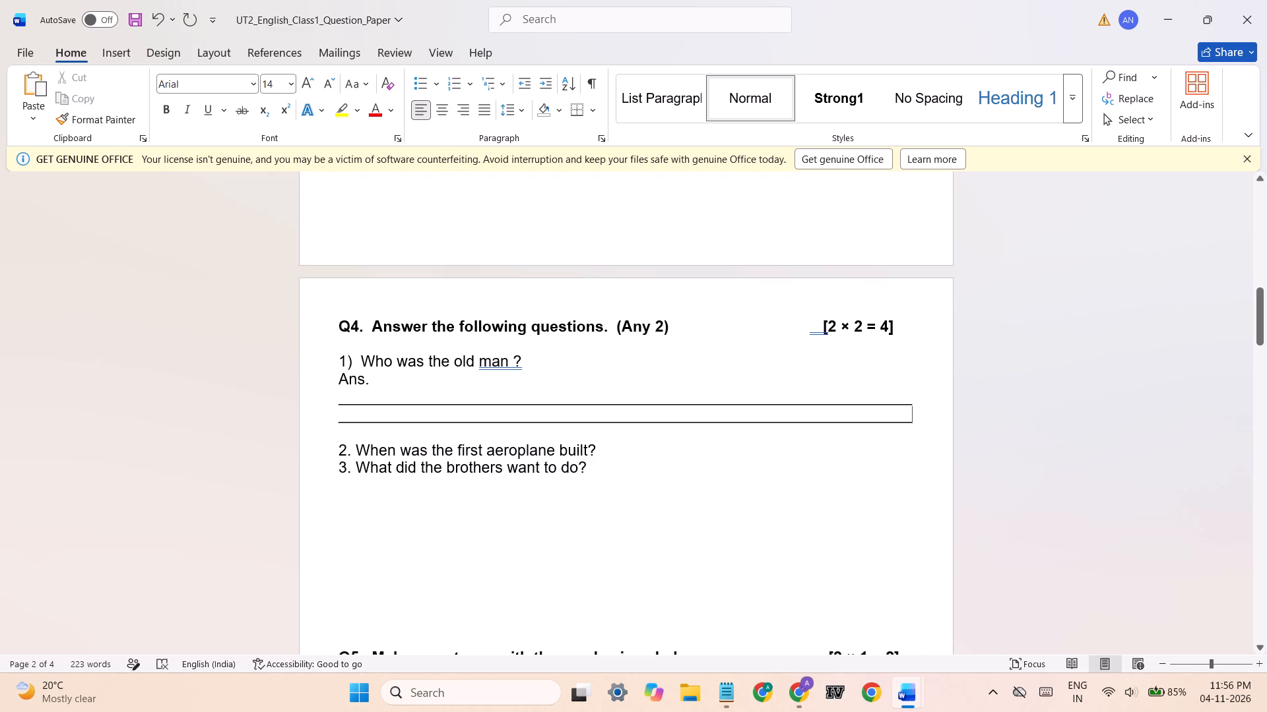
# Set the line spacing of the first Q4 question and its answer lines to 2.0.
pyautogui.moveTo(342, 359); pyautogui.dragTo(692, 419)
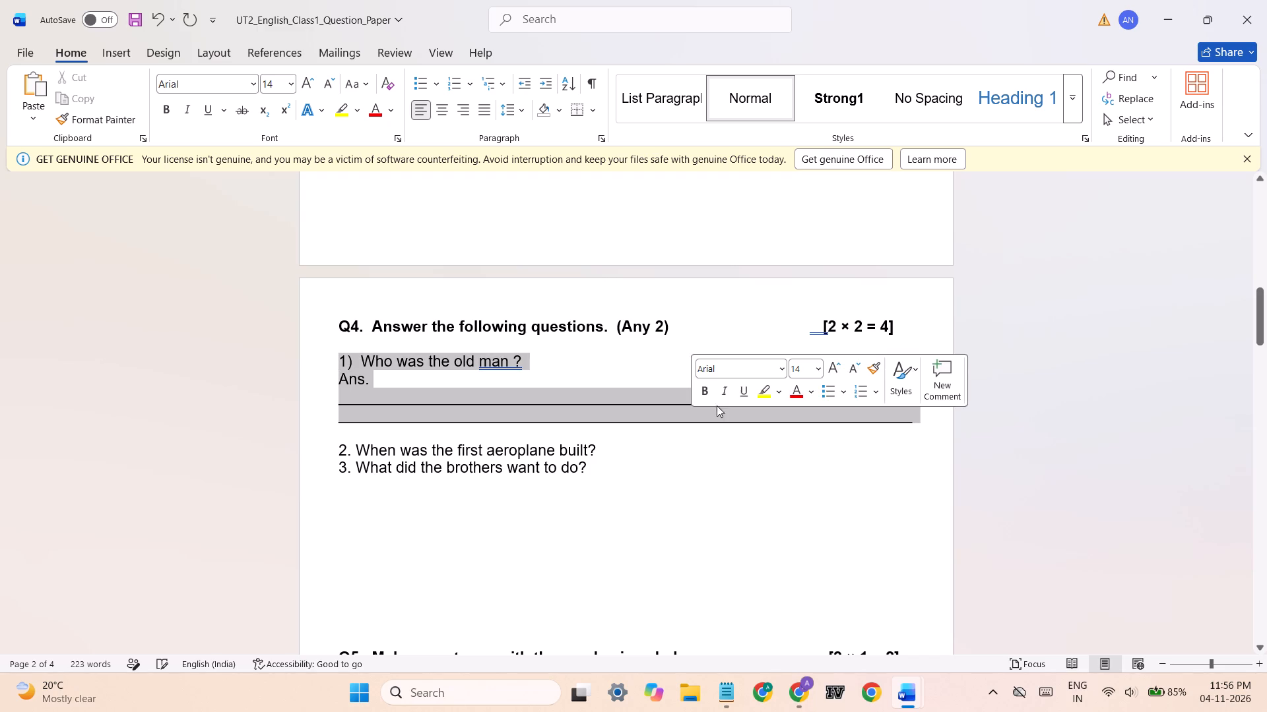
pyautogui.click(525, 113)
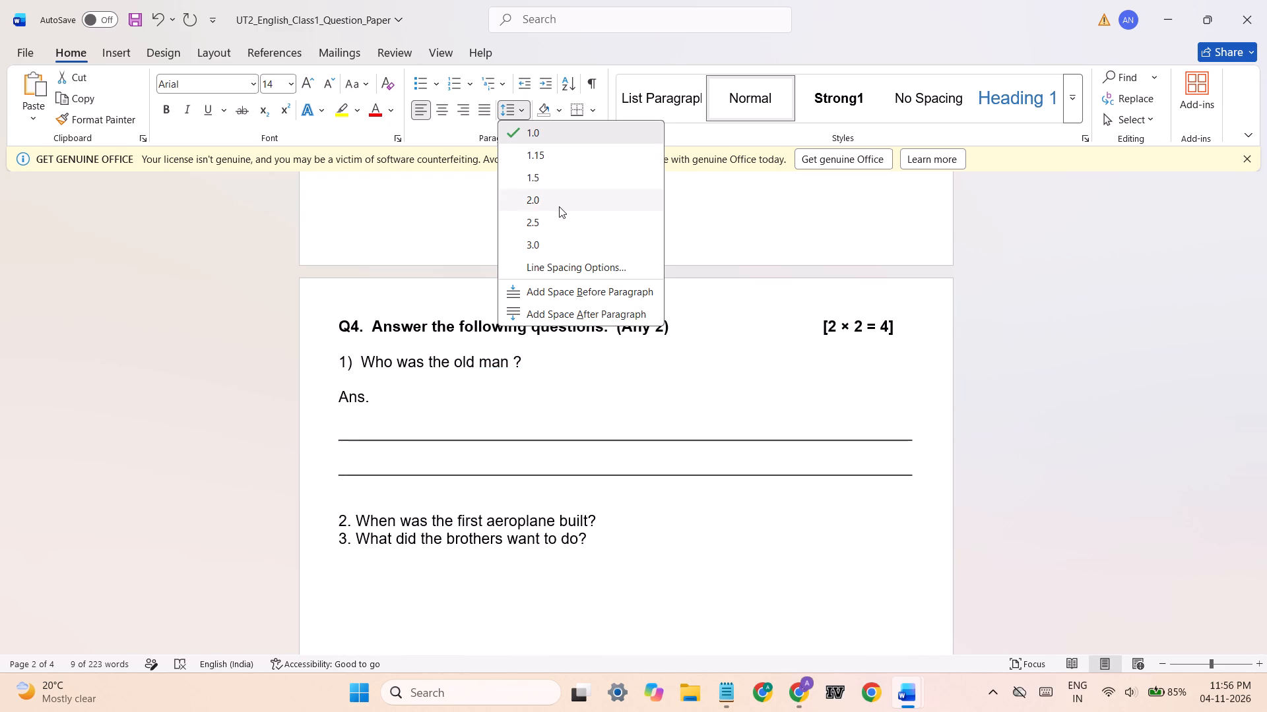
pyautogui.click(559, 206)
# Join the first answer line directly to the "Ans." label and trim the overflow underscores, keeping two answer lines.
pyautogui.click(345, 436)
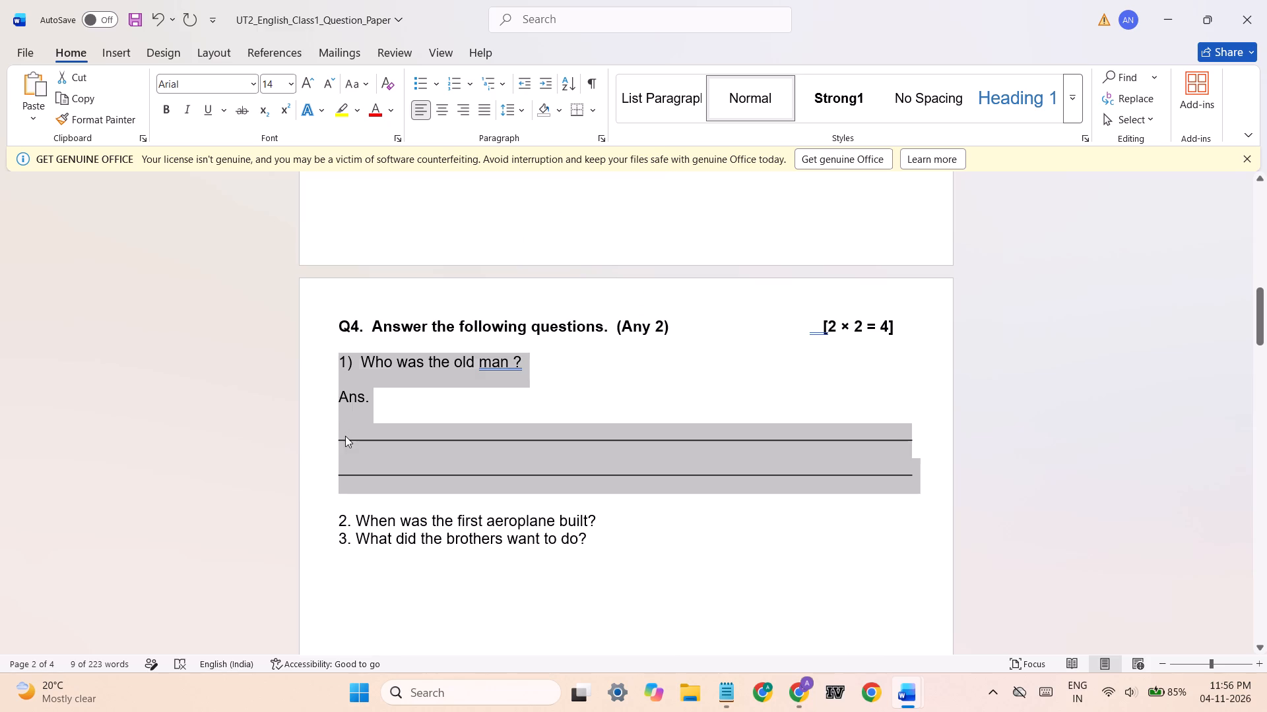
pyautogui.click(337, 438)
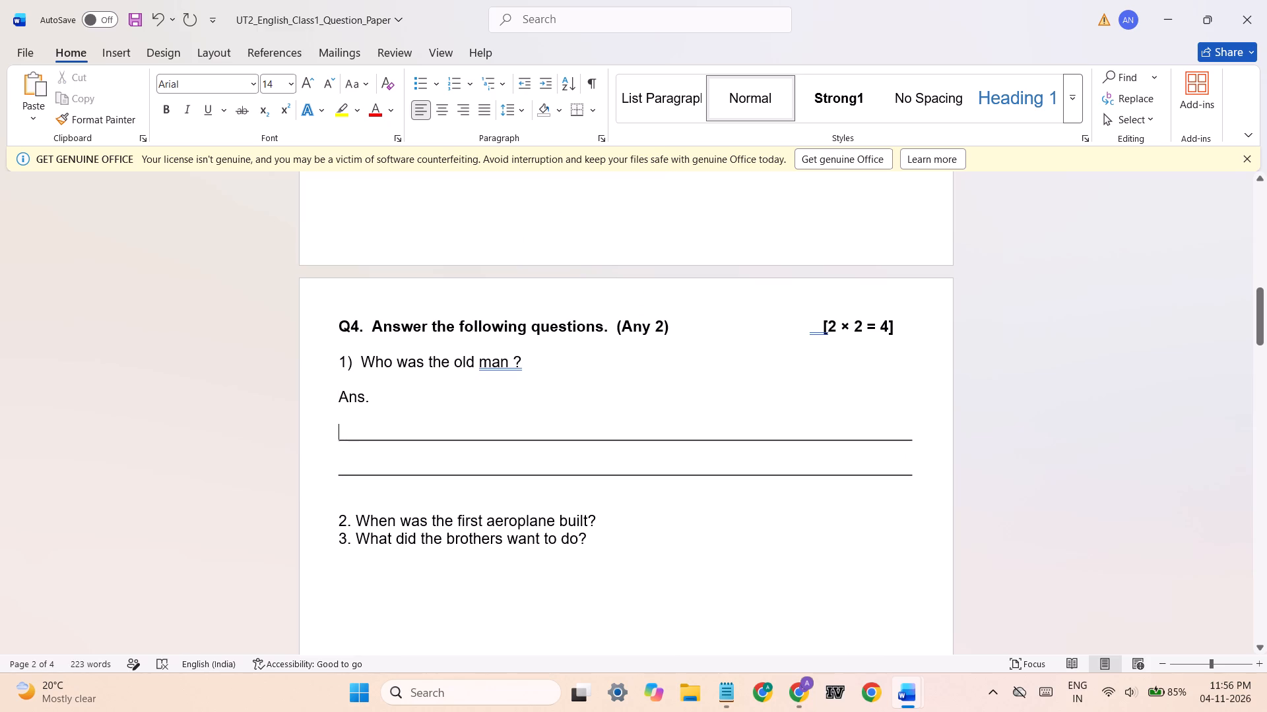
pyautogui.press('BackSpace')
pyautogui.press('space')
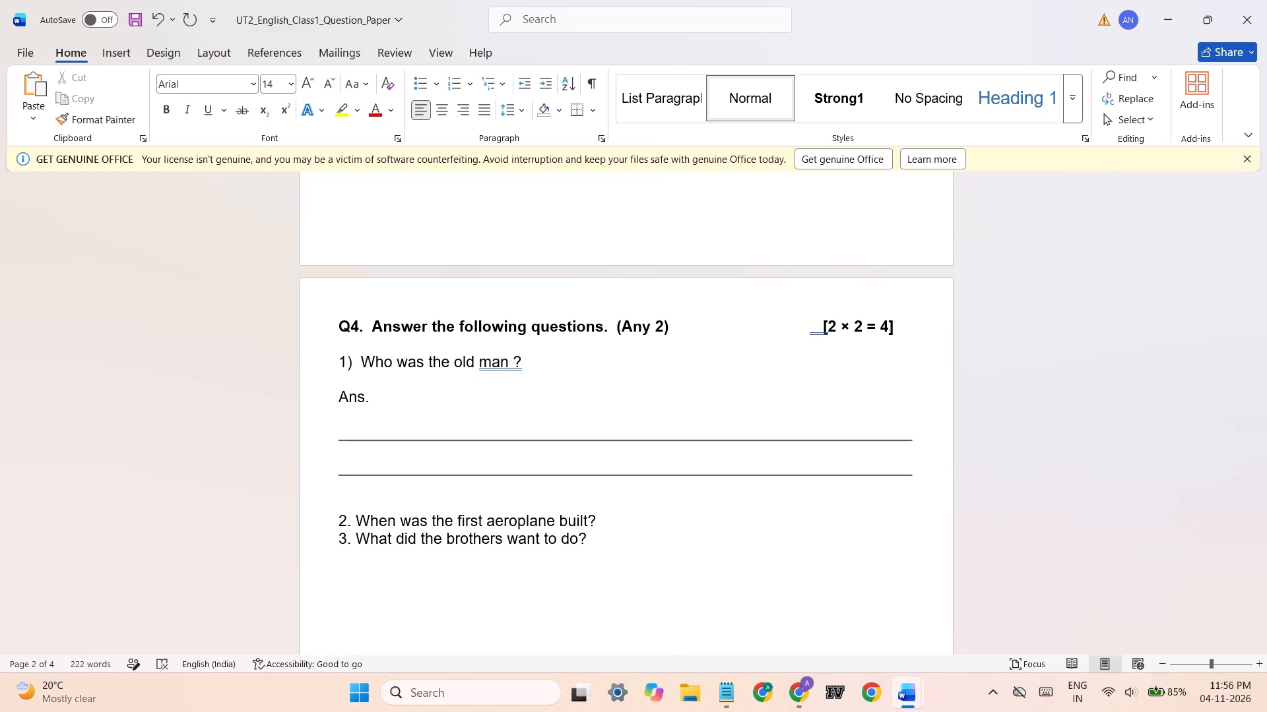
pyautogui.press('BackSpace')
pyautogui.press('BackSpace')
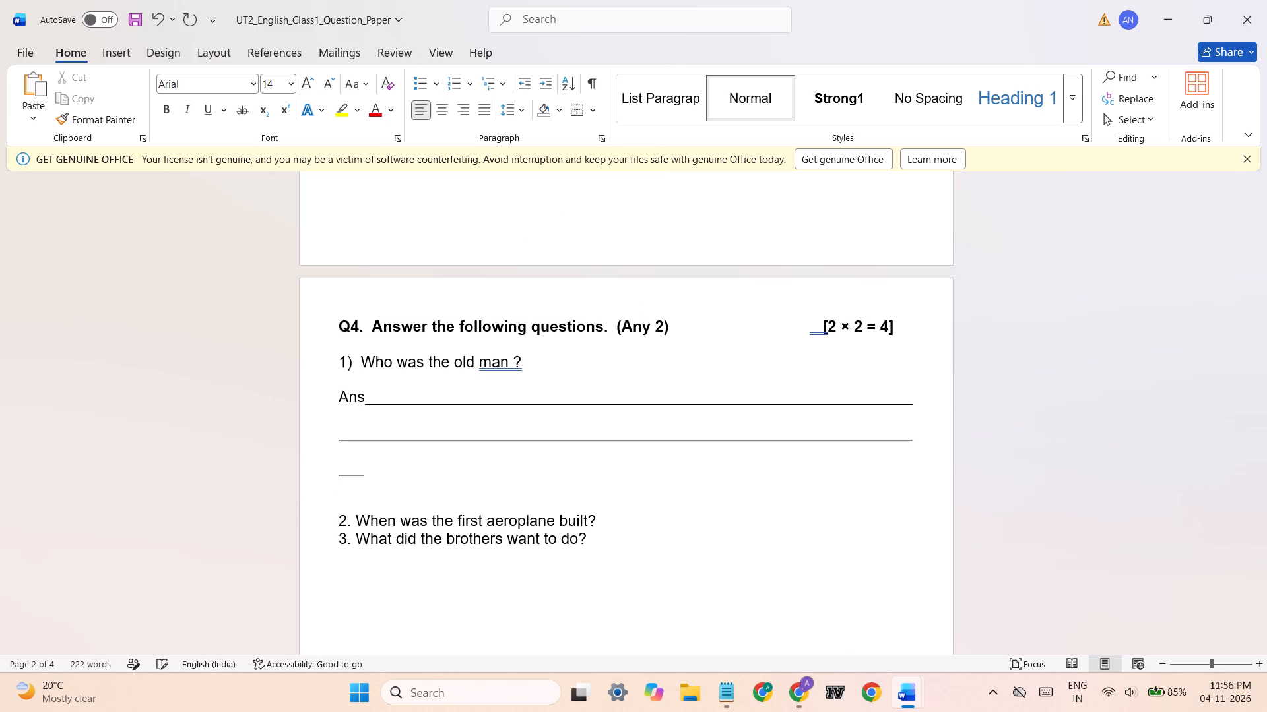
pyautogui.press('.')
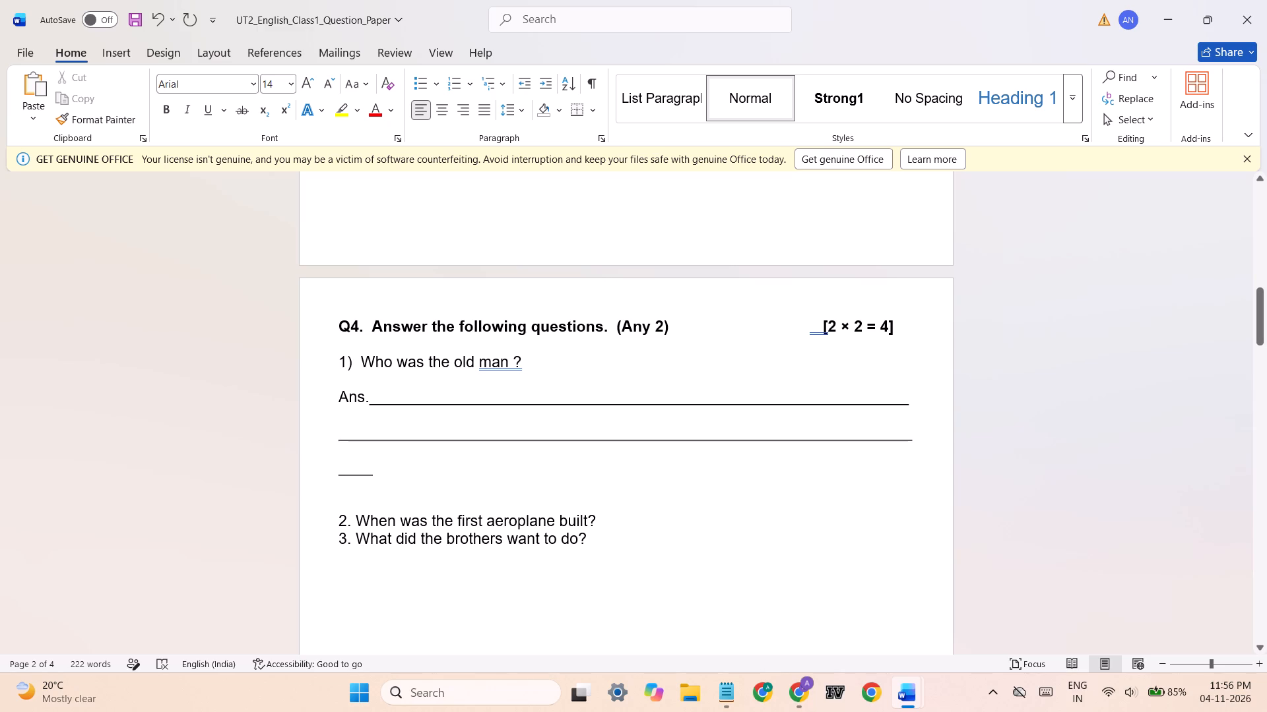
pyautogui.click(379, 474)
pyautogui.press('BackSpace')
pyautogui.press('BackSpace')
pyautogui.press('BackSpace')
pyautogui.press('BackSpace')
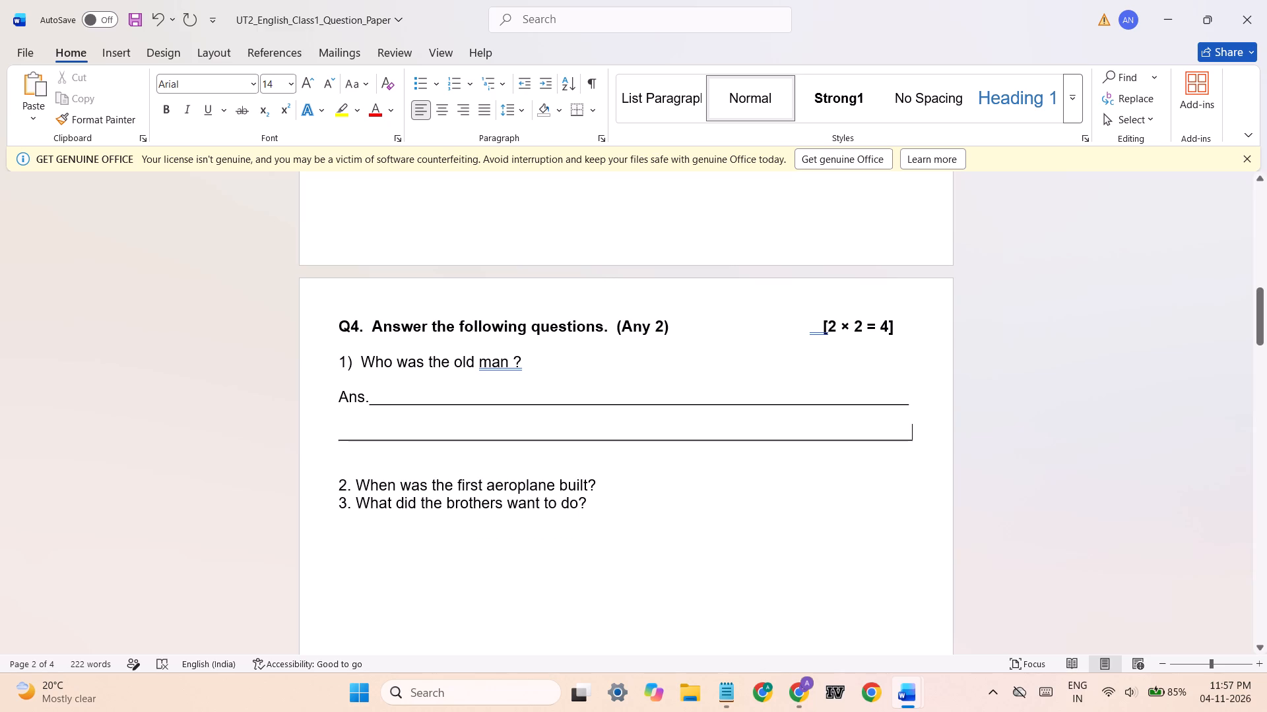
# Insert a space before the question mark in "When was the first aeroplane built?".
pyautogui.click(607, 483)
pyautogui.press('Left')
pyautogui.press('space')
pyautogui.press('Right')
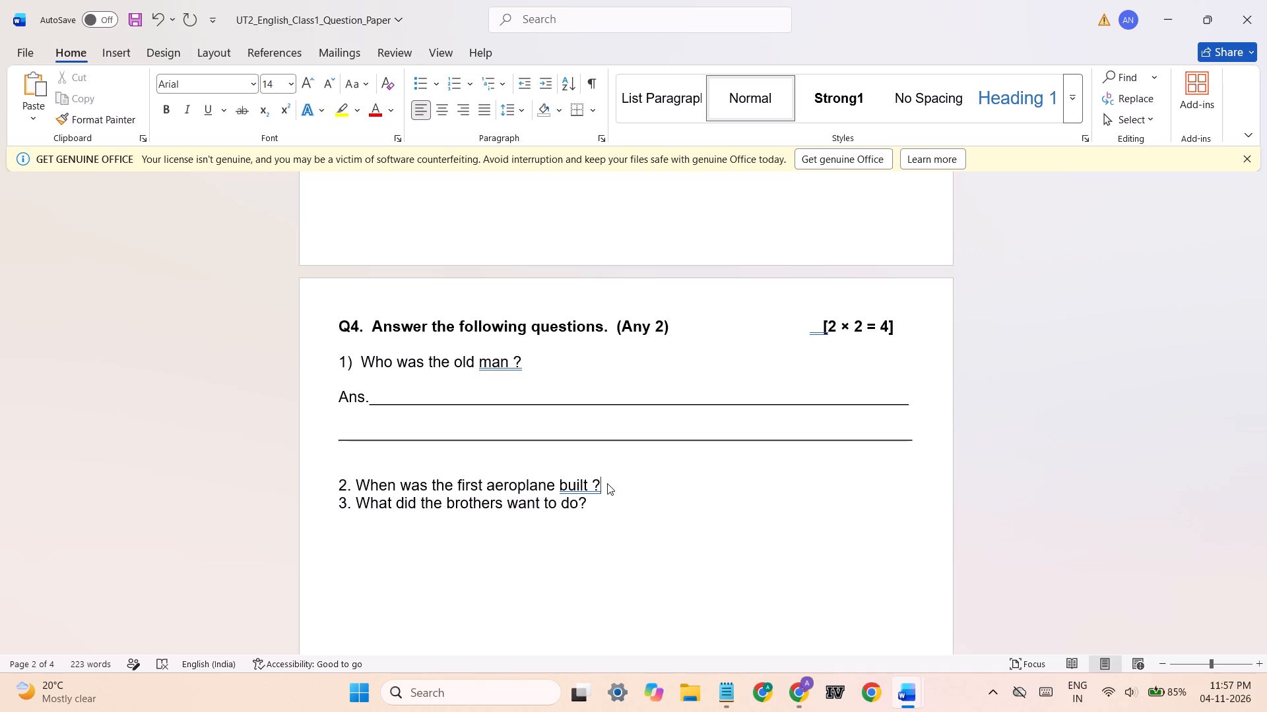
# Add an "Ans." label followed directly by at least two lines of underscores below the second Q4 question.
pyautogui.press('Return')
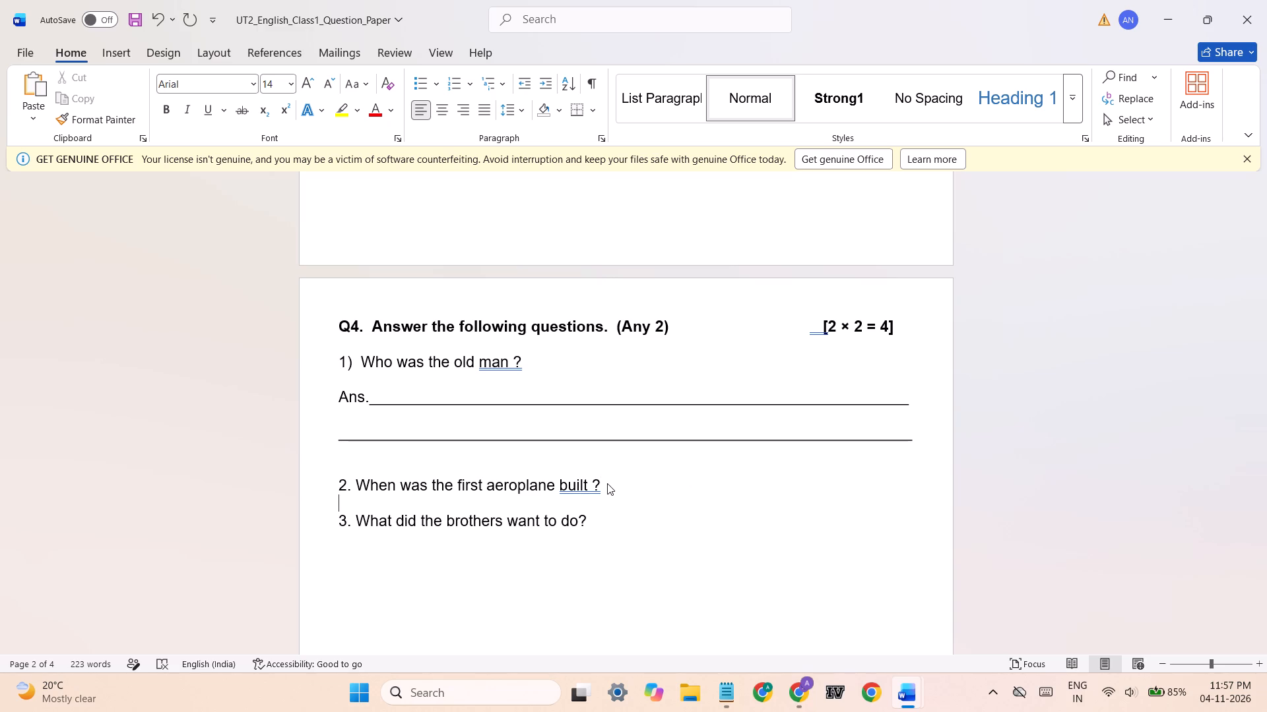
pyautogui.write('ns')
pyautogui.press('.')
pyautogui.write(')_')
pyautogui.hotkey('shift', 'BackSpace')
pyautogui.hotkey('shift', 'BackSpace')
pyautogui.hotkey('shift', '_')
pyautogui.hotkey('shift', '_')
pyautogui.hotkey('shift', '_')
pyautogui.hotkey('shift', '_')
pyautogui.hotkey('shift', '_')
pyautogui.hotkey('shift', '_')
pyautogui.hotkey('shift', '_')
pyautogui.hotkey('shift', '_')
pyautogui.hotkey('shift', '_')
pyautogui.hotkey('shift', '_')
pyautogui.hotkey('shift', '_')
pyautogui.hotkey('shift', '_')
pyautogui.hotkey('shift', '_')
pyautogui.hotkey('shift', '_')
pyautogui.hotkey('shift', '_')
pyautogui.hotkey('shift', '_')
pyautogui.hotkey('shift', '_')
pyautogui.hotkey('shift', '_')
pyautogui.hotkey('shift', '_')
pyautogui.hotkey('shift', '_')
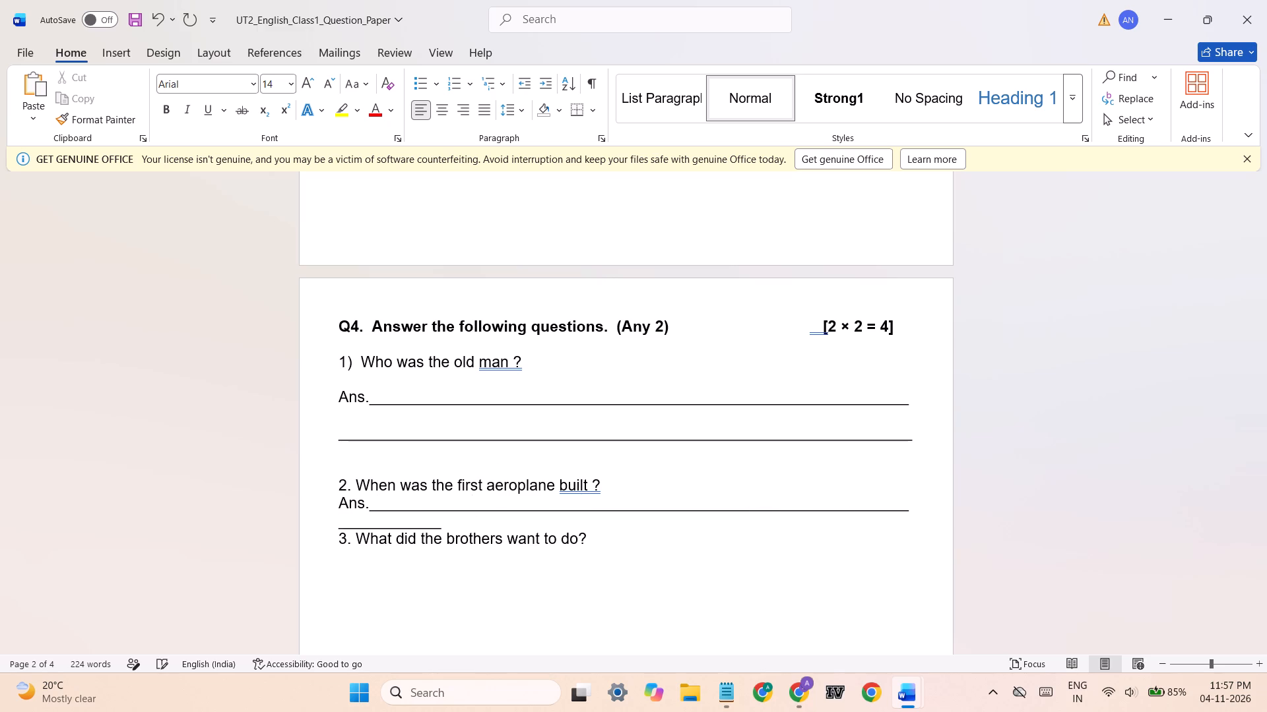
pyautogui.hotkey('shift', 'BackSpace')
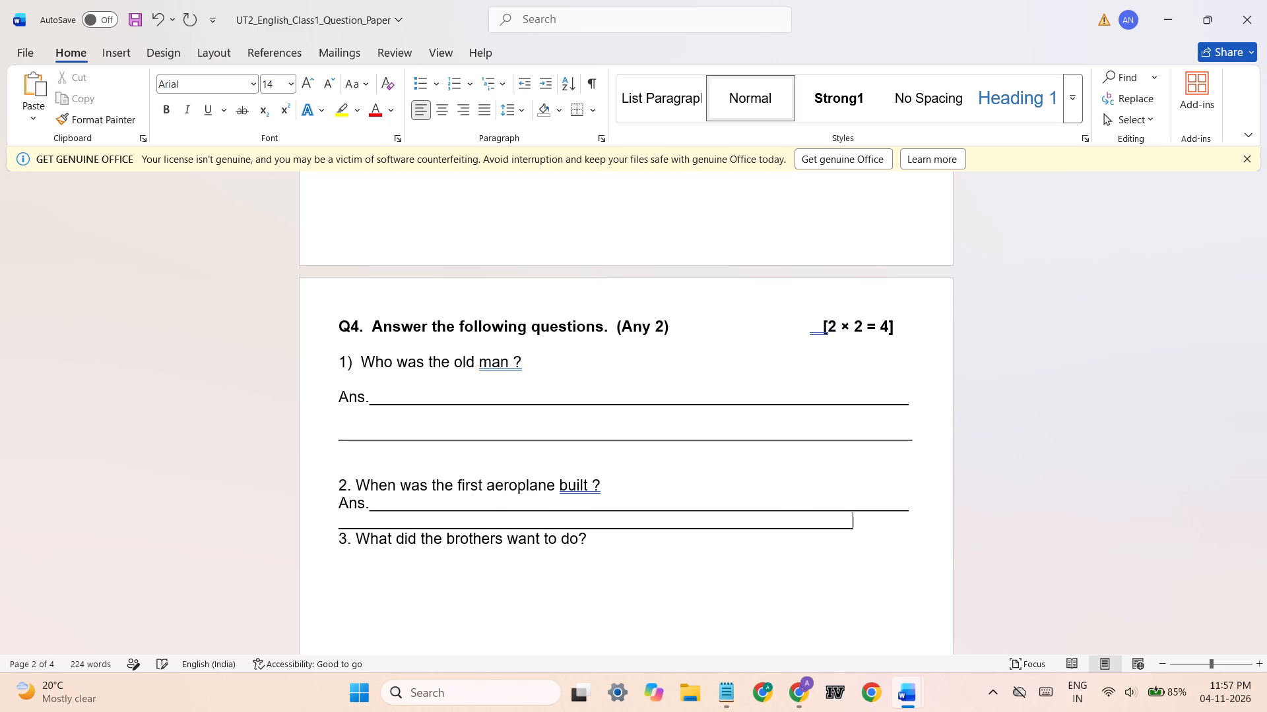
pyautogui.hotkey('shift', '_')
pyautogui.hotkey('shift', '_')
pyautogui.hotkey('shift', '_')
pyautogui.hotkey('shift', '_')
pyautogui.hotkey('shift', '_')
pyautogui.hotkey('shift', '_')
pyautogui.hotkey('shift', '_')
pyautogui.hotkey('shift', '_')
pyautogui.hotkey('shift', '_')
pyautogui.hotkey('shift', '_')
pyautogui.hotkey('shift', '_')
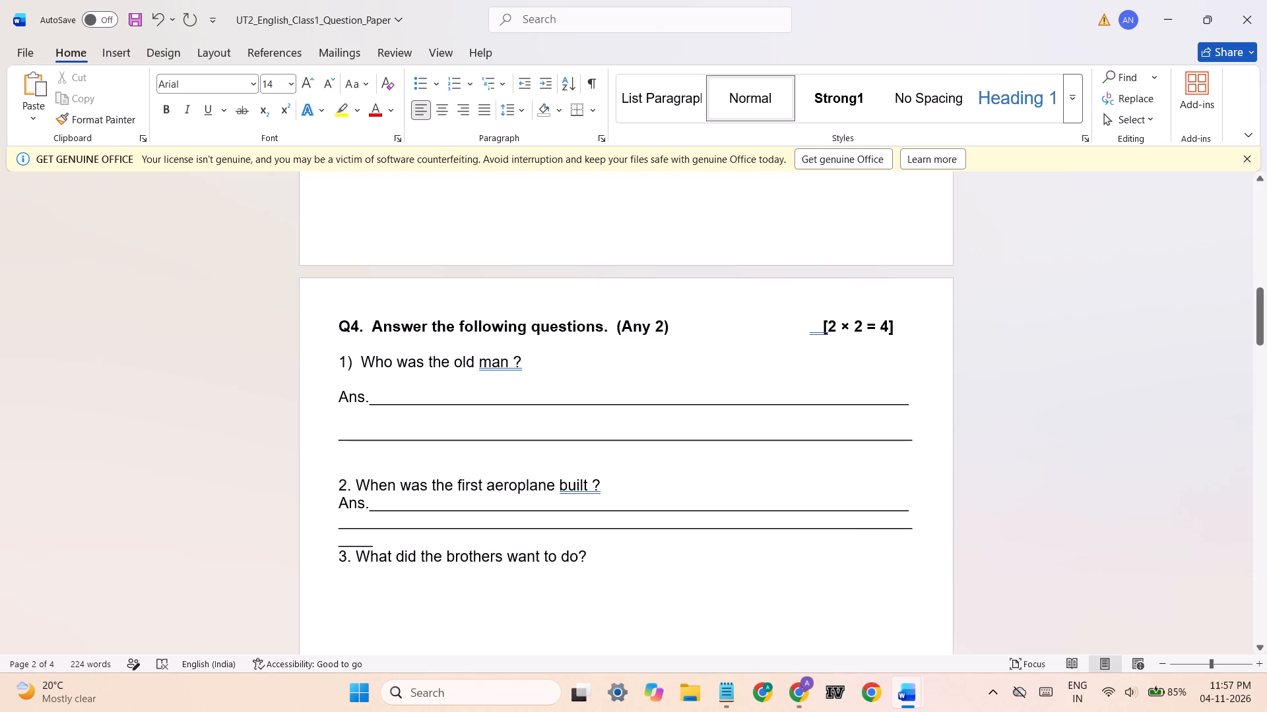
# Insert a space before the question mark in "What did the brothers want to do?".
pyautogui.click(607, 560)
pyautogui.press('BackSpace')
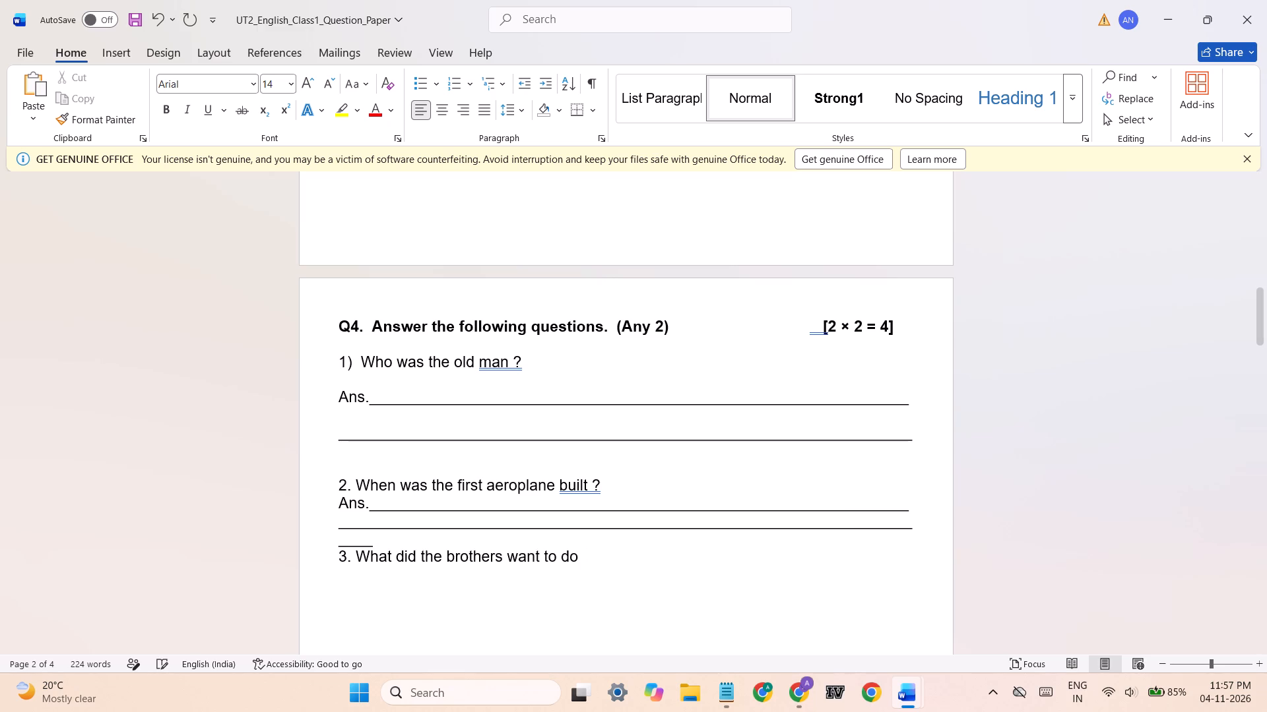
pyautogui.press('space')
pyautogui.write('?')
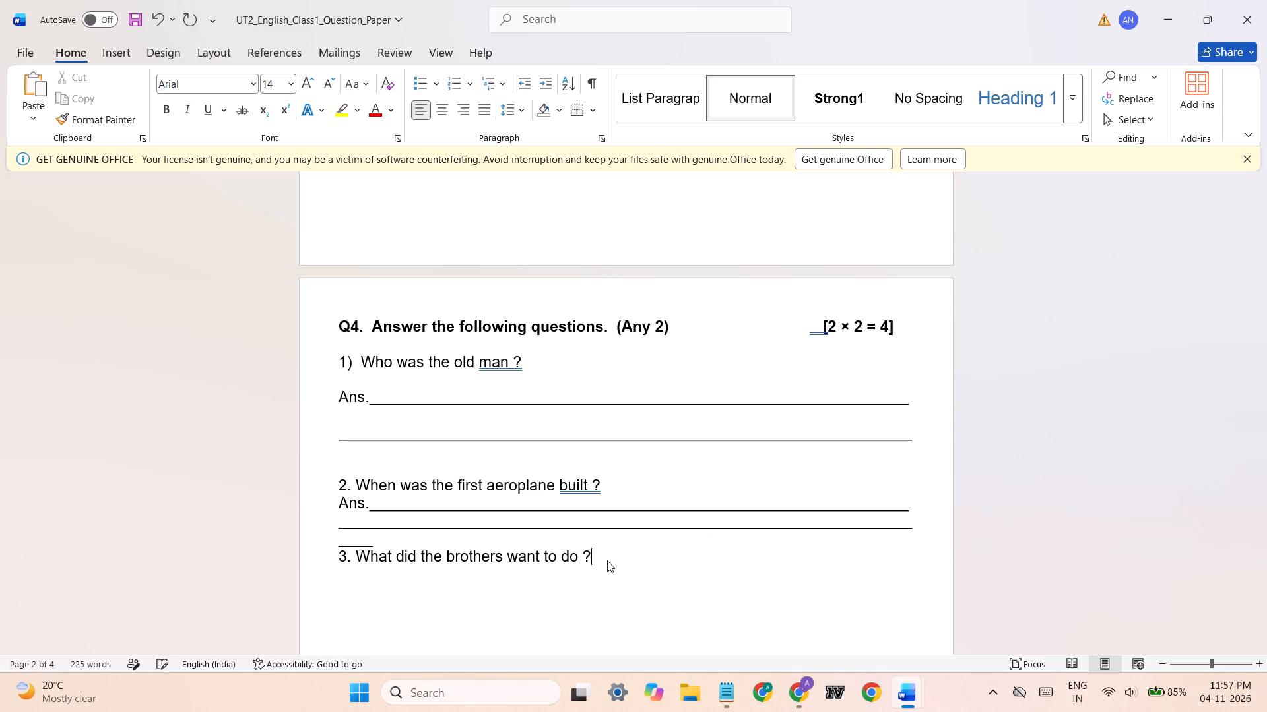
# Add an "Ans." label followed directly by at least two lines of underscores below the third Q4 question.
pyautogui.press('Return')
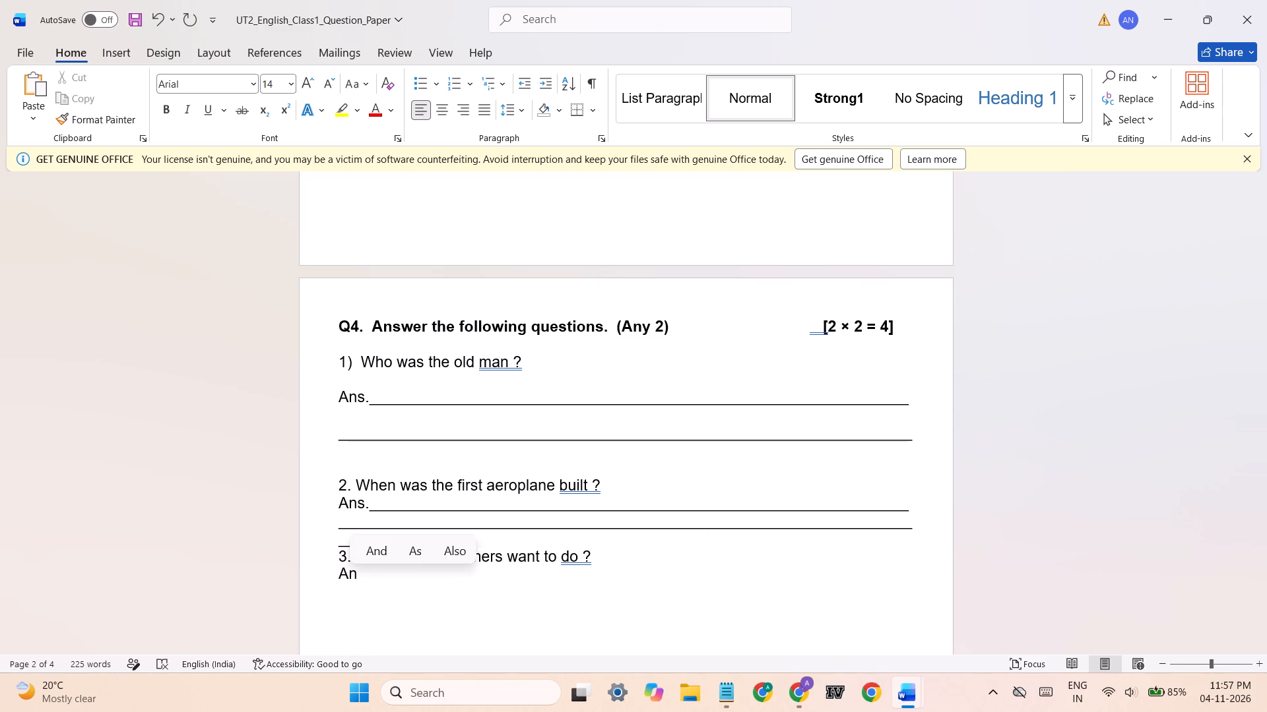
pyautogui.press('BackSpace')
pyautogui.press('s')
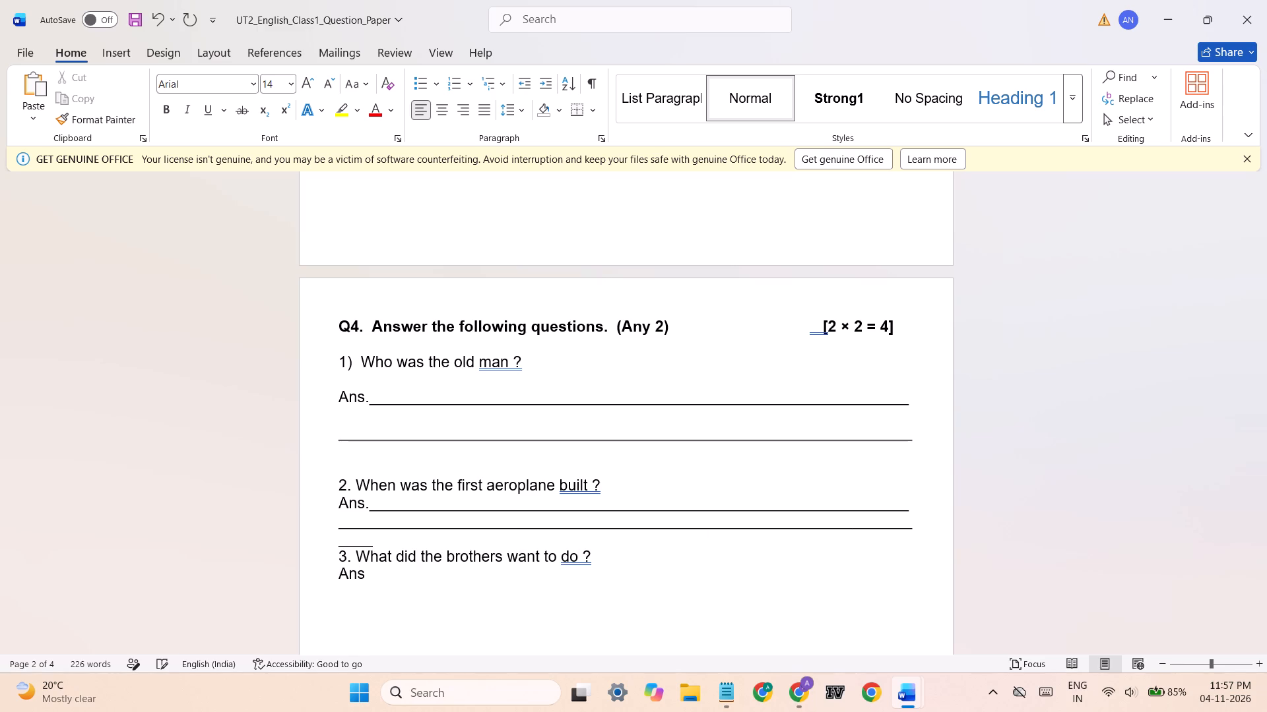
pyautogui.press('.')
pyautogui.hotkey('shift', '_')
pyautogui.hotkey('shift', '_')
pyautogui.hotkey('shift', '_')
pyautogui.hotkey('shift', '_')
pyautogui.hotkey('shift', '_')
pyautogui.hotkey('shift', '_')
pyautogui.hotkey('shift', '_')
pyautogui.hotkey('shift', '_')
pyautogui.hotkey('shift', '_')
pyautogui.hotkey('shift', '_')
pyautogui.hotkey('shift', '_')
pyautogui.hotkey('shift', '_')
pyautogui.hotkey('shift', '_')
pyautogui.hotkey('shift', '_')
pyautogui.hotkey('shift', '_')
pyautogui.hotkey('shift', '_')
pyautogui.hotkey('shift', '_')
pyautogui.hotkey('shift', '_')
pyautogui.hotkey('shift', '_')
pyautogui.hotkey('shift', '_')
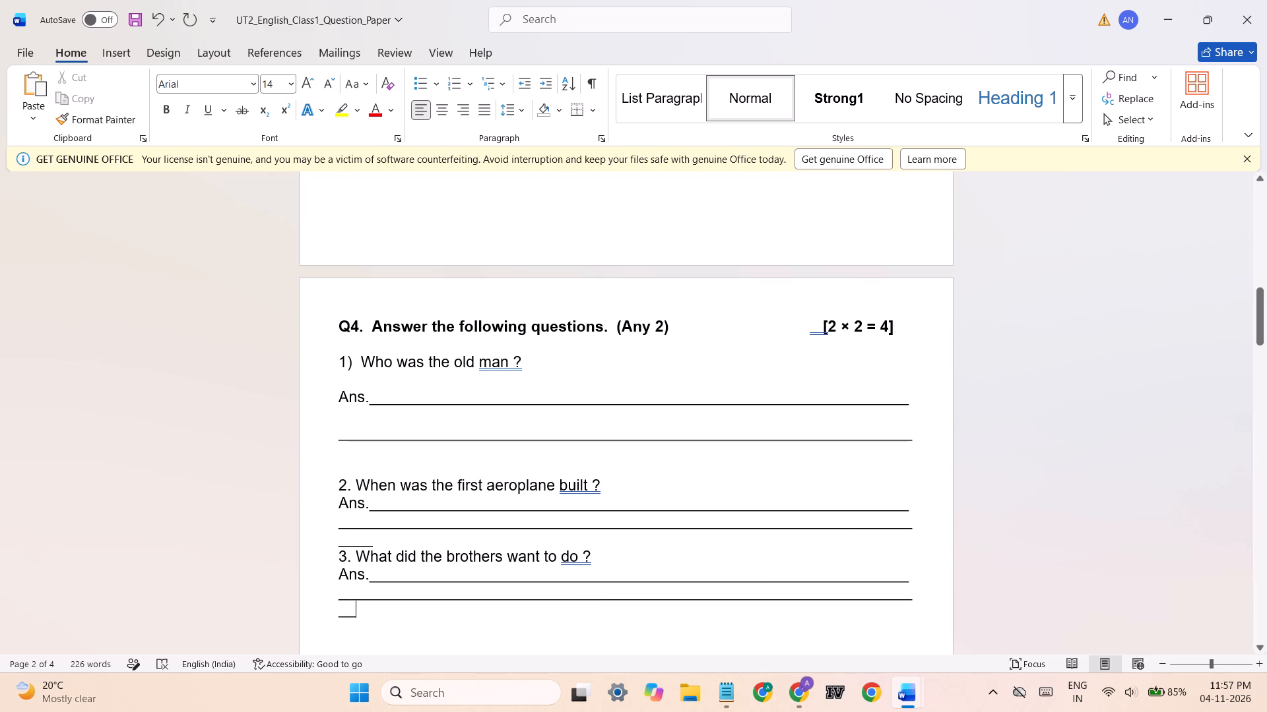
# Set the line spacing of the second and third Q4 questions and their answer lines to 2.0.
pyautogui.moveTo(336, 489); pyautogui.dragTo(405, 608)
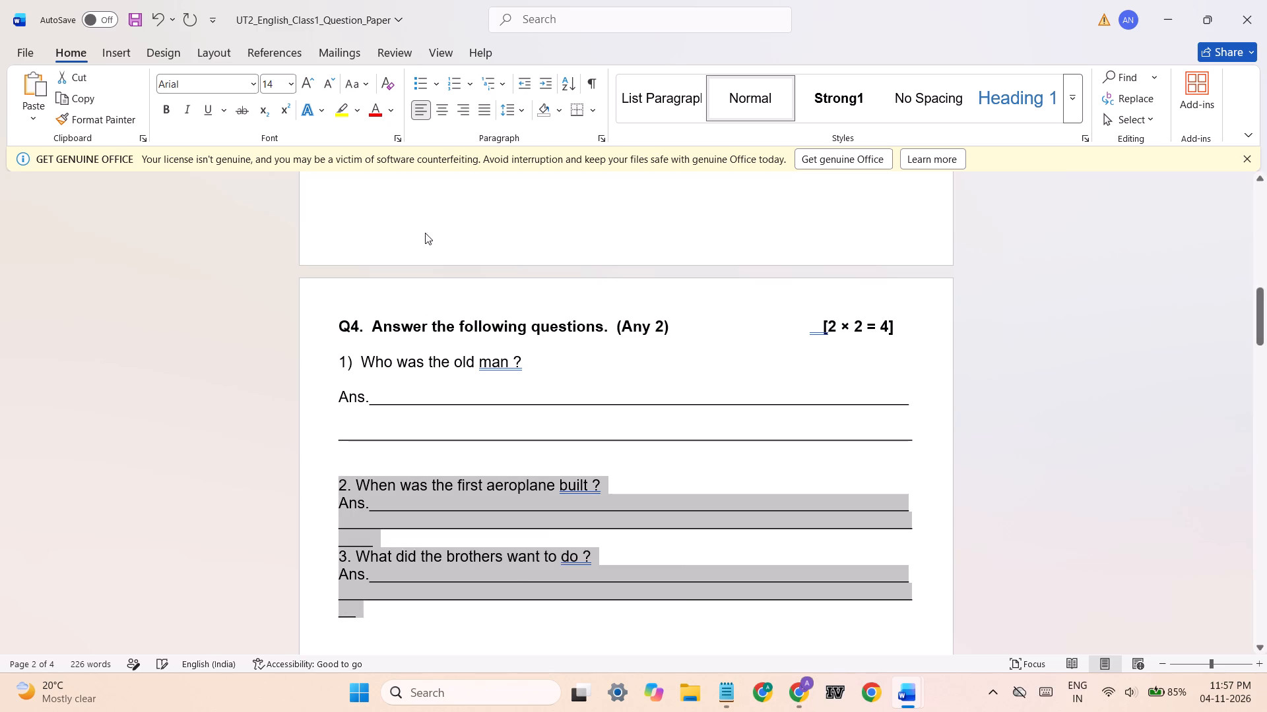
pyautogui.click(507, 113)
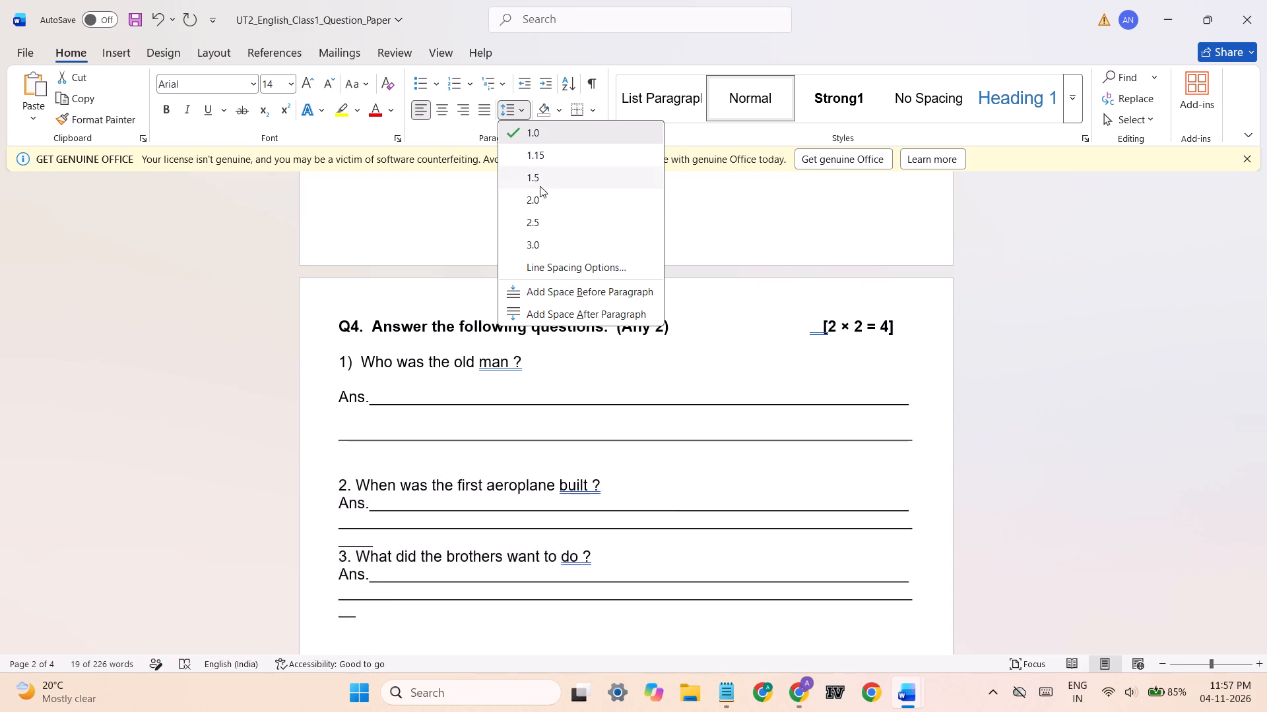
pyautogui.click(540, 201)
# Delete the overflow underscores below the third Q4 question's second answer line.
pyautogui.scroll(-1, 511, 361)
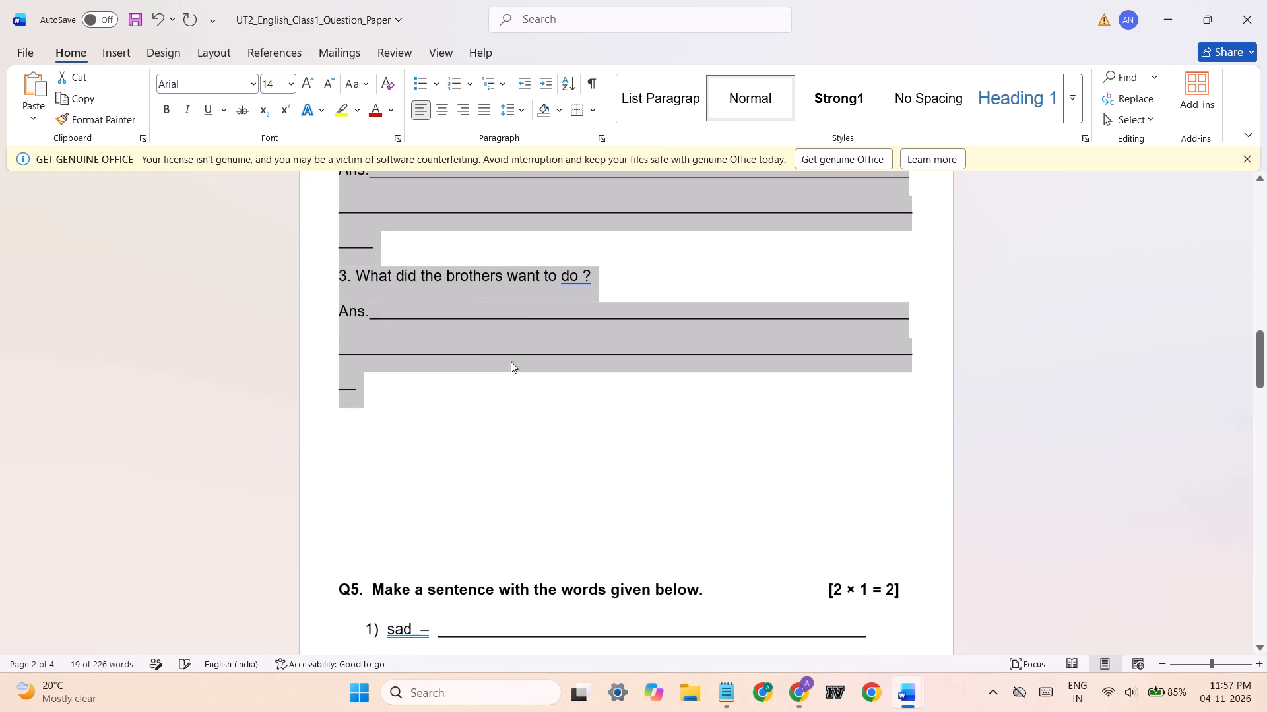
pyautogui.click(381, 384)
pyautogui.press('BackSpace')
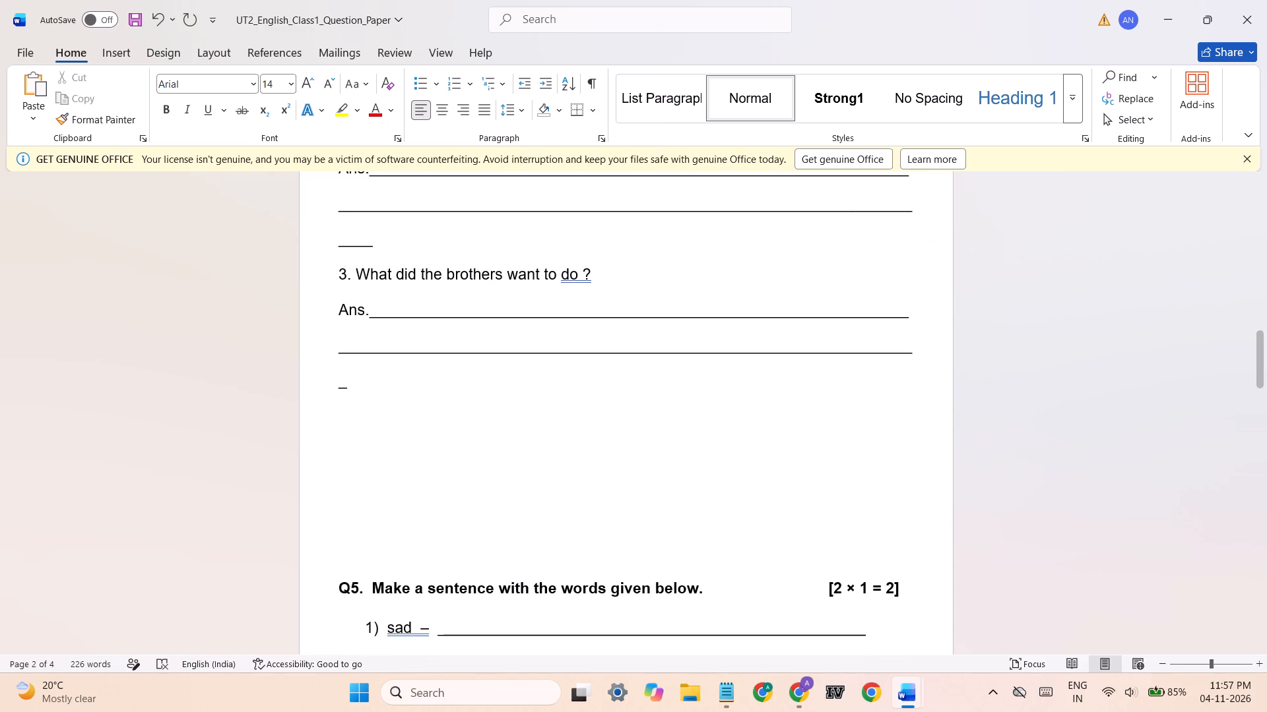
pyautogui.press('BackSpace')
pyautogui.scroll(1, 381, 384)
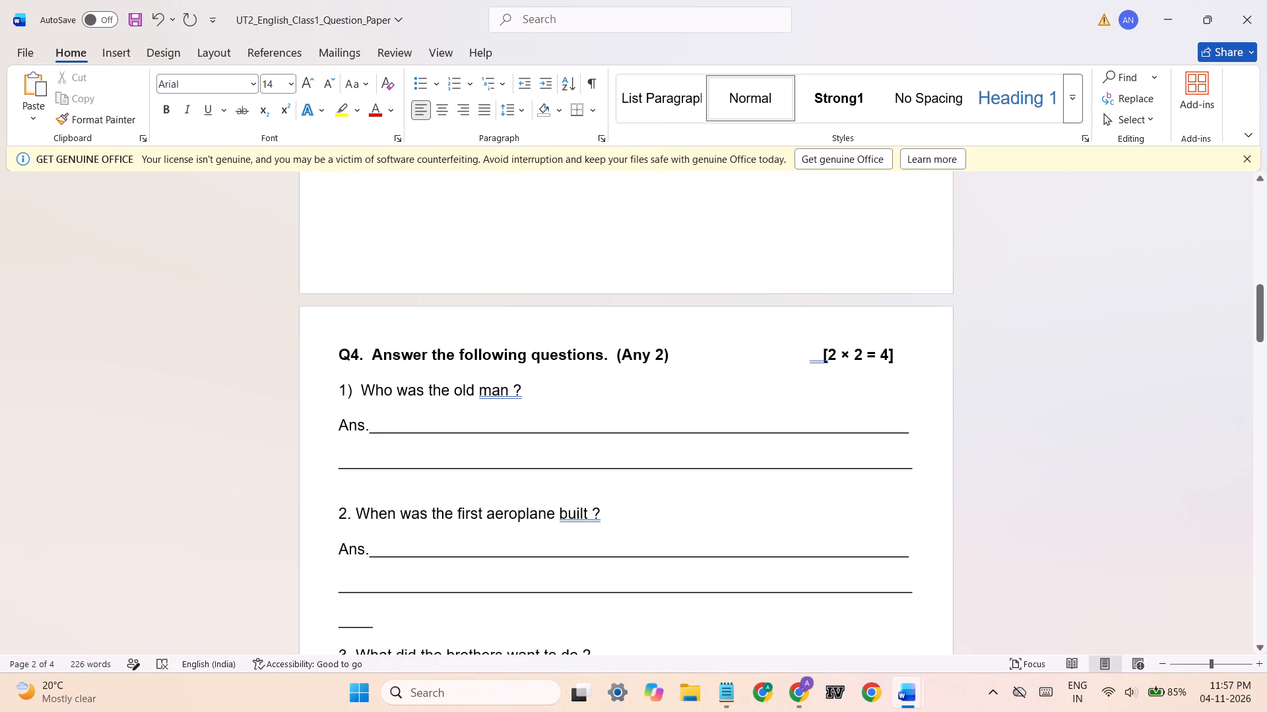
# Delete the overflow underscores below the second answer line of the second Q4 question.
pyautogui.scroll(-1, 516, 564)
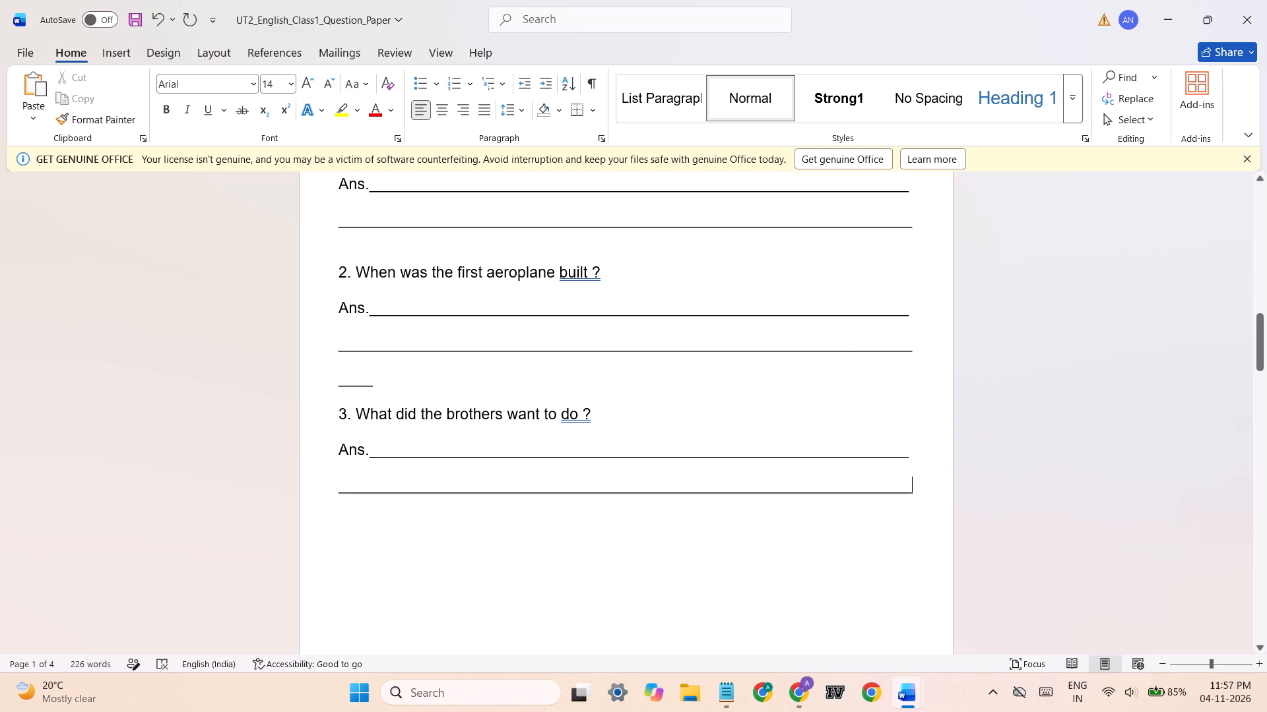
pyautogui.click(422, 380)
pyautogui.press('BackSpace')
pyautogui.press('BackSpace')
pyautogui.press('BackSpace')
pyautogui.press('BackSpace')
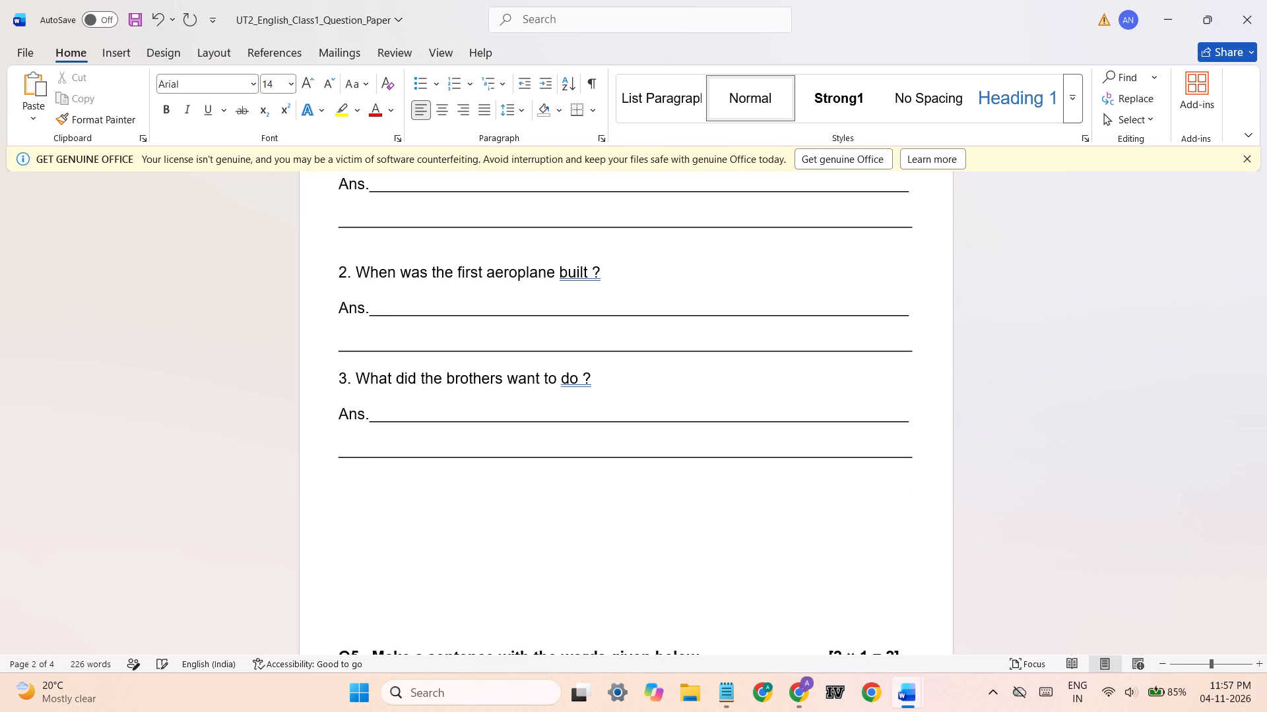
# Review the spacing of the Q4 questions and answer lines, comparing page two with page one.
pyautogui.scroll(1, 422, 380)
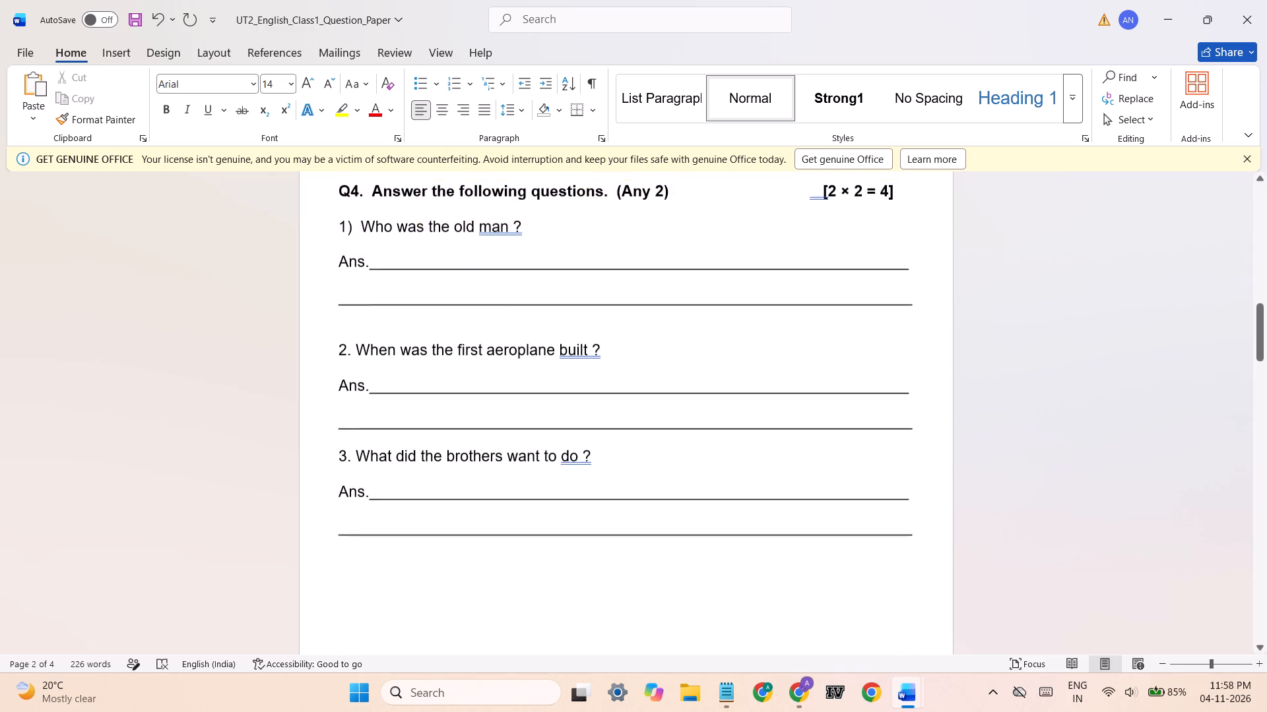
pyautogui.scroll(1, 422, 380)
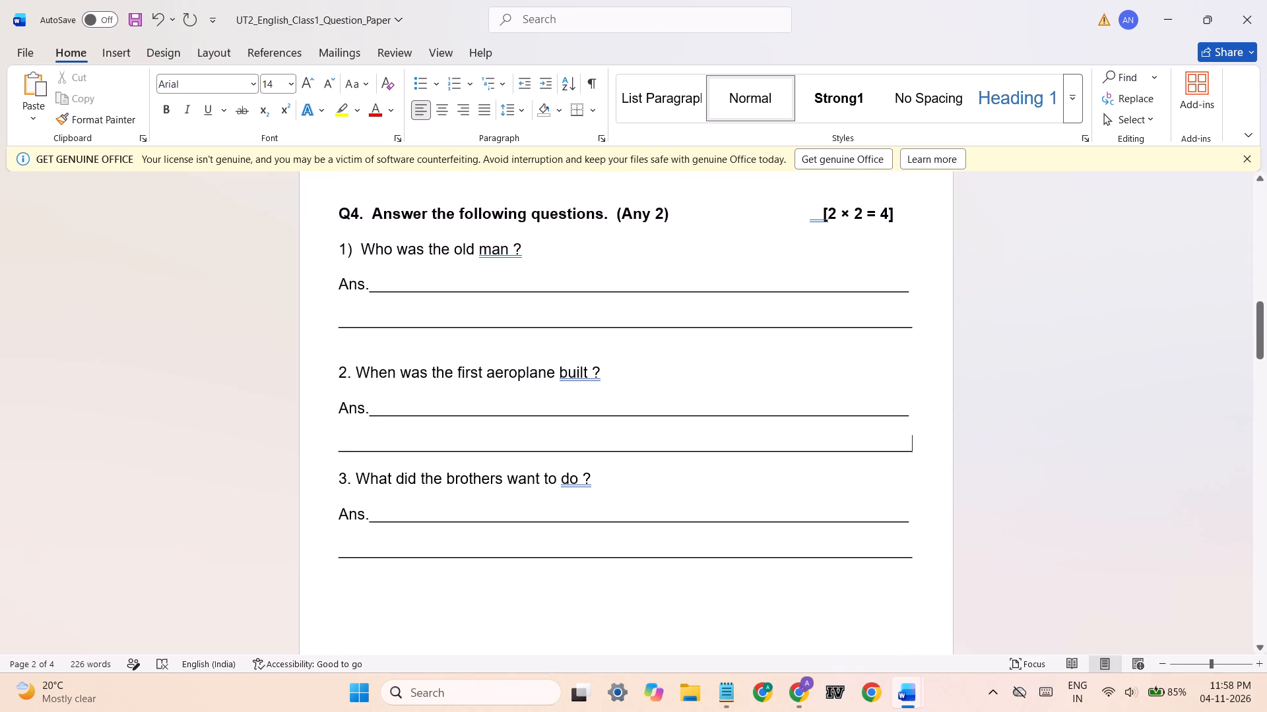
pyautogui.scroll(-1, 461, 291)
pyautogui.keyDown('ctrl'); pyautogui.scroll(1, 461, 291); pyautogui.keyUp('ctrl')
pyautogui.keyDown('ctrl'); pyautogui.scroll(-1, 461, 291); pyautogui.keyUp('ctrl')
pyautogui.keyDown('ctrl'); pyautogui.scroll(1, 461, 291); pyautogui.keyUp('ctrl')
pyautogui.keyDown('ctrl'); pyautogui.scroll(-1, 461, 291); pyautogui.keyUp('ctrl')
pyautogui.keyDown('ctrl'); pyautogui.scroll(1, 461, 291); pyautogui.keyUp('ctrl')
pyautogui.keyDown('ctrl'); pyautogui.scroll(-2, 461, 291); pyautogui.keyUp('ctrl')
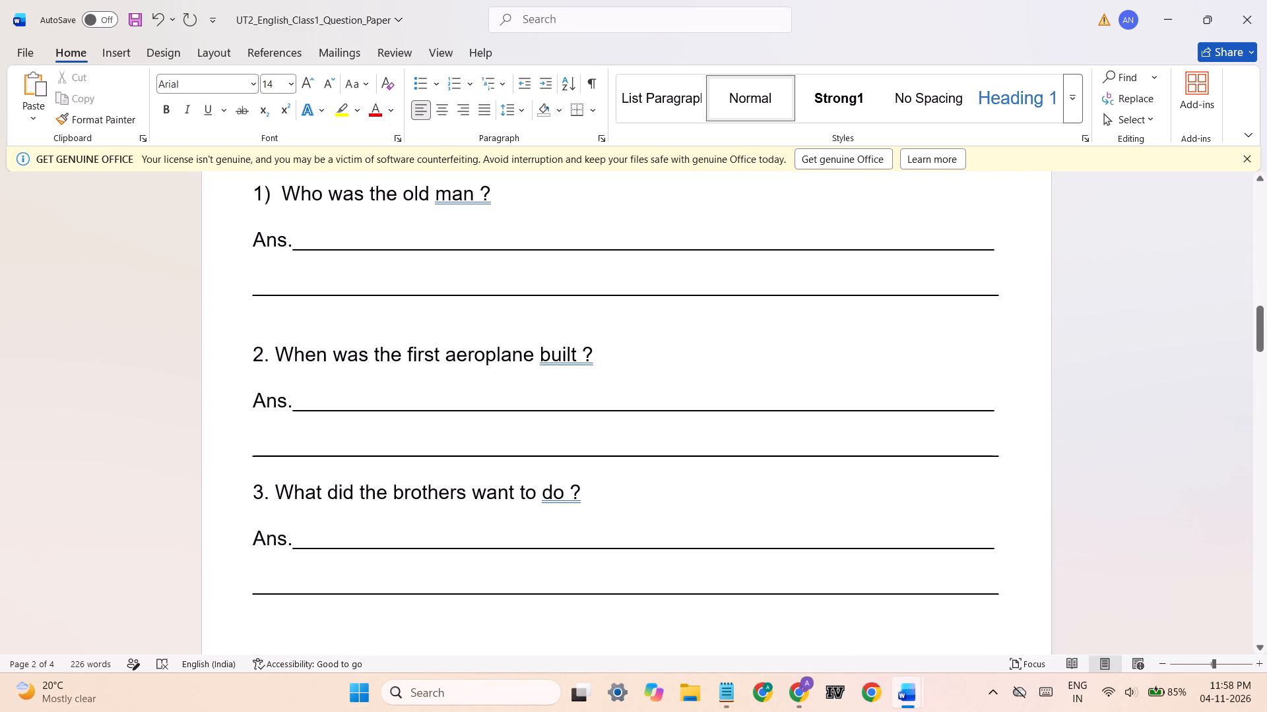
pyautogui.keyDown('ctrl'); pyautogui.scroll(-3, 461, 291); pyautogui.keyUp('ctrl')
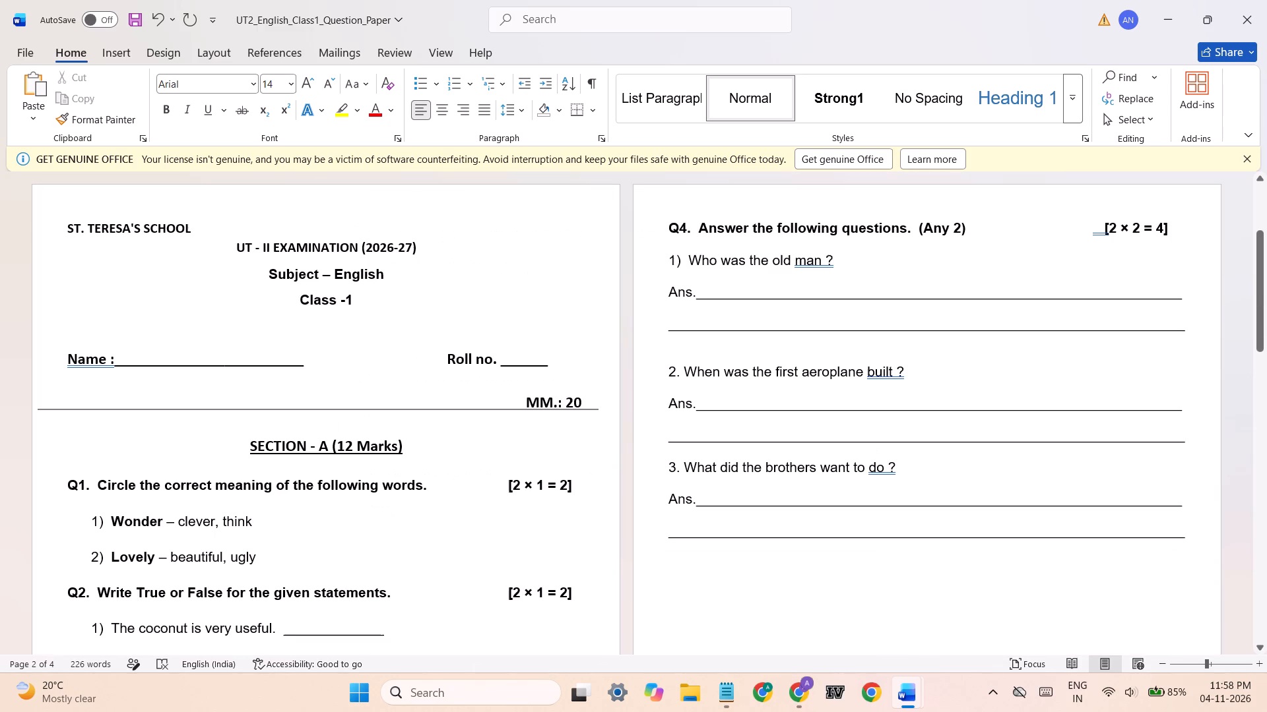
pyautogui.hscroll(-1, 512, 350)
pyautogui.scroll(1, 512, 350)
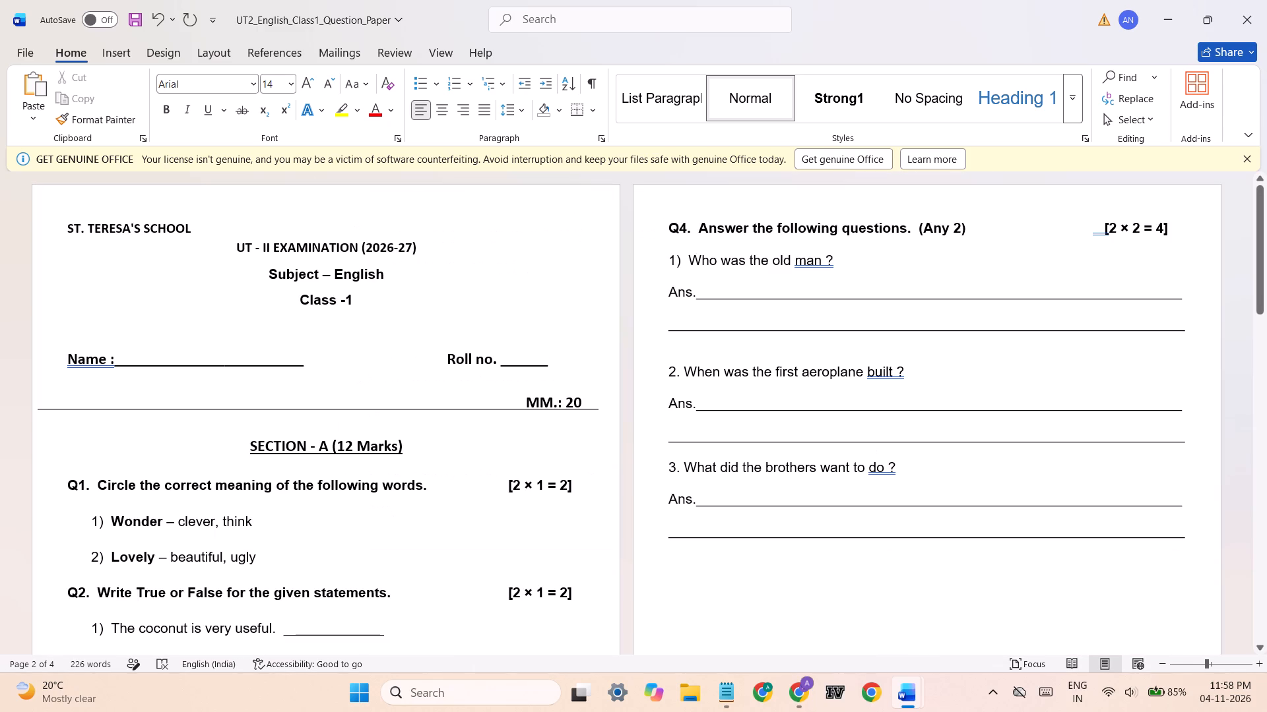
pyautogui.scroll(1, 512, 350)
# Delete the blank lines above the Q5 heading so it directly follows Q4's last answer line.
pyautogui.scroll(-1, 512, 350)
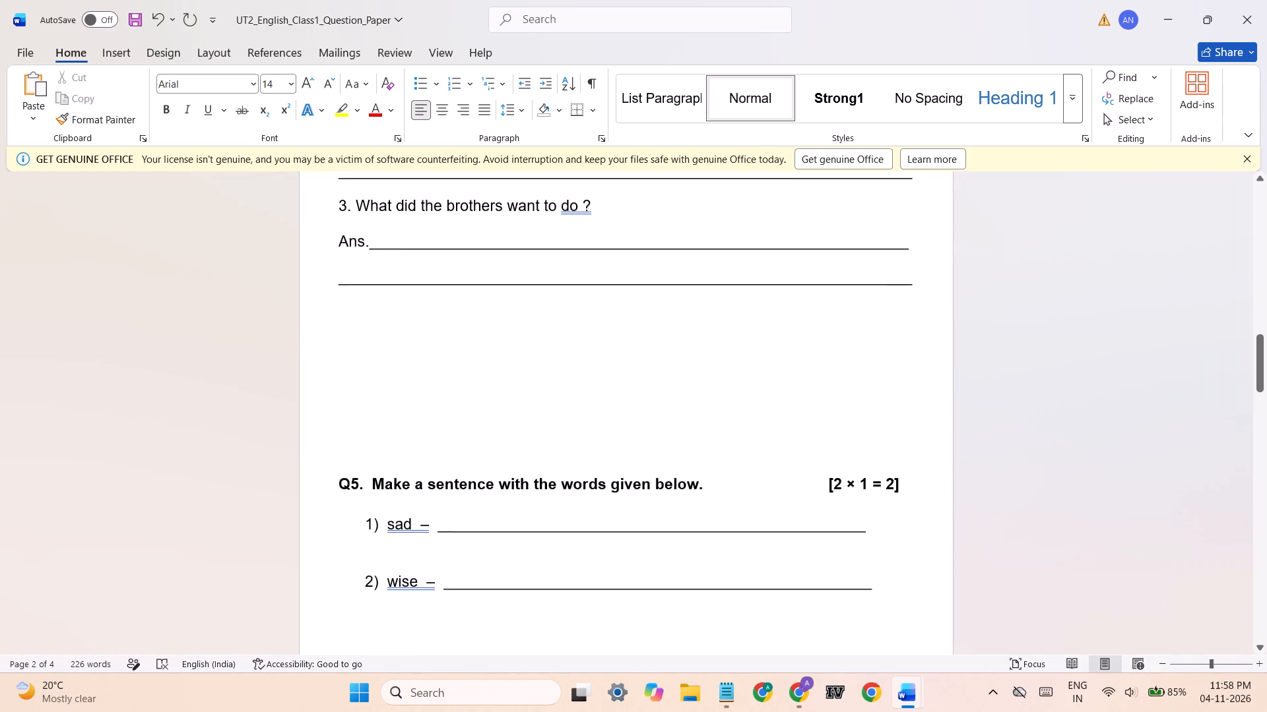
pyautogui.click(343, 487)
pyautogui.press('BackSpace')
pyautogui.press('BackSpace')
pyautogui.press('BackSpace')
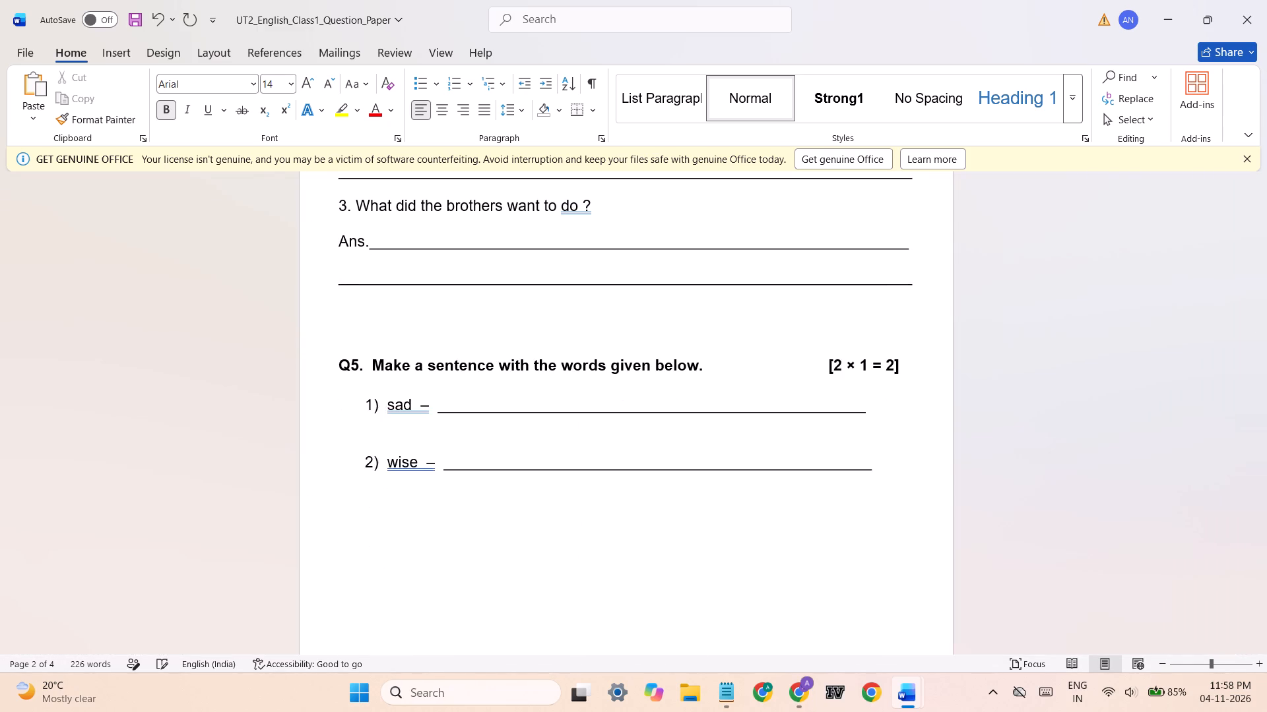
pyautogui.press('BackSpace')
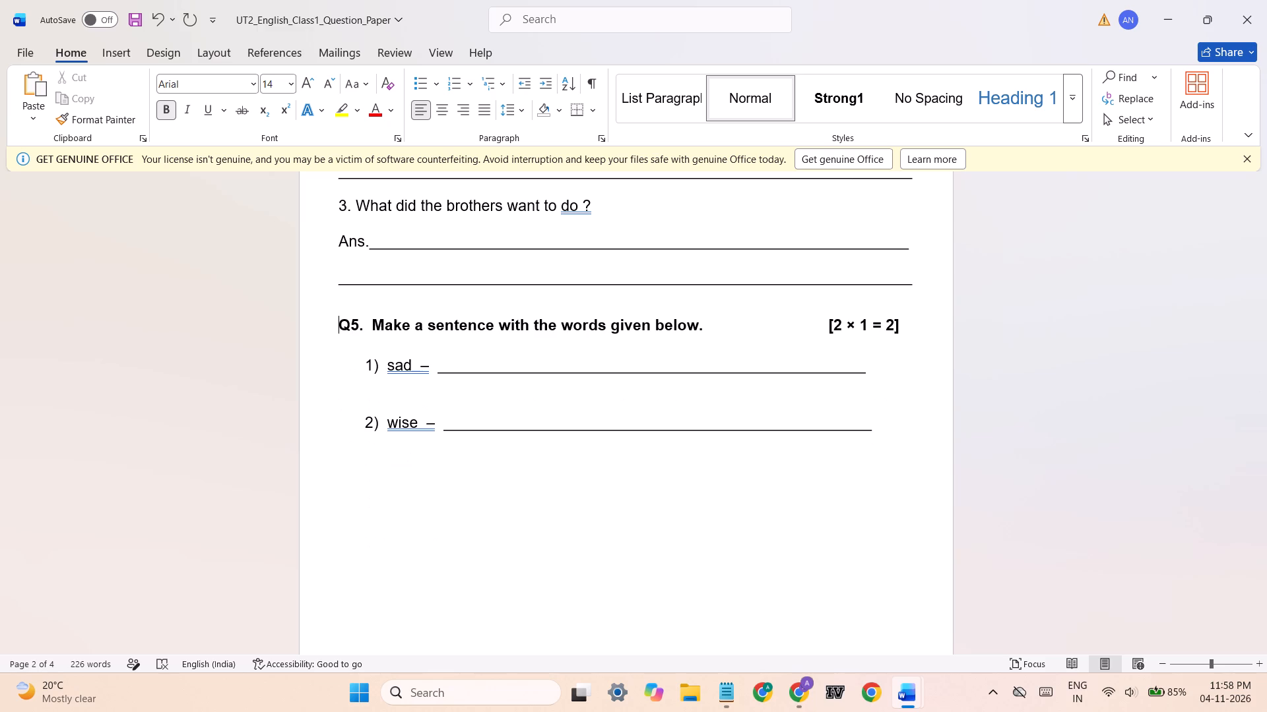
# Delete blank lines above the "SECTION - B (8 Marks)" heading until it starts at the top of page three.
pyautogui.scroll(-3, 343, 487)
pyautogui.hscroll(1, 343, 487)
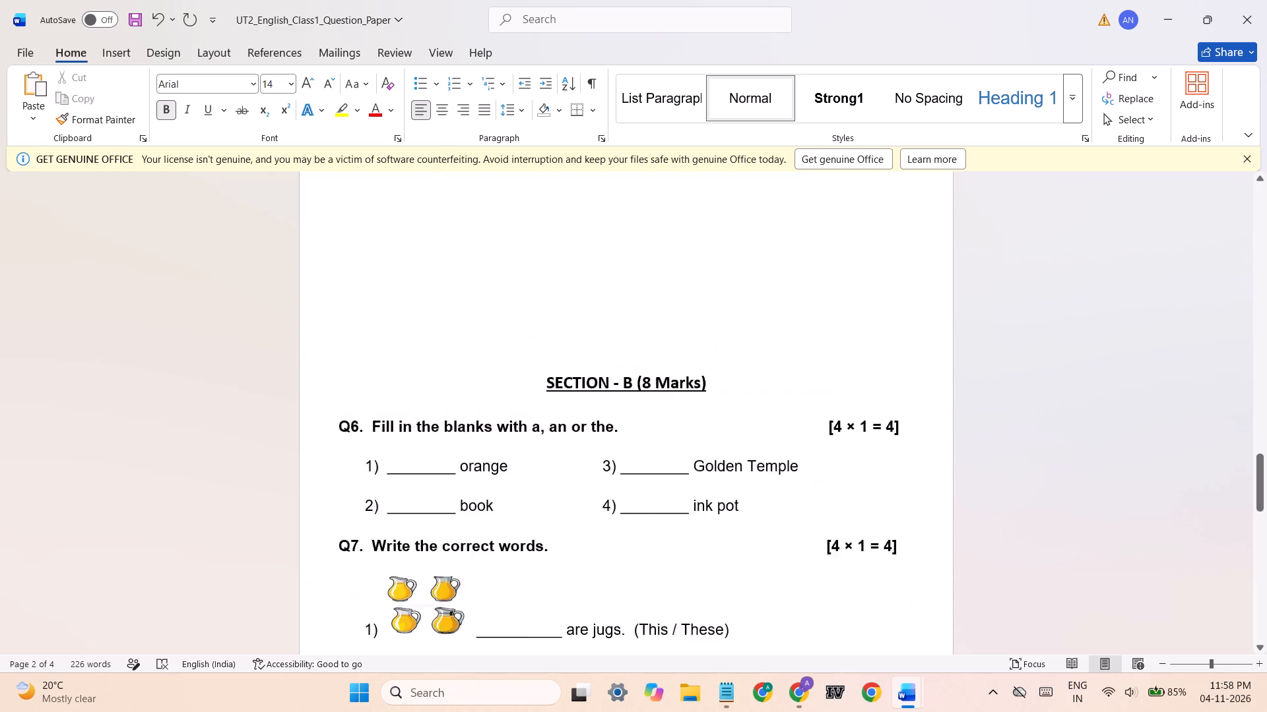
pyautogui.hscroll(1, 343, 487)
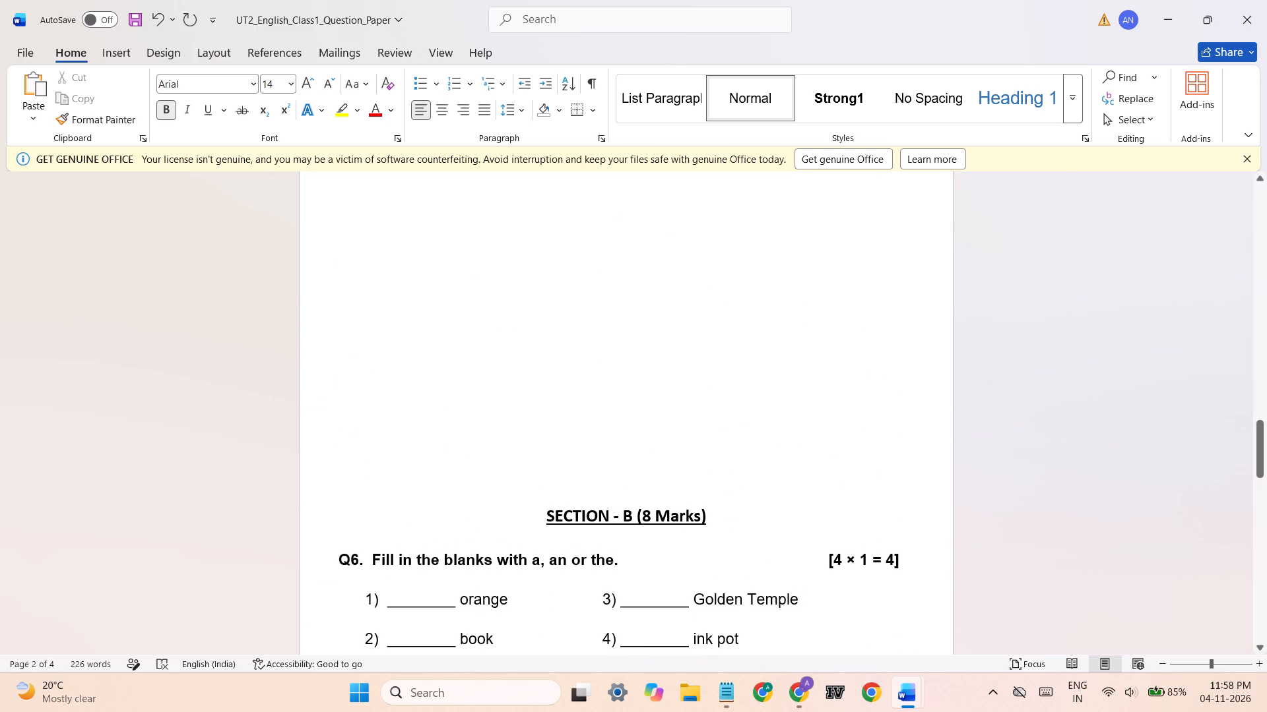
pyautogui.click(542, 519)
pyautogui.press('BackSpace')
pyautogui.press('BackSpace')
pyautogui.press('BackSpace')
pyautogui.press('BackSpace')
pyautogui.press('BackSpace')
pyautogui.press('BackSpace')
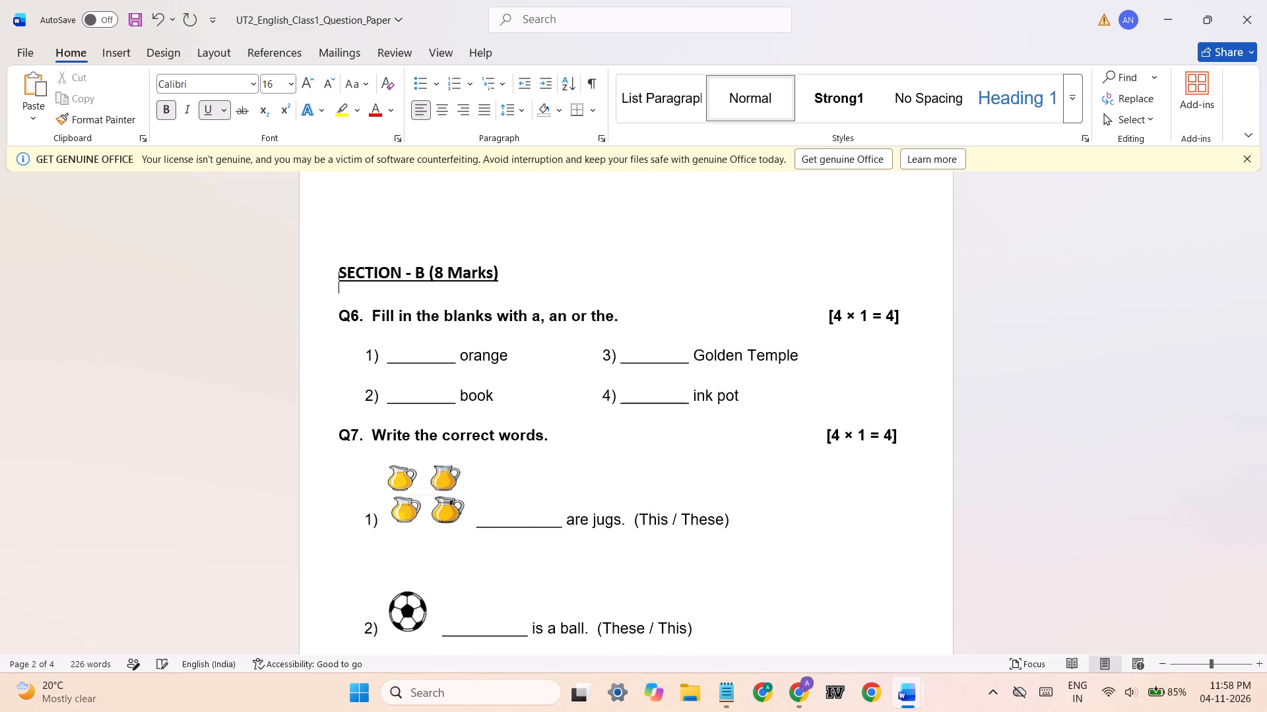
pyautogui.press('BackSpace')
pyautogui.press('BackSpace')
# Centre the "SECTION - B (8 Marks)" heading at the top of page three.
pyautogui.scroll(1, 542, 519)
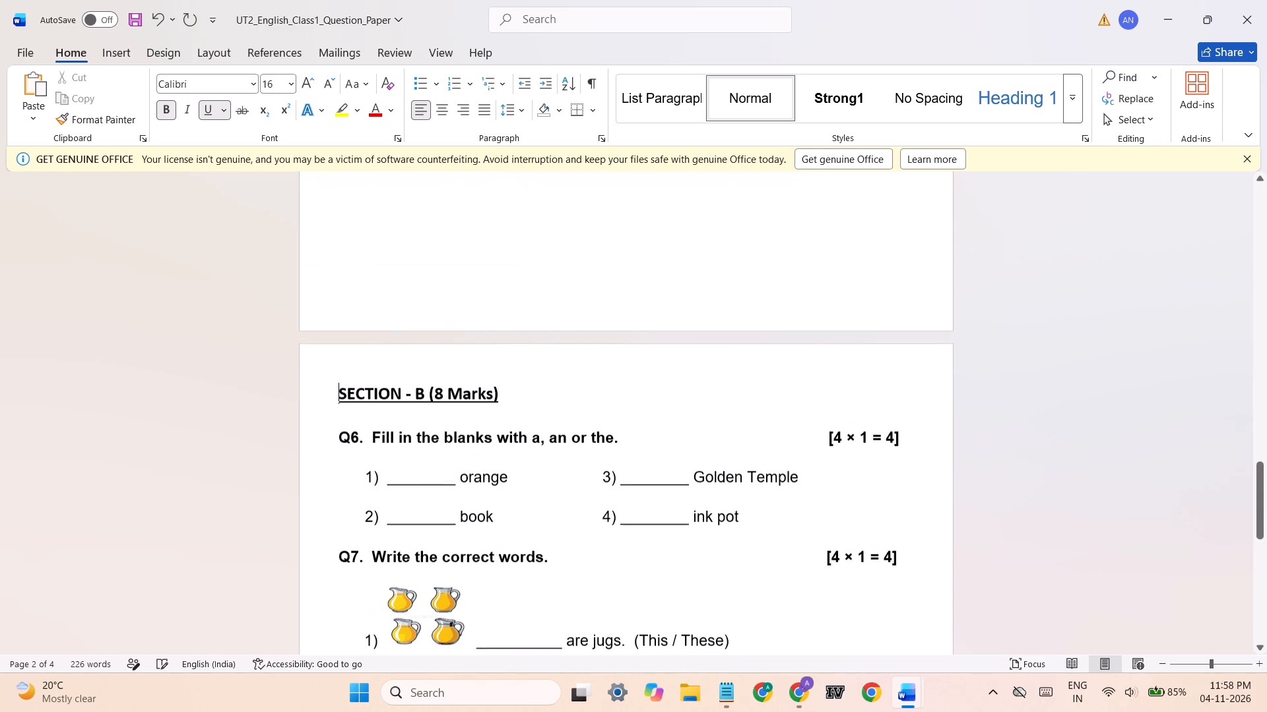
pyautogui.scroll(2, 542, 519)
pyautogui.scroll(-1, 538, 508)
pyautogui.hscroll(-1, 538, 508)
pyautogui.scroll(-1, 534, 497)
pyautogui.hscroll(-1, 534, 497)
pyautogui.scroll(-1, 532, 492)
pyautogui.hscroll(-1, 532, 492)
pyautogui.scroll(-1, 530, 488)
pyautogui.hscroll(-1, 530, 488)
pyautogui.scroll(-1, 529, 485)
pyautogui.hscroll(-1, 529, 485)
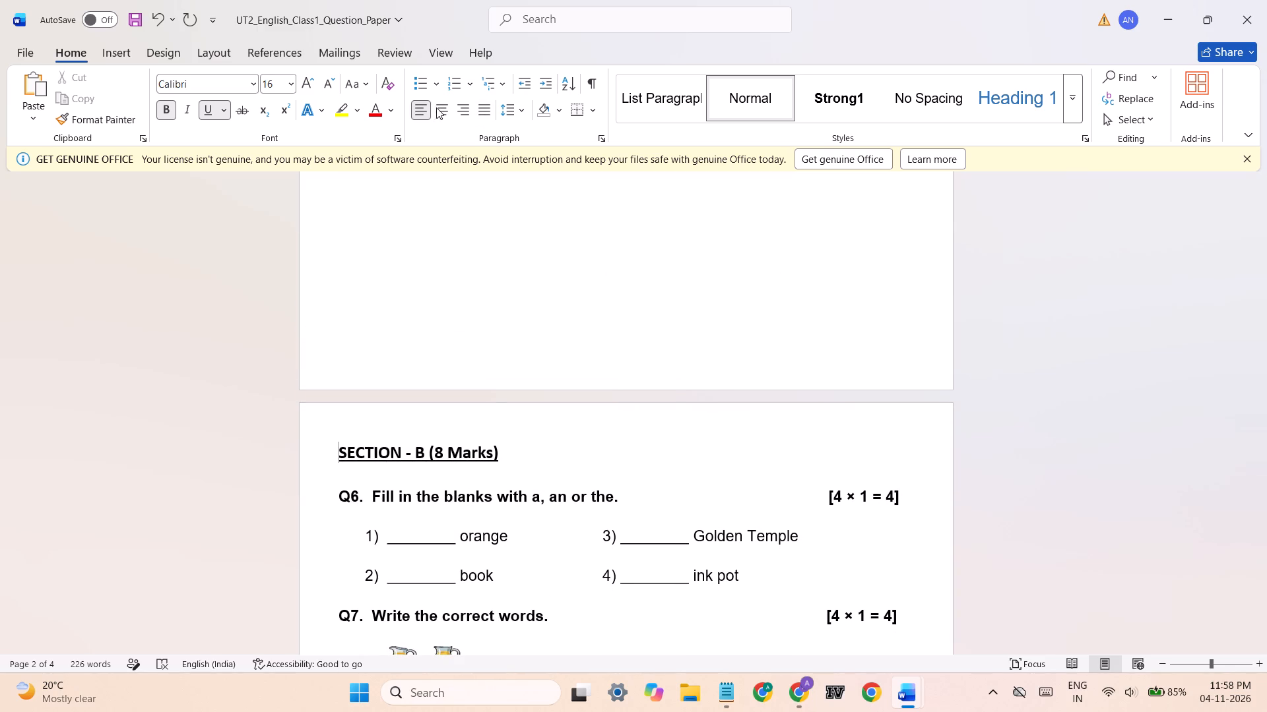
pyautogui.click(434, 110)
# Review the layout and page breaks of the question paper from Q1 through Q7.
pyautogui.scroll(1, 526, 349)
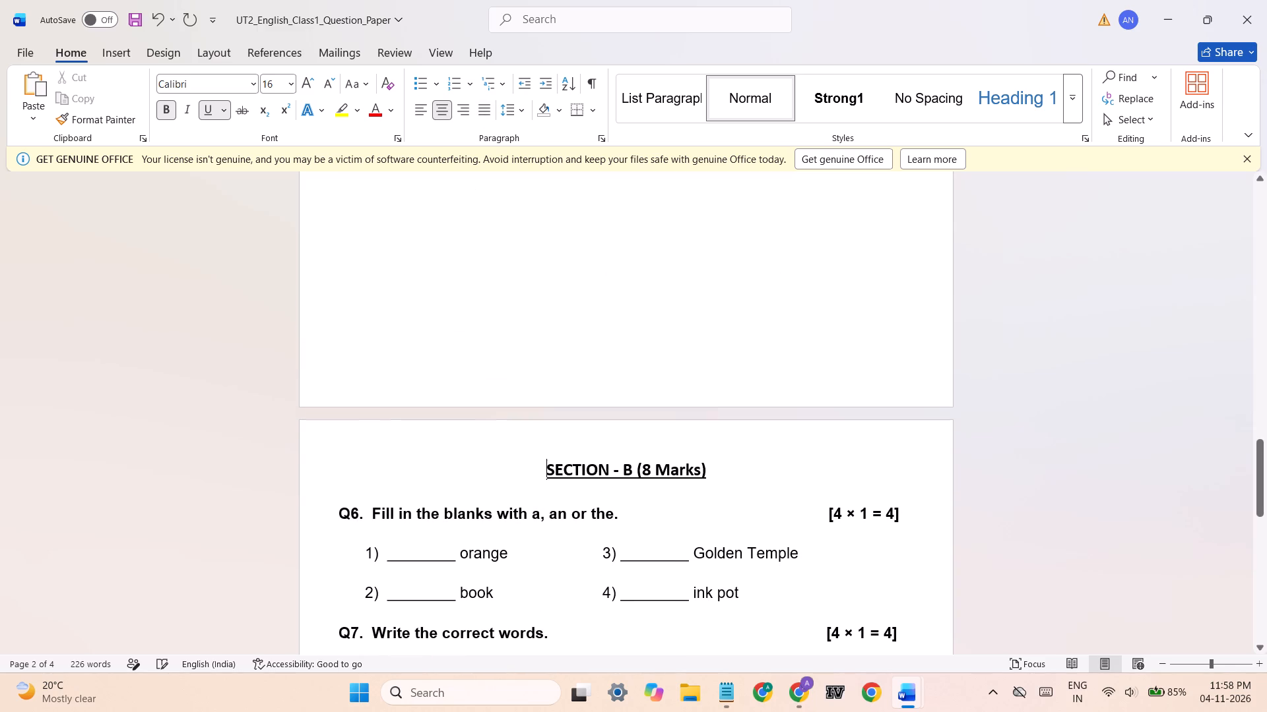
pyautogui.scroll(5, 526, 349)
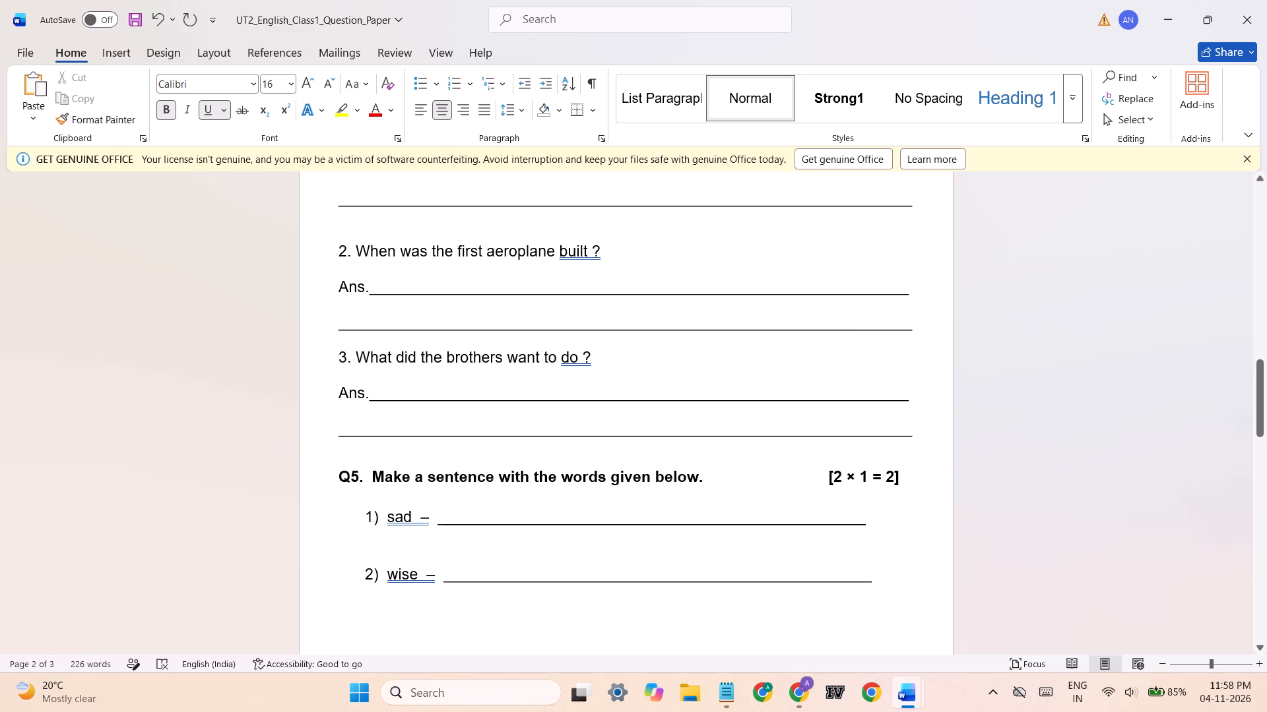
pyautogui.scroll(5, 695, 522)
pyautogui.scroll(-1, 695, 522)
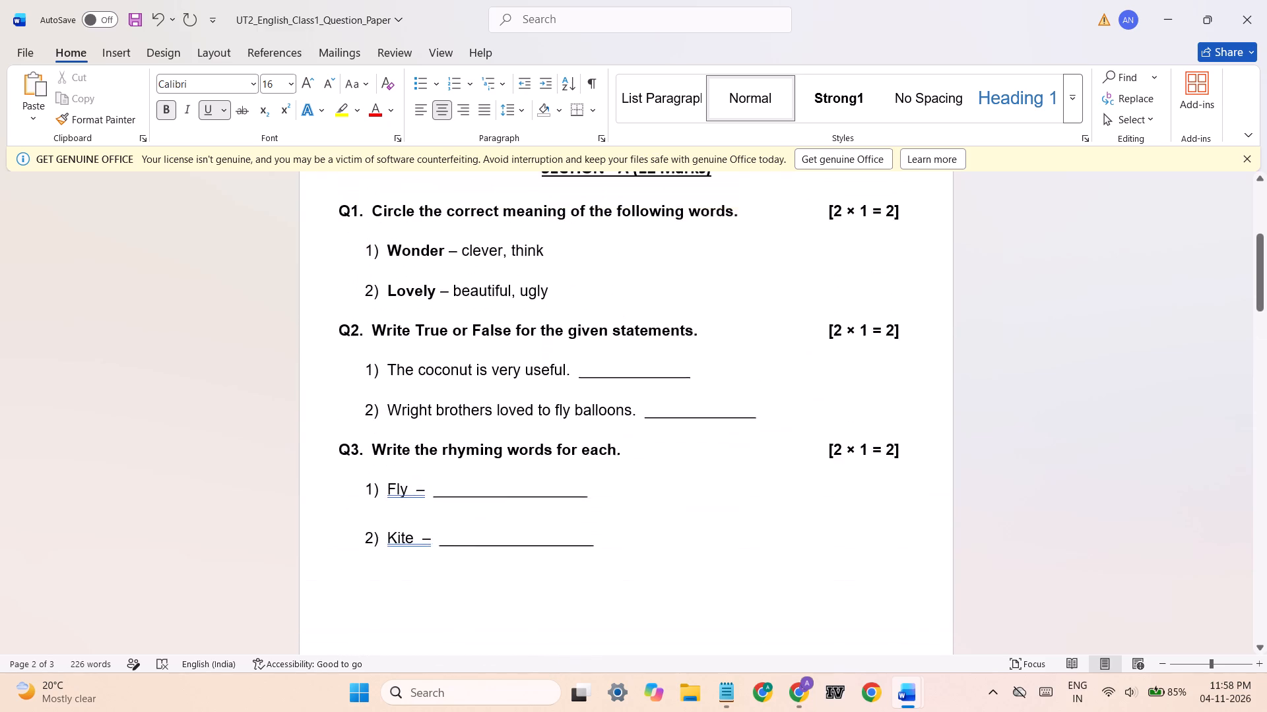
pyautogui.scroll(-3, 695, 522)
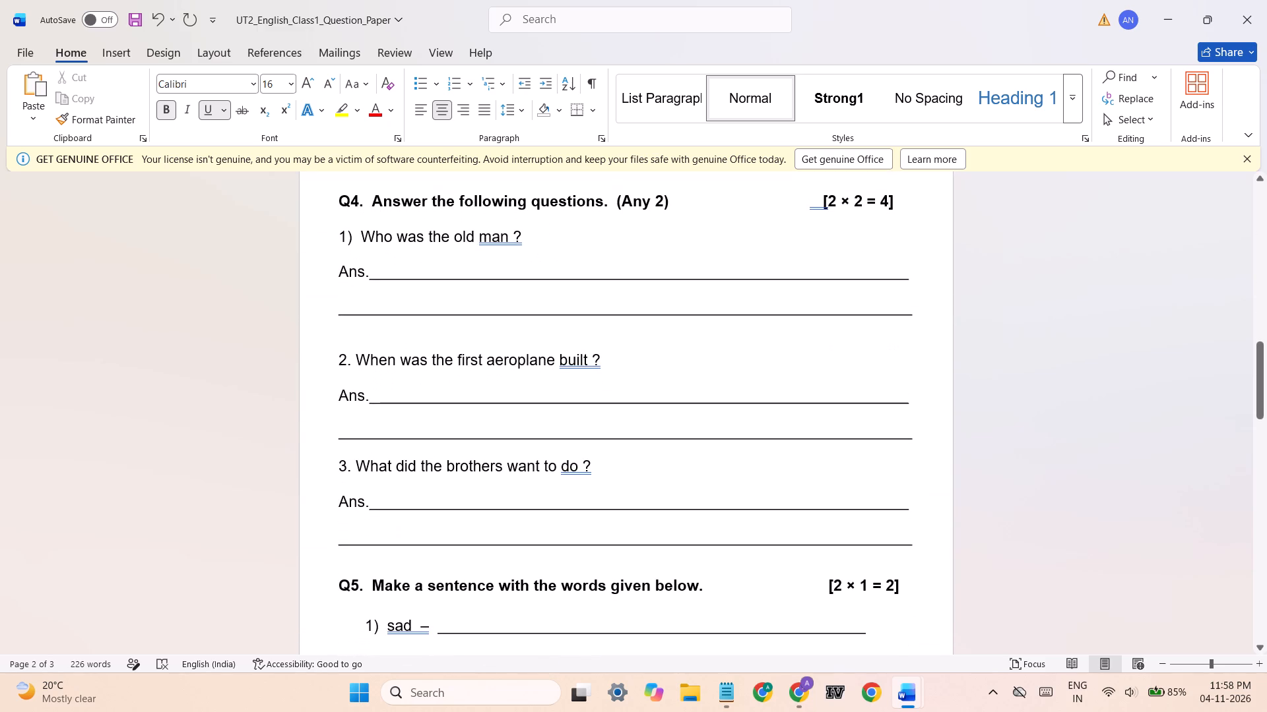
pyautogui.scroll(-2, 695, 522)
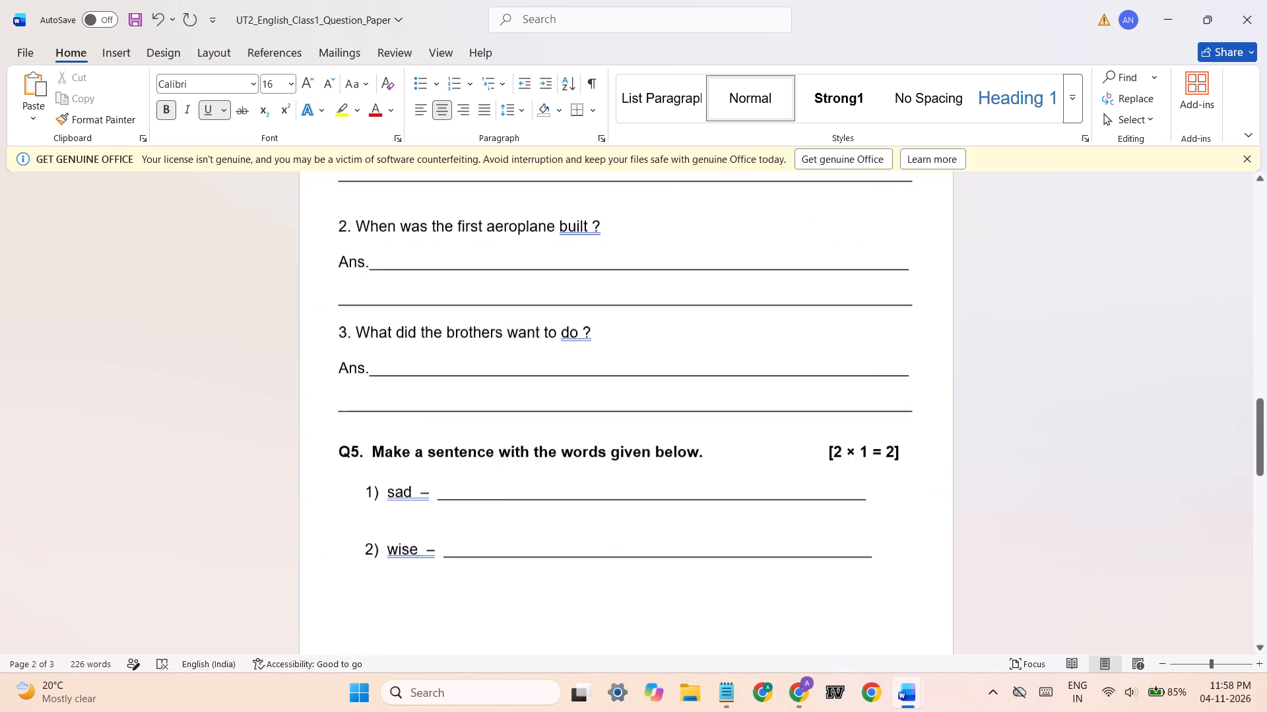
pyautogui.scroll(-3, 695, 522)
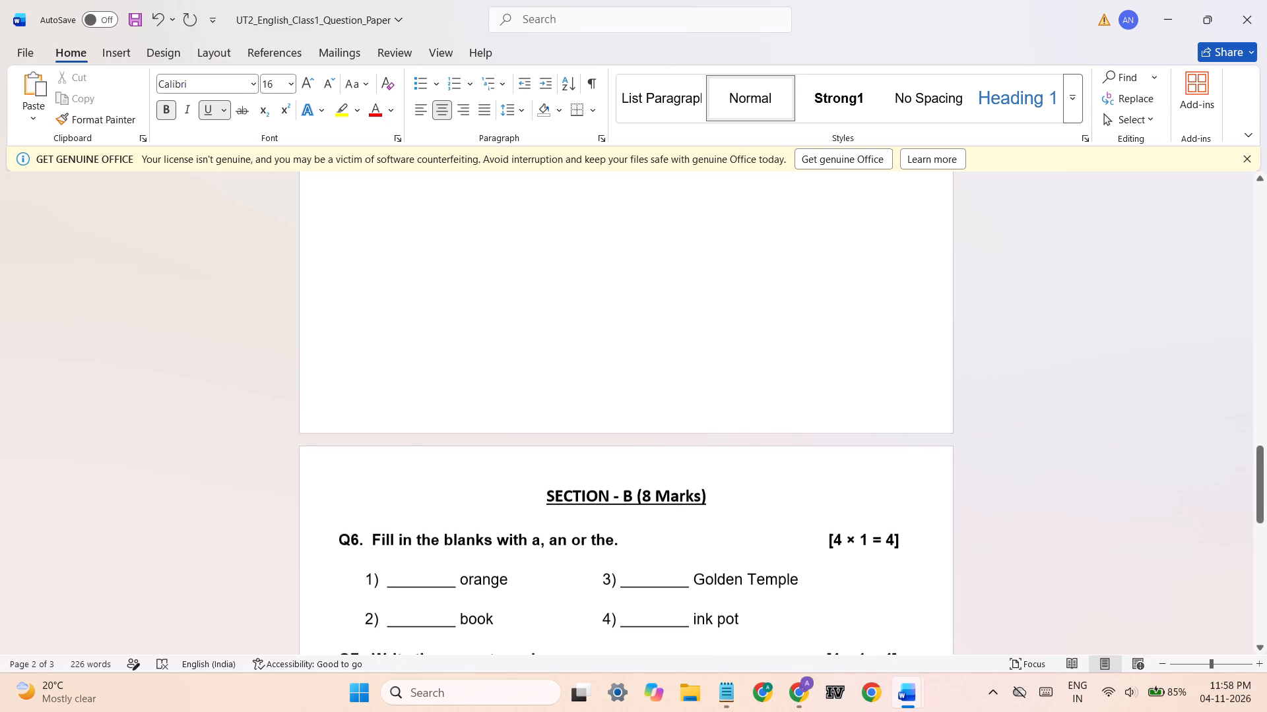
pyautogui.scroll(-2, 695, 522)
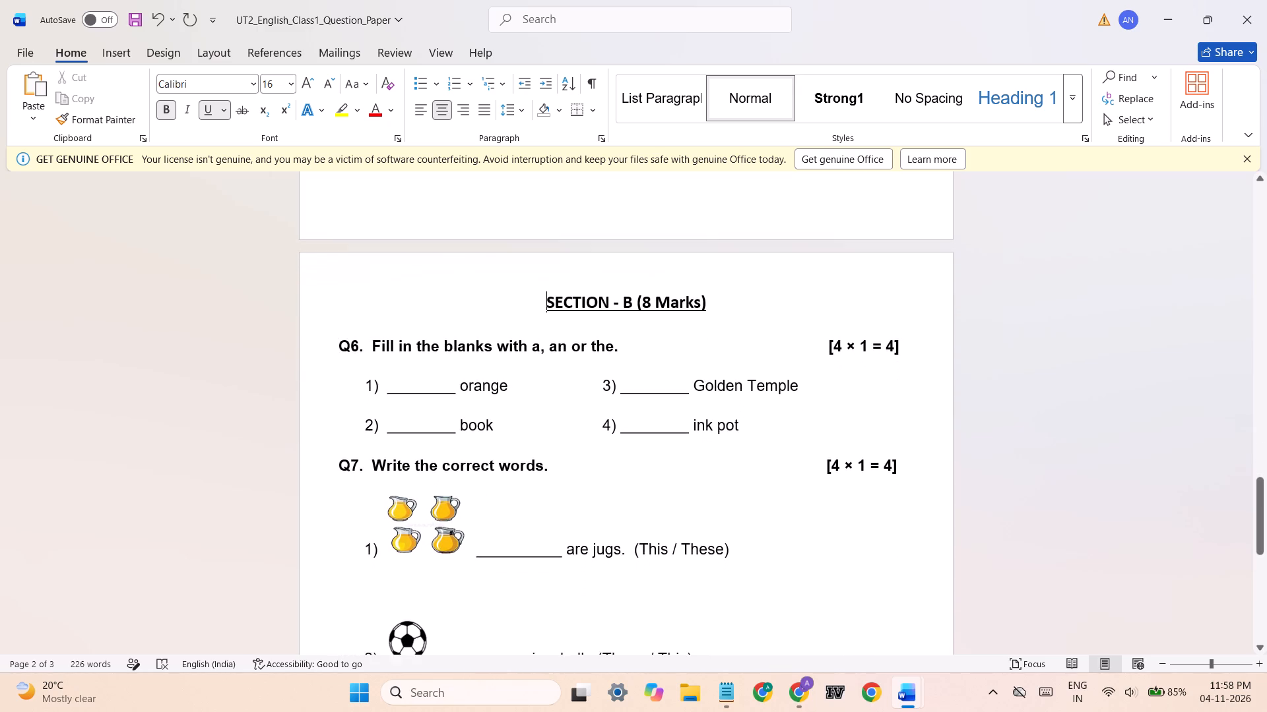
pyautogui.scroll(-1, 695, 522)
pyautogui.scroll(1, 695, 522)
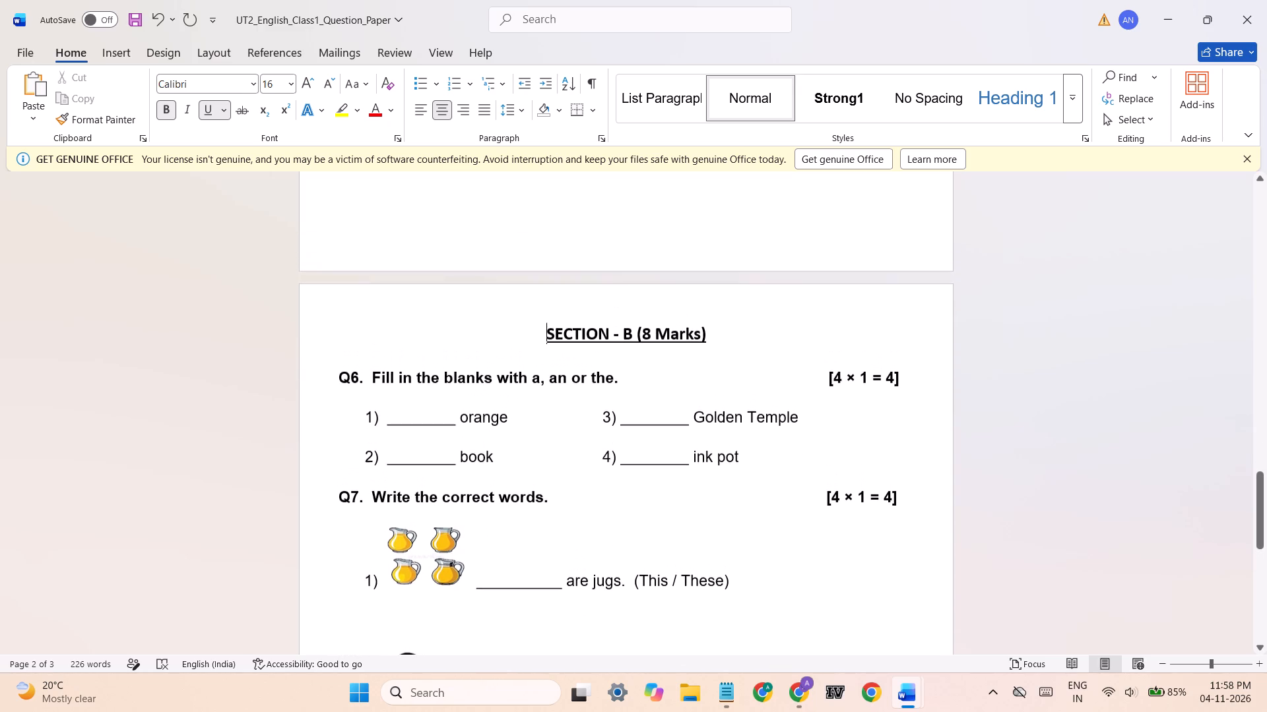
pyautogui.scroll(1, 695, 522)
# Delete further blank lines above the "SECTION - B (8 Marks)" heading to bring it onto page two, and centre it.
pyautogui.press('BackSpace')
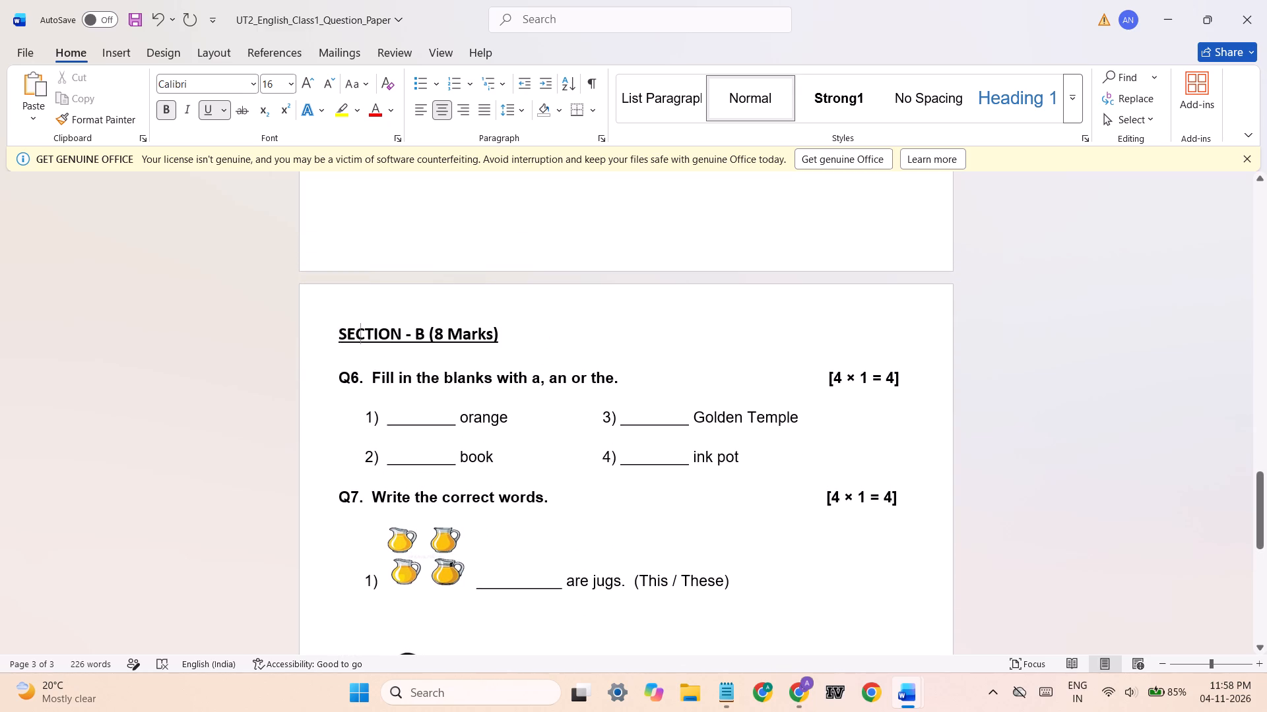
pyautogui.press('BackSpace')
pyautogui.press('BackSpace')
pyautogui.press('BackSpace')
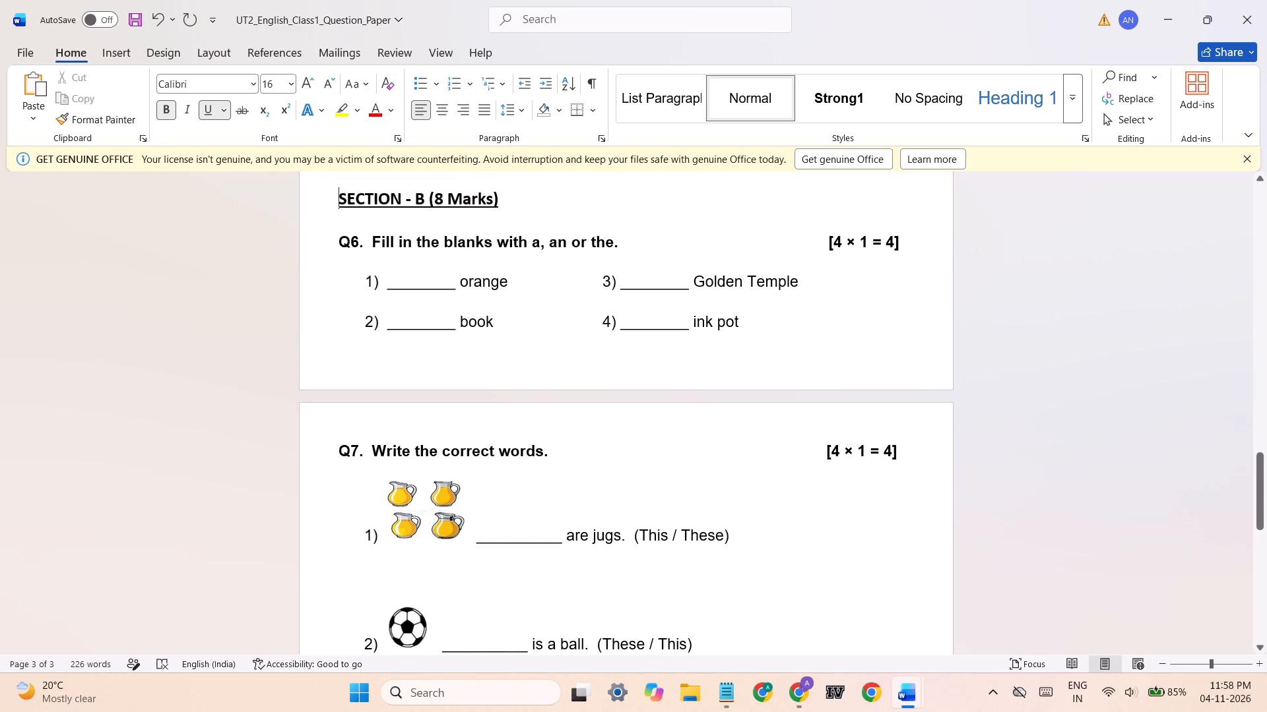
pyautogui.scroll(2, 647, 521)
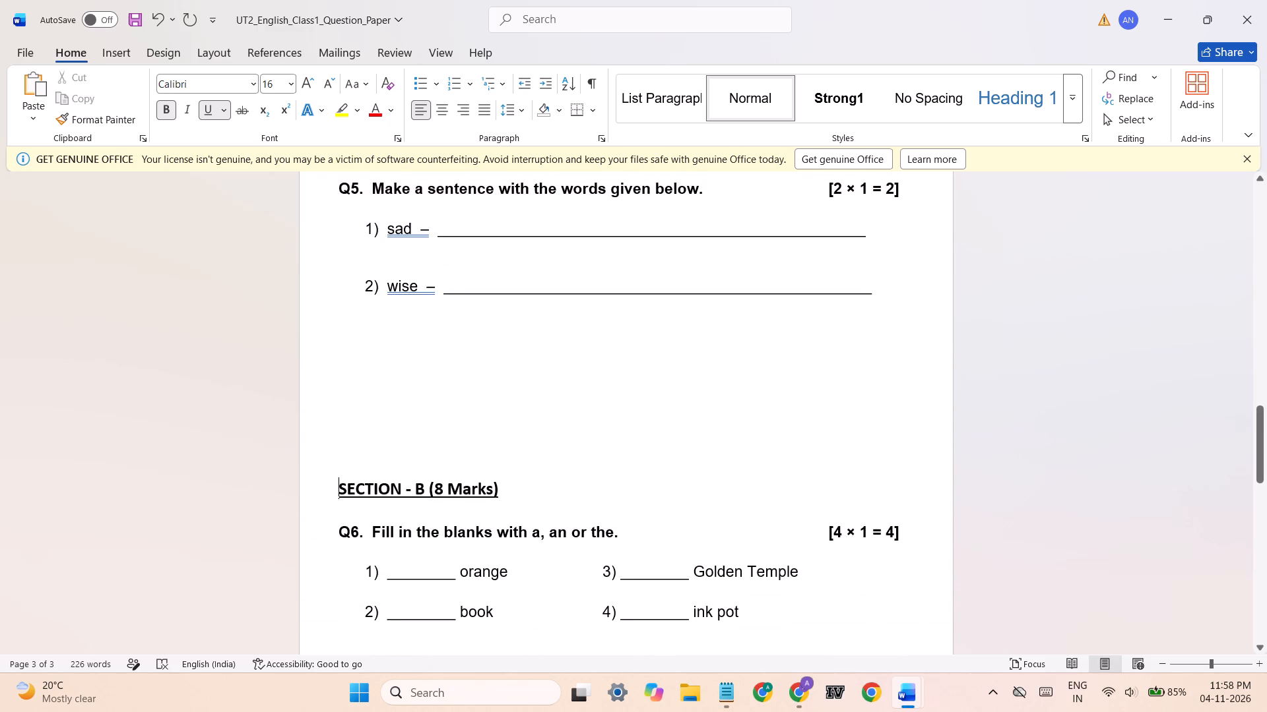
pyautogui.press('BackSpace')
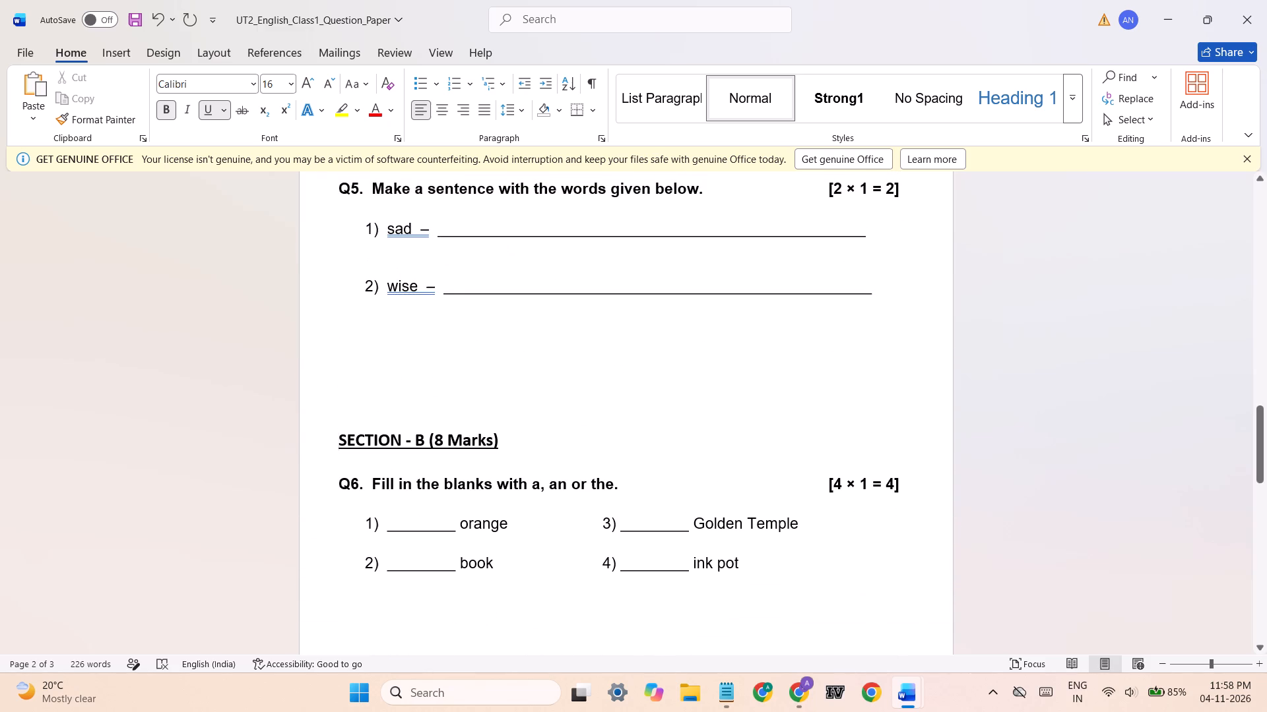
pyautogui.click(447, 111)
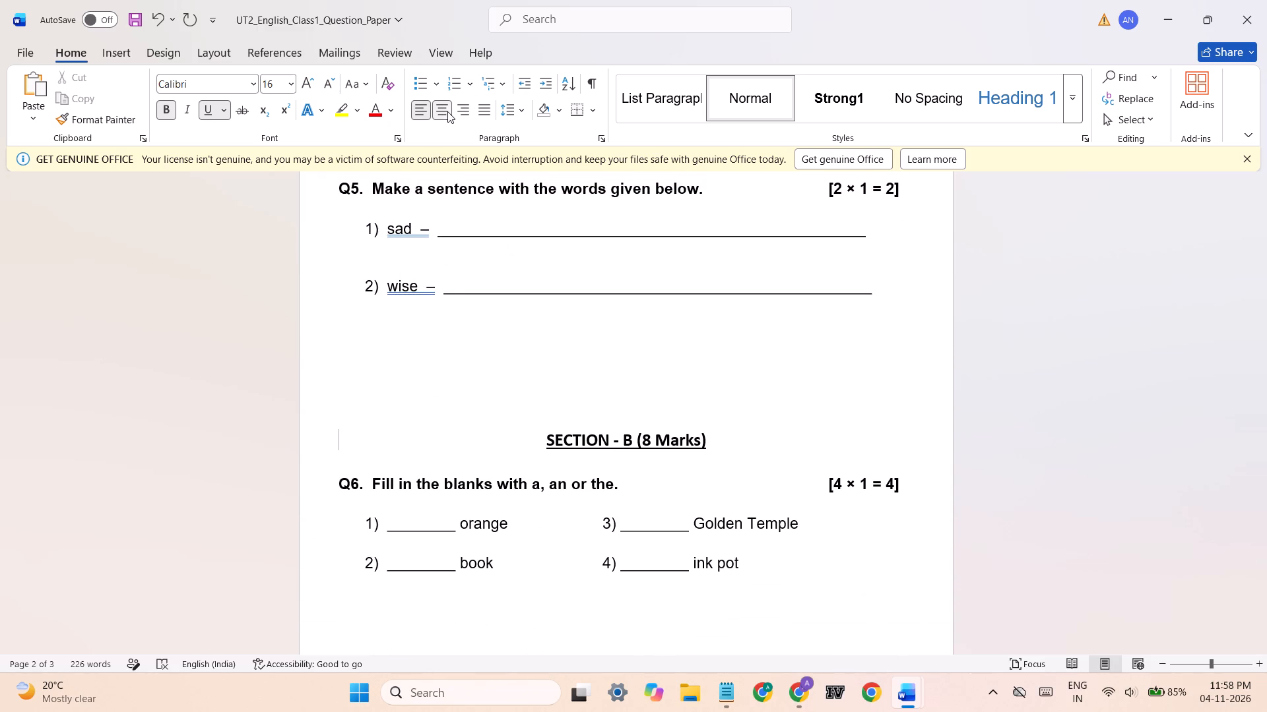
# Check the spacing around the Section B heading and Q6 at the end of page two.
pyautogui.scroll(-1, 534, 510)
pyautogui.scroll(2, 533, 363)
pyautogui.scroll(-1, 498, 441)
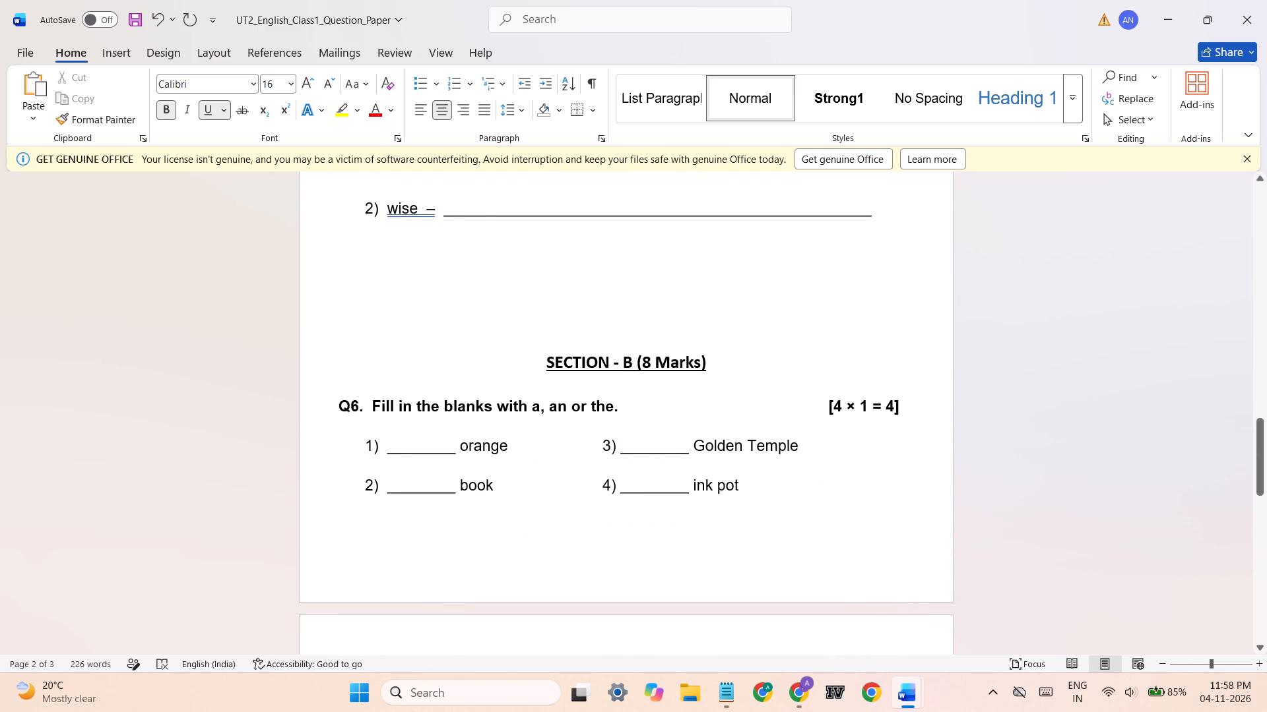
pyautogui.scroll(-1, 498, 441)
pyautogui.keyDown('ctrl'); pyautogui.scroll(1, 498, 441); pyautogui.keyUp('ctrl')
pyautogui.keyDown('ctrl'); pyautogui.scroll(-1, 498, 441); pyautogui.keyUp('ctrl')
pyautogui.keyDown('ctrl'); pyautogui.scroll(1, 498, 441); pyautogui.keyUp('ctrl')
pyautogui.keyDown('ctrl'); pyautogui.scroll(-1, 498, 441); pyautogui.keyUp('ctrl')
pyautogui.hscroll(1, 498, 441)
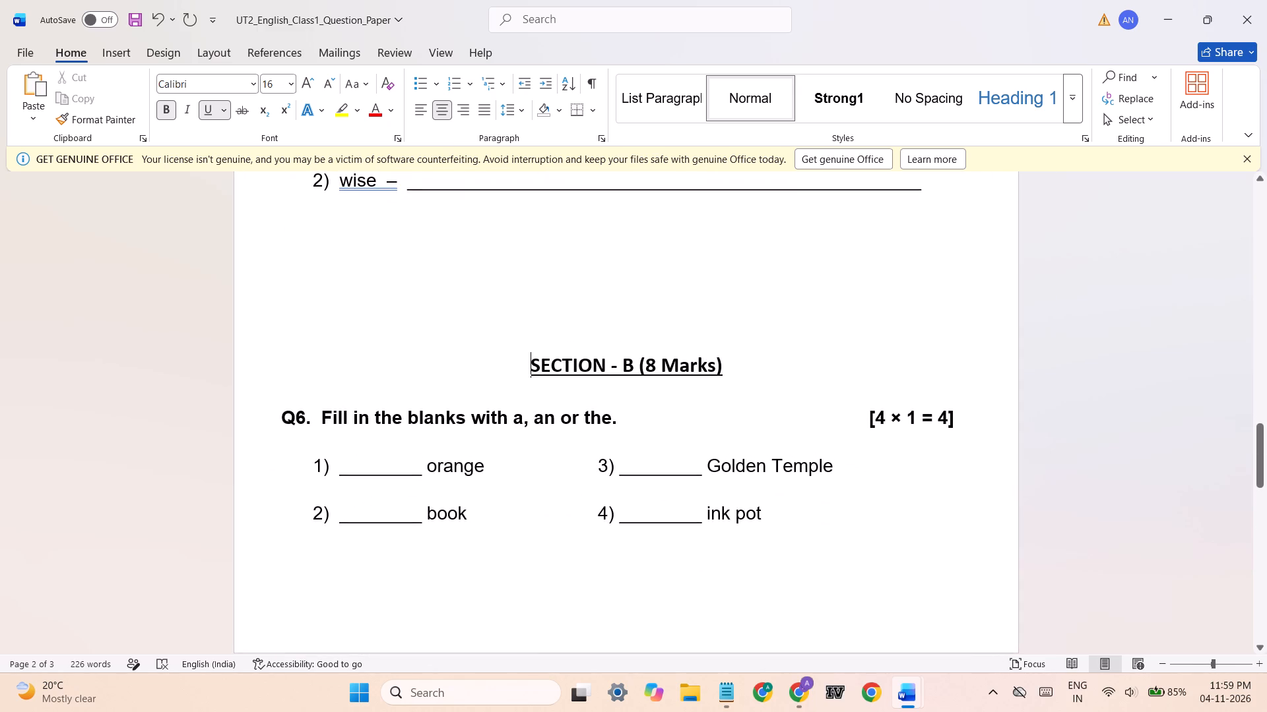
pyautogui.keyDown('ctrl'); pyautogui.scroll(-2, 498, 441); pyautogui.keyUp('ctrl')
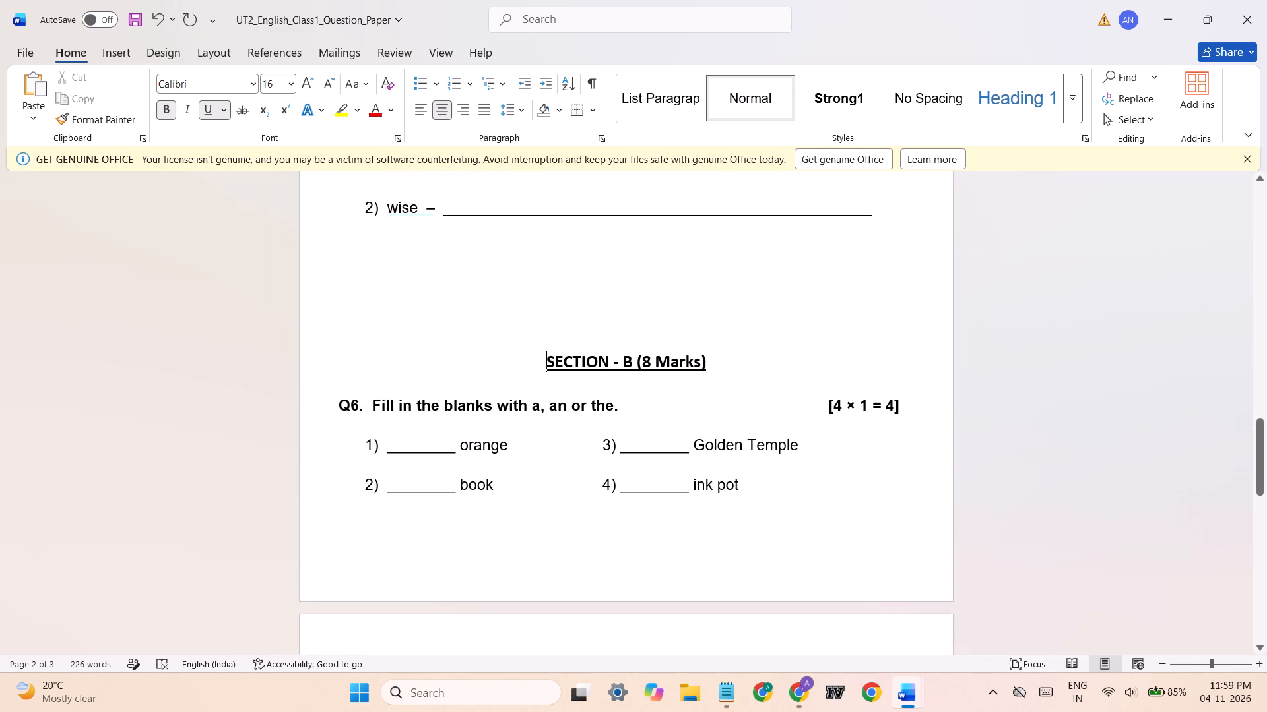
# Delete one more blank line above the "SECTION - B (8 Marks)" heading and centre the heading again.
pyautogui.press('BackSpace')
pyautogui.press('BackSpace')
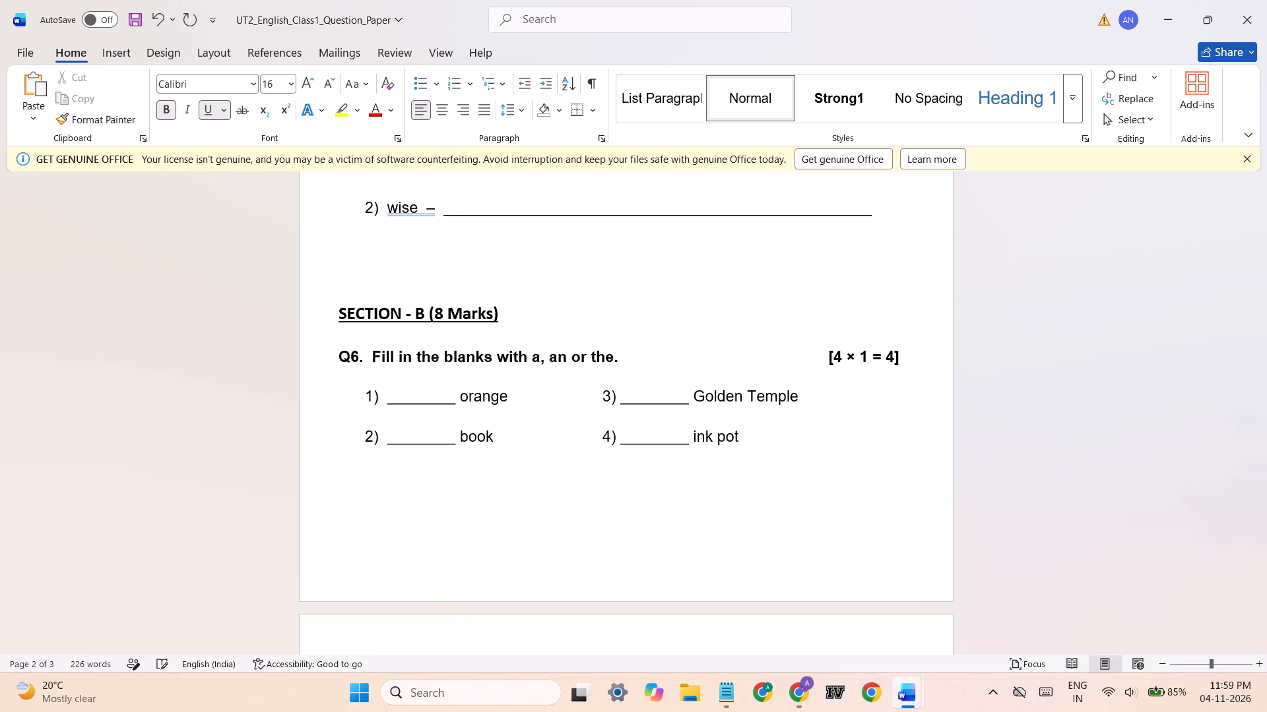
pyautogui.click(446, 104)
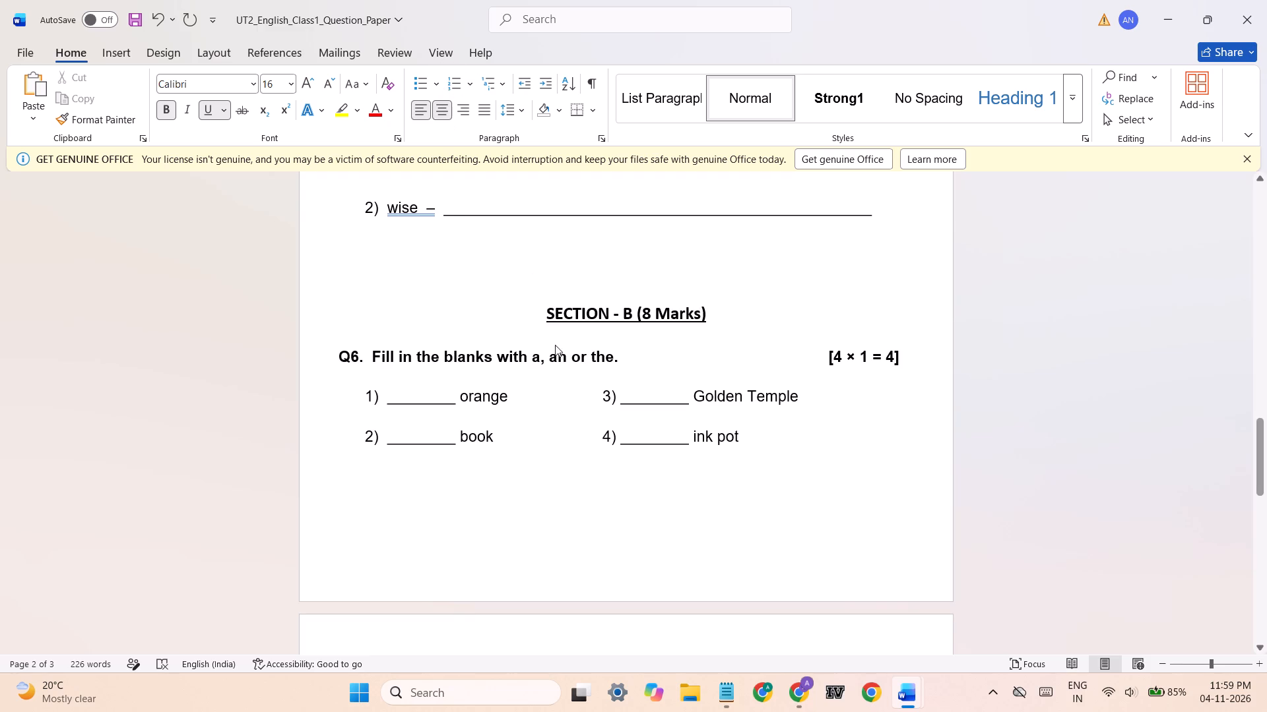
# Insert a blank line directly below the "SECTION - B (8 Marks)" heading.
pyautogui.click(711, 319)
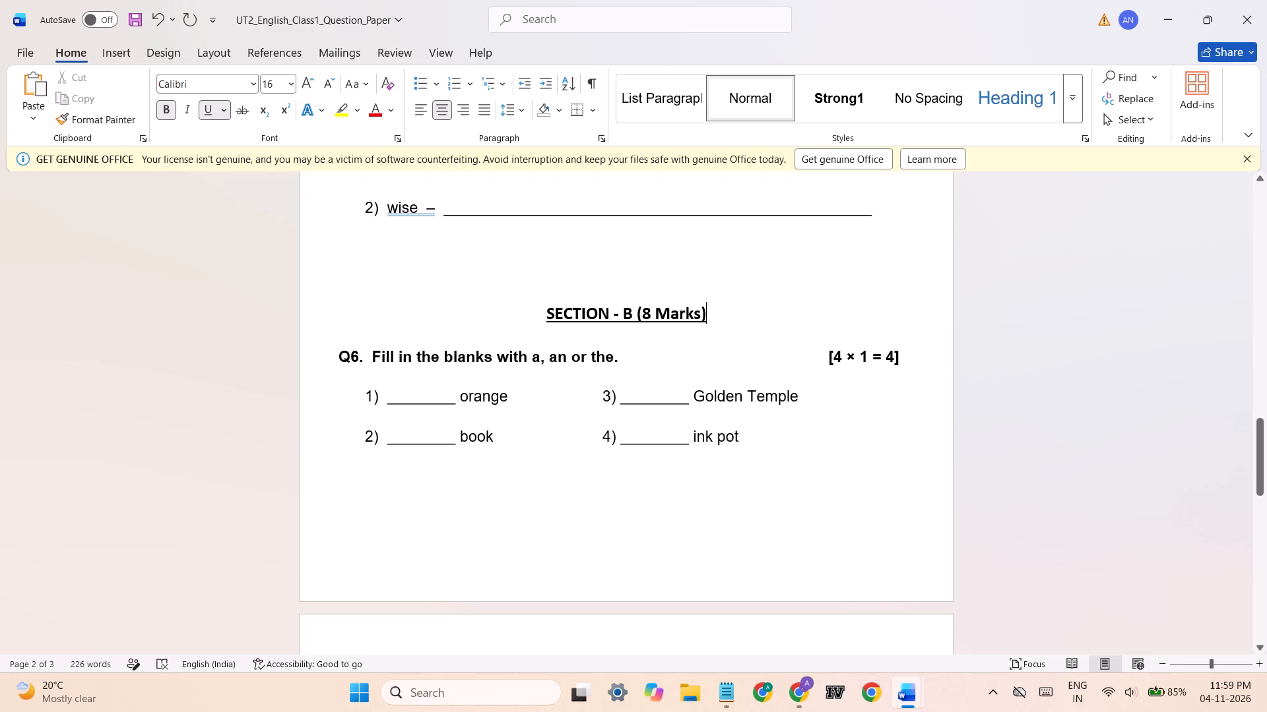
pyautogui.press('Return')
pyautogui.scroll(-2, 711, 319)
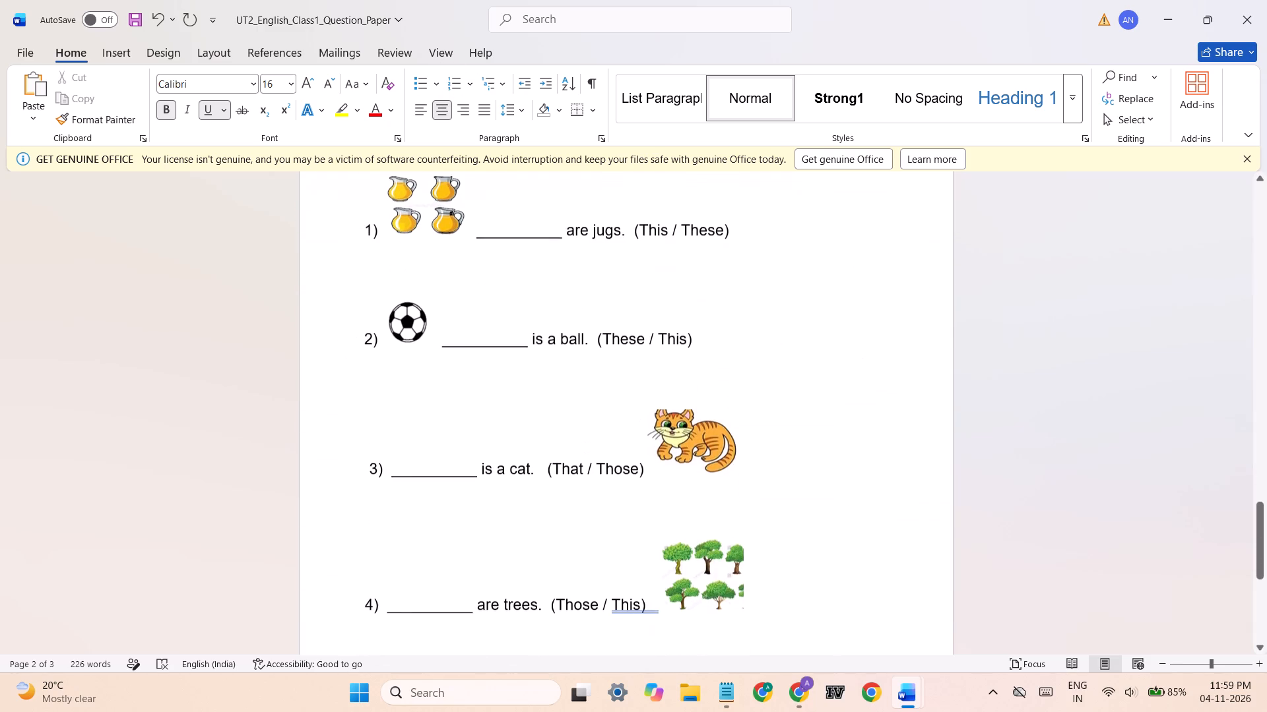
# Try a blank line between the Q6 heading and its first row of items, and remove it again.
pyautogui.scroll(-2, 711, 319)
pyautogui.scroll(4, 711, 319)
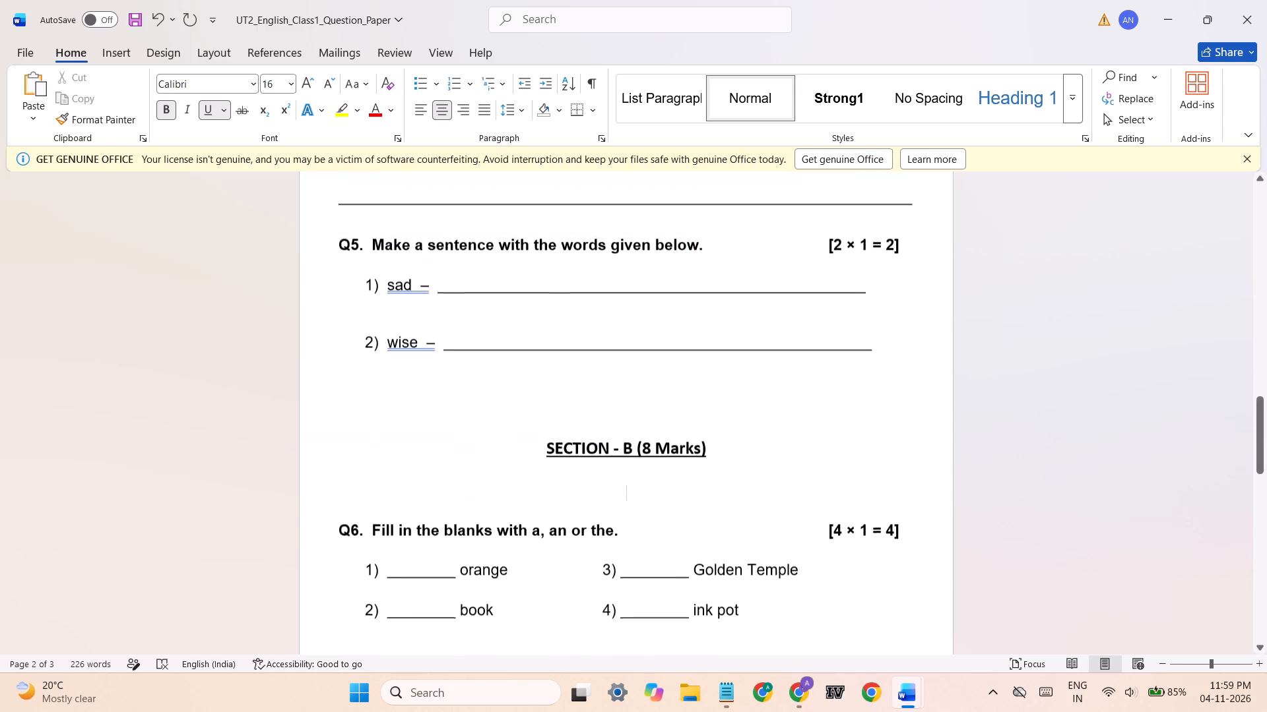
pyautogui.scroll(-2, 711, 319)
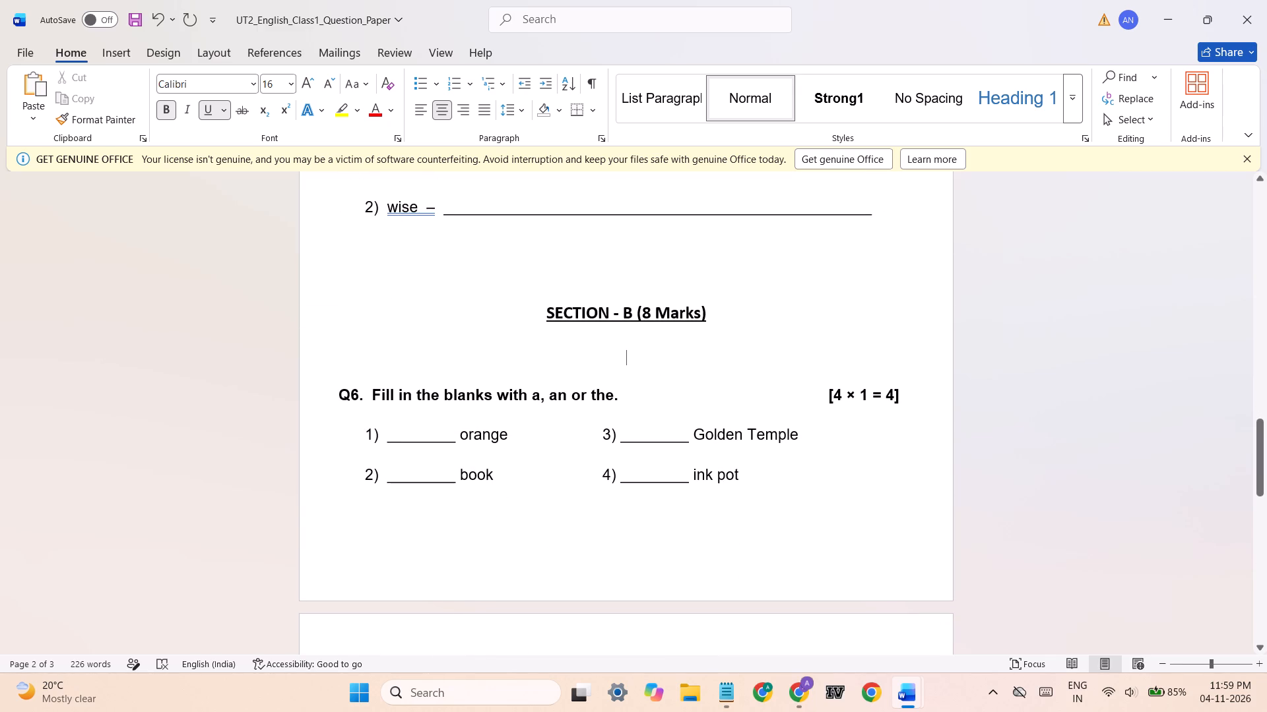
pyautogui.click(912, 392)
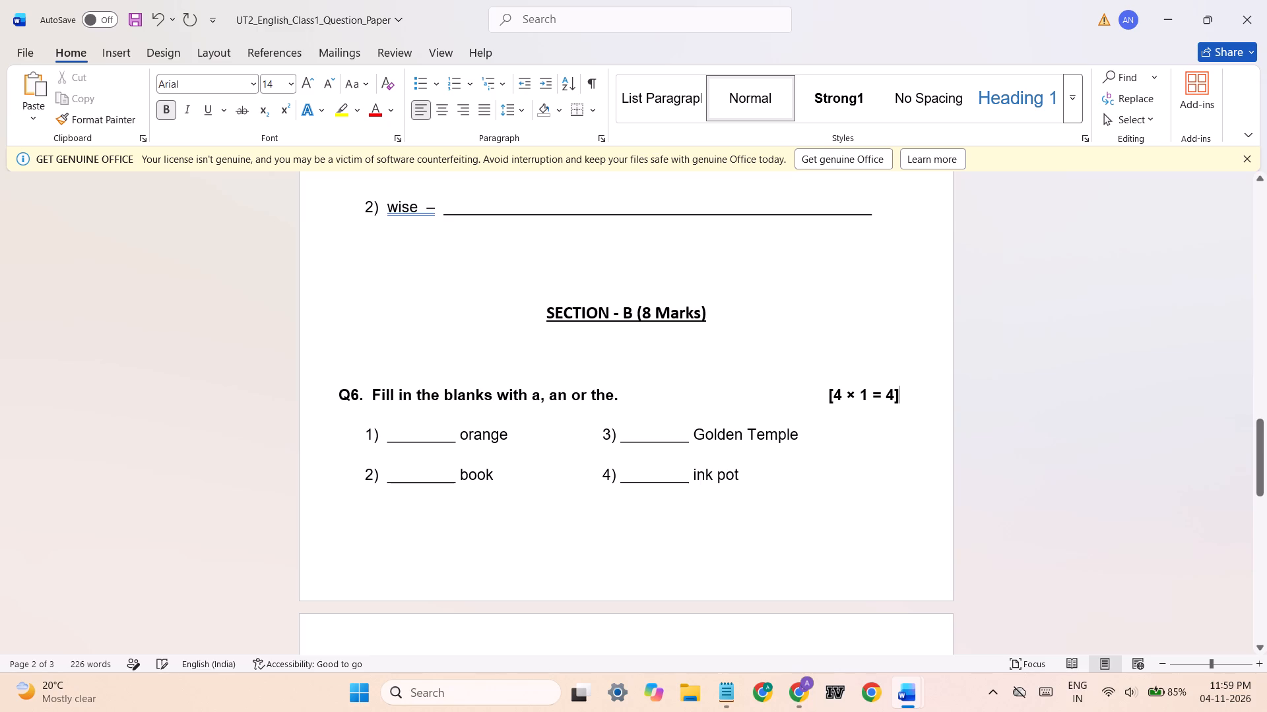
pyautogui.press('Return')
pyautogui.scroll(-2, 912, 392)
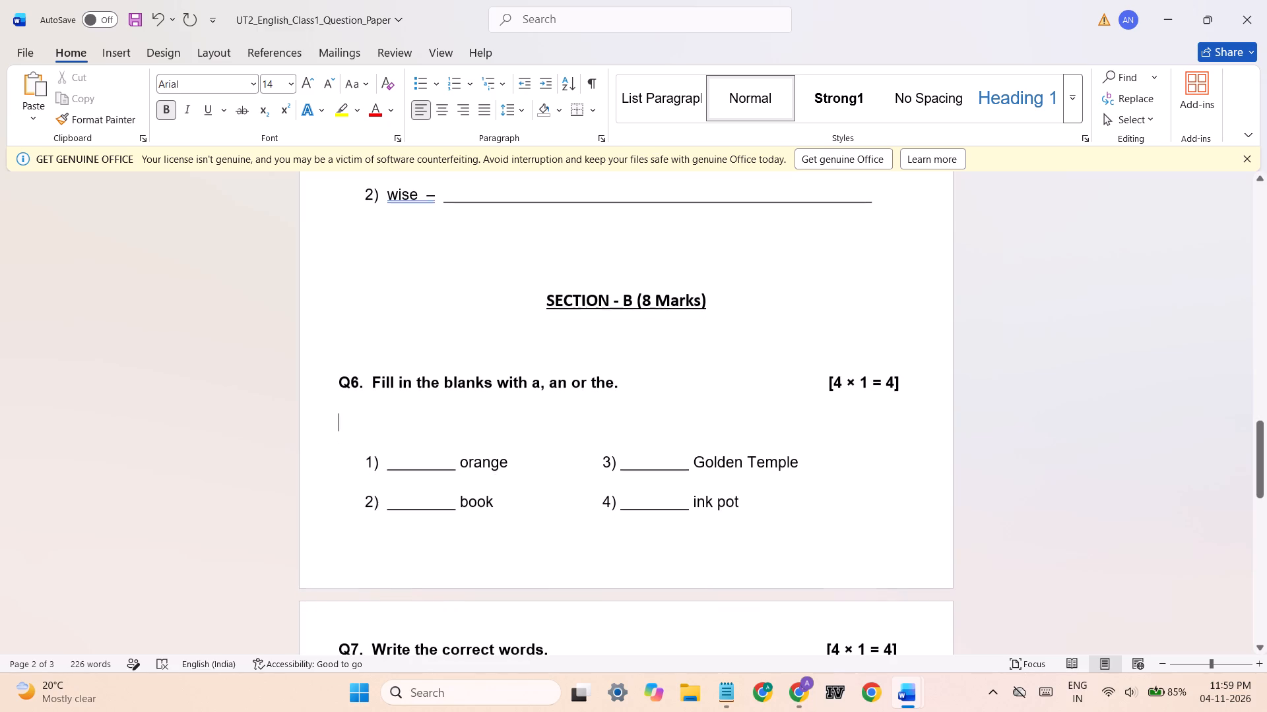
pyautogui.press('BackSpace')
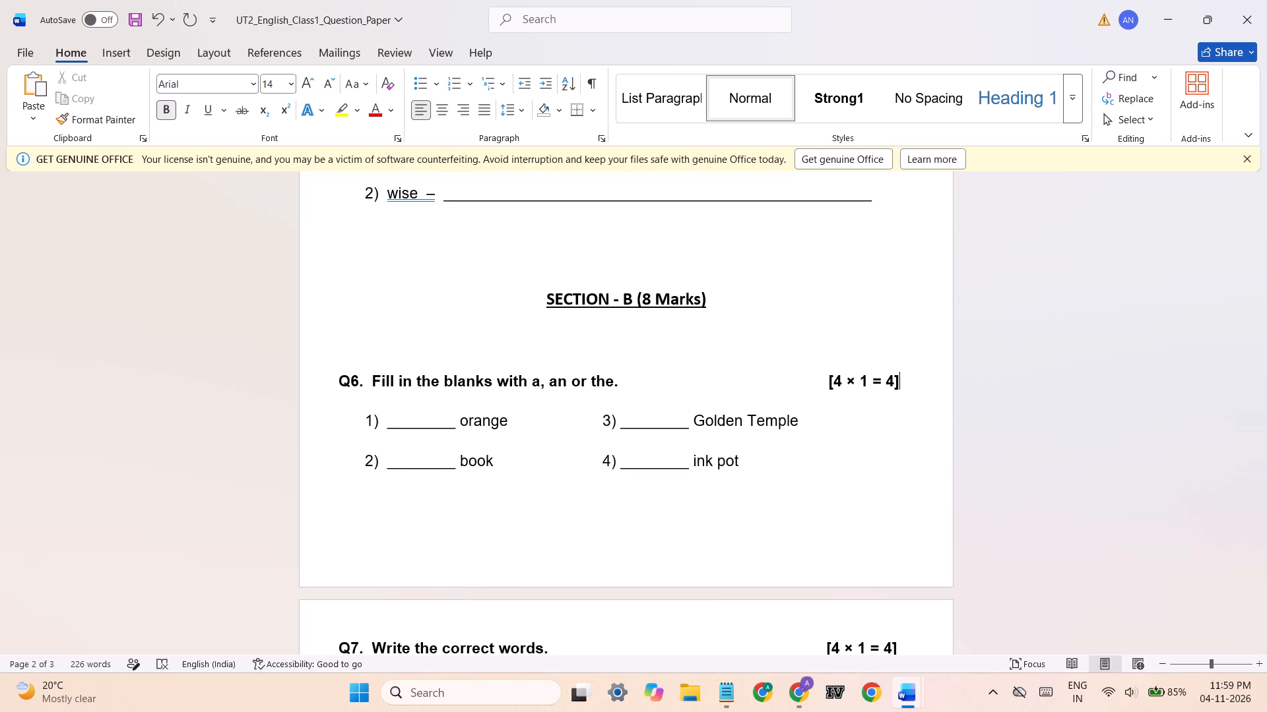
# Add item numbers 3) and 4) on new lines below Q2's statement about the Wright brothers and balloons.
pyautogui.scroll(1, 912, 392)
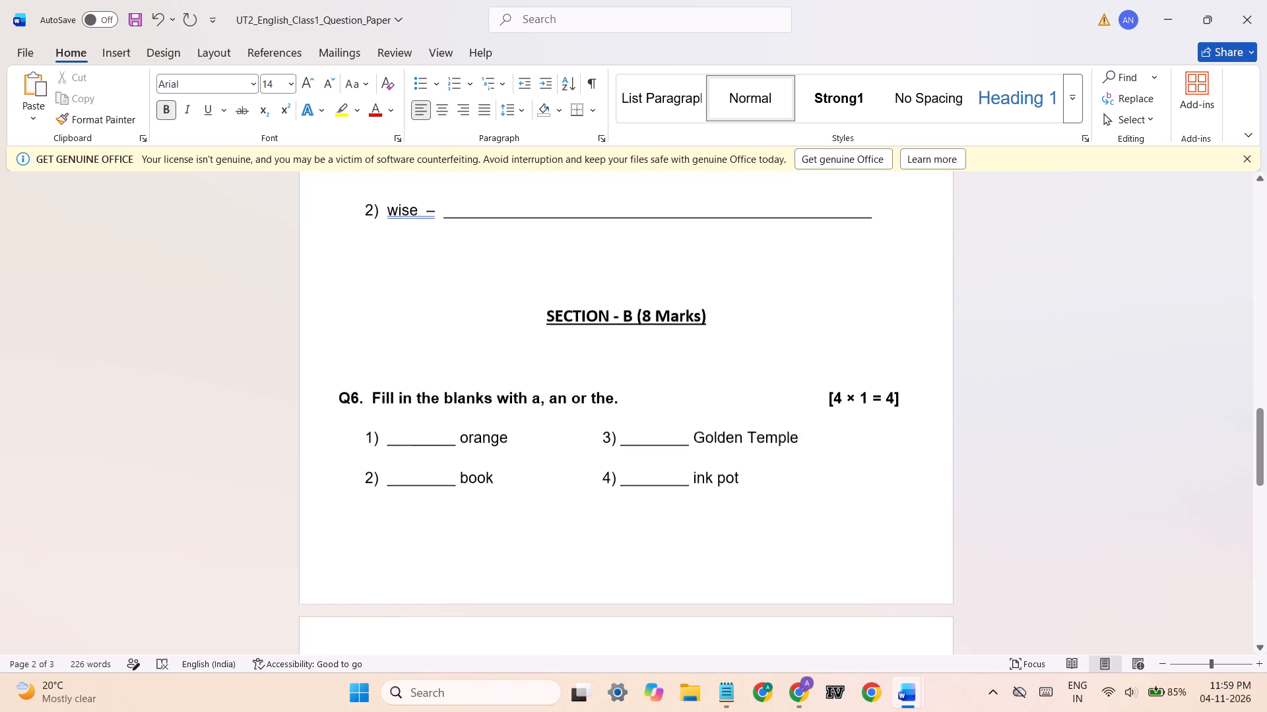
pyautogui.scroll(1, 912, 392)
pyautogui.scroll(-1, 885, 505)
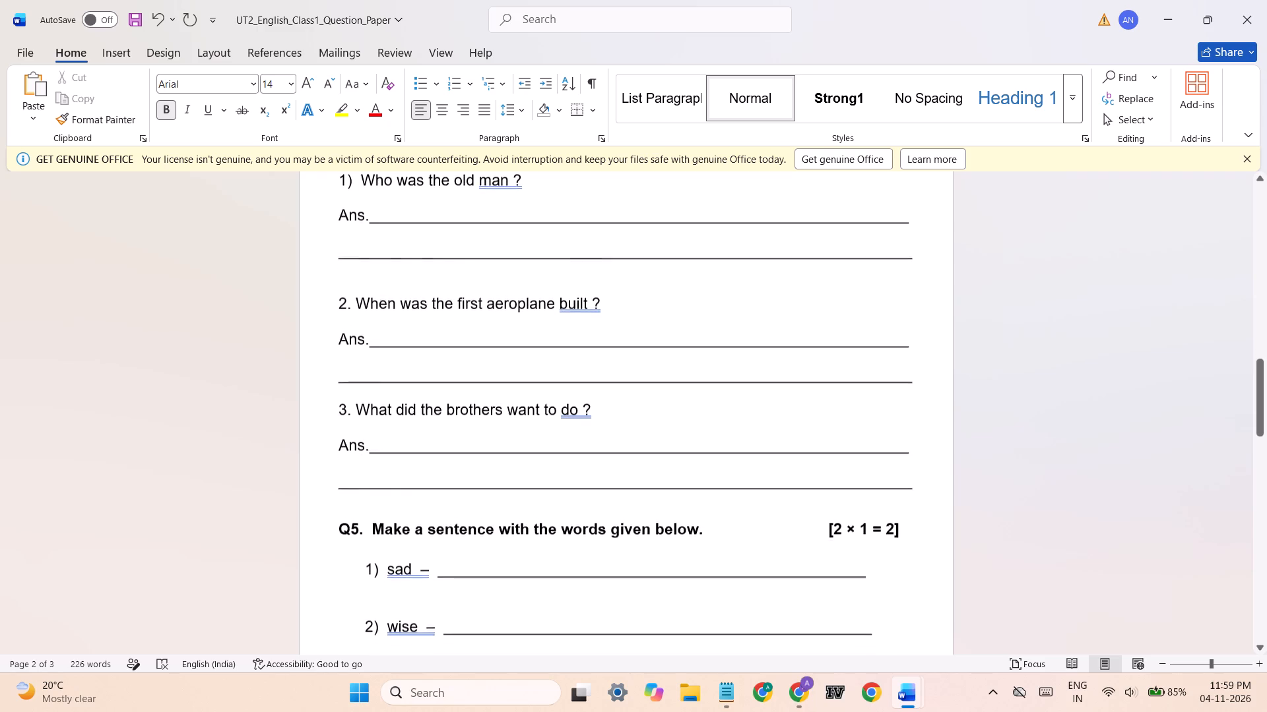
pyautogui.scroll(-1, 885, 505)
pyautogui.scroll(1, 885, 505)
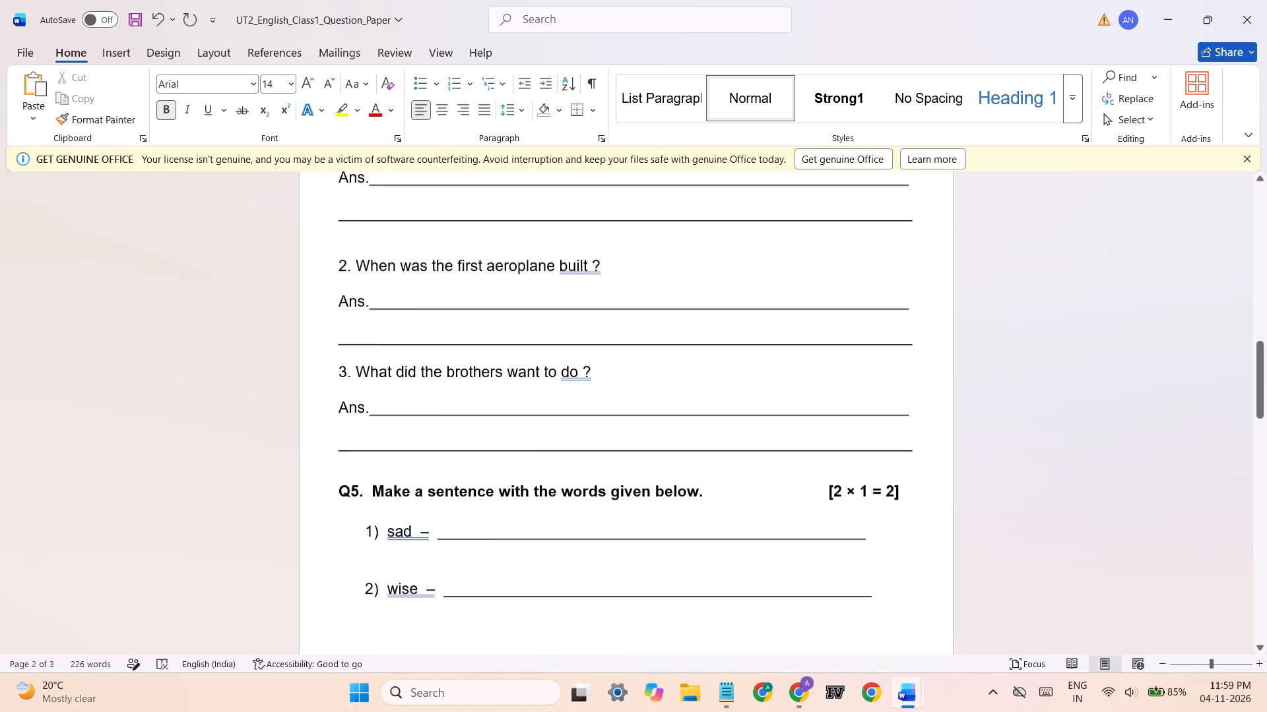
pyautogui.scroll(5, 885, 505)
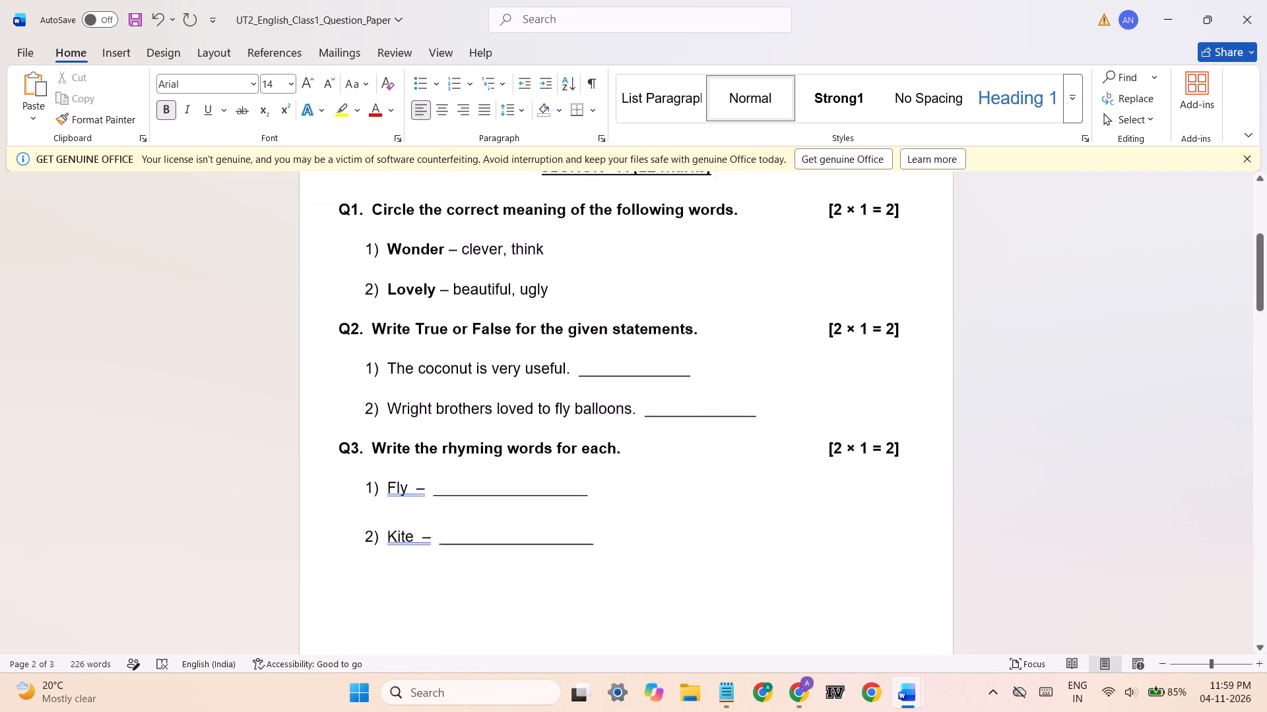
pyautogui.scroll(1, 885, 505)
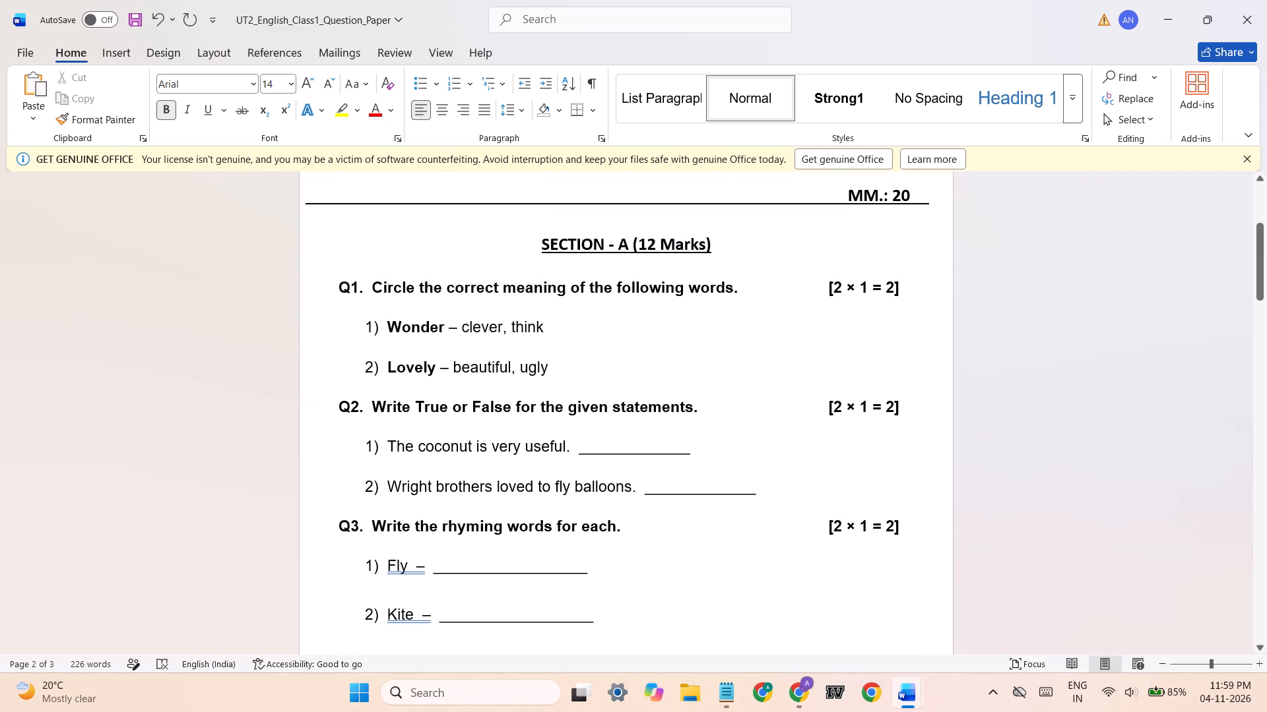
pyautogui.click(763, 488)
pyautogui.press('Return')
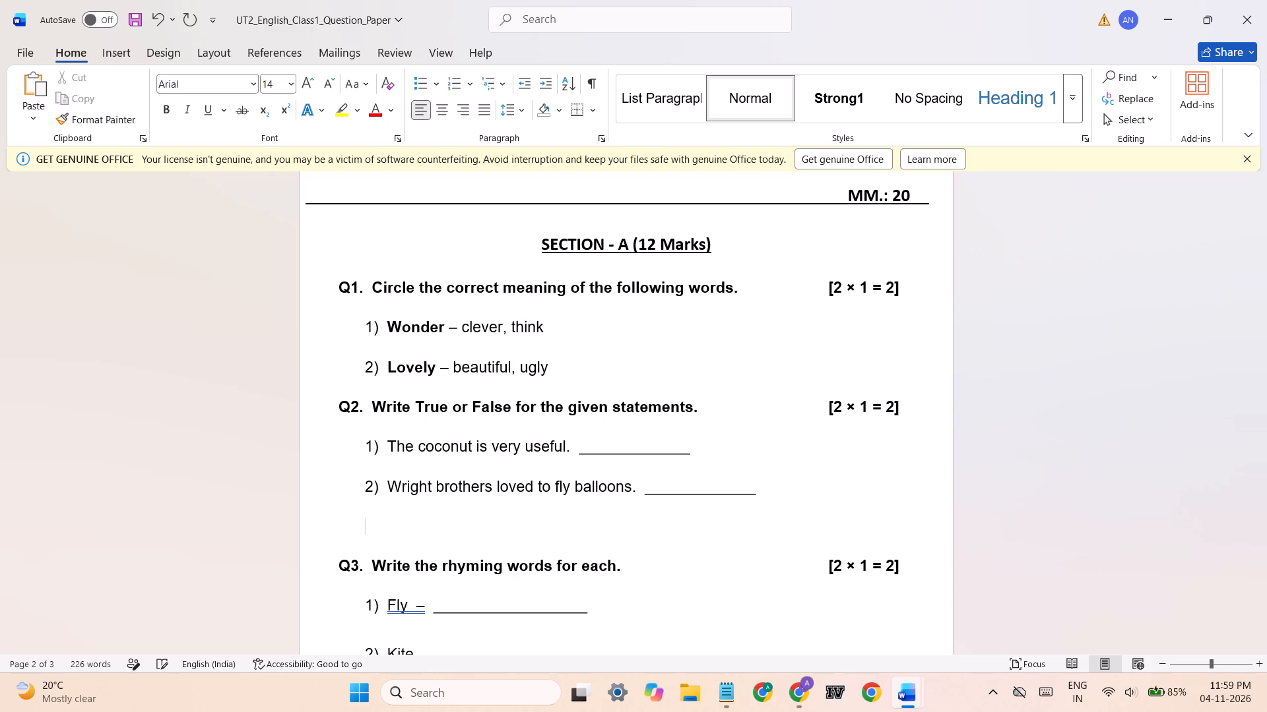
pyautogui.press('3')
pyautogui.hotkey('shift', ')')
pyautogui.press('Return')
pyautogui.write('4)')
# Write Q2 statement 3 as "The young man wanted to see what was in the box.".
pyautogui.scroll(-1, 763, 488)
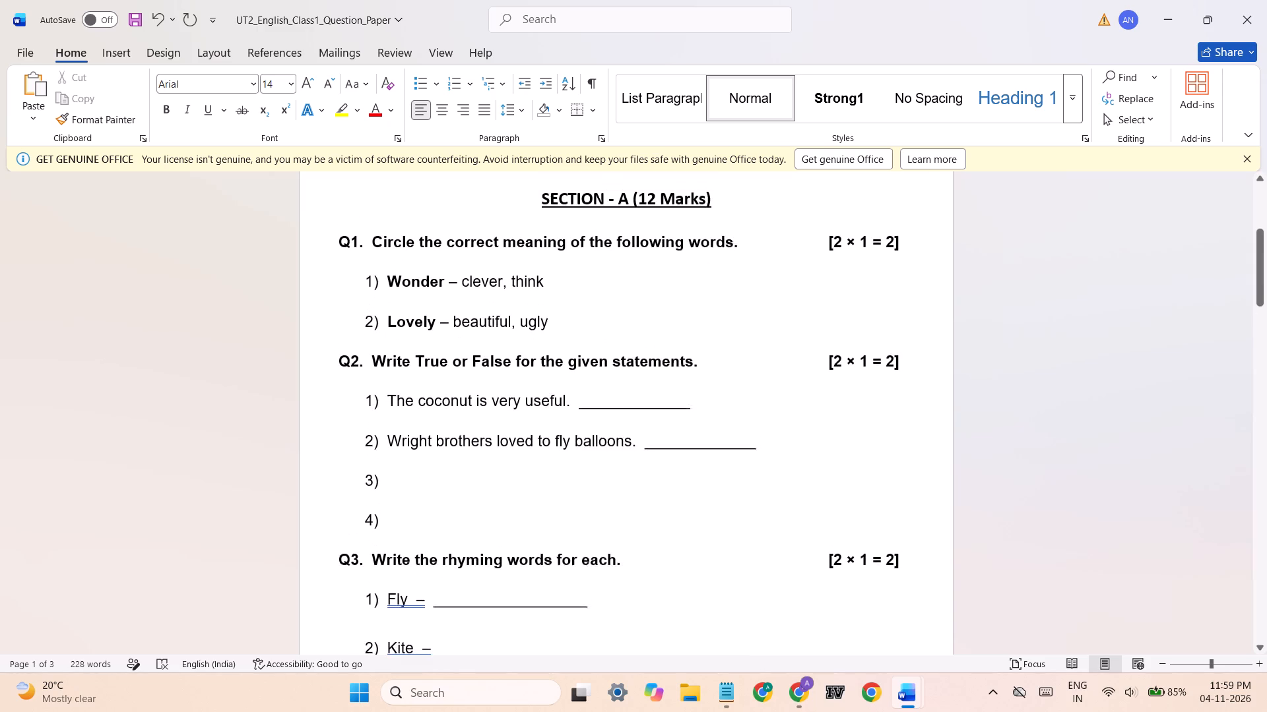
pyautogui.click(432, 492)
pyautogui.press('space')
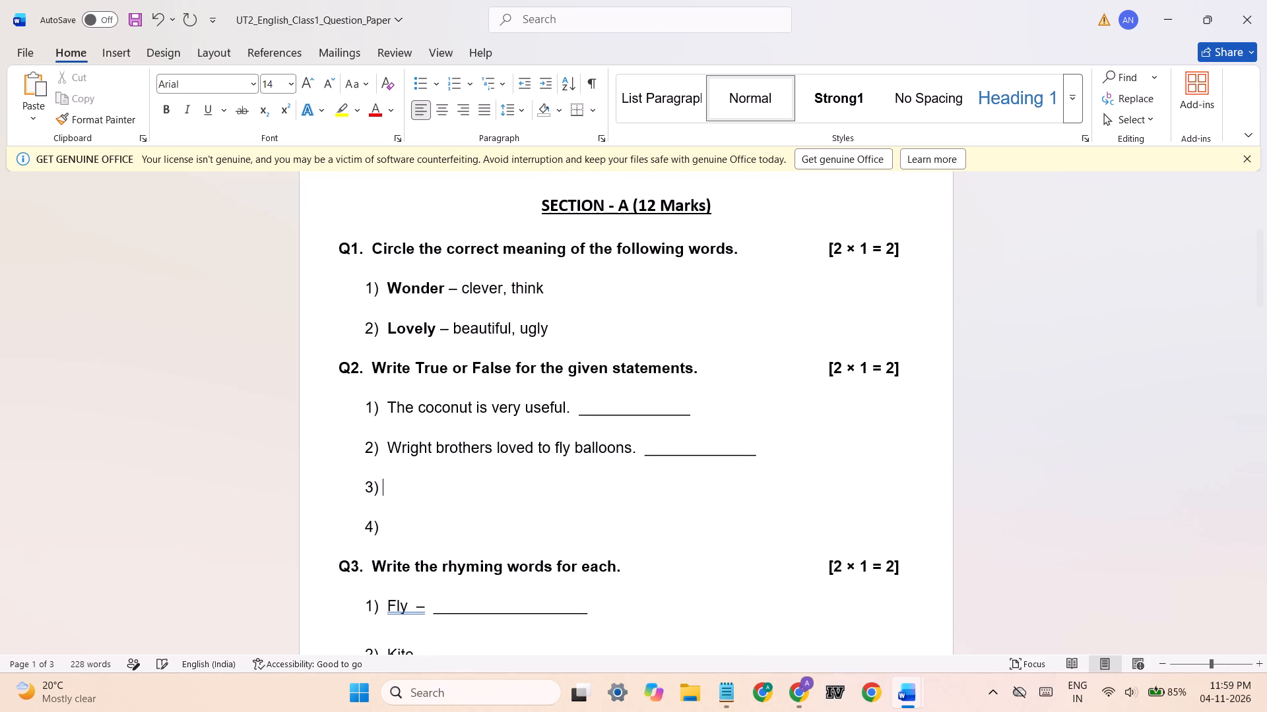
pyautogui.click(400, 481)
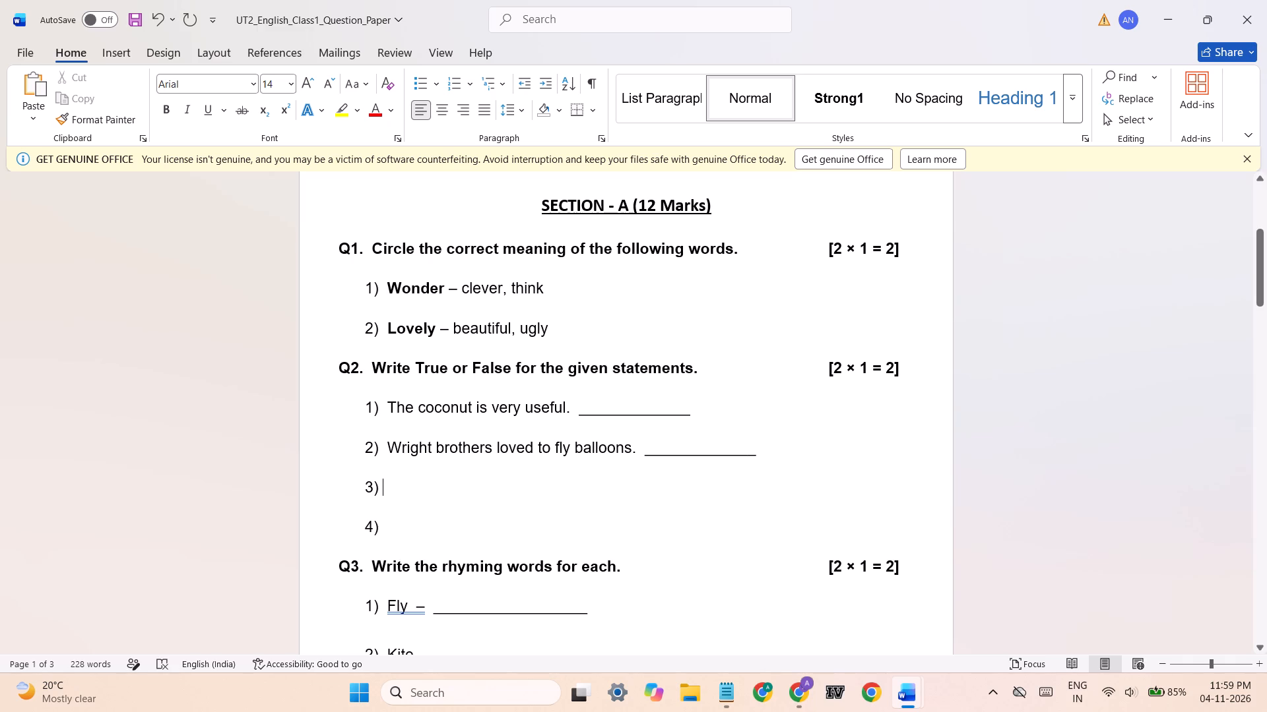
pyautogui.write('he')
pyautogui.press('space')
pyautogui.write('young')
pyautogui.press('space')
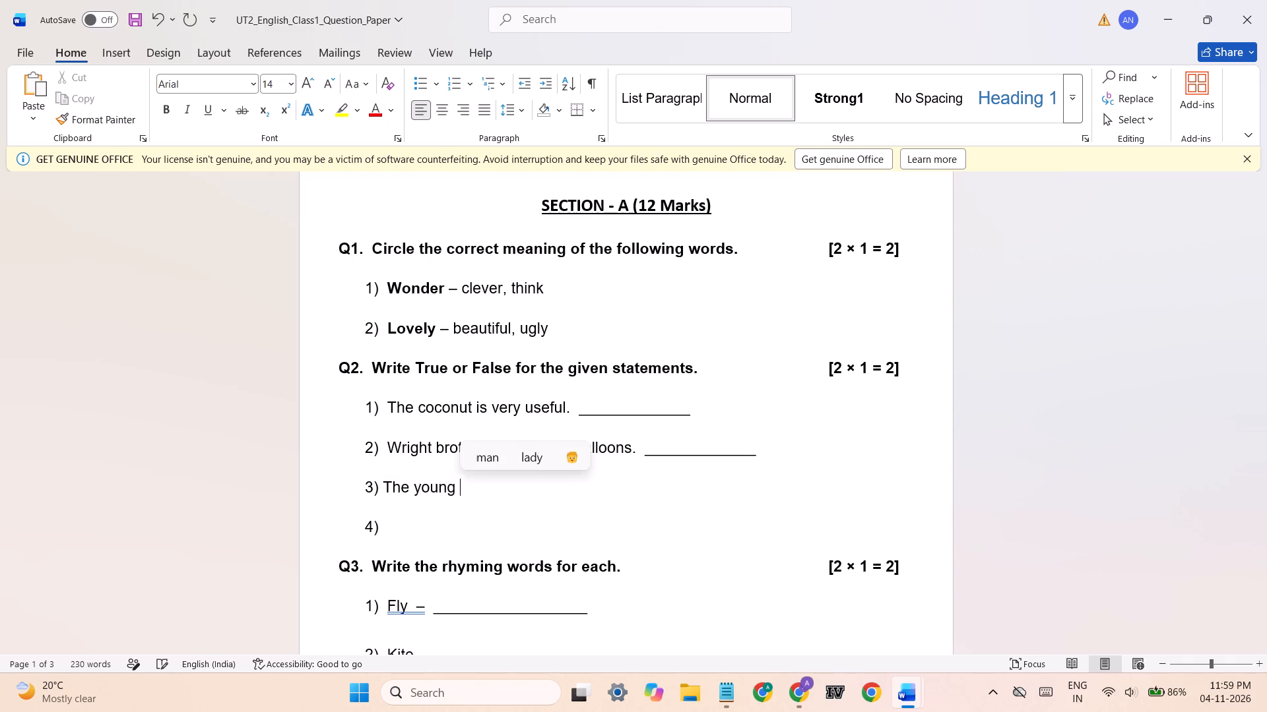
pyautogui.write(',a')
pyautogui.press('BackSpace')
pyautogui.press('BackSpace')
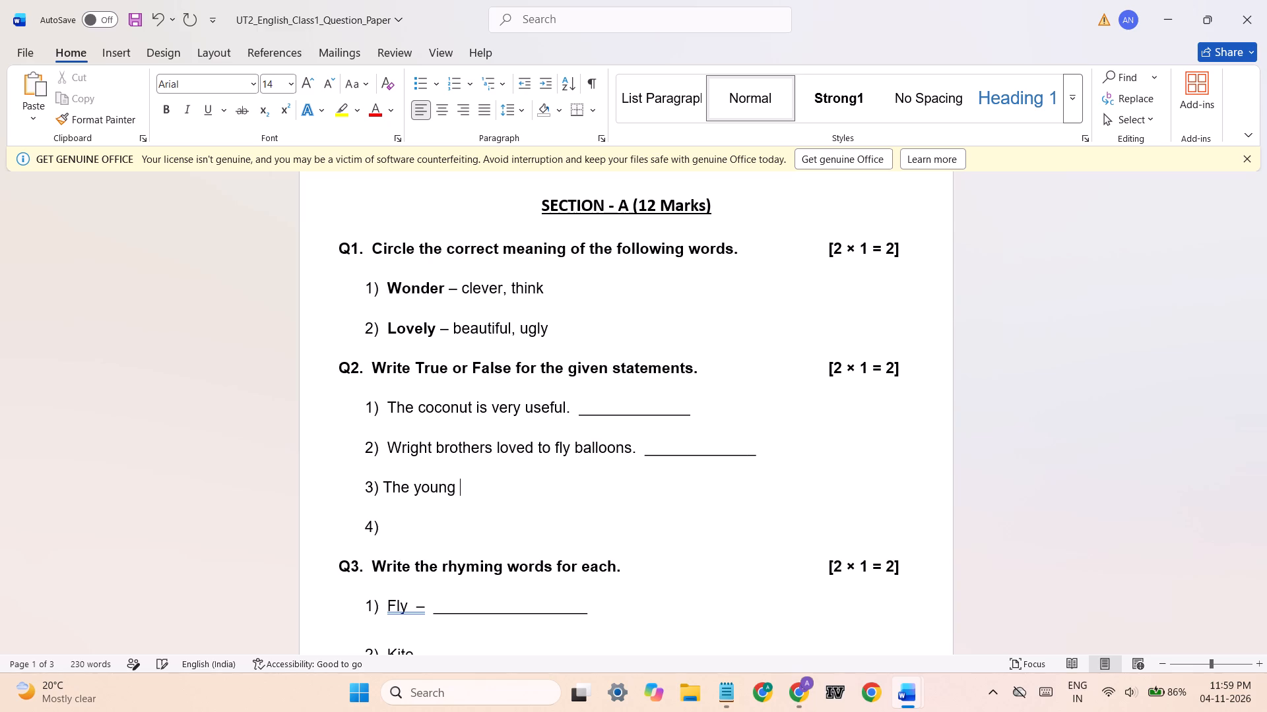
pyautogui.write('man wanted')
pyautogui.press('space')
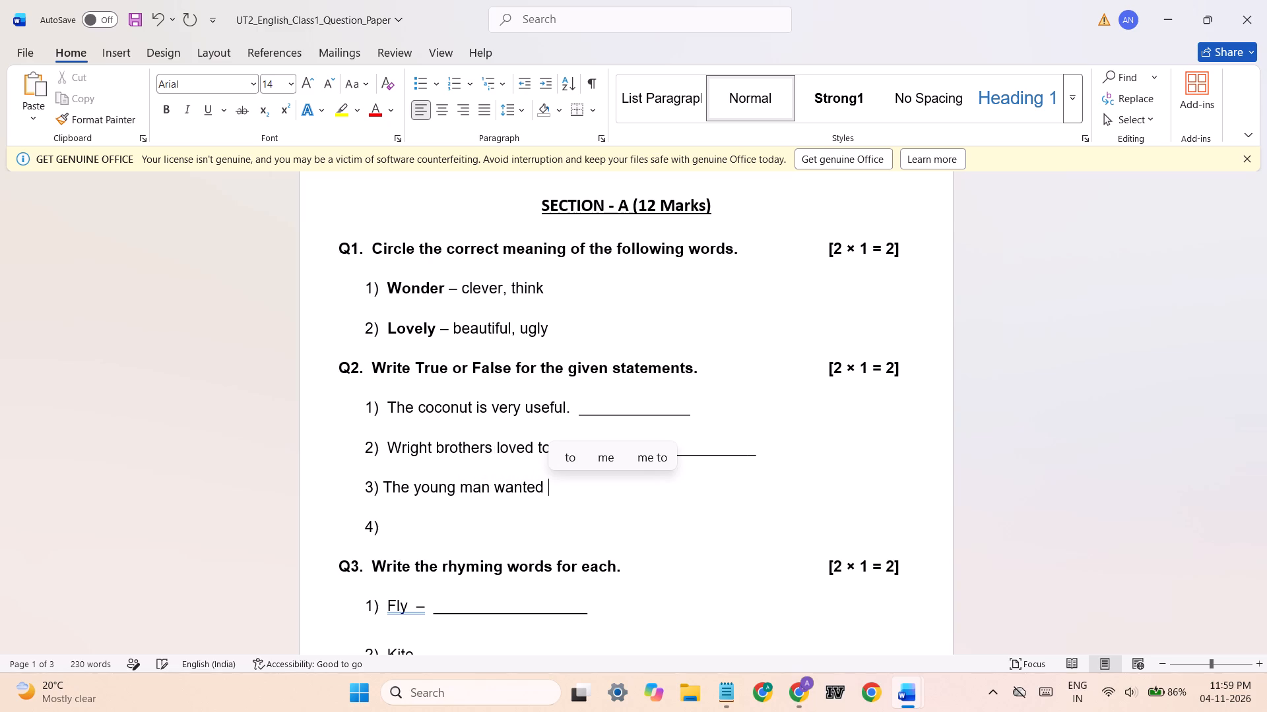
pyautogui.write('to see what was')
pyautogui.press('space')
pyautogui.write('in the')
pyautogui.press('space')
pyautogui.write('bo')
pyautogui.press('x')
pyautogui.press('space')
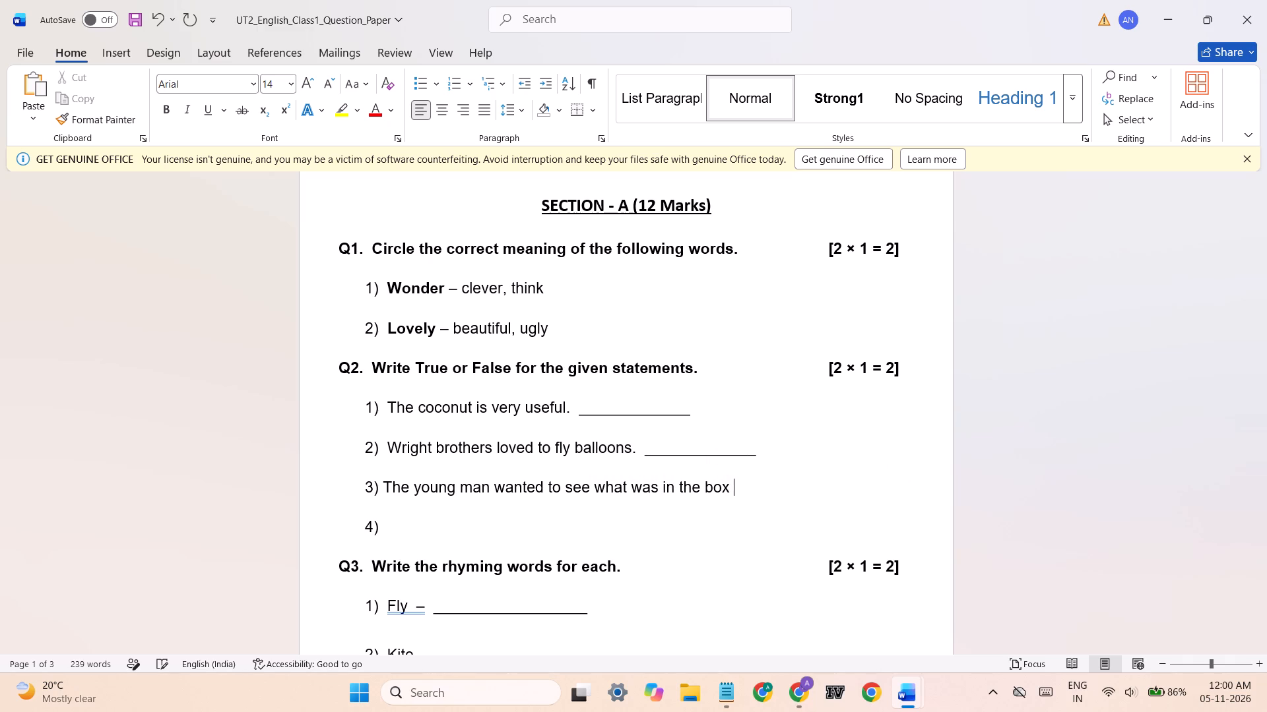
pyautogui.write('?')
pyautogui.press('BackSpace')
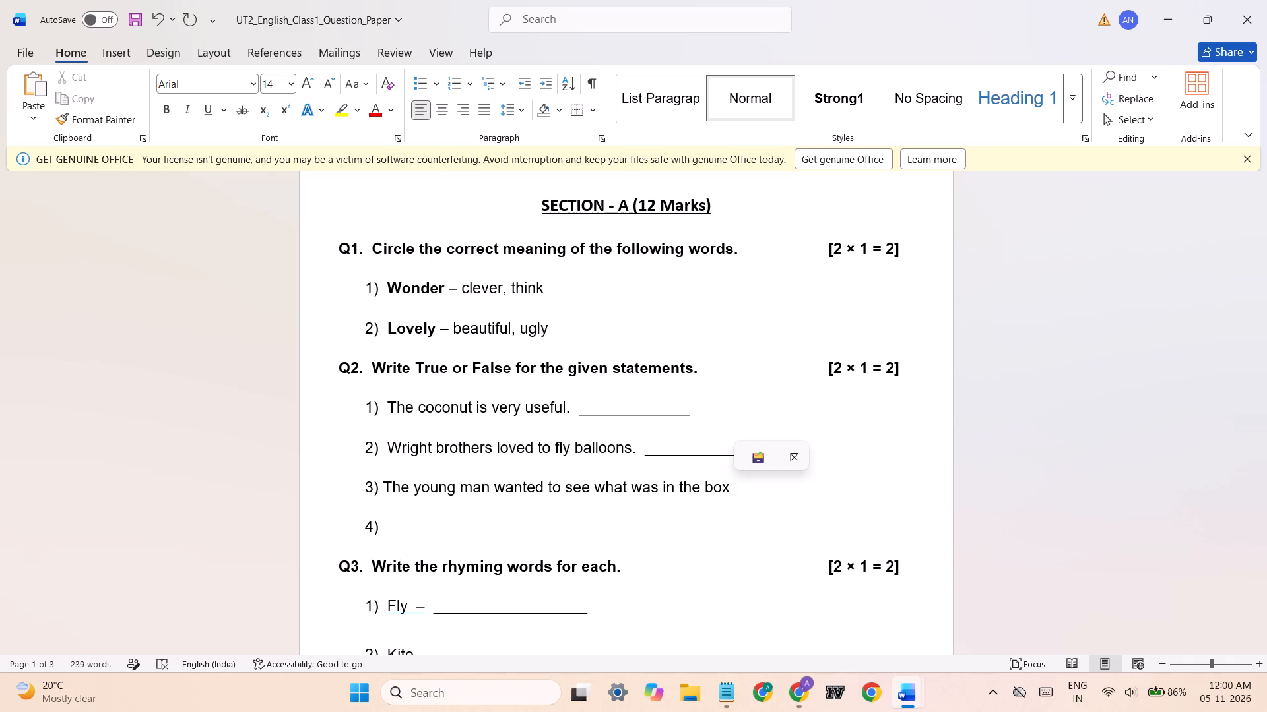
pyautogui.press('BackSpace')
pyautogui.press('.')
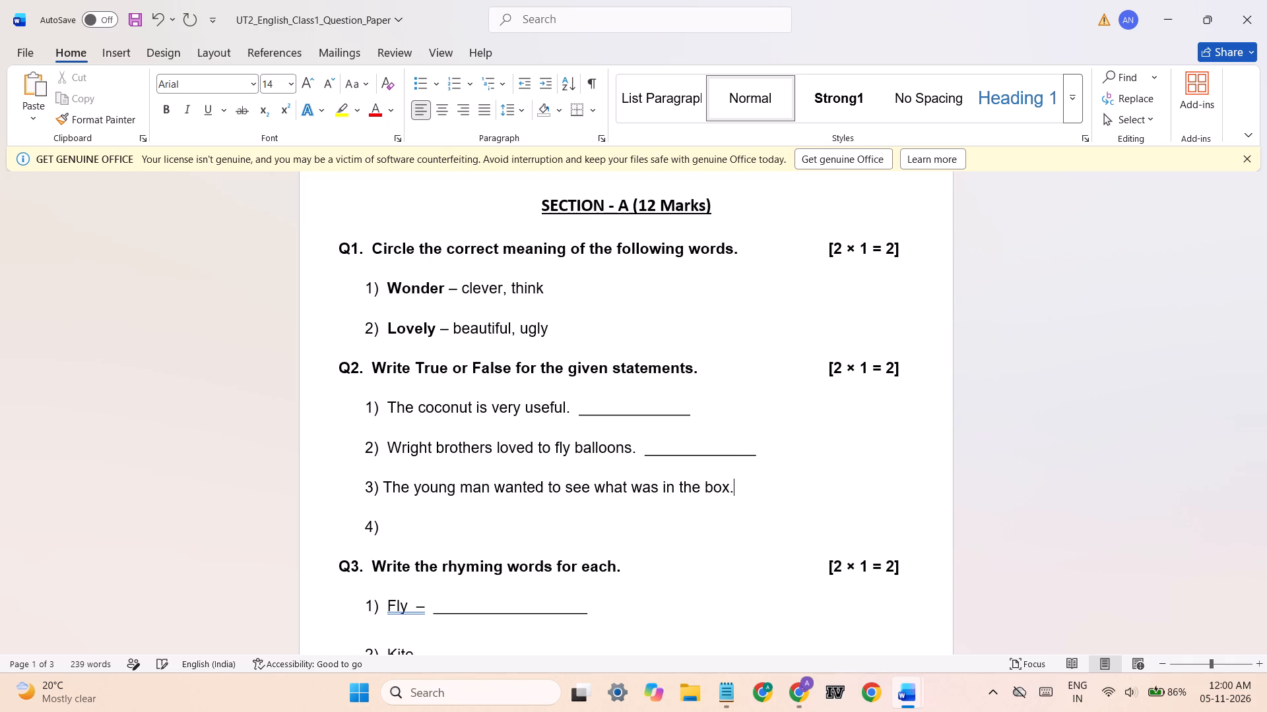
# Add an underscore answer blank after Q2 statement 3, about as long as the blanks above it.
pyautogui.press('space')
pyautogui.write('_')
pyautogui.write('__')
pyautogui.press('Return')
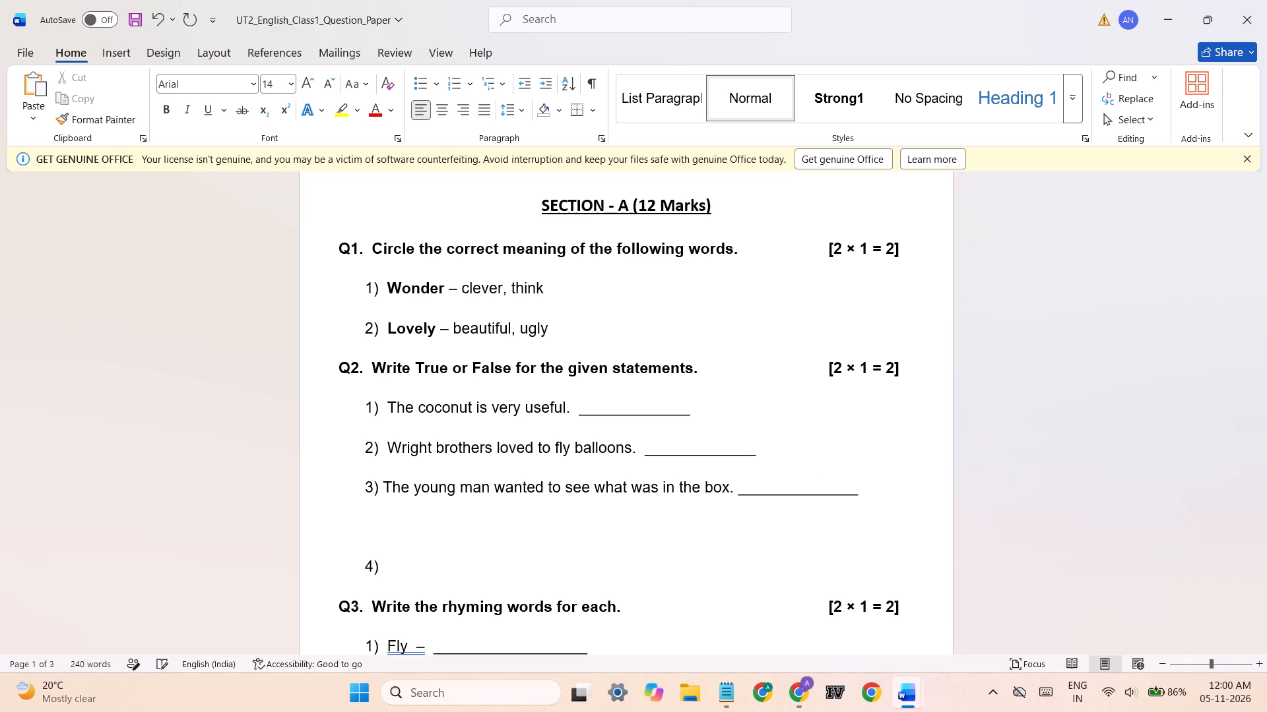
pyautogui.press('BackSpace')
pyautogui.press('BackSpace')
pyautogui.press('BackSpace')
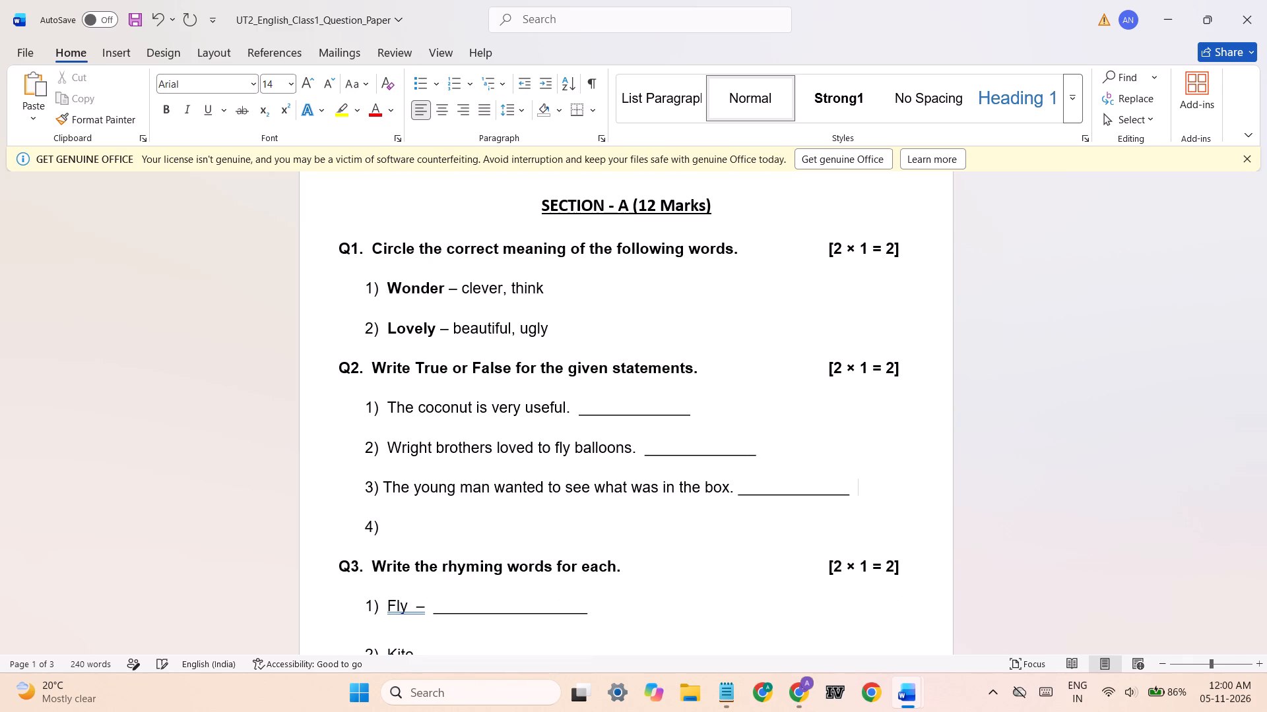
# Make the spacing after Q2's item numbers 1), 2) and 4) a single space, matching item 3.
pyautogui.click(387, 526)
pyautogui.press('space')
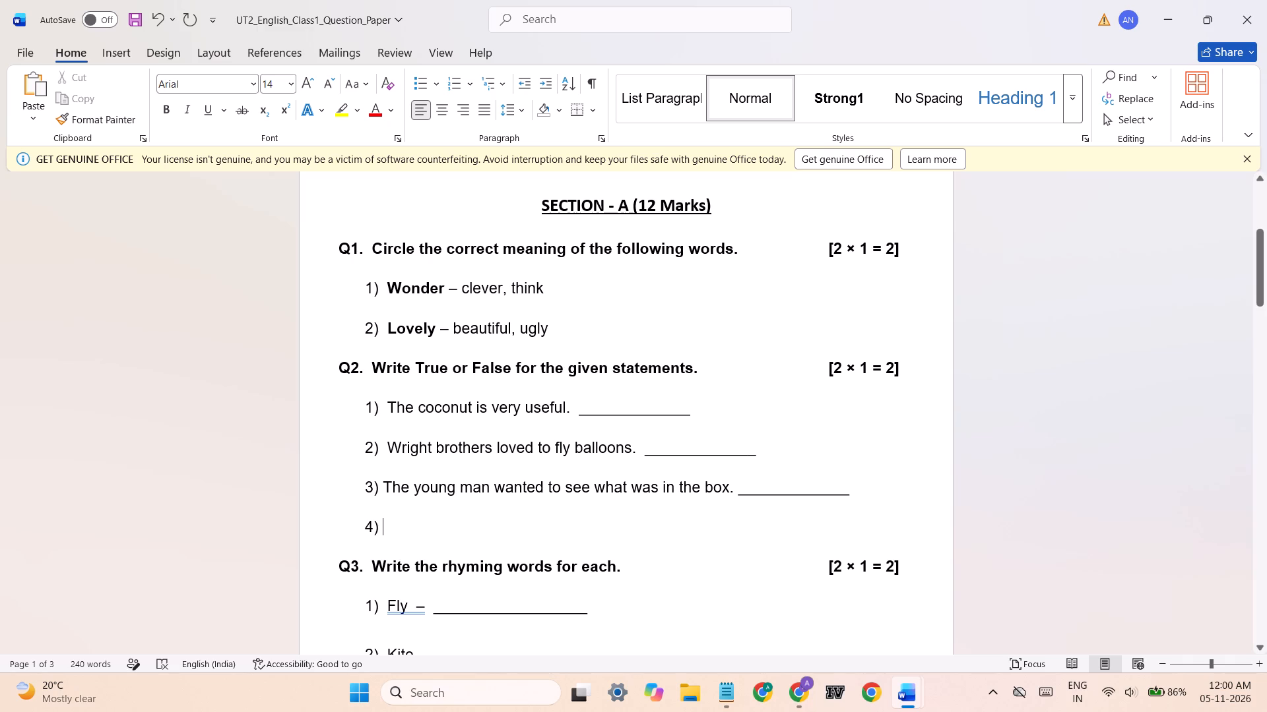
pyautogui.click(390, 407)
pyautogui.press('BackSpace')
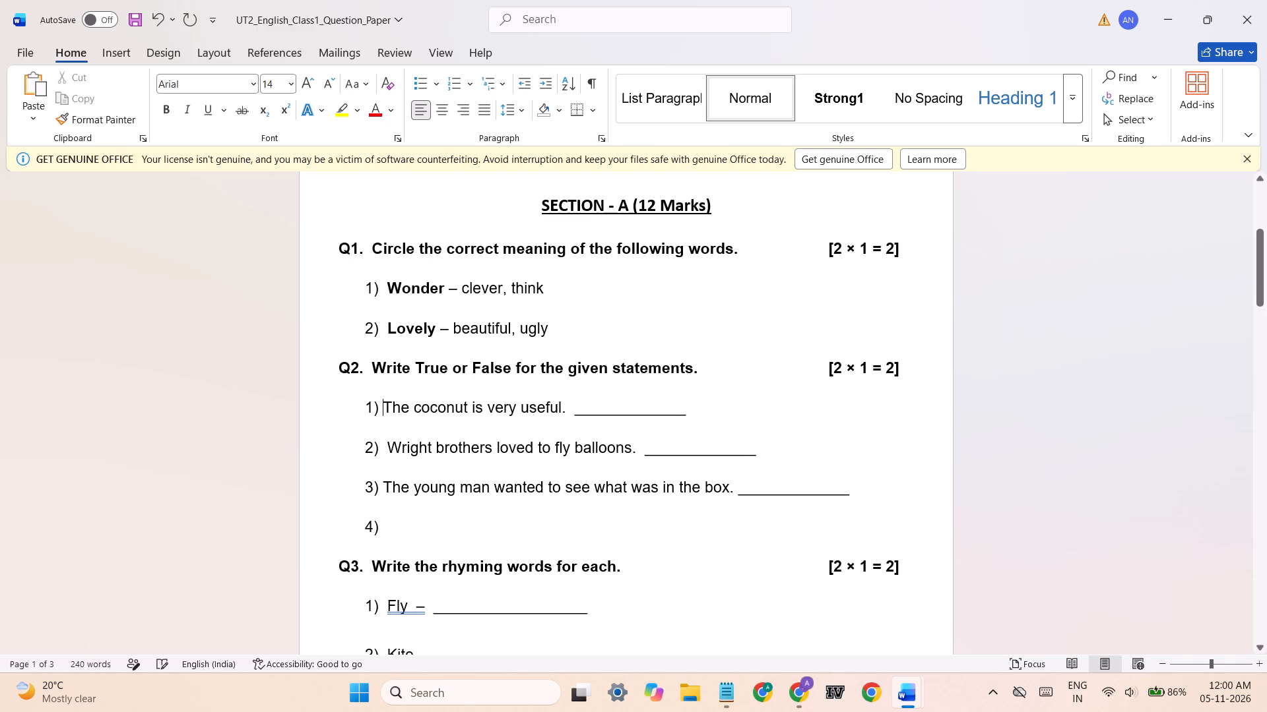
pyautogui.click(389, 452)
pyautogui.press('BackSpace')
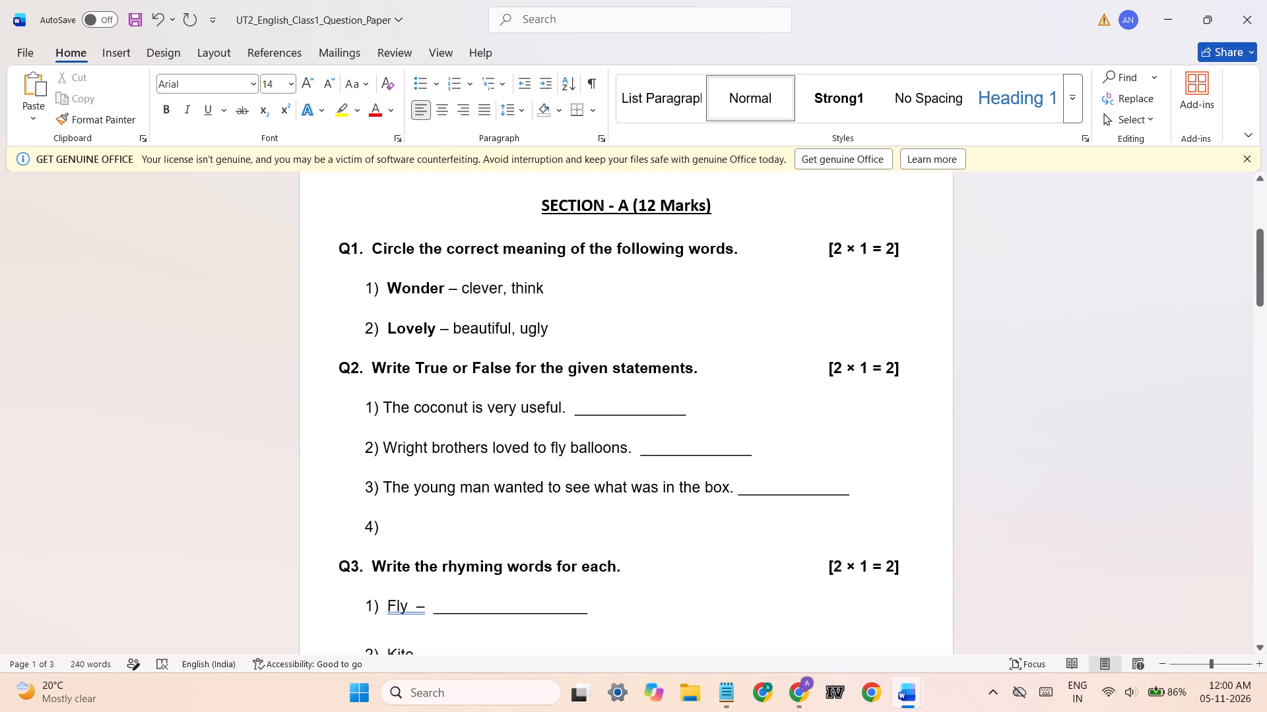
# Begin Q2 statement 4 with "When Wright brothers grew up they kept making".
pyautogui.click(387, 525)
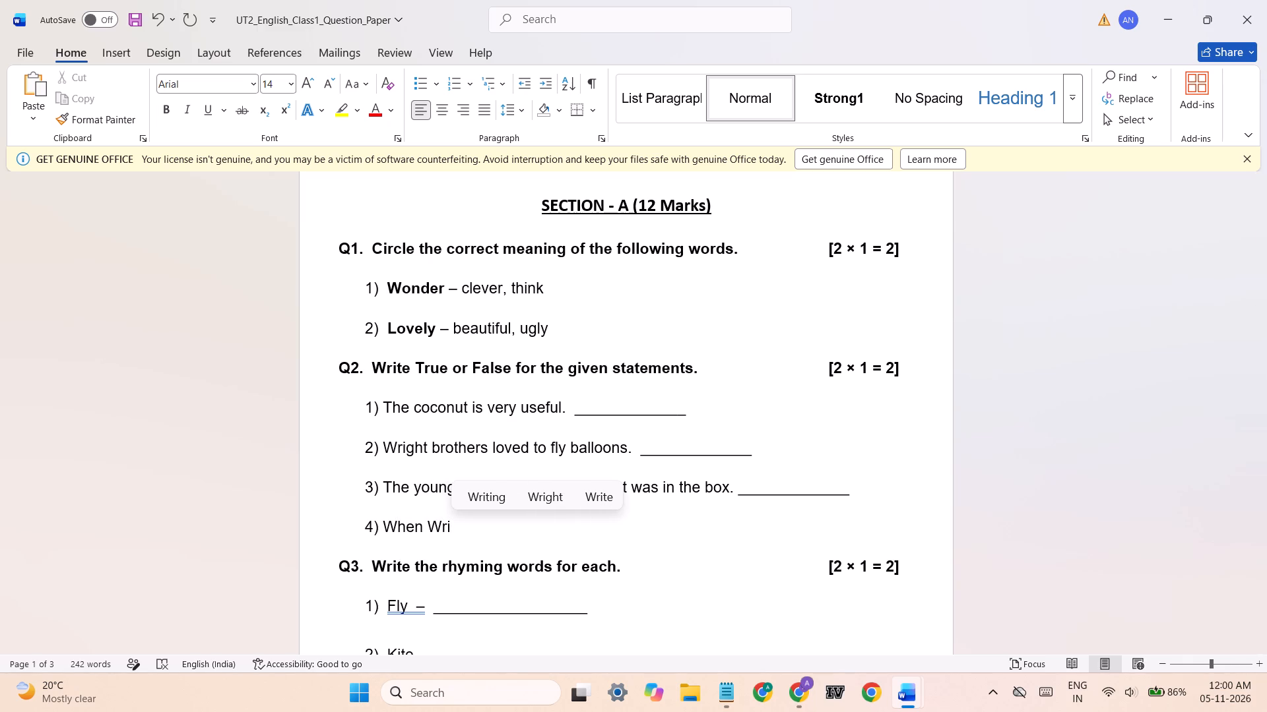
pyautogui.press('g')
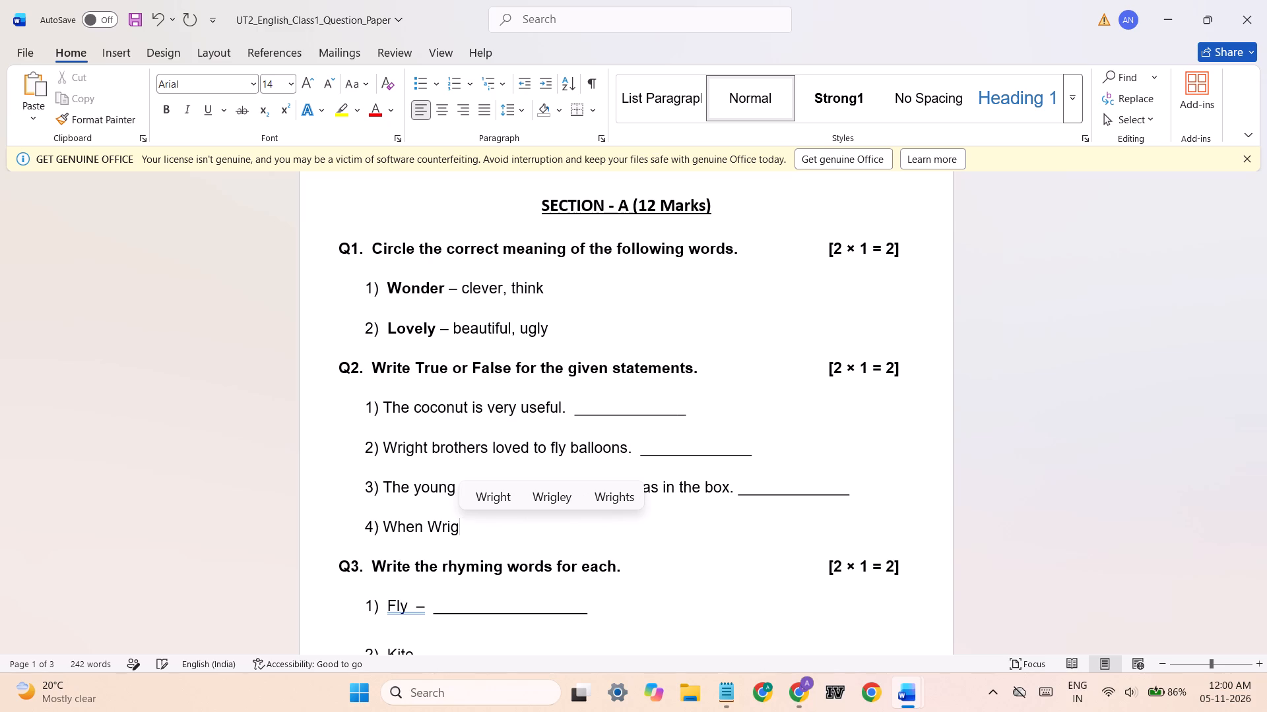
pyautogui.write('ht')
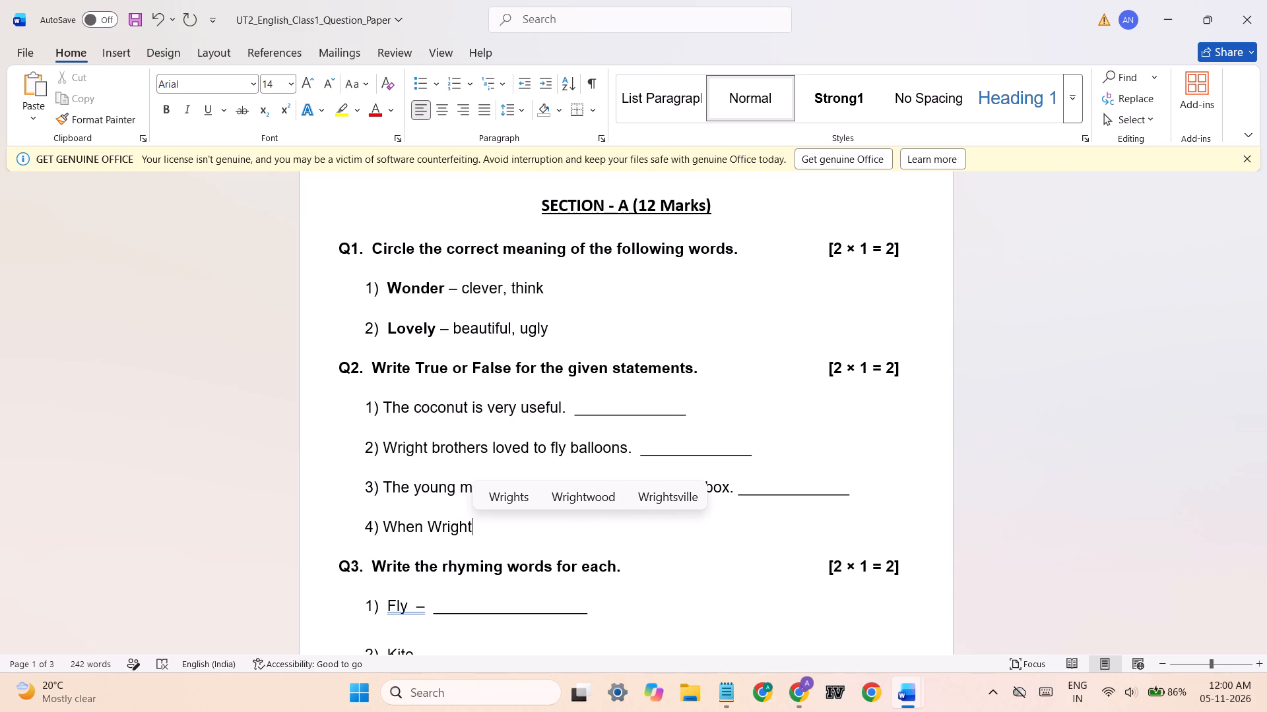
pyautogui.press('space')
pyautogui.write('brothers grew up')
pyautogui.press('space')
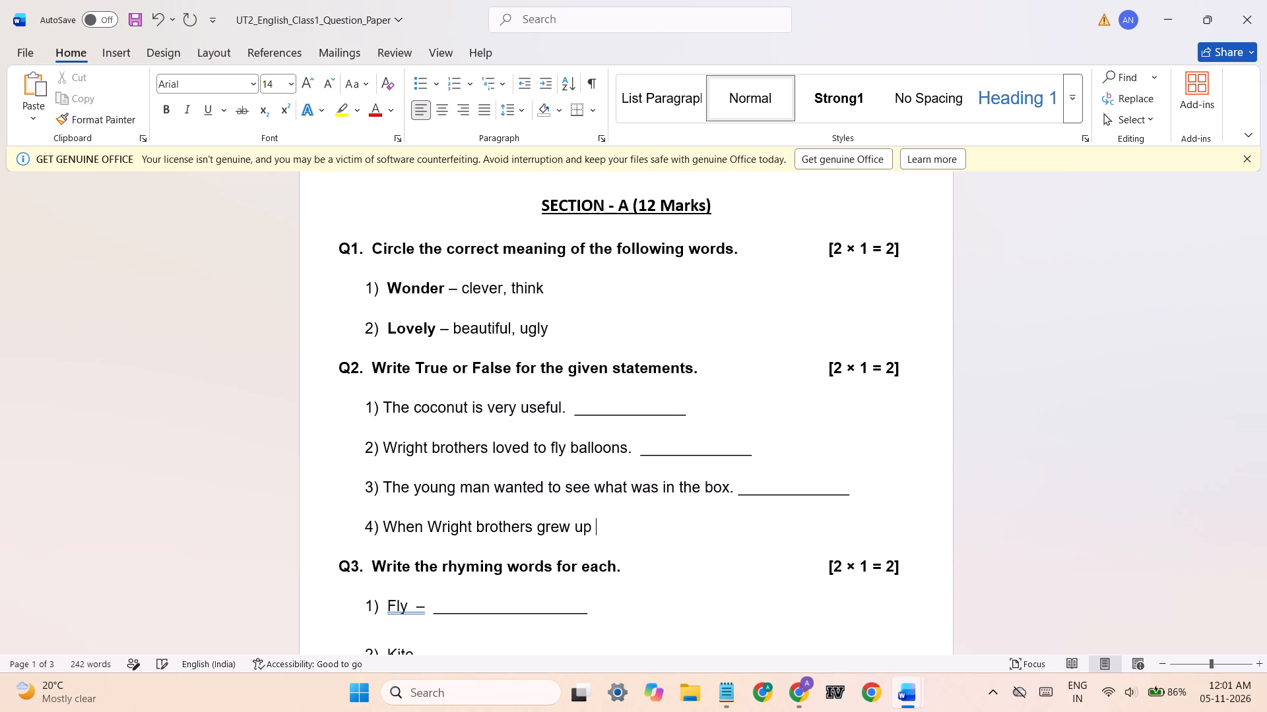
pyautogui.write('they kept')
pyautogui.press('space')
pyautogui.write('making')
pyautogui.press('space')
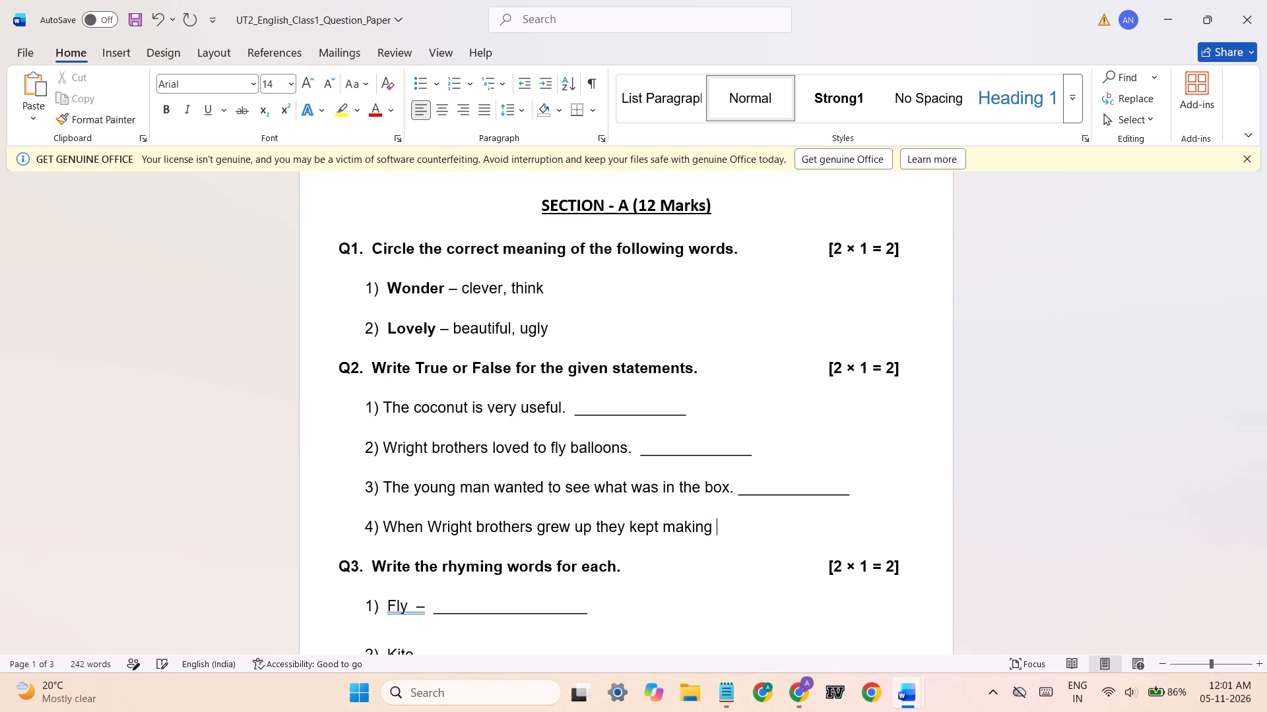
pyautogui.write('thinngs')
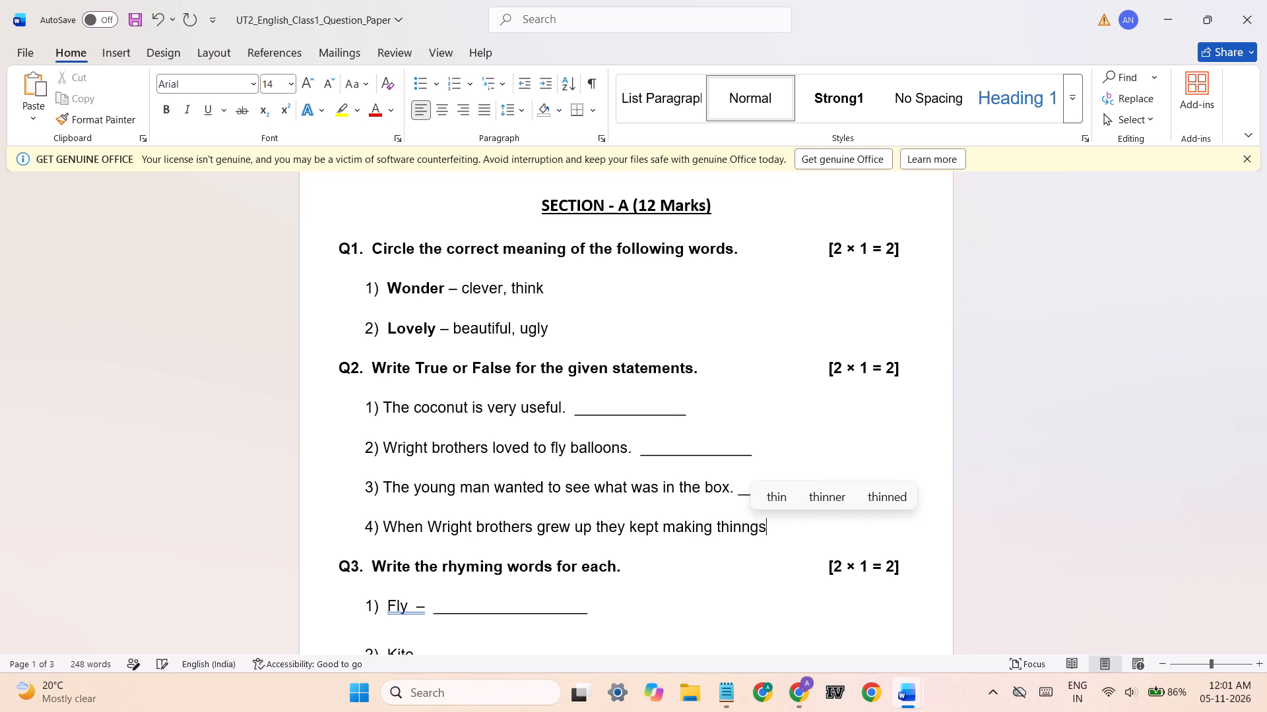
pyautogui.press('space')
pyautogui.write('to')
pyautogui.press('space')
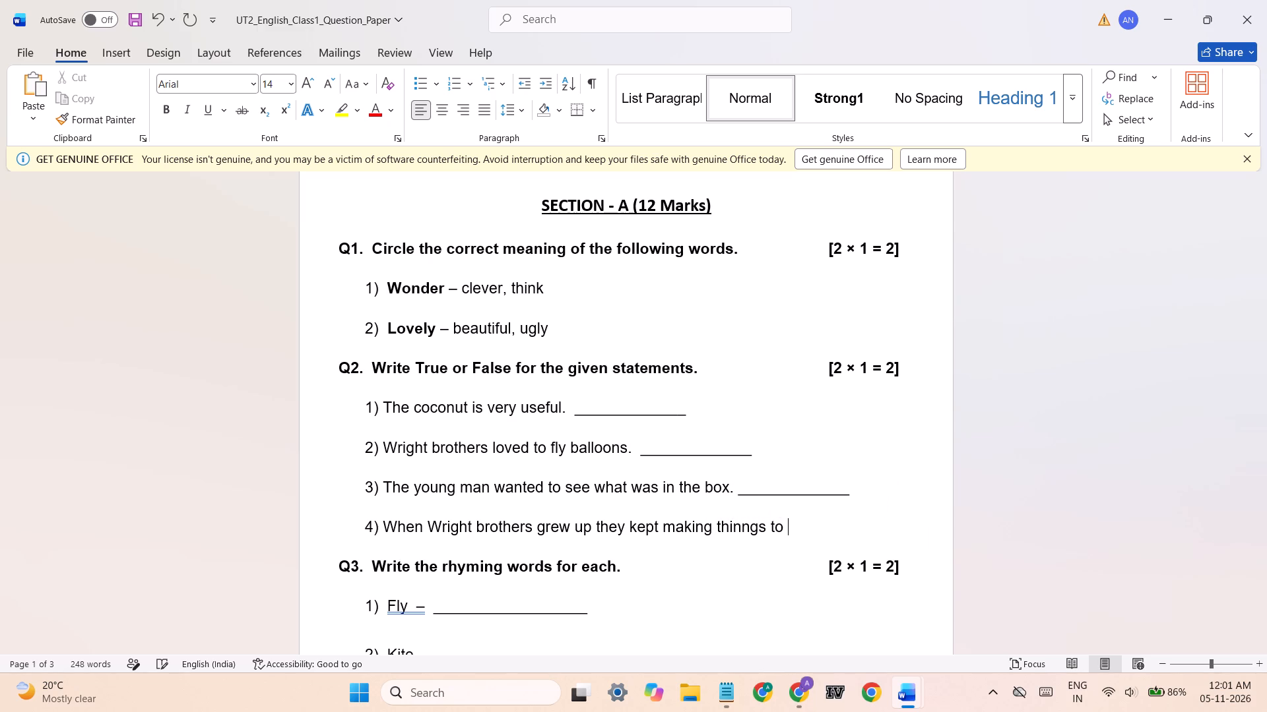
# Correct the misspelt "thinngs" and end Q2 statement 4 with "things to eat" and an underscore answer blank.
pyautogui.press('BackSpace')
pyautogui.press('BackSpace')
pyautogui.press('BackSpace')
pyautogui.press('BackSpace')
pyautogui.press('BackSpace')
pyautogui.press('BackSpace')
pyautogui.press('BackSpace')
pyautogui.press('BackSpace')
pyautogui.press('BackSpace')
pyautogui.write('ings')
pyautogui.press('space')
pyautogui.write('to eat _____')
pyautogui.press('BackSpace')
pyautogui.write('_-')
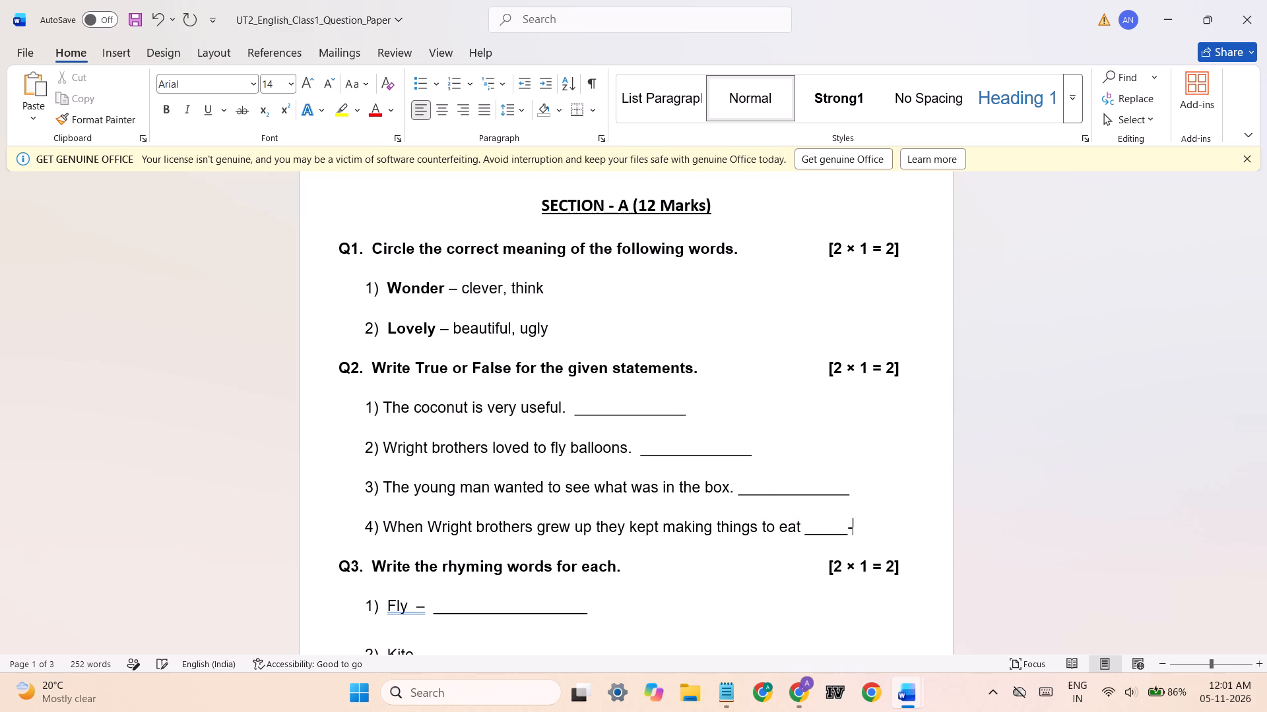
pyautogui.press('BackSpace')
pyautogui.press('BackSpace')
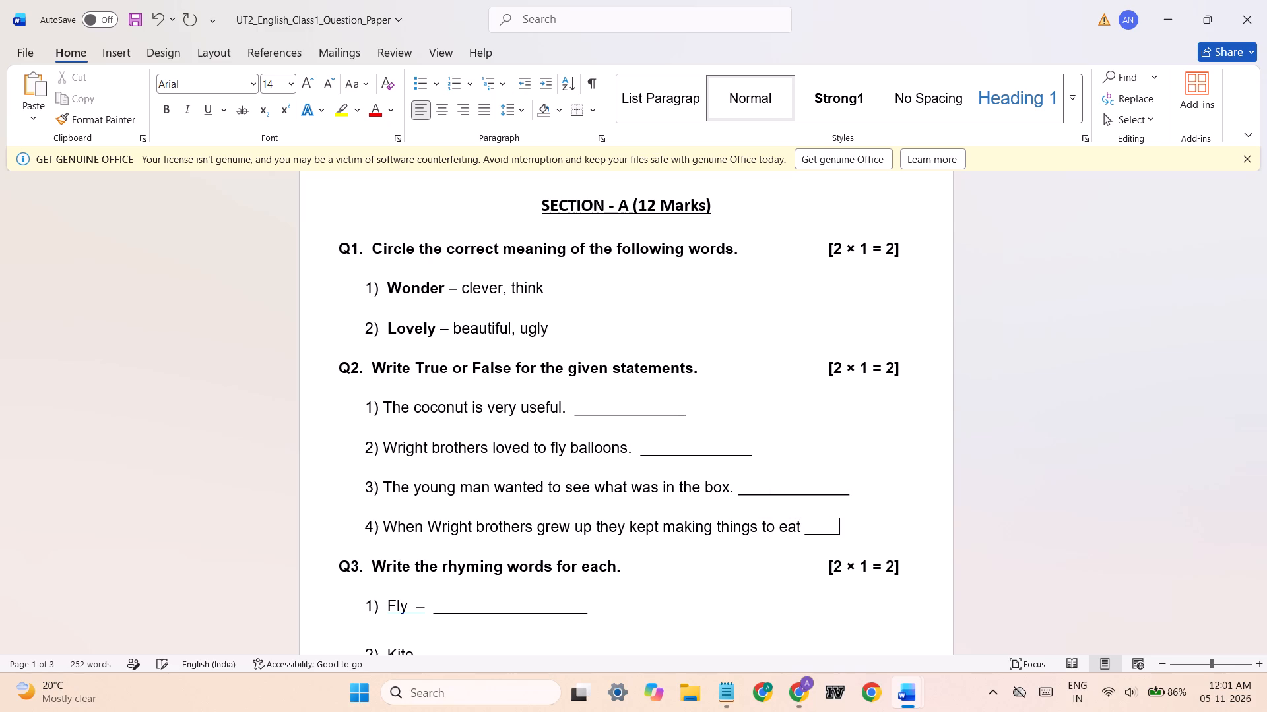
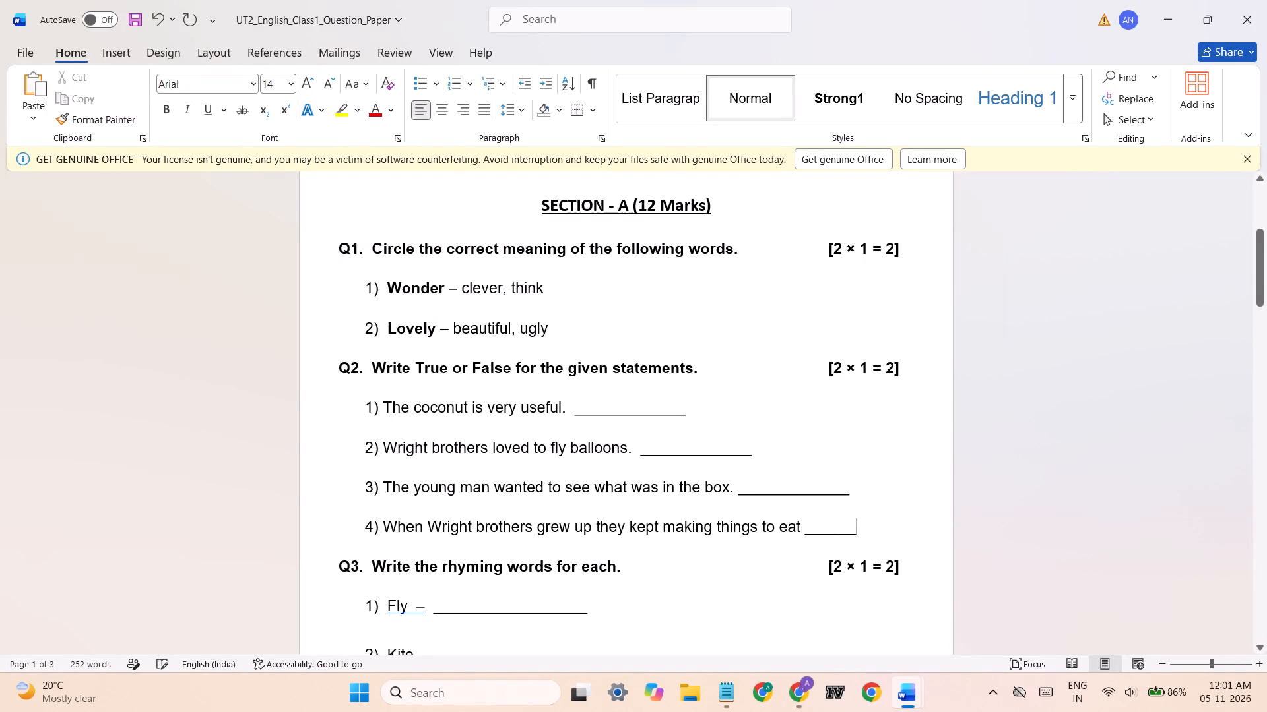
# Shorten the answer blank after Q2 statement 3 to match the short blank after statement 4.
pyautogui.click(859, 492)
pyautogui.press('BackSpace')
pyautogui.press('BackSpace')
pyautogui.press('BackSpace')
pyautogui.press('BackSpace')
pyautogui.press('BackSpace')
pyautogui.press('BackSpace')
pyautogui.press('BackSpace')
# Shorten the answer blank after Q2 statement 2 to the same length as the blank after statement 3.
pyautogui.click(766, 448)
pyautogui.press('BackSpace')
pyautogui.press('BackSpace')
pyautogui.press('BackSpace')
pyautogui.press('BackSpace')
pyautogui.press('BackSpace')
pyautogui.press('BackSpace')
pyautogui.press('BackSpace')
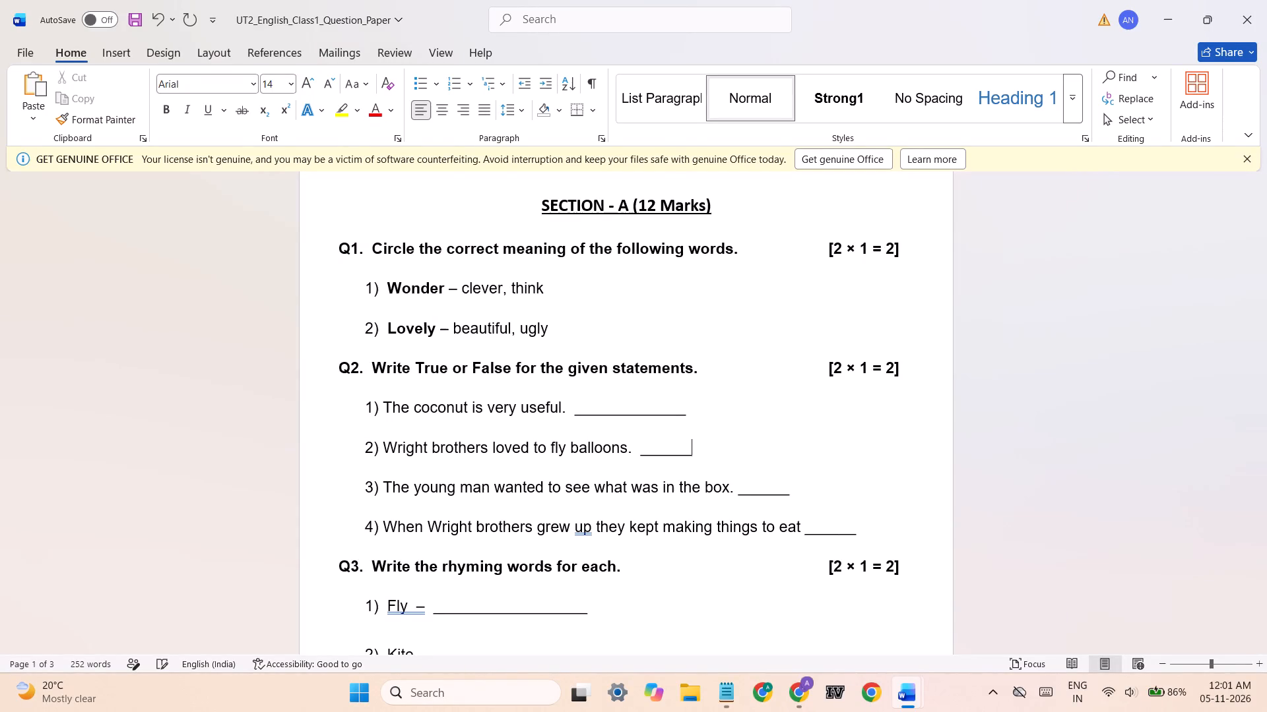
# Shorten the answer blank after Q2 statement 1 to about five underscores.
pyautogui.click(695, 409)
pyautogui.press('BackSpace')
pyautogui.press('BackSpace')
pyautogui.press('BackSpace')
pyautogui.press('BackSpace')
pyautogui.press('BackSpace')
pyautogui.press('BackSpace')
pyautogui.press('BackSpace')
pyautogui.press('BackSpace')
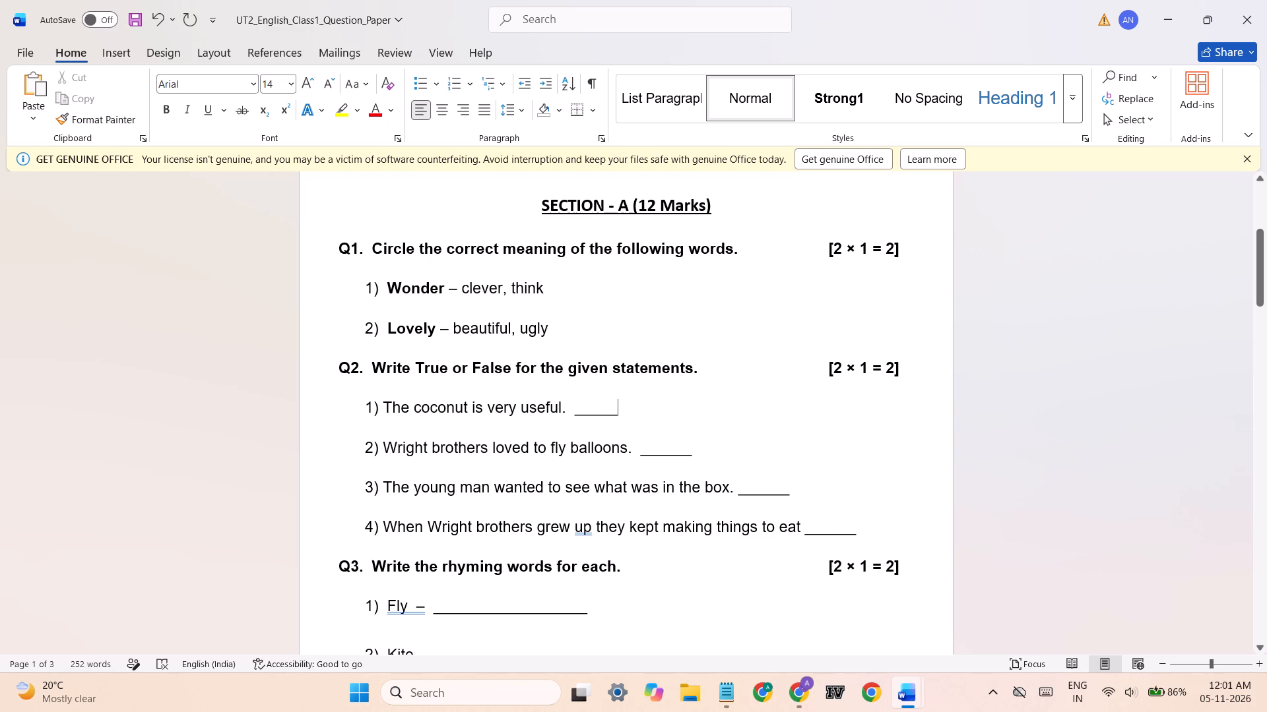
# Add a full stop after "eat" in Q2 statement 4, before its answer blank.
pyautogui.click(798, 529)
pyautogui.press('.')
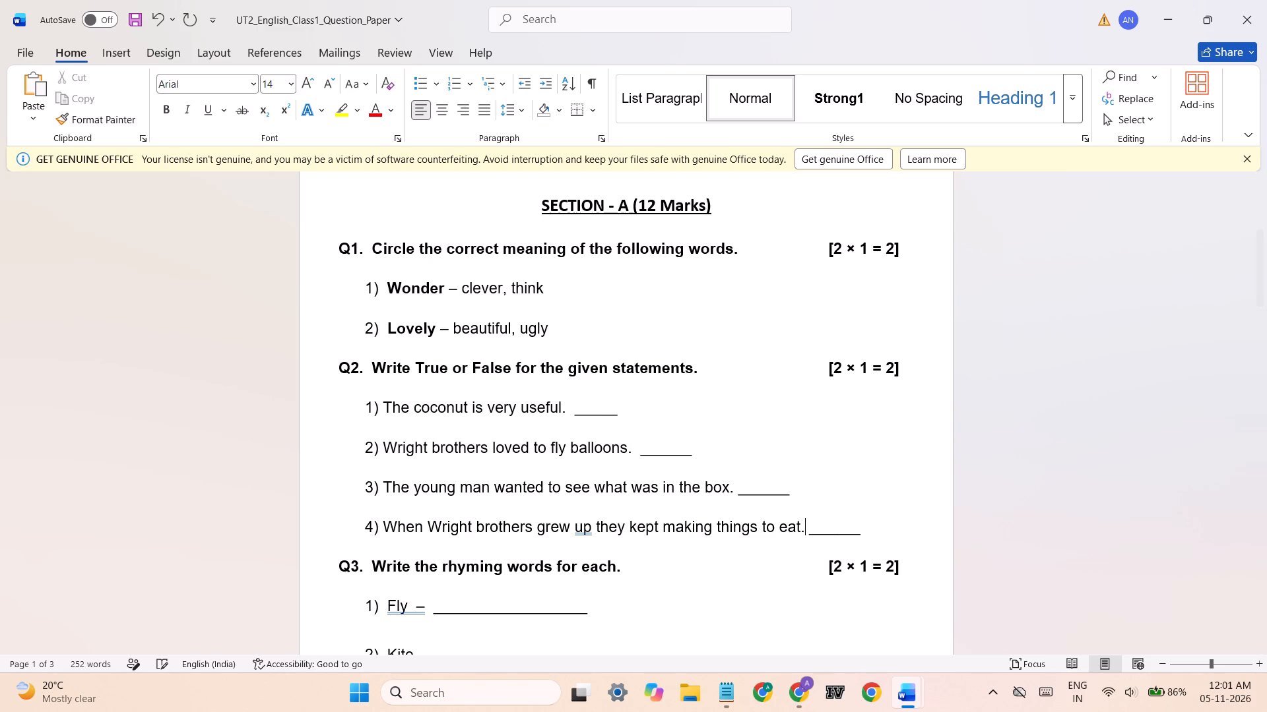
pyautogui.click(599, 468)
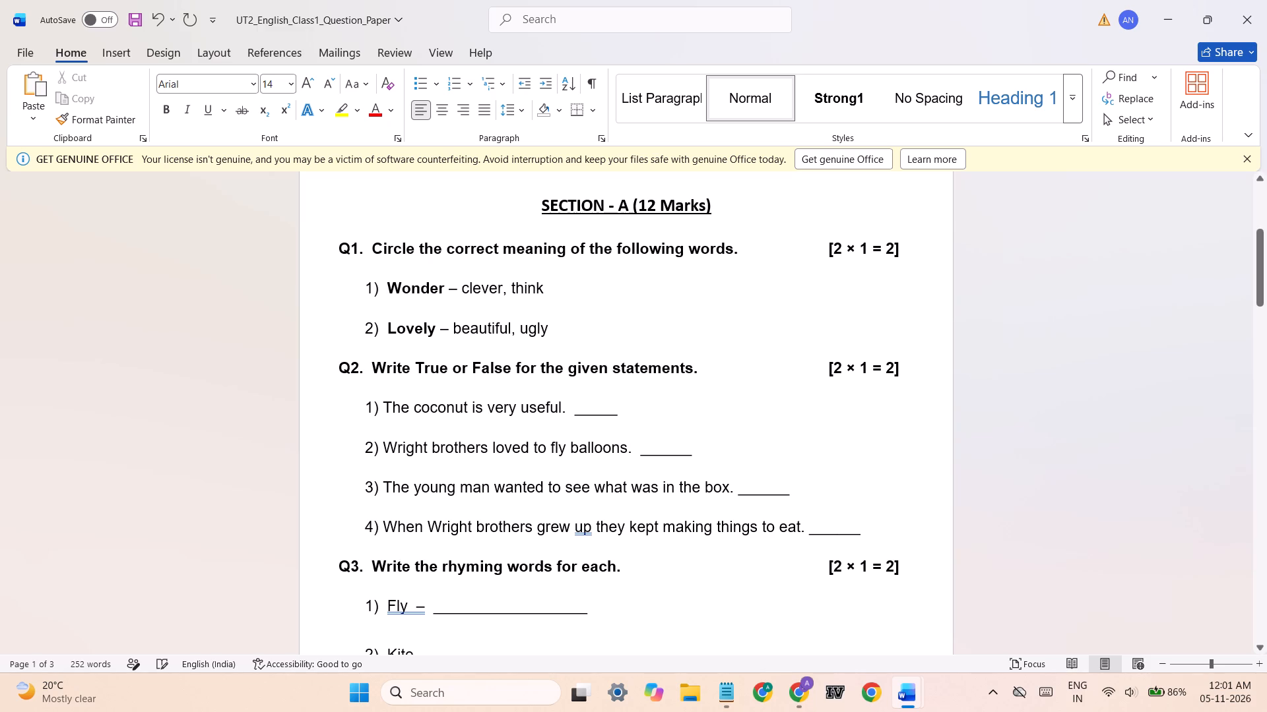
# Insert "T for" before "True" in the Q2 instruction so it begins "Write T for True".
pyautogui.scroll(1, 599, 468)
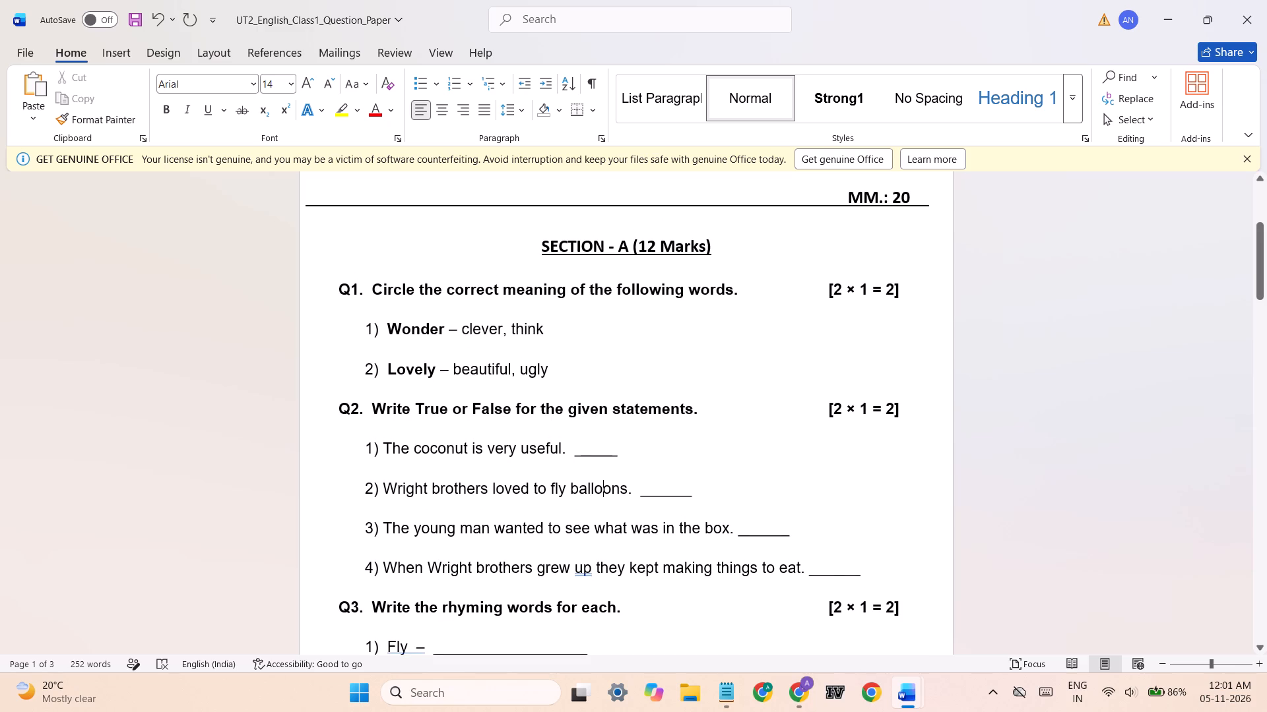
pyautogui.click(416, 410)
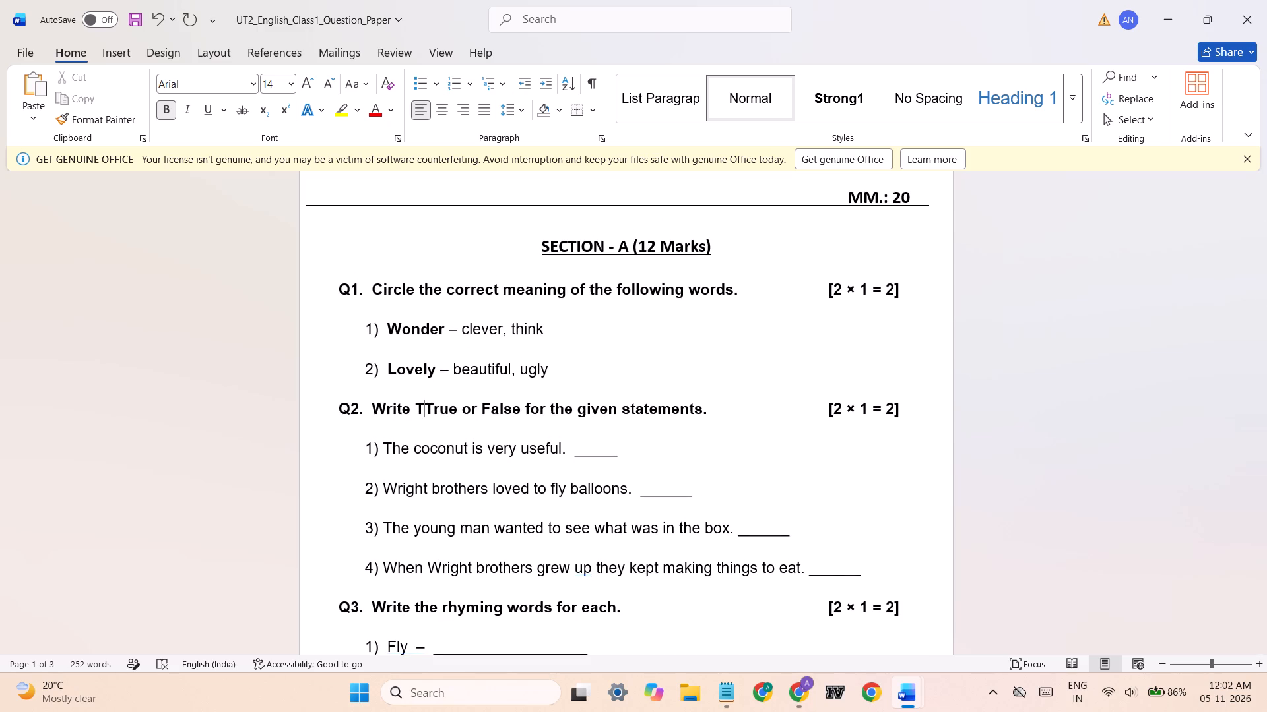
pyautogui.press('space')
pyautogui.write('for')
pyautogui.press('space')
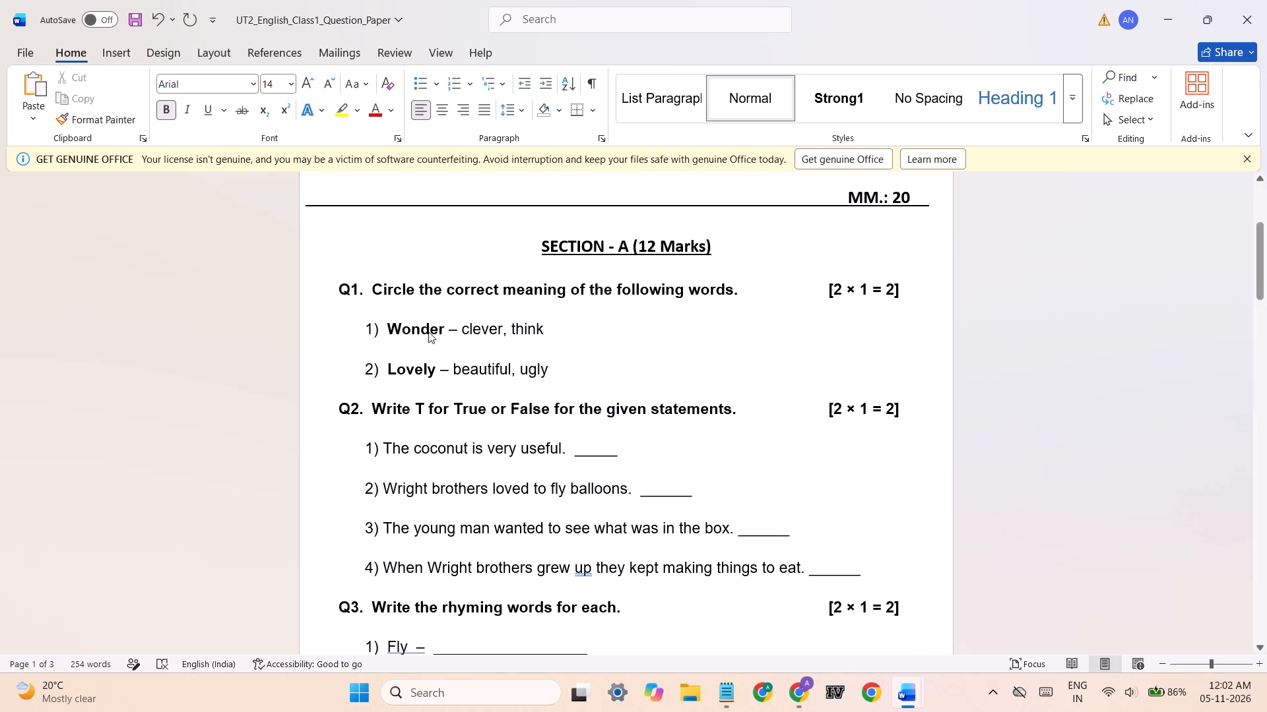
# Open the recent document English_Term1_ClassI, examine its heading and question wording for reference, and close it.
pyautogui.click(25, 49)
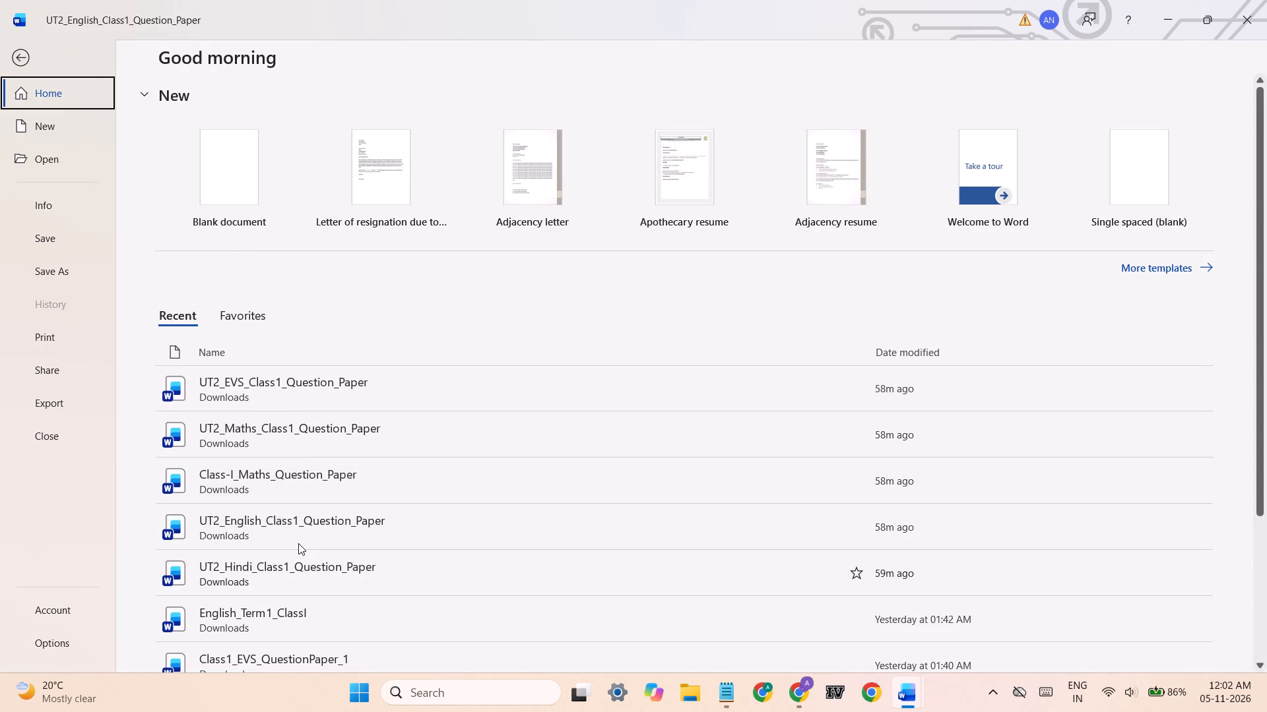
pyautogui.scroll(-1, 298, 542)
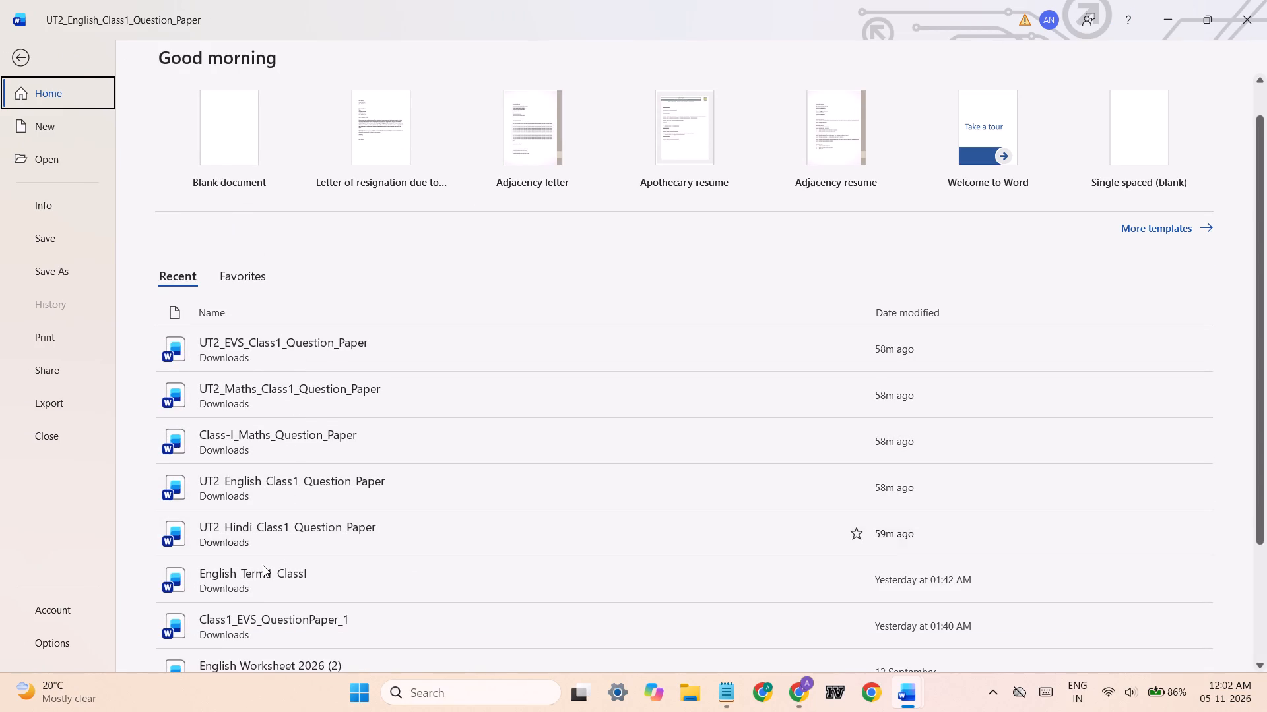
pyautogui.click(263, 565)
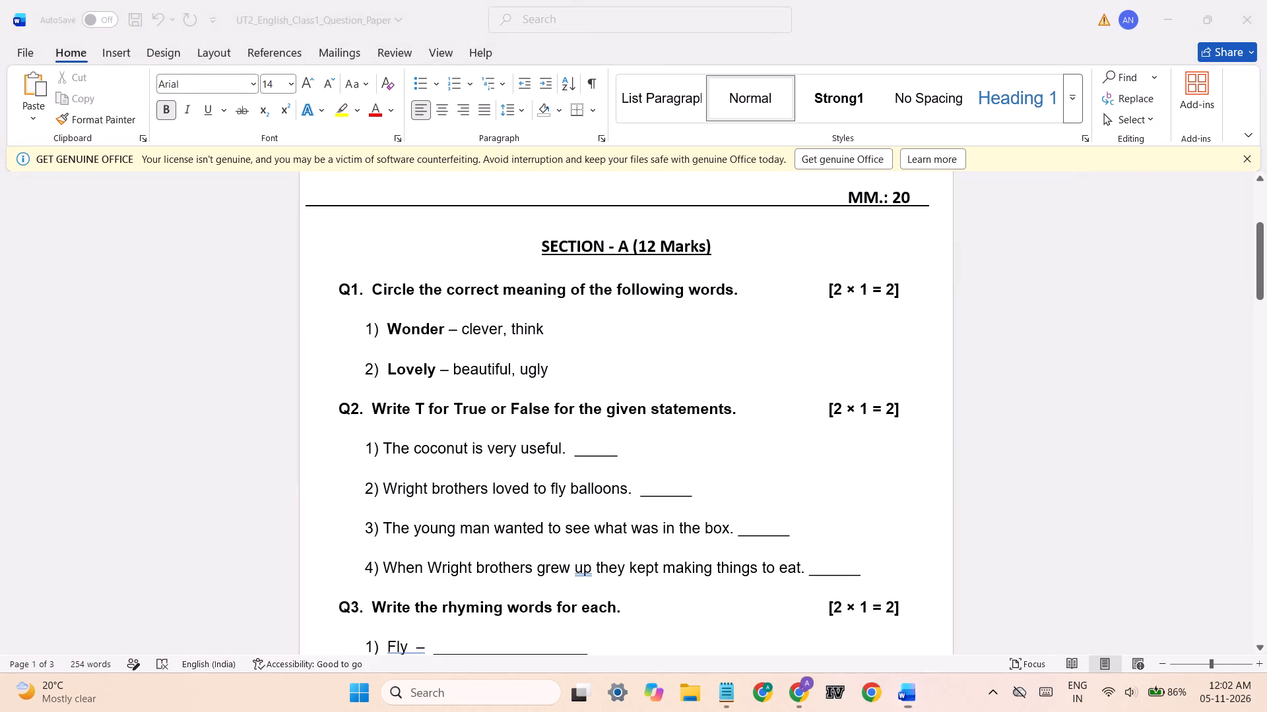
pyautogui.scroll(-2, 595, 356)
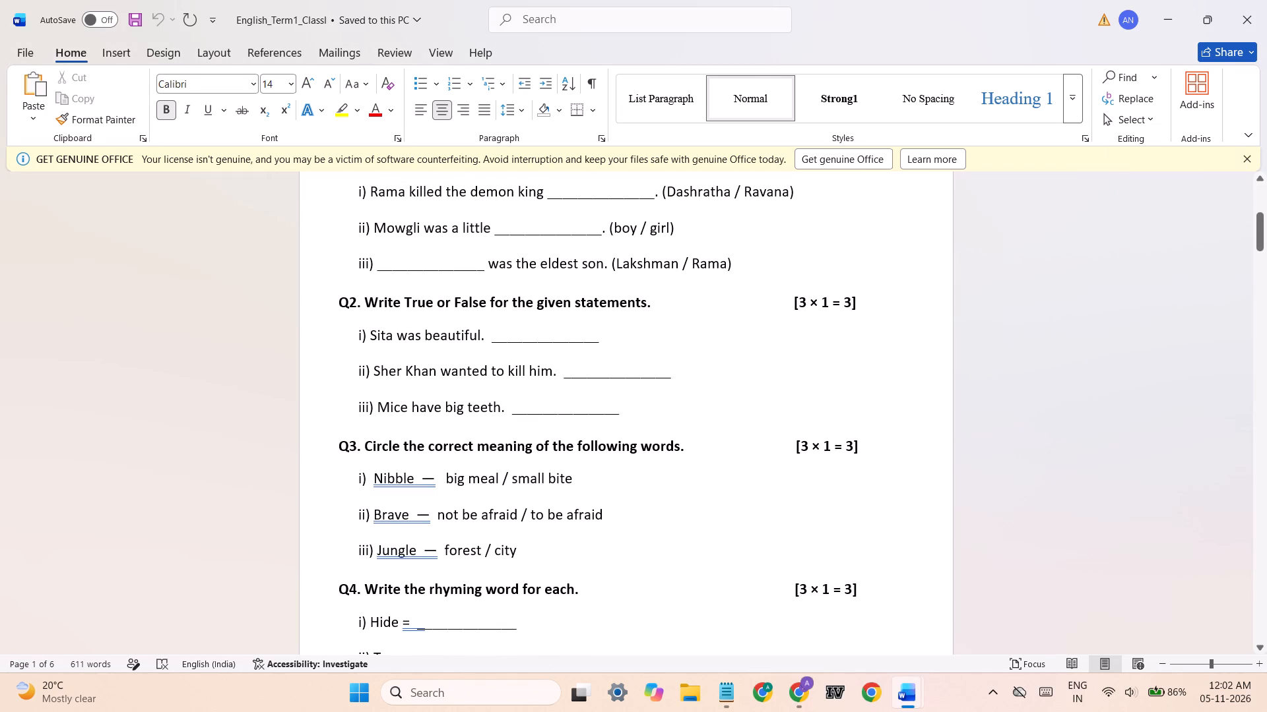
pyautogui.scroll(-2, 577, 494)
pyautogui.hscroll(1, 577, 494)
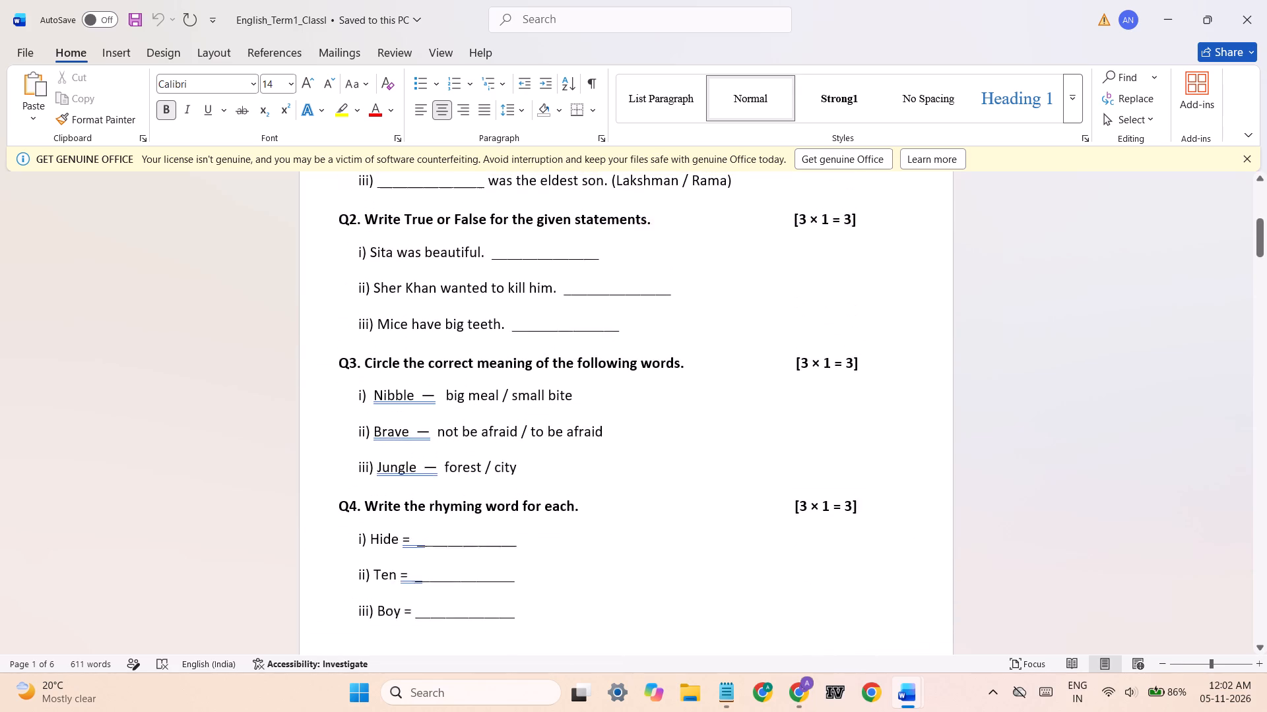
pyautogui.hscroll(2, 577, 494)
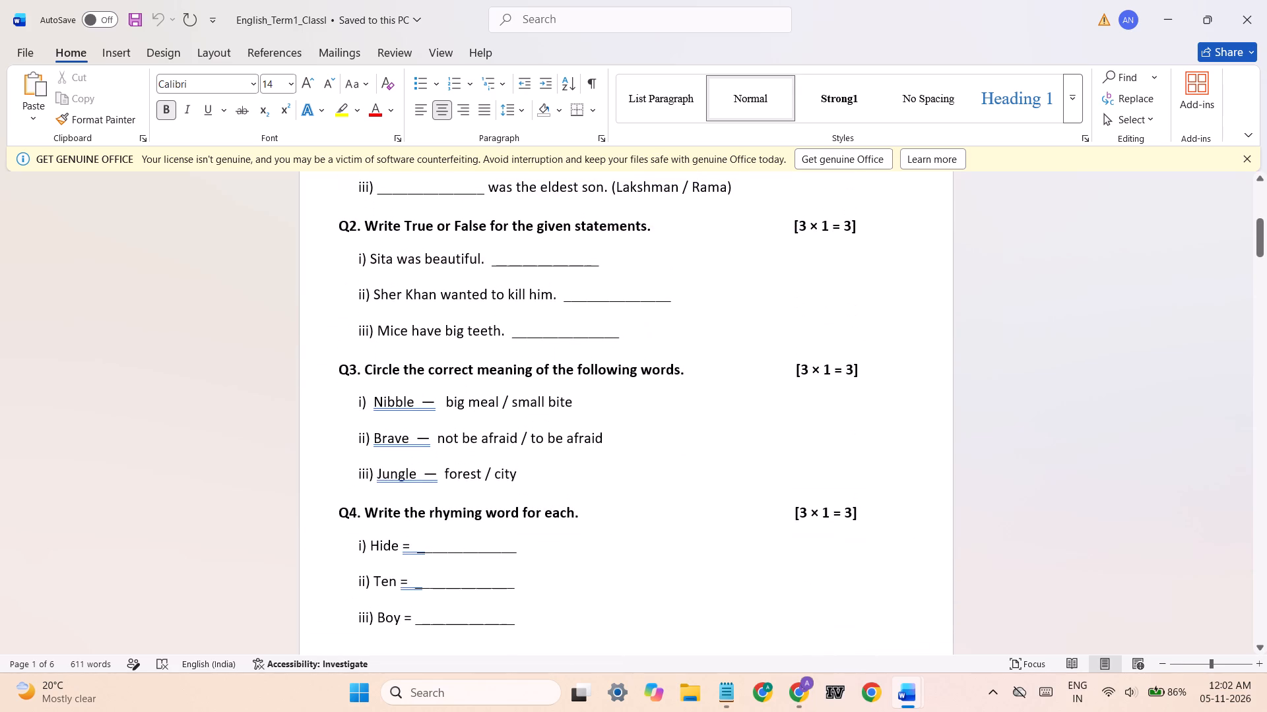
pyautogui.hscroll(2, 577, 494)
pyautogui.scroll(-2, 577, 494)
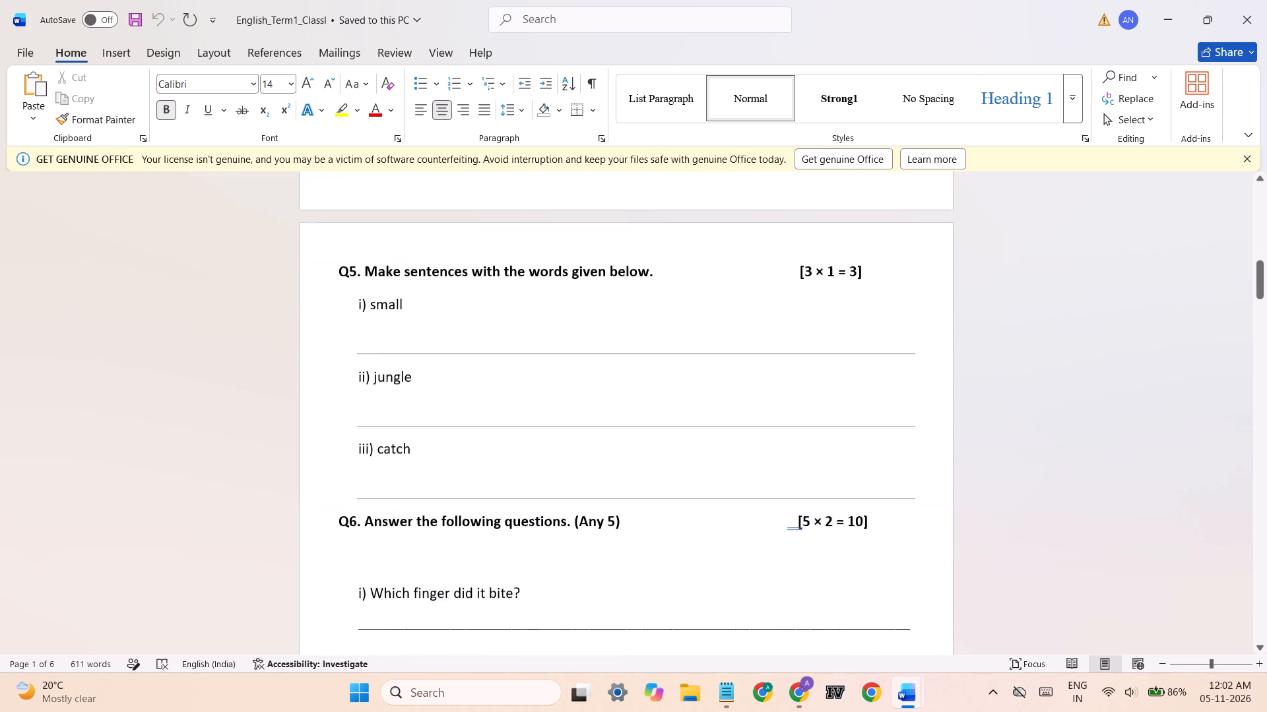
pyautogui.scroll(-2, 577, 494)
pyautogui.scroll(9, 577, 494)
pyautogui.scroll(-1, 577, 494)
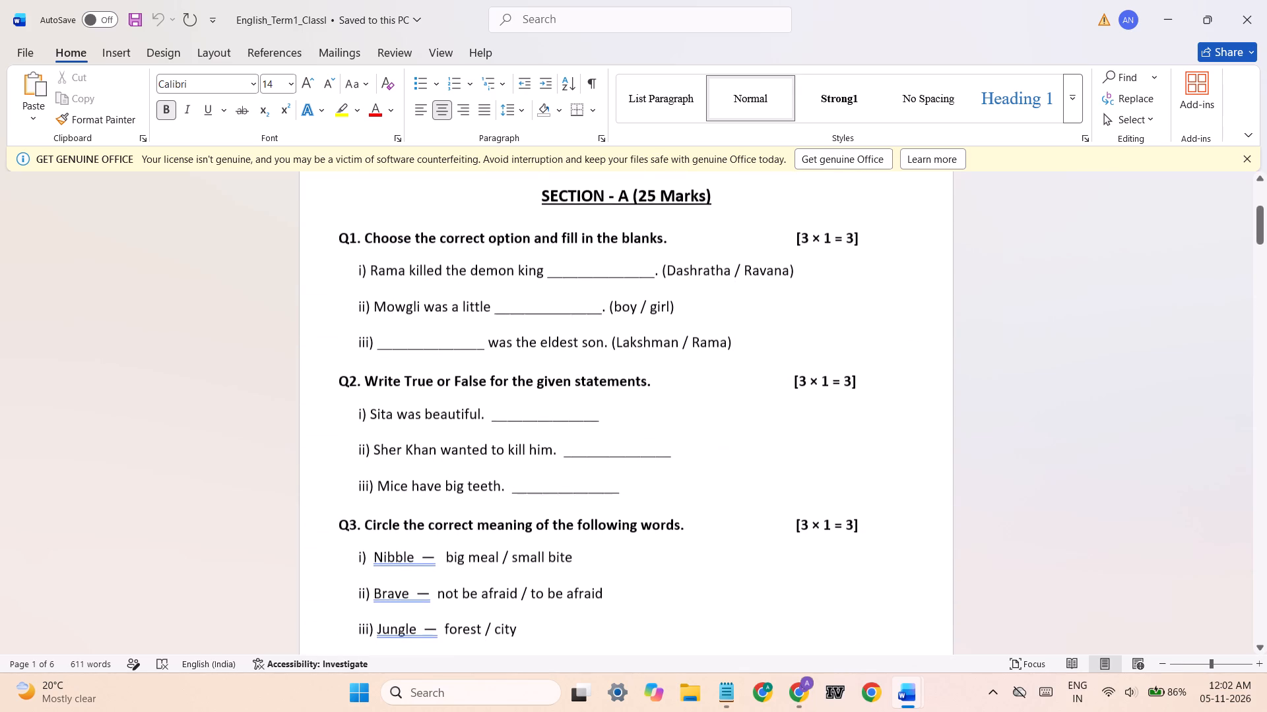
pyautogui.scroll(3, 619, 401)
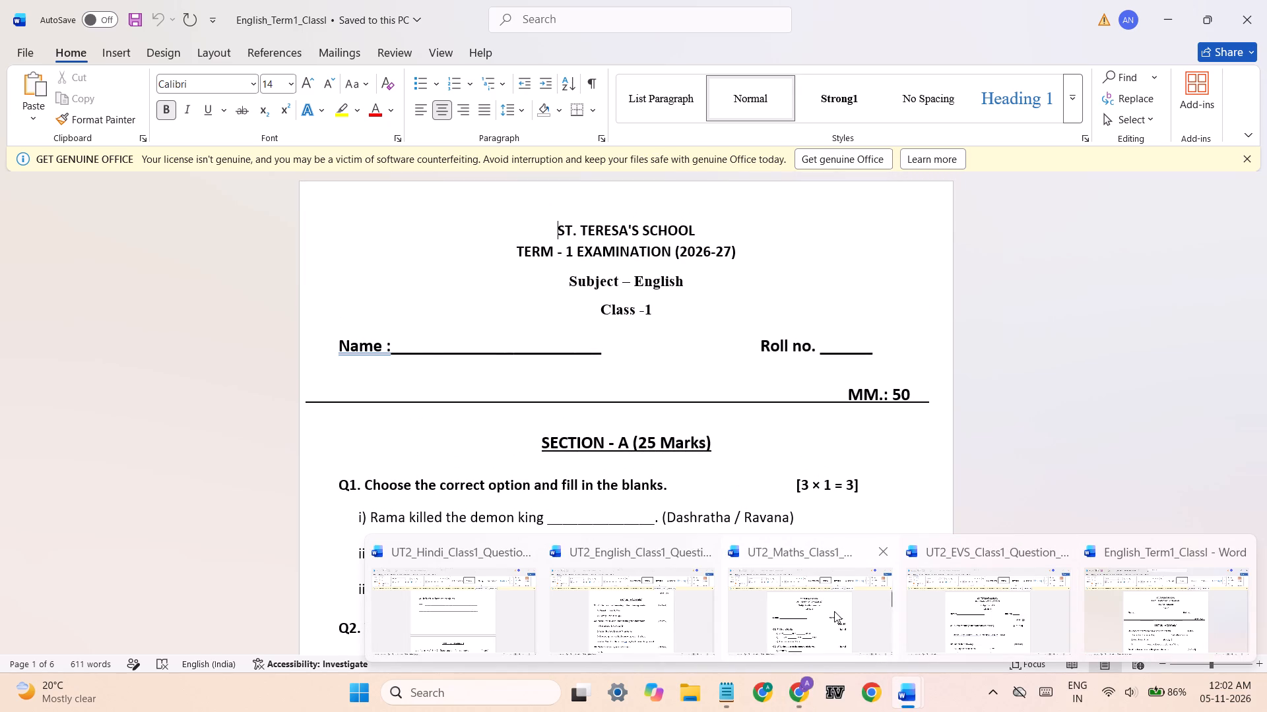
pyautogui.click(1266, 0)
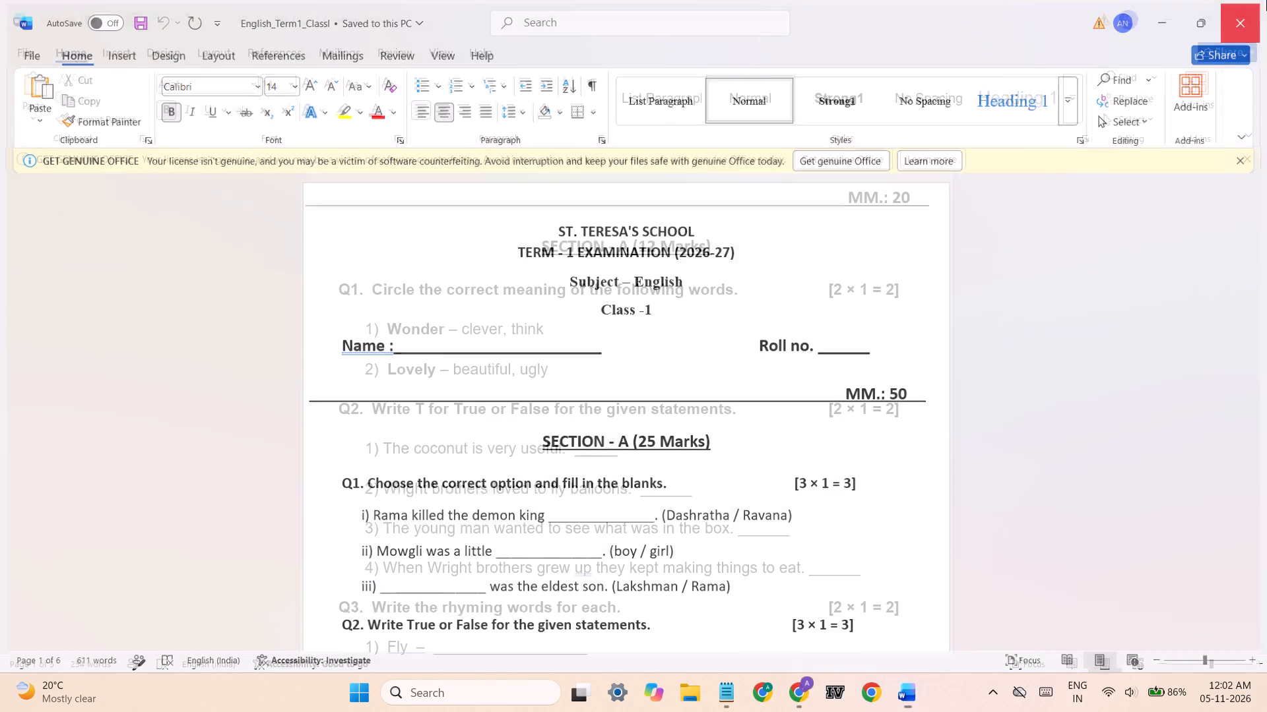
# Save the UT2 English question paper.
pyautogui.scroll(8, 633, 332)
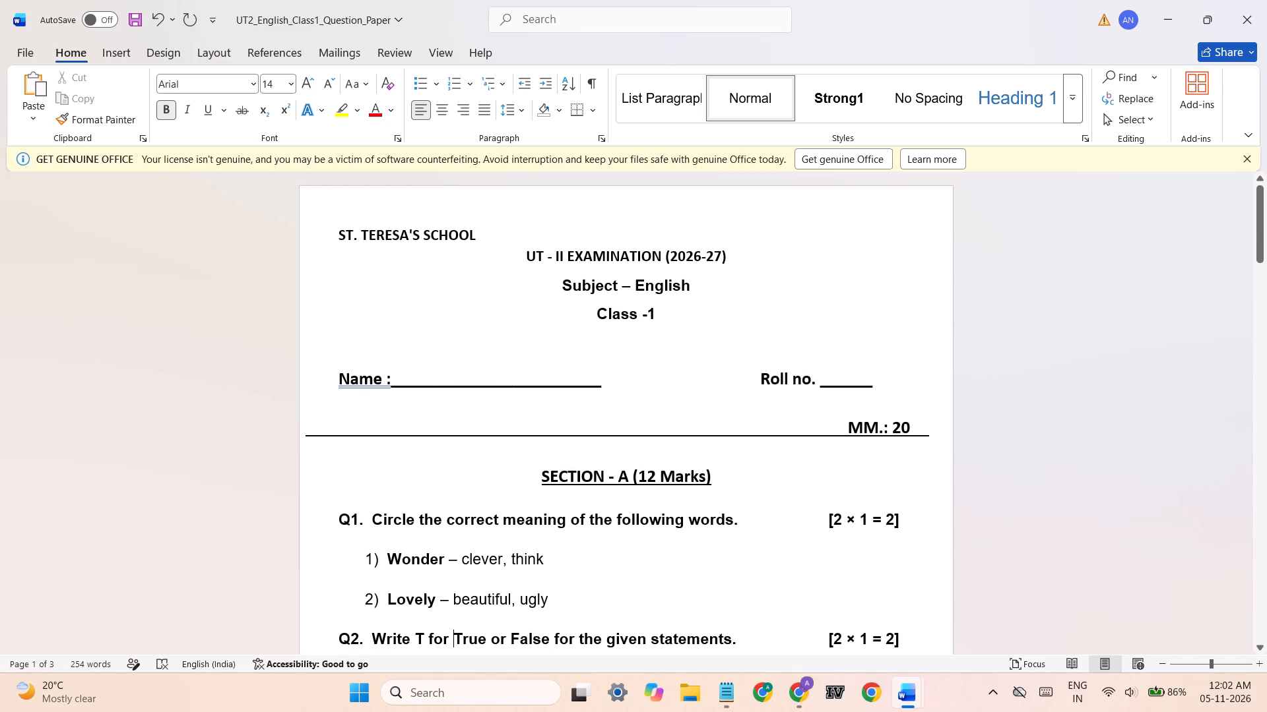
pyautogui.click(136, 24)
# Look over the whole UT2 English paper, from Section A through the Section B picture questions and back to the heading.
pyautogui.scroll(-3, 619, 393)
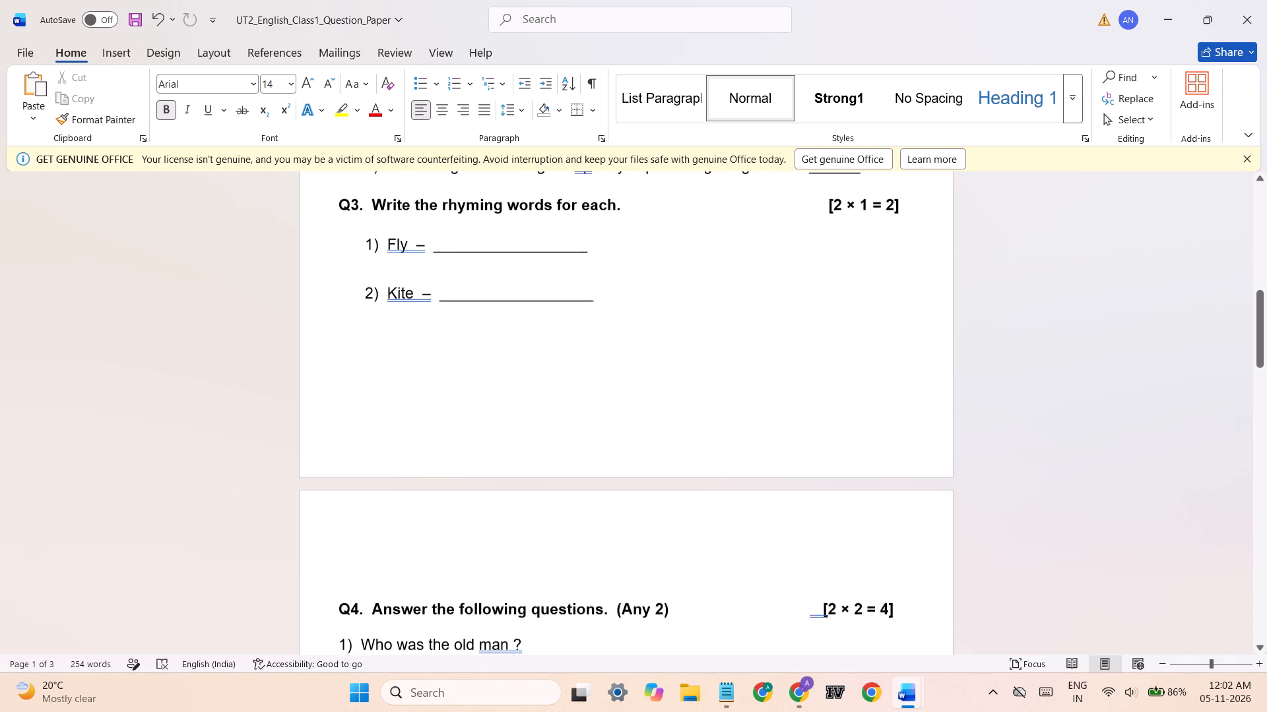
pyautogui.scroll(-6, 619, 393)
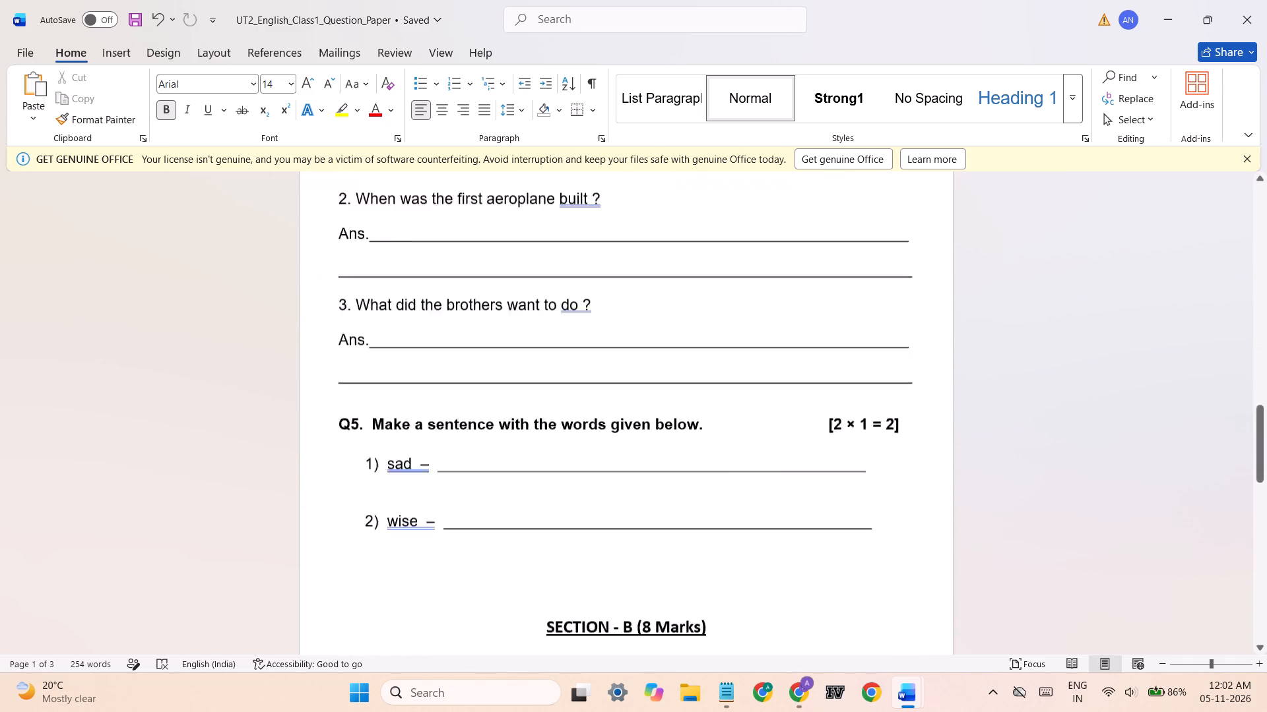
pyautogui.scroll(-1, 619, 393)
pyautogui.scroll(2, 619, 393)
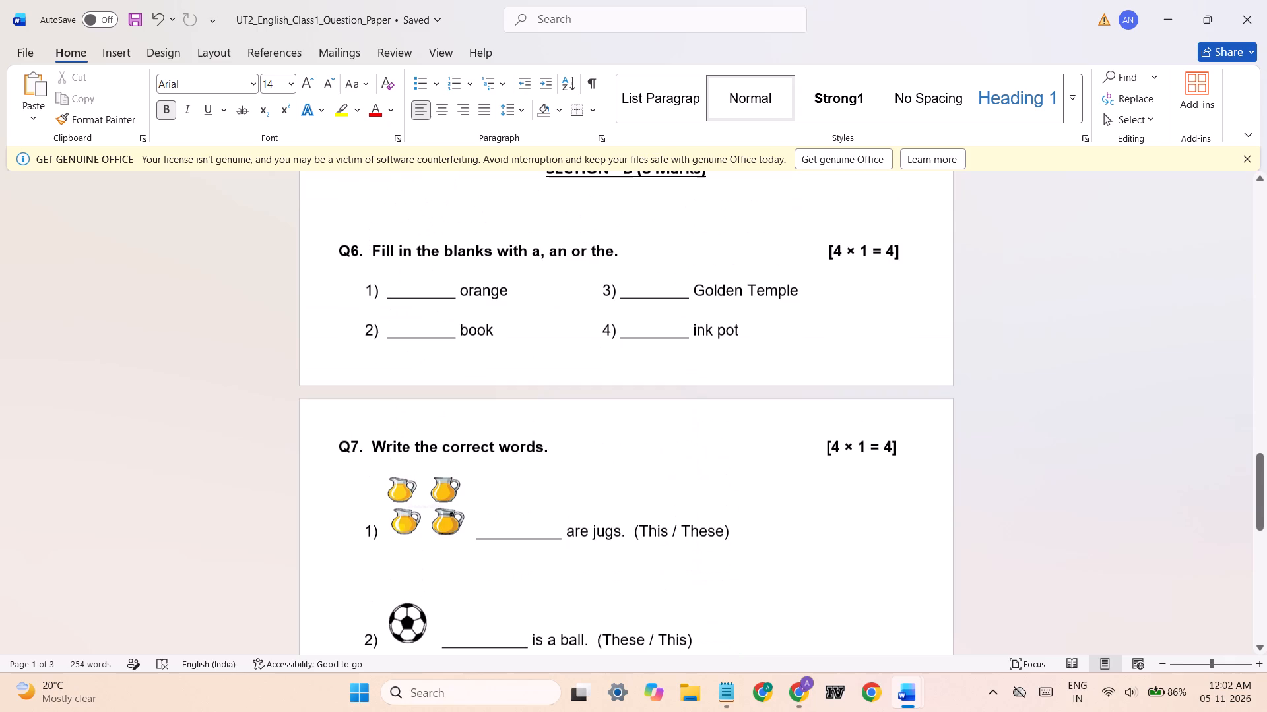
pyautogui.scroll(2, 619, 393)
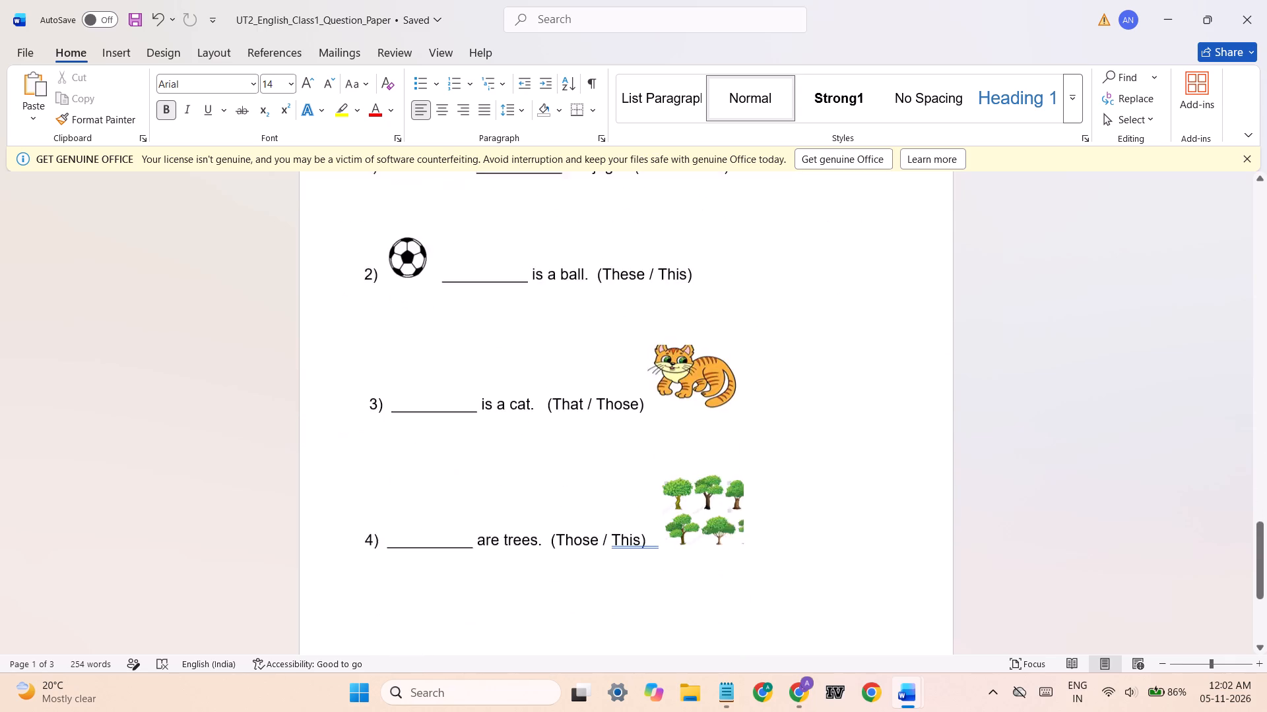
pyautogui.scroll(4, 619, 393)
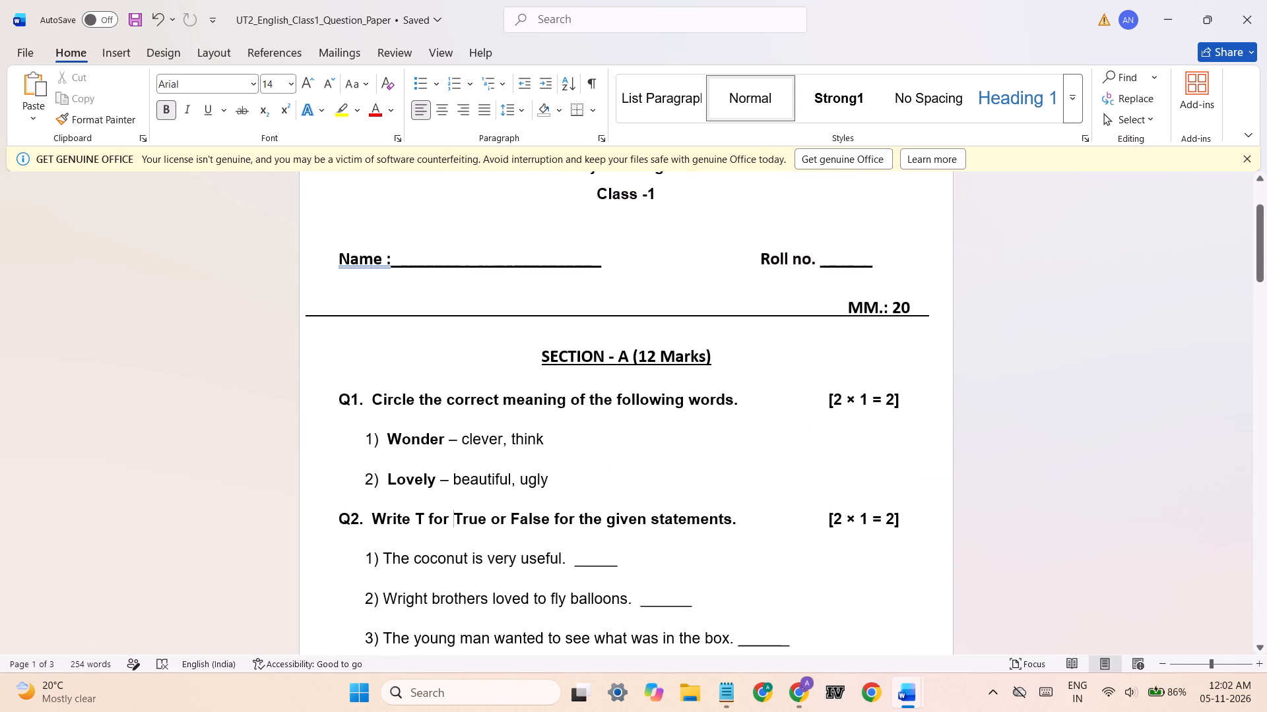
pyautogui.scroll(1, 619, 393)
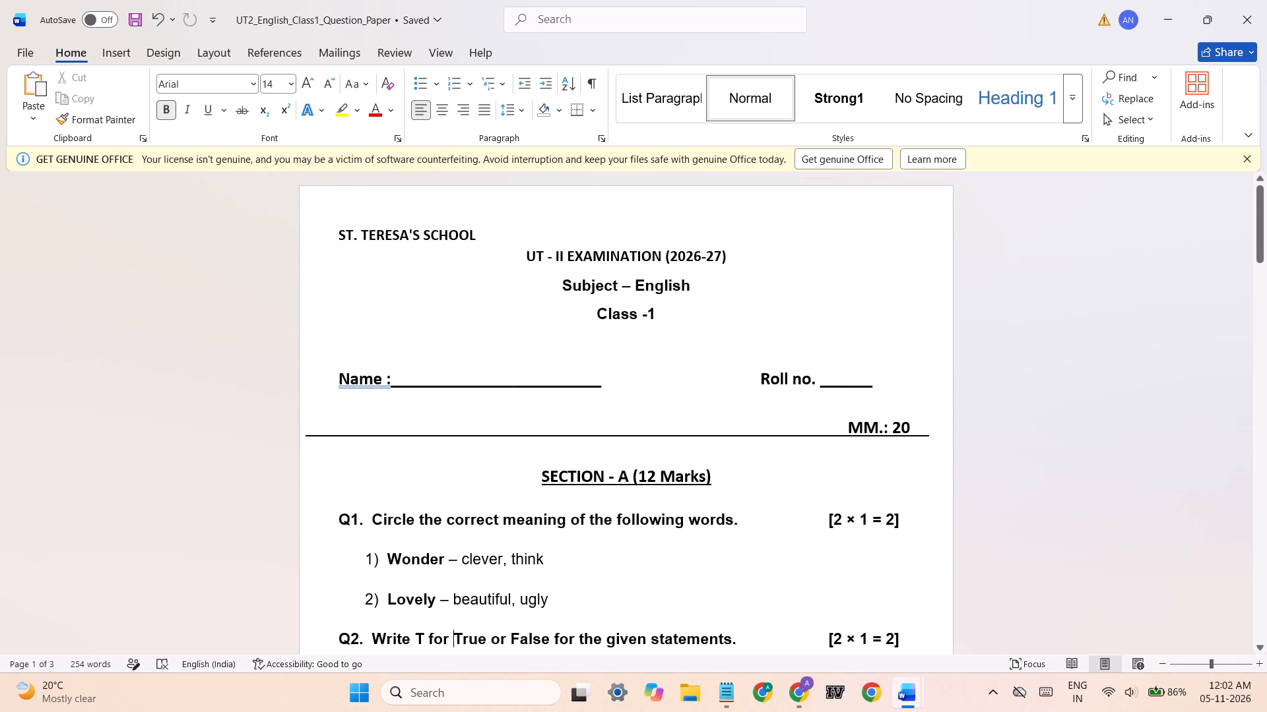
# Centre the school name line "ST. TERESA'S SCHOOL" at the top of the paper.
pyautogui.click(342, 235)
pyautogui.press('Left')
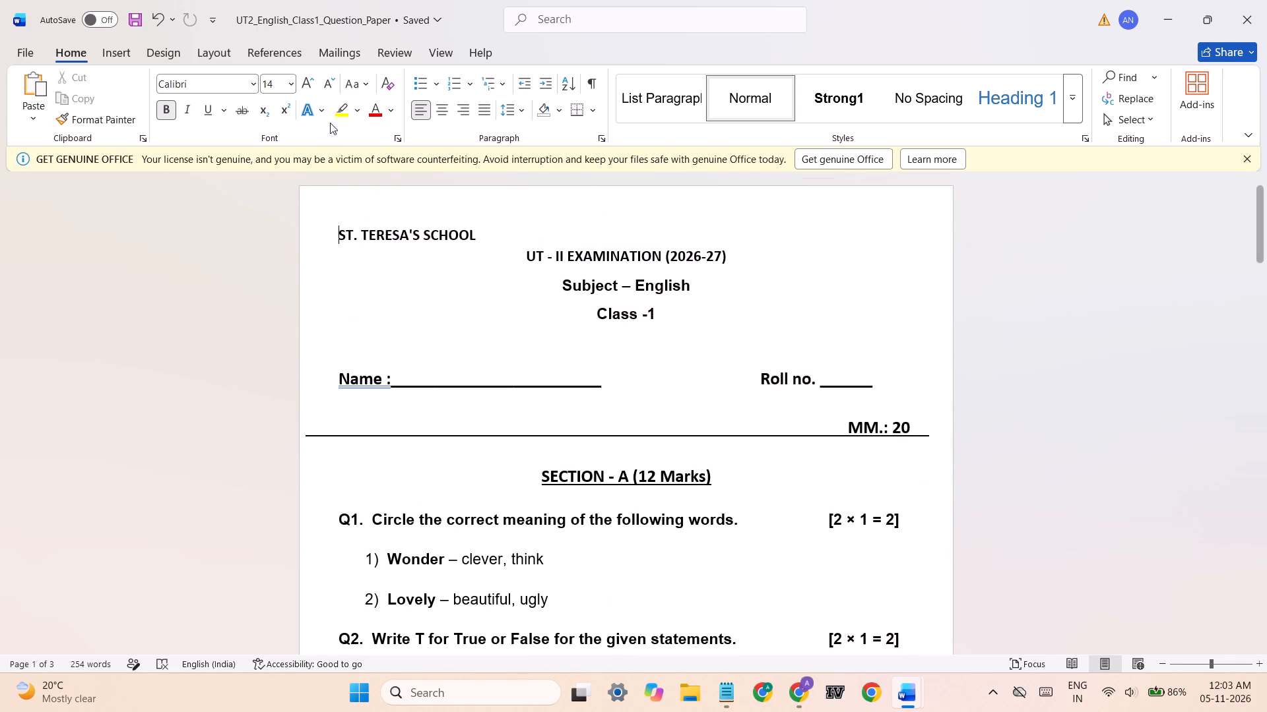
pyautogui.click(441, 111)
# Insert "F for" before "False" in the Q2 instruction so it reads "Write T for True or F for False".
pyautogui.scroll(-2, 548, 384)
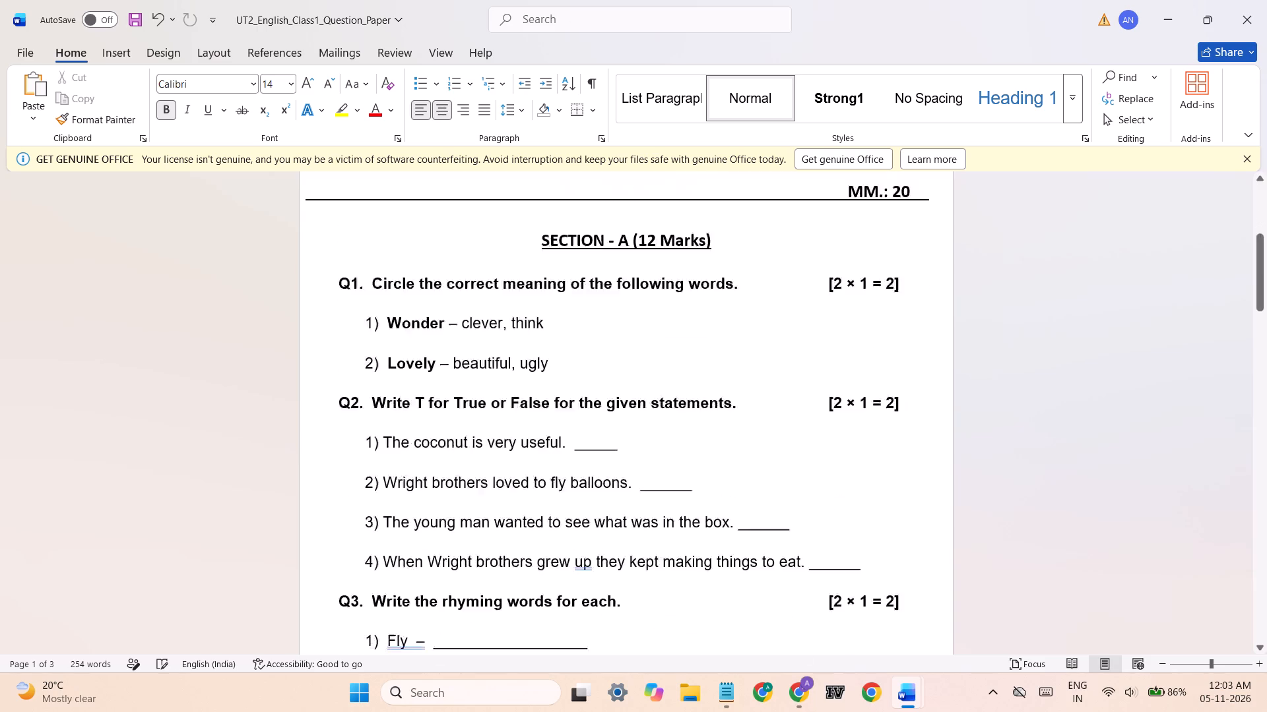
pyautogui.scroll(-2, 548, 384)
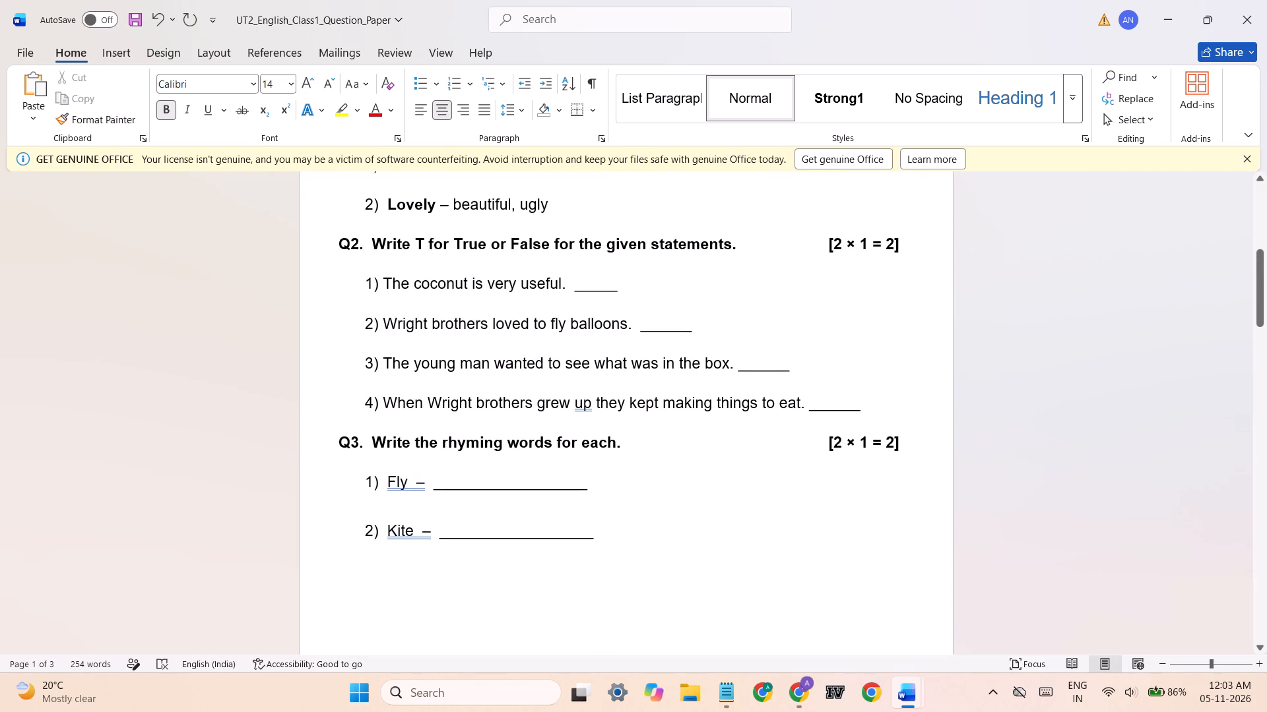
pyautogui.click(423, 247)
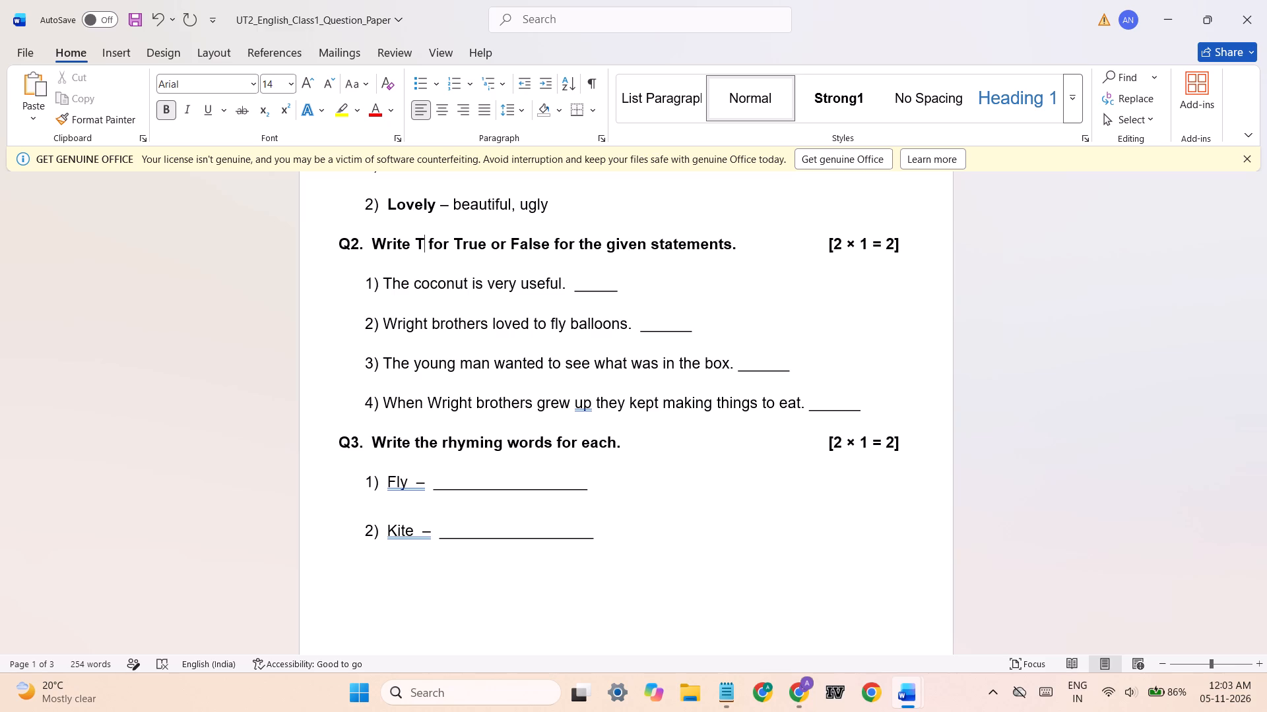
pyautogui.click(505, 244)
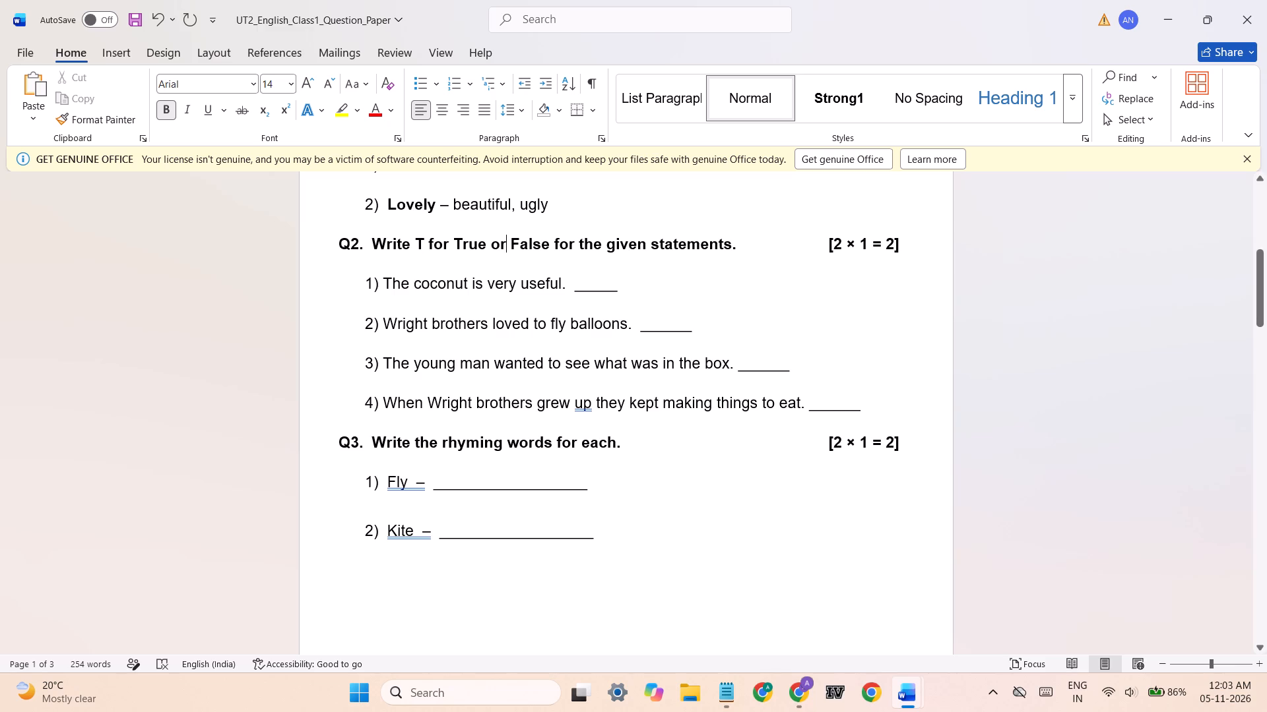
pyautogui.press('space')
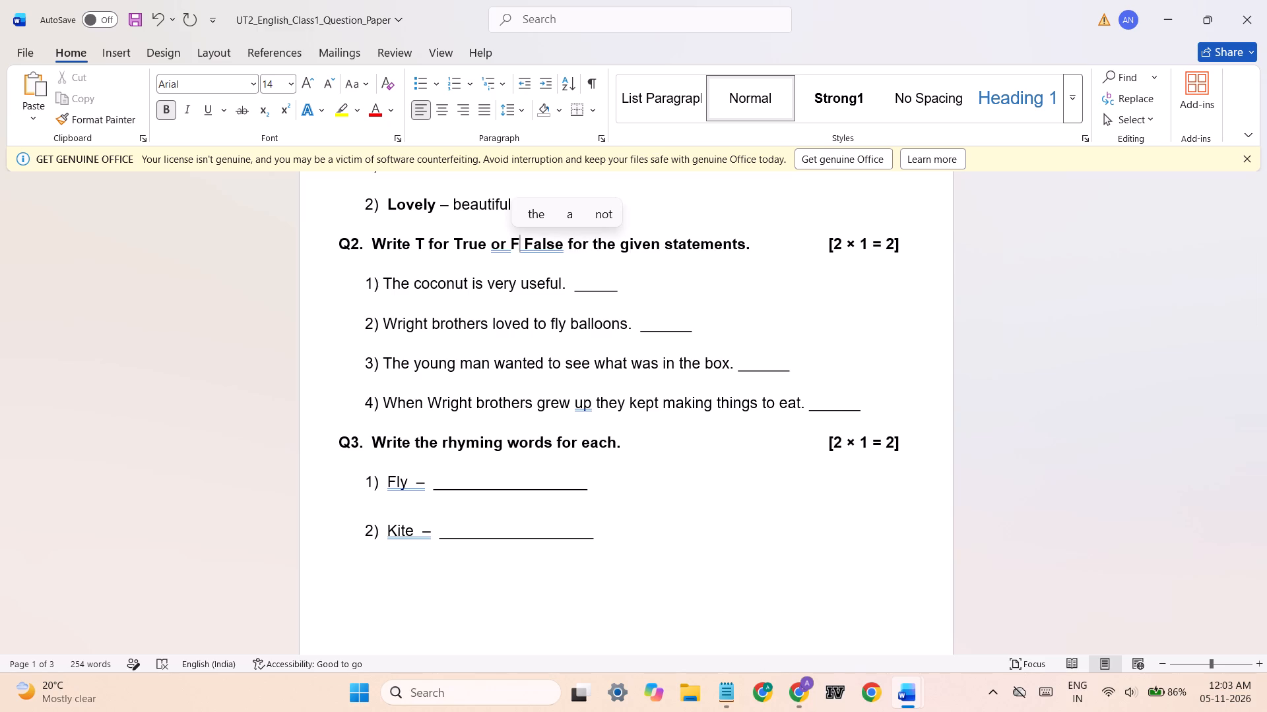
pyautogui.press('space')
pyautogui.write('for')
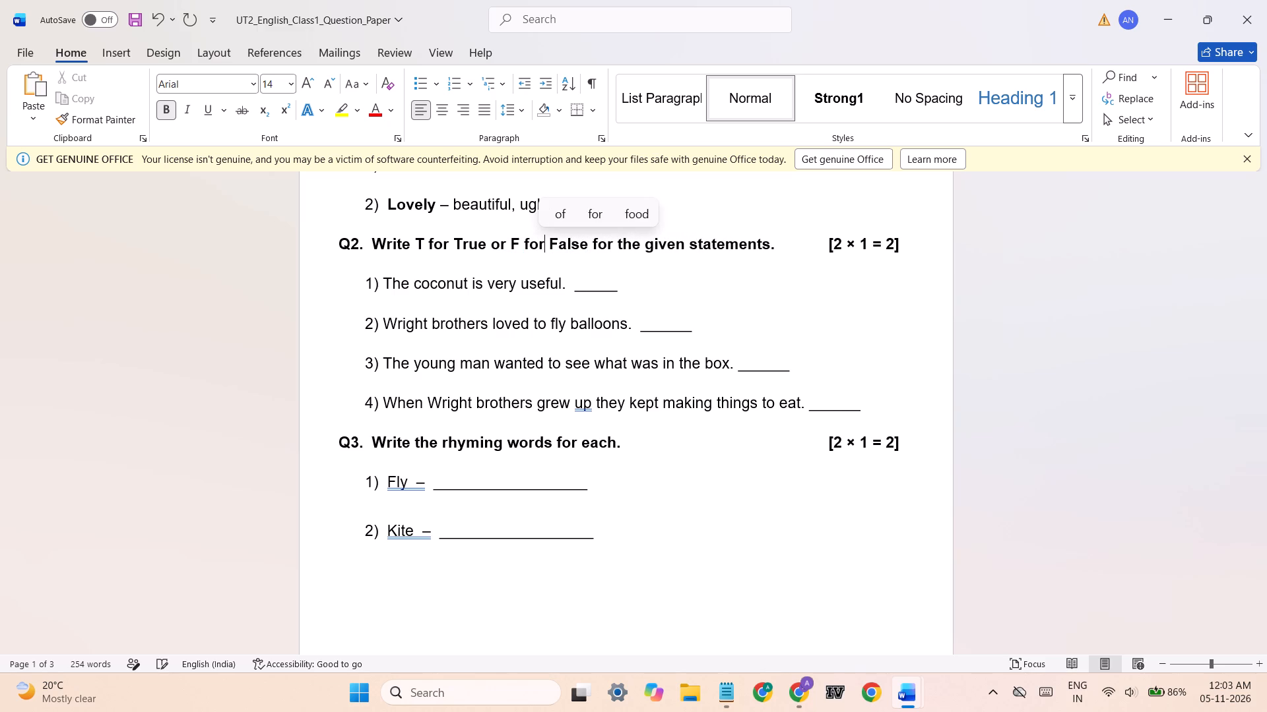
pyautogui.press('space')
pyautogui.press('BackSpace')
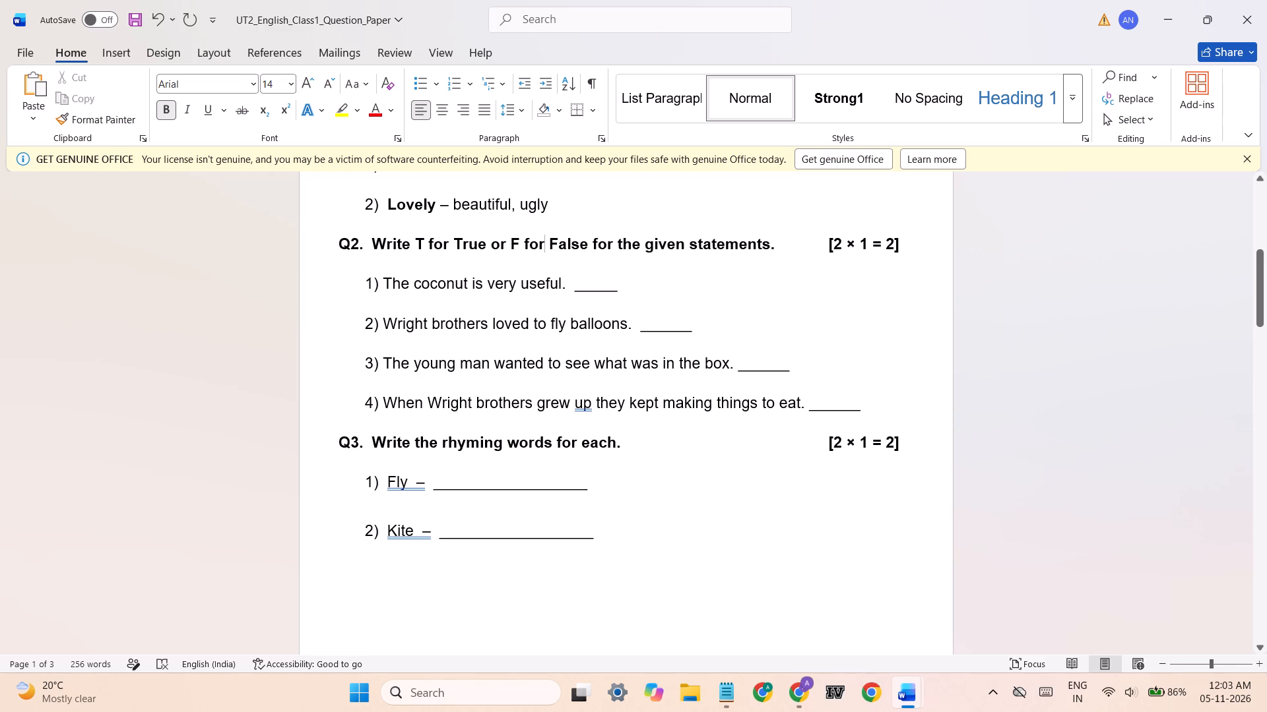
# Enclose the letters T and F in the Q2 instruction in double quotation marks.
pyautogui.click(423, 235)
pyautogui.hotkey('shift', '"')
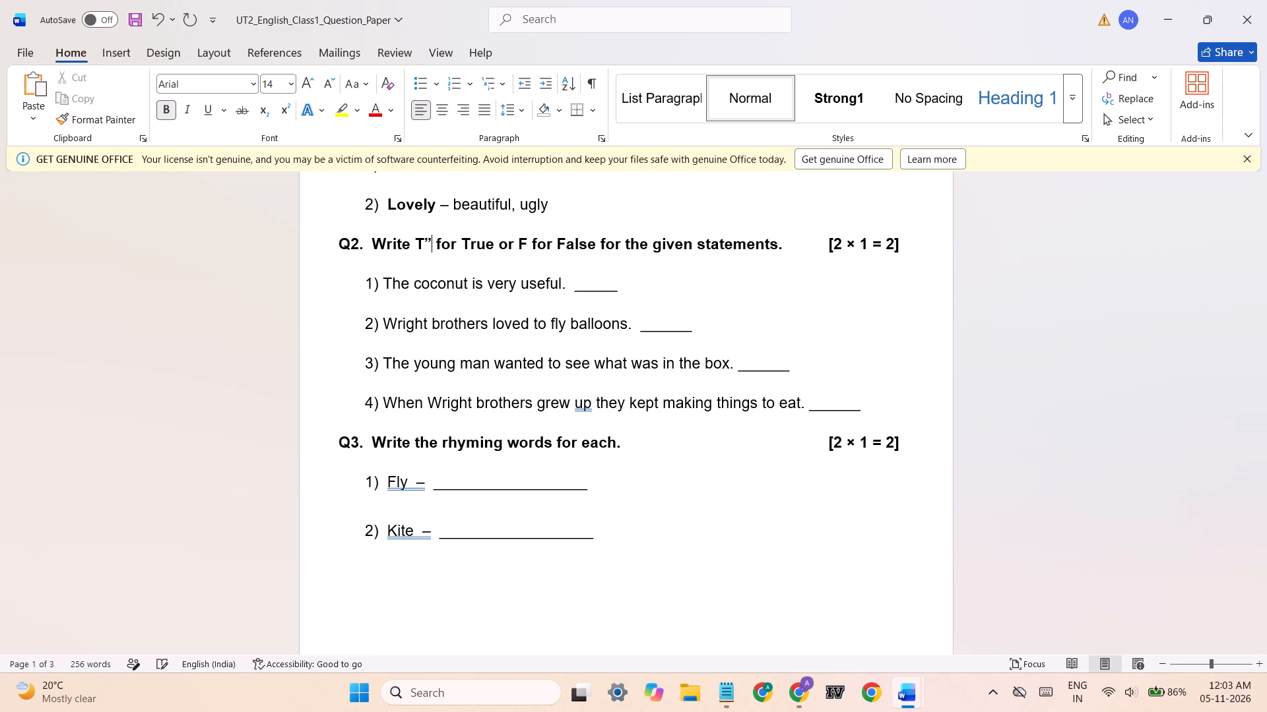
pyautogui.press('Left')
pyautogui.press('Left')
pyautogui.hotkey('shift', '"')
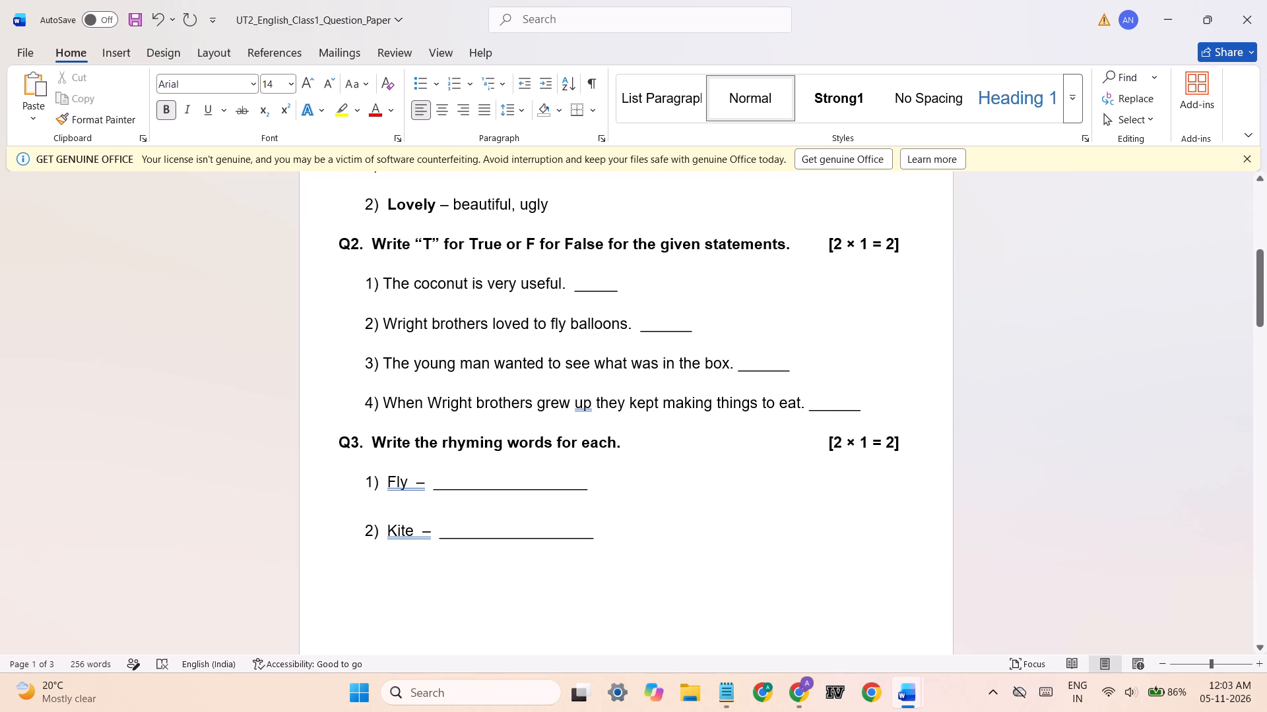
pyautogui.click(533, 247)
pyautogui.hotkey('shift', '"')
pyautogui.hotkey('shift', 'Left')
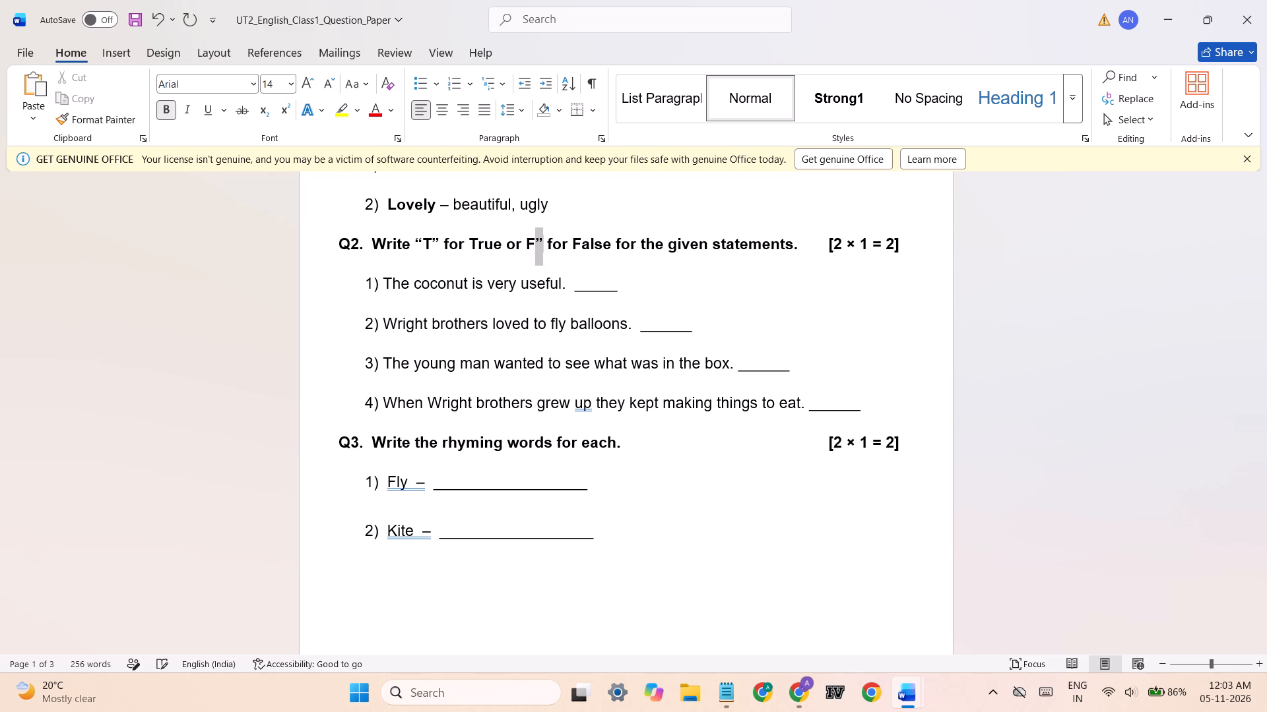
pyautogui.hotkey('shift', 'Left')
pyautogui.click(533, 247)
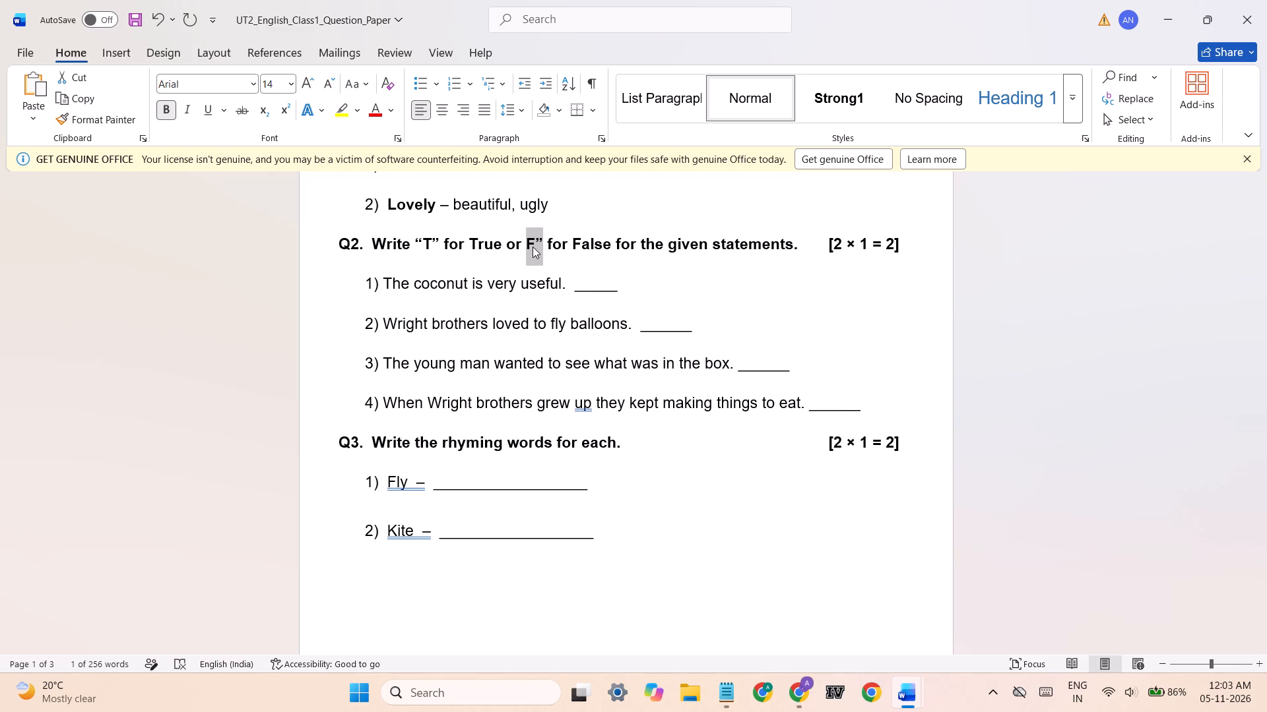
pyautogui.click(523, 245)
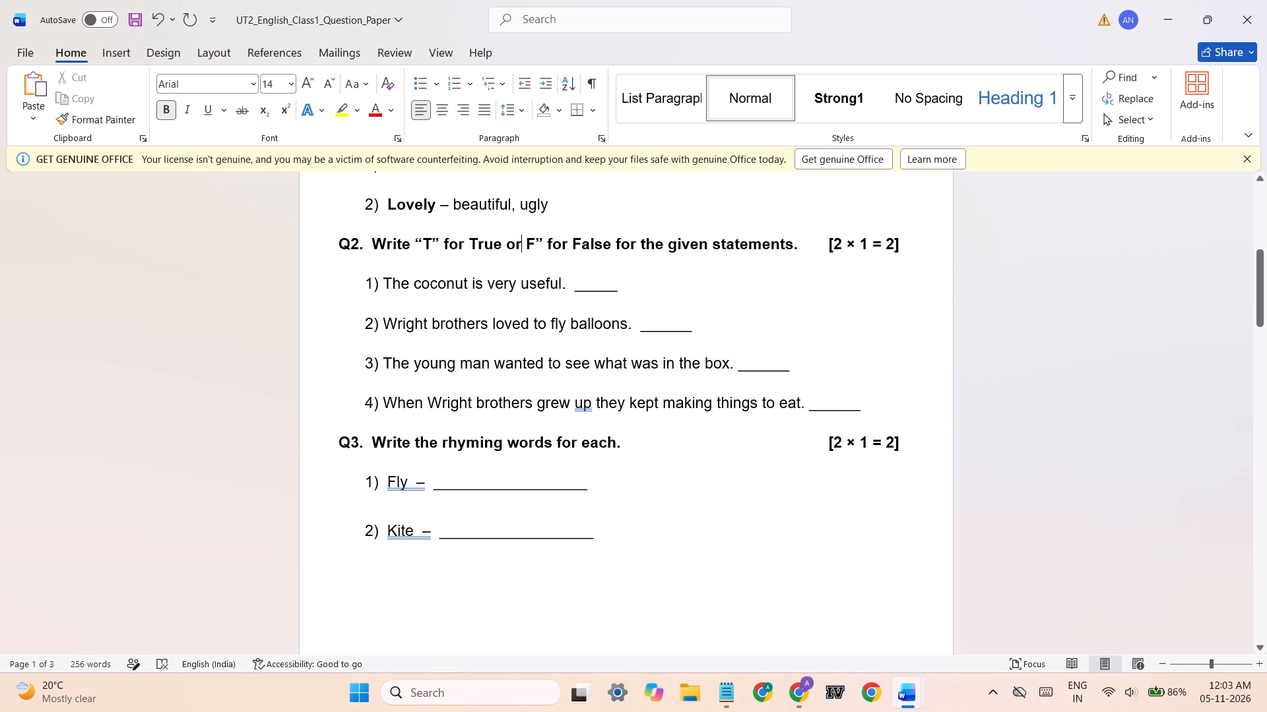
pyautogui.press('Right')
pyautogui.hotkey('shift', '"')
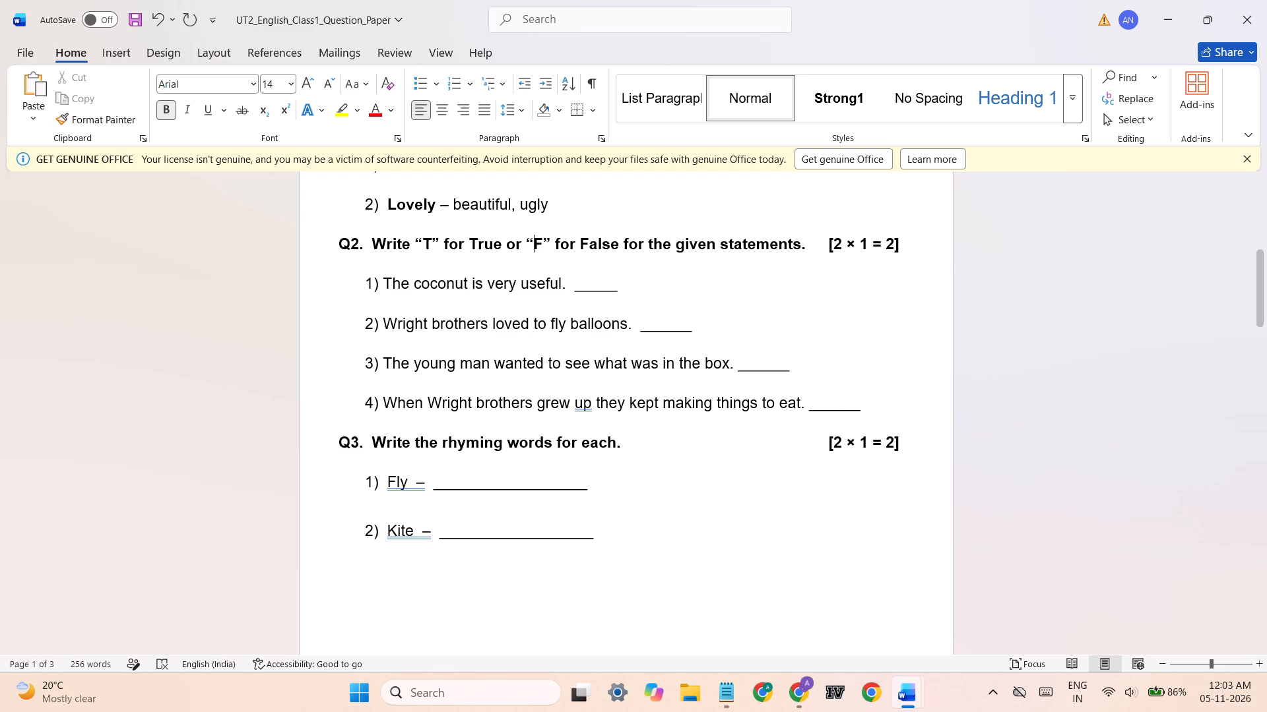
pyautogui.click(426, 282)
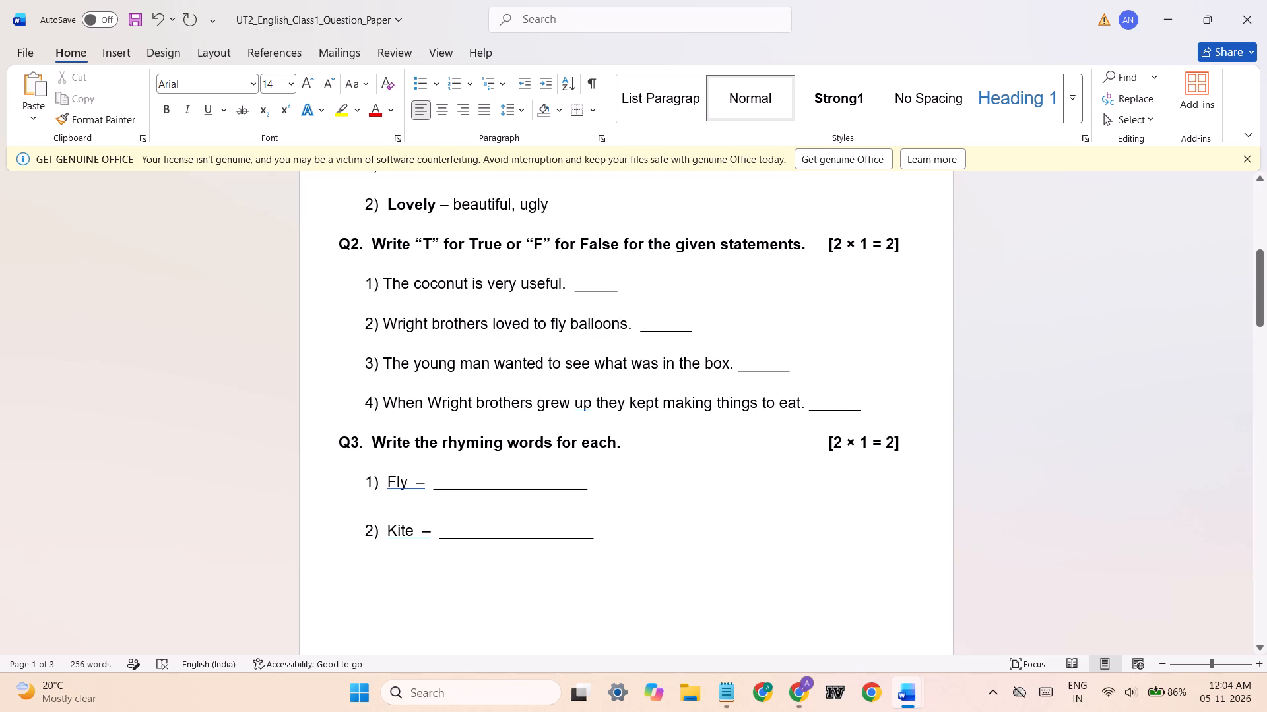
# Copy the word "statements" from the Q2 instruction and delete the instruction text after "Write", keeping the full stop.
pyautogui.moveTo(722, 243); pyautogui.dragTo(796, 245)
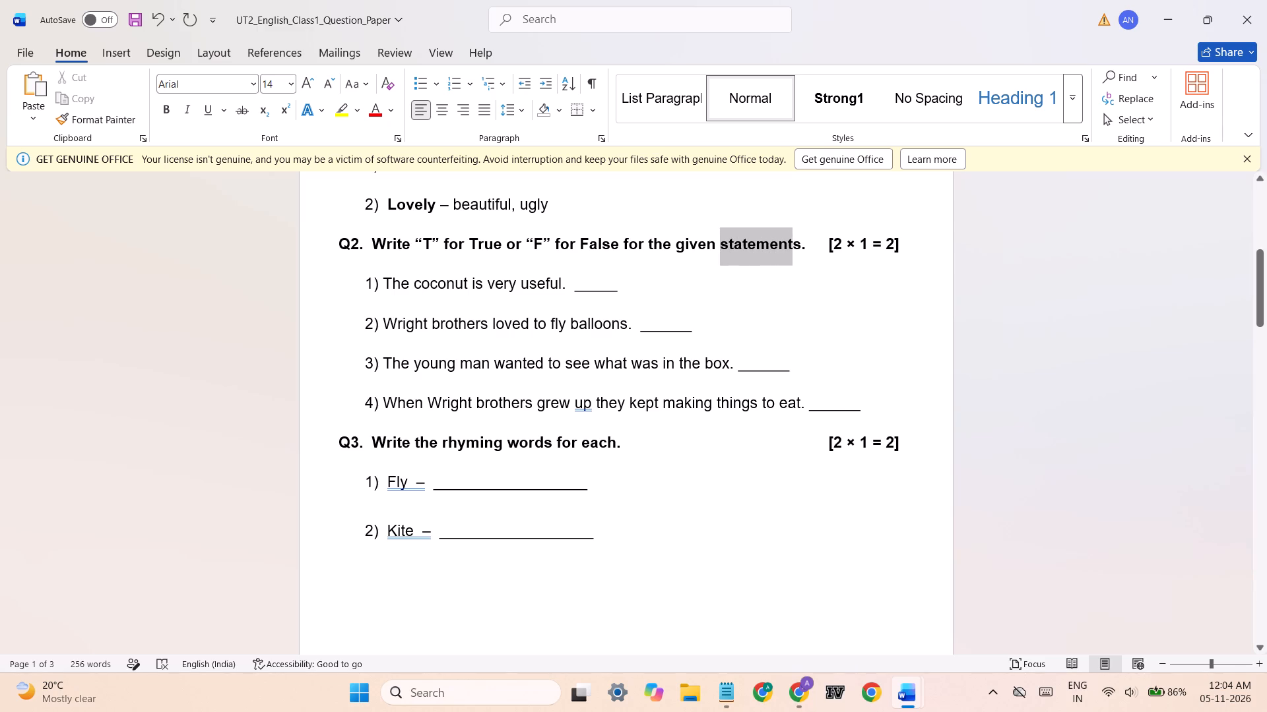
pyautogui.moveTo(796, 245); pyautogui.dragTo(803, 246)
pyautogui.hotkey('ctrl', 'c')
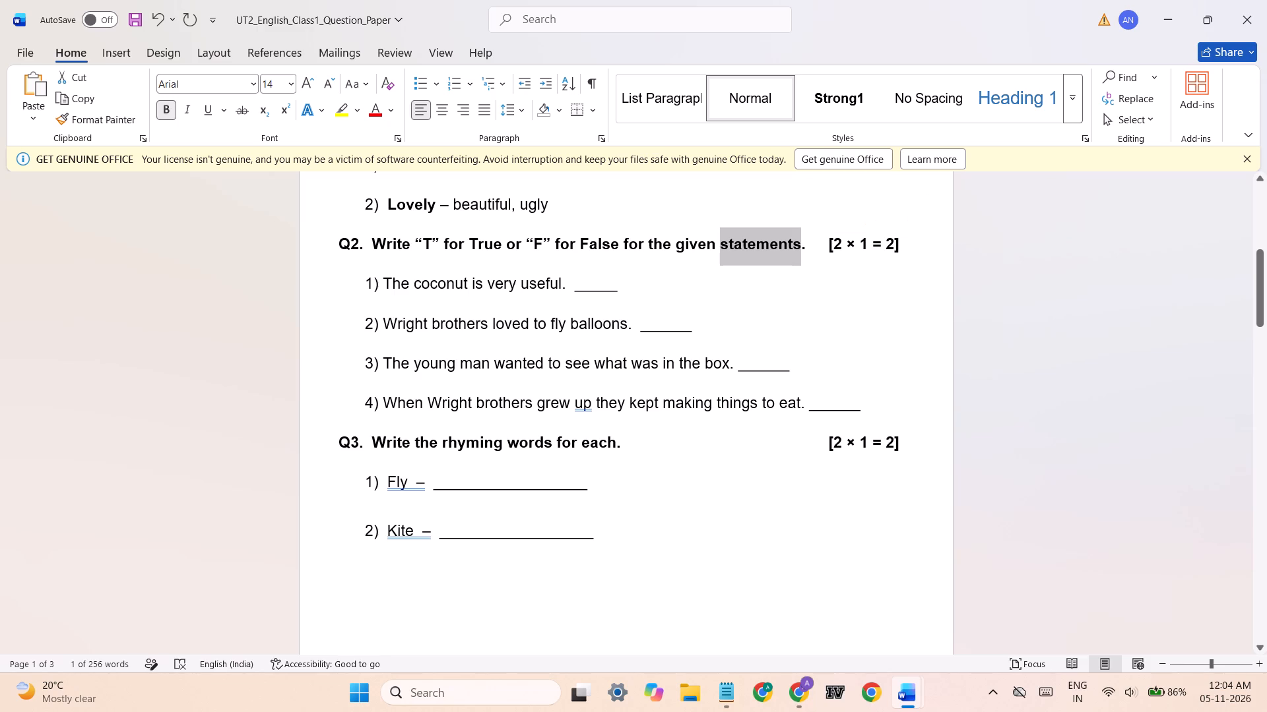
pyautogui.press('BackSpace')
pyautogui.press('BackSpace')
pyautogui.press('BackSpace')
pyautogui.press('BackSpace')
pyautogui.press('BackSpace')
pyautogui.press('BackSpace')
pyautogui.press('BackSpace')
pyautogui.press('BackSpace')
pyautogui.press('BackSpace')
pyautogui.press('BackSpace')
pyautogui.press('BackSpace')
pyautogui.press('BackSpace')
pyautogui.press('BackSpace')
pyautogui.press('BackSpace')
pyautogui.press('BackSpace')
pyautogui.press('BackSpace')
pyautogui.press('BackSpace')
pyautogui.press('BackSpace')
pyautogui.press('BackSpace')
pyautogui.press('BackSpace')
pyautogui.press('BackSpace')
pyautogui.press('BackSpace')
pyautogui.press('BackSpace')
pyautogui.press('BackSpace')
pyautogui.press('BackSpace')
pyautogui.press('BackSpace')
pyautogui.press('BackSpace')
pyautogui.press('BackSpace')
pyautogui.press('BackSpace')
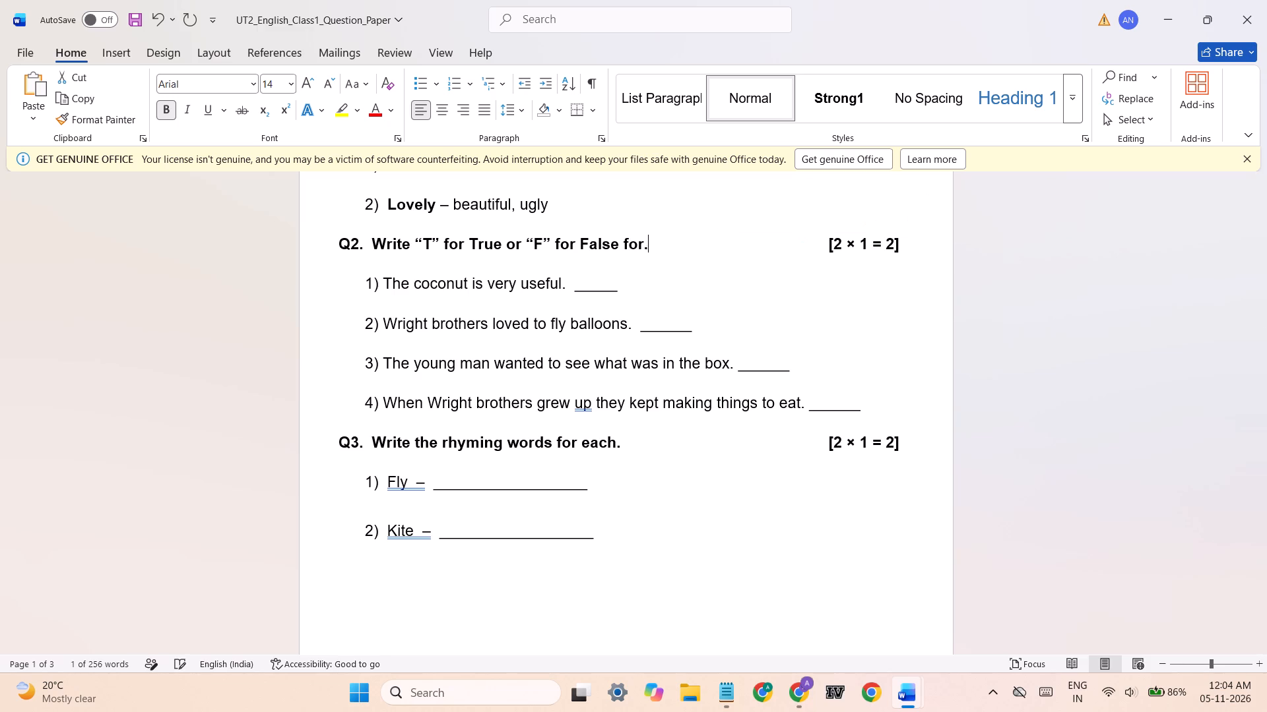
pyautogui.press('BackSpace')
pyautogui.press('BackSpace')
pyautogui.press('BackSpace')
pyautogui.press('BackSpace')
pyautogui.press('BackSpace')
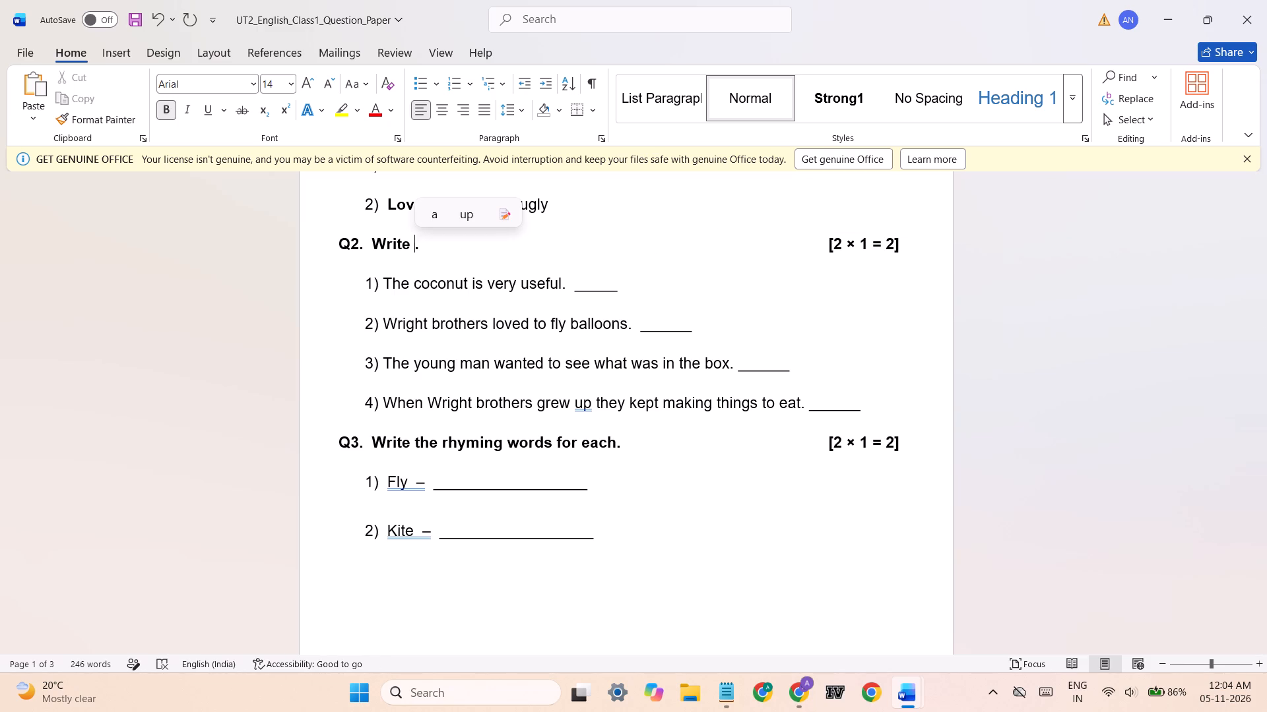
# Complete the Q2 instruction so it reads "Write 'T' if statement is True and 'F' if statement is False.", reusing the copied word.
pyautogui.press('t')
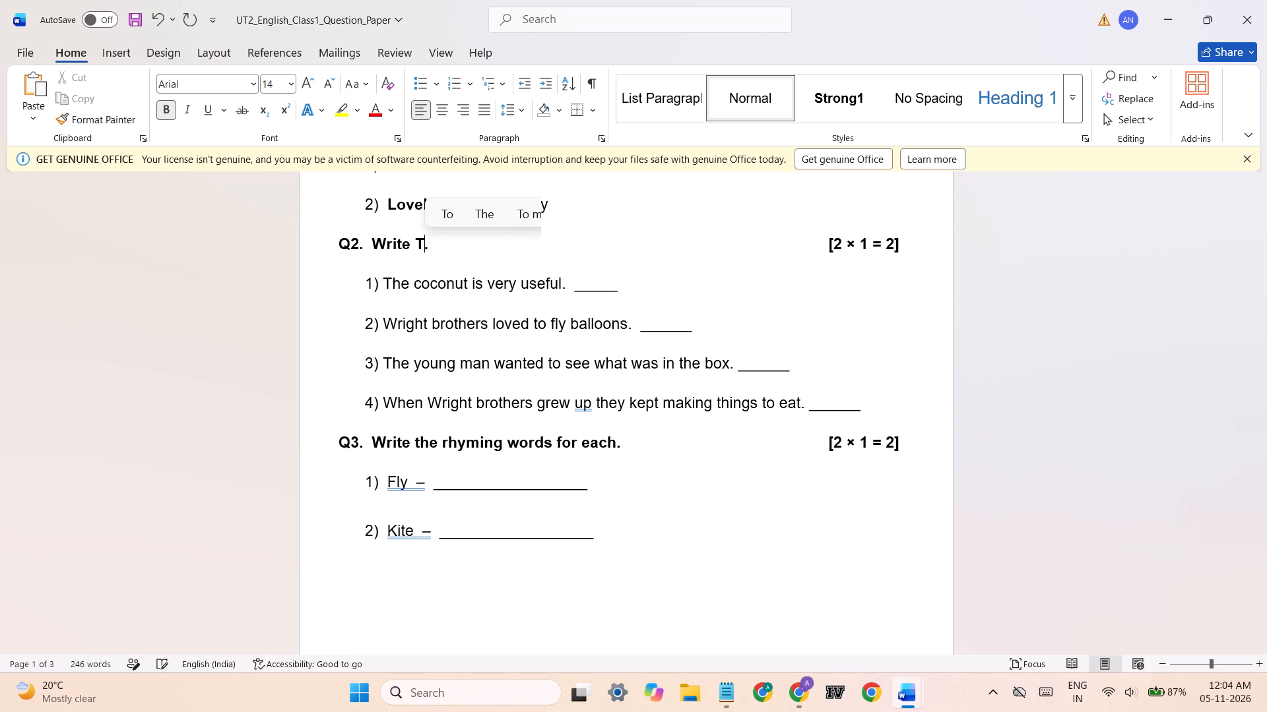
pyautogui.press('BackSpace')
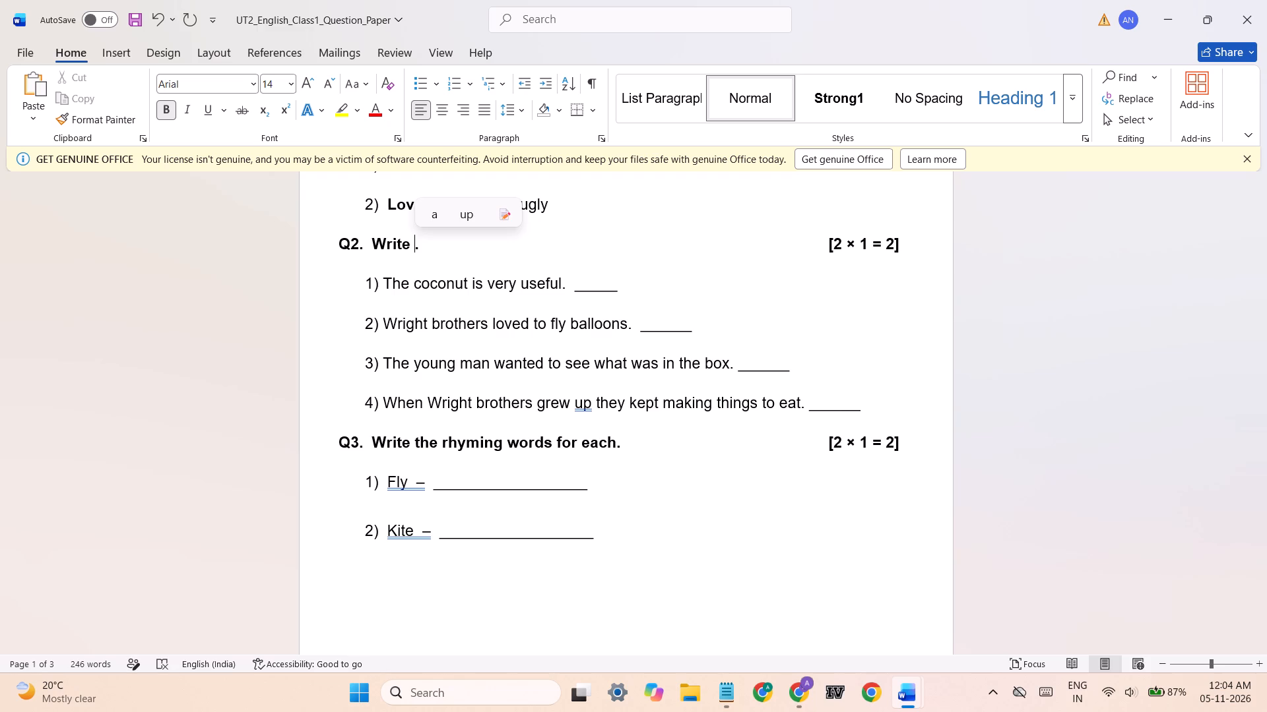
pyautogui.press("'")
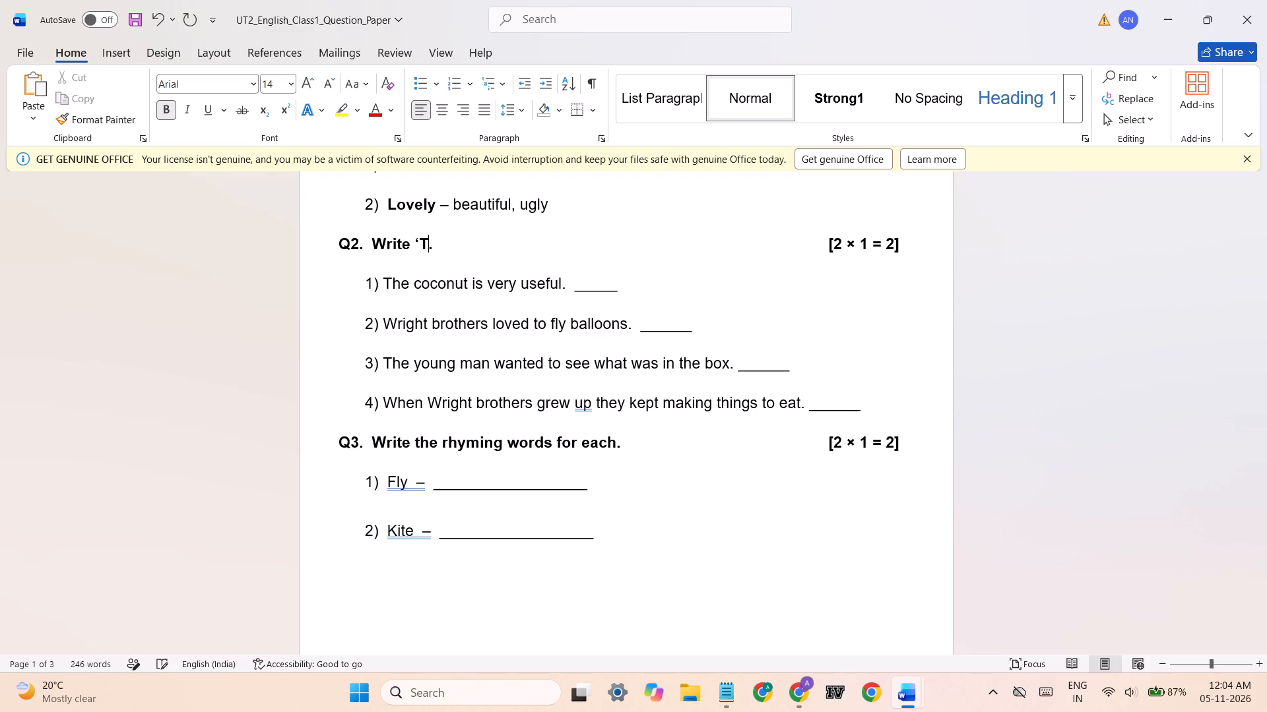
pyautogui.press("'")
pyautogui.press('space')
pyautogui.write('if')
pyautogui.press('space')
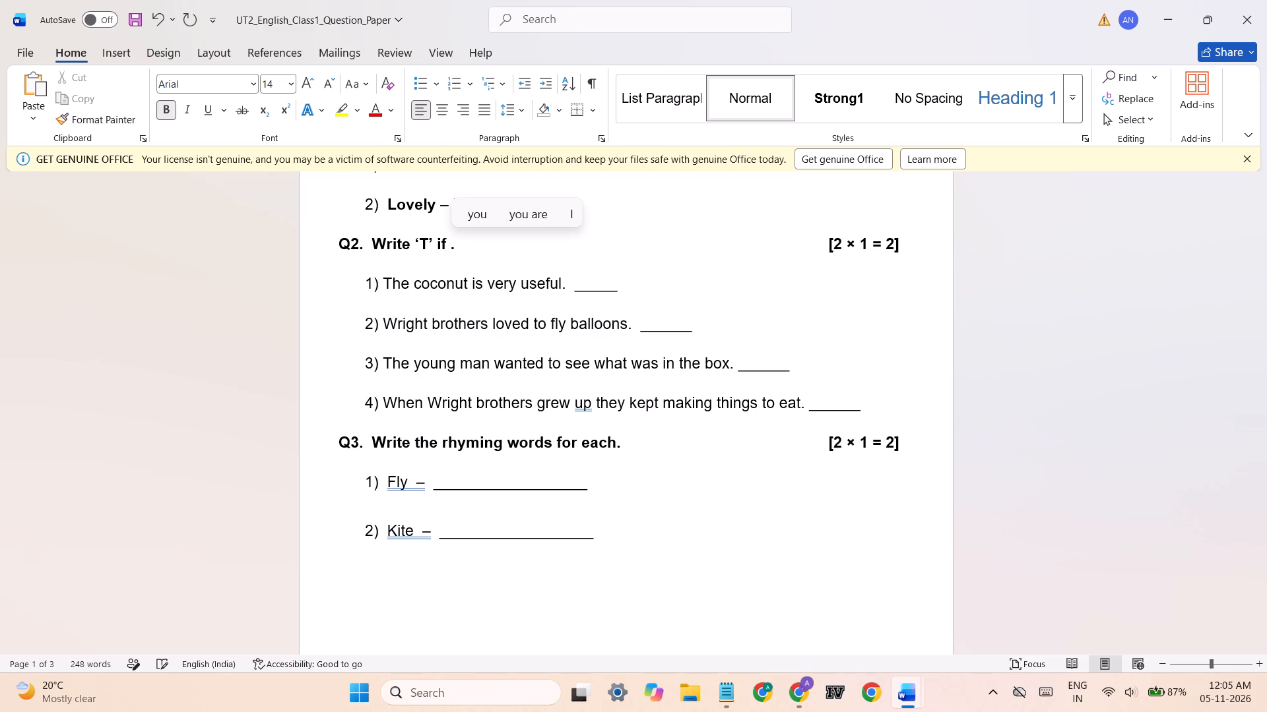
pyautogui.hotkey('ctrl', 'v')
pyautogui.press('BackSpace')
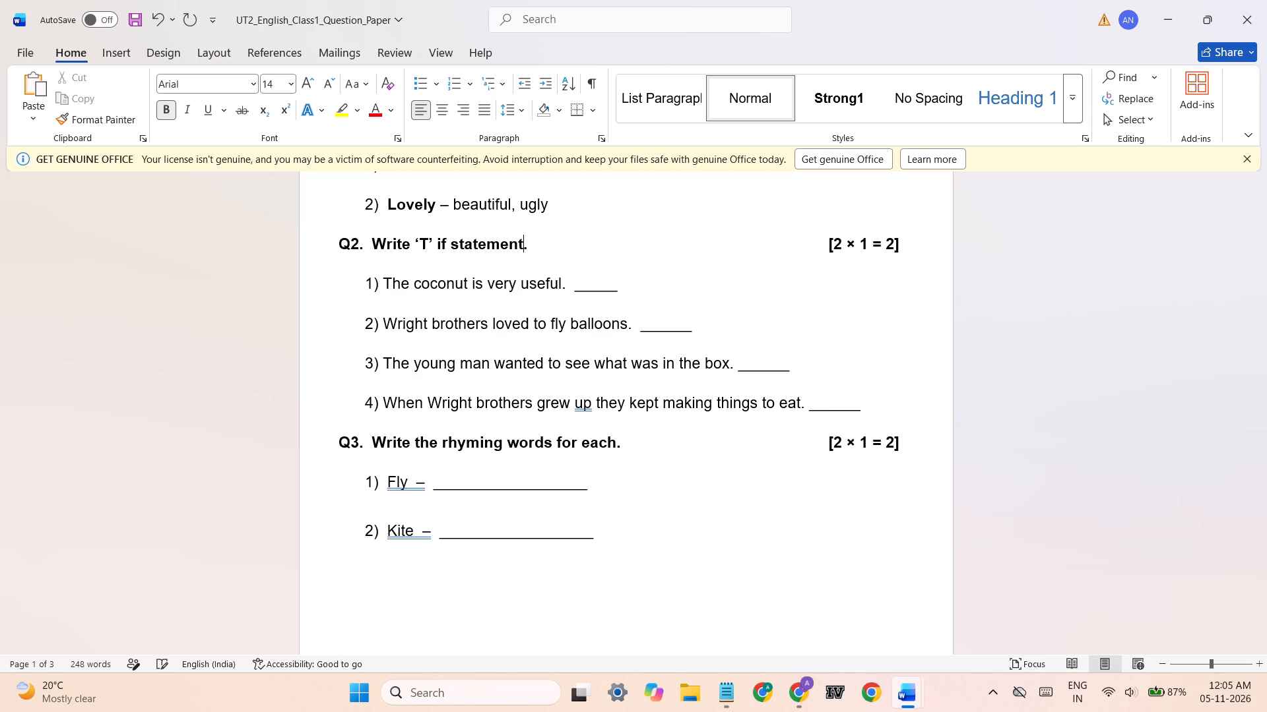
pyautogui.press('space')
pyautogui.write('is')
pyautogui.press('space')
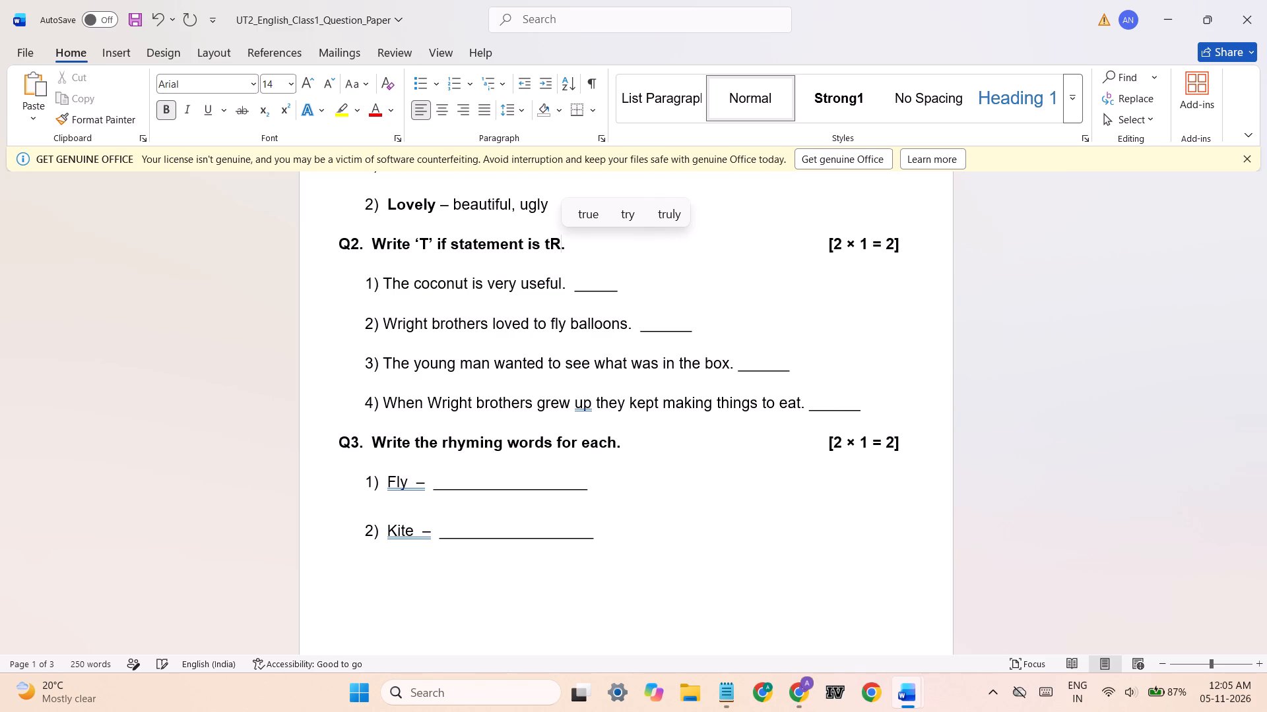
pyautogui.press('BackSpace')
pyautogui.press('BackSpace')
pyautogui.write('rue')
pyautogui.press('space')
pyautogui.write('and')
pyautogui.press('space')
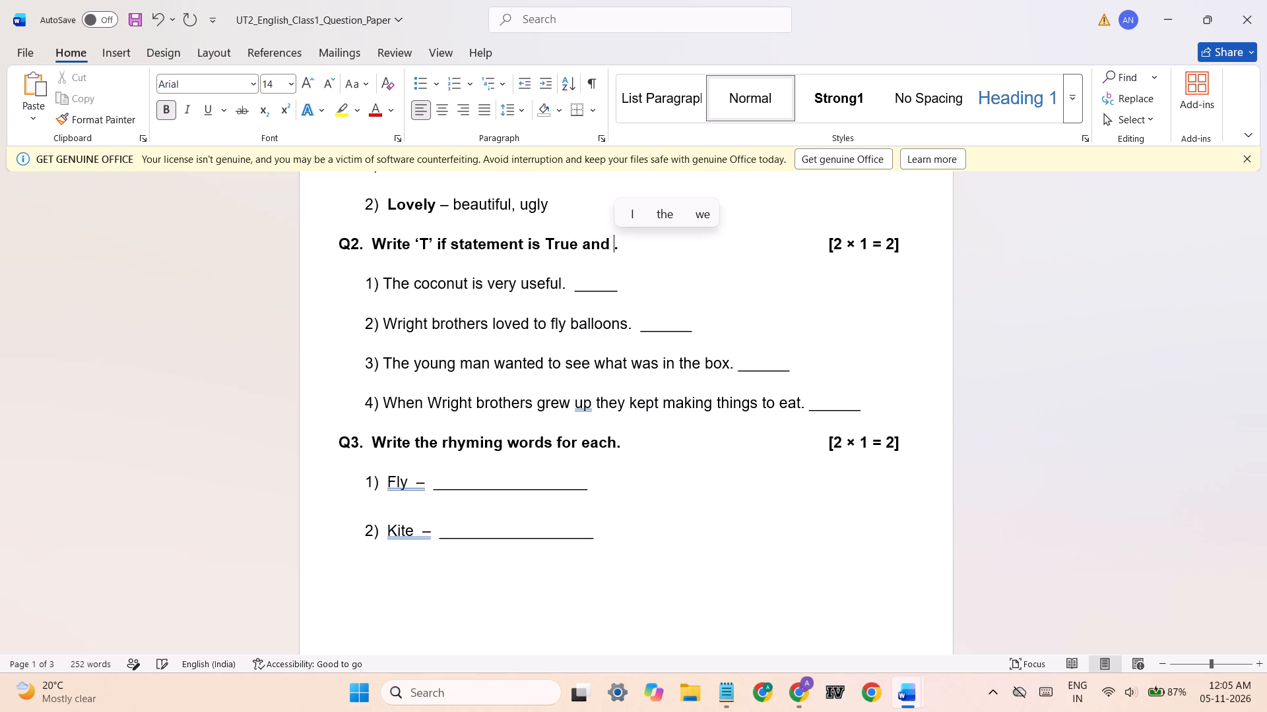
pyautogui.press("'")
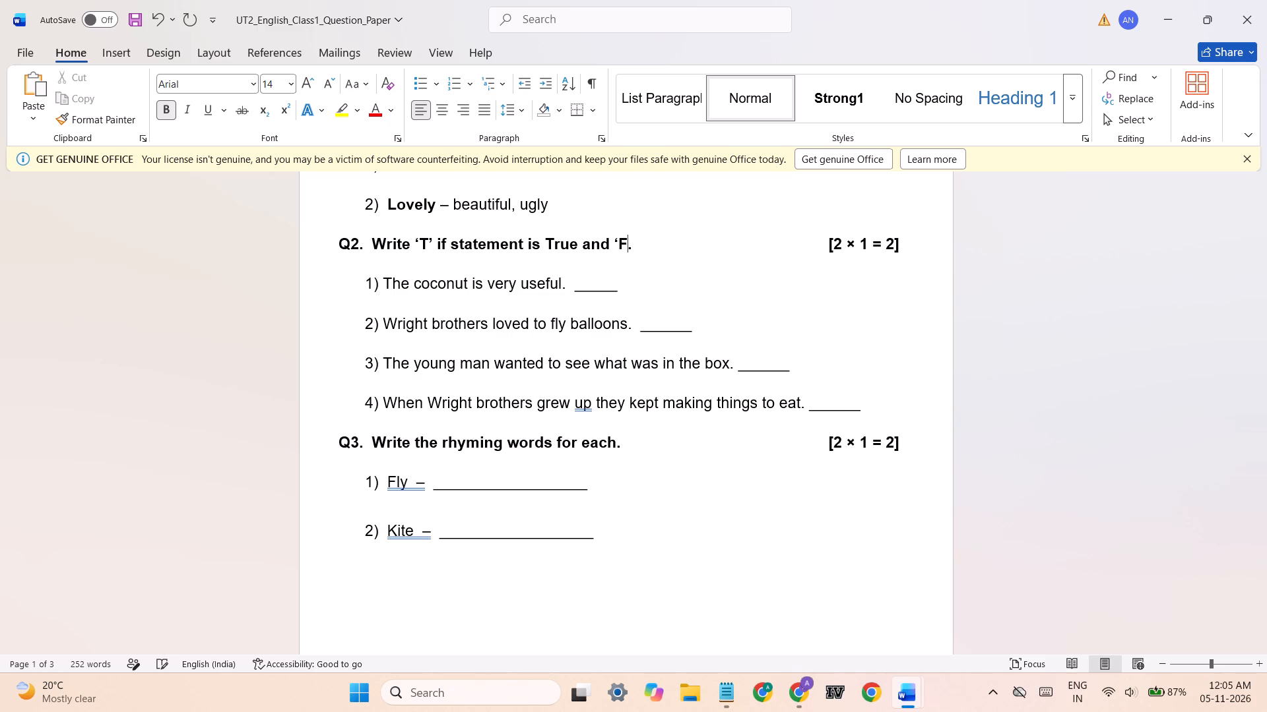
pyautogui.write("' if")
pyautogui.press('space')
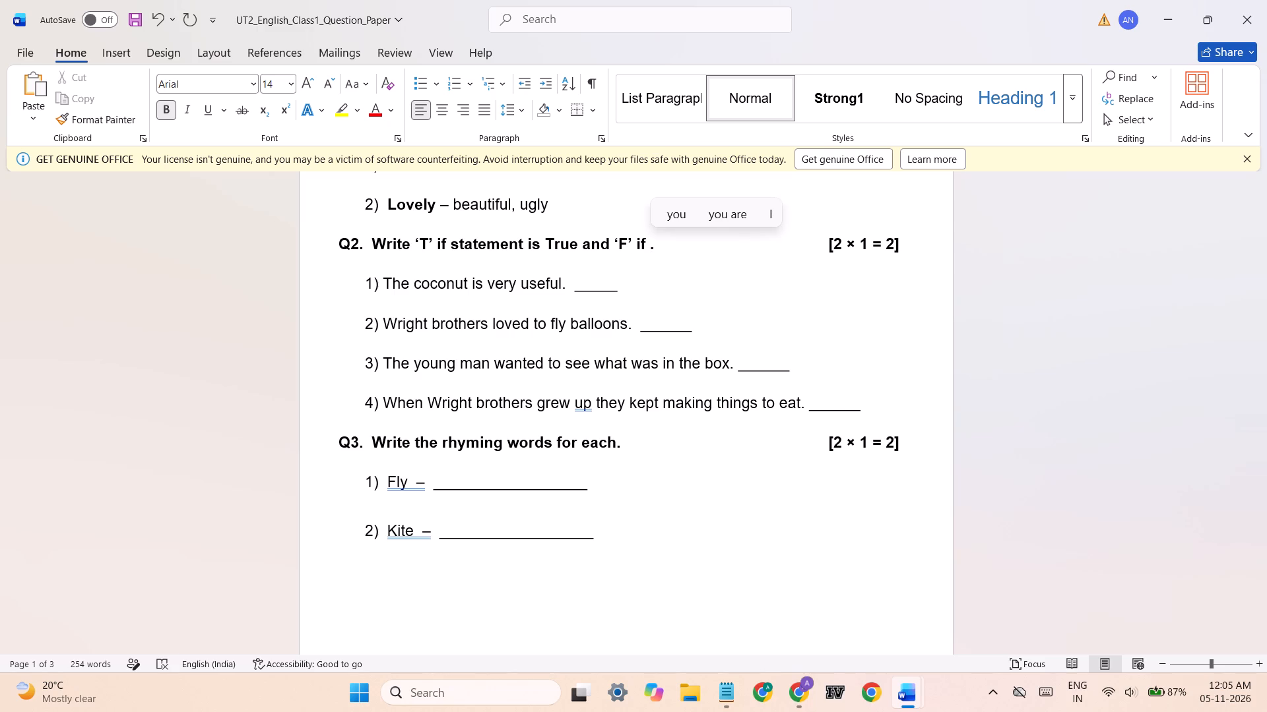
pyautogui.hotkey('ctrl', 'v')
pyautogui.press('BackSpace')
pyautogui.press('space')
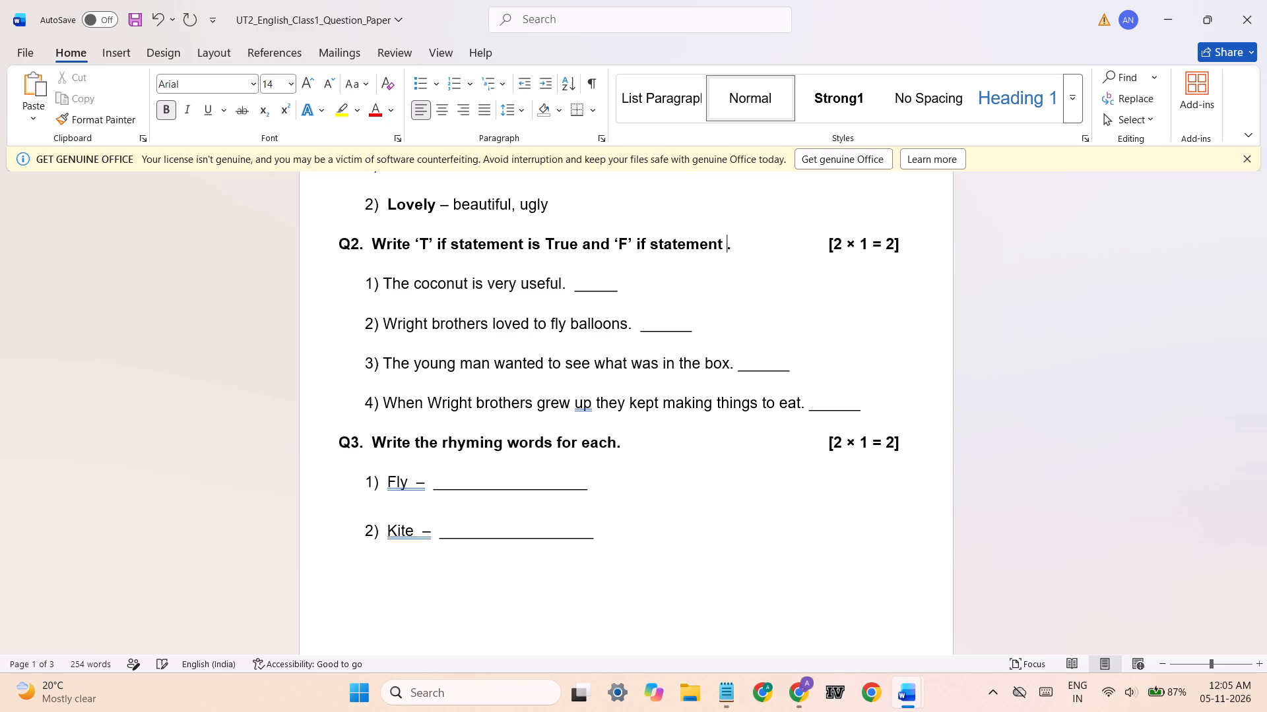
pyautogui.write('is f')
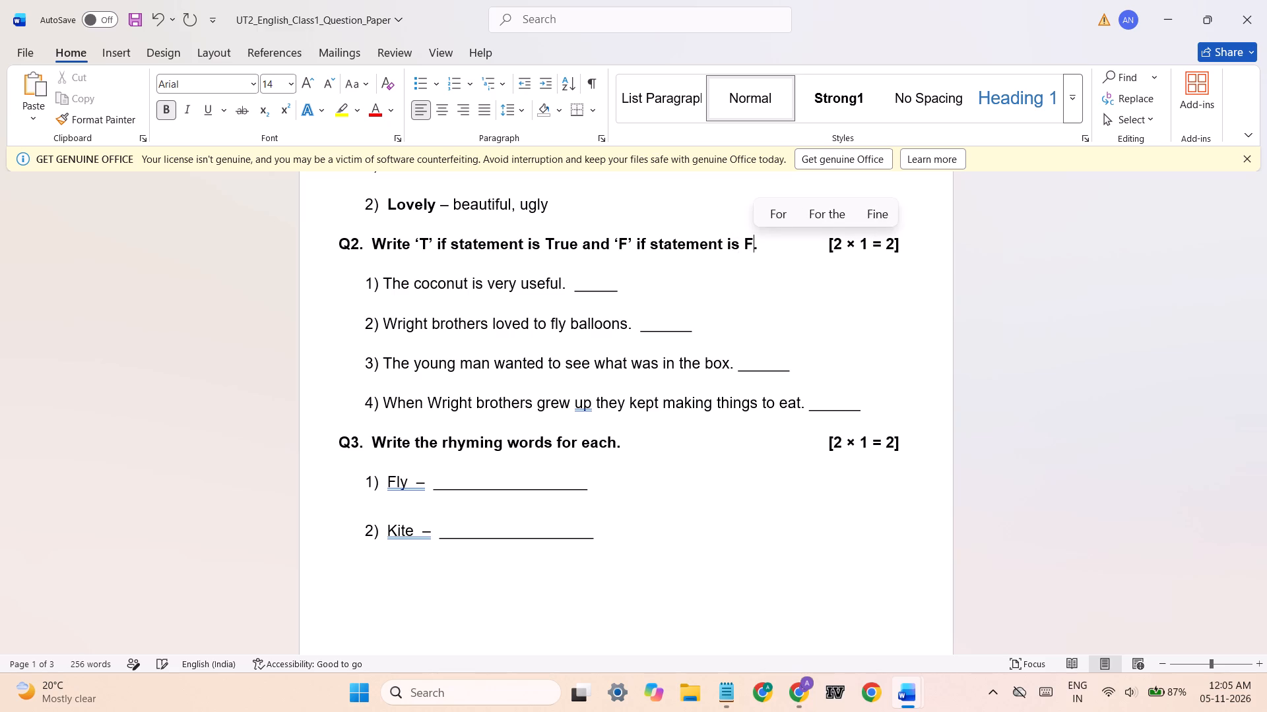
pyautogui.write('alse')
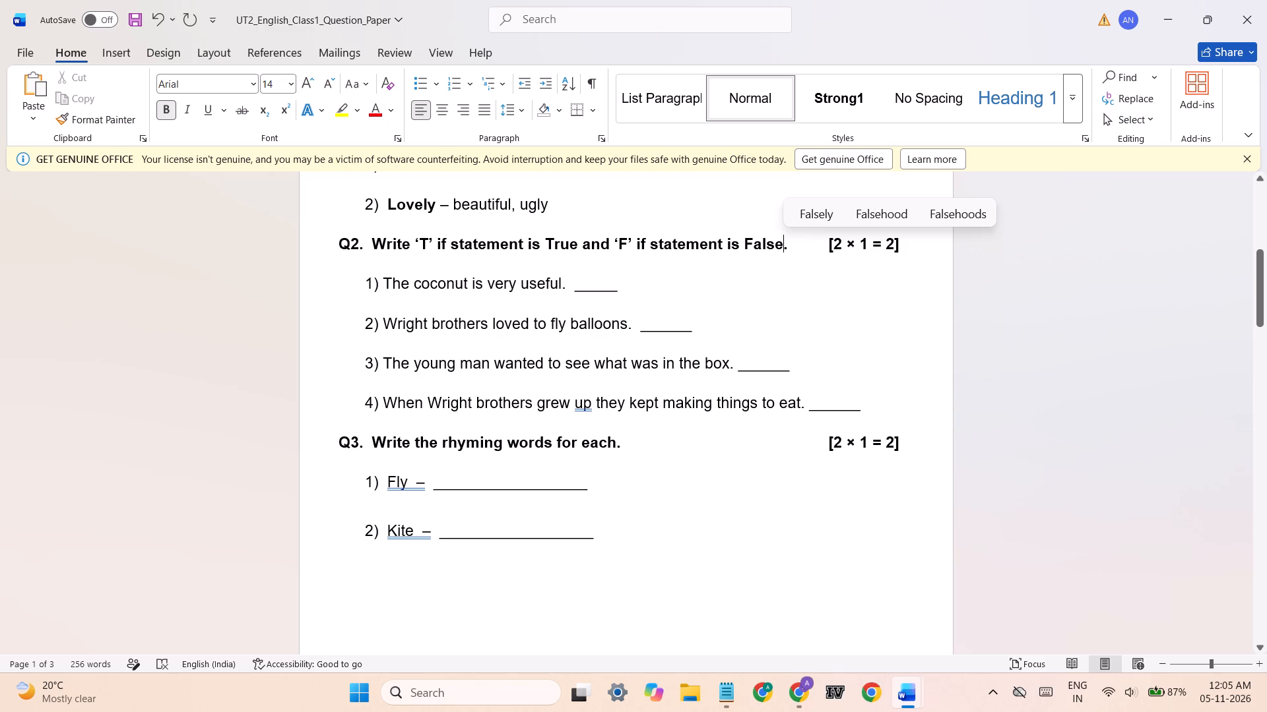
# Change "True" and "False" in the Q2 instruction to lowercase "true" and "false".
pyautogui.click(552, 247)
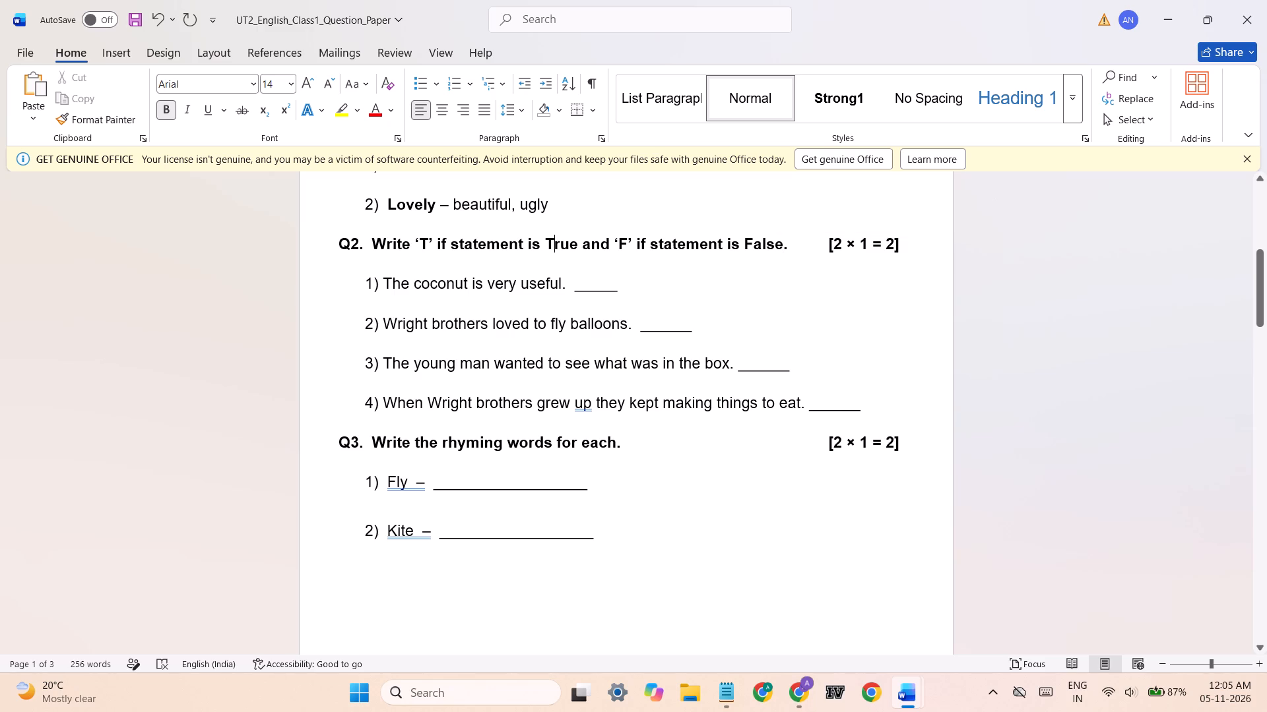
pyautogui.press('BackSpace')
pyautogui.press('t')
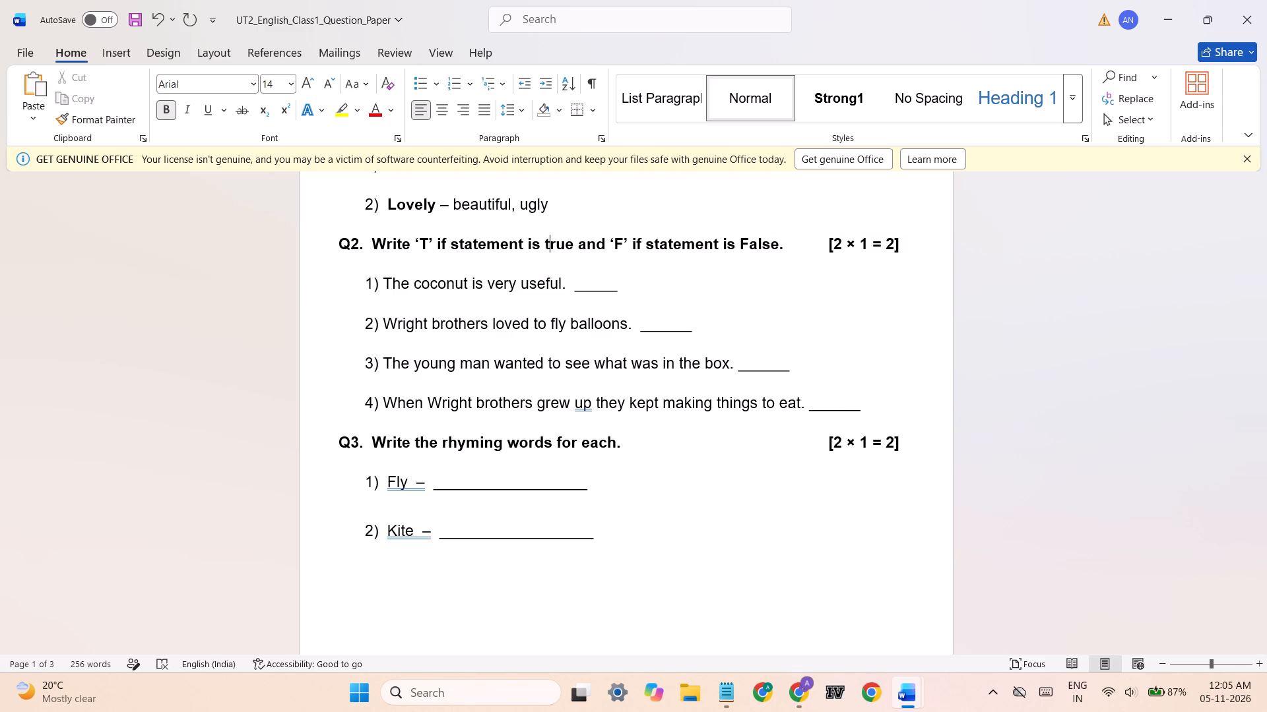
pyautogui.press('Right')
pyautogui.press('Right')
pyautogui.press('Right')
pyautogui.press('Right')
pyautogui.press('Right')
pyautogui.press('Right')
pyautogui.press('Right')
pyautogui.press('Right')
pyautogui.press('Right')
pyautogui.press('Right')
pyautogui.press('Right')
pyautogui.press('Right')
pyautogui.press('Right')
pyautogui.press('Right')
pyautogui.press('Right')
pyautogui.press('Right')
pyautogui.press('Right')
pyautogui.press('Right')
pyautogui.press('Right')
pyautogui.press('Right')
pyautogui.press('Right')
pyautogui.press('Right')
pyautogui.press('Right')
pyautogui.press('Right')
pyautogui.press('Right')
pyautogui.press('Right')
pyautogui.press('Right')
pyautogui.press('Right')
pyautogui.press('Right')
pyautogui.press('BackSpace')
pyautogui.press('f')
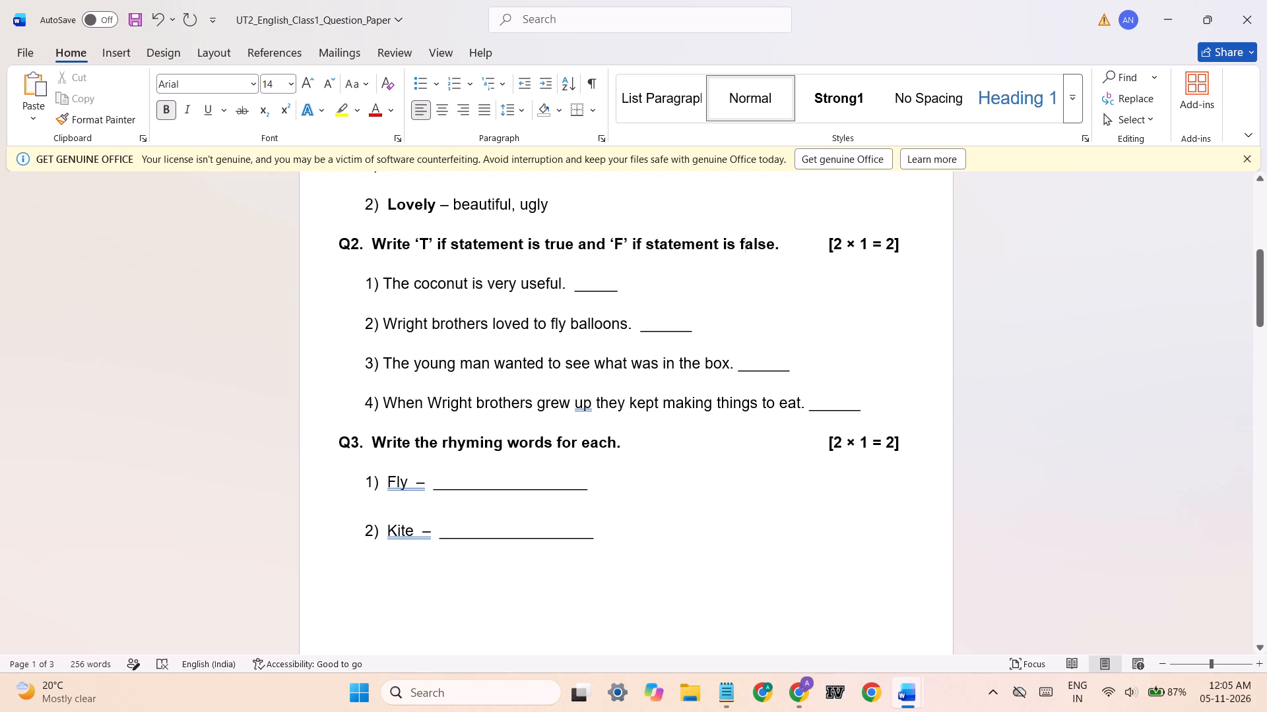
# Replace the second "statement" in the Q2 instruction with "it" so the ending reads "'F' if it is false".
pyautogui.click(645, 251)
pyautogui.click(719, 249)
pyautogui.press('BackSpace')
pyautogui.press('BackSpace')
pyautogui.press('BackSpace')
pyautogui.press('BackSpace')
pyautogui.press('BackSpace')
pyautogui.press('BackSpace')
pyautogui.press('BackSpace')
pyautogui.press('BackSpace')
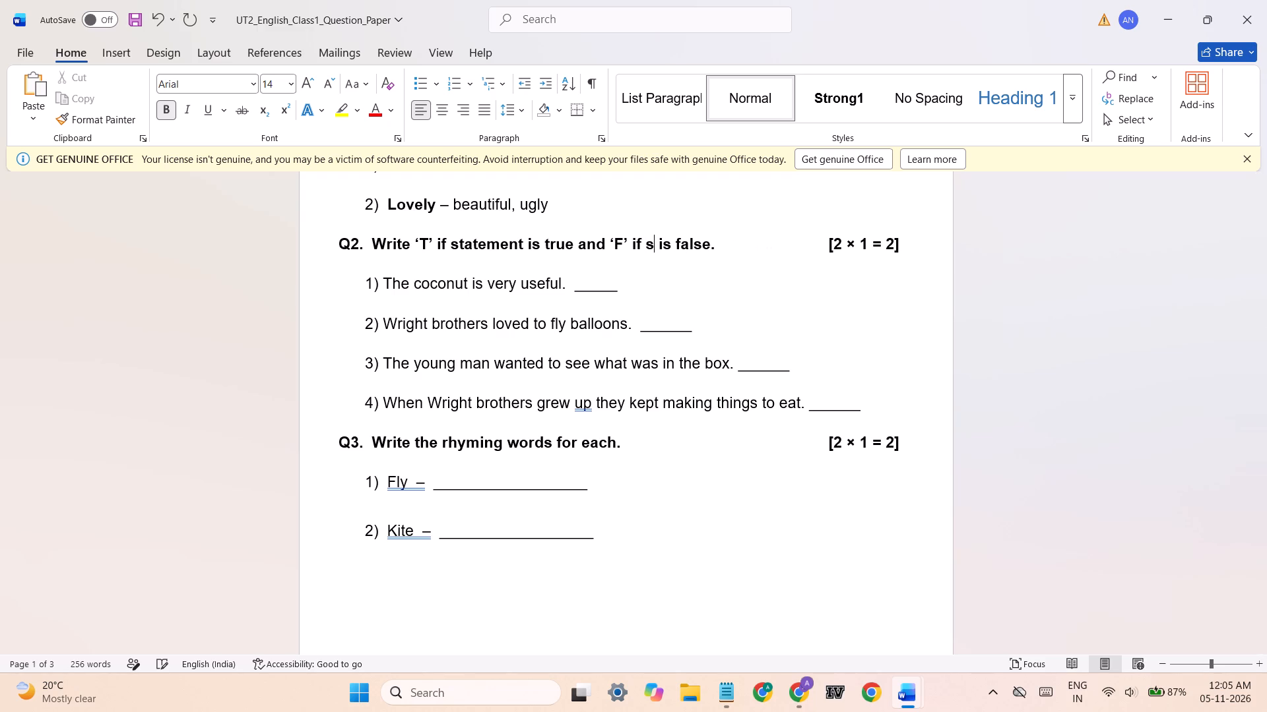
pyautogui.press('BackSpace')
pyautogui.write('it')
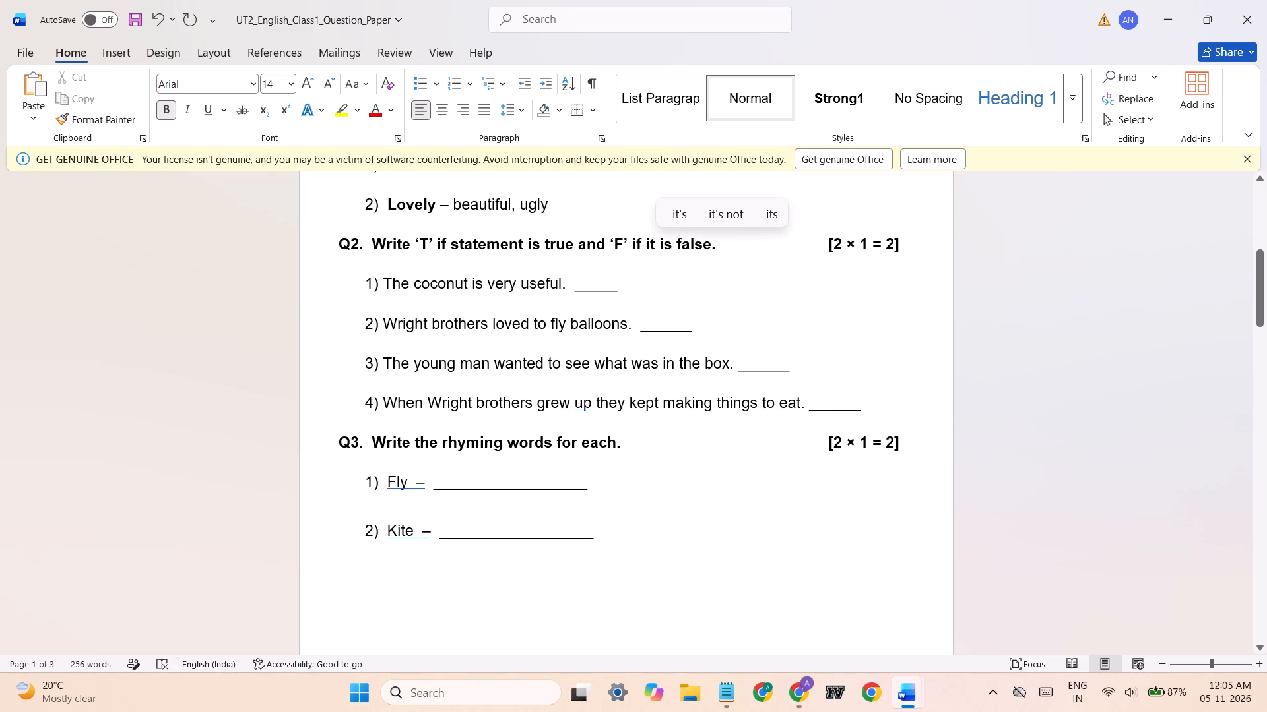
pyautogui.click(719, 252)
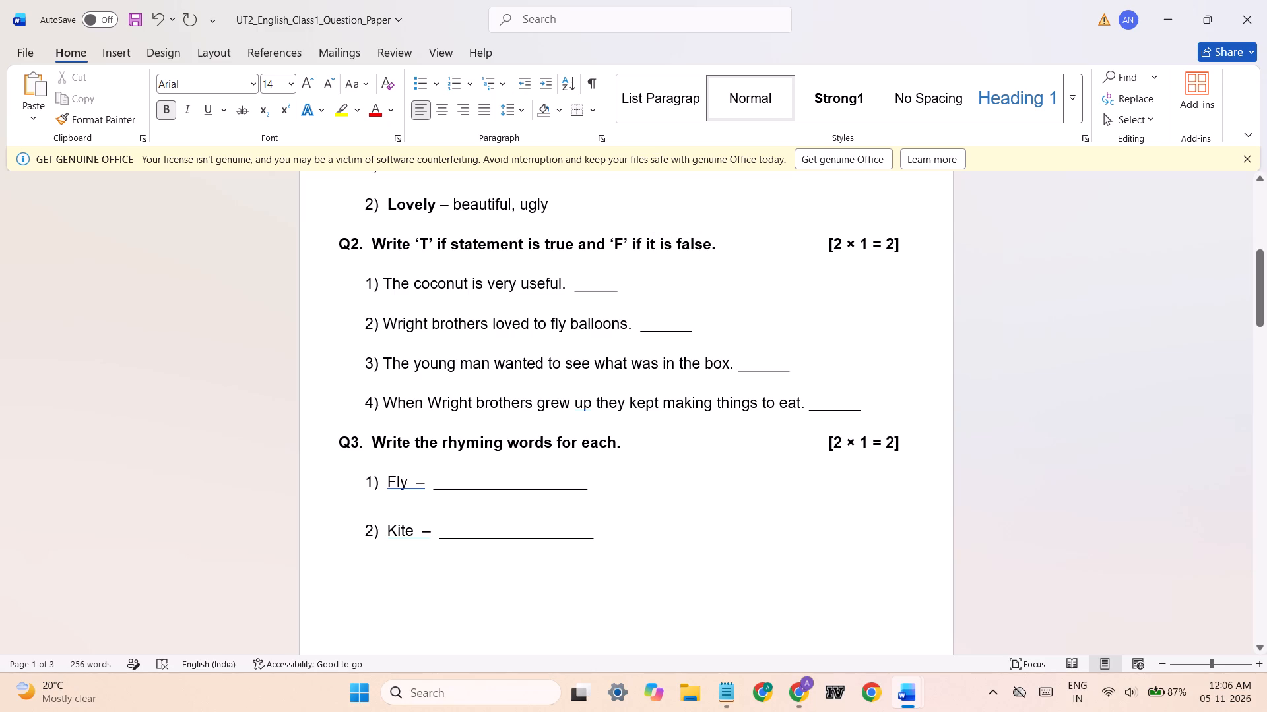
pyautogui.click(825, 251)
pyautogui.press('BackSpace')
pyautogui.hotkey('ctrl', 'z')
# Insert a blank line between Q2's fourth statement and the Q3 heading.
pyautogui.scroll(1, 660, 283)
pyautogui.scroll(1, 614, 328)
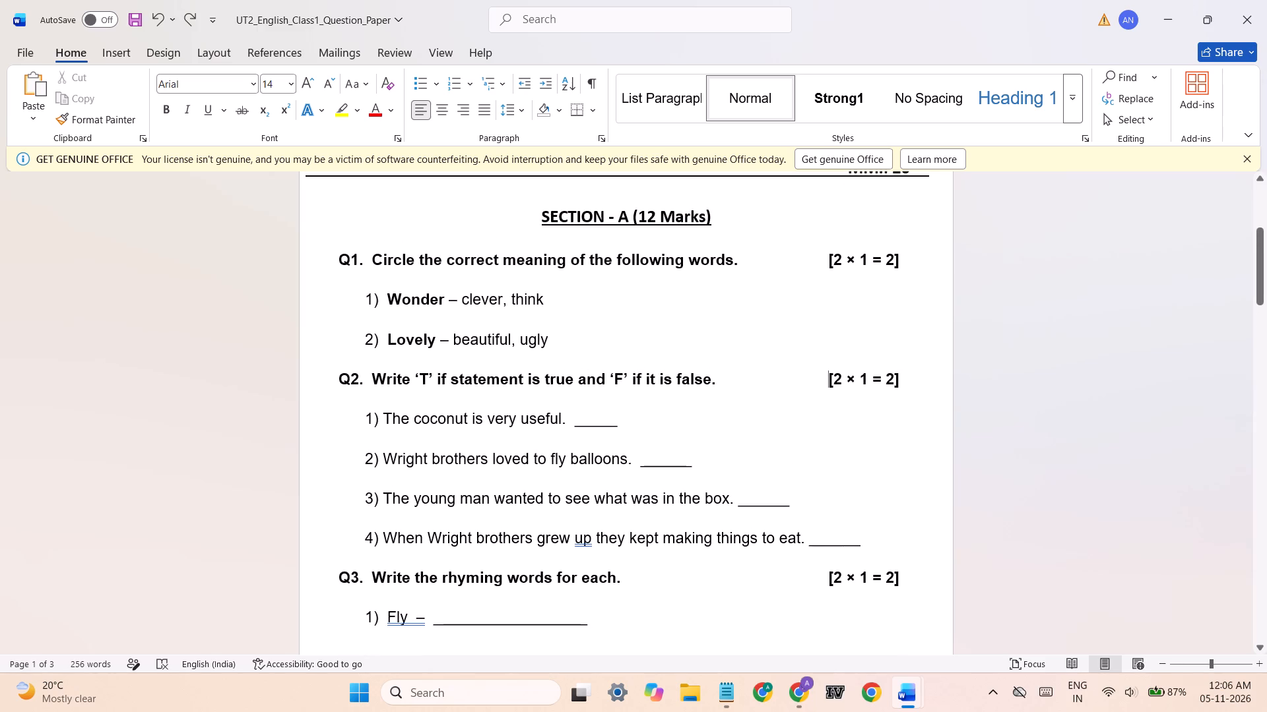
pyautogui.scroll(2, 576, 435)
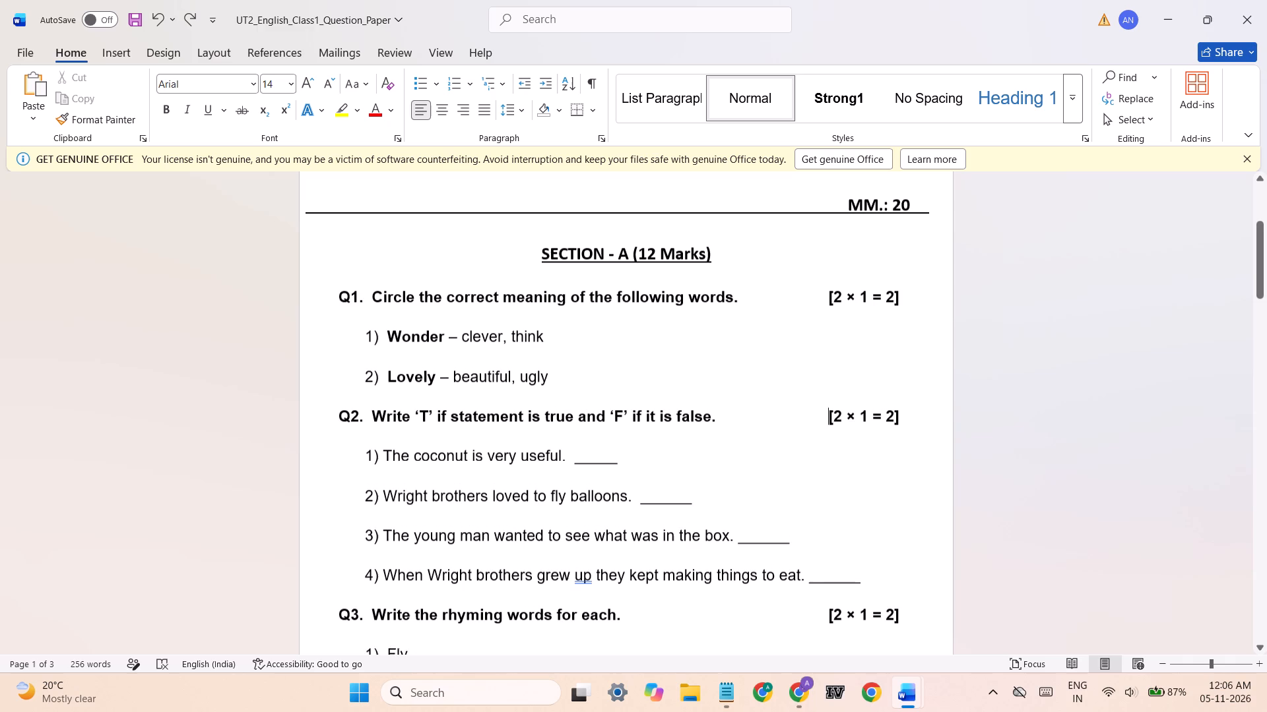
pyautogui.scroll(3, 576, 435)
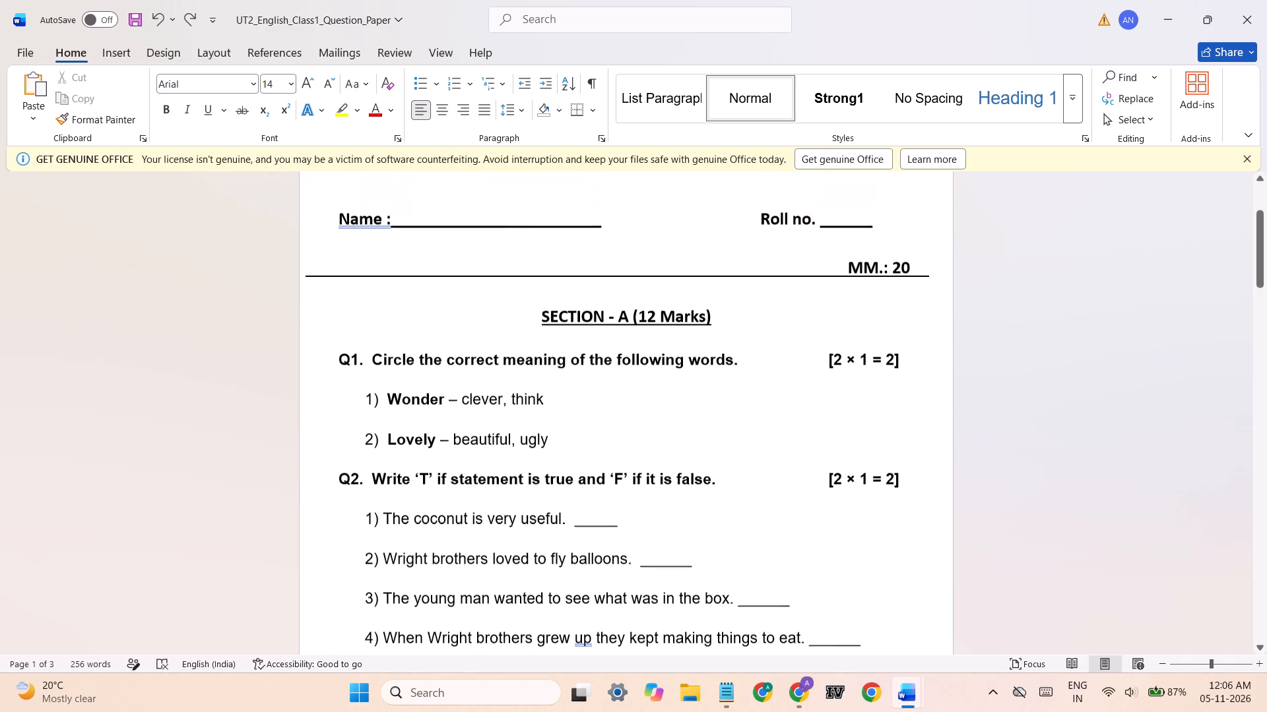
pyautogui.scroll(2, 576, 435)
pyautogui.scroll(-1, 576, 435)
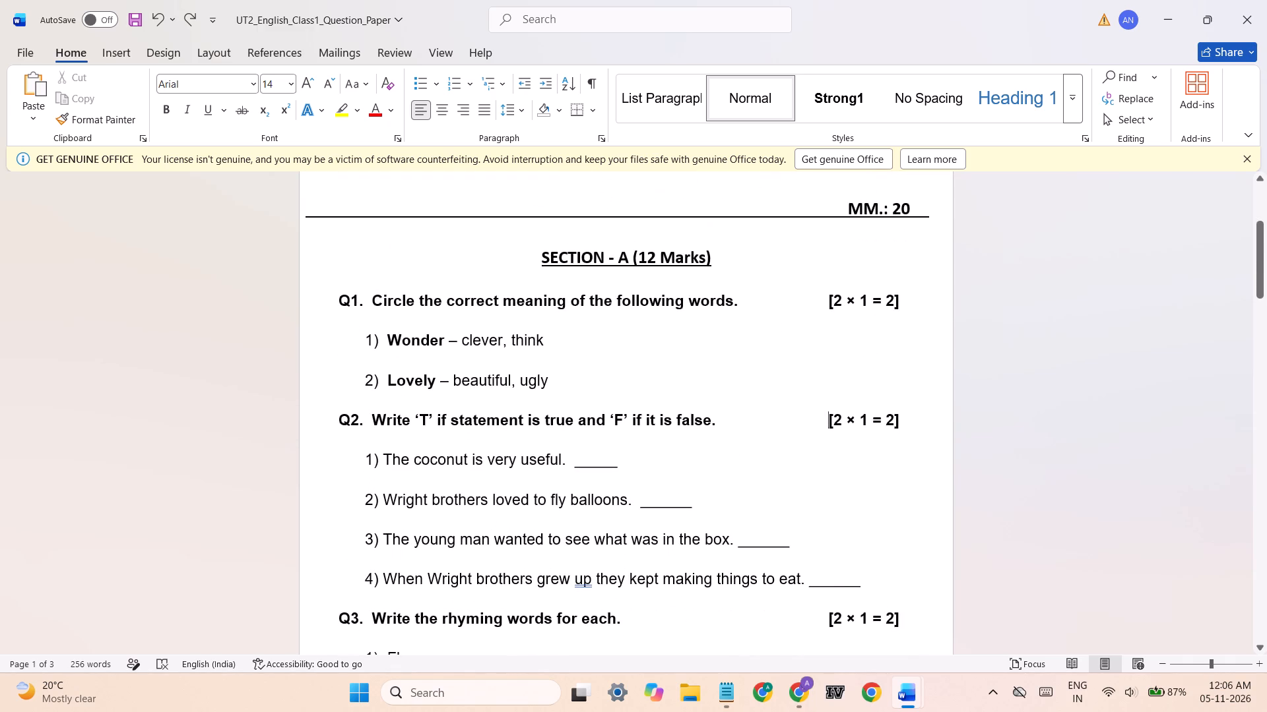
pyautogui.scroll(-2, 576, 435)
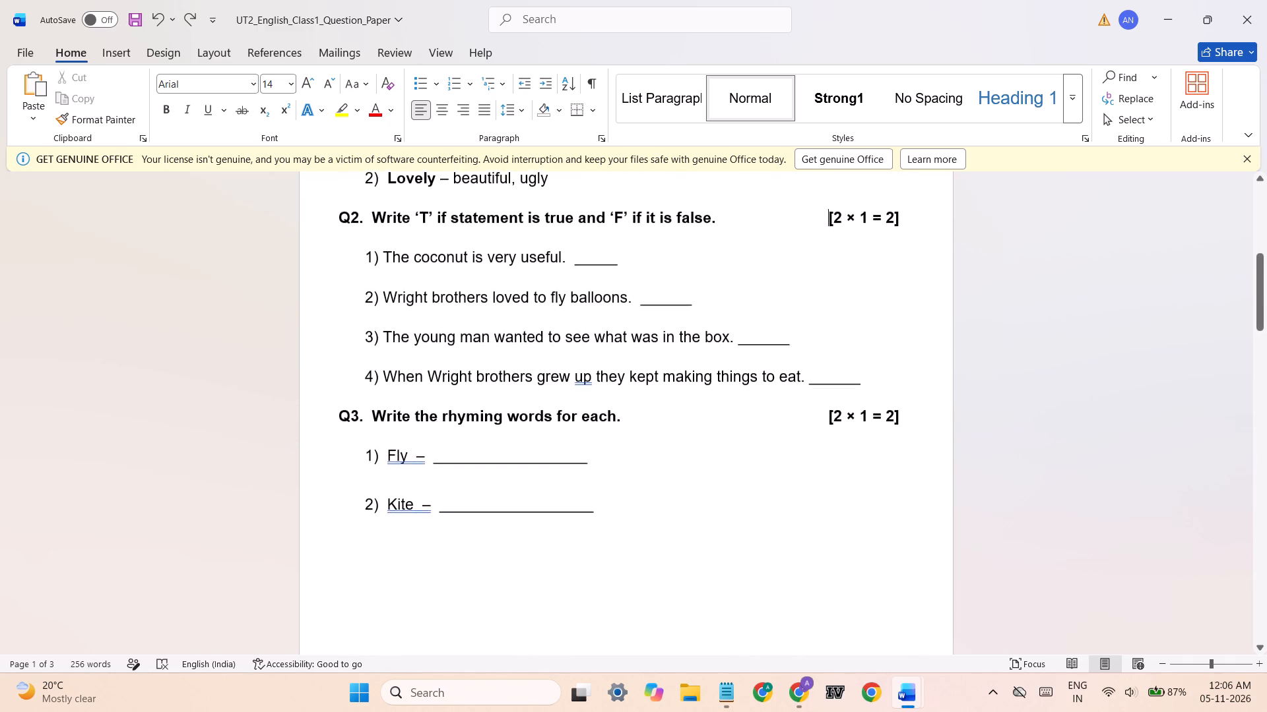
pyautogui.scroll(-1, 576, 435)
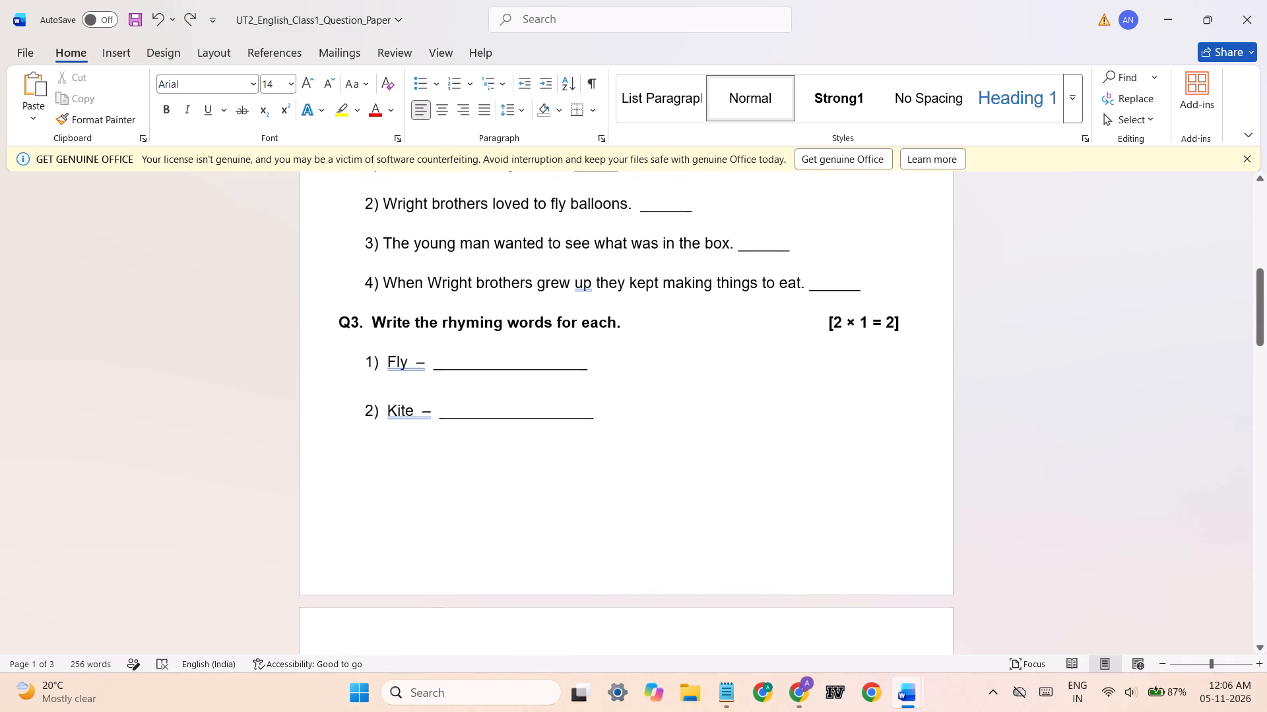
pyautogui.click(866, 297)
pyautogui.press('Return')
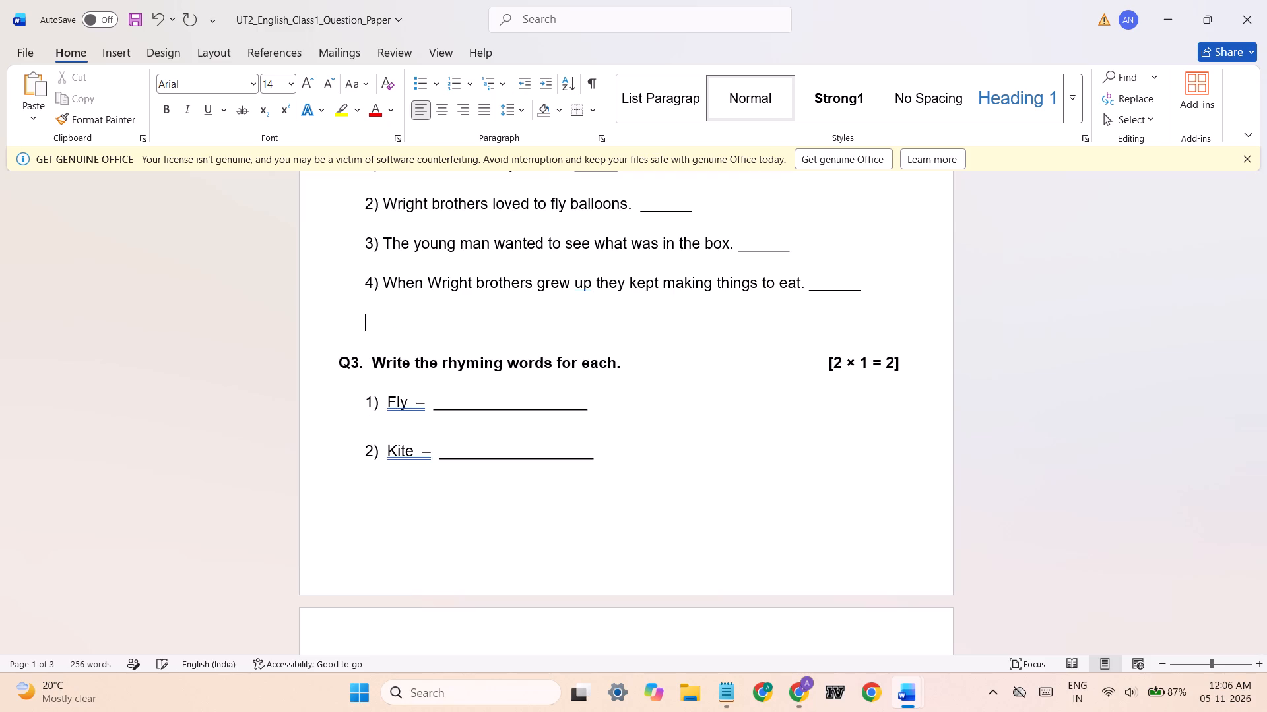
# Remove the blank lines above the Q4 heading so that Q4 starts at the top of the second page.
pyautogui.scroll(2, 866, 297)
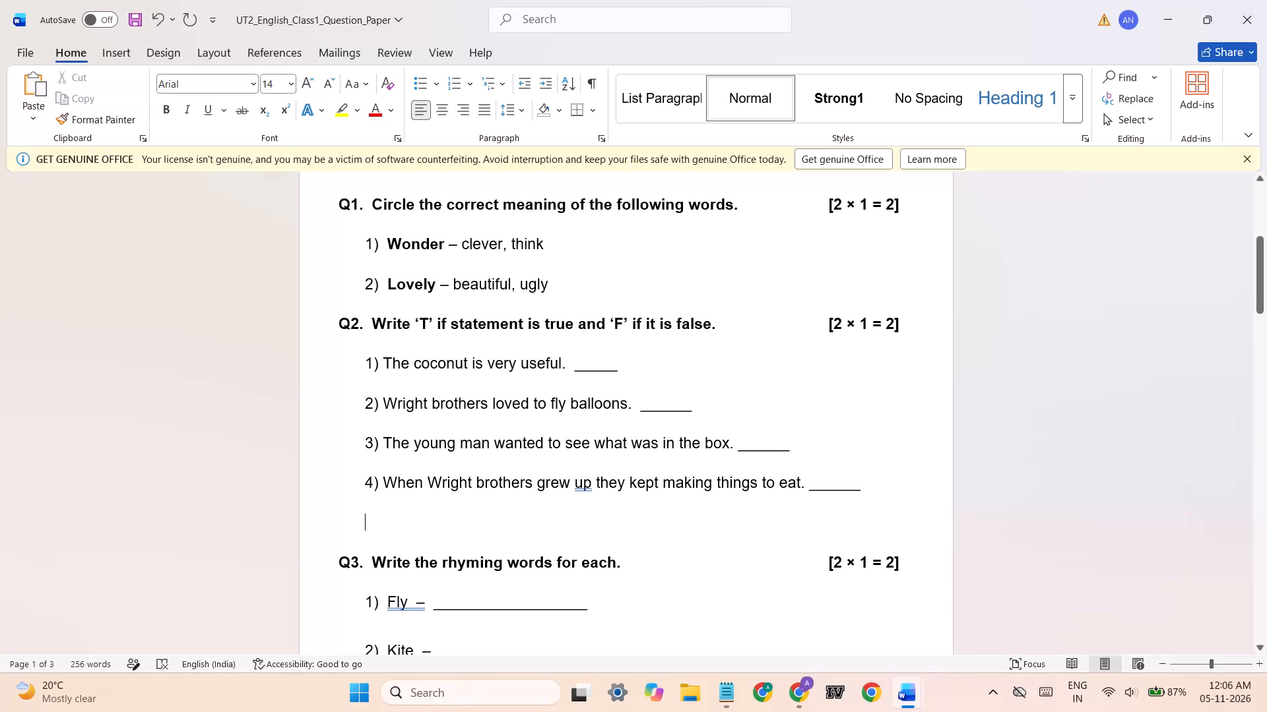
pyautogui.scroll(-1, 606, 498)
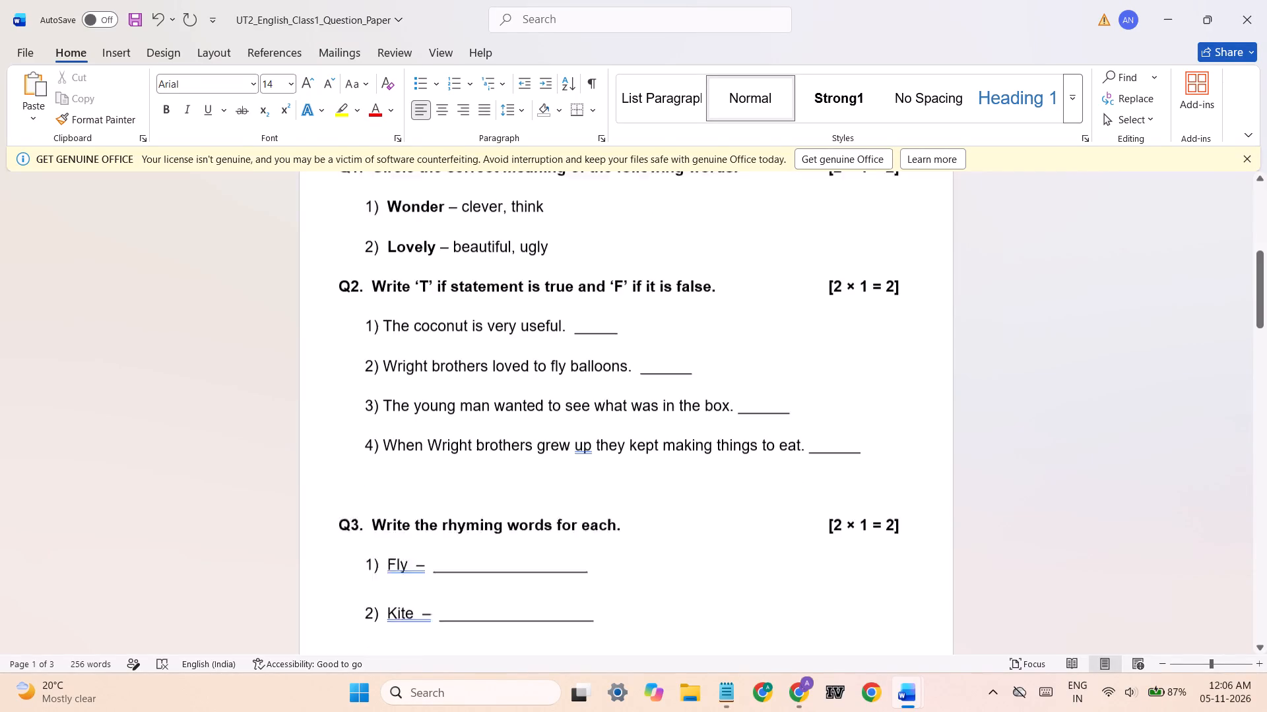
pyautogui.scroll(-1, 606, 498)
pyautogui.click(515, 526)
pyautogui.scroll(-2, 515, 526)
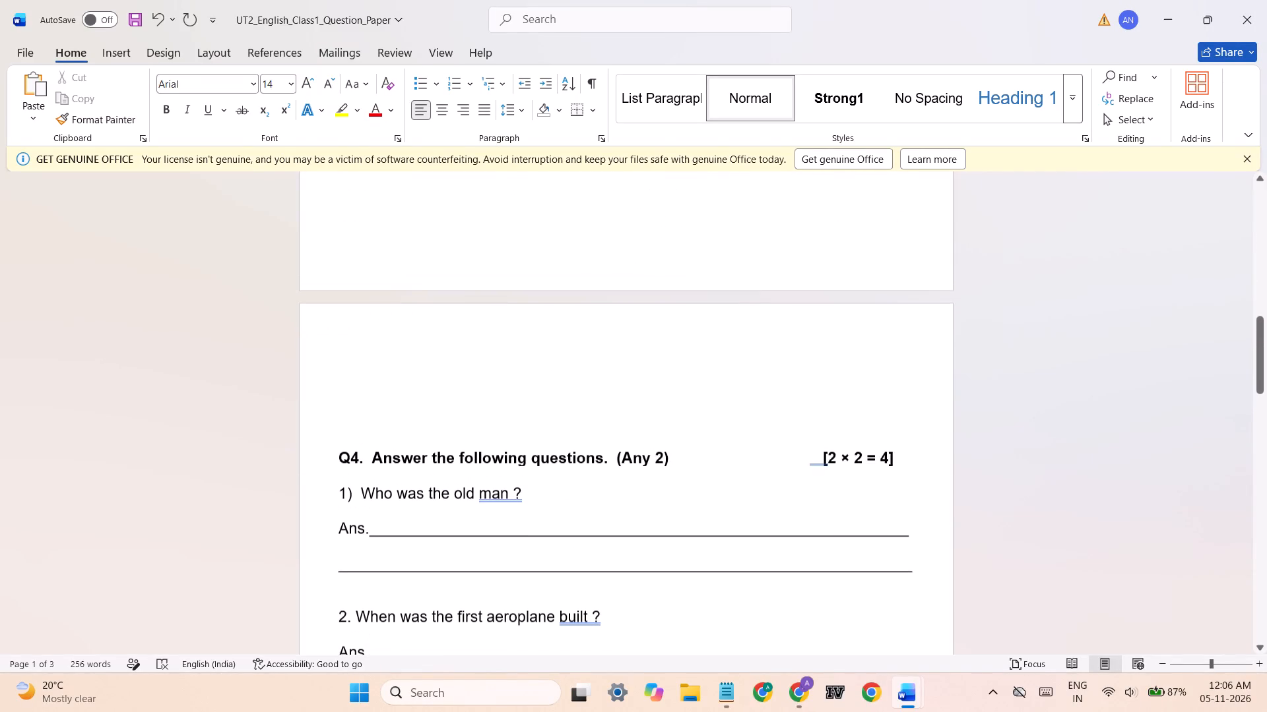
pyautogui.click(341, 473)
pyautogui.press('BackSpace')
pyautogui.press('BackSpace')
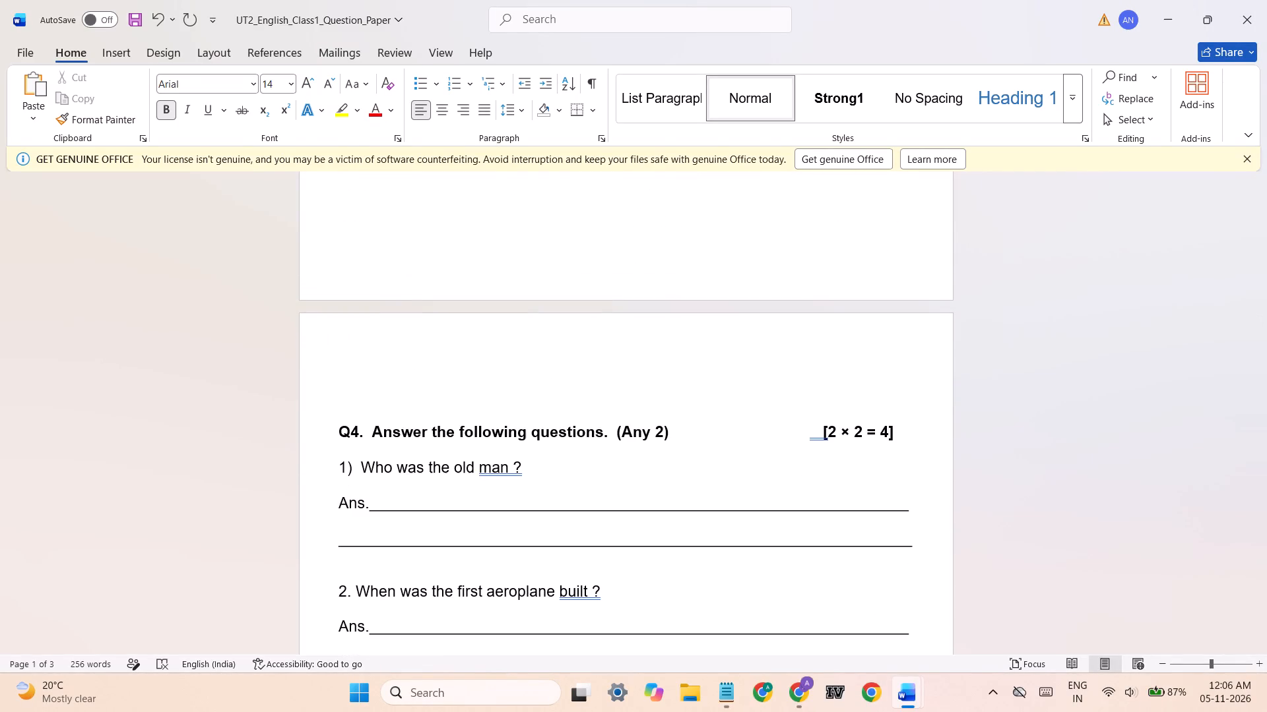
pyautogui.press('BackSpace')
pyautogui.press('BackSpace')
pyautogui.press('BackSpace')
pyautogui.press('BackSpace')
pyautogui.press('BackSpace')
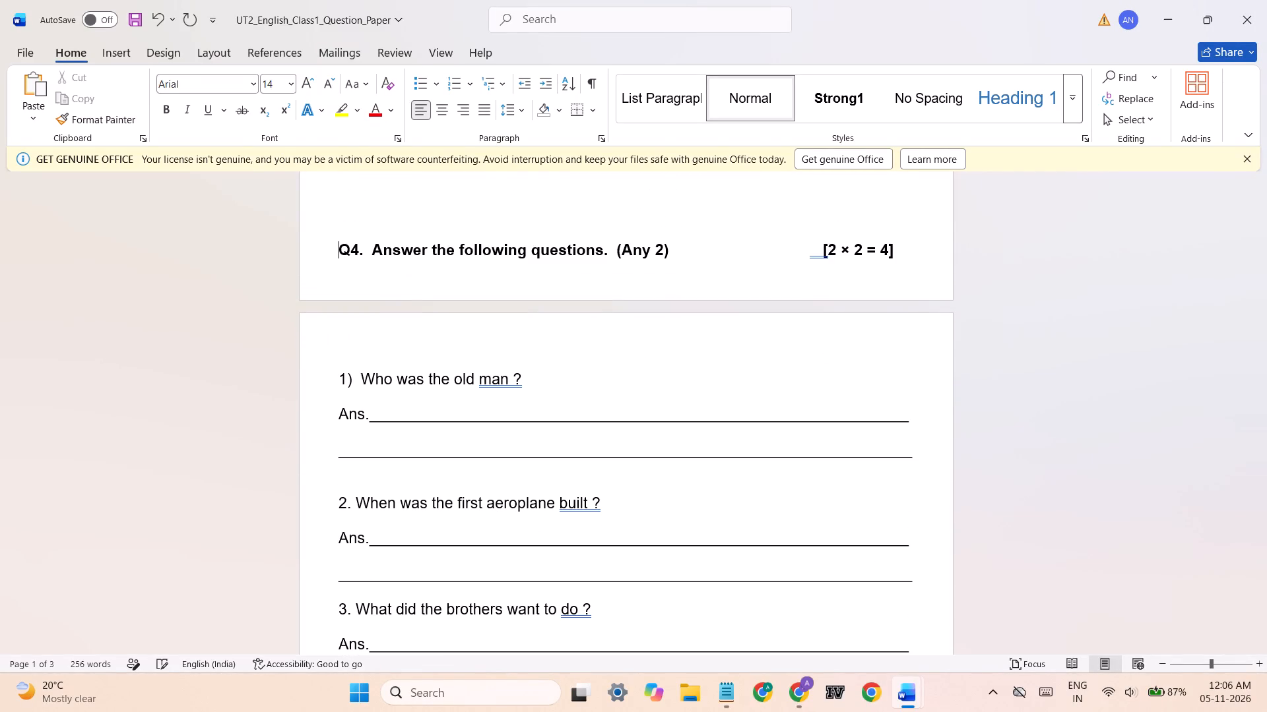
pyautogui.press('Return')
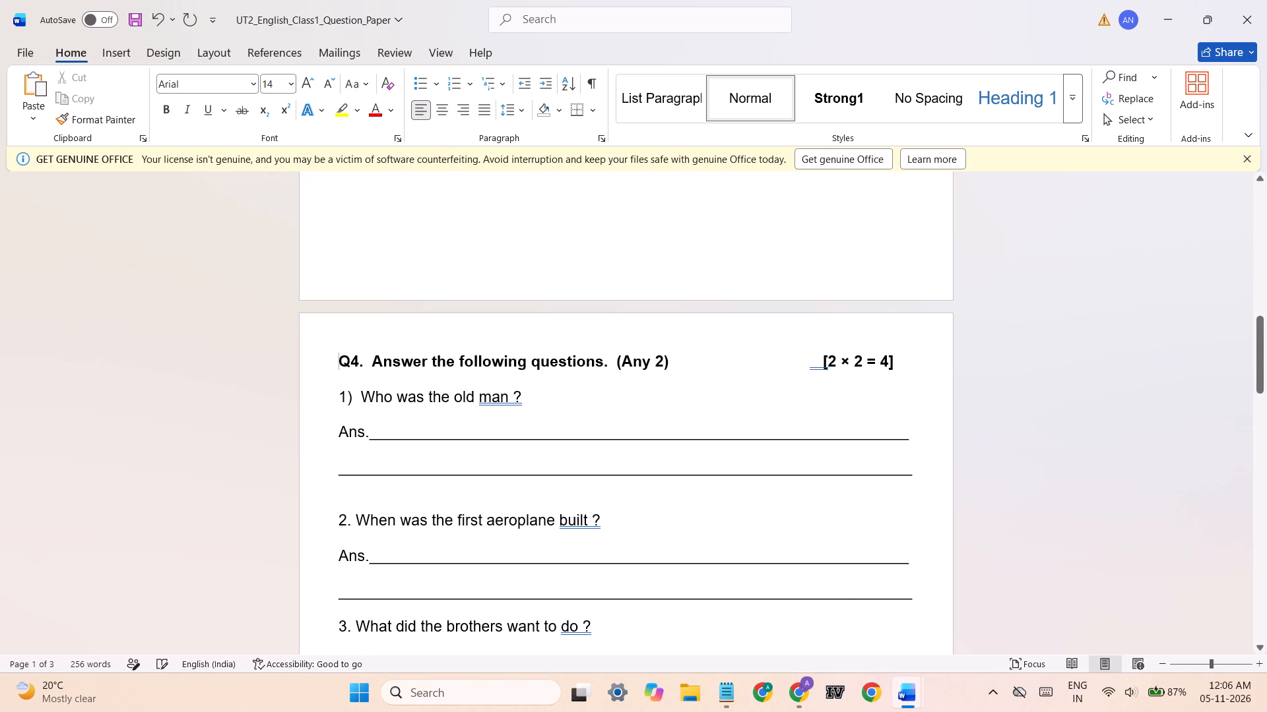
# Insert a blank line between the Q5 heading and its first item, "sad".
pyautogui.scroll(-1, 562, 450)
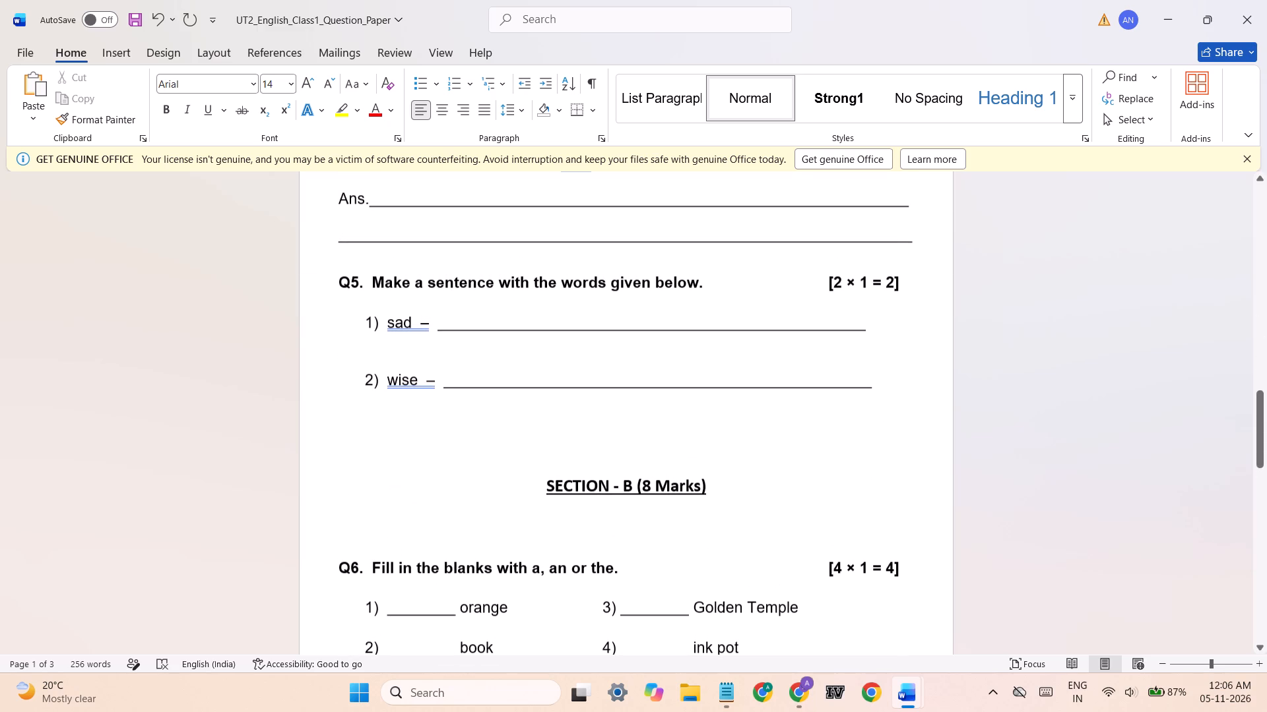
pyautogui.scroll(-3, 513, 463)
pyautogui.scroll(6, 513, 463)
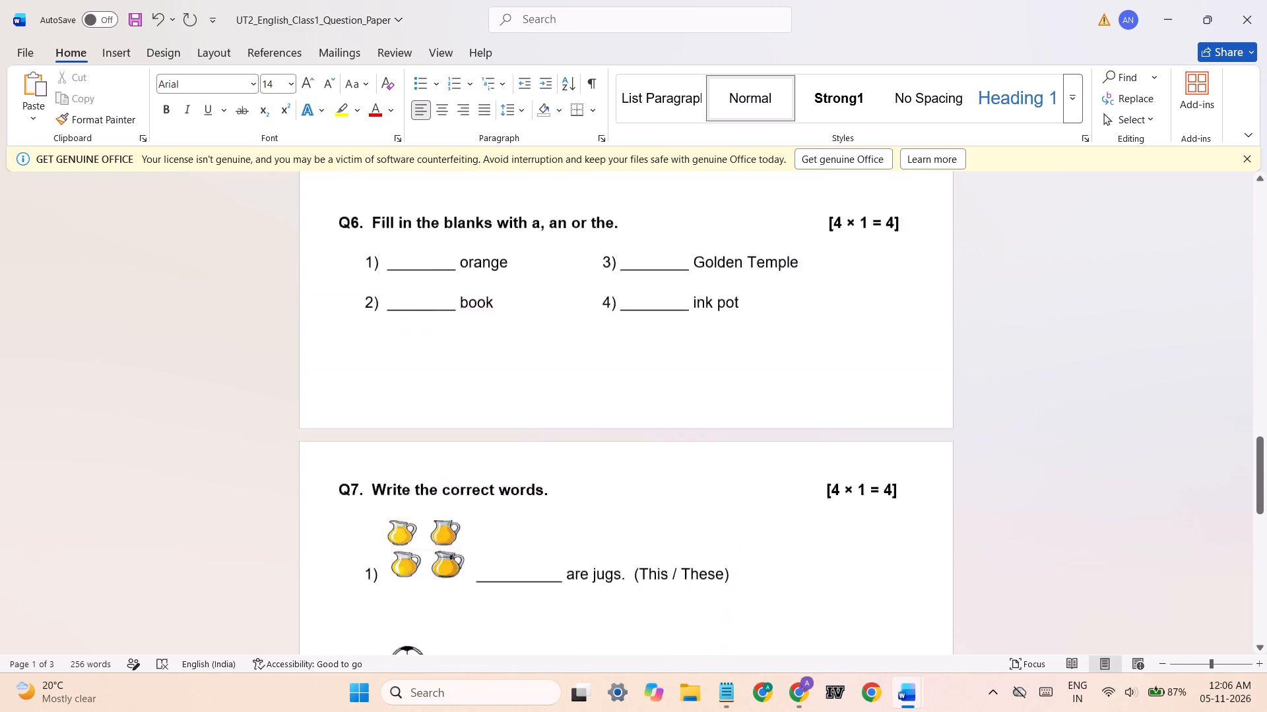
pyautogui.scroll(2, 513, 463)
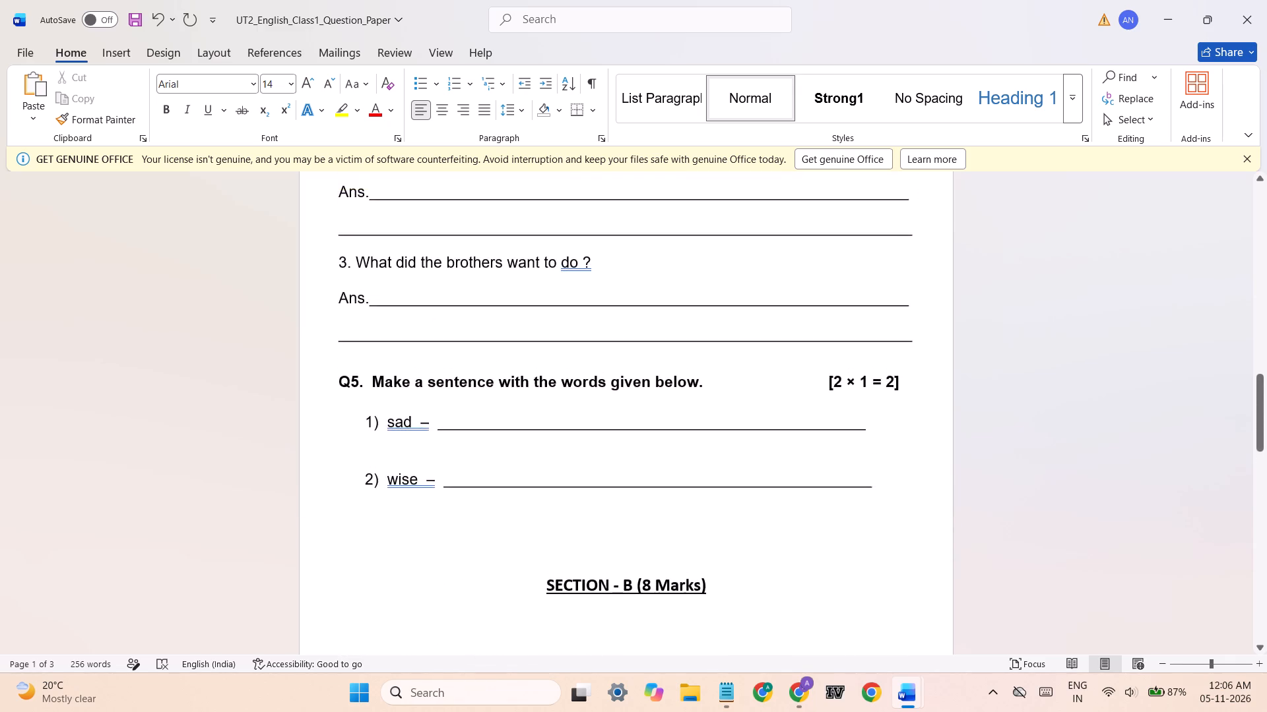
pyautogui.scroll(1, 513, 463)
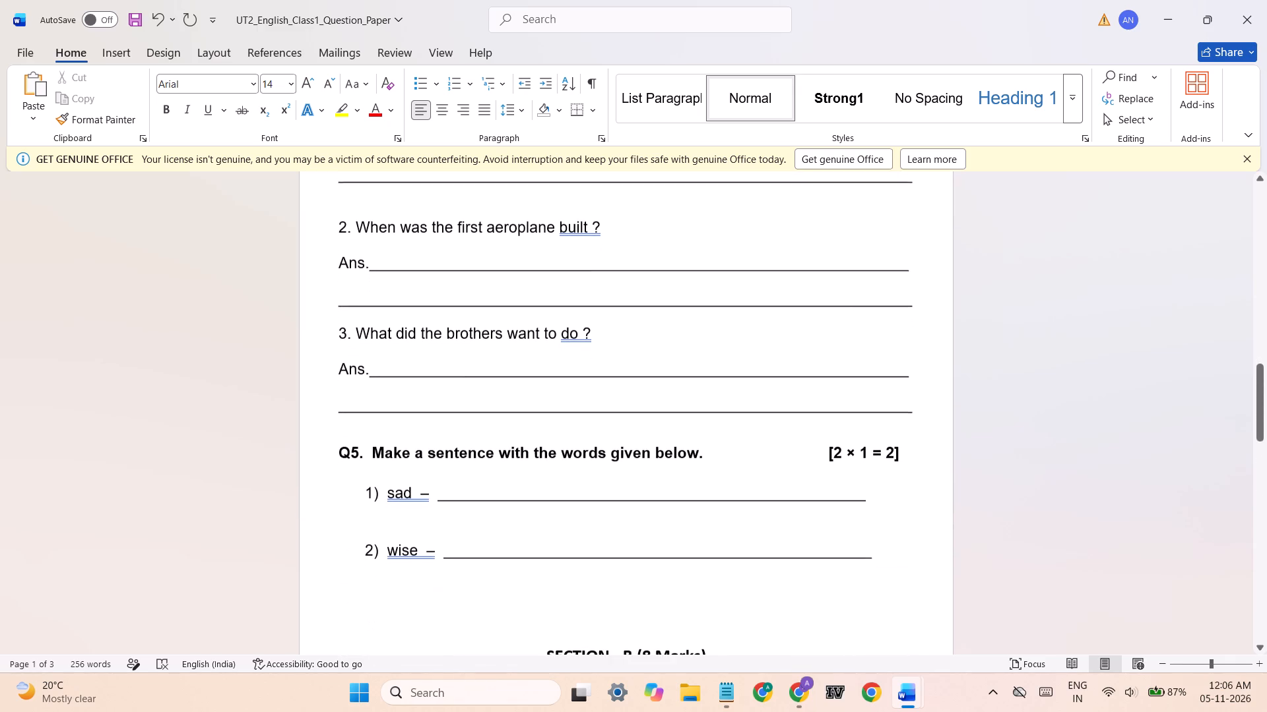
pyautogui.click(913, 448)
pyautogui.press('Return')
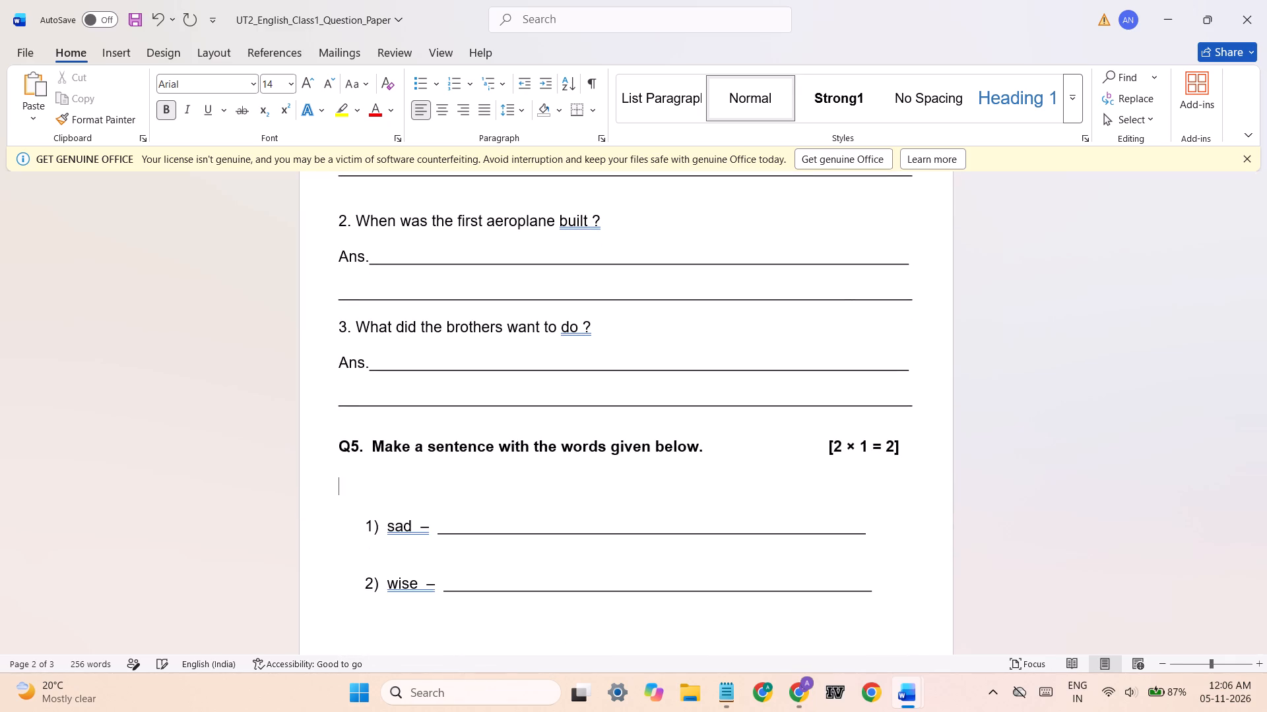
# Delete the blank line between the "SECTION - B (8 Marks)" heading and Q6.
pyautogui.scroll(-1, 913, 448)
pyautogui.scroll(-1, 885, 523)
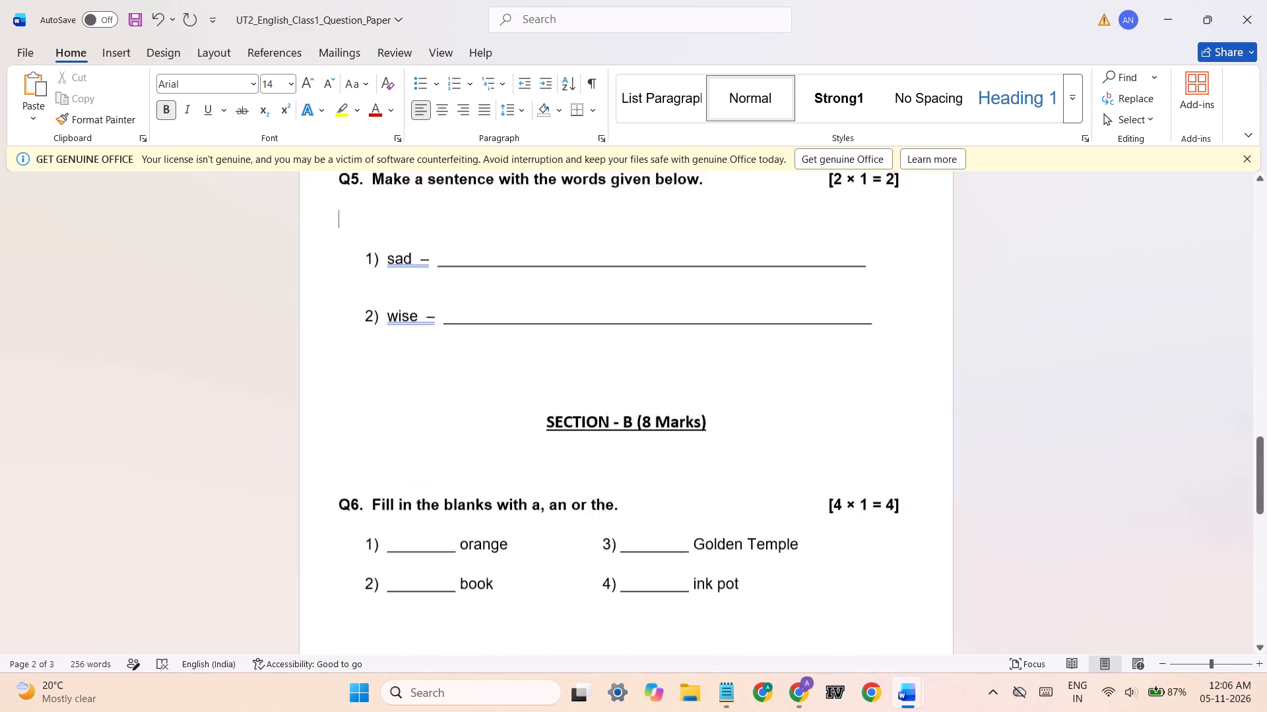
pyautogui.scroll(-1, 885, 523)
pyautogui.click(569, 419)
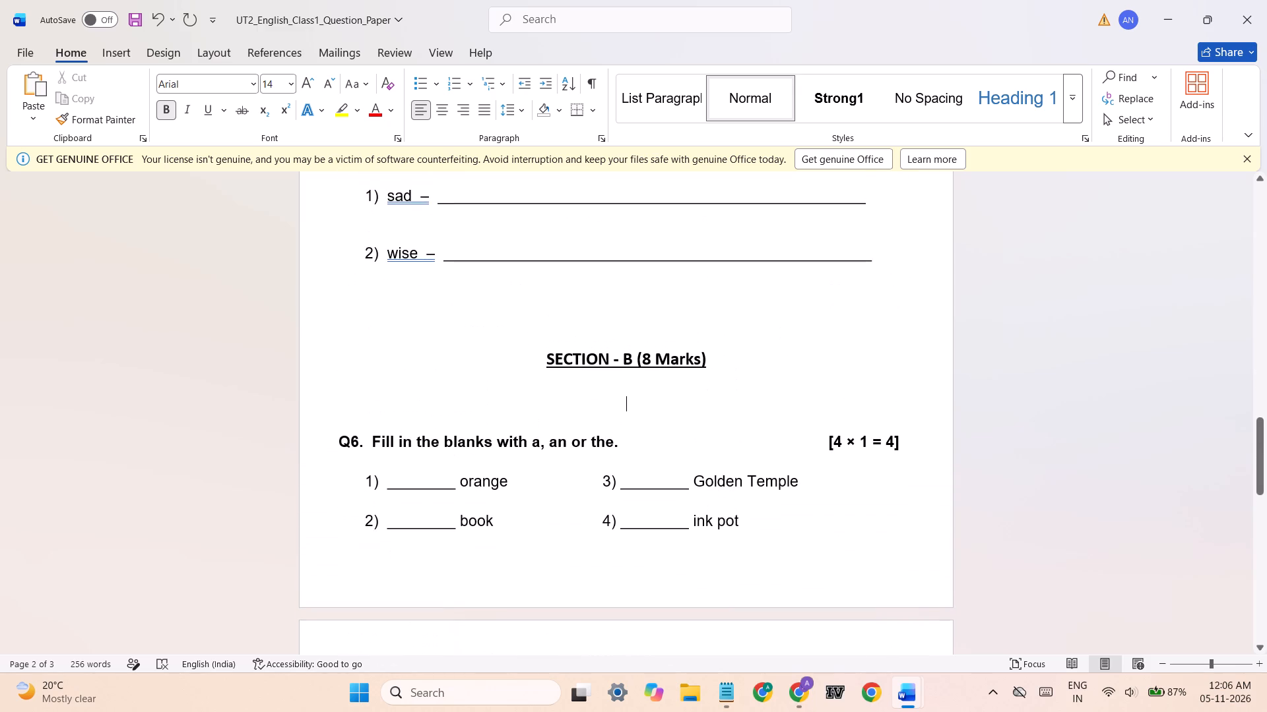
pyautogui.press('BackSpace')
pyautogui.press('BackSpace')
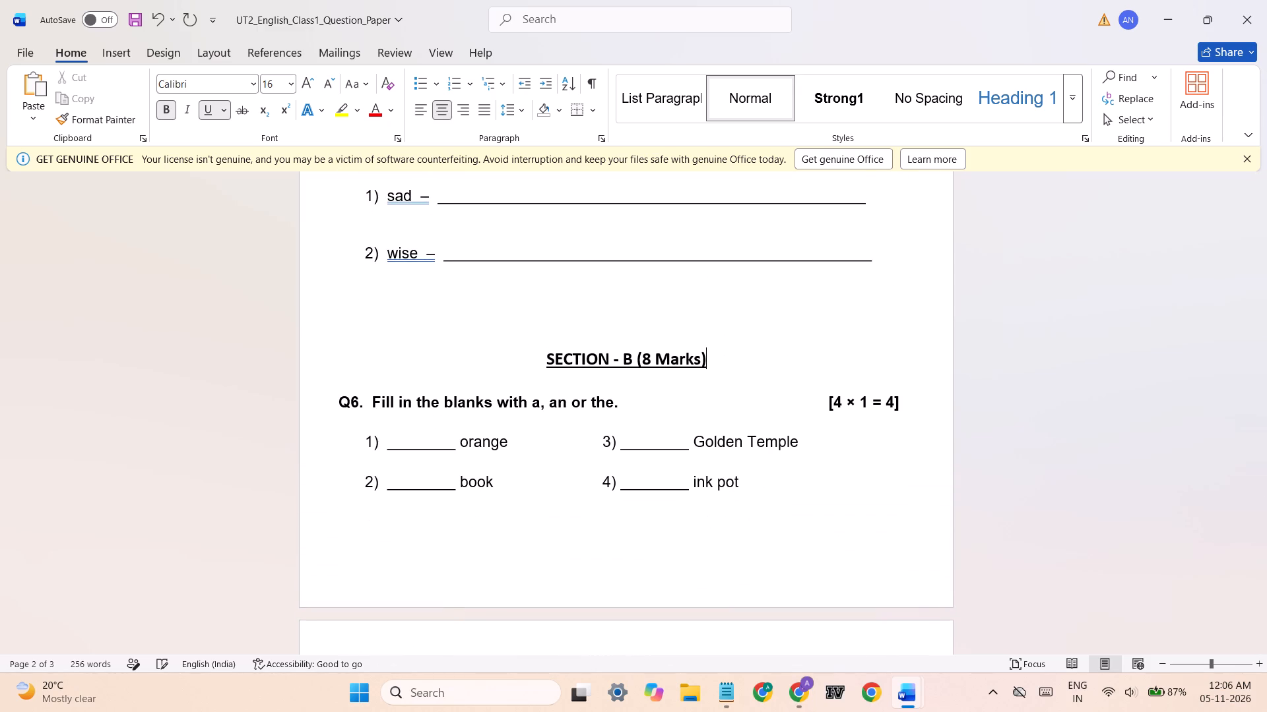
# Delete the blank line above the "SECTION - B (8 Marks)" heading and keep the heading centred.
pyautogui.click(547, 367)
pyautogui.press('BackSpace')
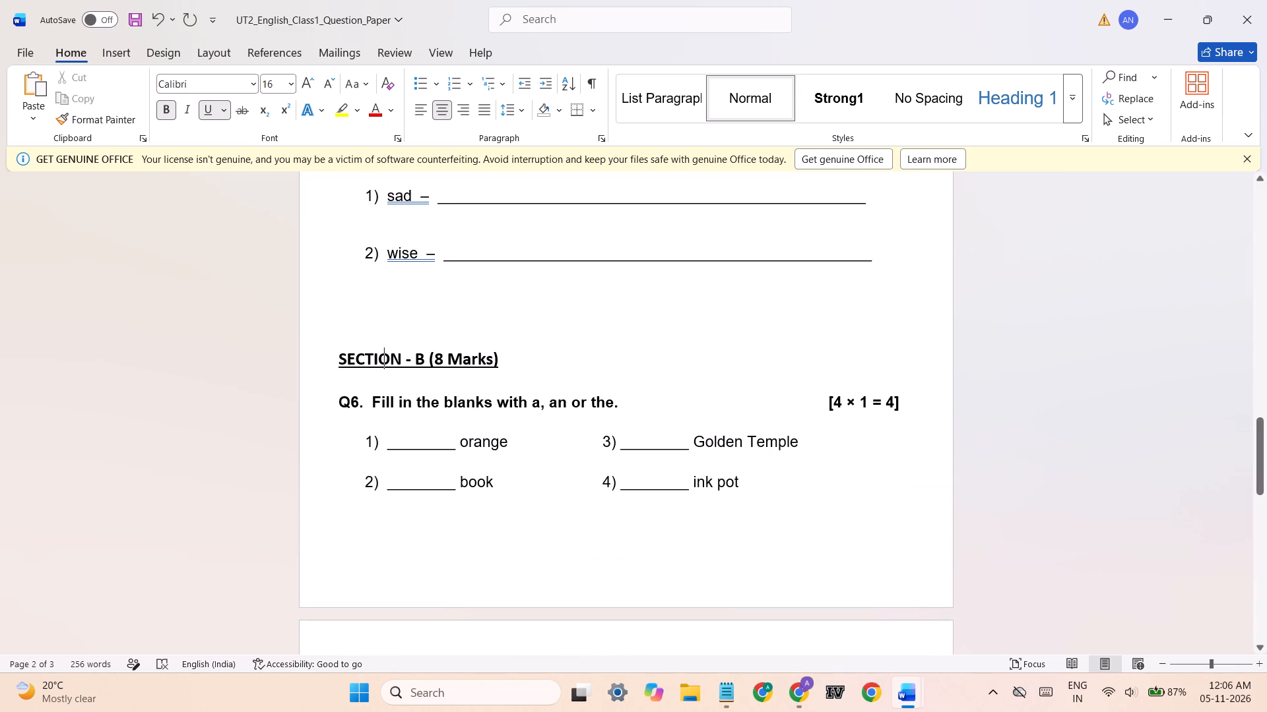
pyautogui.press('BackSpace')
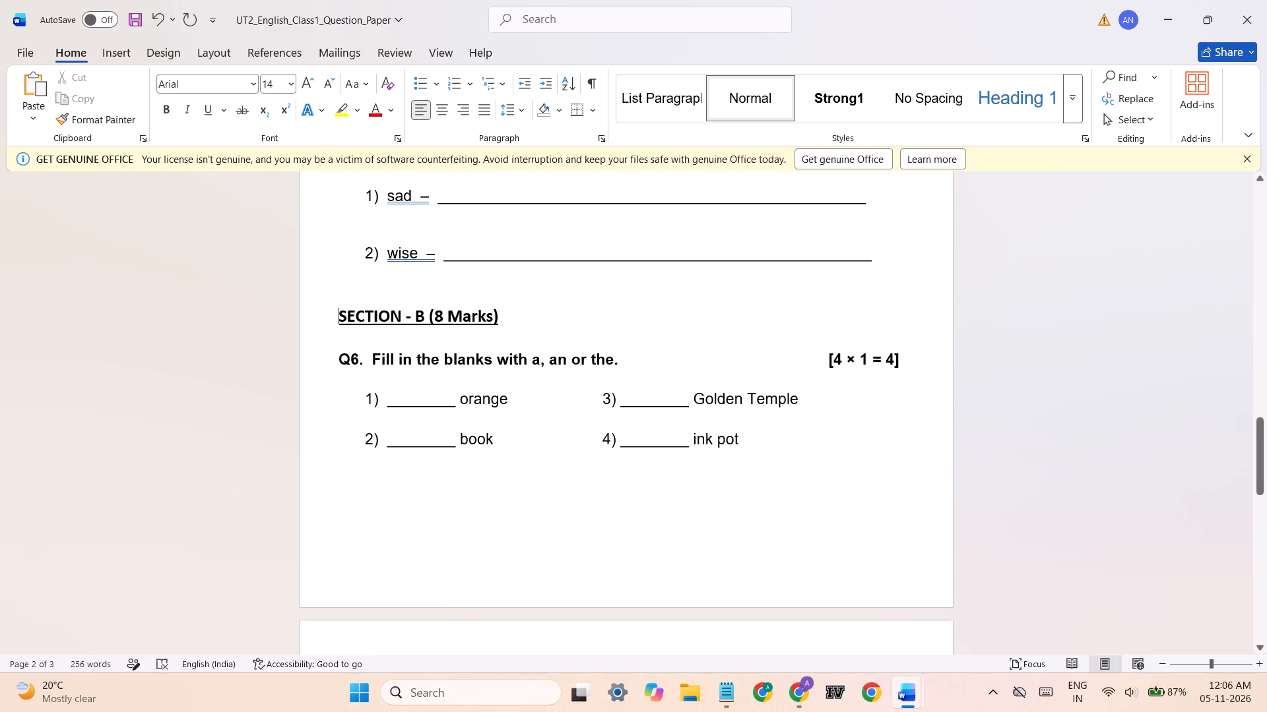
pyautogui.click(441, 100)
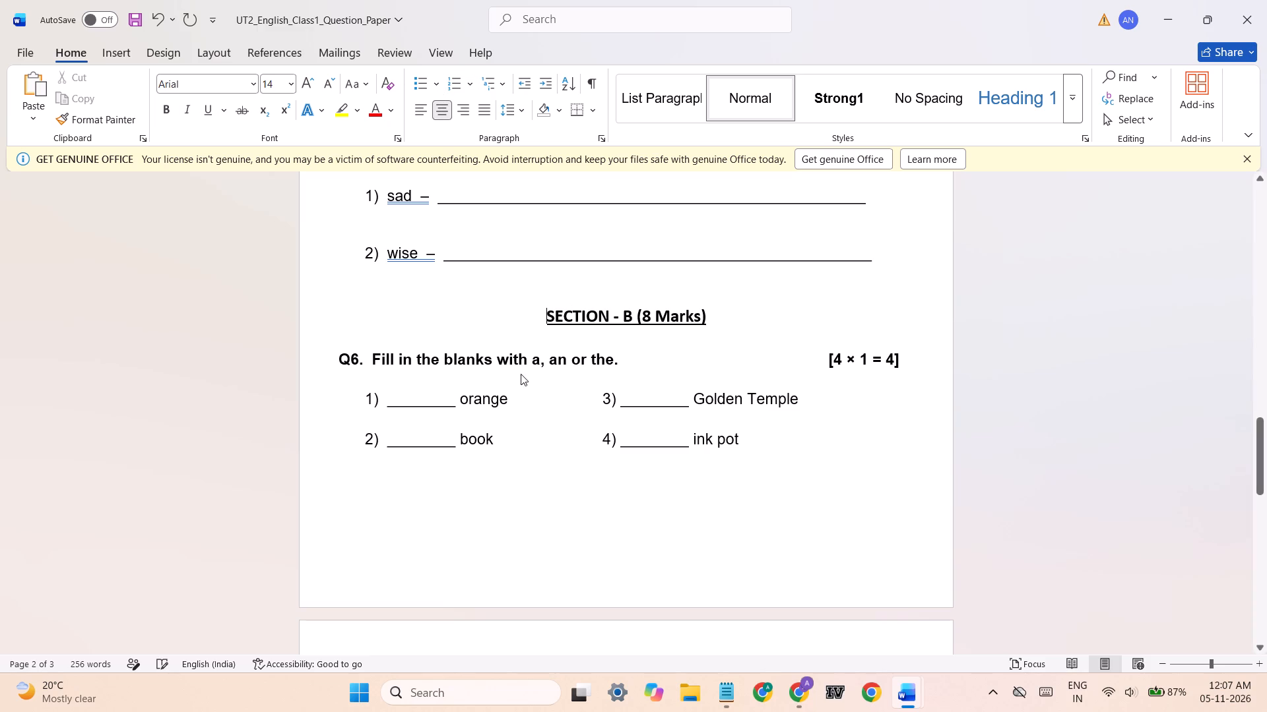
# Insert a blank line below the "SECTION - B (8 Marks)" heading, before Q6.
pyautogui.click(723, 320)
pyautogui.press('Return')
# Save the question paper.
pyautogui.scroll(-1, 762, 440)
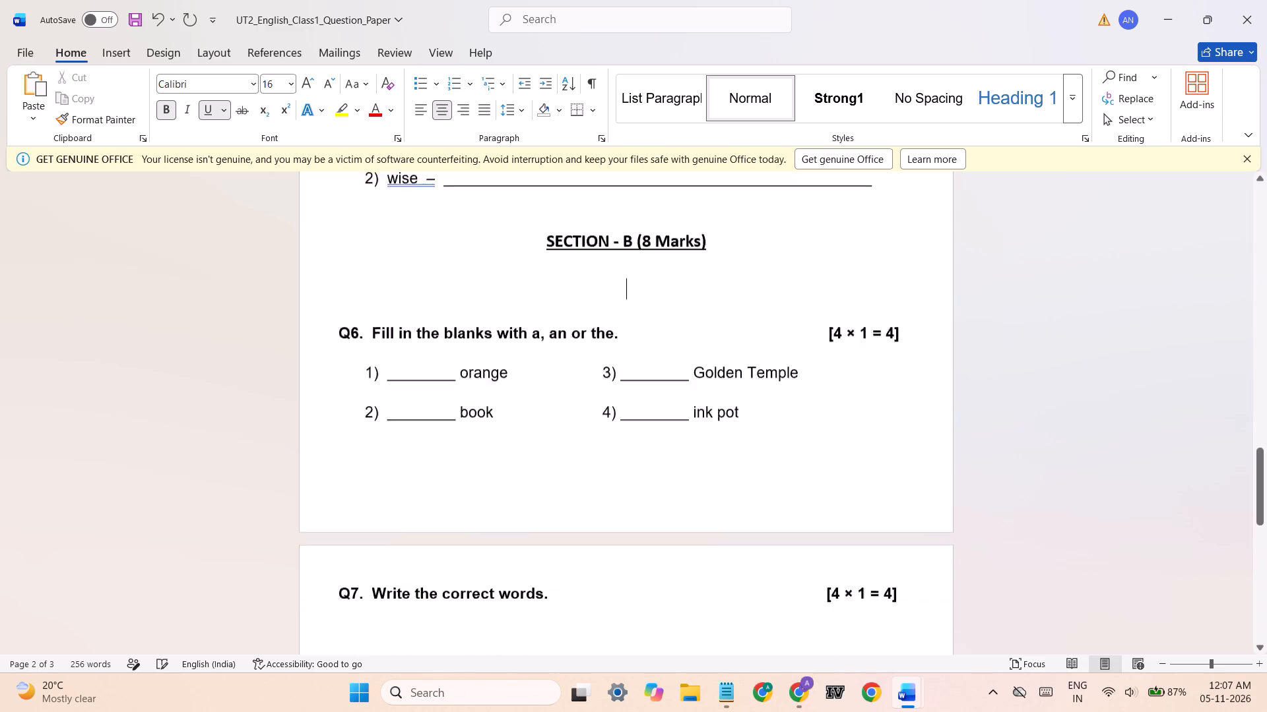
pyautogui.scroll(-4, 762, 440)
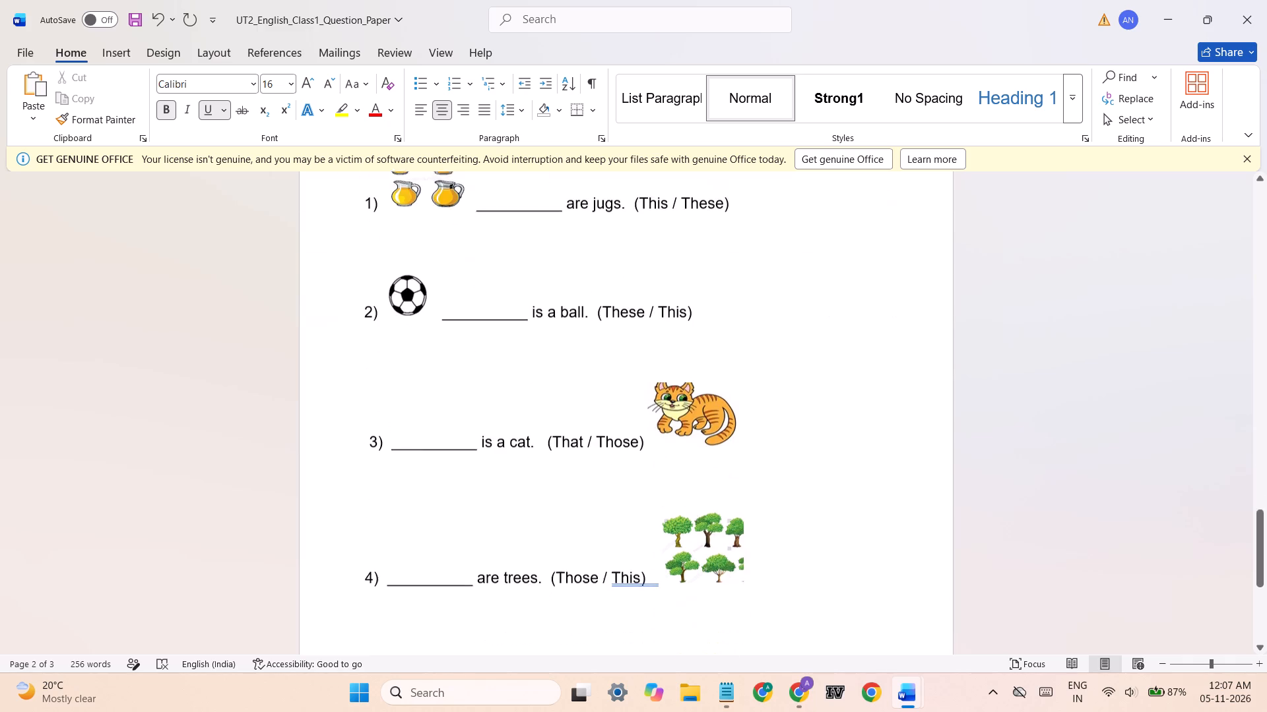
pyautogui.scroll(-3, 762, 440)
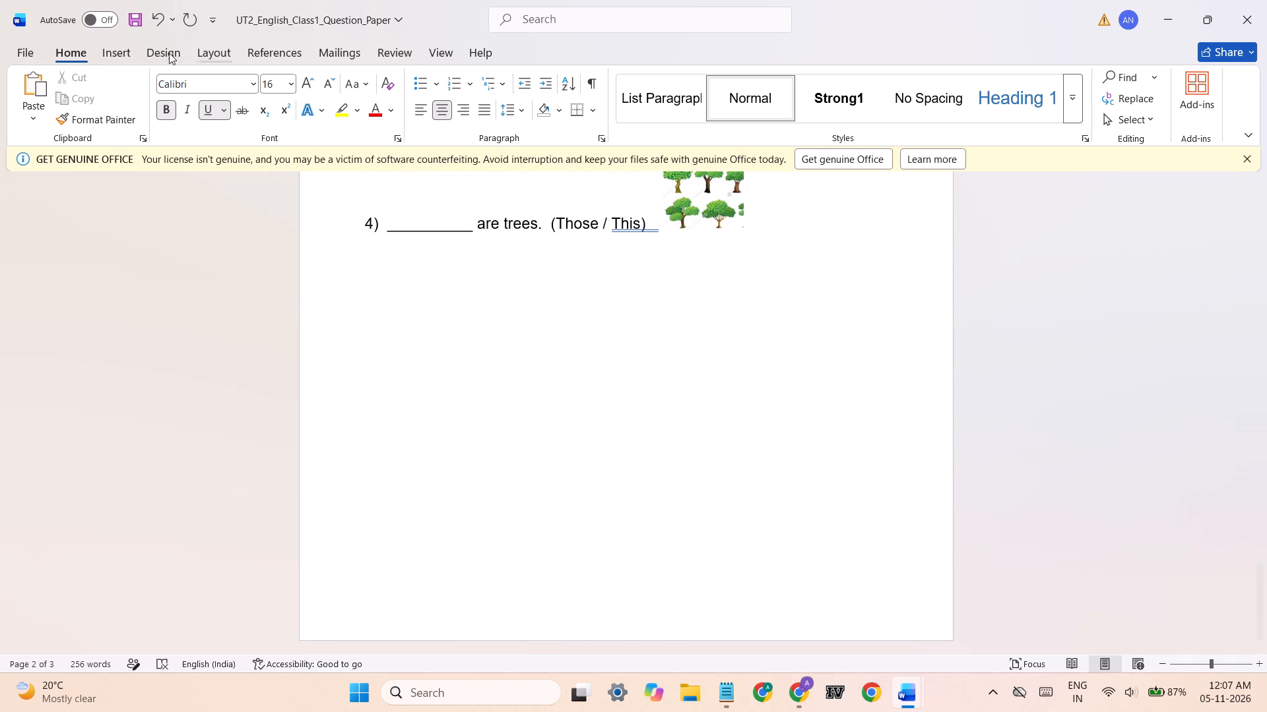
pyautogui.click(137, 25)
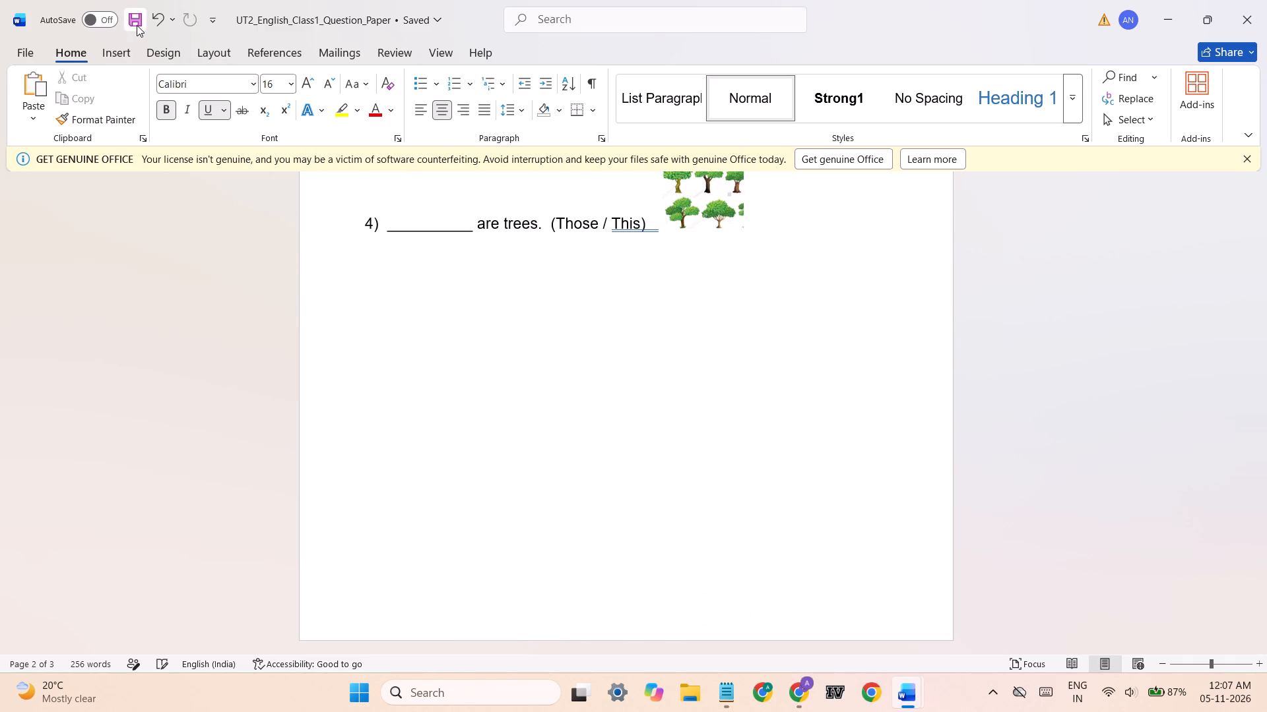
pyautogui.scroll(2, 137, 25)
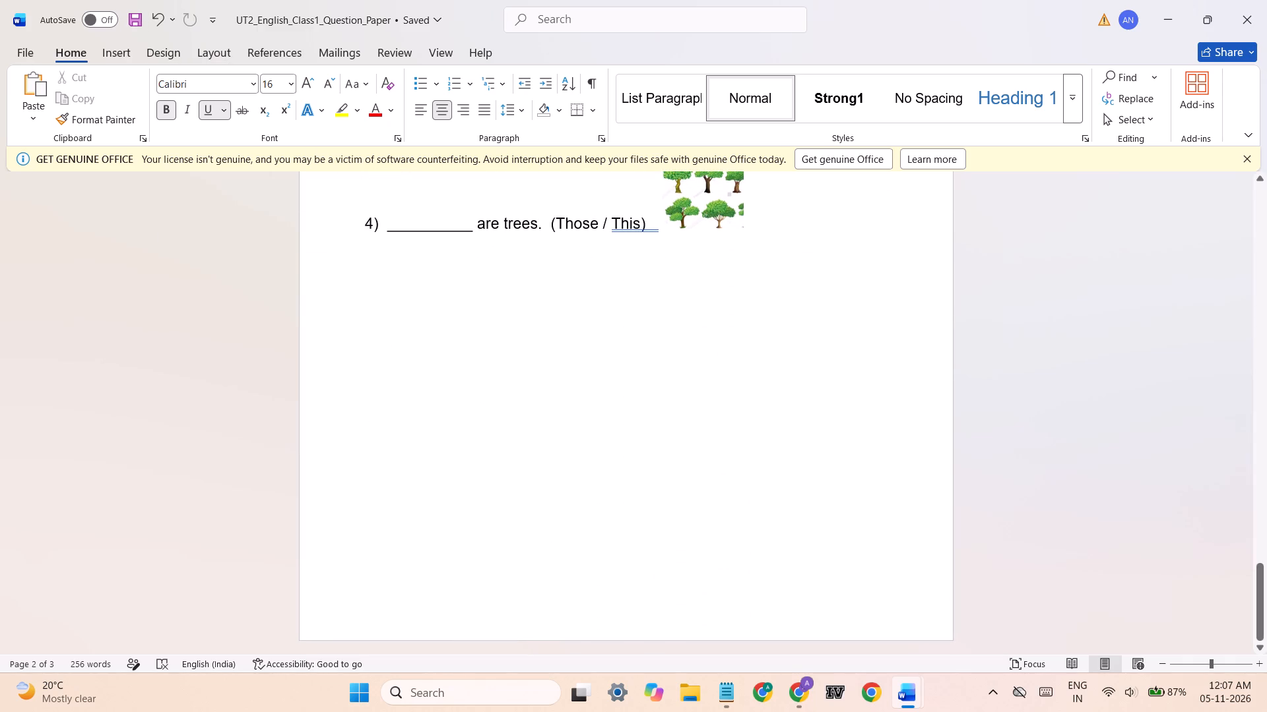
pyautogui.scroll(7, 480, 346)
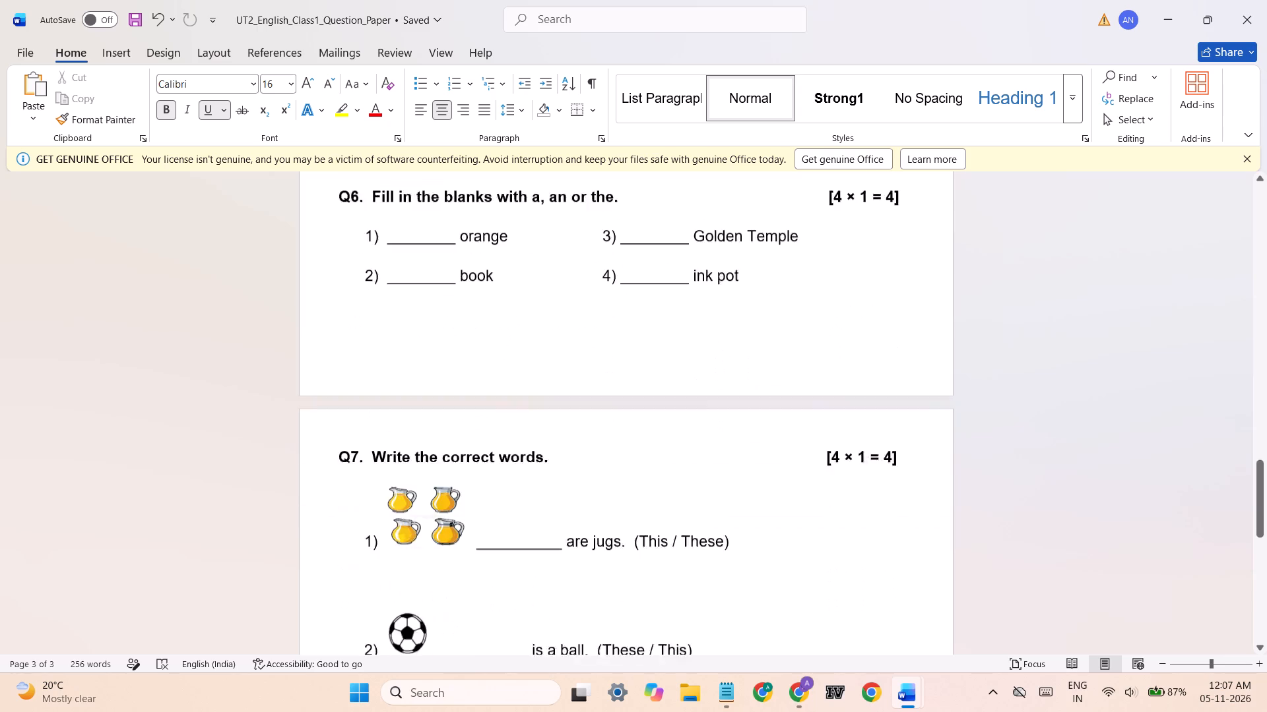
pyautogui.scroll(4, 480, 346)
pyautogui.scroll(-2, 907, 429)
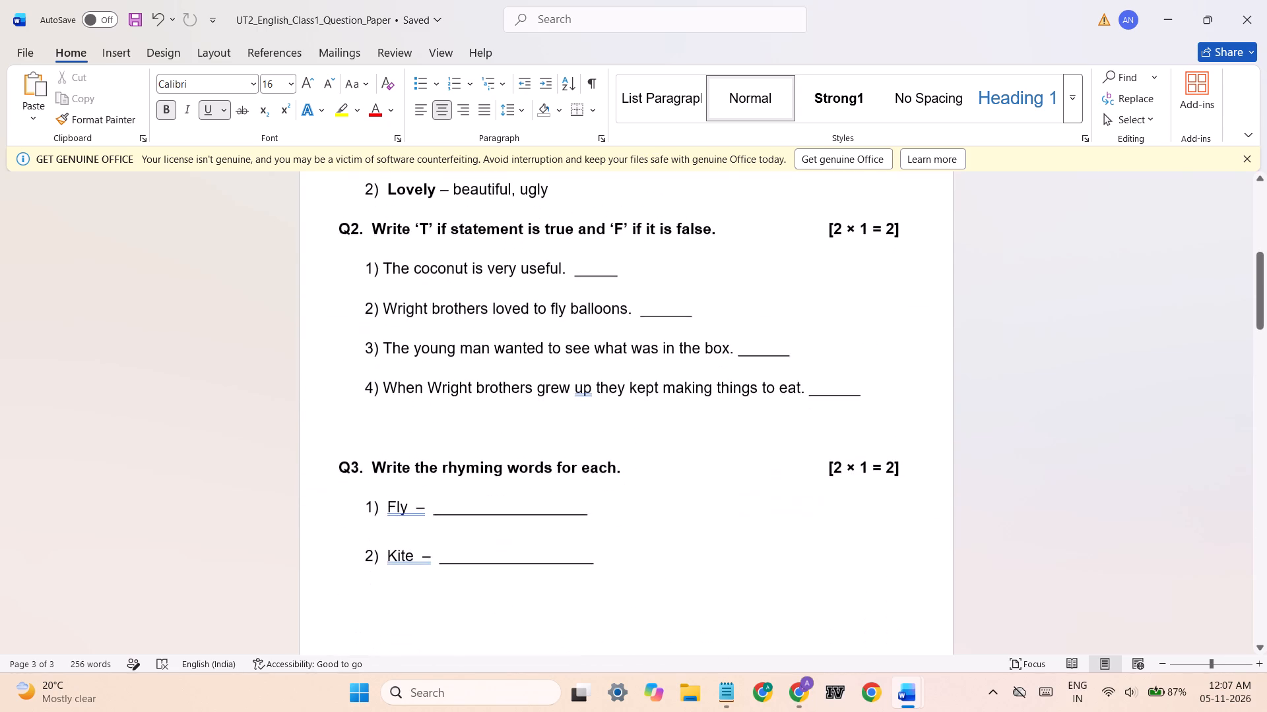
# Change the marks allocation for Q2 to [4 × 0.5 = 2].
pyautogui.scroll(1, 869, 394)
pyautogui.scroll(-1, 779, 415)
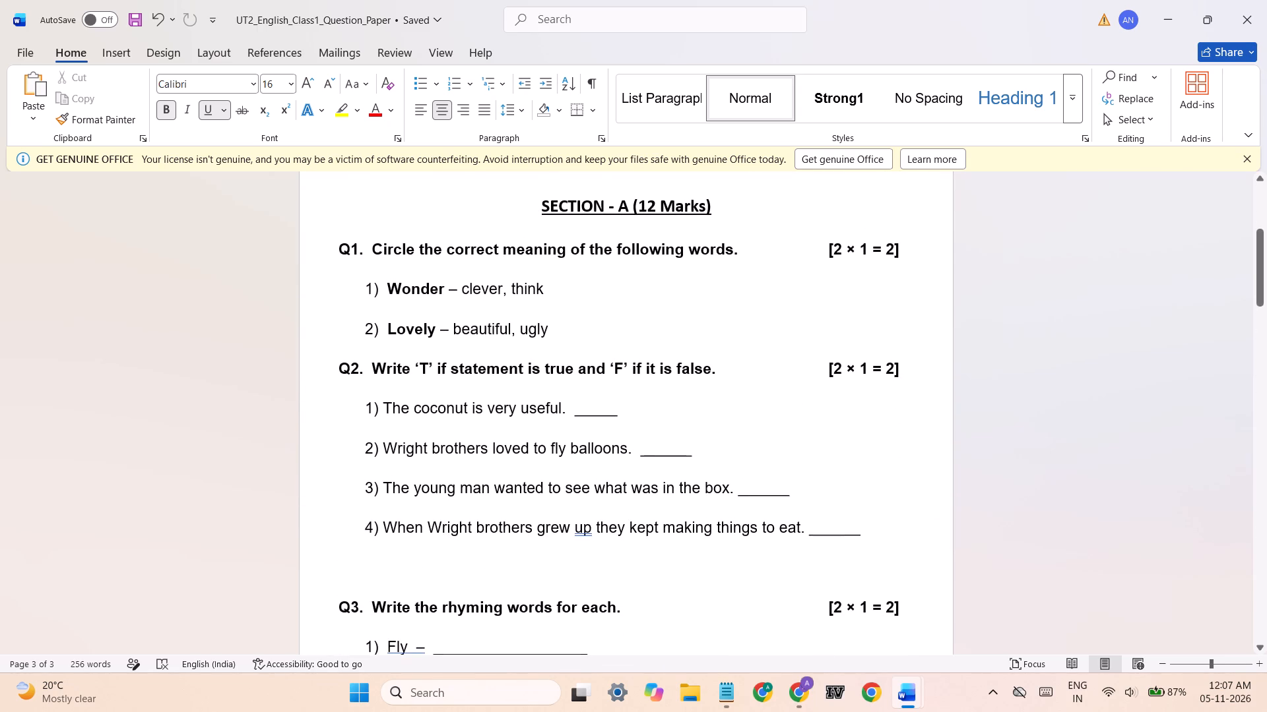
pyautogui.click(841, 372)
pyautogui.press('BackSpace')
pyautogui.press('4')
pyautogui.press('Right')
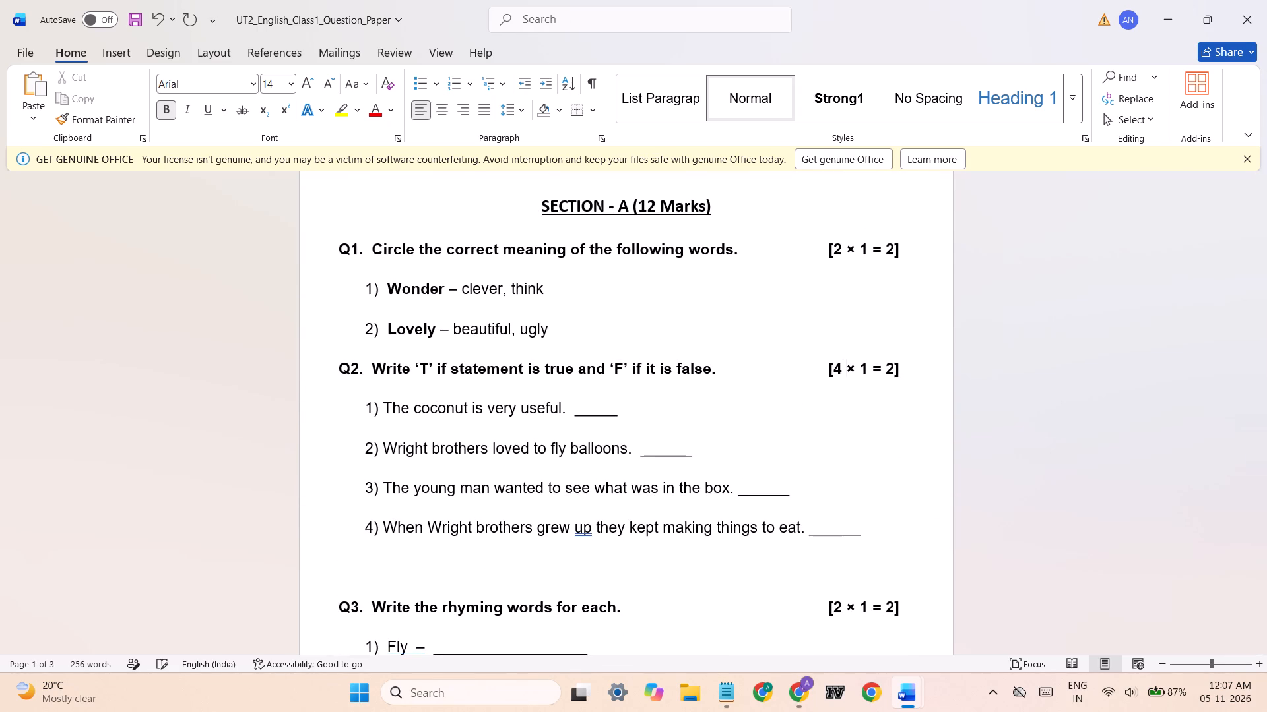
pyautogui.press('Right')
pyautogui.press('Right')
pyautogui.press('Right')
pyautogui.press('BackSpace')
pyautogui.write('0.5')
pyautogui.press('Right')
pyautogui.press('Right')
pyautogui.press('Right')
pyautogui.scroll(1, 827, 0)
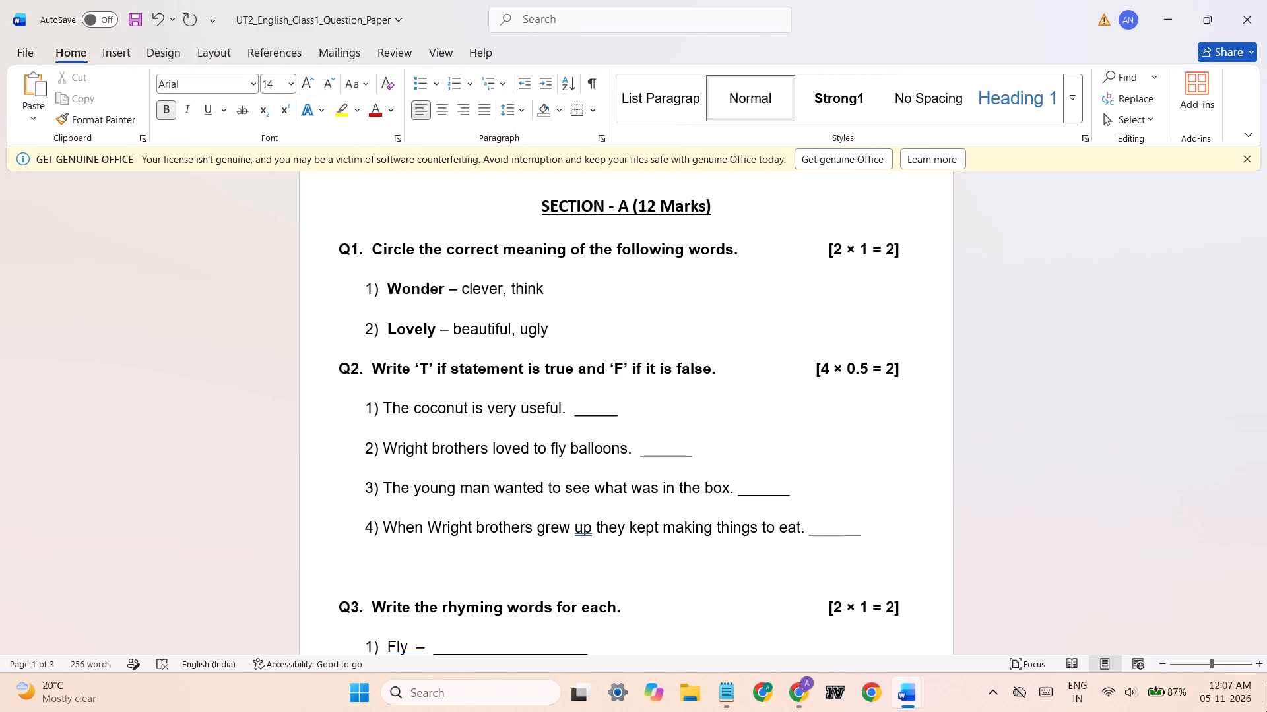
pyautogui.click(816, 506)
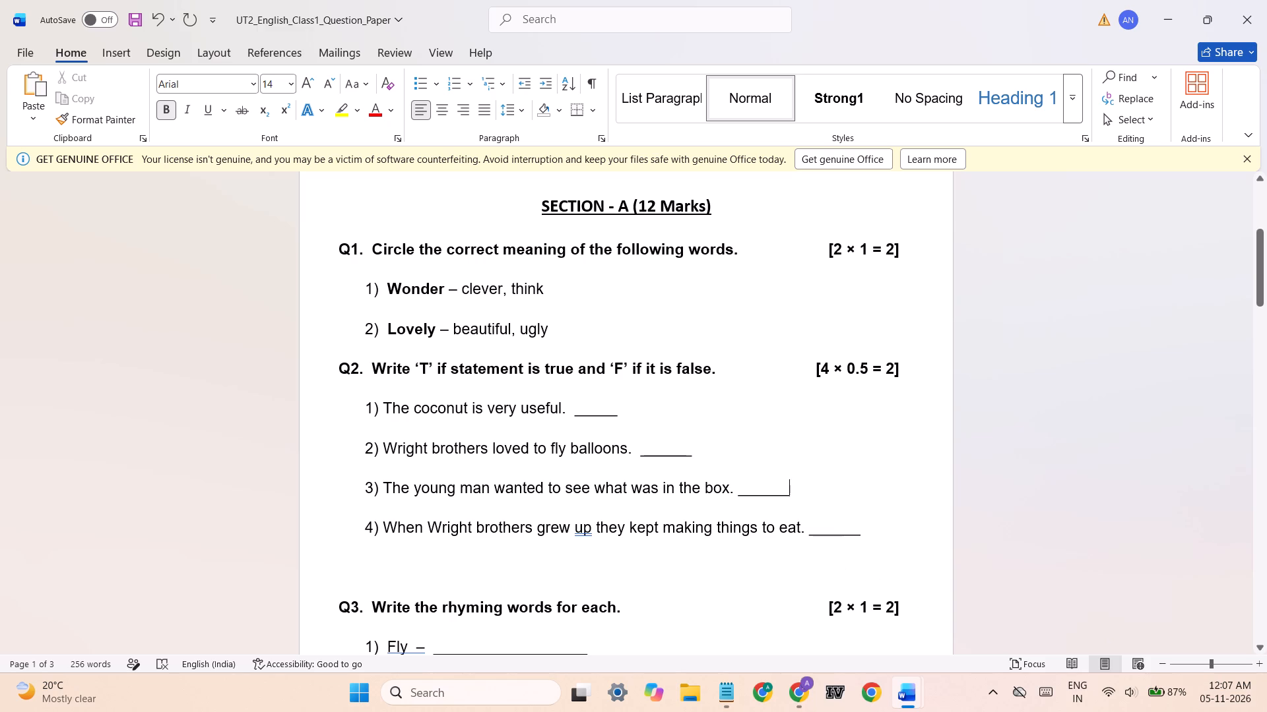
# Change the second word choice in Q7 item 4, about the trees, to "These" so the options read (Those / These).
pyautogui.scroll(-6, 816, 506)
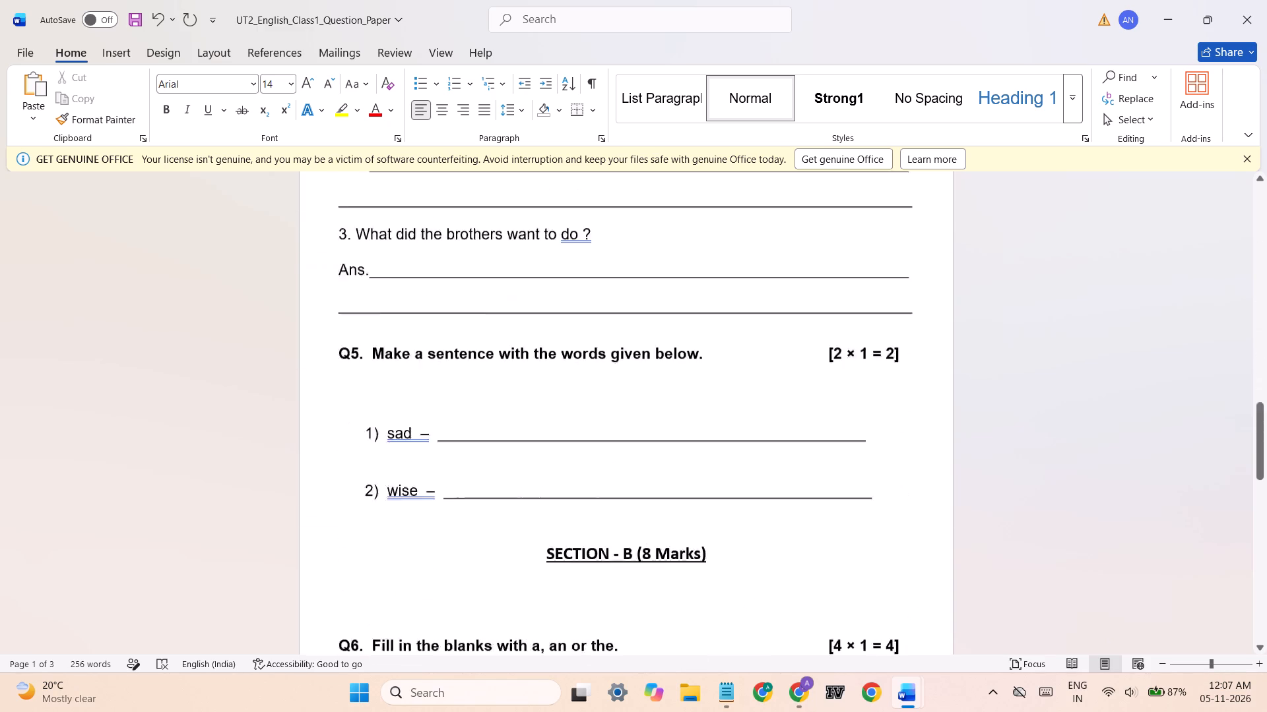
pyautogui.scroll(-3, 816, 506)
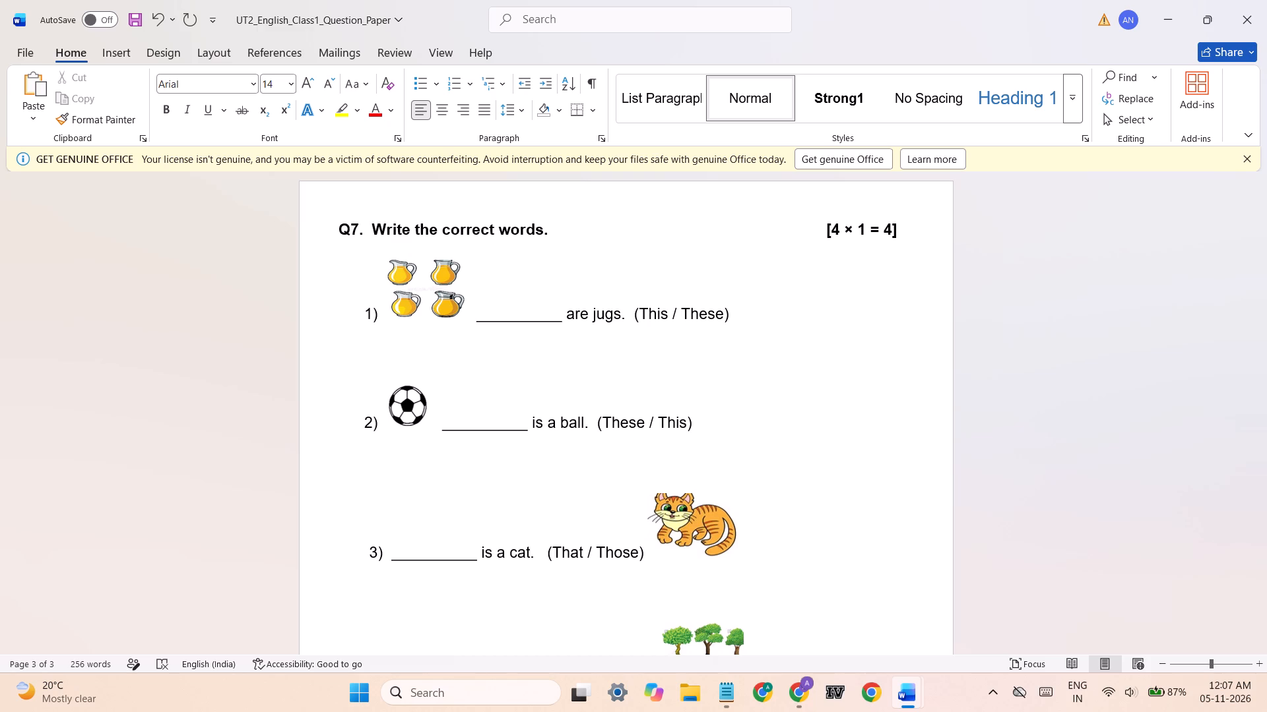
pyautogui.scroll(-1, 816, 506)
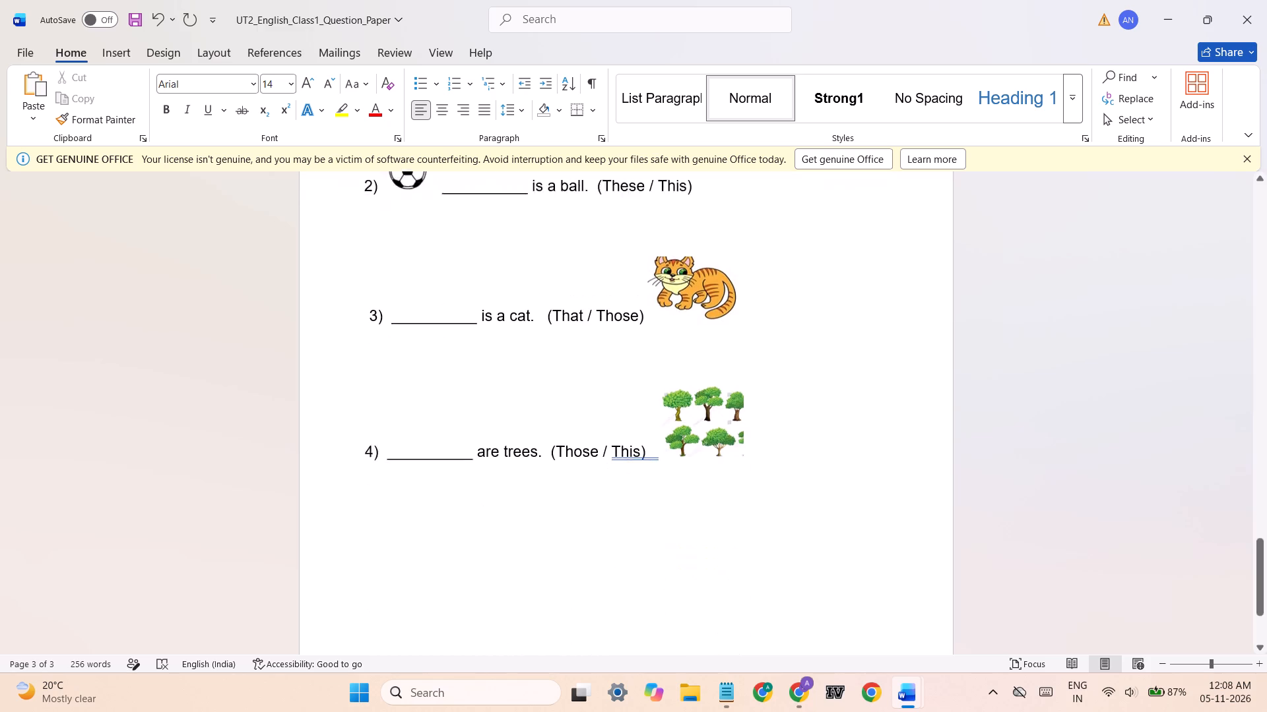
pyautogui.scroll(-1, 816, 506)
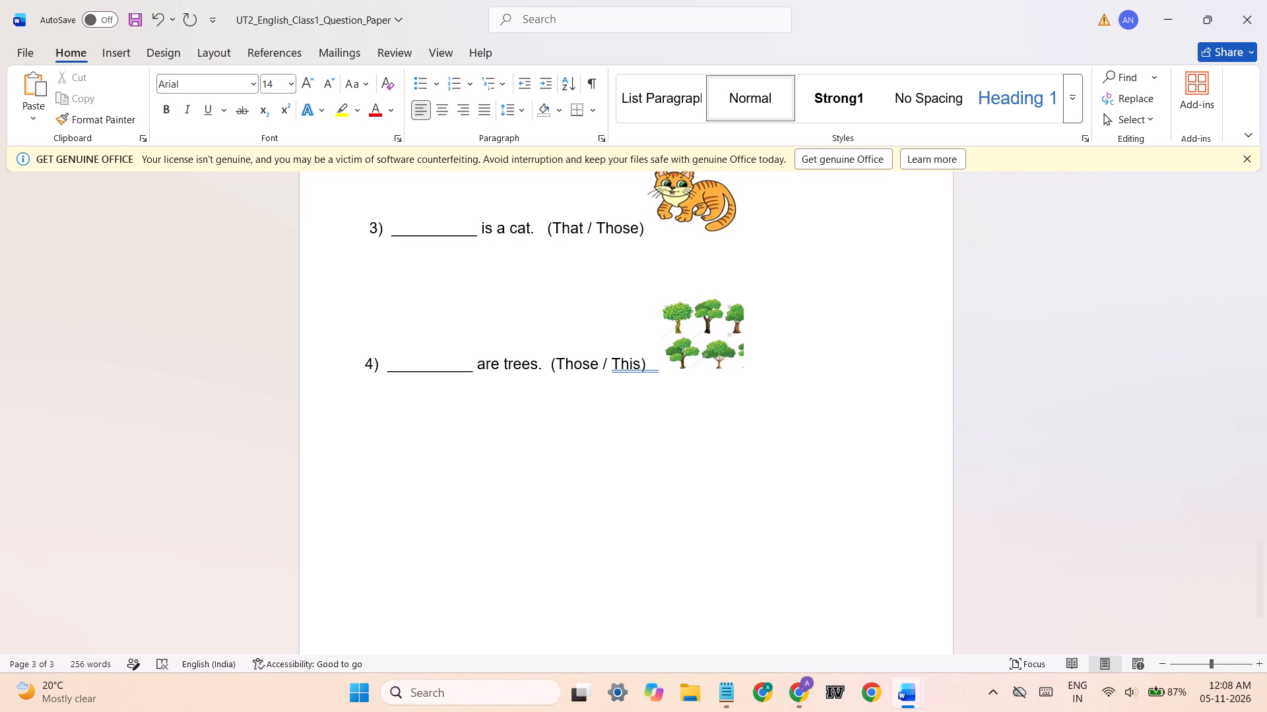
pyautogui.hscroll(-2, 626, 402)
pyautogui.scroll(-1, 626, 402)
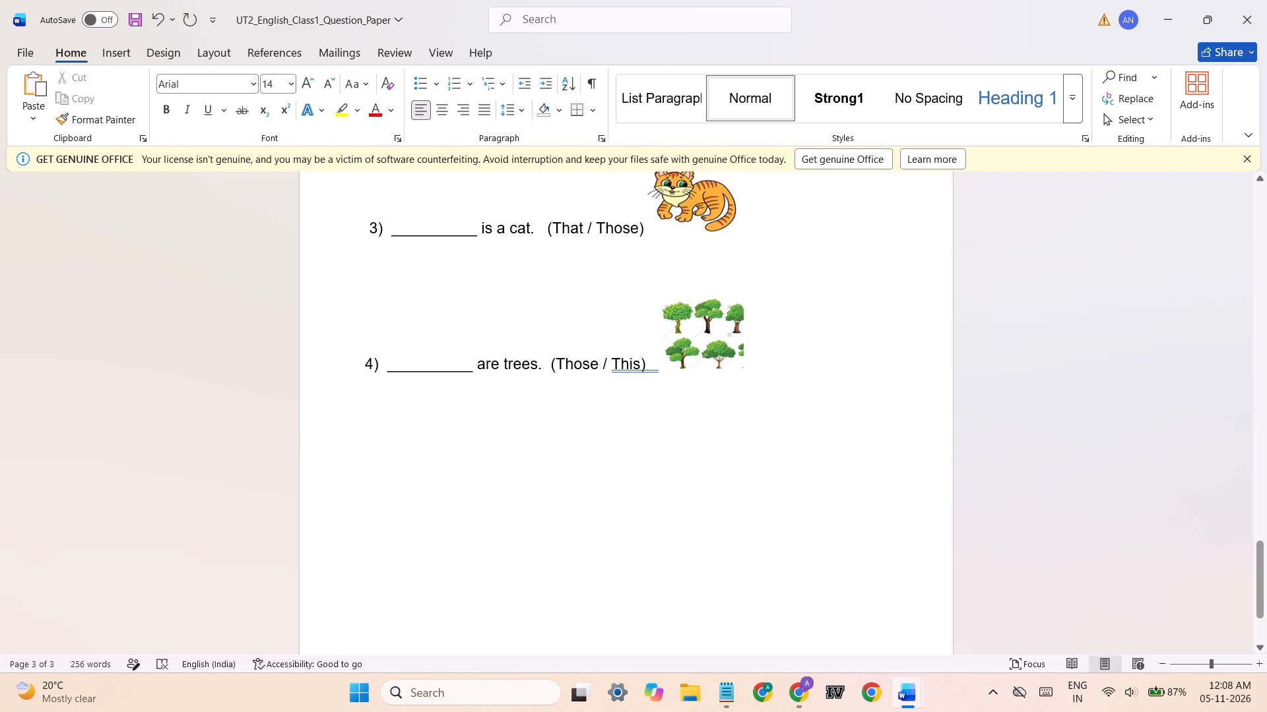
pyautogui.scroll(-1, 626, 402)
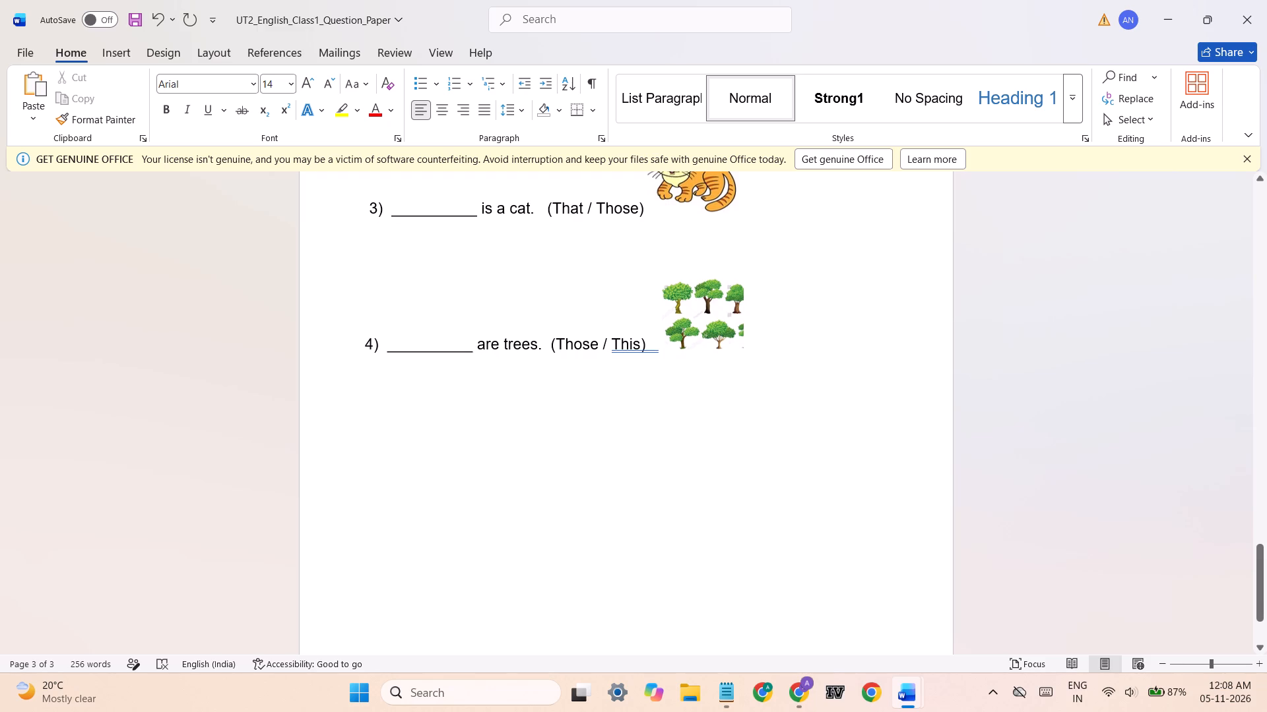
pyautogui.click(638, 345)
pyautogui.press('BackSpace')
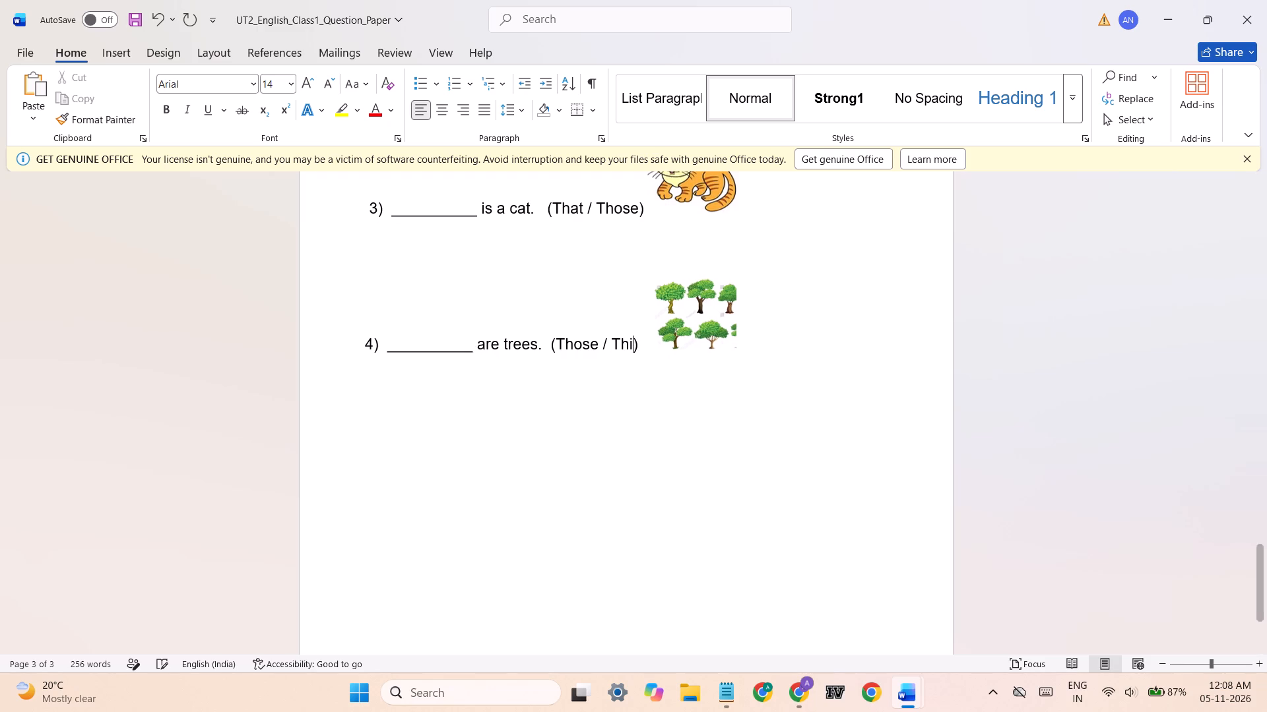
pyautogui.press('BackSpace')
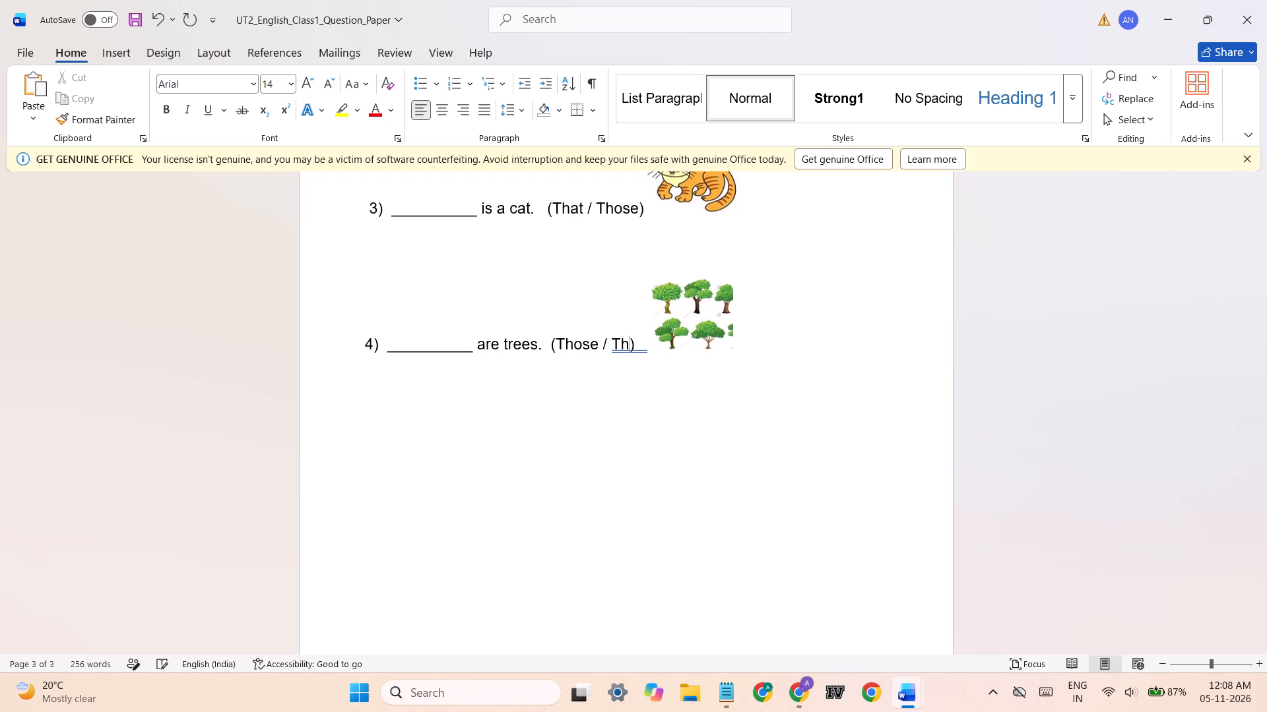
pyautogui.write('ese')
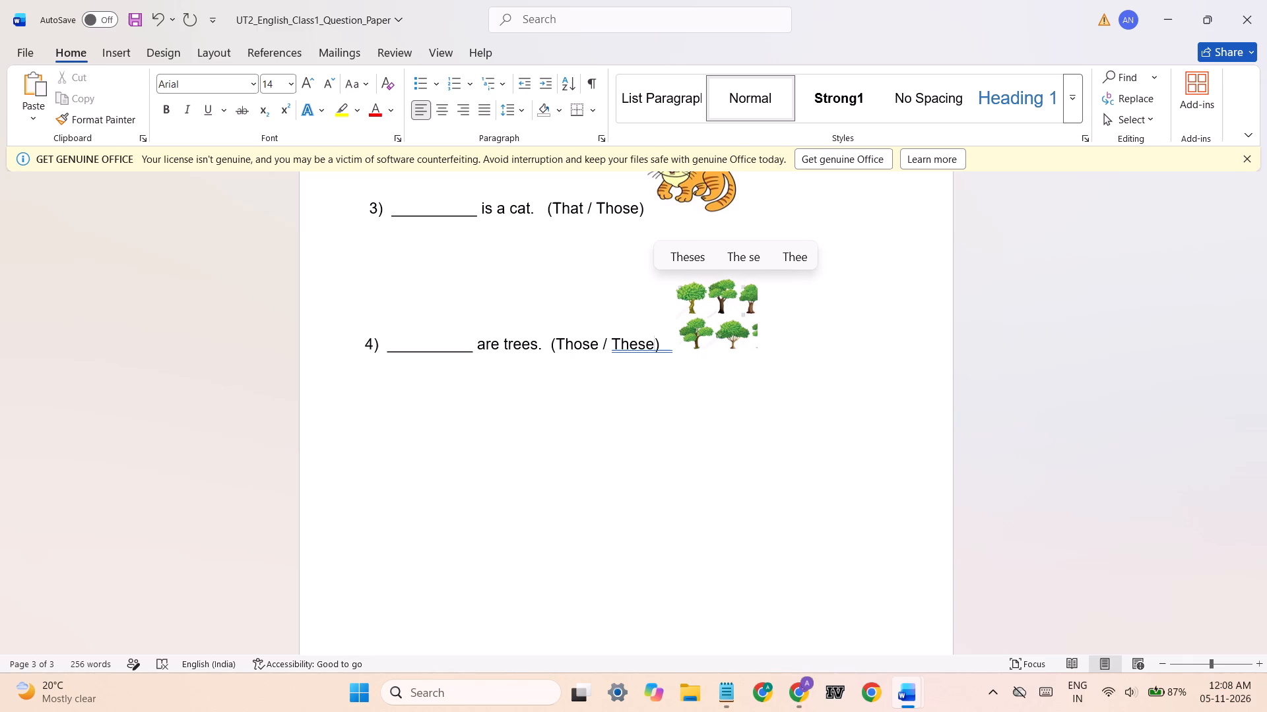
# Review Q7's four picture items, their bracketed word choices and the layout of the last page.
pyautogui.scroll(2, 638, 345)
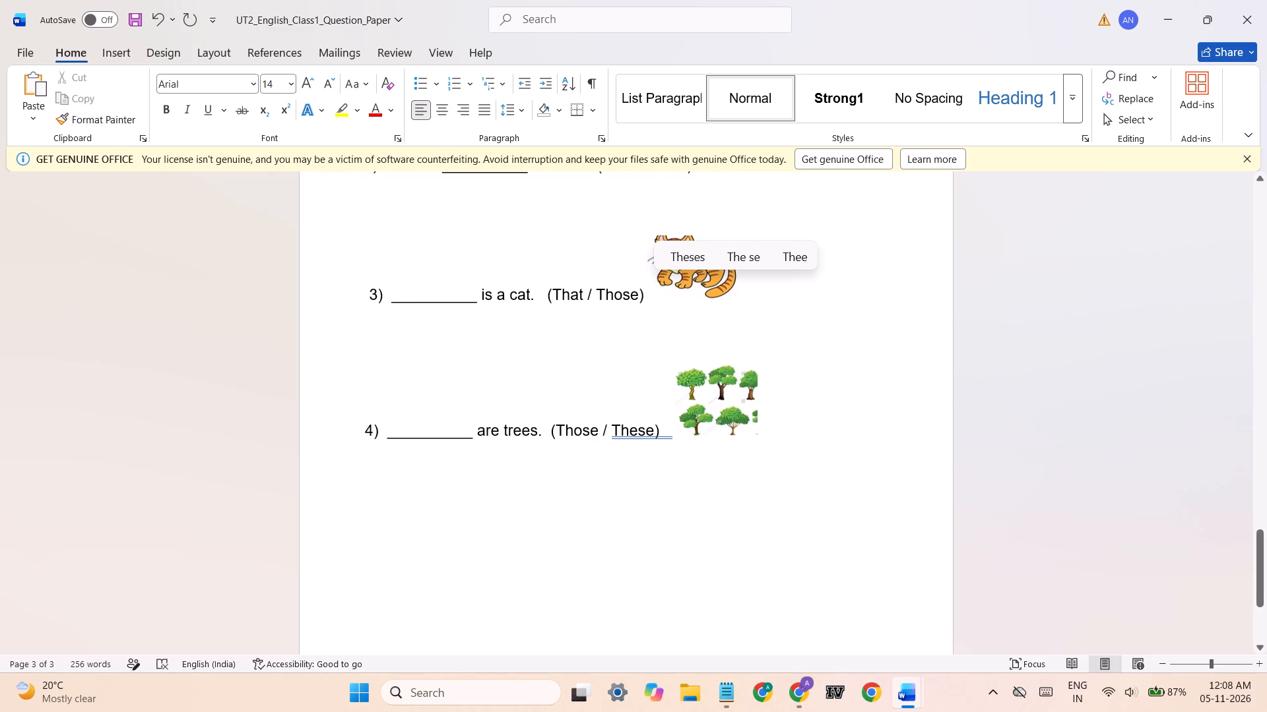
pyautogui.scroll(1, 638, 345)
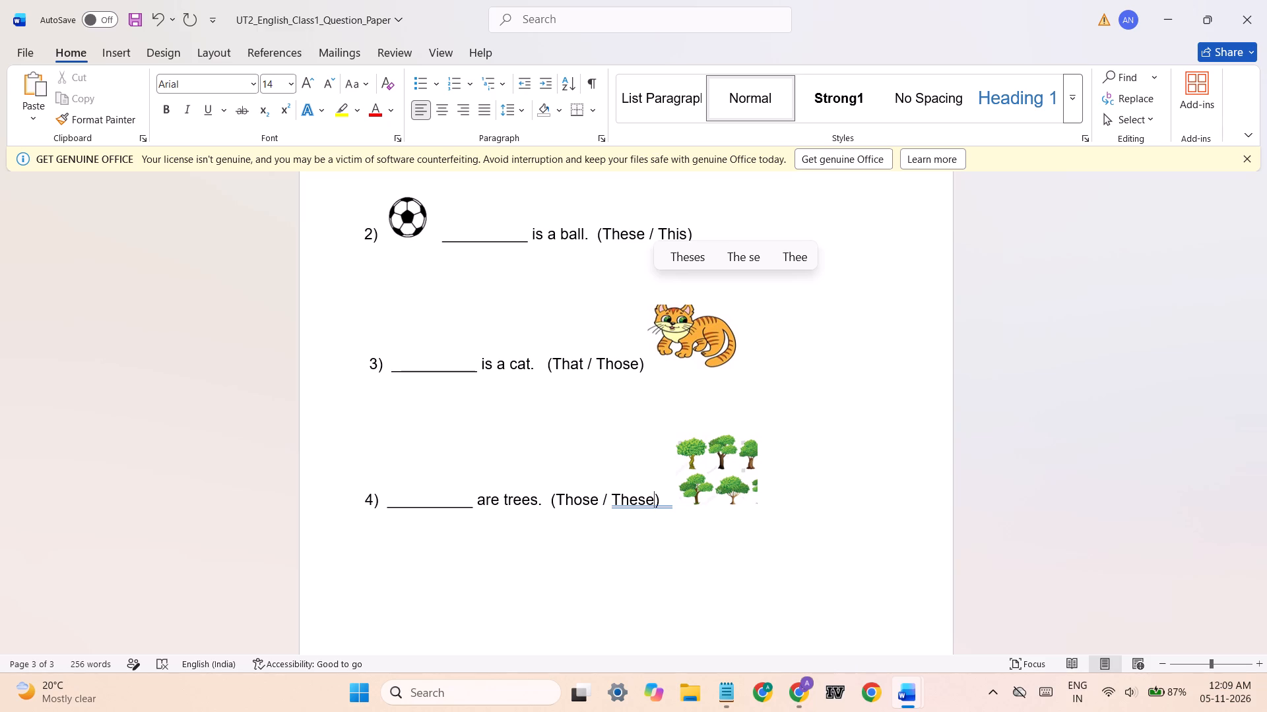
pyautogui.scroll(1, 638, 345)
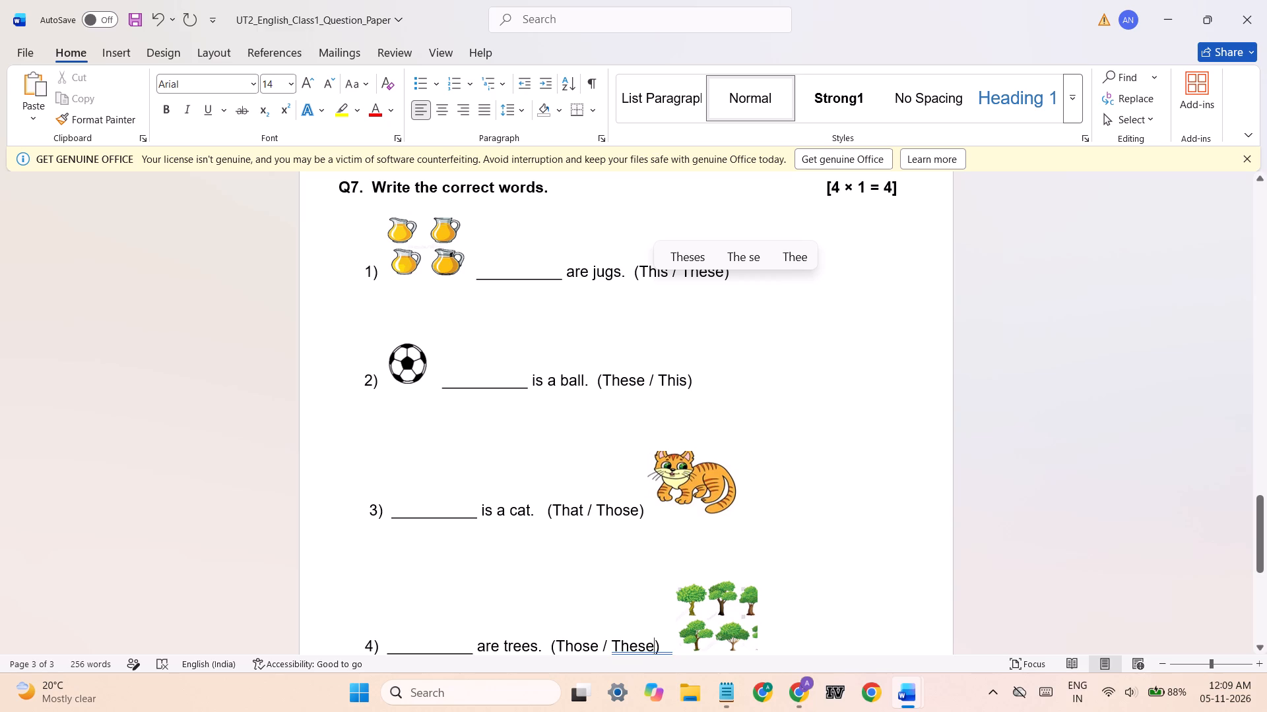
pyautogui.scroll(1, 625, 413)
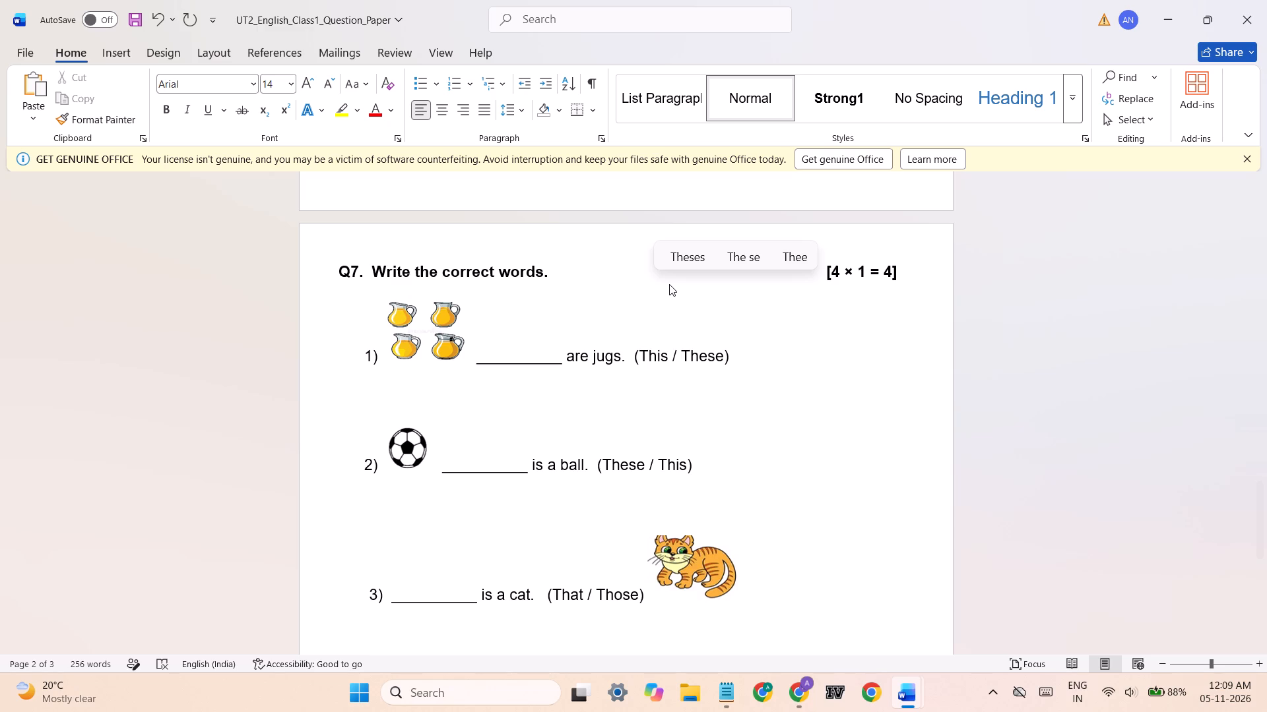
pyautogui.scroll(-1, 669, 284)
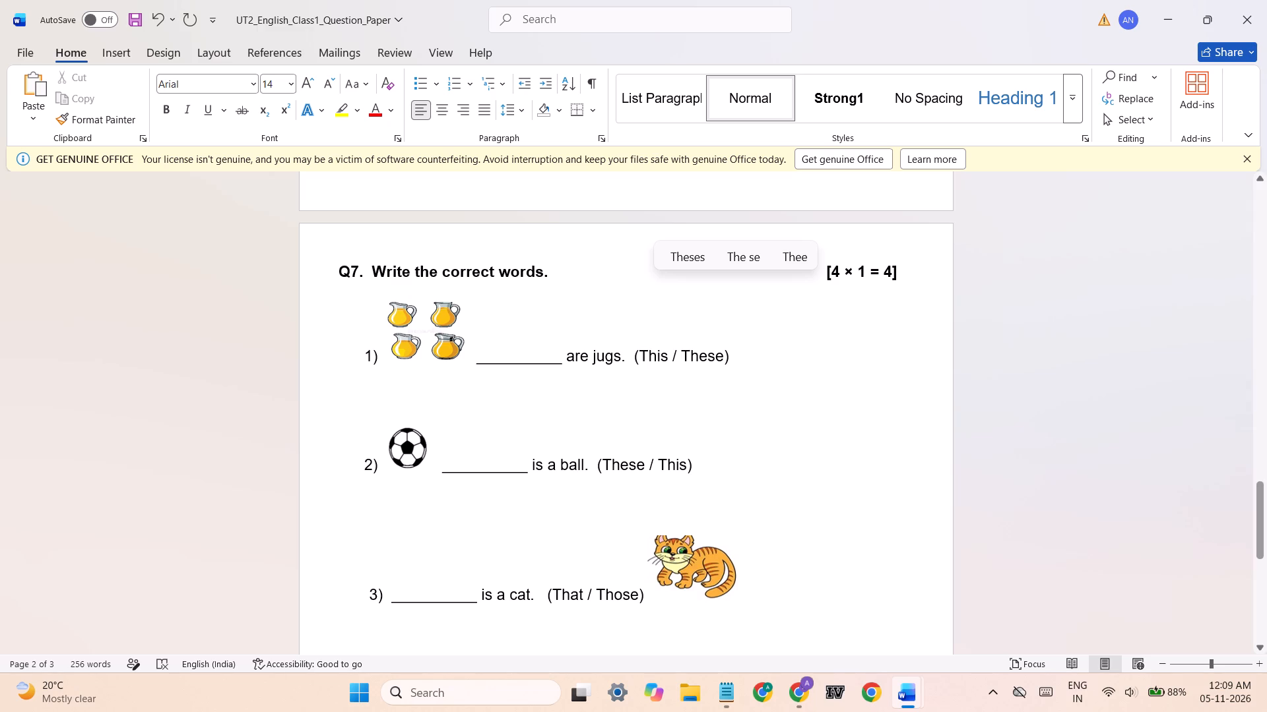
pyautogui.scroll(-1, 642, 422)
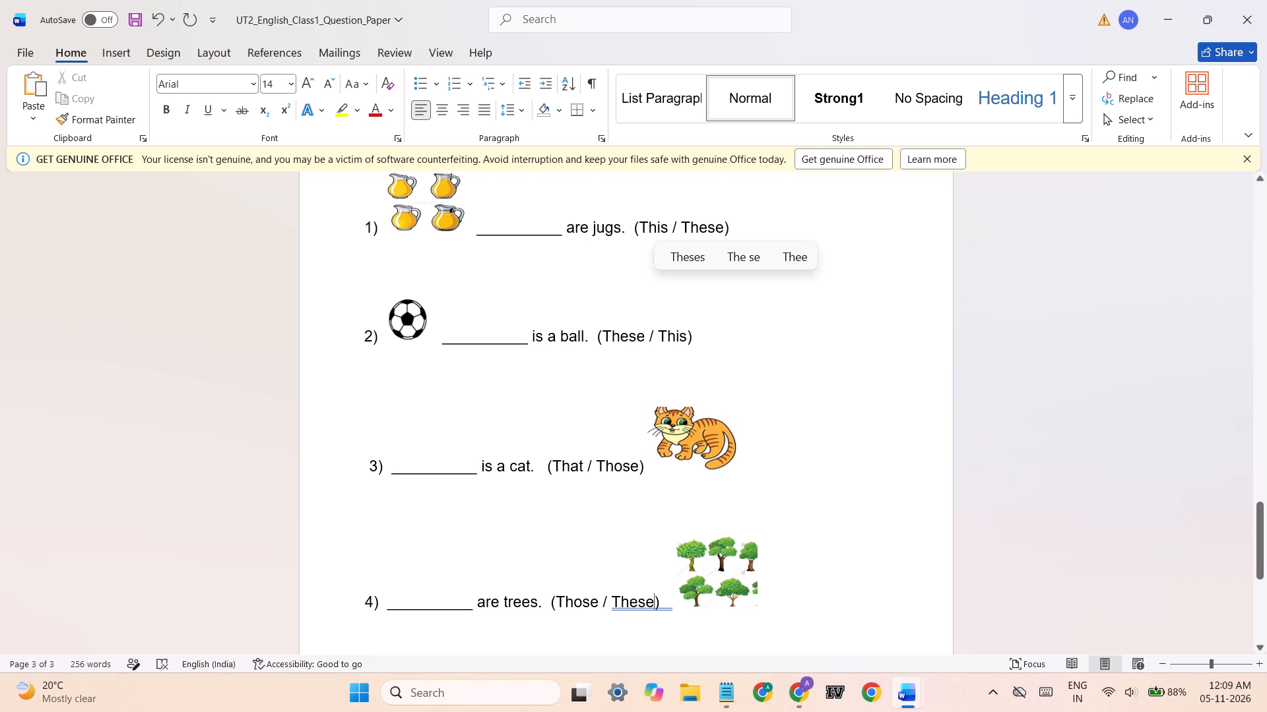
pyautogui.click(549, 407)
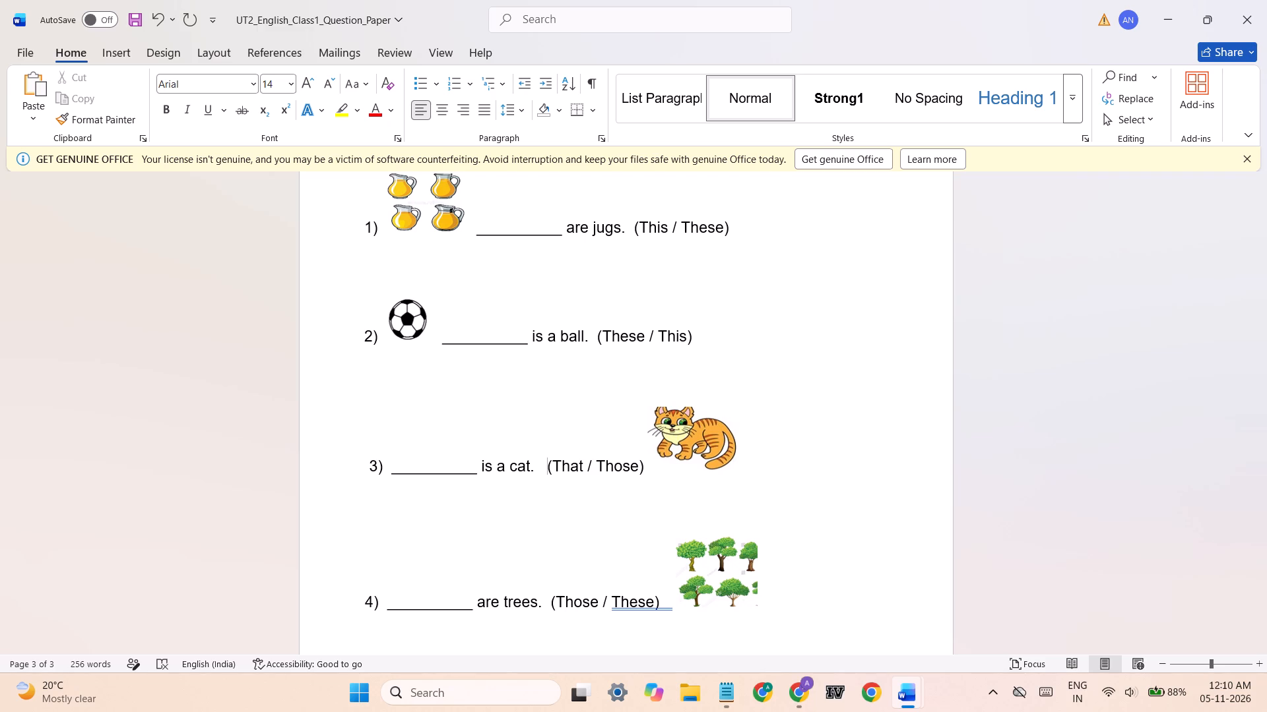
pyautogui.scroll(-2, 632, 365)
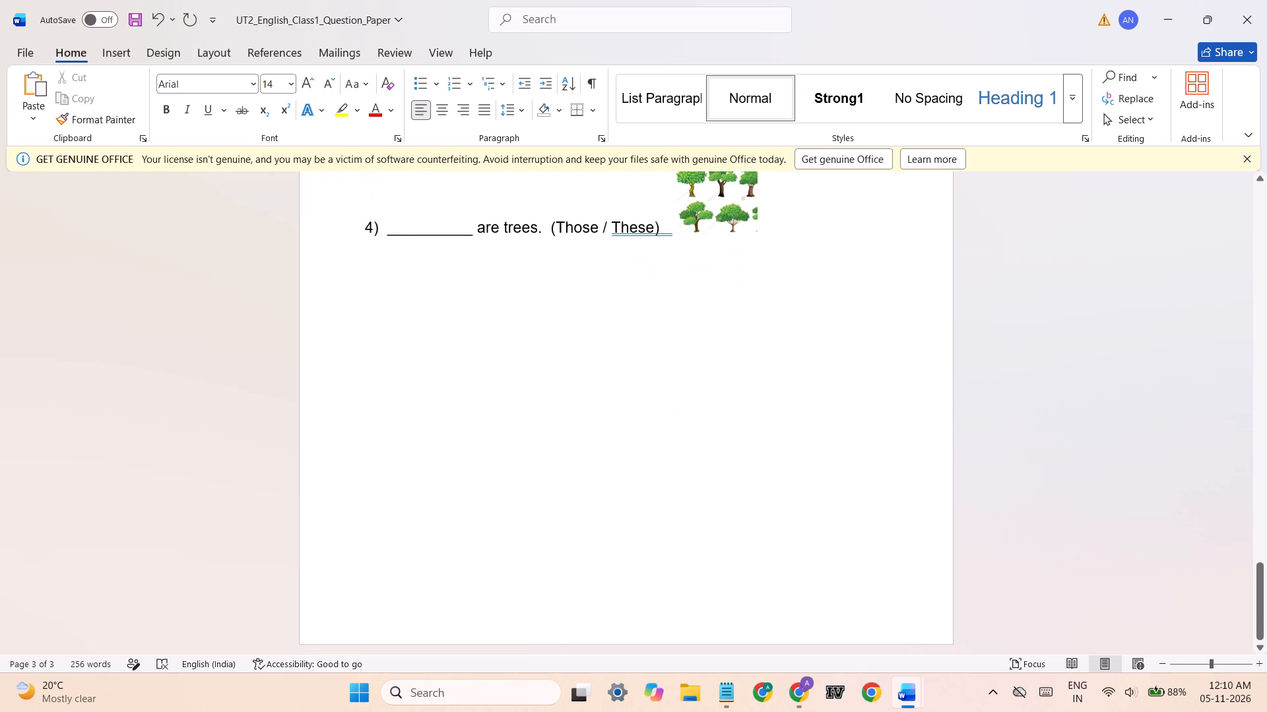
pyautogui.scroll(3, 632, 365)
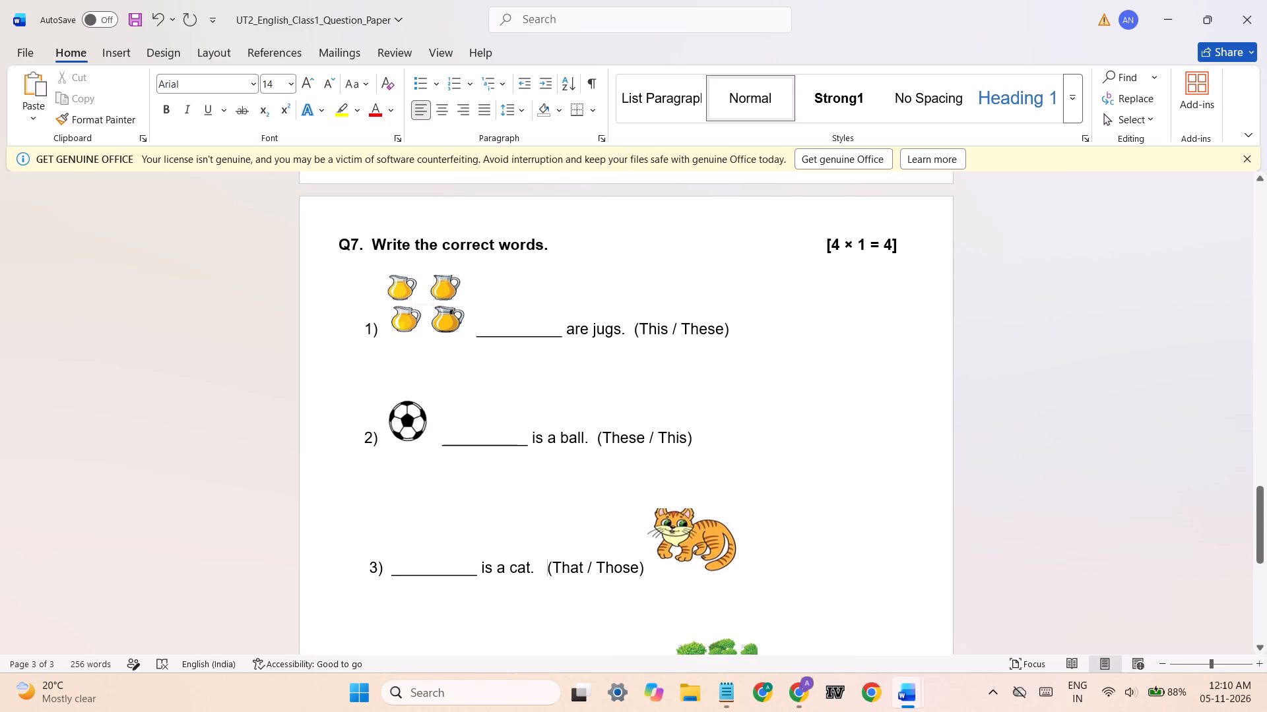
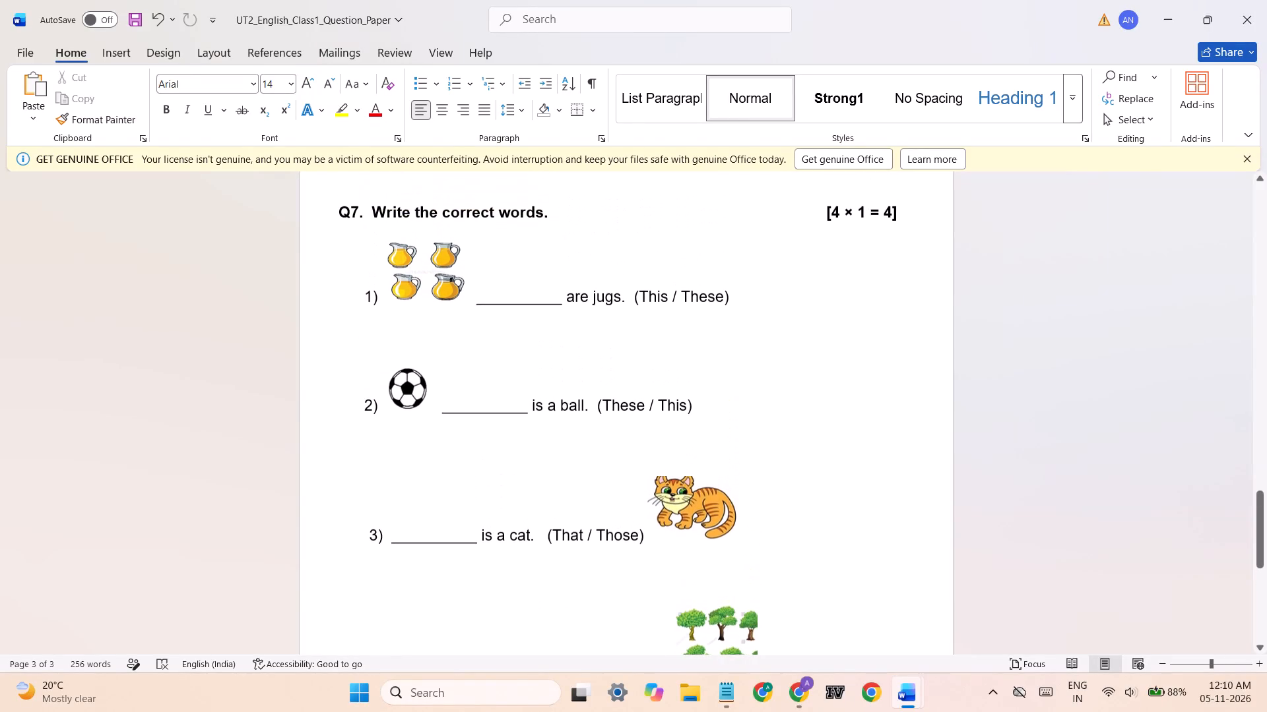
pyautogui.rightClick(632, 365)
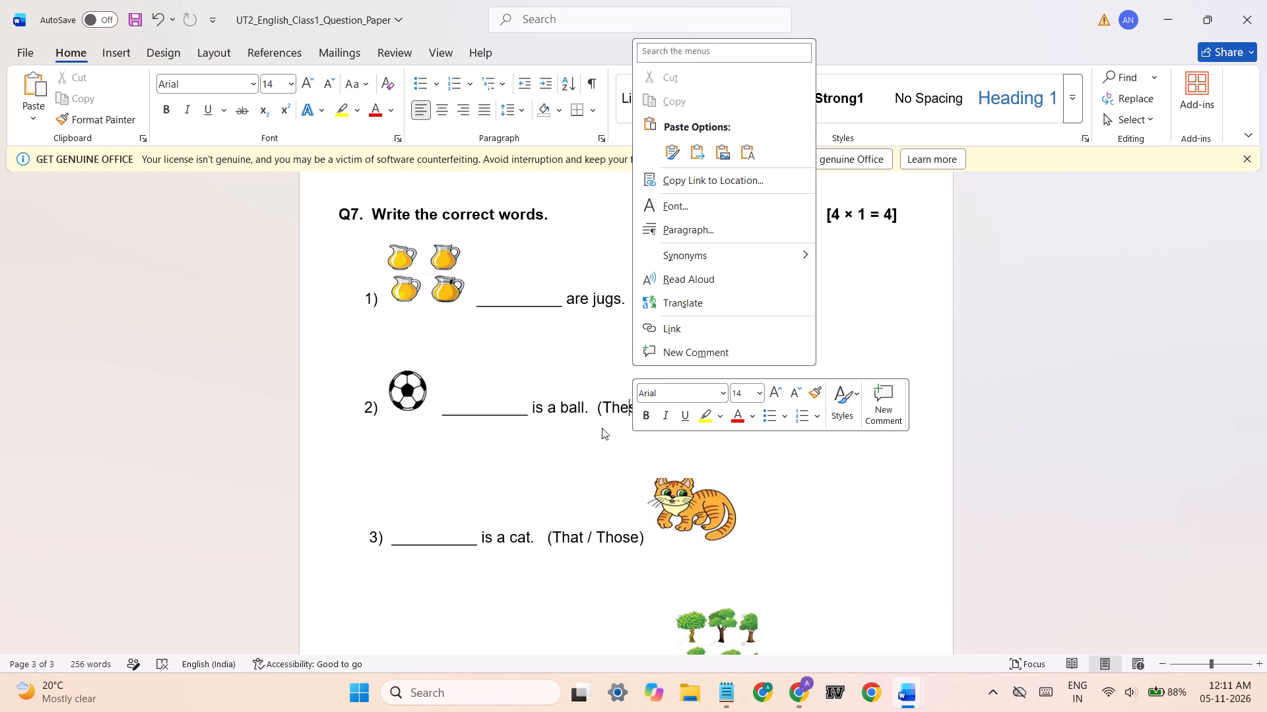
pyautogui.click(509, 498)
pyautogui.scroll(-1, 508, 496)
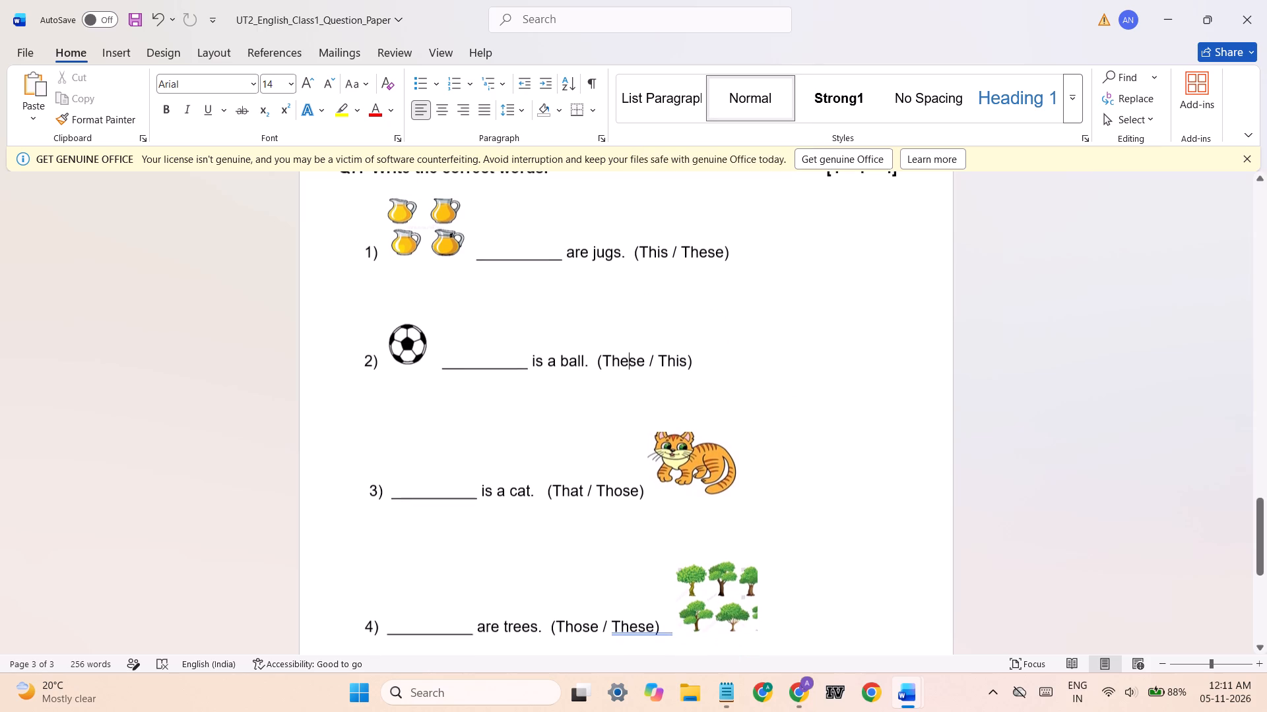
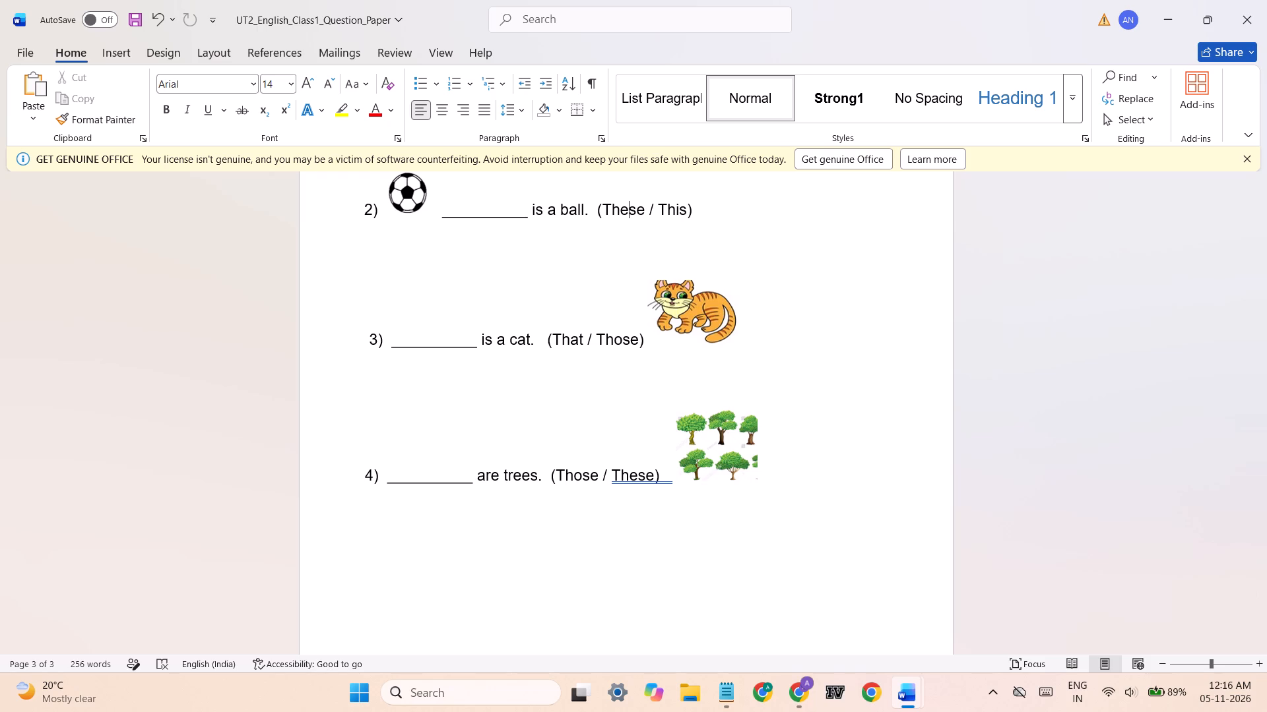
# Replace the option "These" with "That" in Q7 item 4, the "are trees" sentence.
pyautogui.click(651, 475)
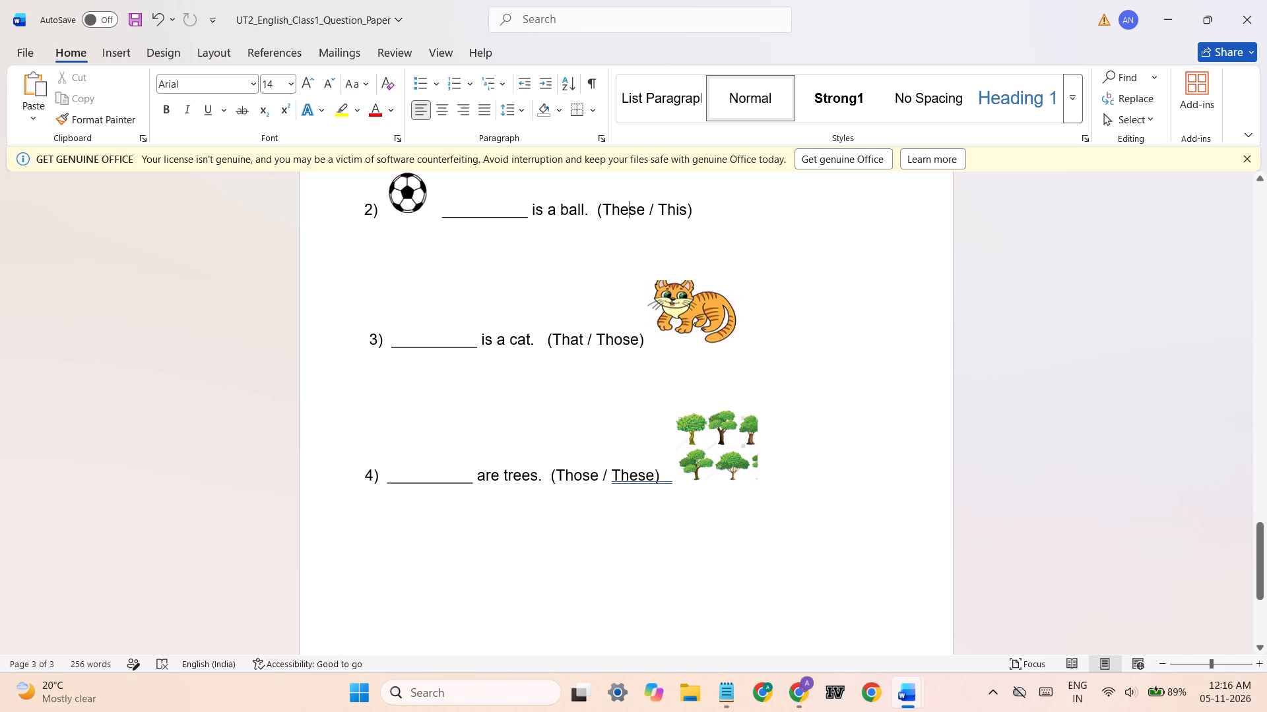
pyautogui.press('BackSpace')
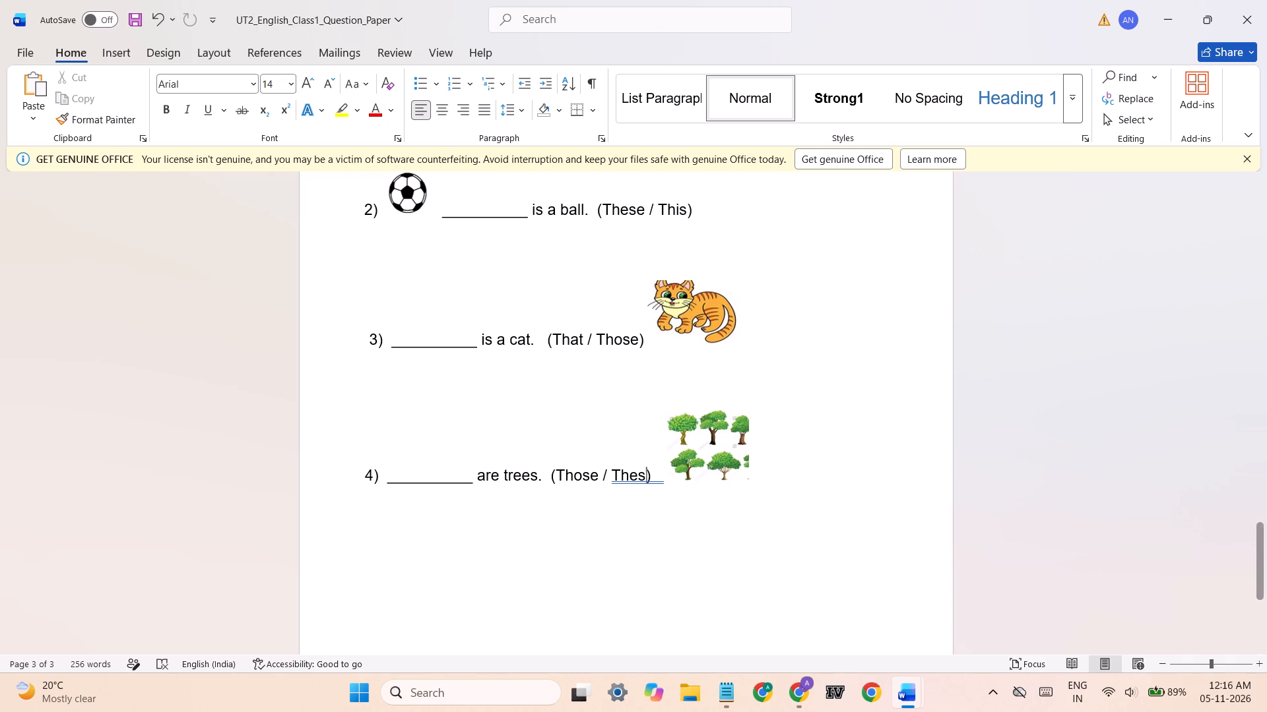
pyautogui.press('BackSpace')
pyautogui.press('BackSpace')
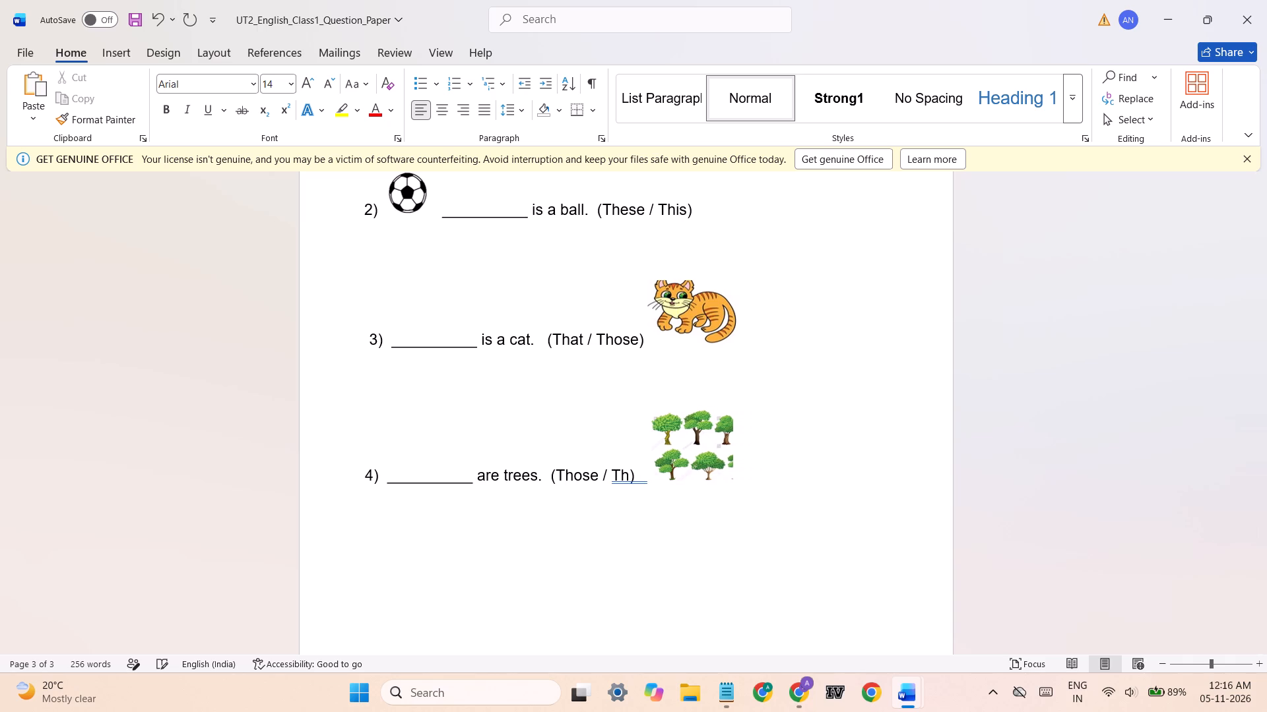
pyautogui.press('a')
pyautogui.press('t')
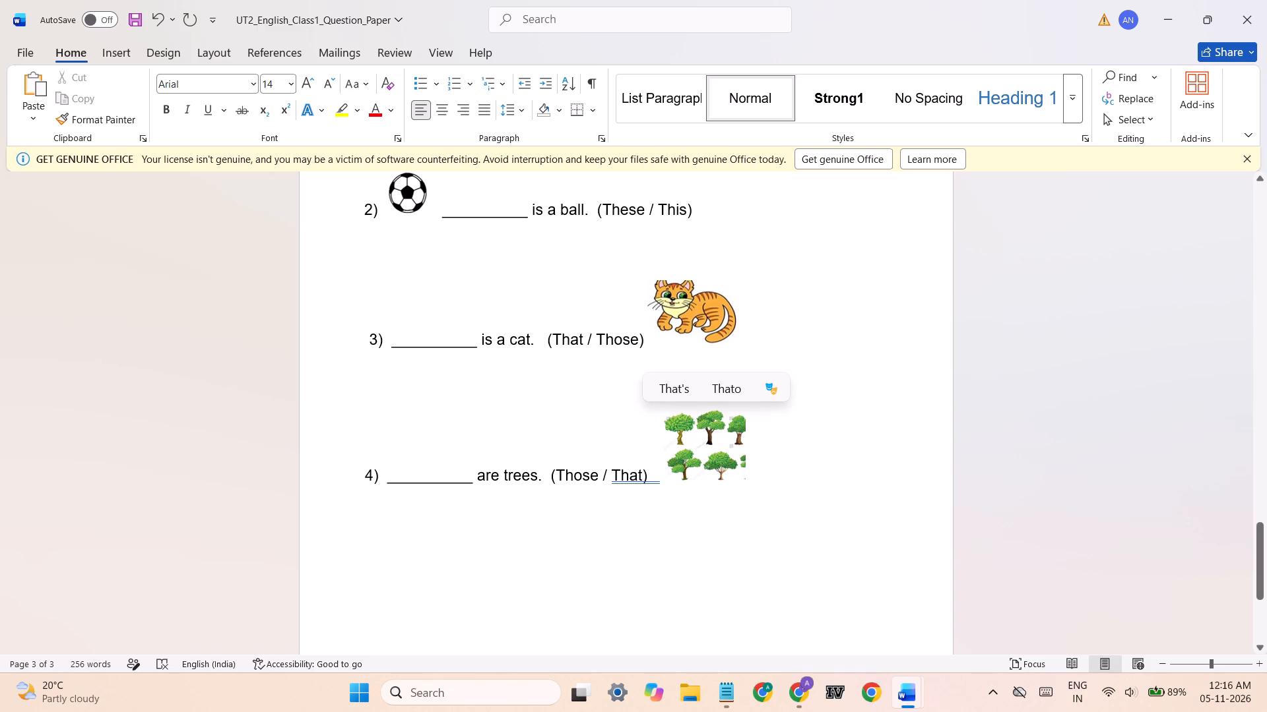
# Check the Q7 items and save the English question paper.
pyautogui.scroll(1, 466, 392)
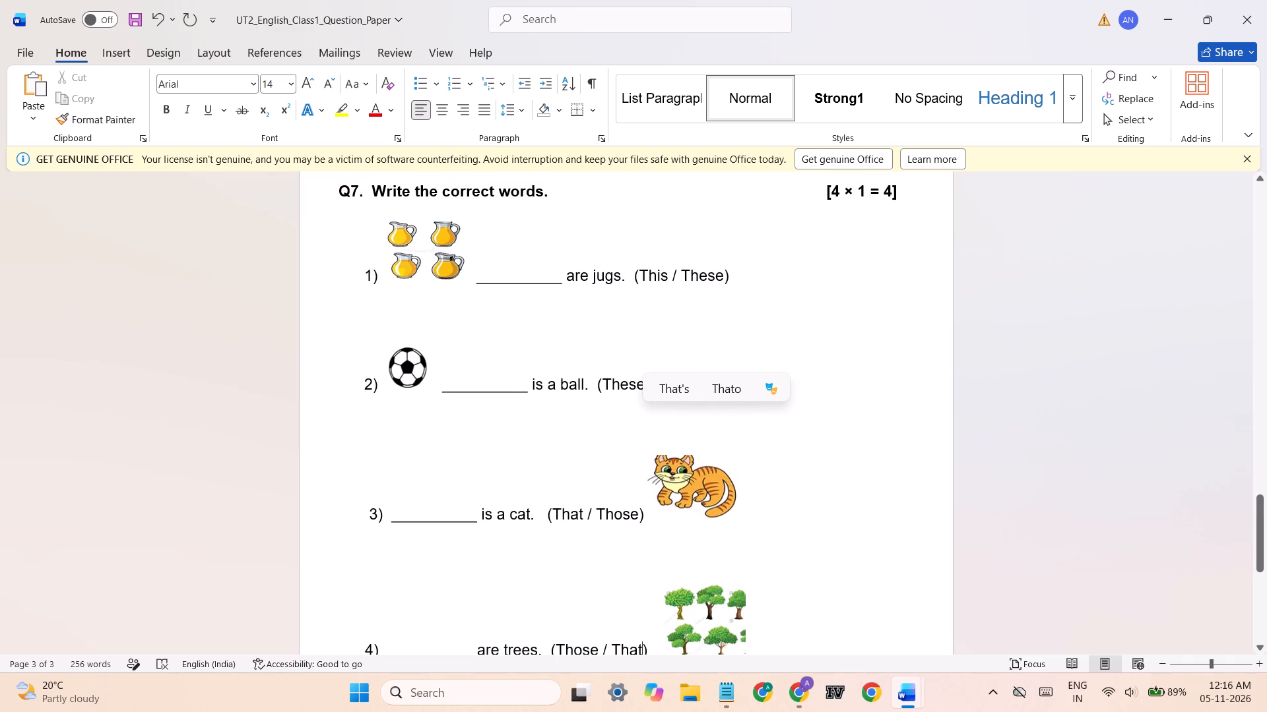
pyautogui.scroll(-1, 466, 392)
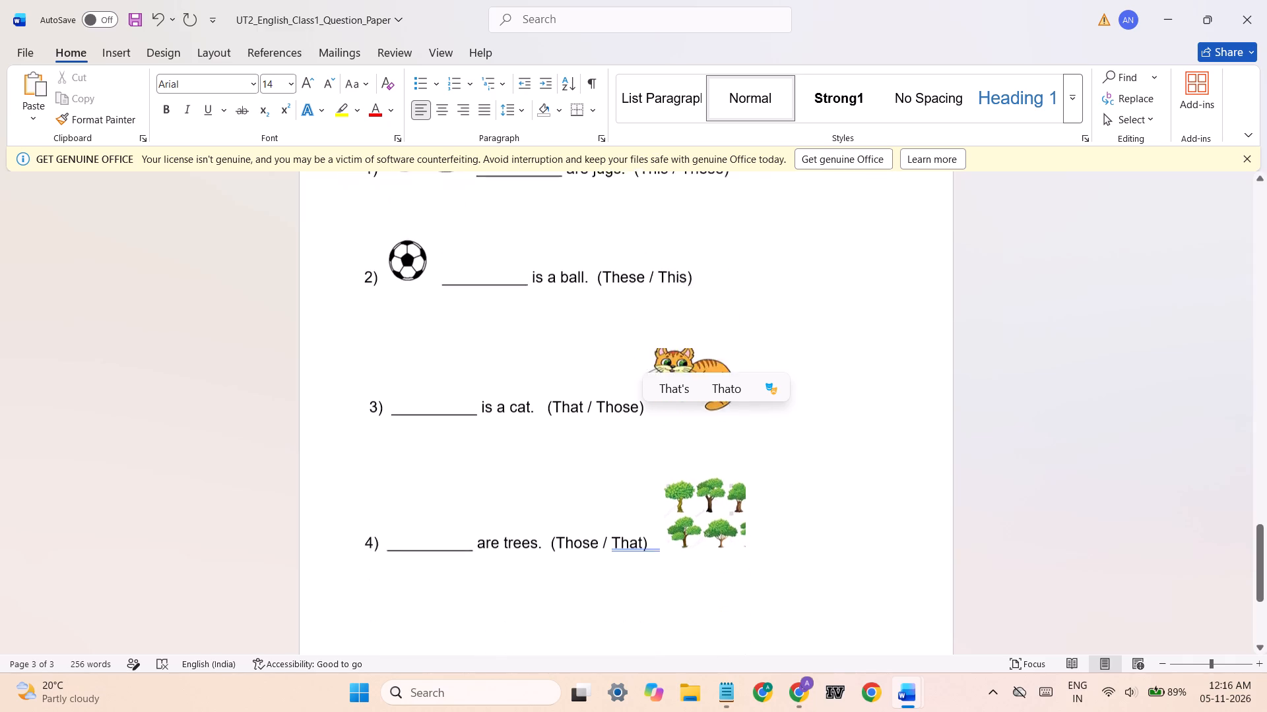
pyautogui.scroll(-1, 466, 392)
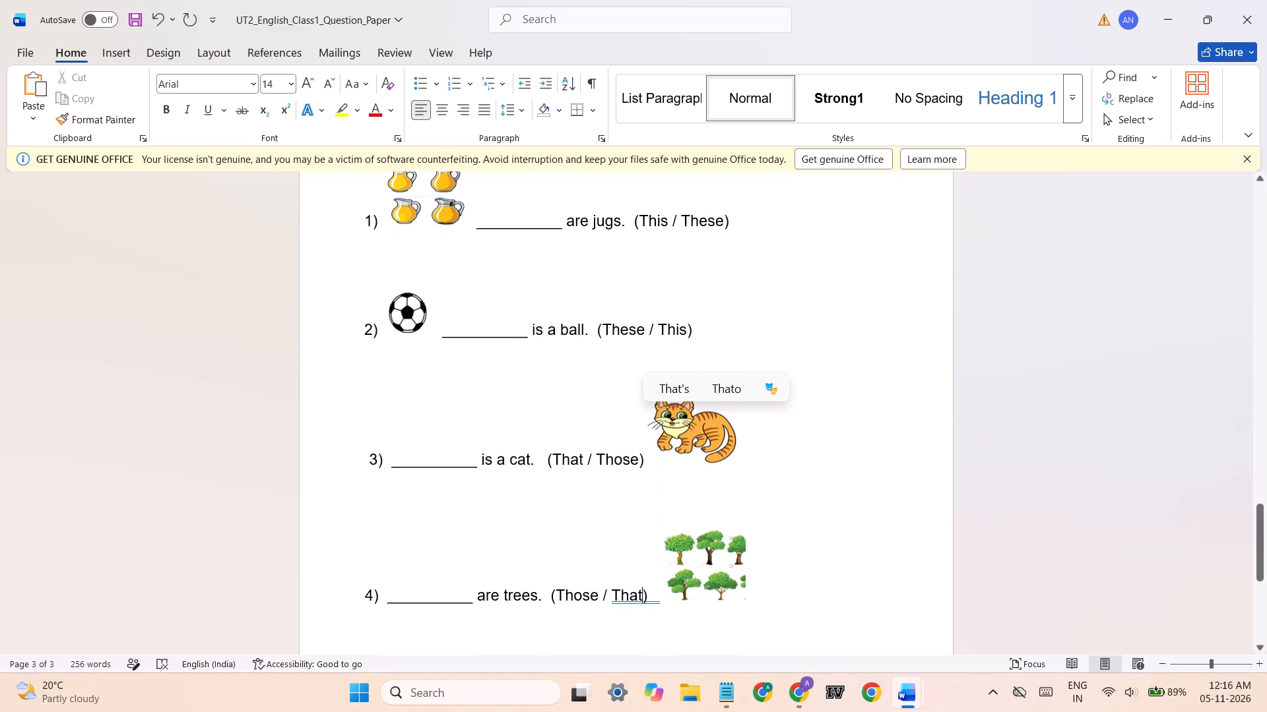
pyautogui.scroll(1, 466, 392)
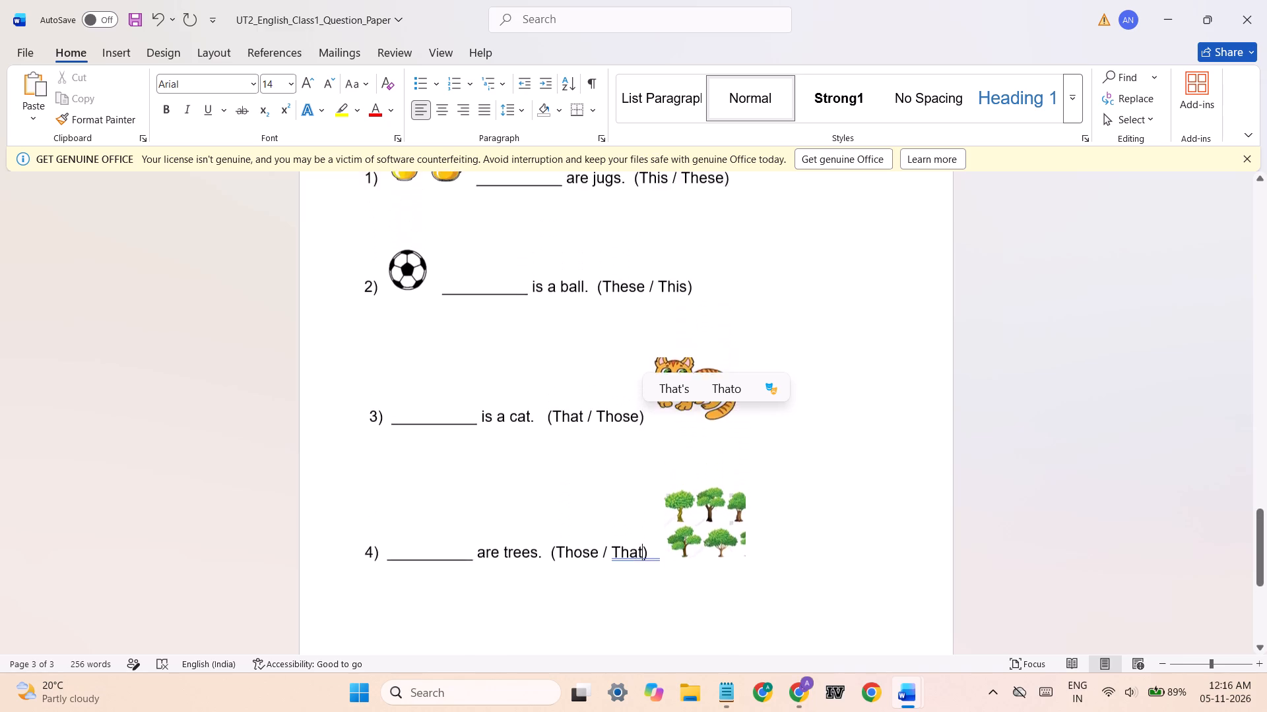
pyautogui.scroll(1, 466, 392)
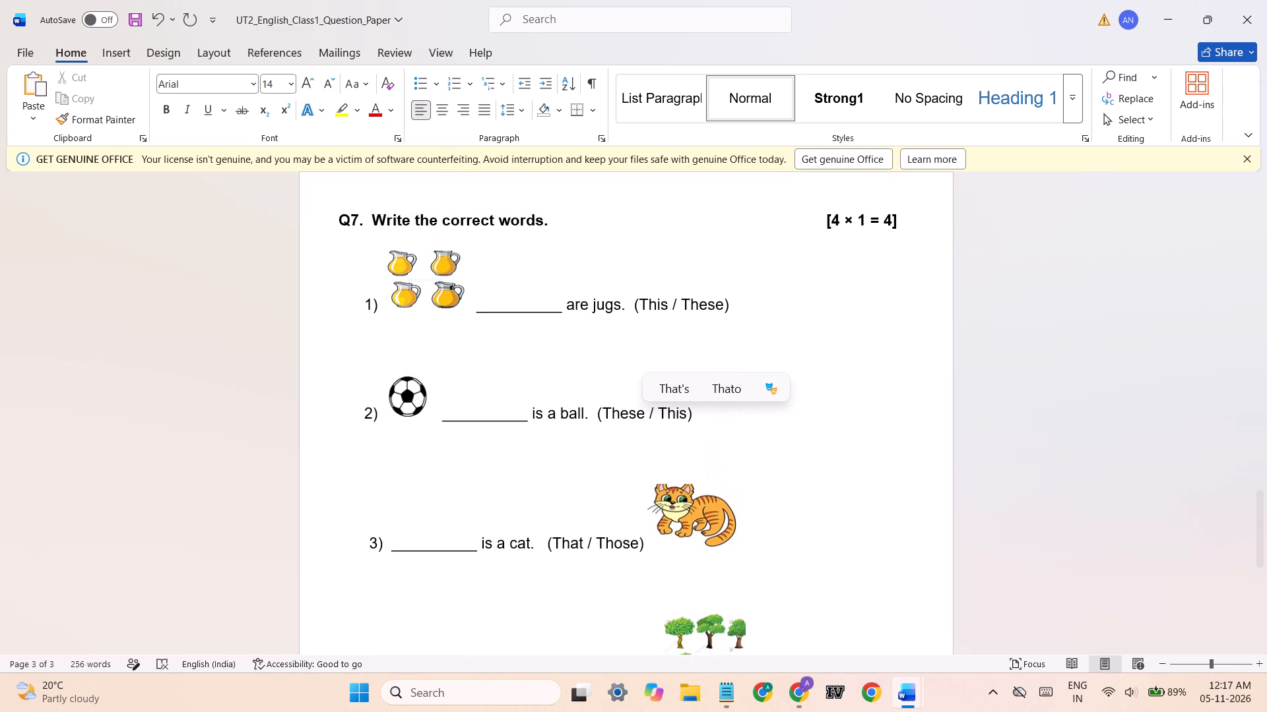
pyautogui.scroll(-2, 466, 392)
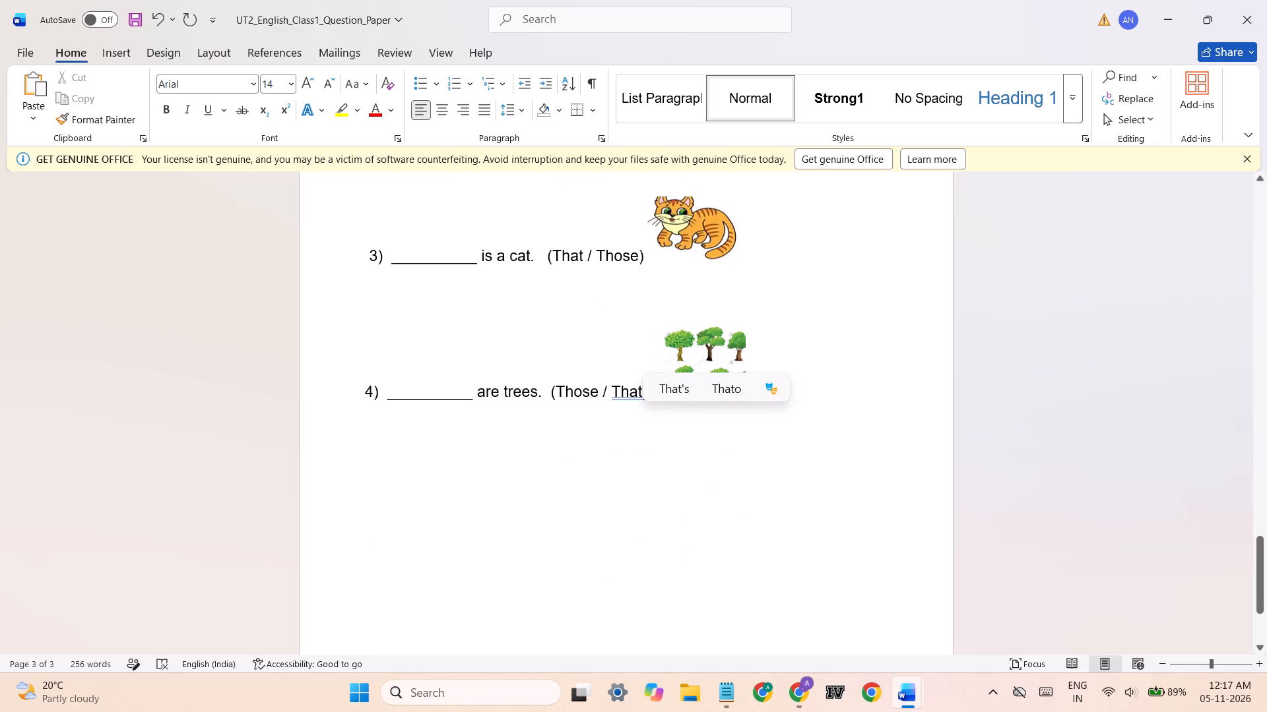
pyautogui.scroll(-2, 466, 392)
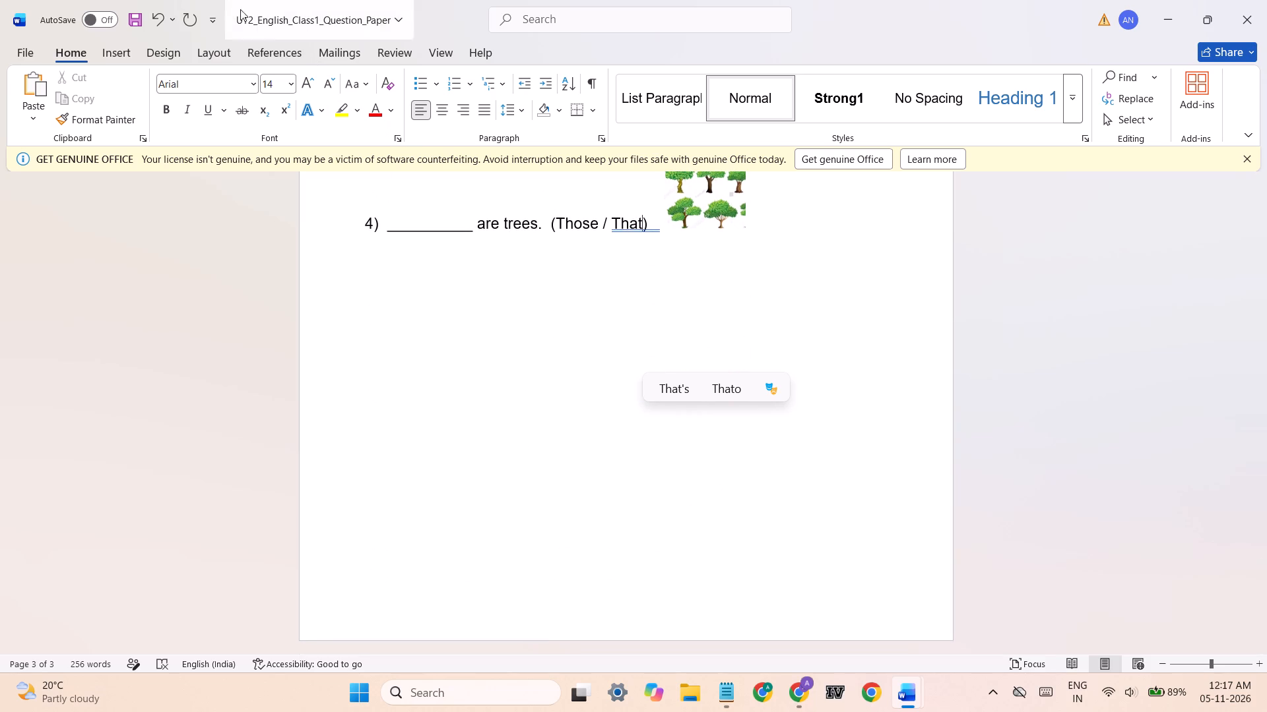
pyautogui.click(141, 21)
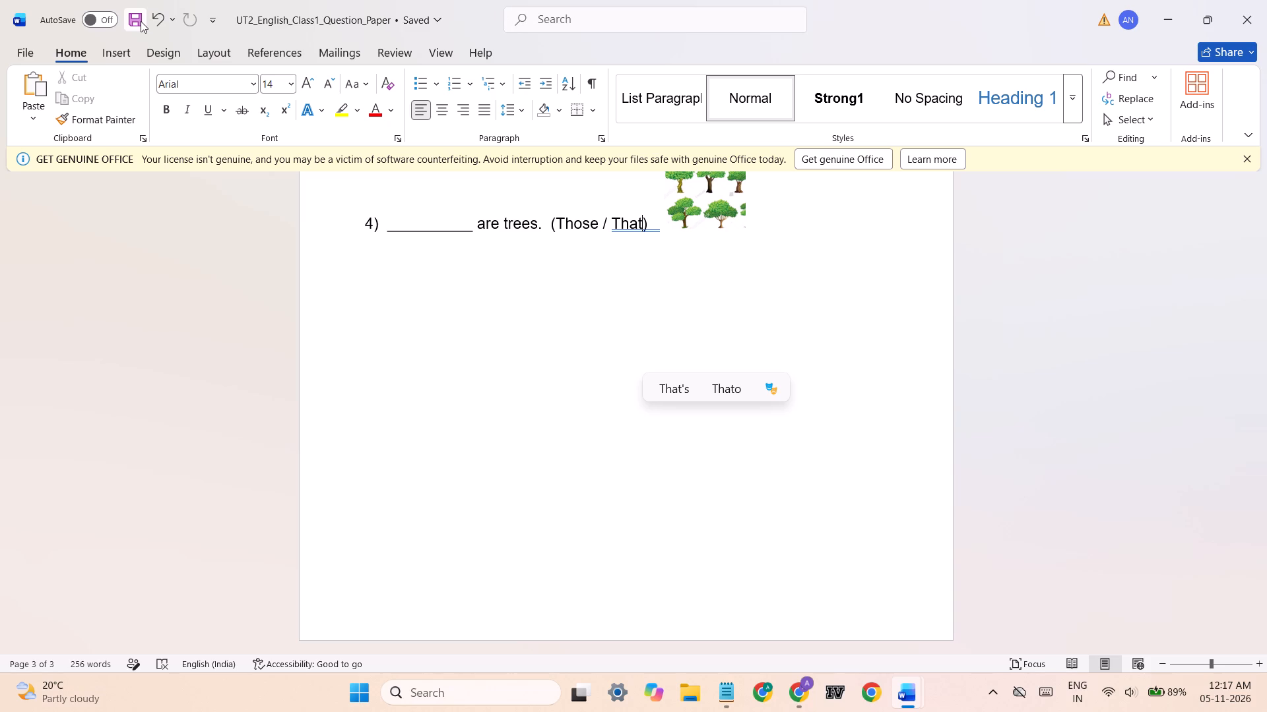
pyautogui.click(141, 21)
pyautogui.click(141, 21)
# Review the whole English question paper from the school header through Q7.
pyautogui.scroll(8, 145, 346)
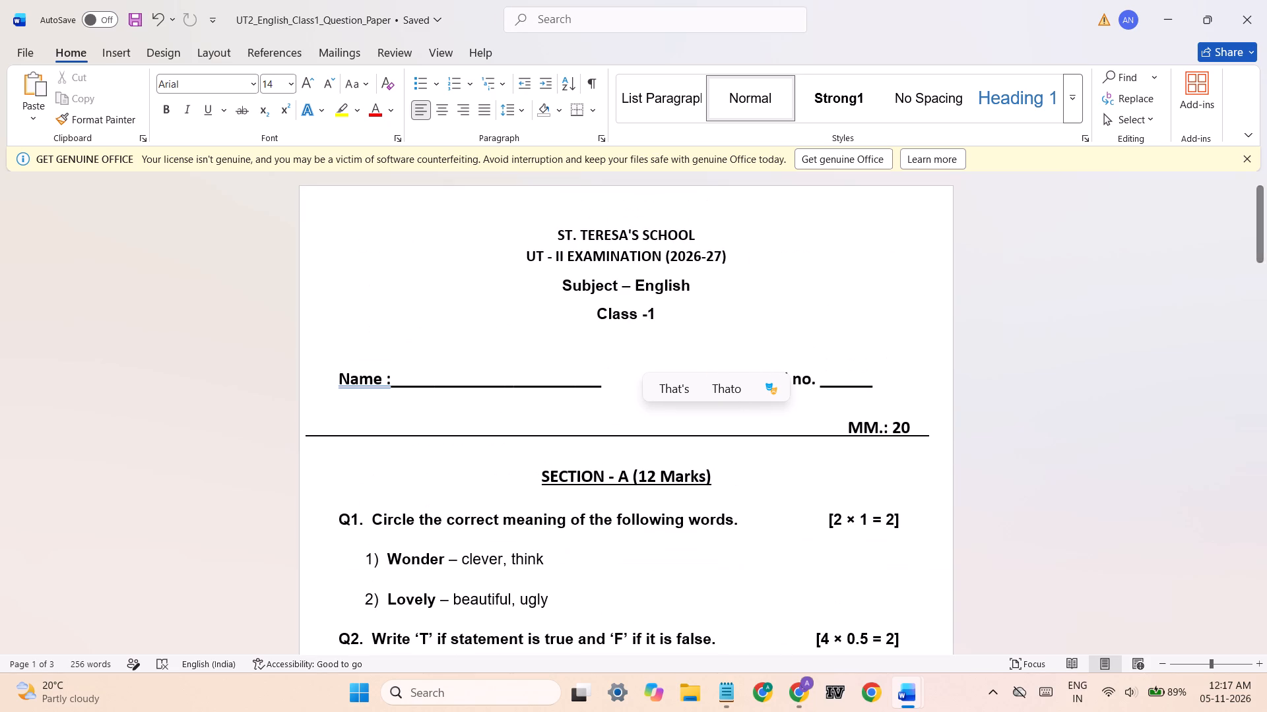
pyautogui.scroll(-2, 145, 346)
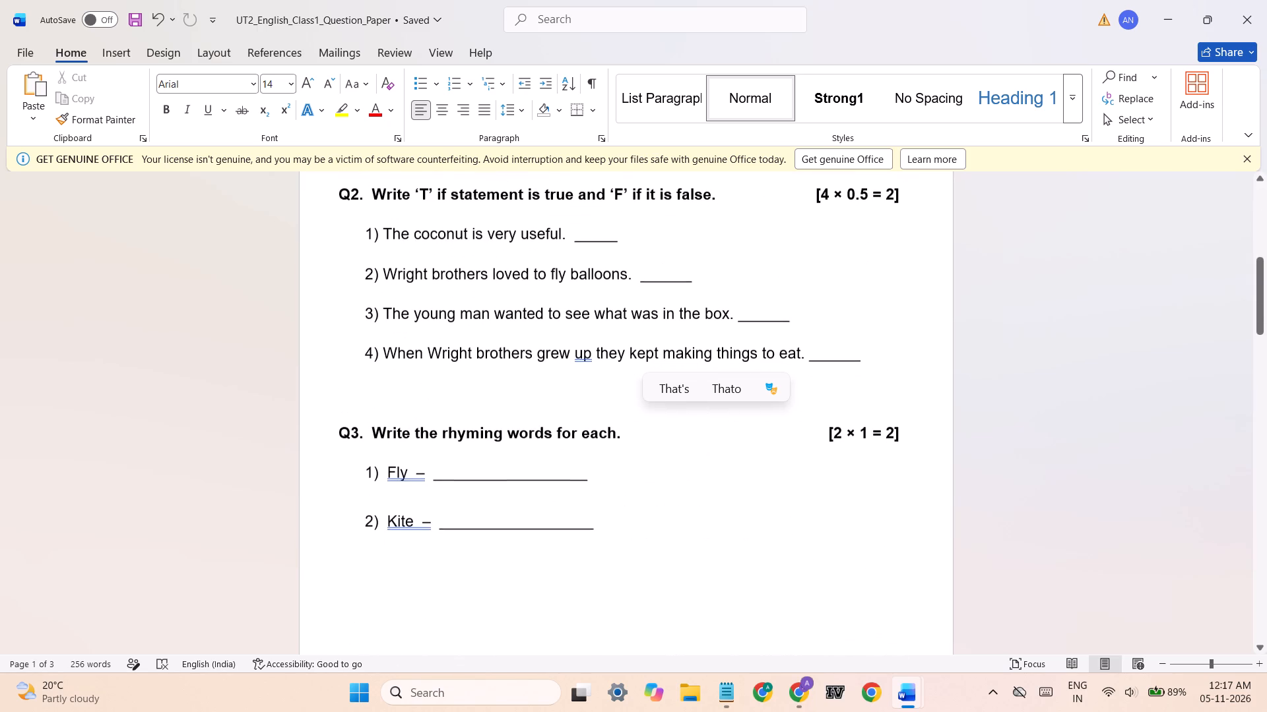
pyautogui.scroll(-3, 145, 346)
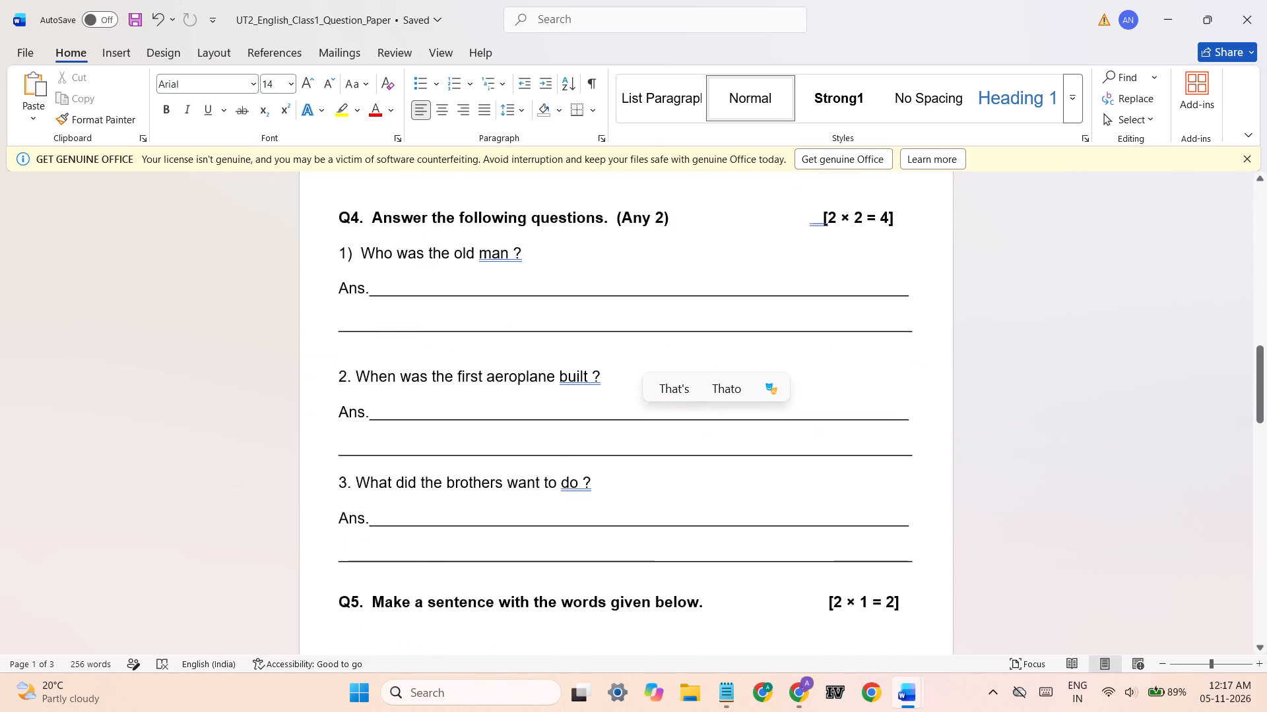
pyautogui.scroll(-8, 145, 346)
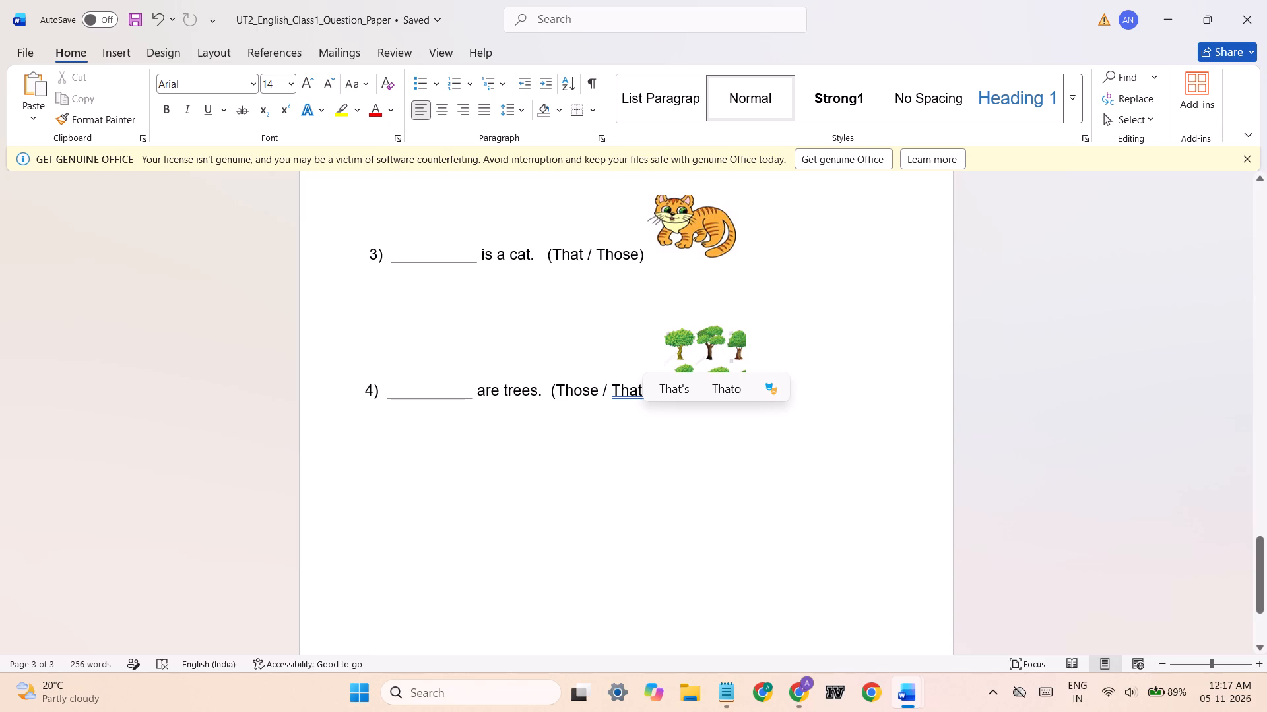
pyautogui.keyDown('ctrl'); pyautogui.scroll(2, 177, 300); pyautogui.keyUp('ctrl')
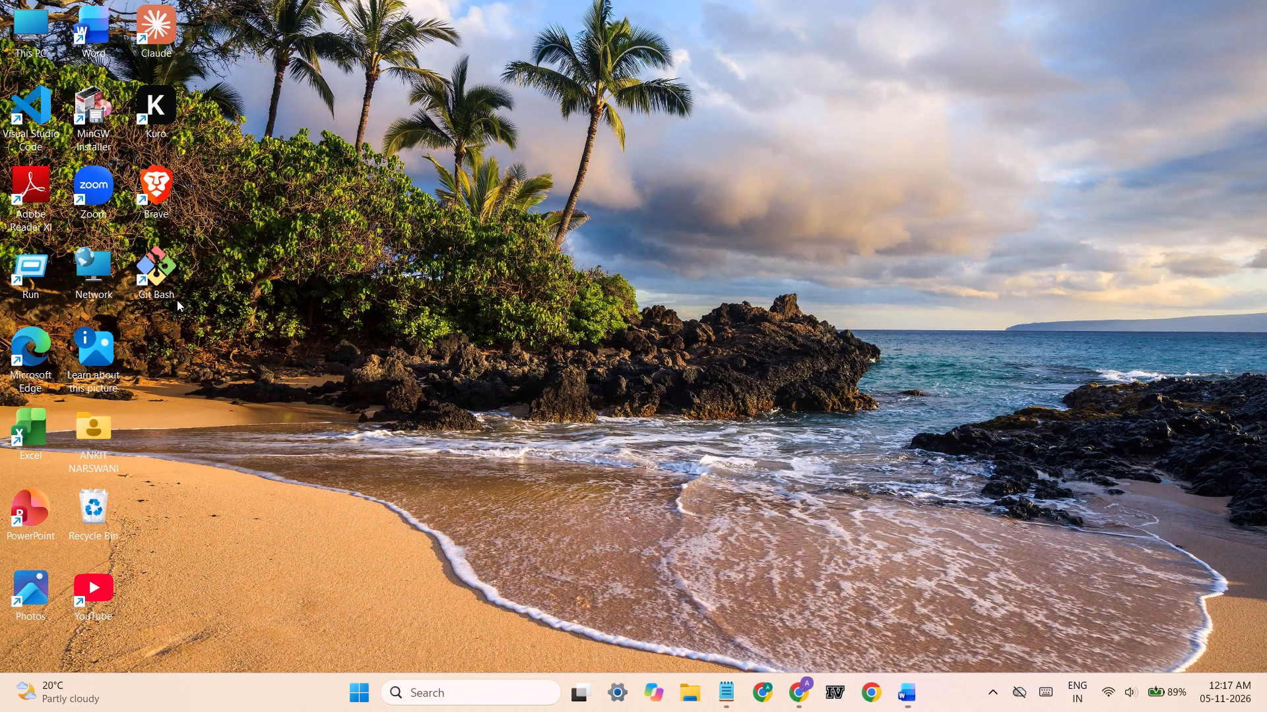
# Return to the UT2_English_Class1_Question_Paper document, save it again and close it.
pyautogui.scroll(-1, 372, 504)
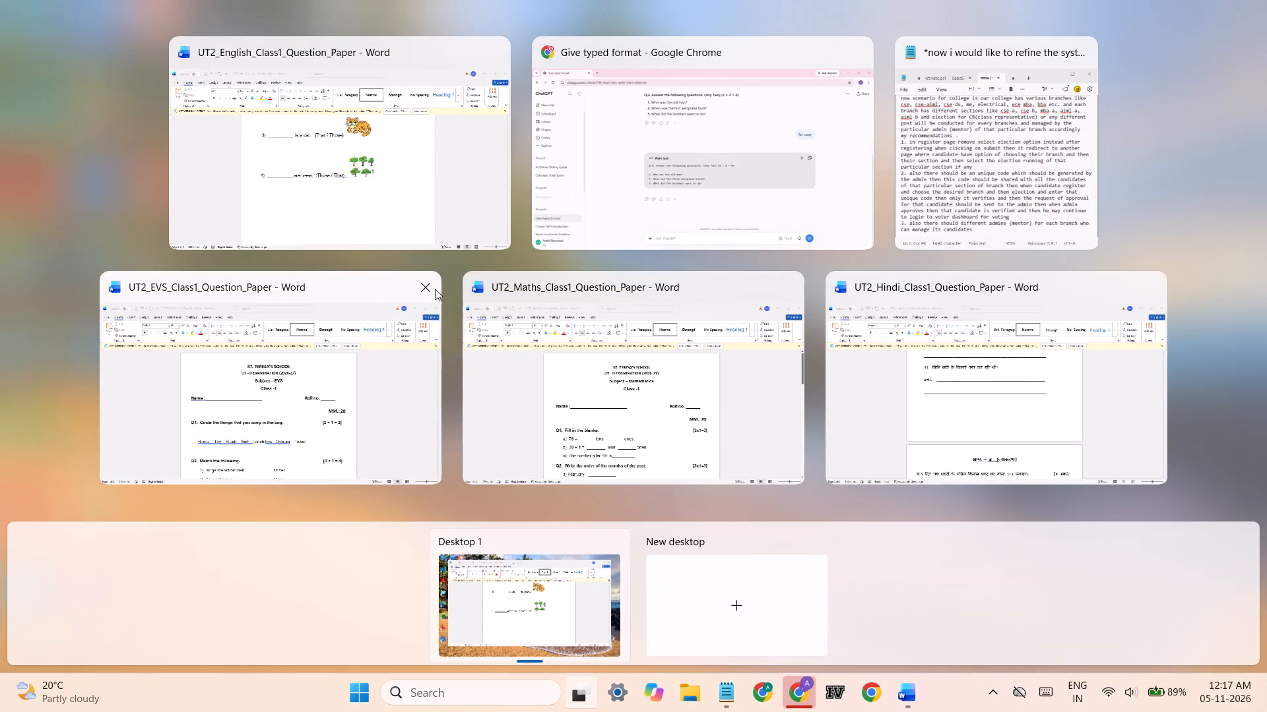
pyautogui.click(436, 210)
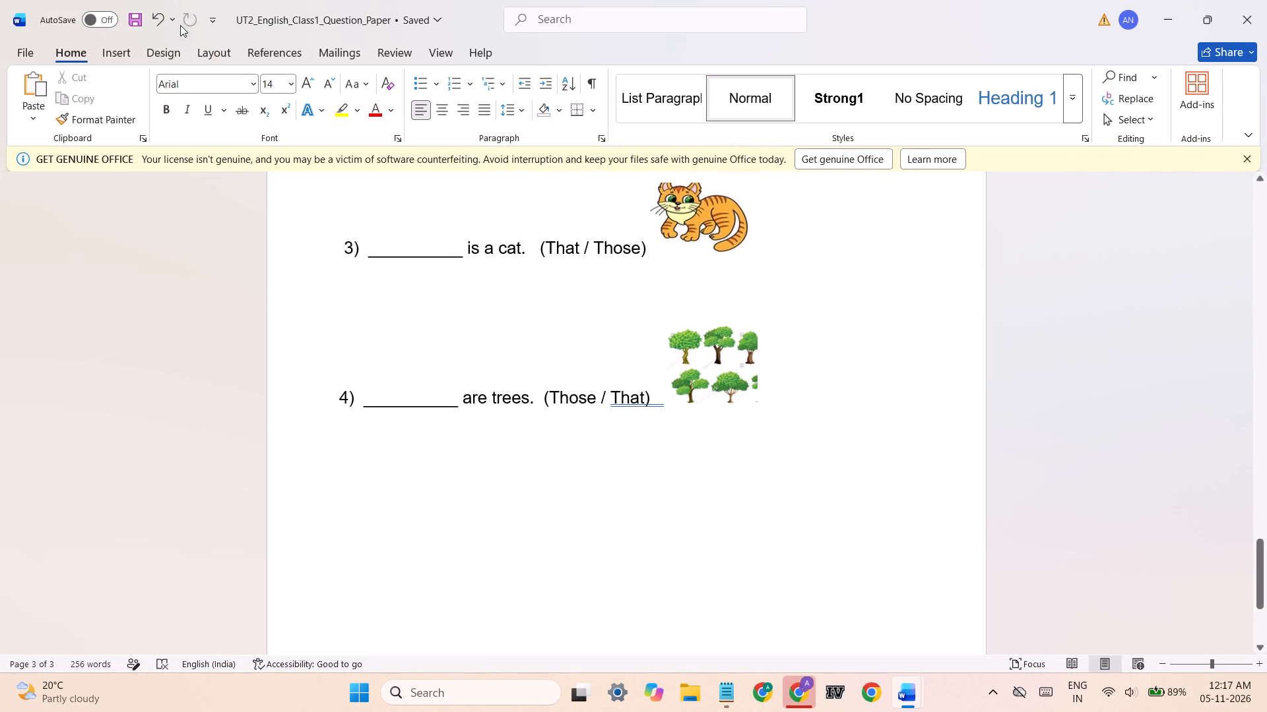
pyautogui.click(137, 13)
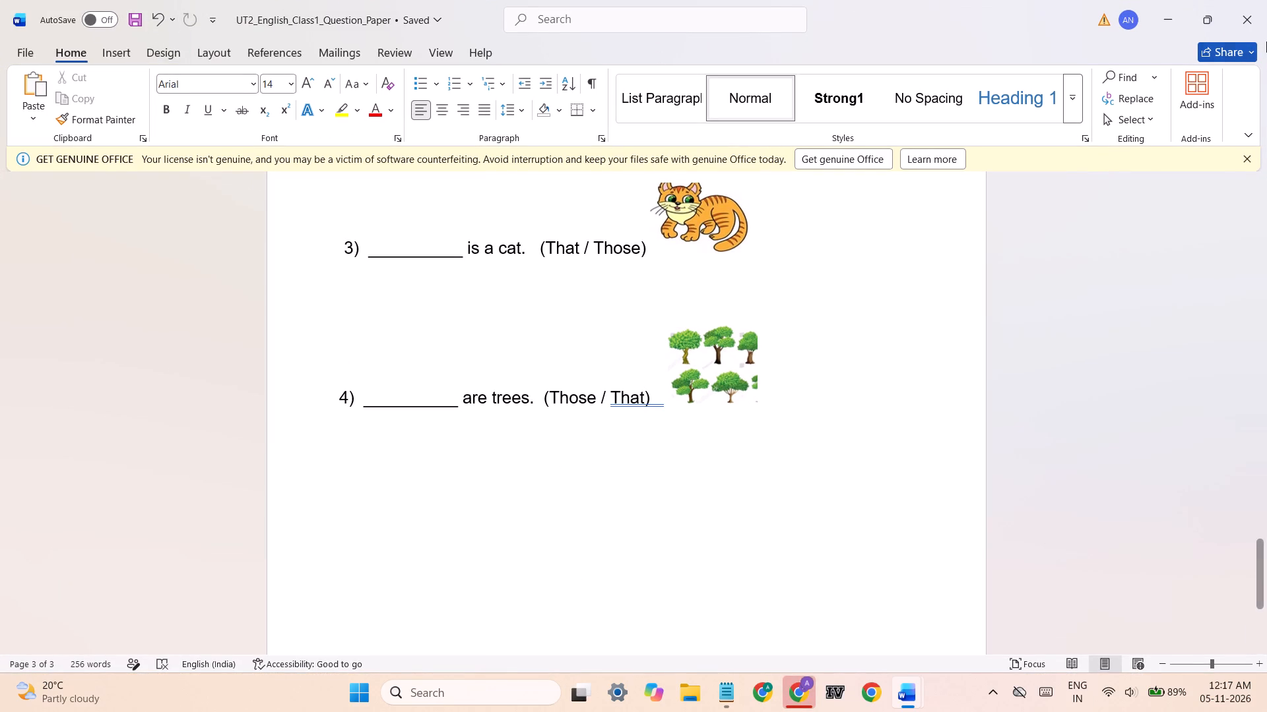
pyautogui.click(1266, 17)
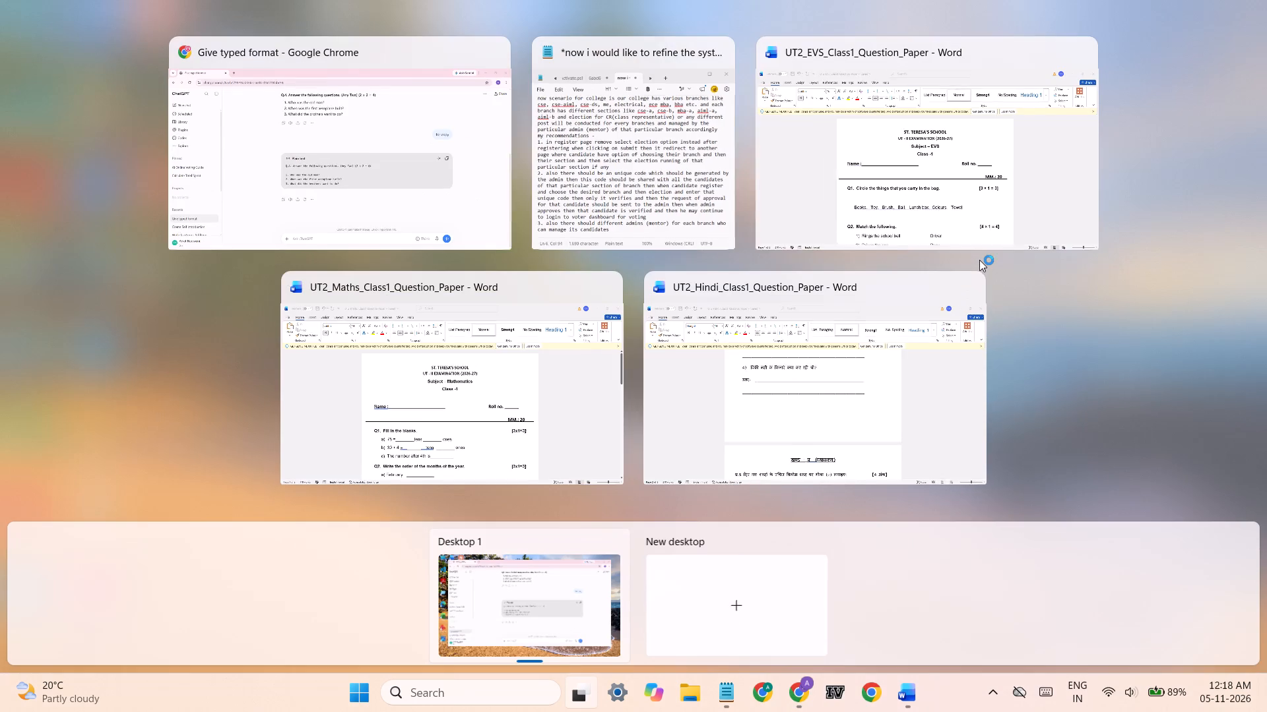
# Switch to the open UT2_EVS_Class1_Question_Paper document.
pyautogui.click(913, 177)
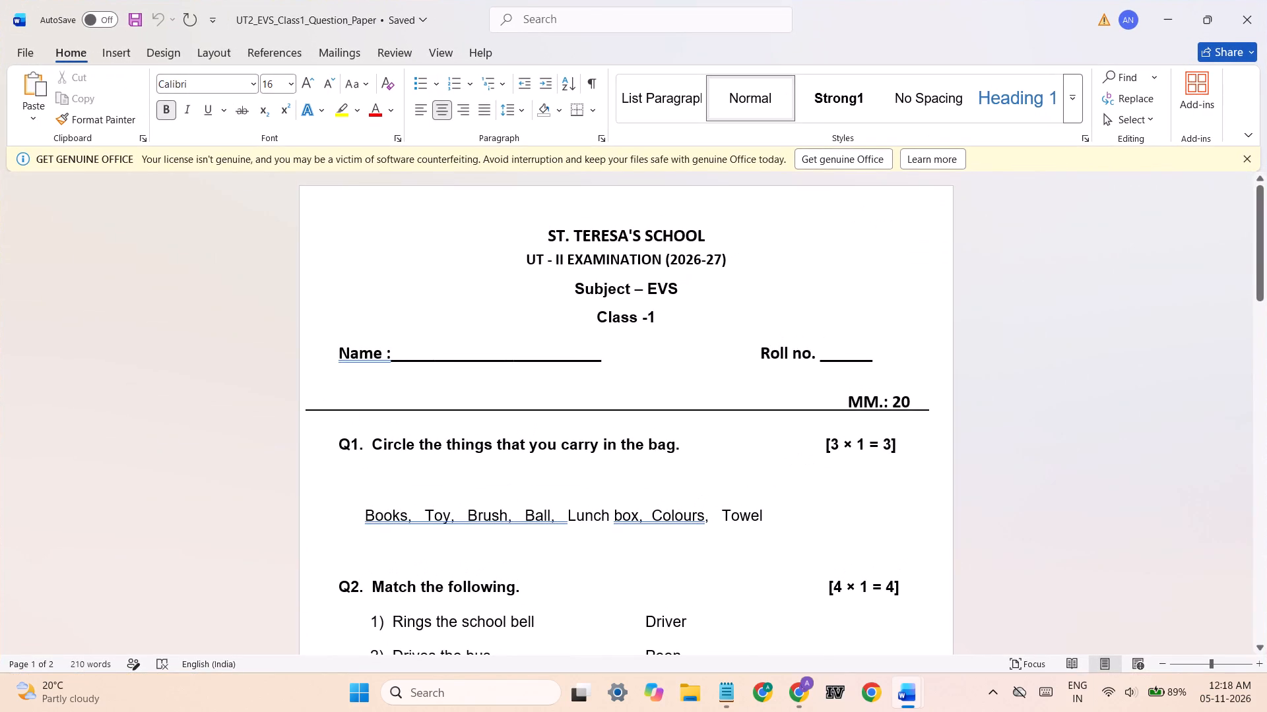
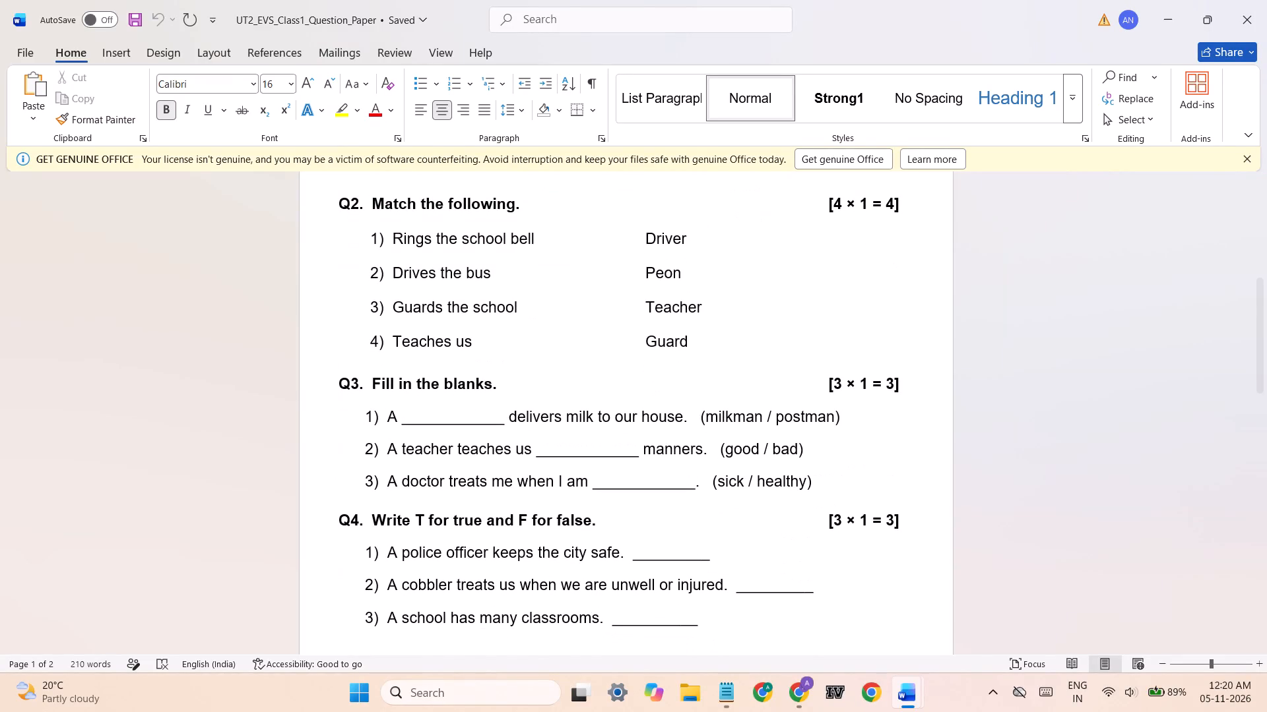
# Review questions Q1 to Q4 of the EVS paper, checking the wording, answer blanks and marks.
pyautogui.scroll(-1, 835, 338)
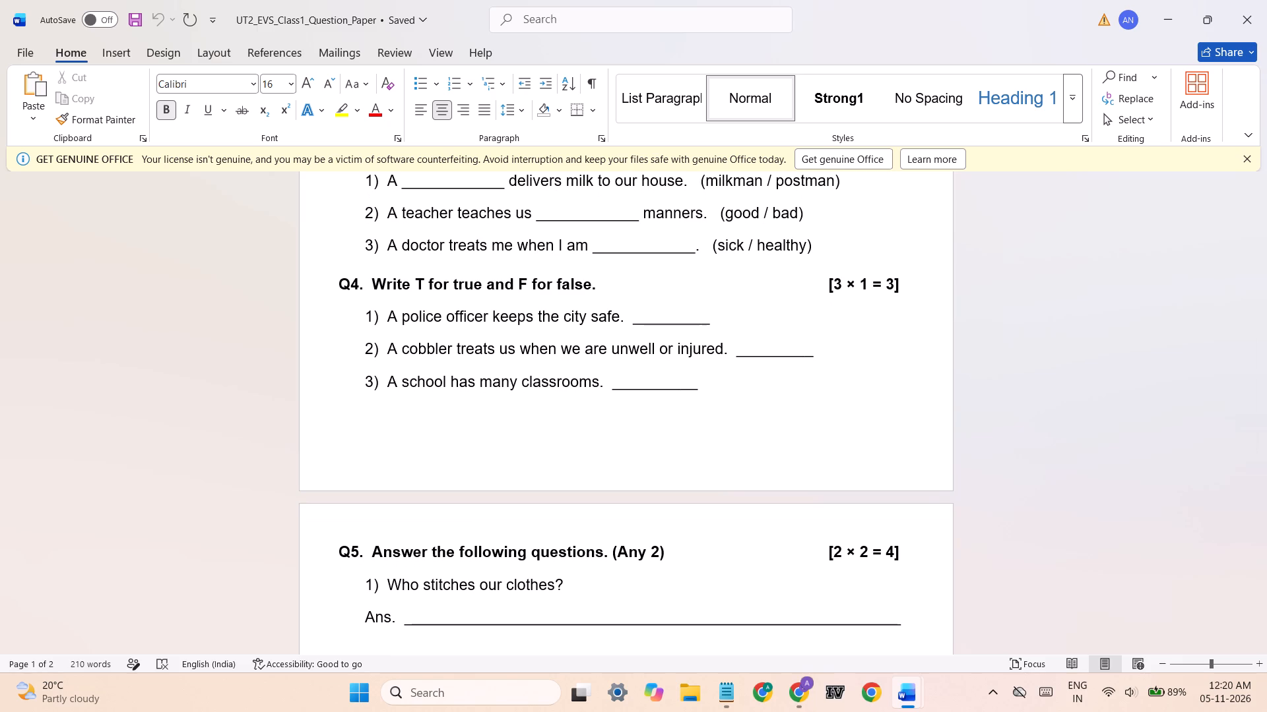
pyautogui.scroll(2, 835, 338)
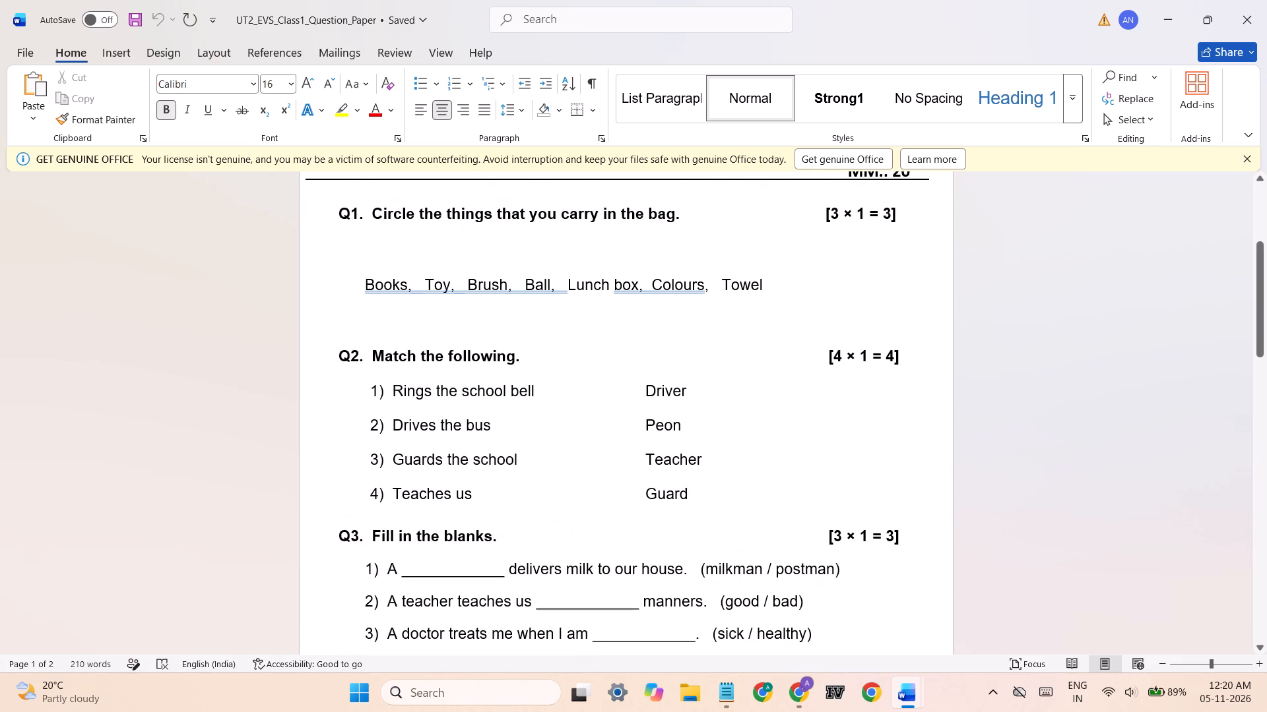
pyautogui.scroll(1, 835, 338)
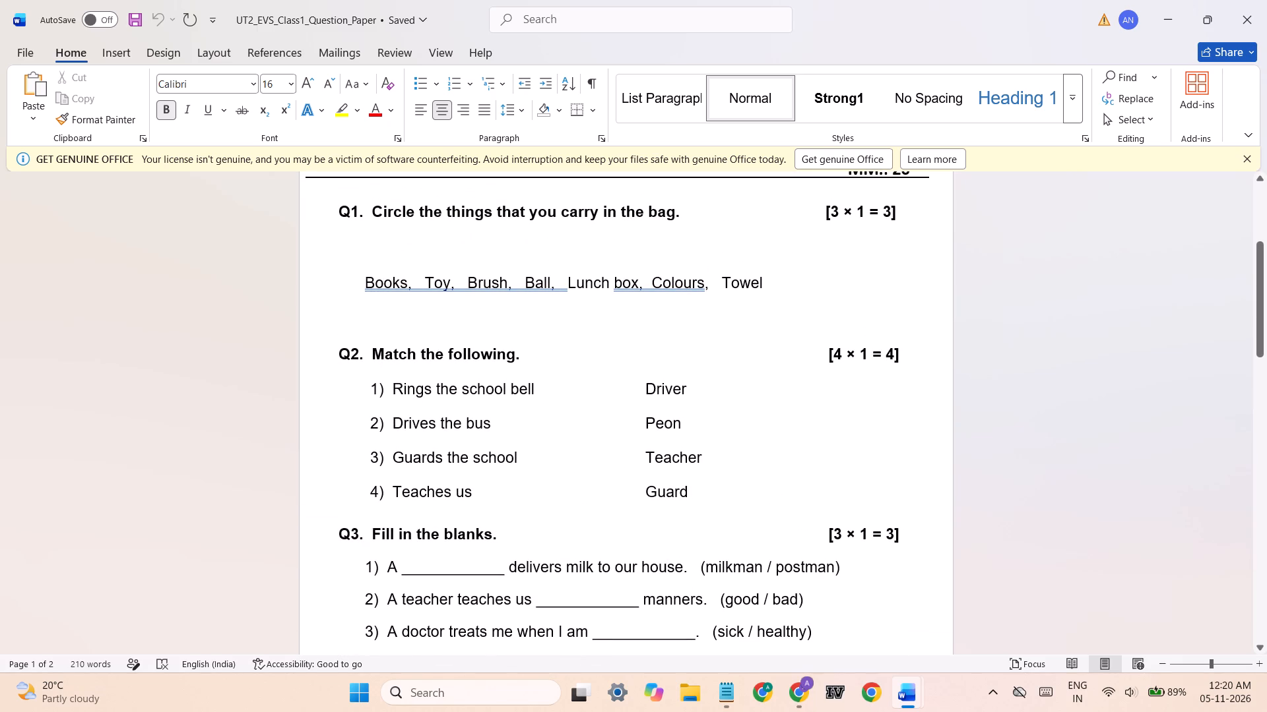
pyautogui.scroll(2, 835, 338)
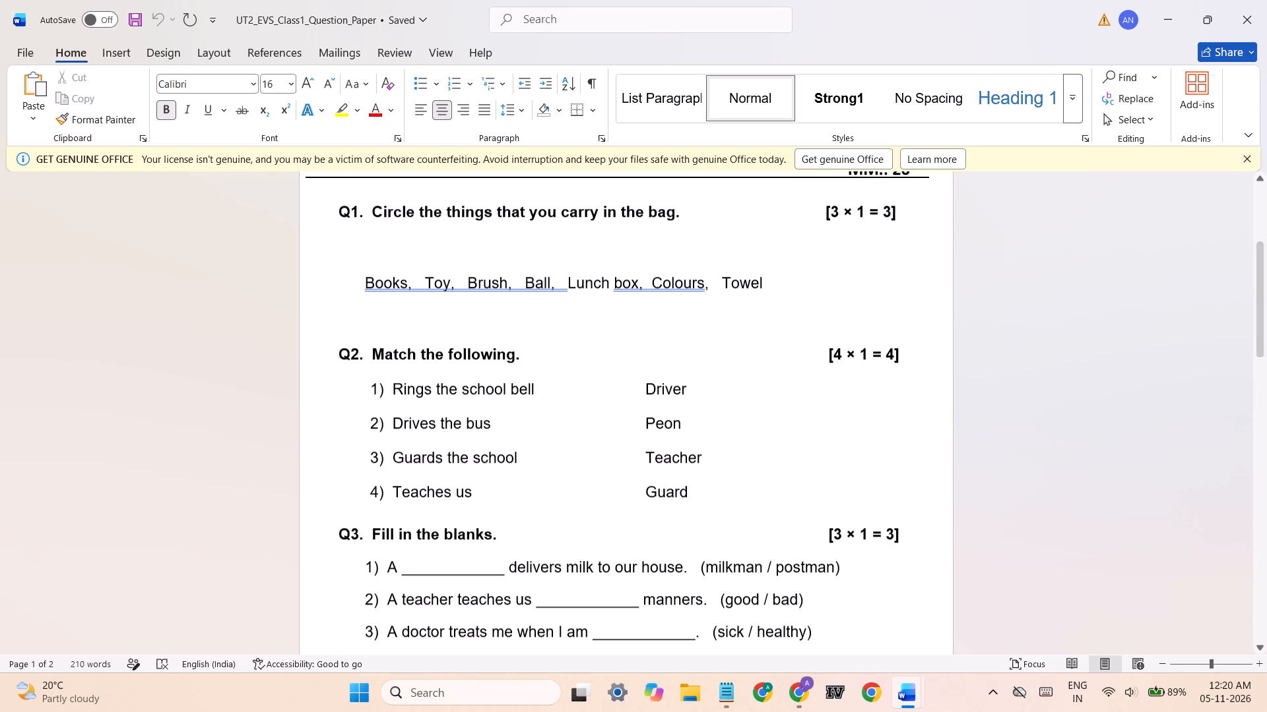
pyautogui.scroll(1, 835, 338)
pyautogui.scroll(-1, 835, 338)
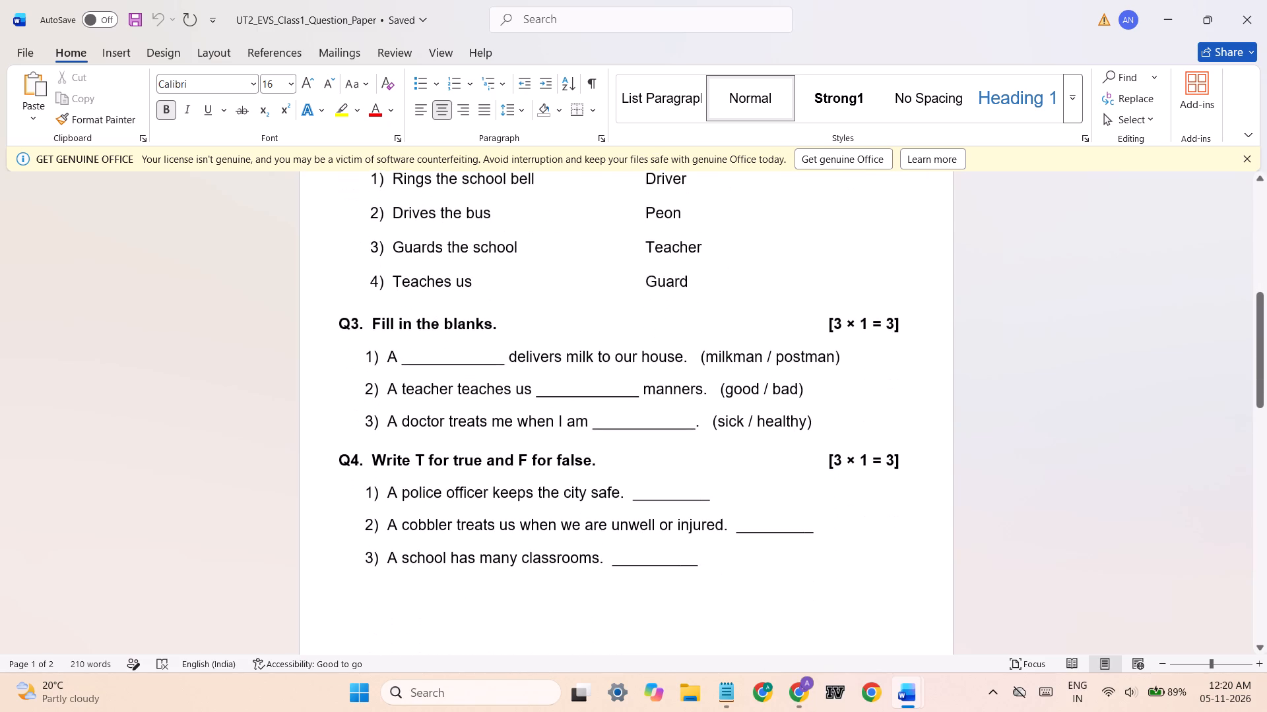
pyautogui.scroll(-1, 835, 338)
pyautogui.scroll(1, 835, 338)
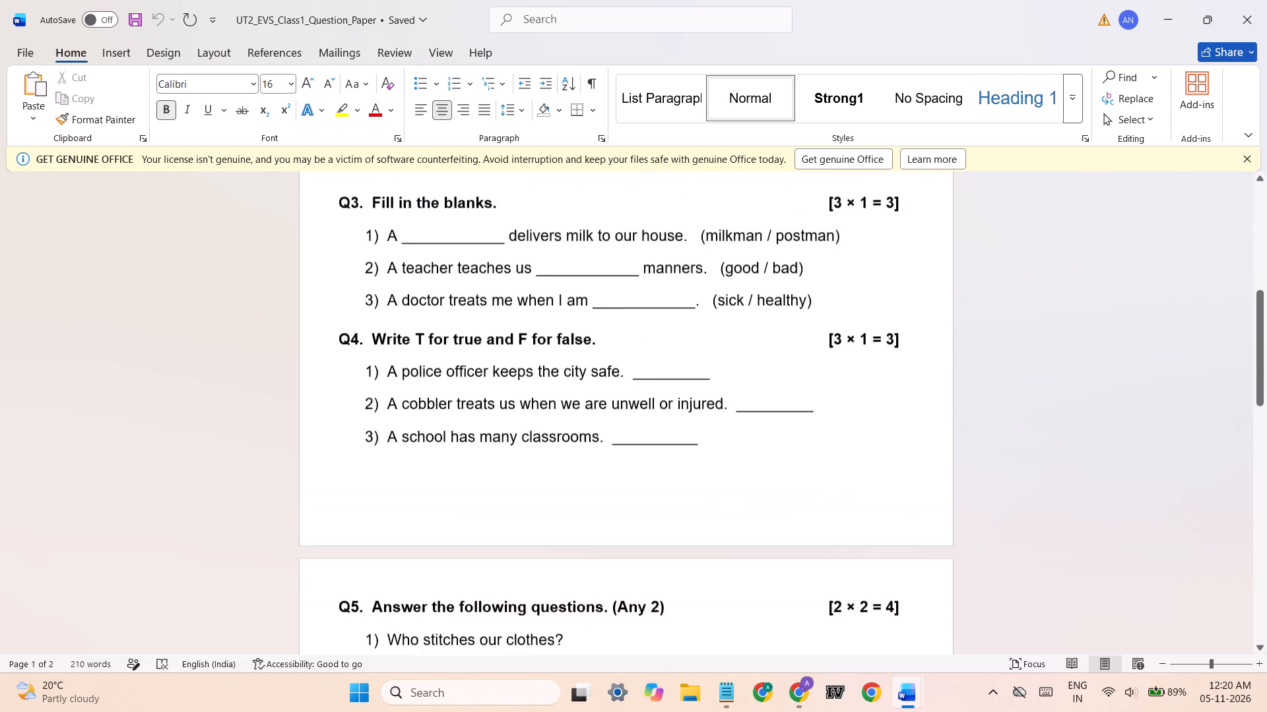
pyautogui.scroll(1, 835, 338)
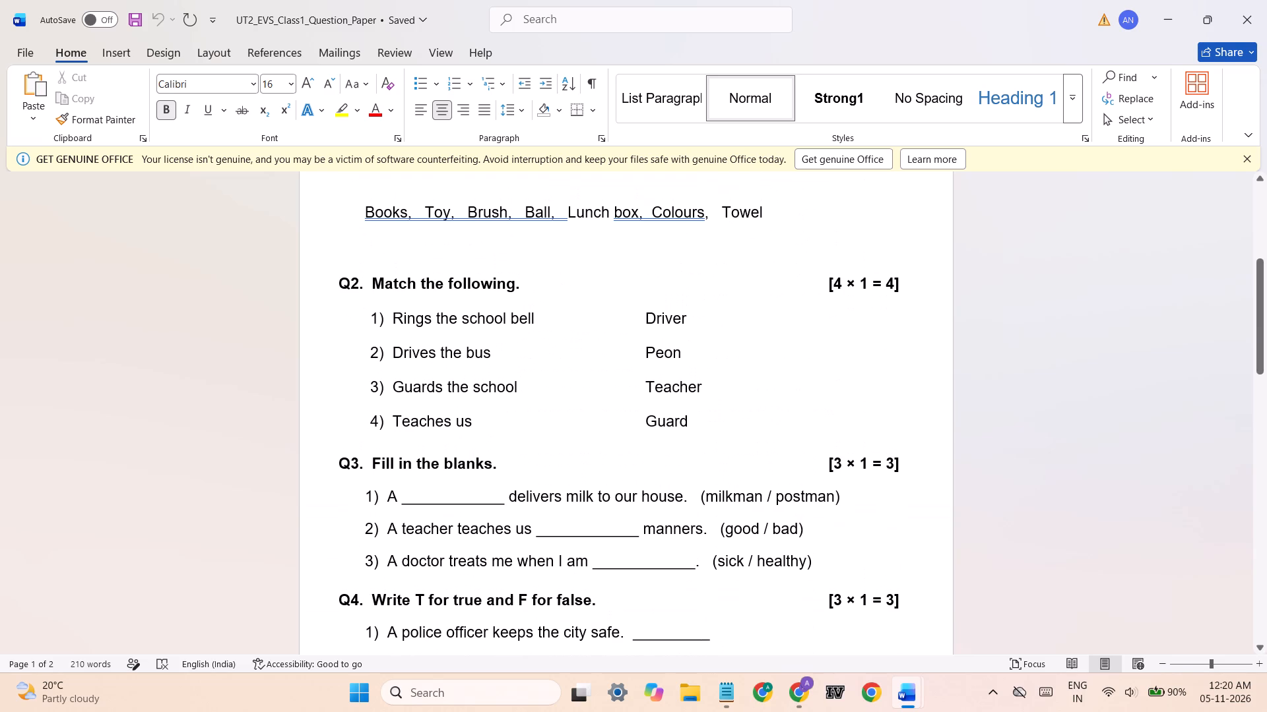
pyautogui.scroll(-2, 835, 338)
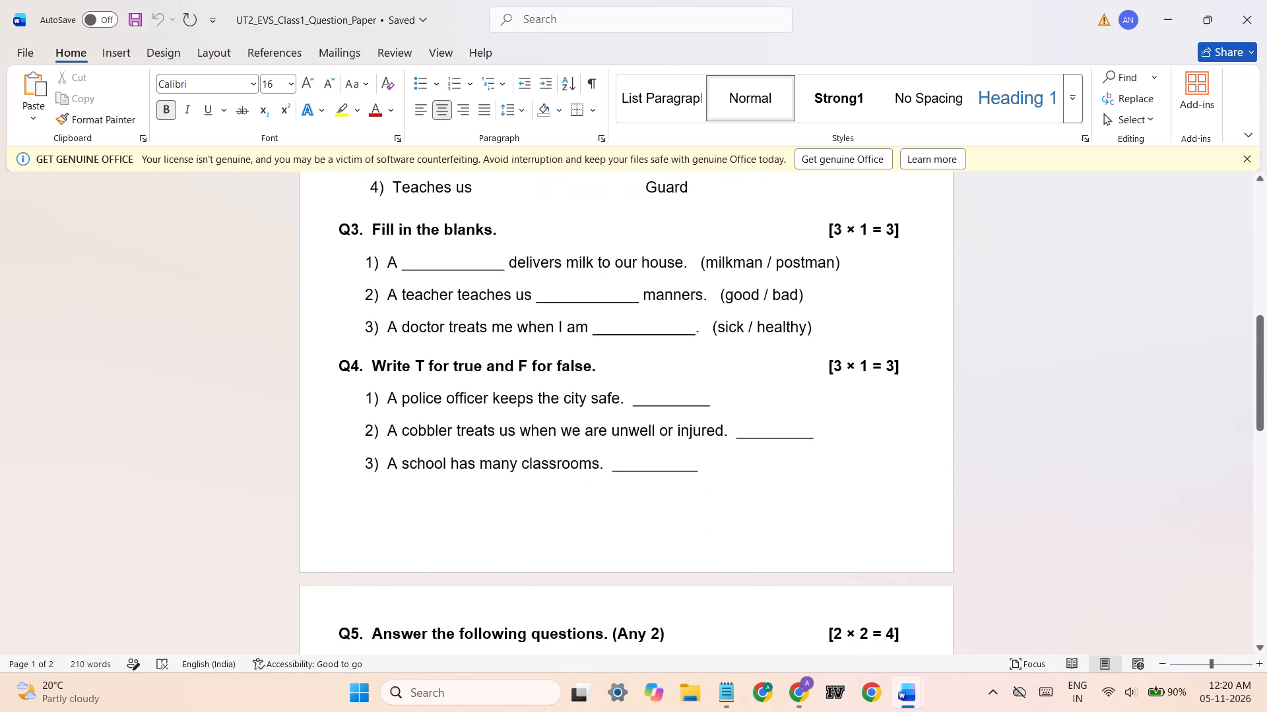
pyautogui.scroll(-2, 835, 338)
pyautogui.scroll(1, 835, 338)
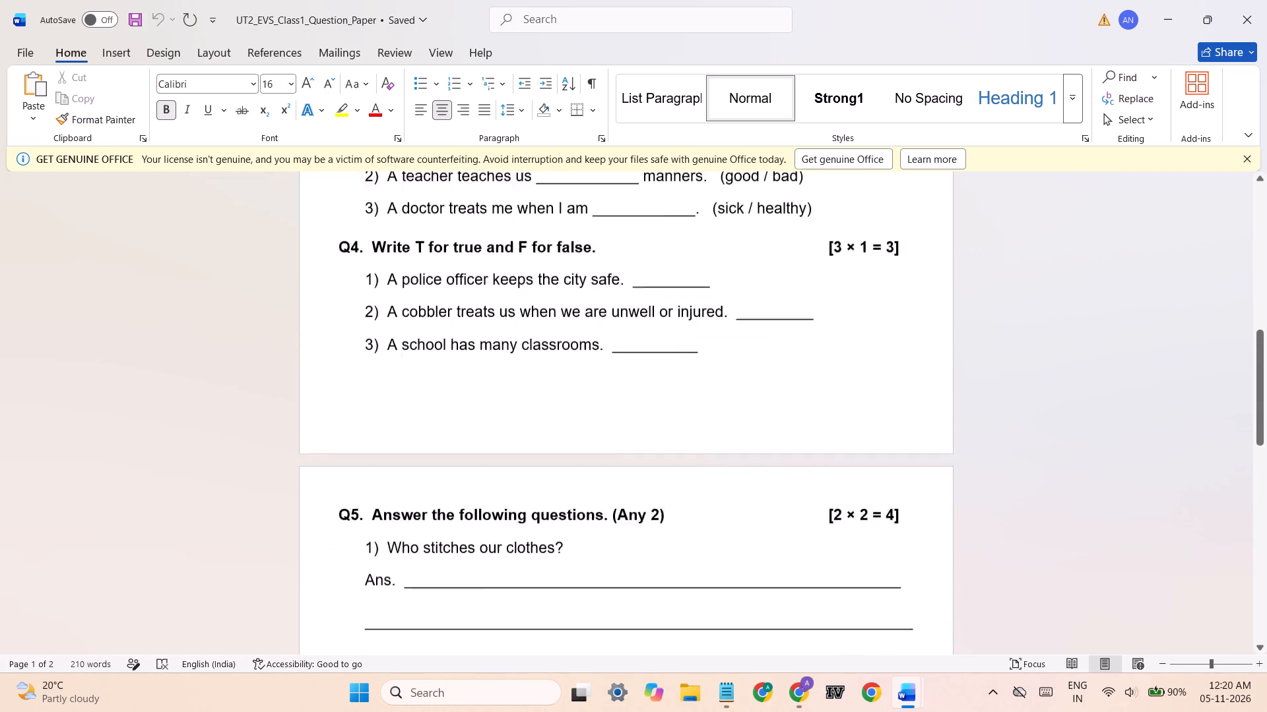
pyautogui.scroll(1, 835, 338)
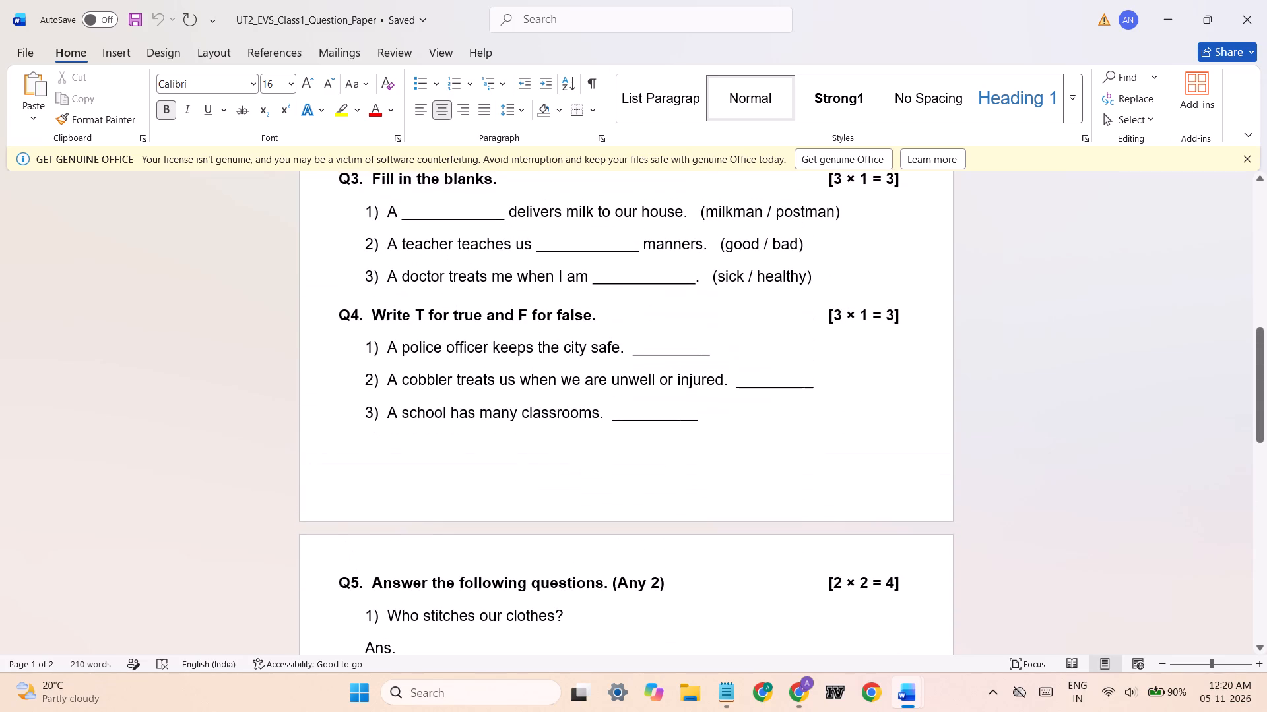
pyautogui.scroll(-2, 835, 338)
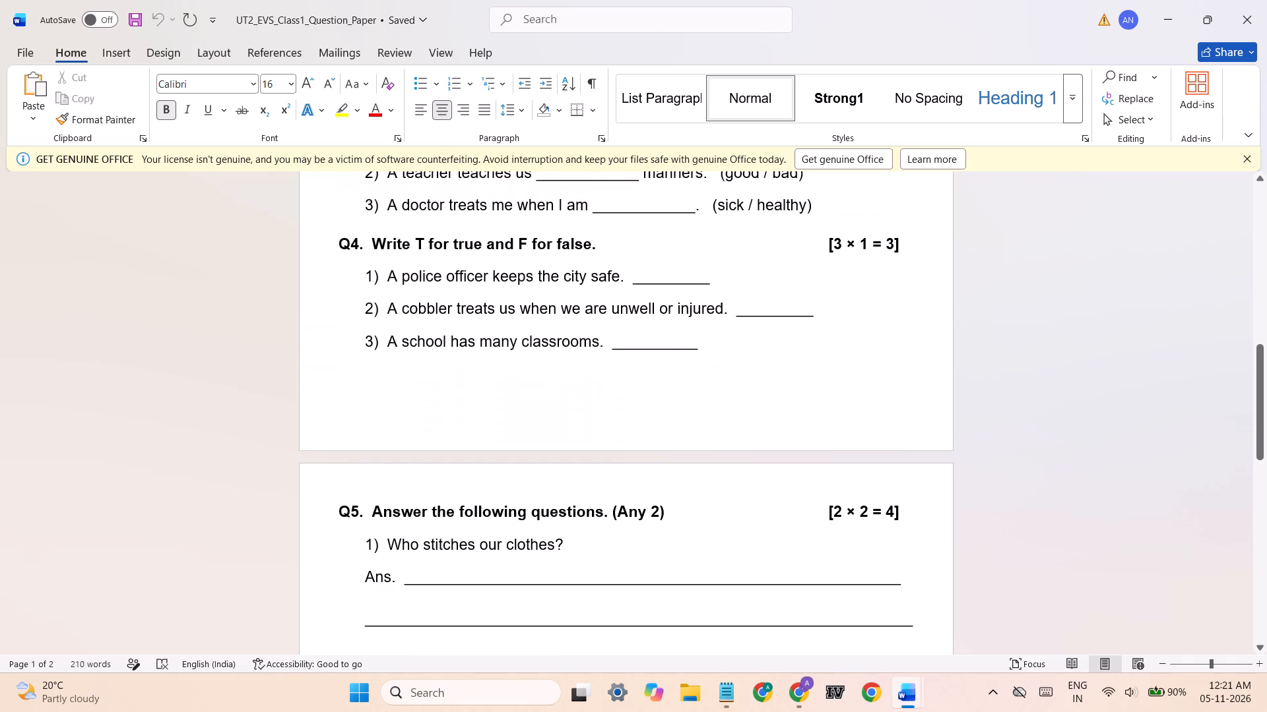
pyautogui.scroll(-1, 835, 338)
pyautogui.scroll(3, 835, 338)
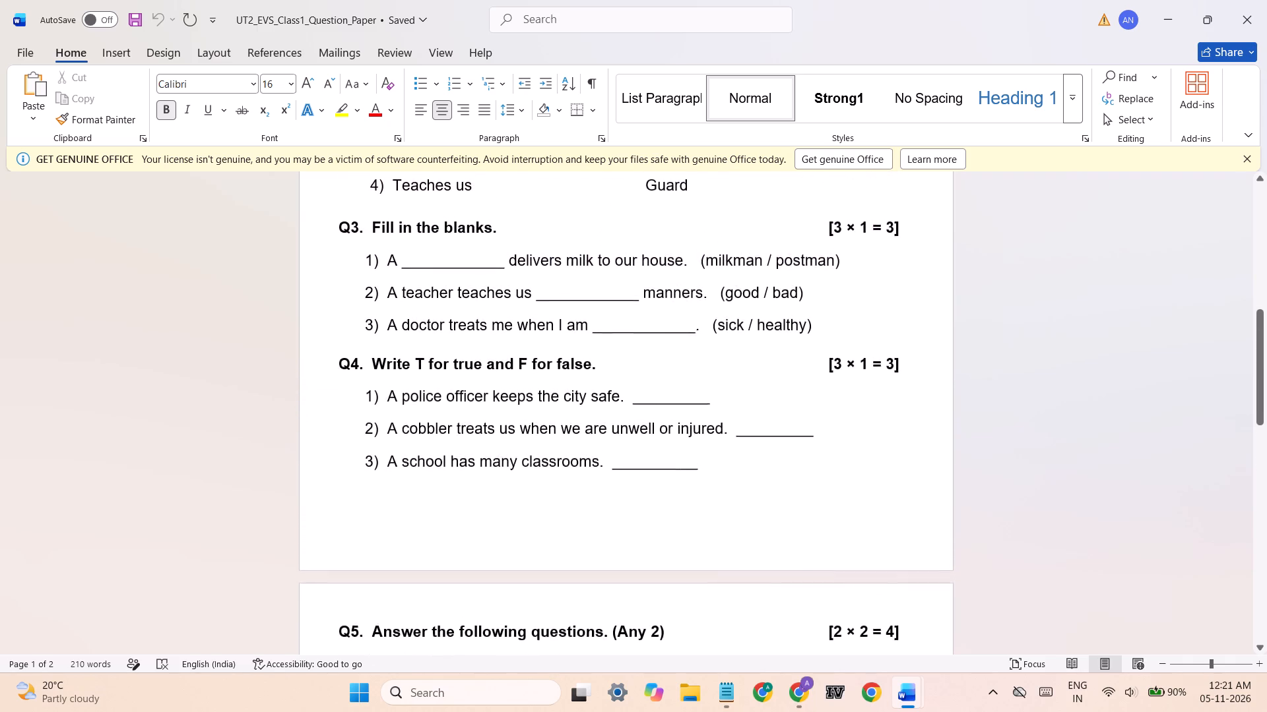
pyautogui.scroll(2, 835, 338)
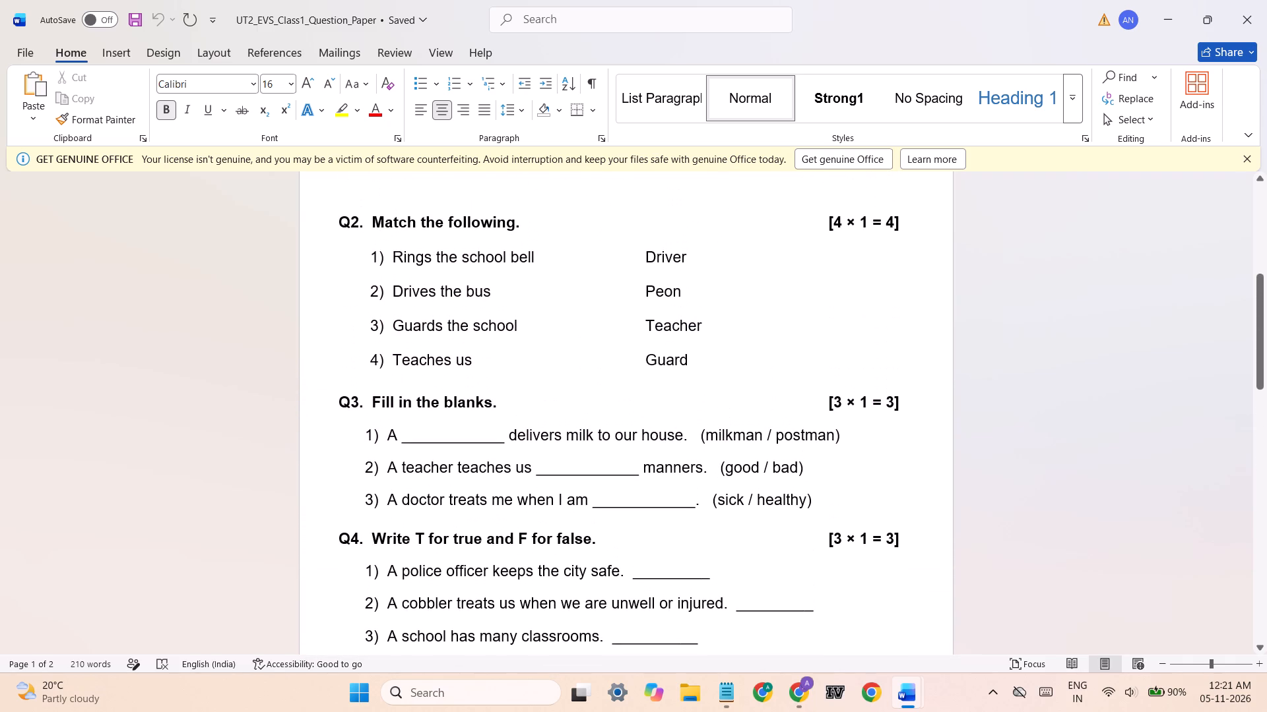
pyautogui.scroll(1, 835, 338)
pyautogui.scroll(-1, 835, 338)
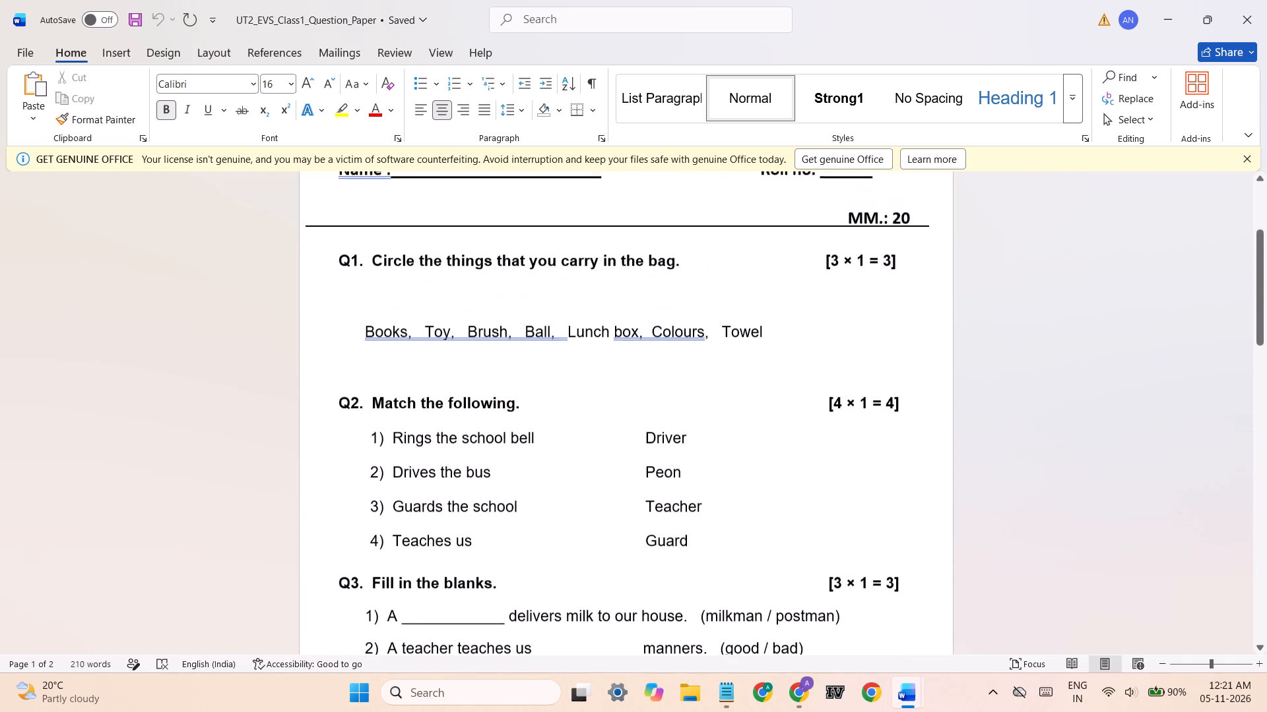
pyautogui.scroll(-3, 835, 338)
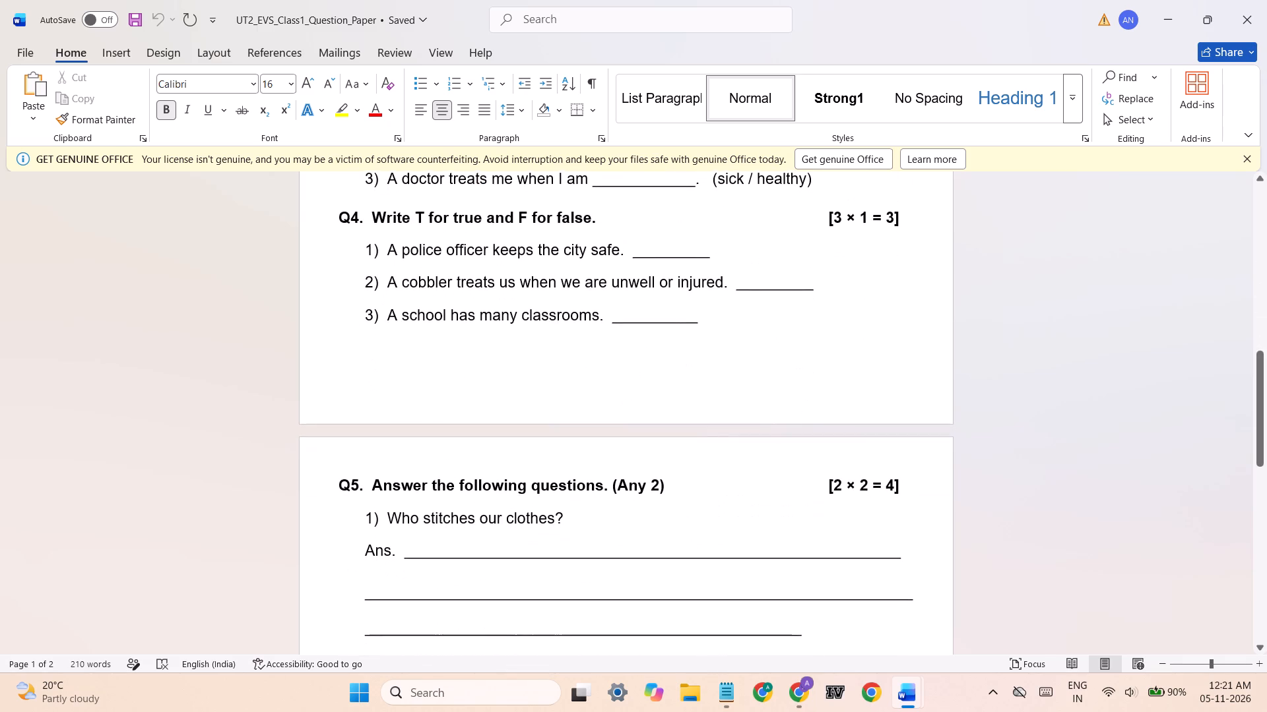
# Check the Q5 questions with their answer lines and the Q6 traffic light drawing box.
pyautogui.scroll(-1, 835, 338)
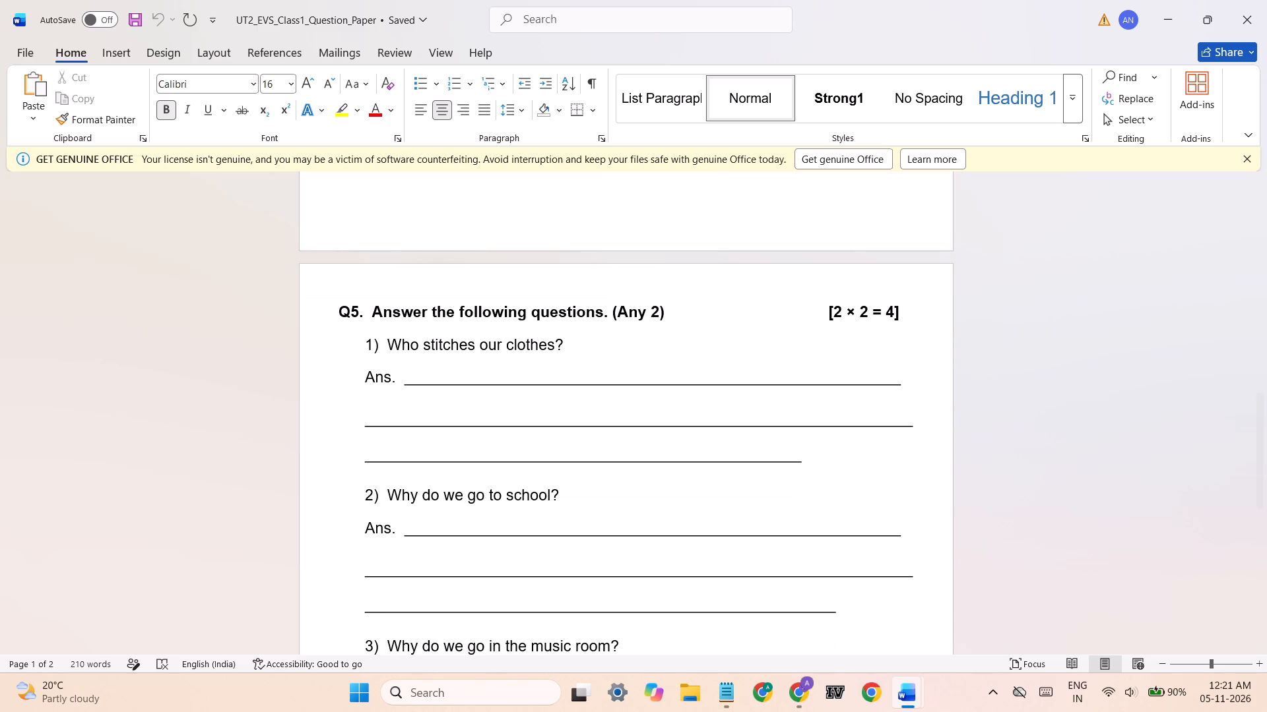
pyautogui.scroll(-2, 835, 338)
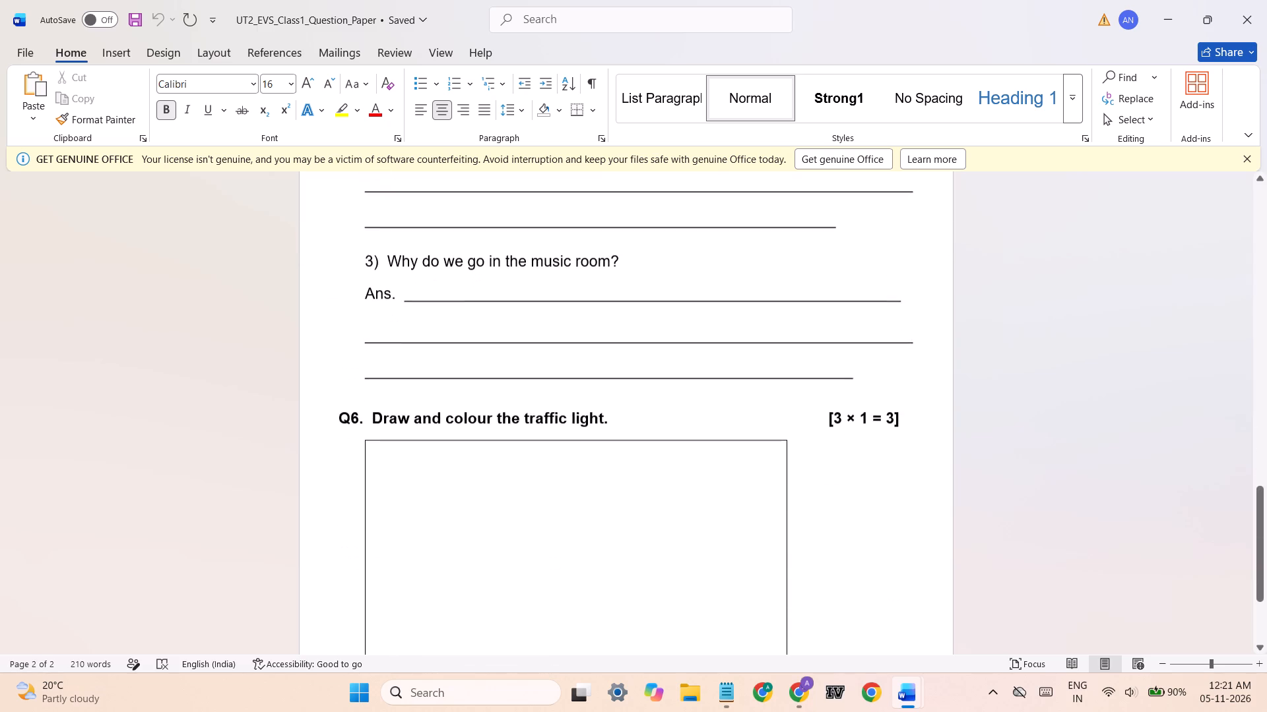
pyautogui.scroll(1, 835, 338)
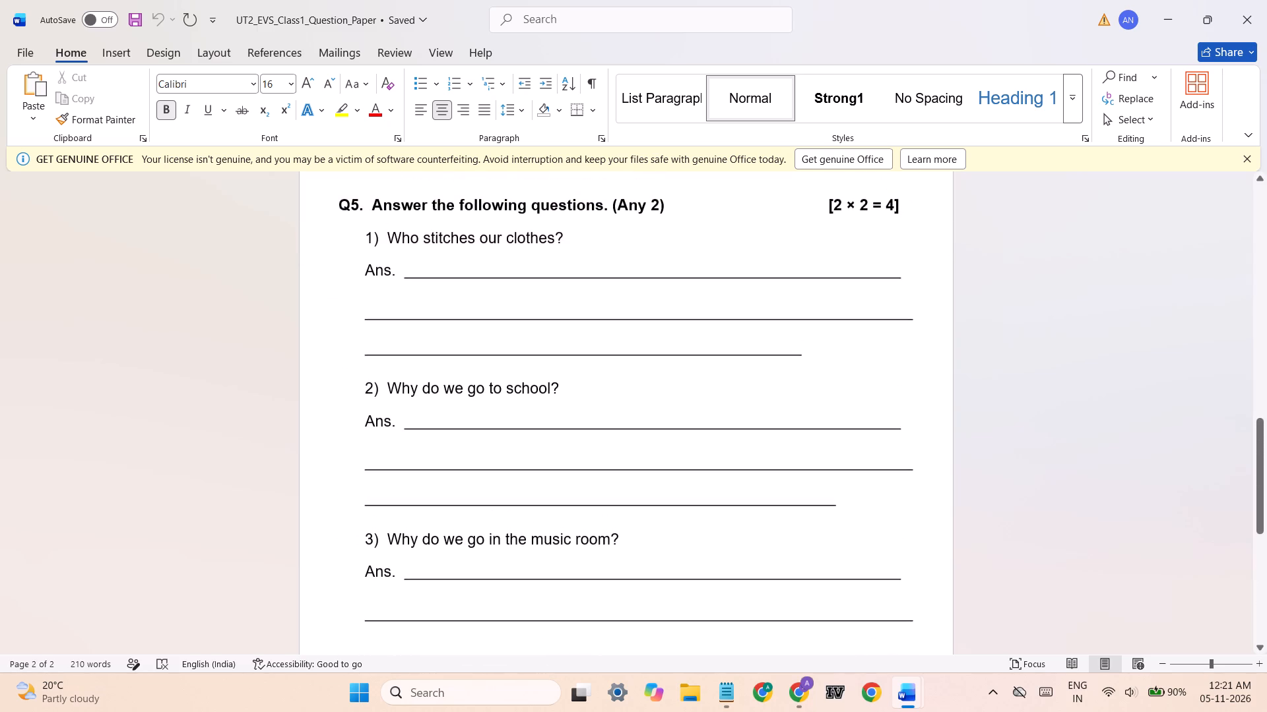
pyautogui.scroll(1, 835, 338)
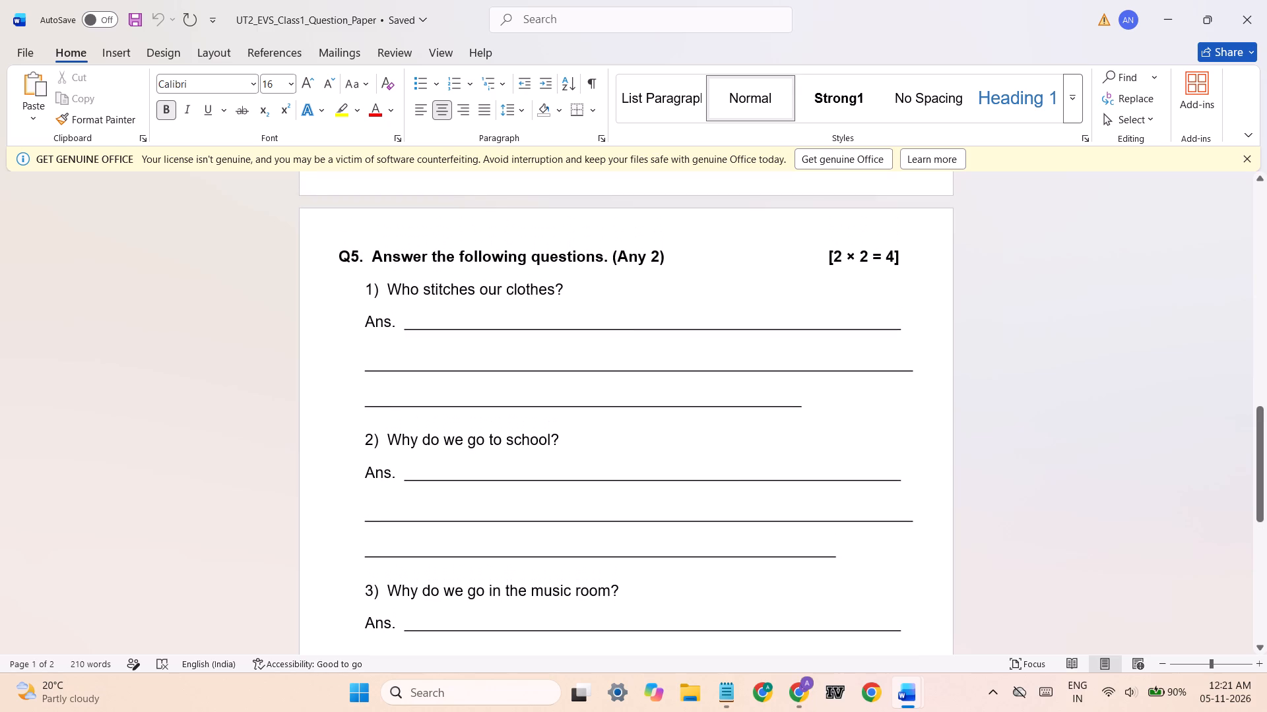
pyautogui.scroll(-1, 835, 338)
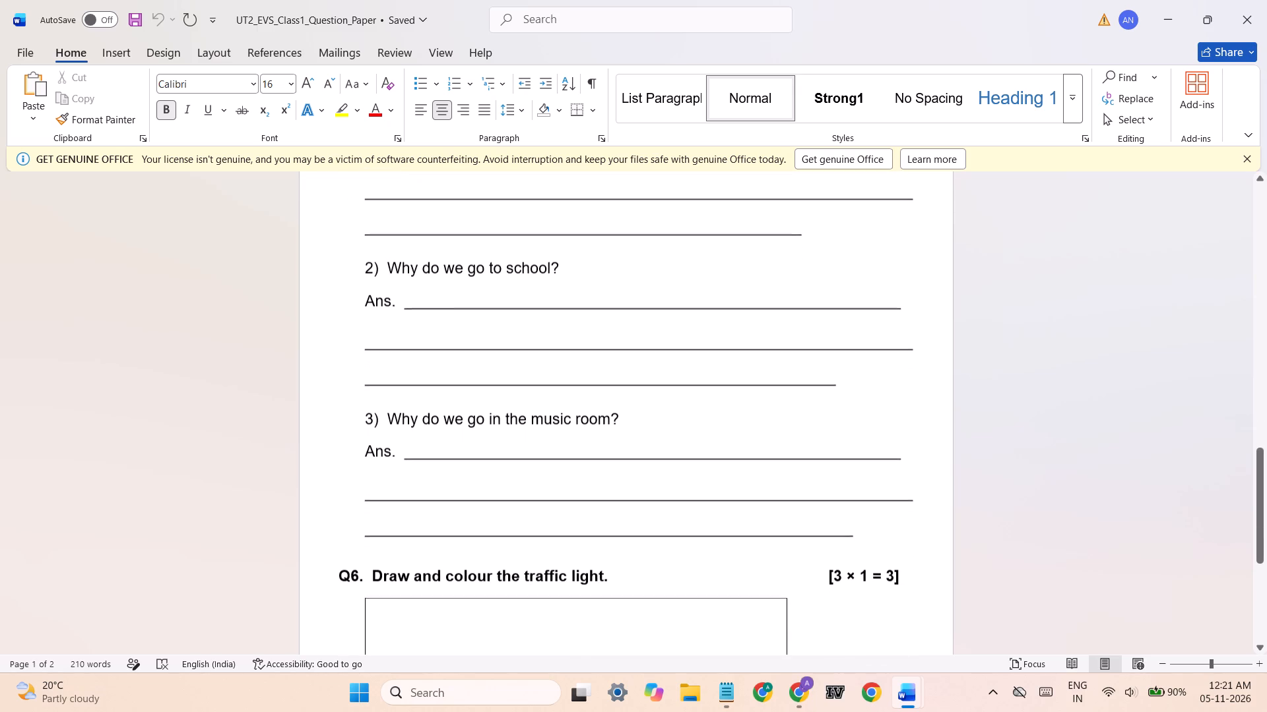
pyautogui.scroll(1, 835, 338)
pyautogui.scroll(-1, 835, 338)
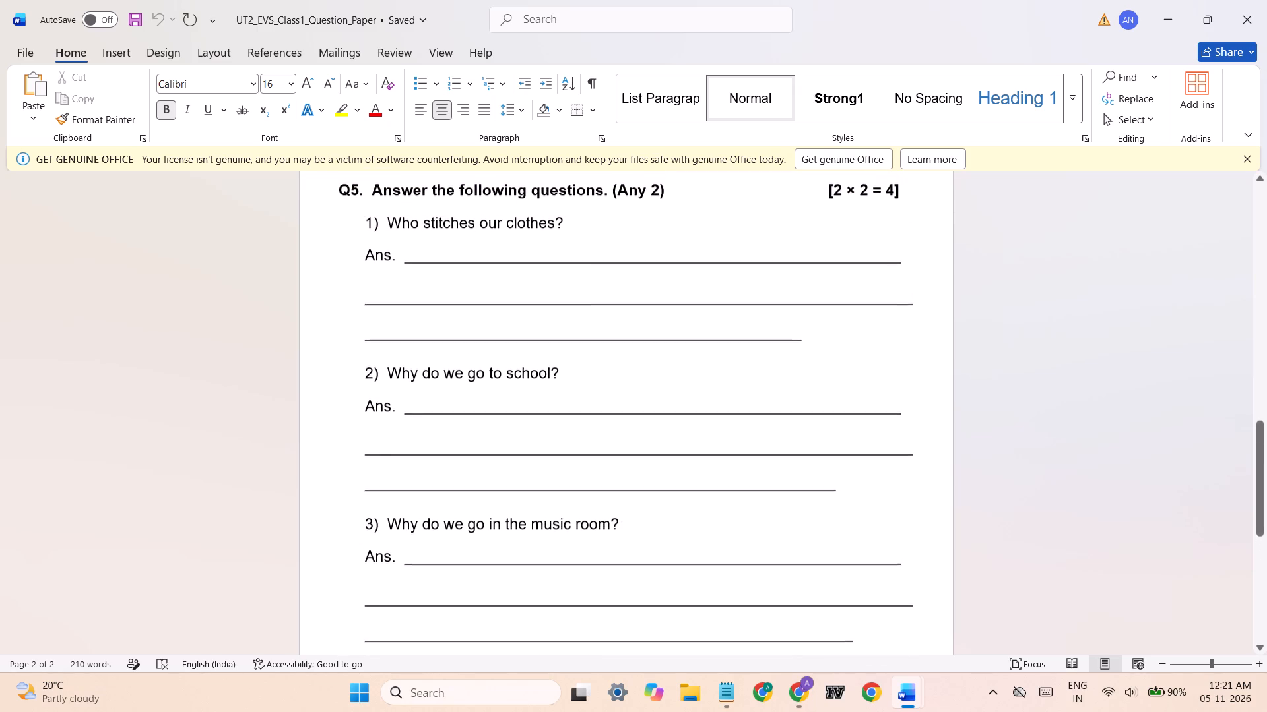
pyautogui.scroll(-3, 835, 338)
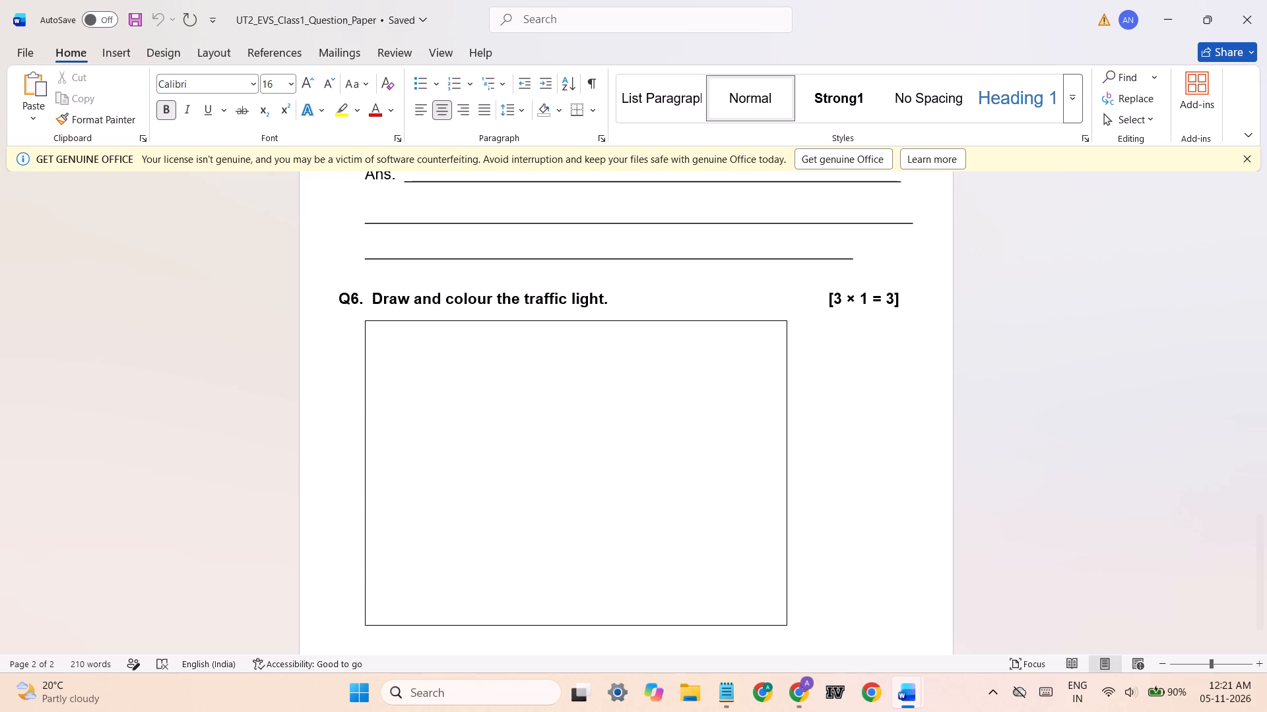
# Review the whole EVS question paper once more, from the school header through Q6.
pyautogui.scroll(6, 835, 338)
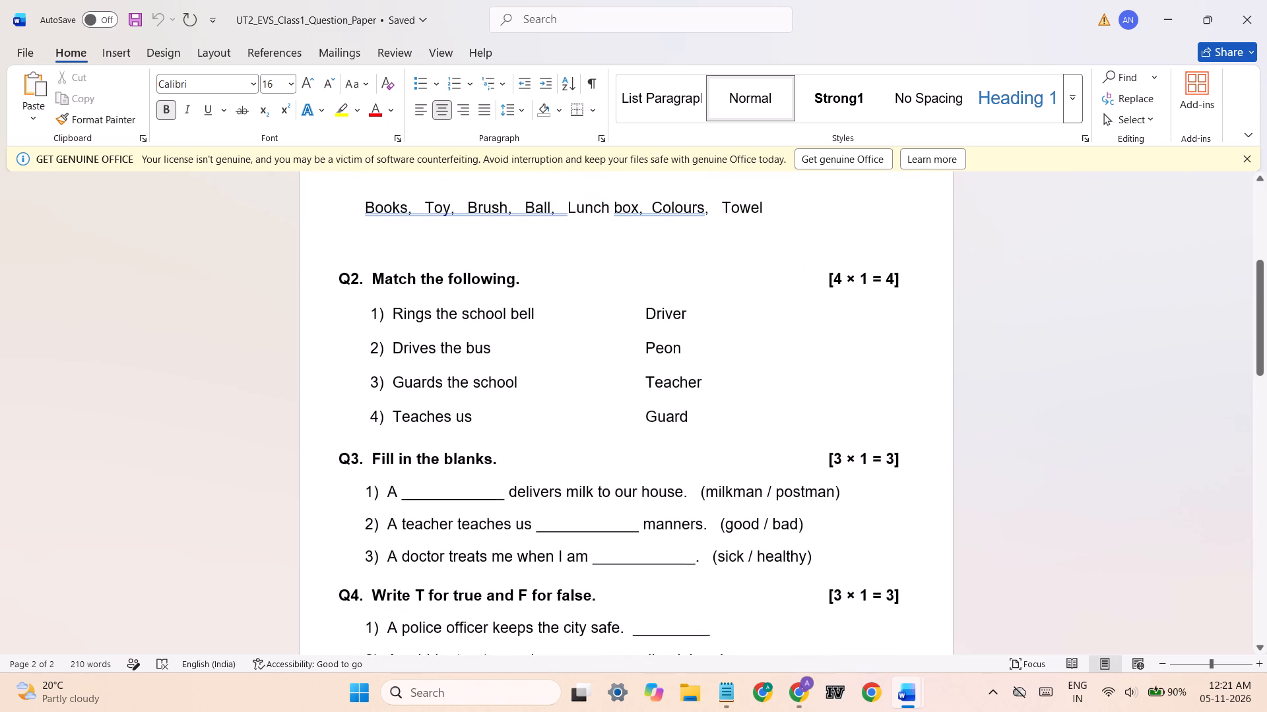
pyautogui.scroll(-1, 835, 337)
pyautogui.scroll(2, 835, 337)
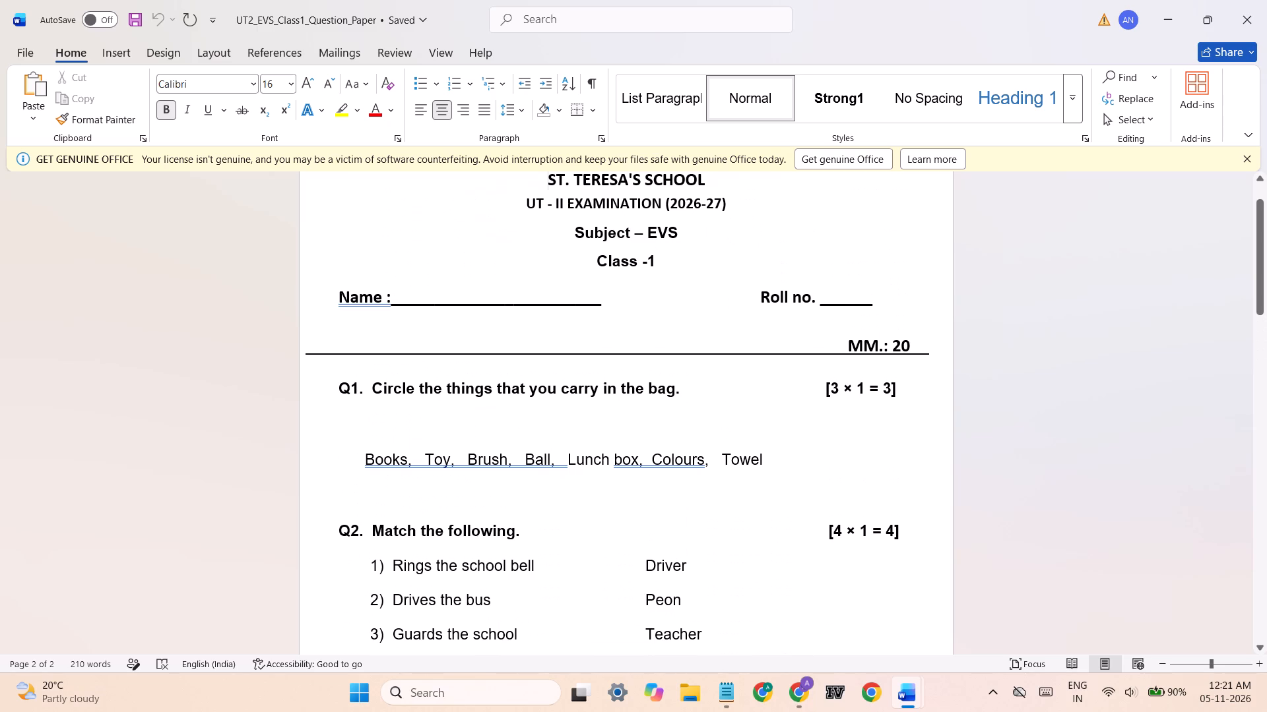
pyautogui.scroll(-1, 835, 337)
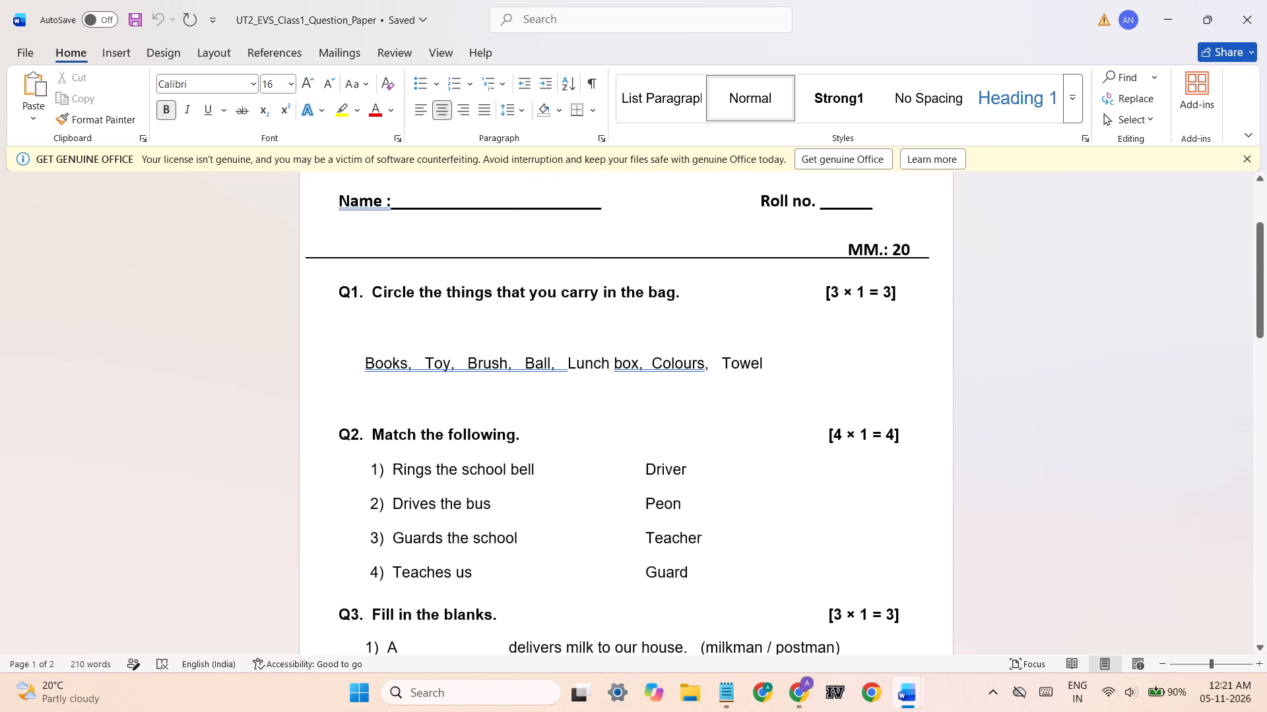
pyautogui.scroll(-3, 835, 337)
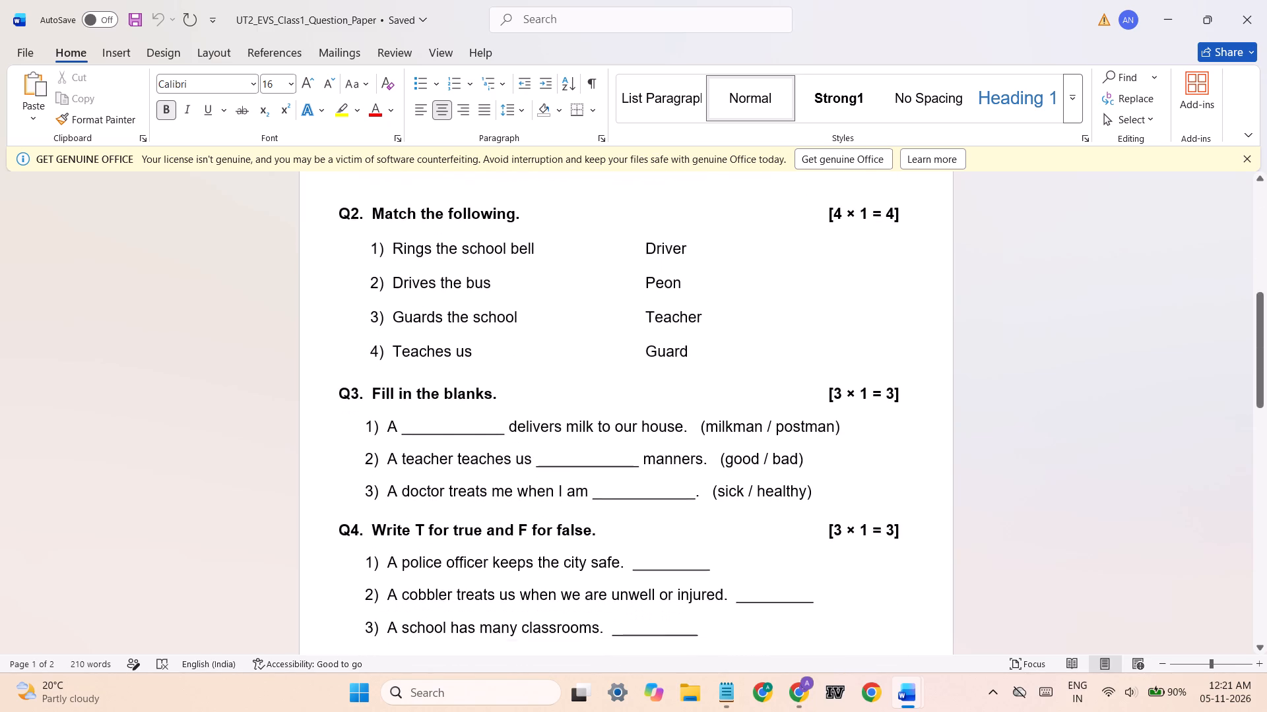
pyautogui.scroll(-1, 835, 337)
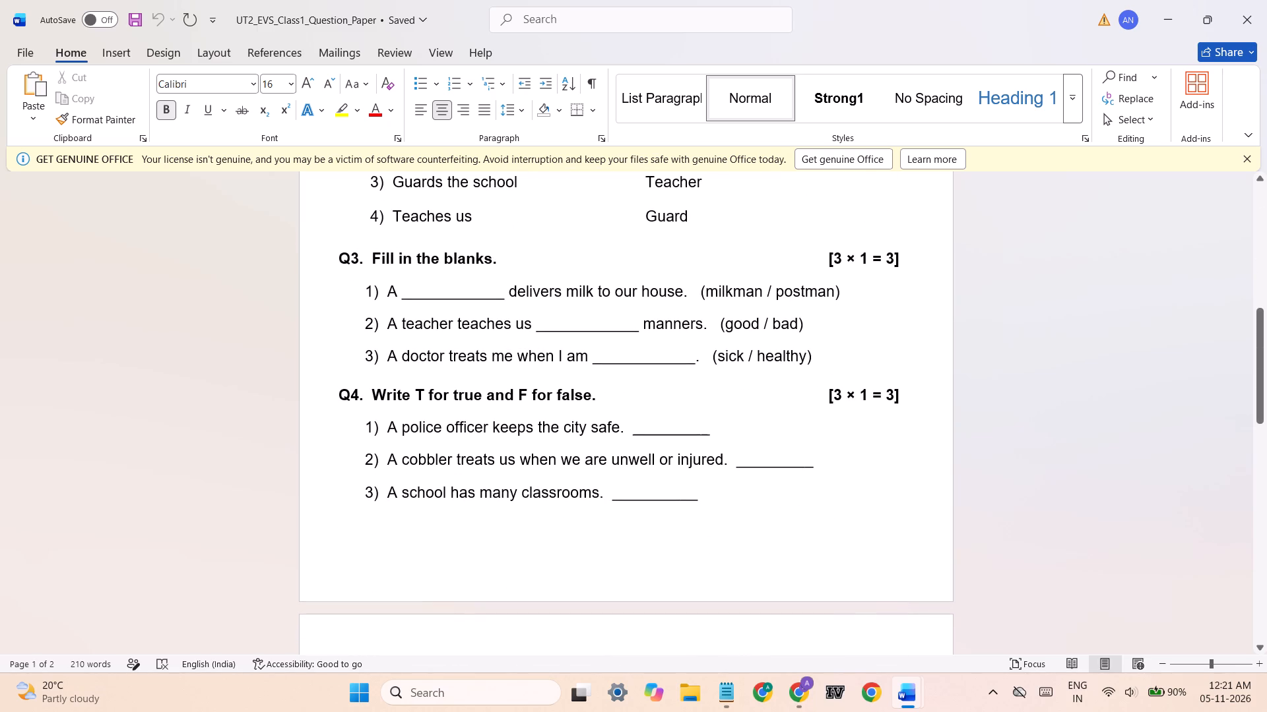
pyautogui.scroll(-1, 835, 337)
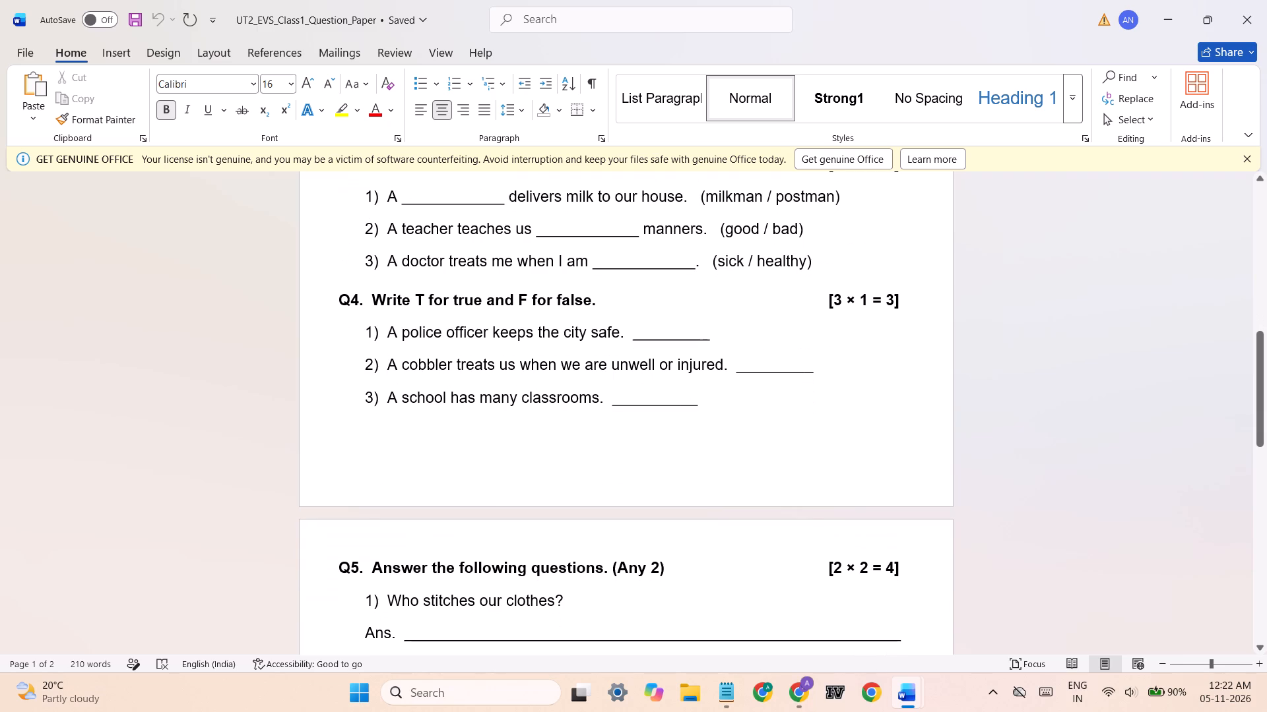
pyautogui.click(835, 337)
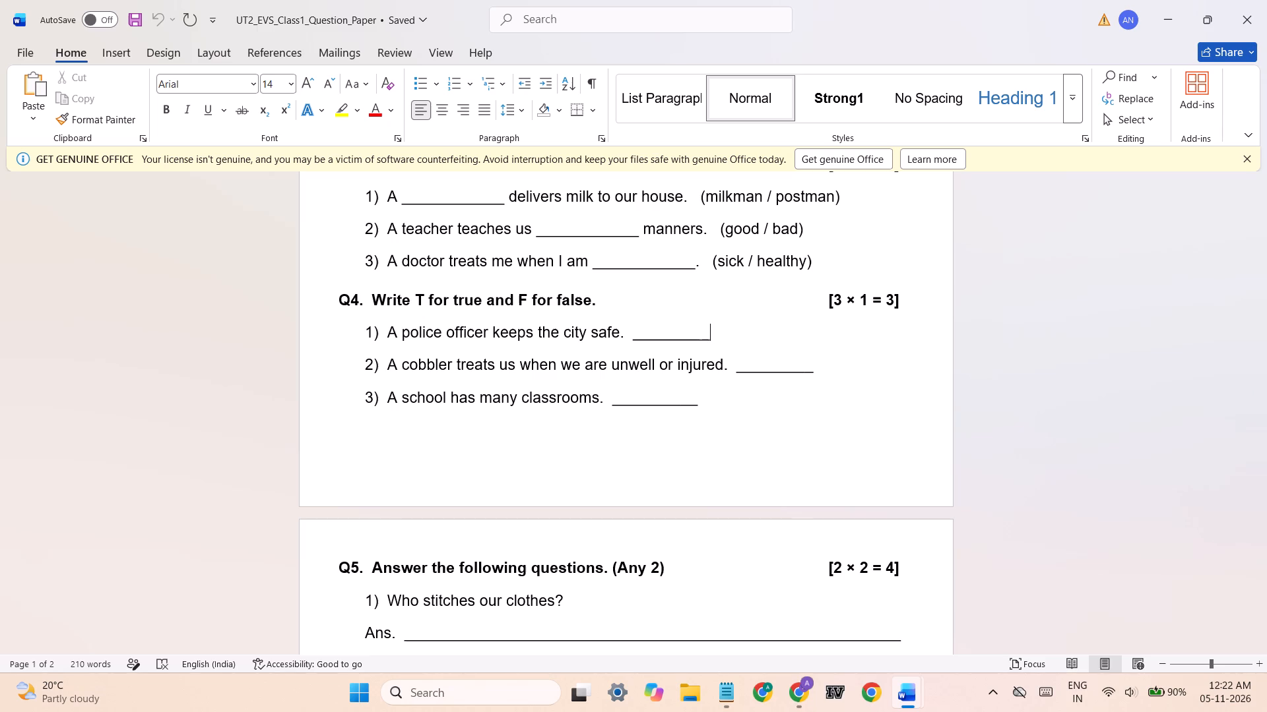
pyautogui.scroll(2, 835, 337)
pyautogui.scroll(-2, 835, 337)
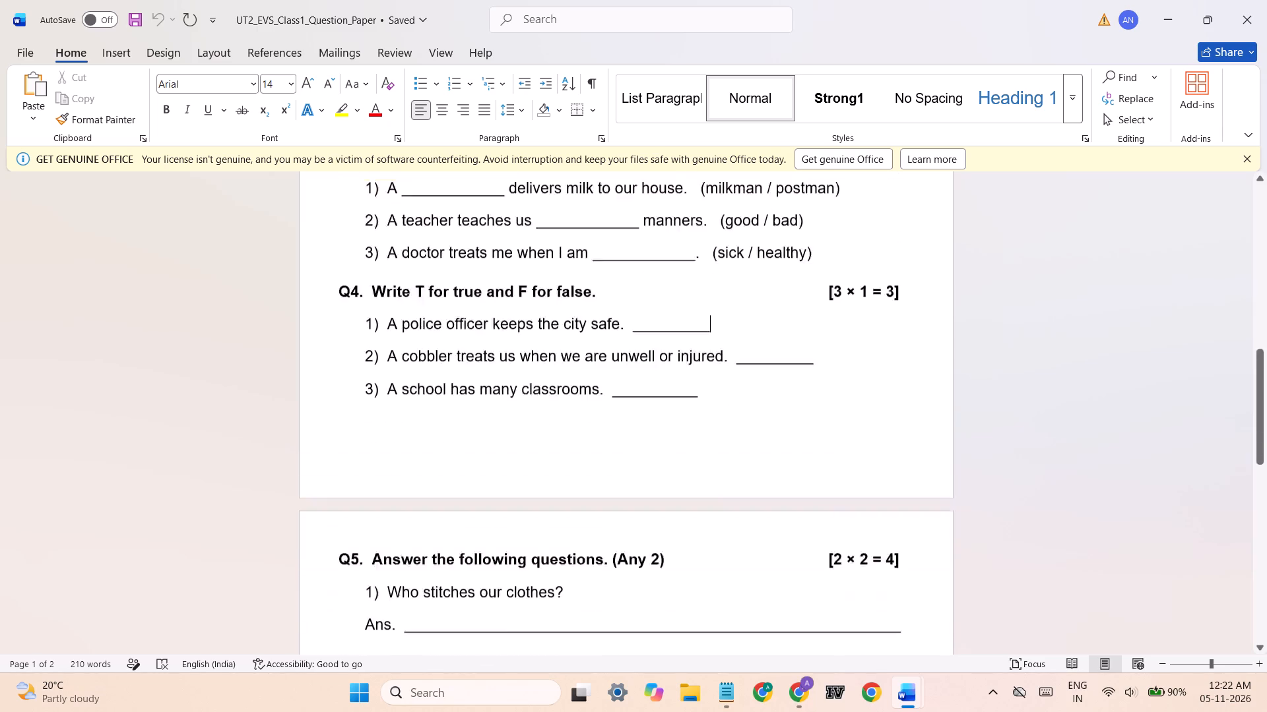
pyautogui.scroll(-2, 835, 337)
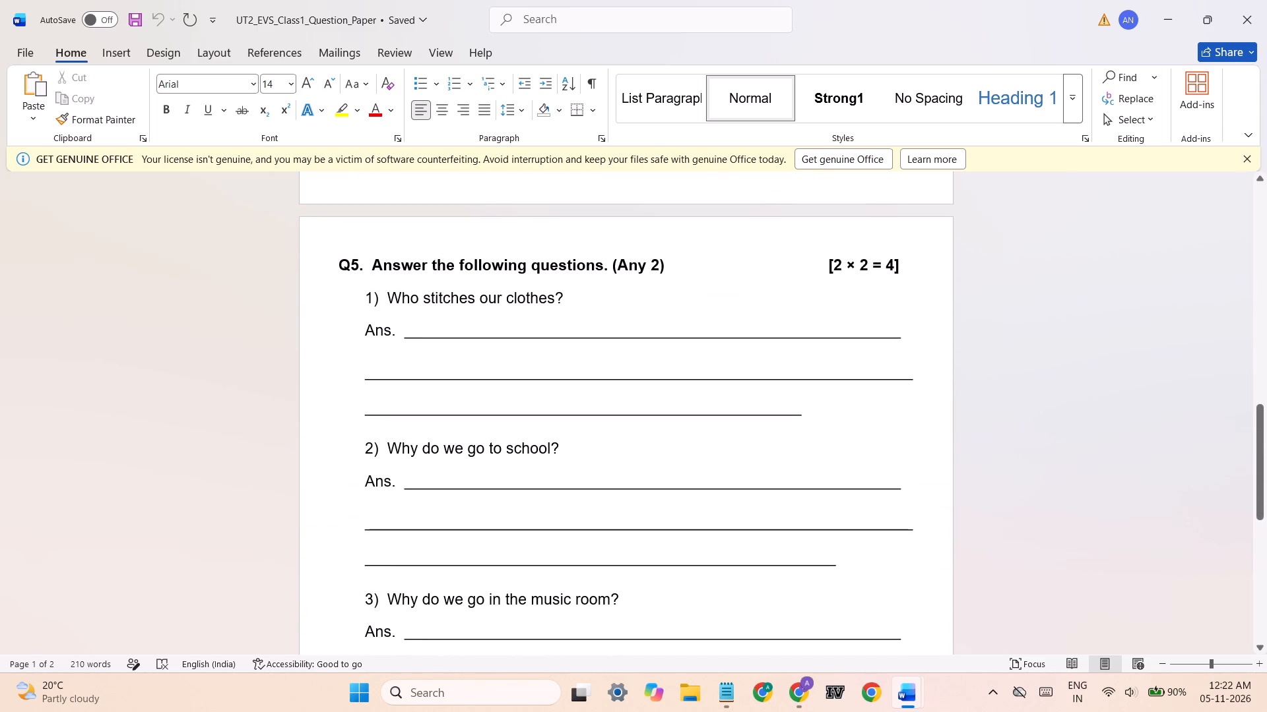
pyautogui.scroll(-1, 835, 337)
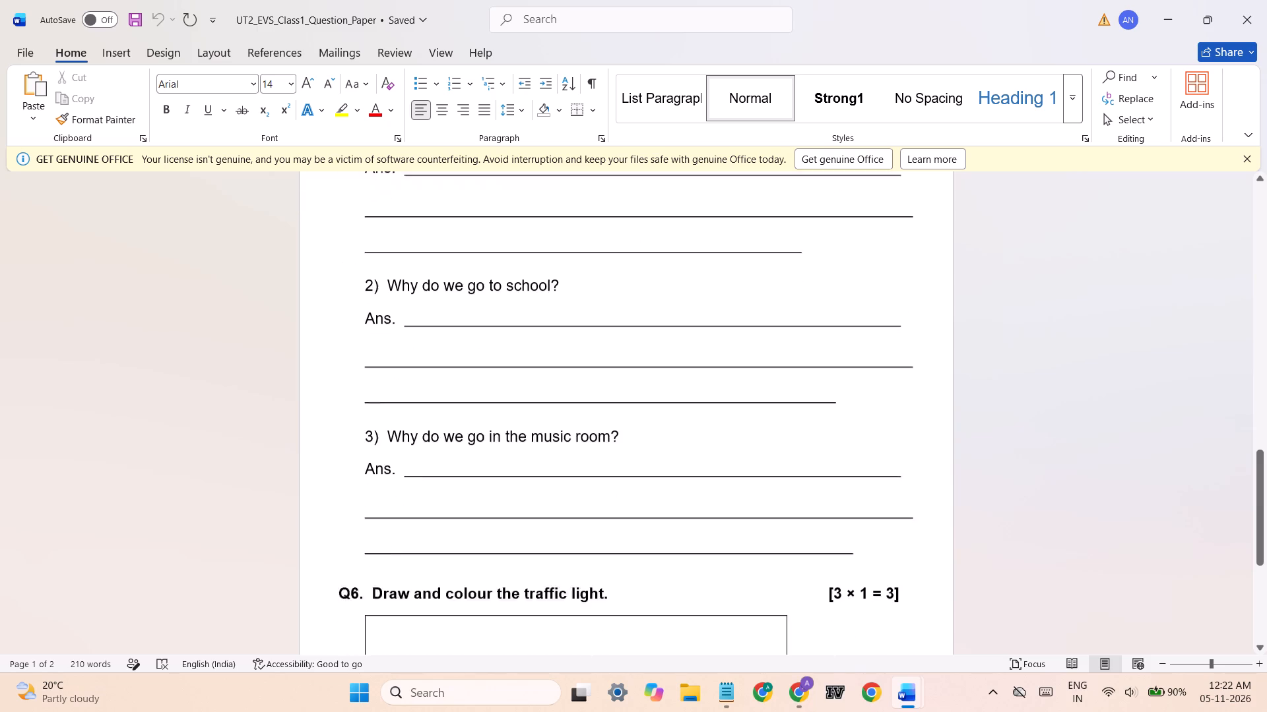
pyautogui.scroll(-2, 835, 337)
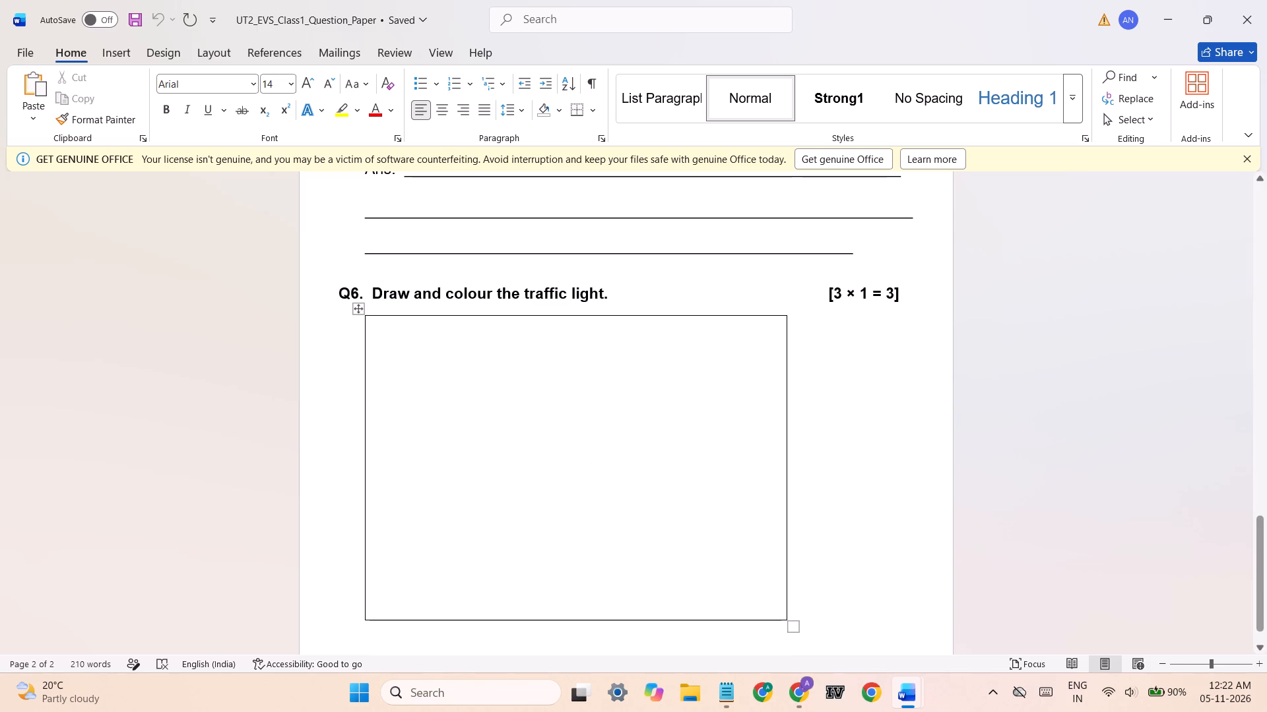
# Save the UT2_EVS_Class1_Question_Paper document.
pyautogui.click(129, 20)
pyautogui.click(129, 20)
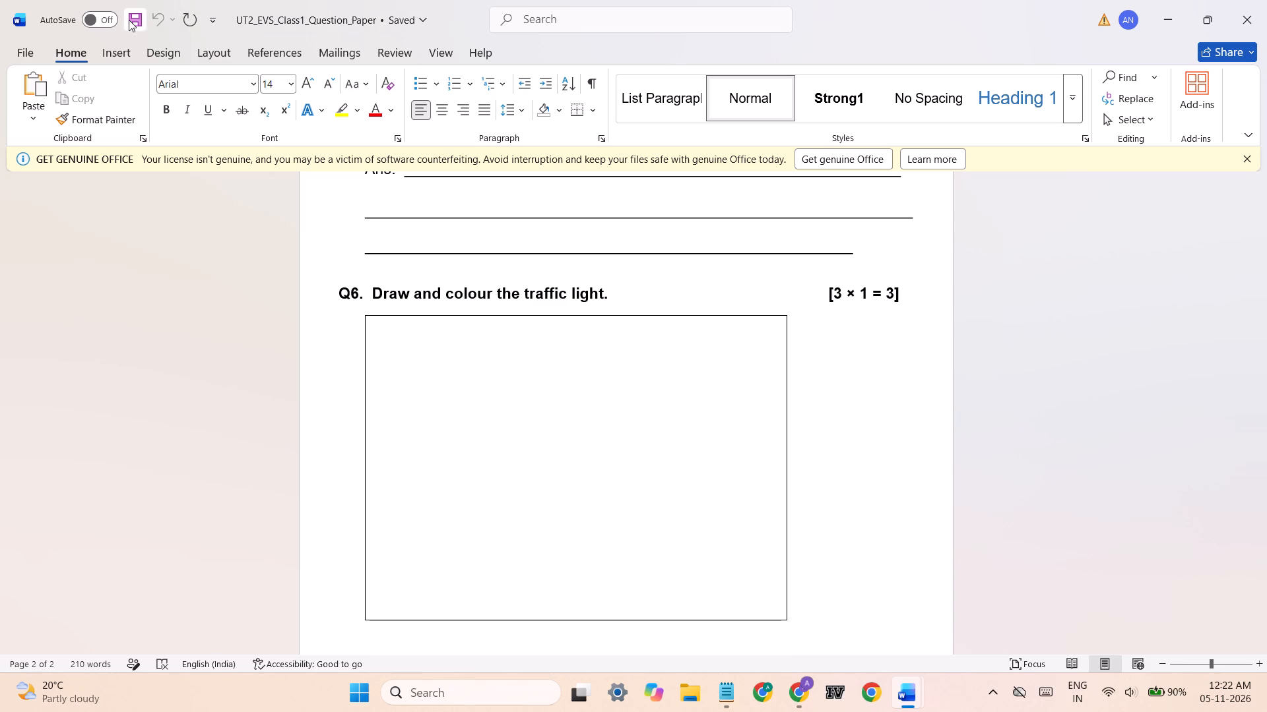
# Break the Q1 word list after "Ball," so that "Lunch box, Colours, Towel" starts a second line.
pyautogui.scroll(4, 362, 369)
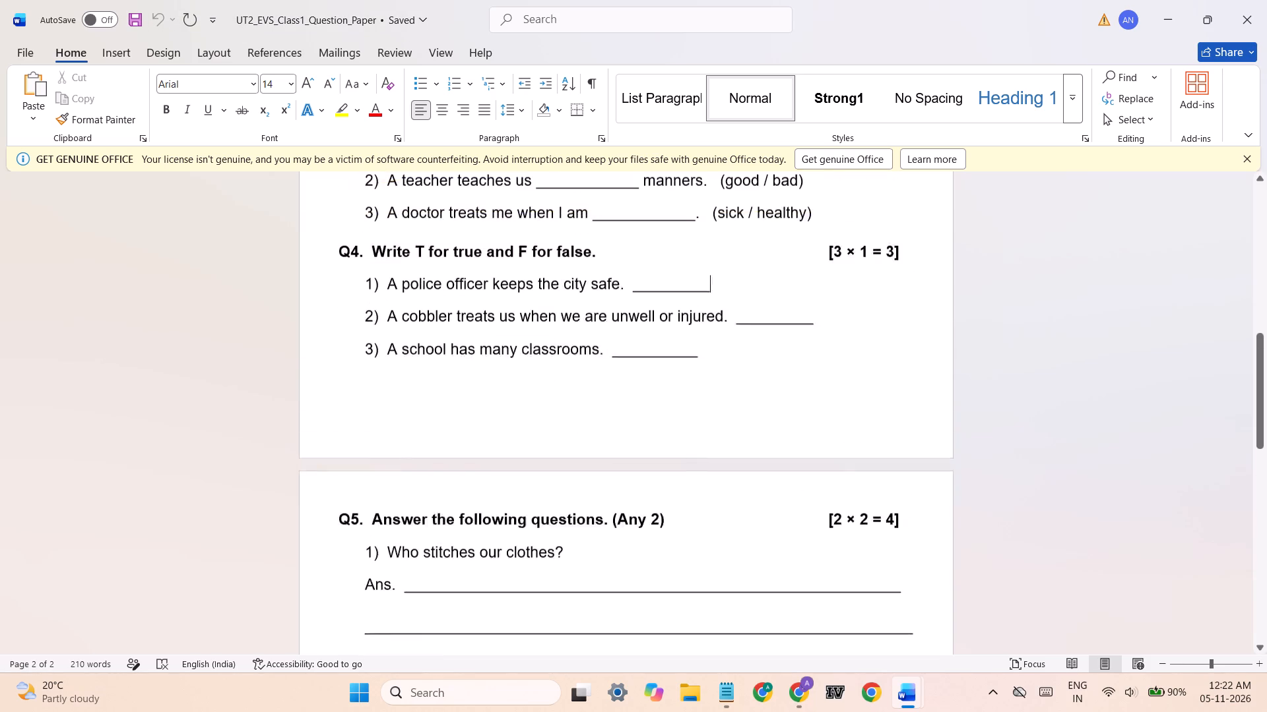
pyautogui.scroll(1, 362, 369)
pyautogui.scroll(-1, 362, 369)
pyautogui.scroll(1, 362, 369)
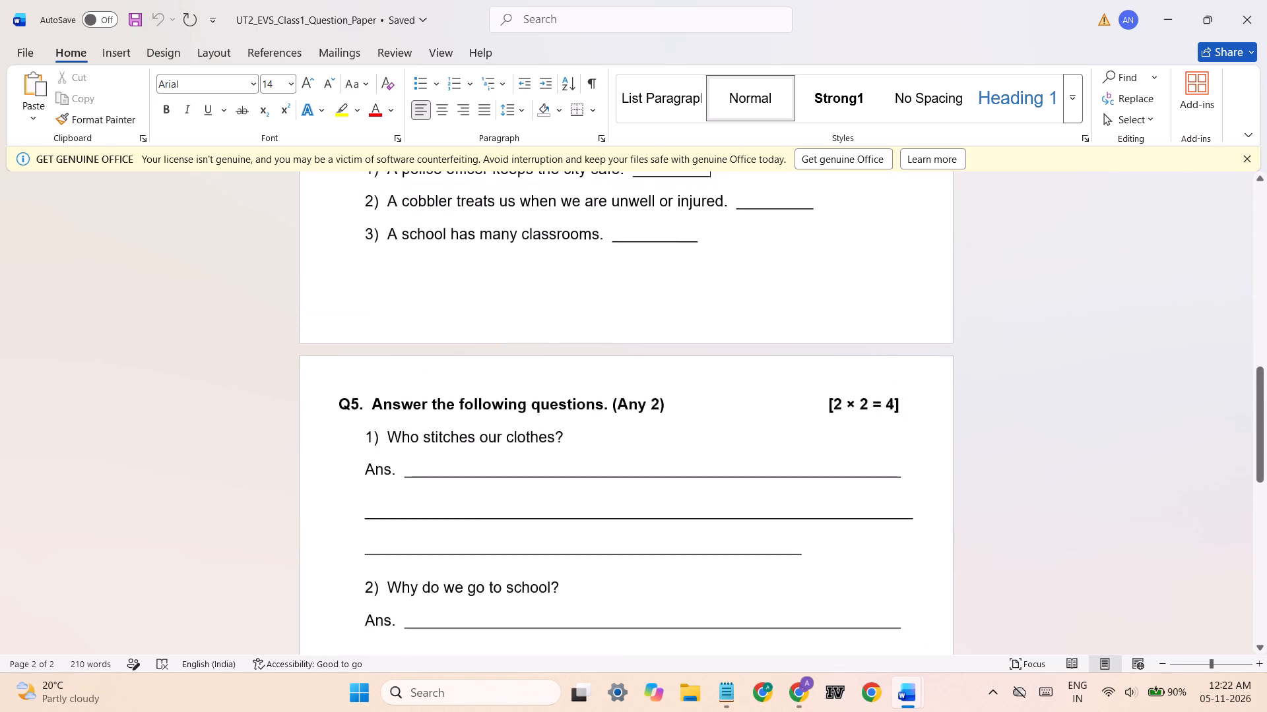
pyautogui.scroll(2, 362, 369)
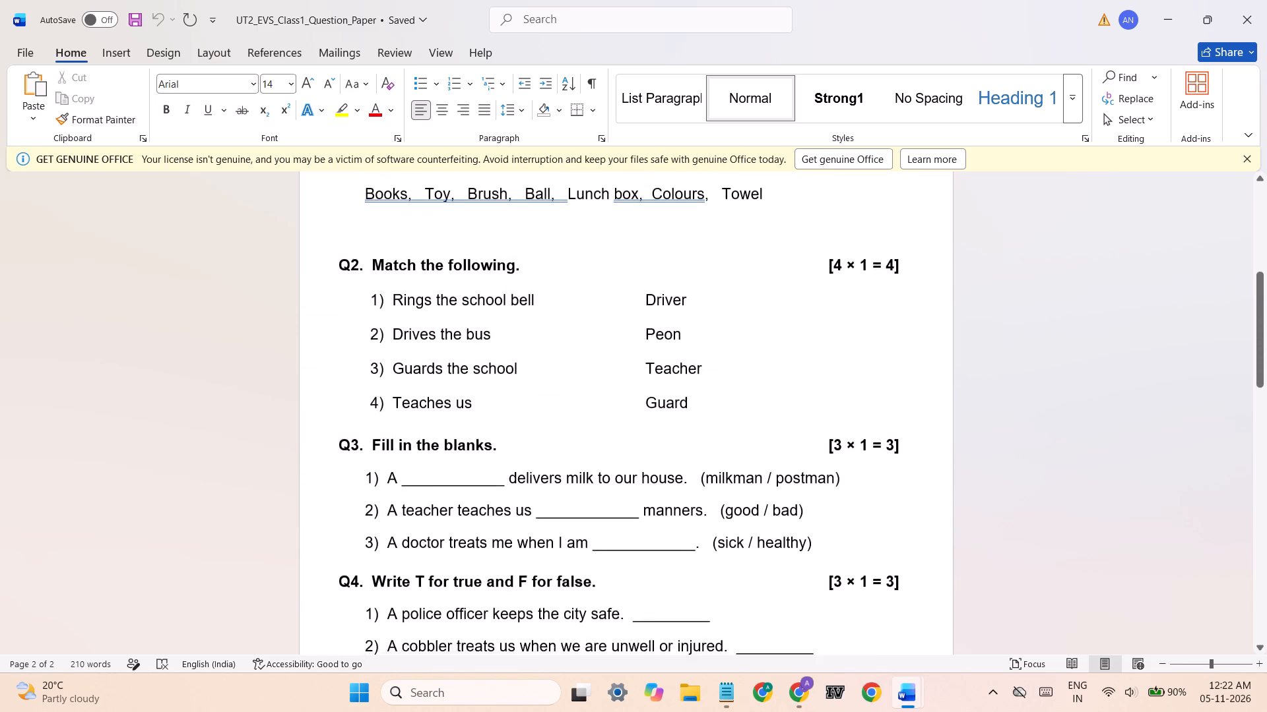
pyautogui.scroll(1, 362, 369)
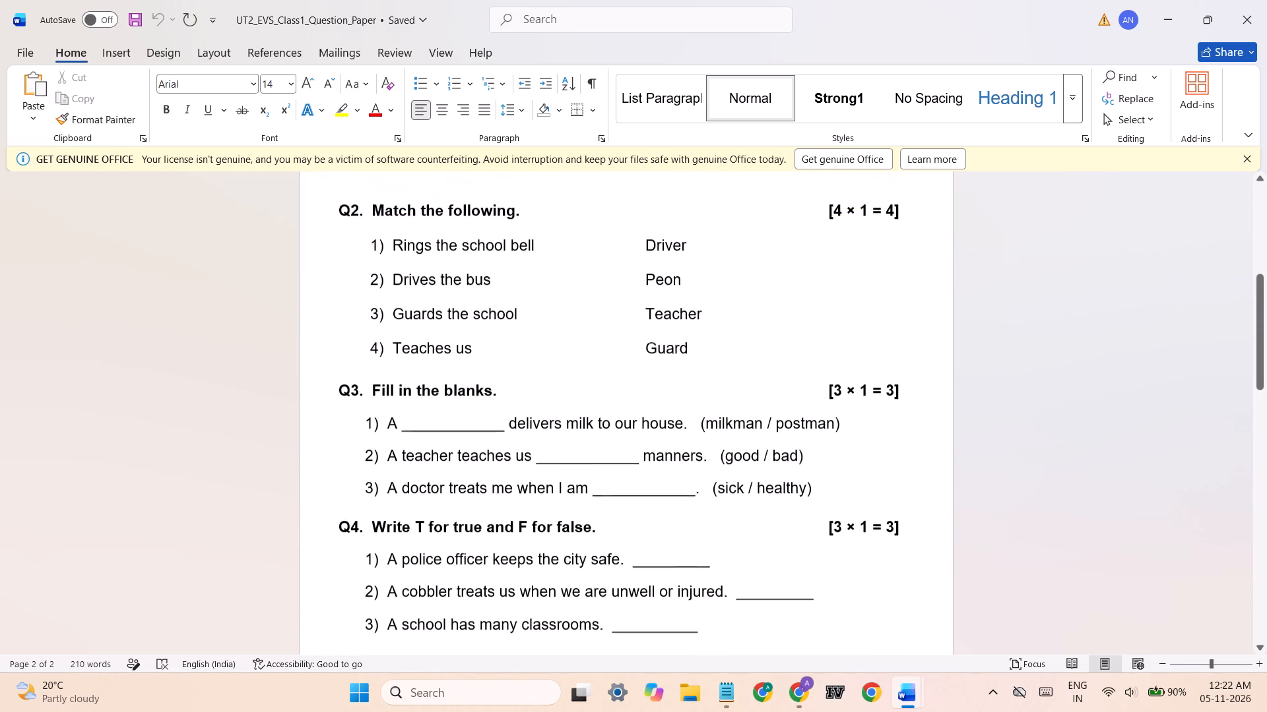
pyautogui.scroll(2, 362, 369)
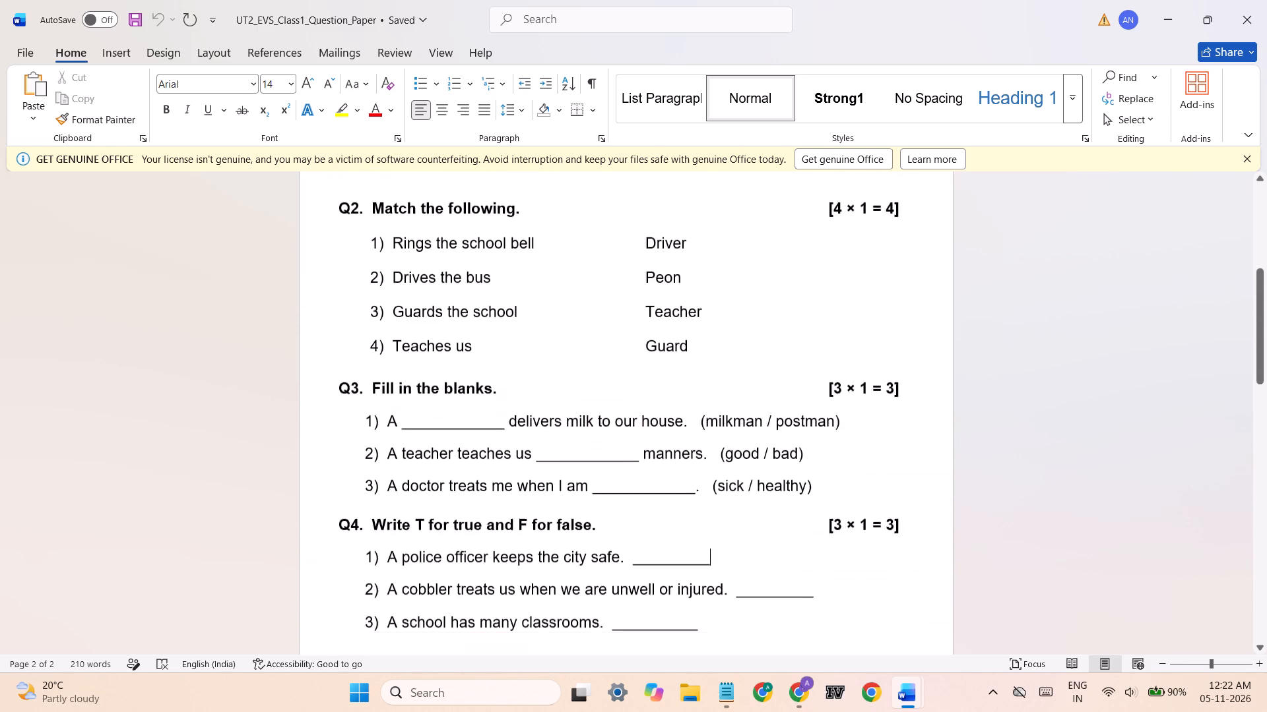
pyautogui.scroll(1, 362, 369)
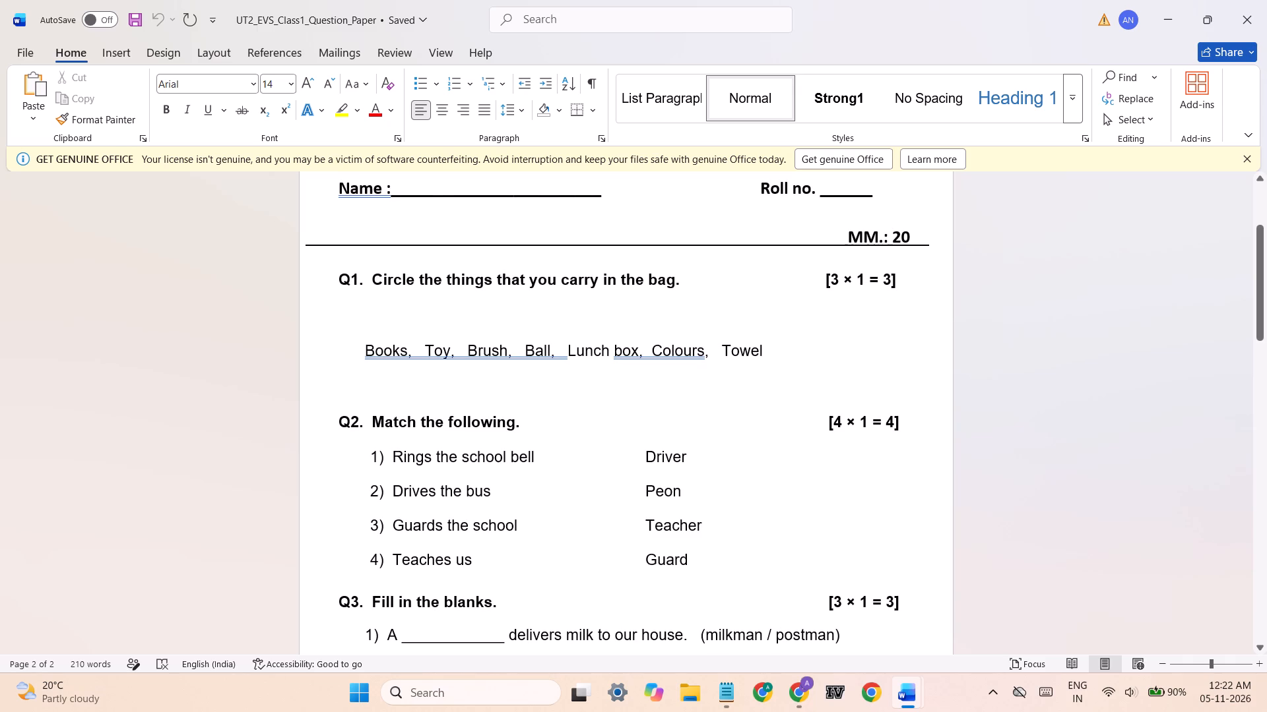
pyautogui.click(337, 405)
pyautogui.click(569, 351)
pyautogui.press('Return')
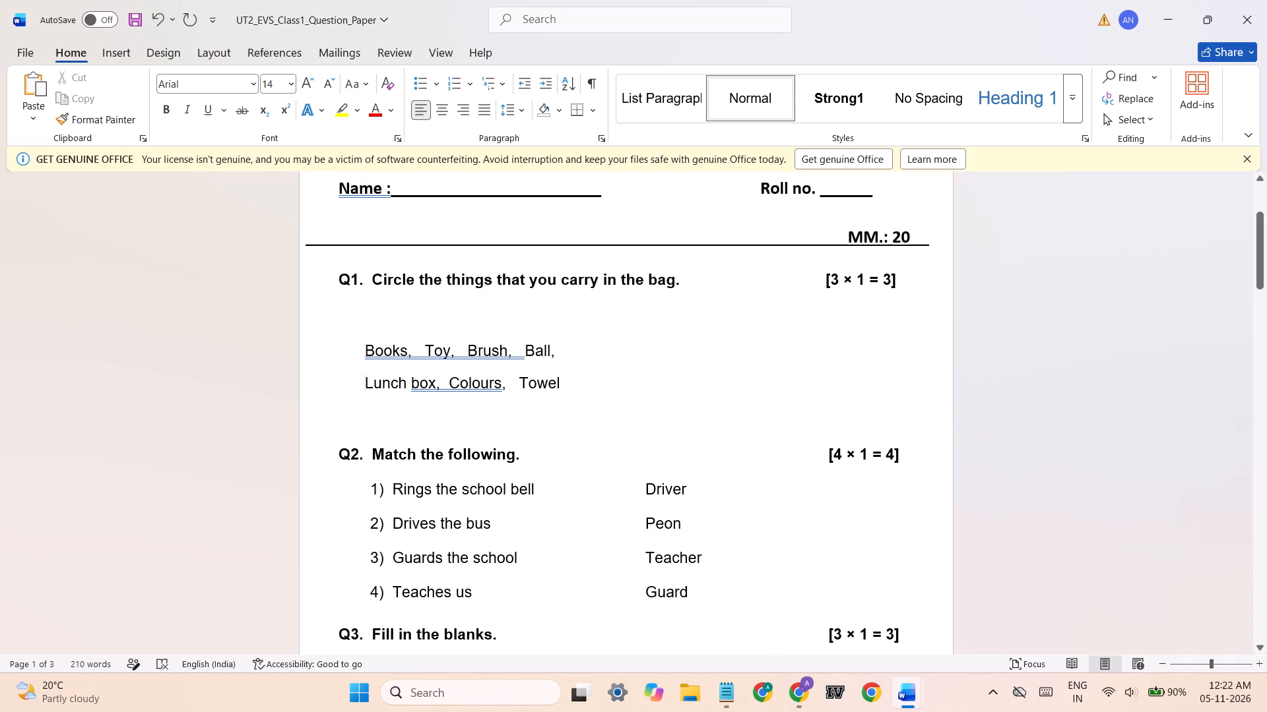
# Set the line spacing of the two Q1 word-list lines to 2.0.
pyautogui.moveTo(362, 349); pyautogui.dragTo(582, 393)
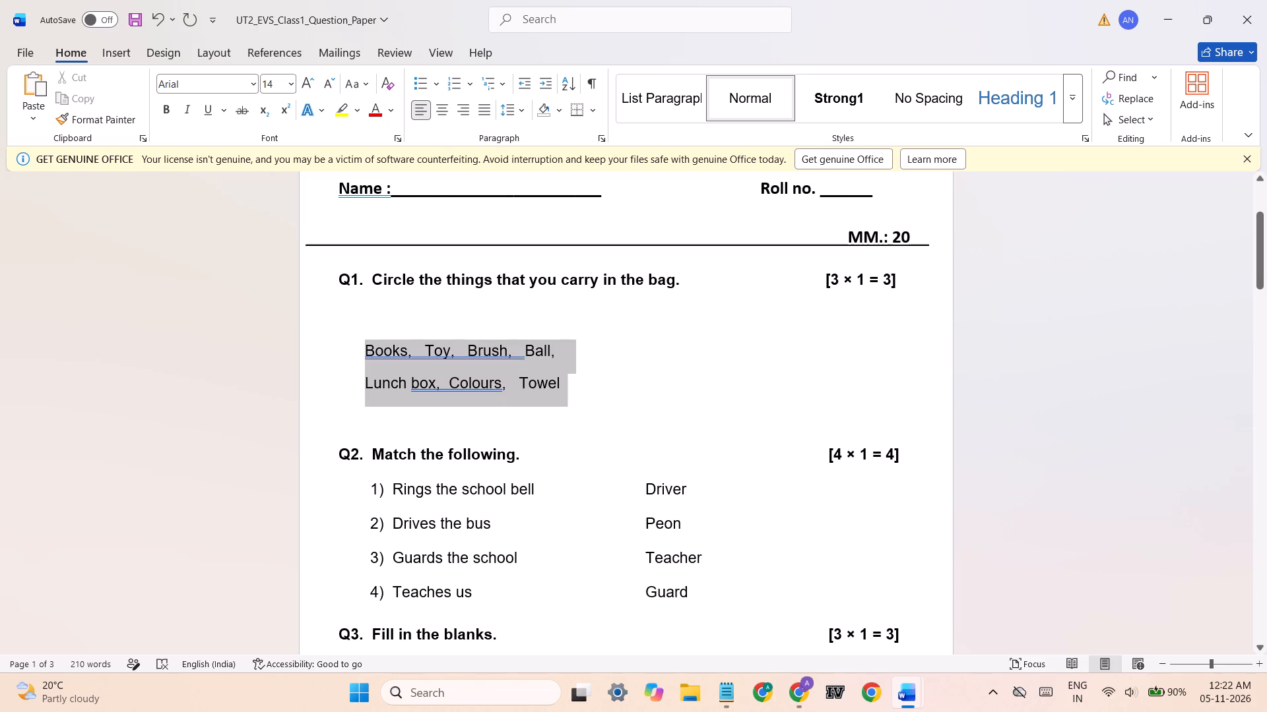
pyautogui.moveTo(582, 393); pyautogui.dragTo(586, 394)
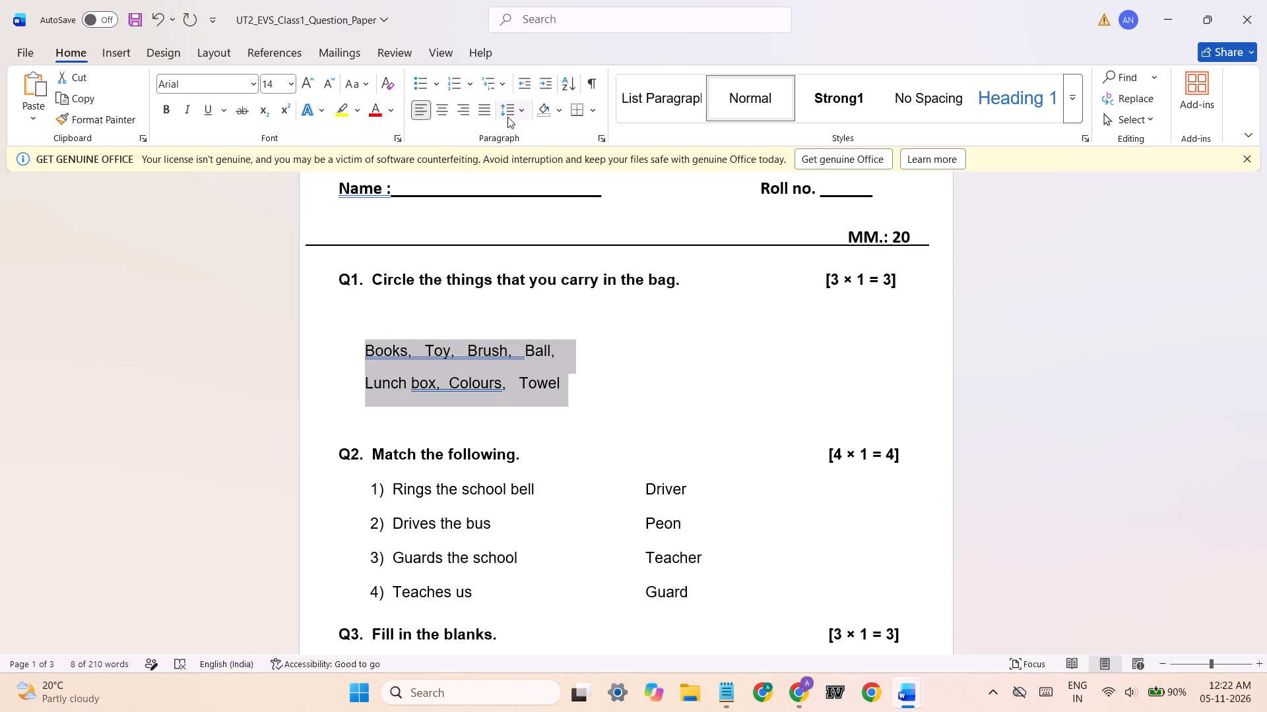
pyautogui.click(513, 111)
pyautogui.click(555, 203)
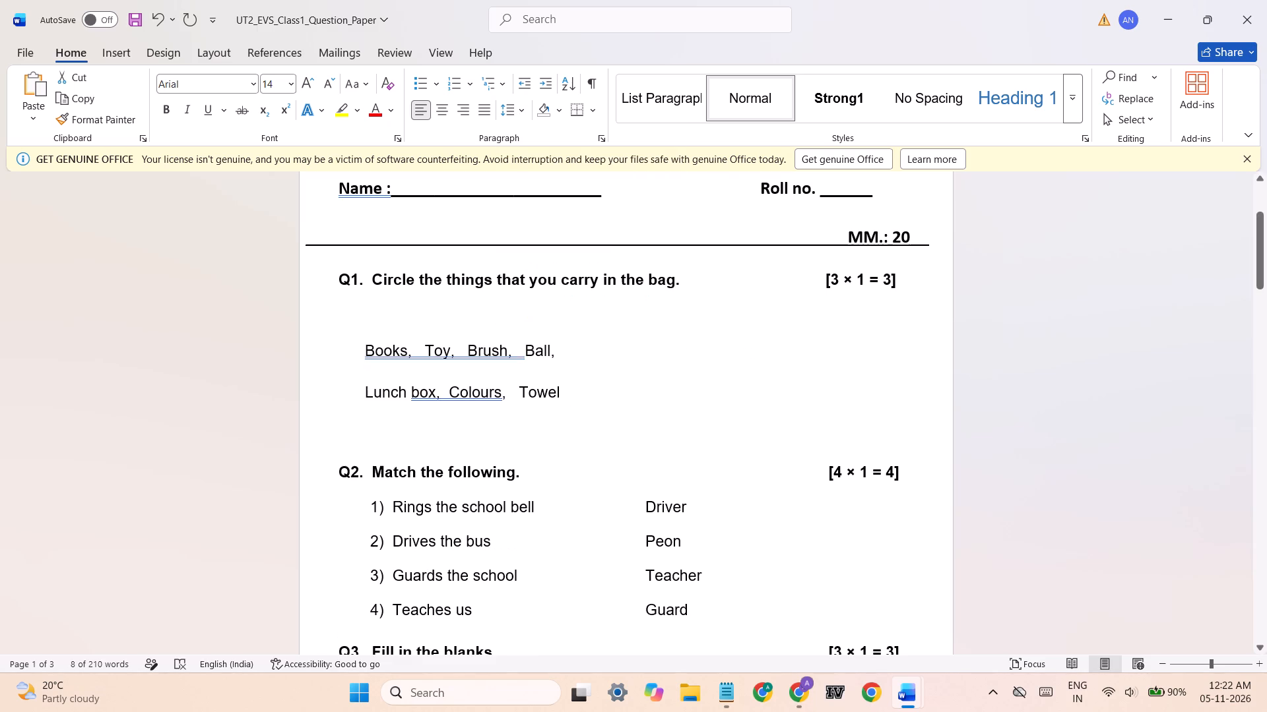
# Remove the blank line between the Q1 heading and its word list.
pyautogui.click(404, 305)
pyautogui.press('BackSpace')
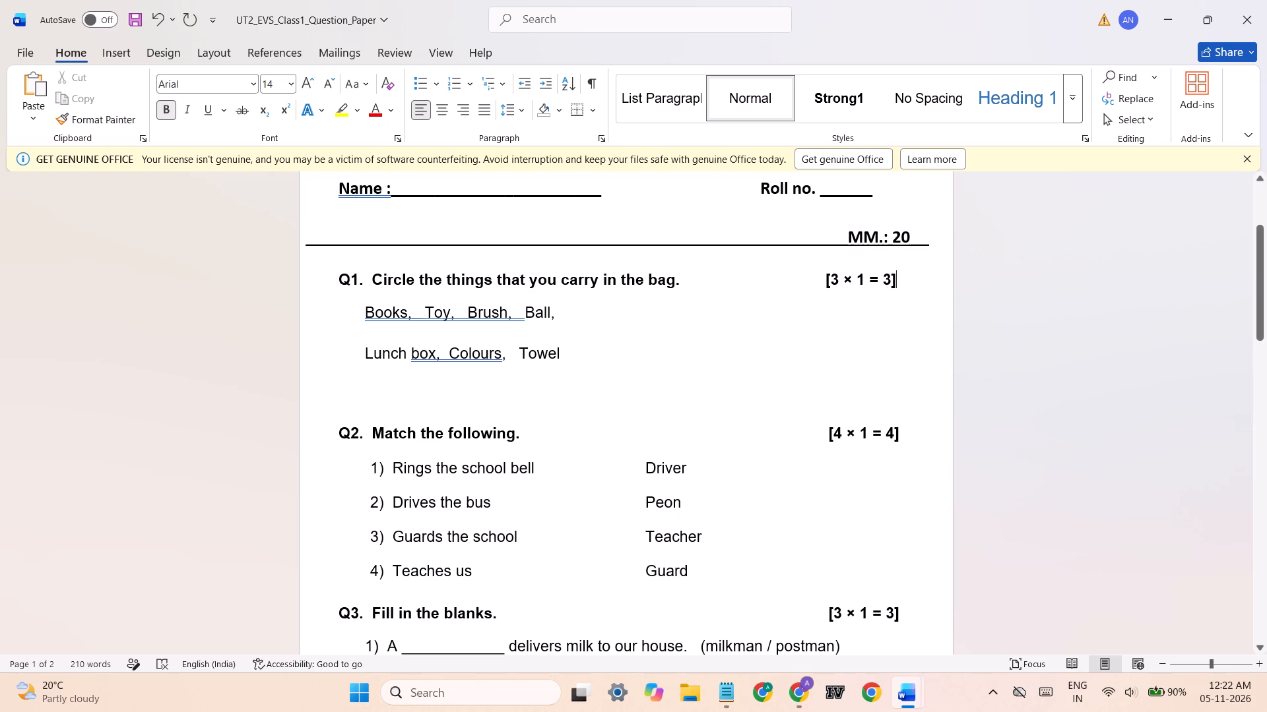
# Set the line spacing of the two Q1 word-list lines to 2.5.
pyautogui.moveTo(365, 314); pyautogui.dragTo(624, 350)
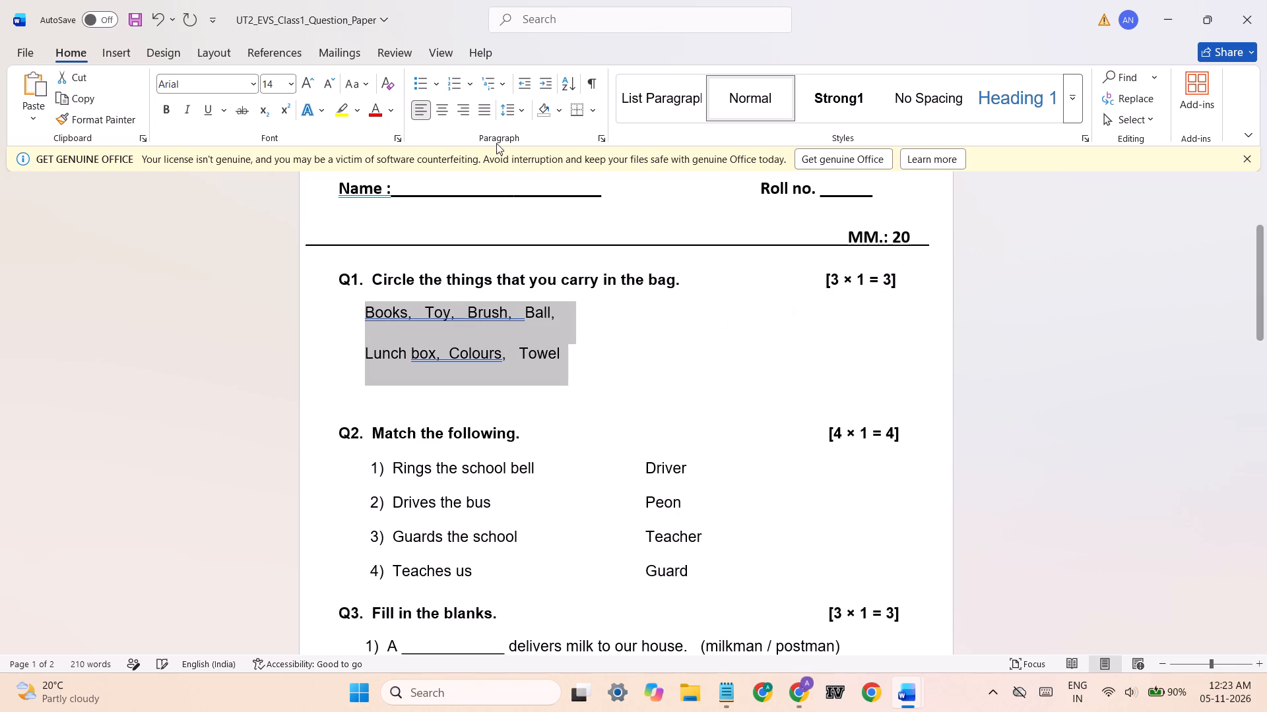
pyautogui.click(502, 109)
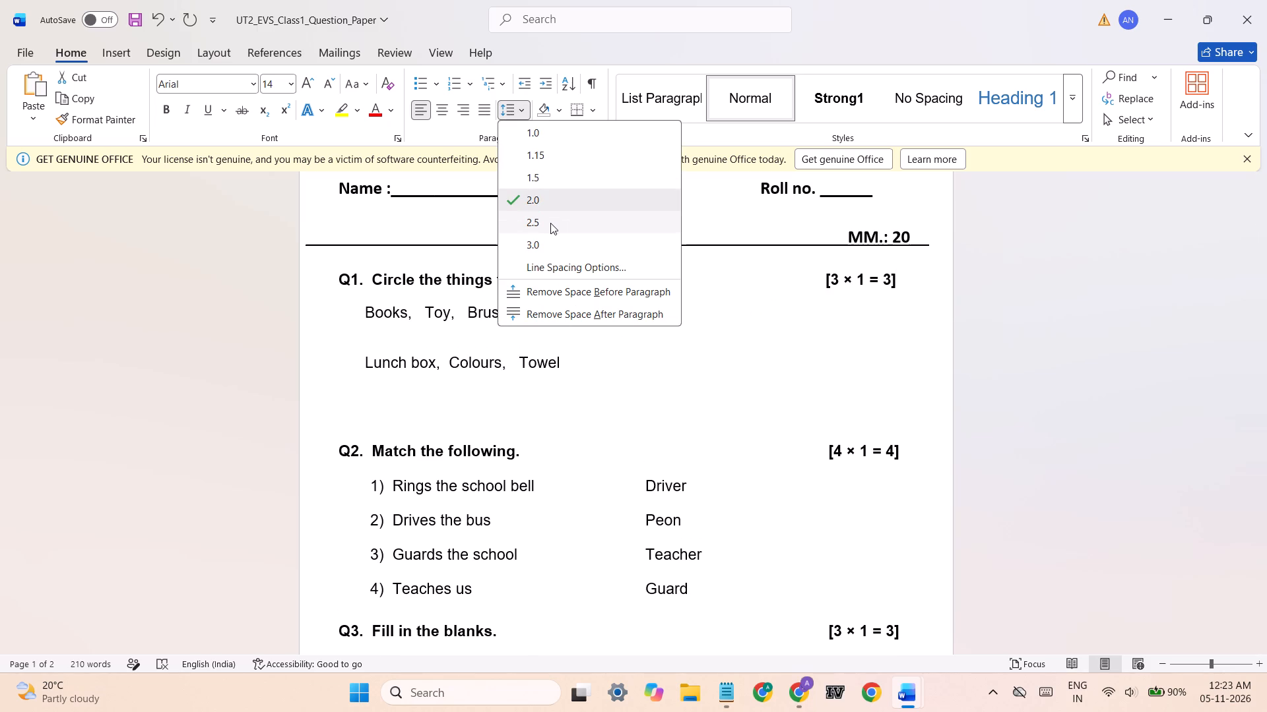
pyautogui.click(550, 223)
# Remove the blank line between the Q1 word list and the Q2 heading.
pyautogui.click(387, 429)
pyautogui.press('BackSpace')
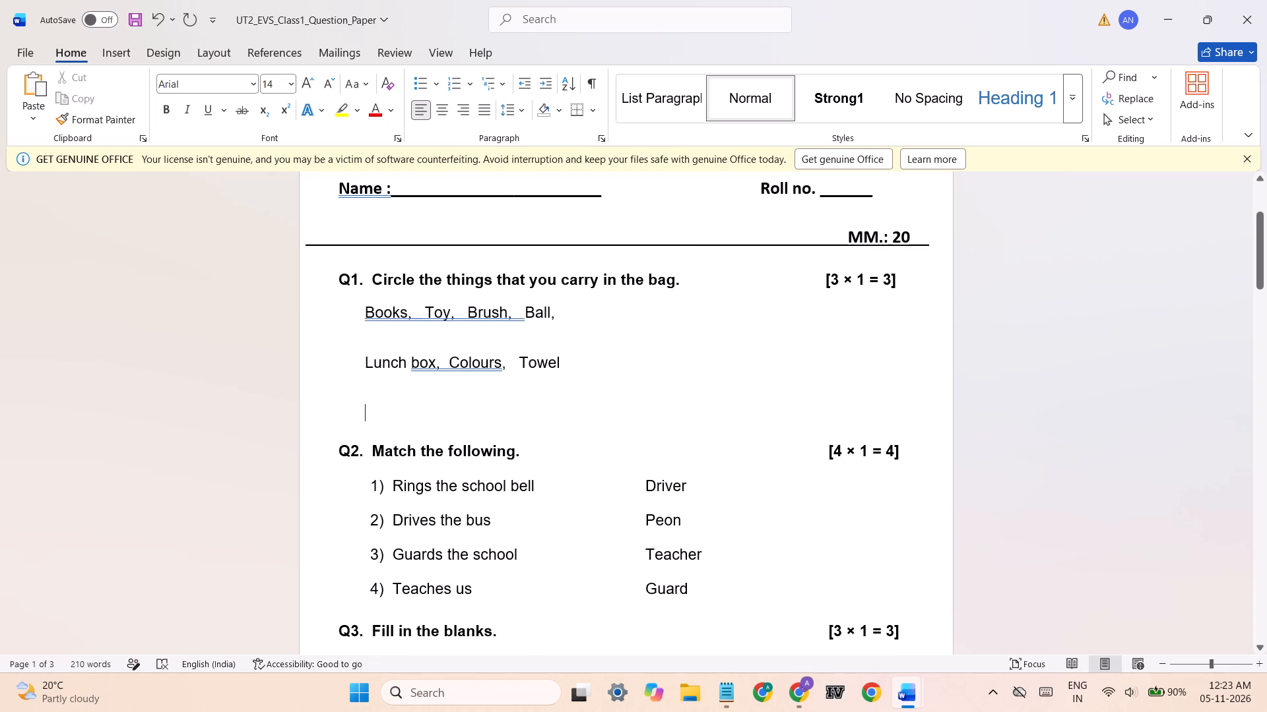
pyautogui.press('BackSpace')
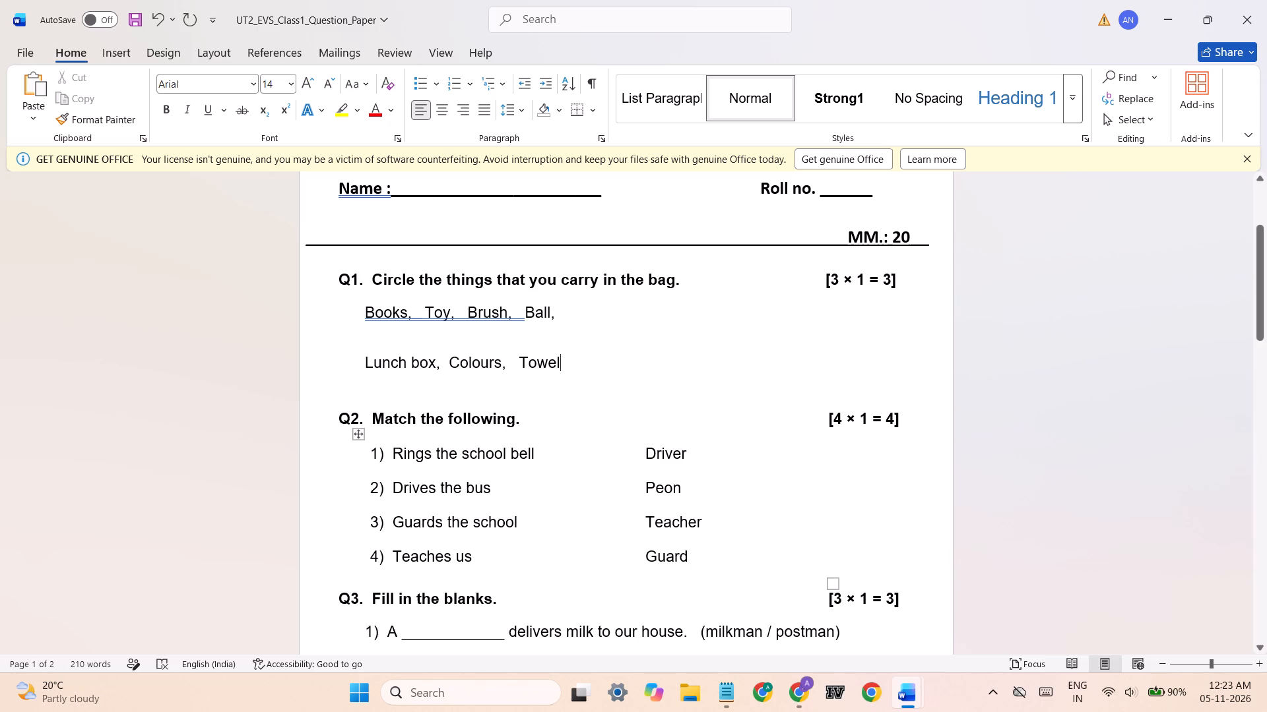
# Check the layout and page breaks of the whole EVS paper, from Q2 through the Q6 drawing box and back to the header.
pyautogui.scroll(-2, 688, 322)
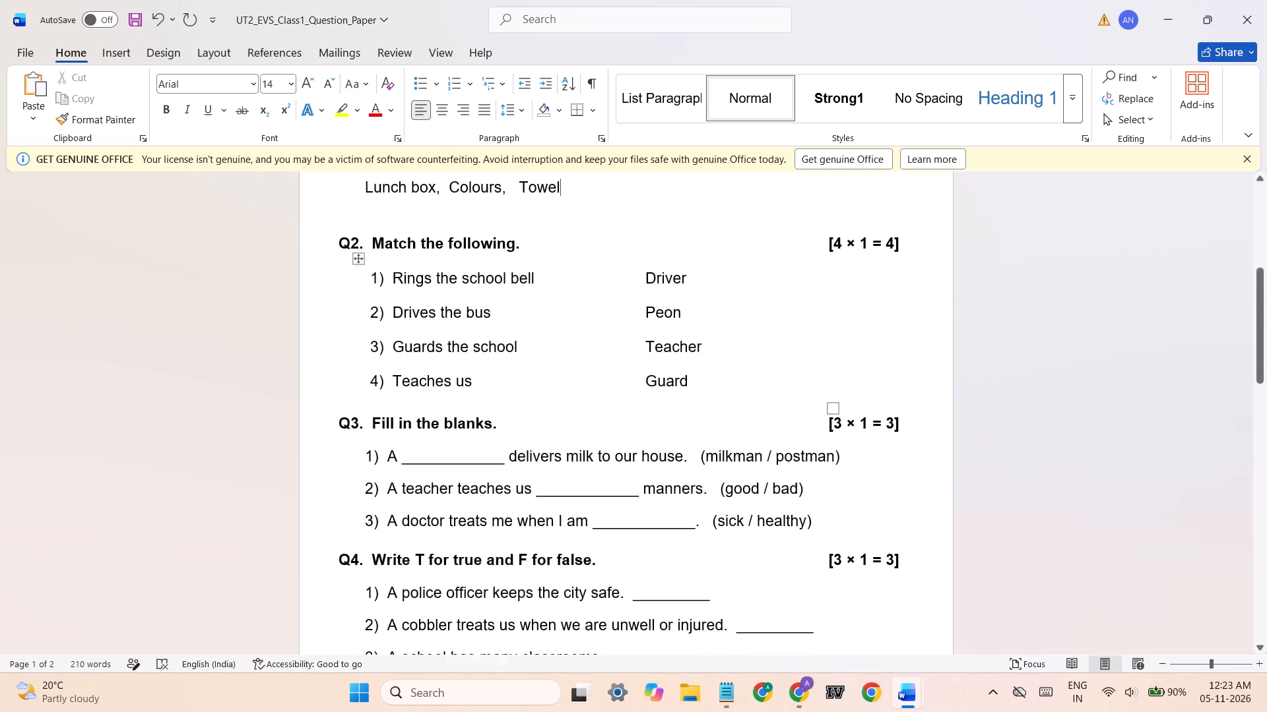
pyautogui.scroll(-1, 688, 322)
pyautogui.scroll(2, 688, 322)
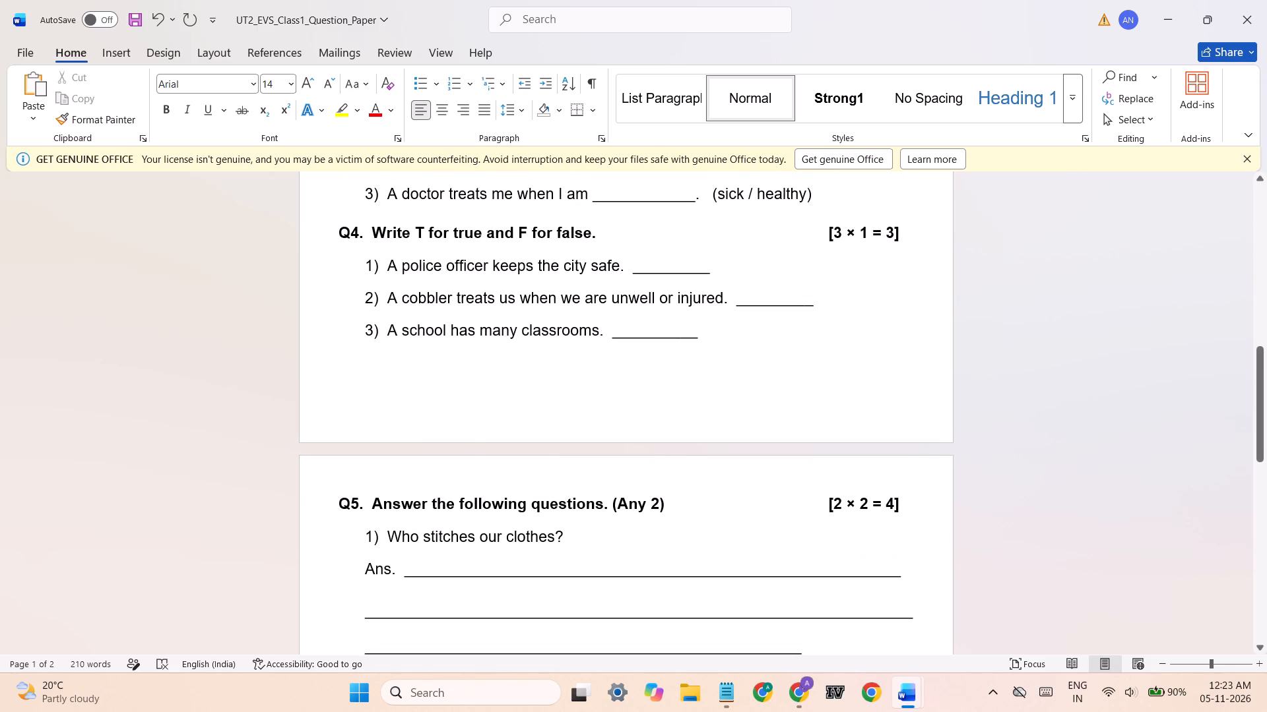
pyautogui.scroll(-7, 506, 427)
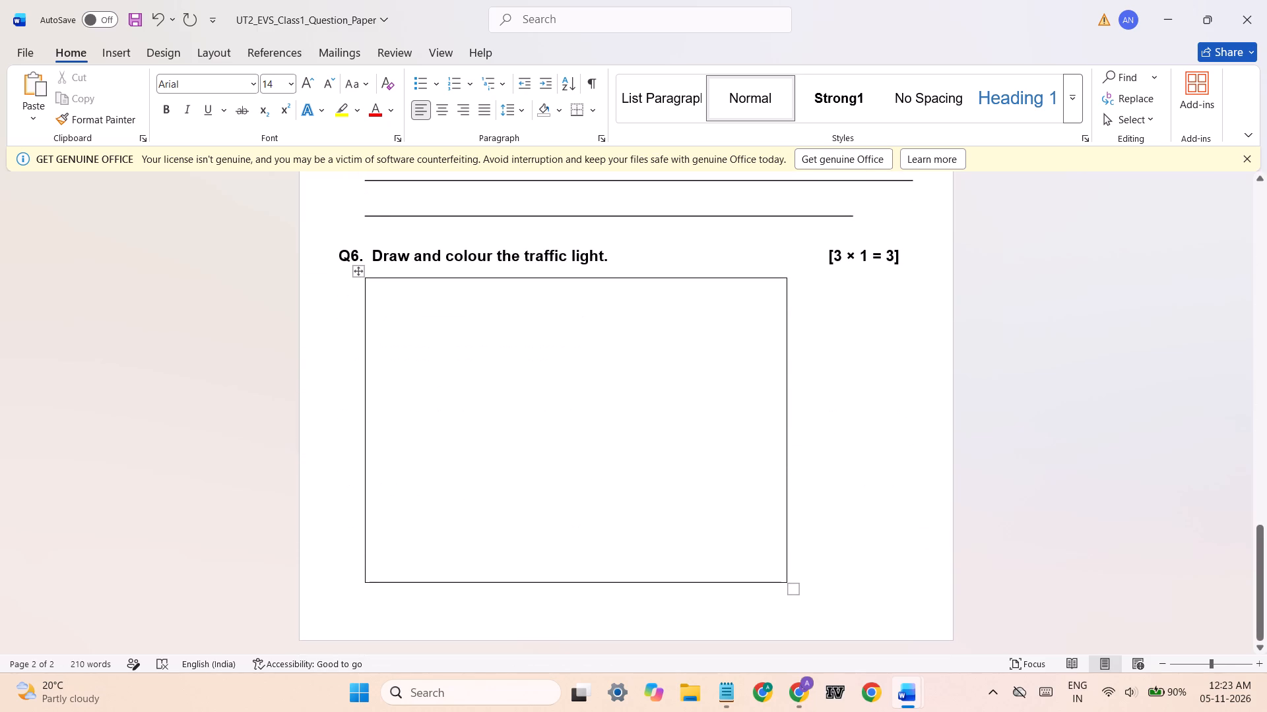
pyautogui.scroll(-4, 506, 427)
pyautogui.scroll(6, 506, 427)
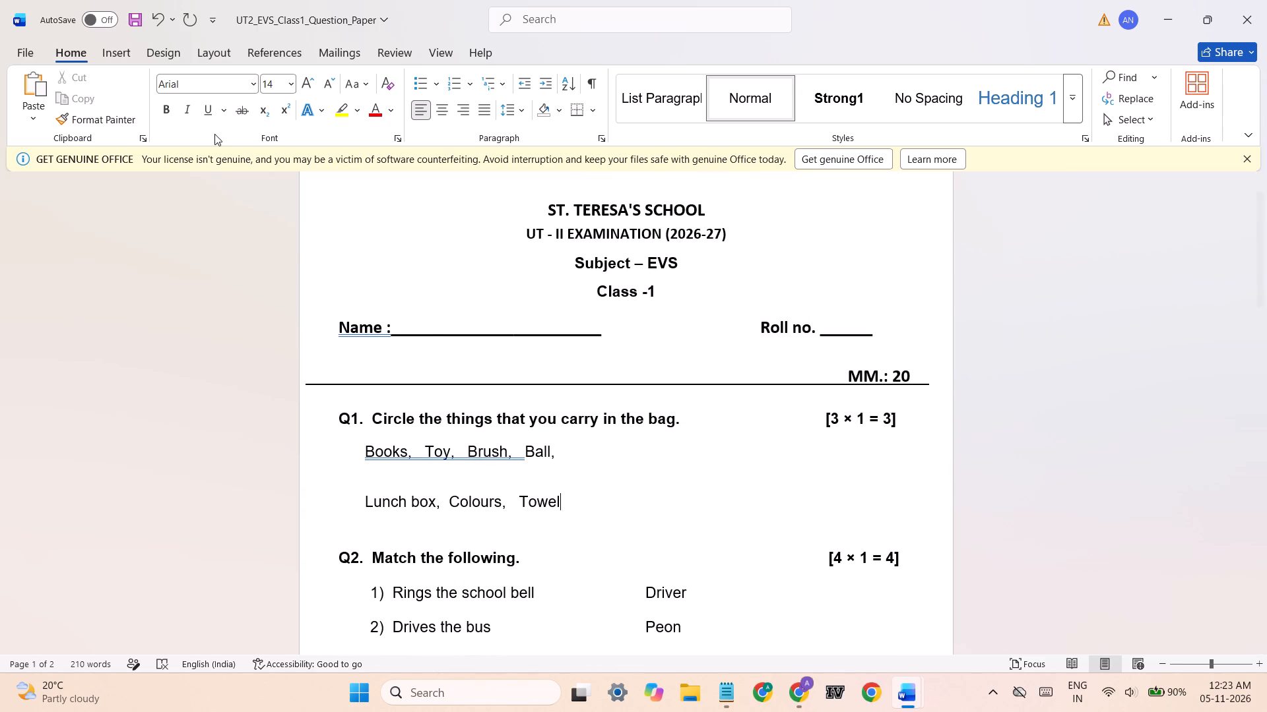
# Save the EVS question paper with the rearranged Q1 word list.
pyautogui.click(134, 21)
pyautogui.click(134, 21)
pyautogui.click(131, 16)
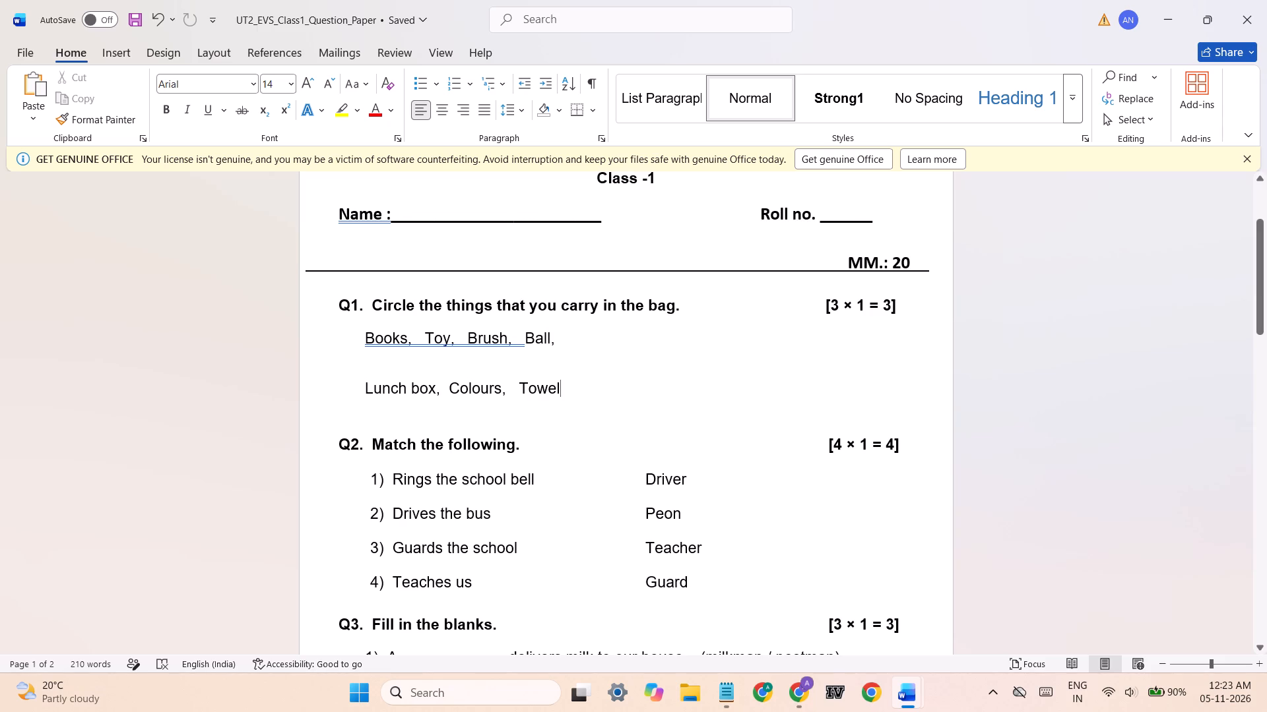
# Tighten the line spacing of the two Q1 word-list lines to 2.0.
pyautogui.moveTo(367, 336); pyautogui.dragTo(496, 356)
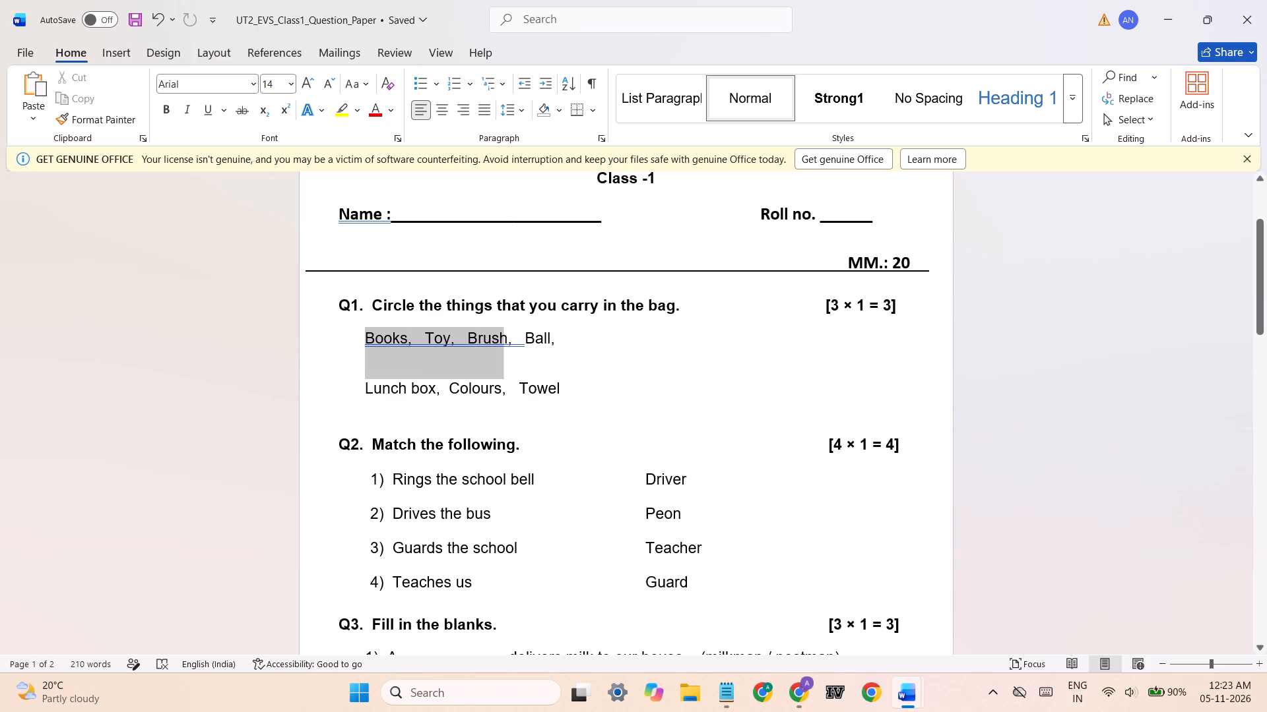
pyautogui.moveTo(496, 356); pyautogui.dragTo(566, 415)
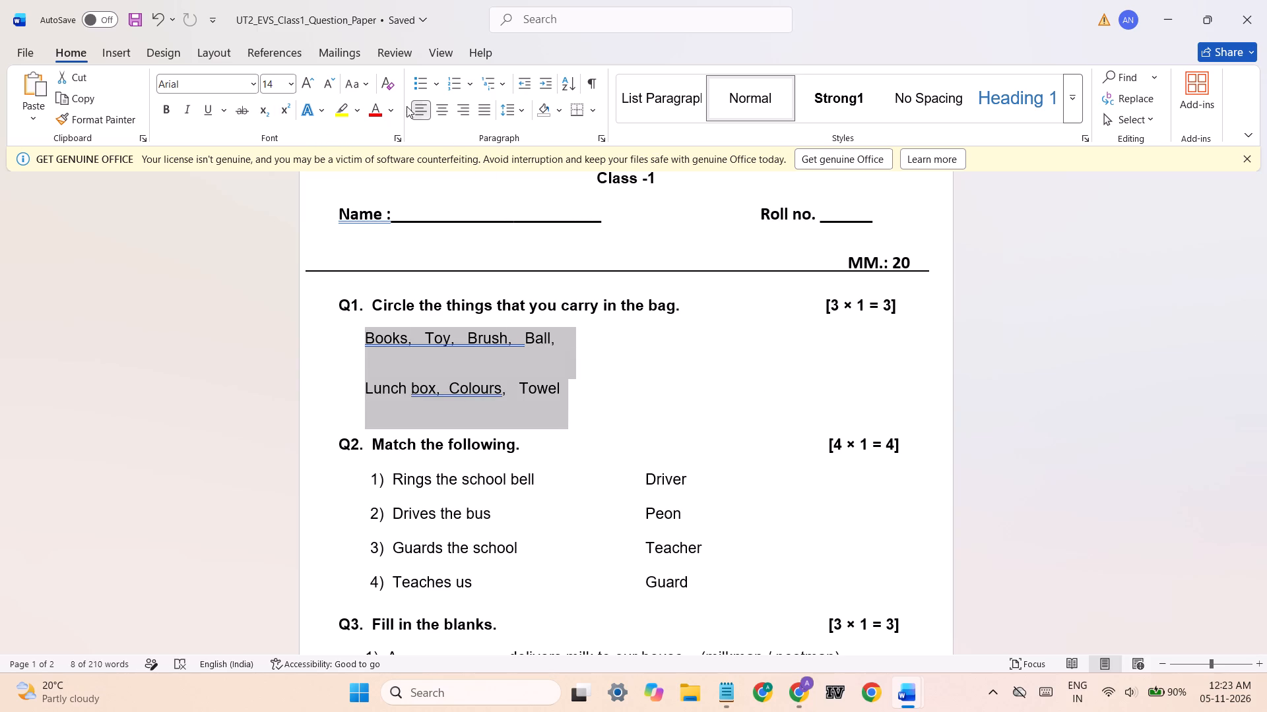
pyautogui.click(515, 116)
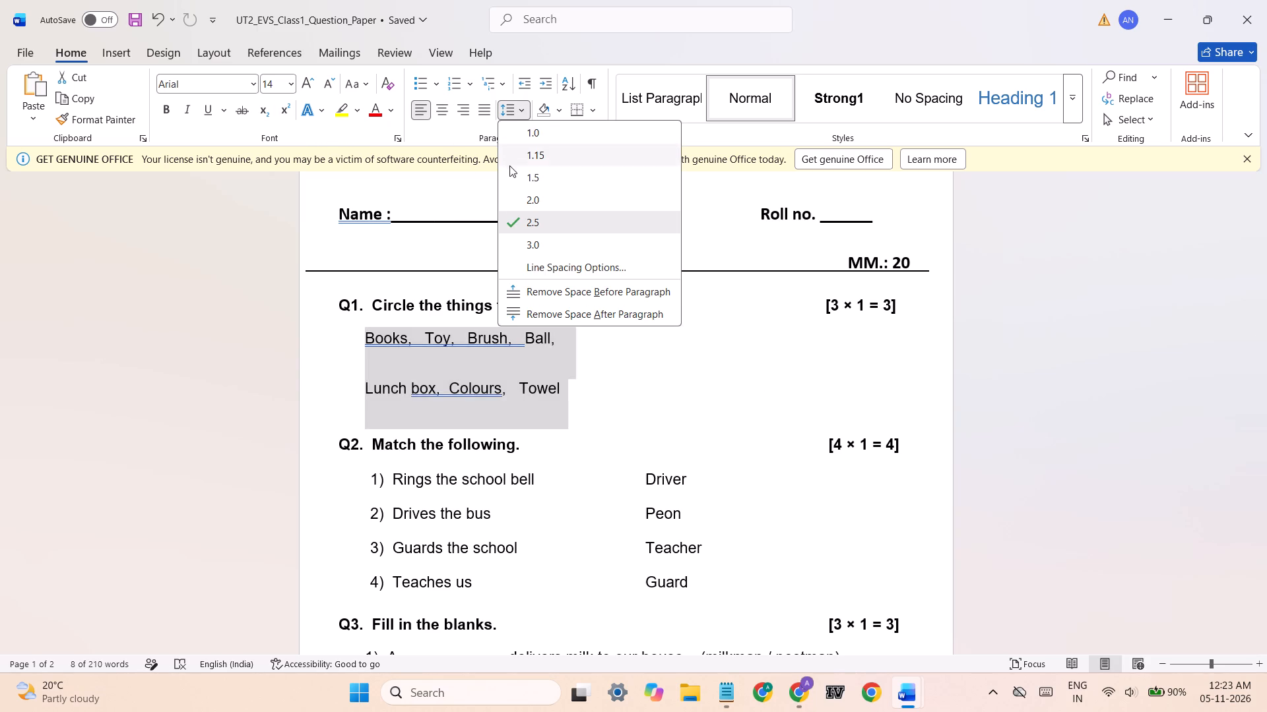
pyautogui.click(515, 196)
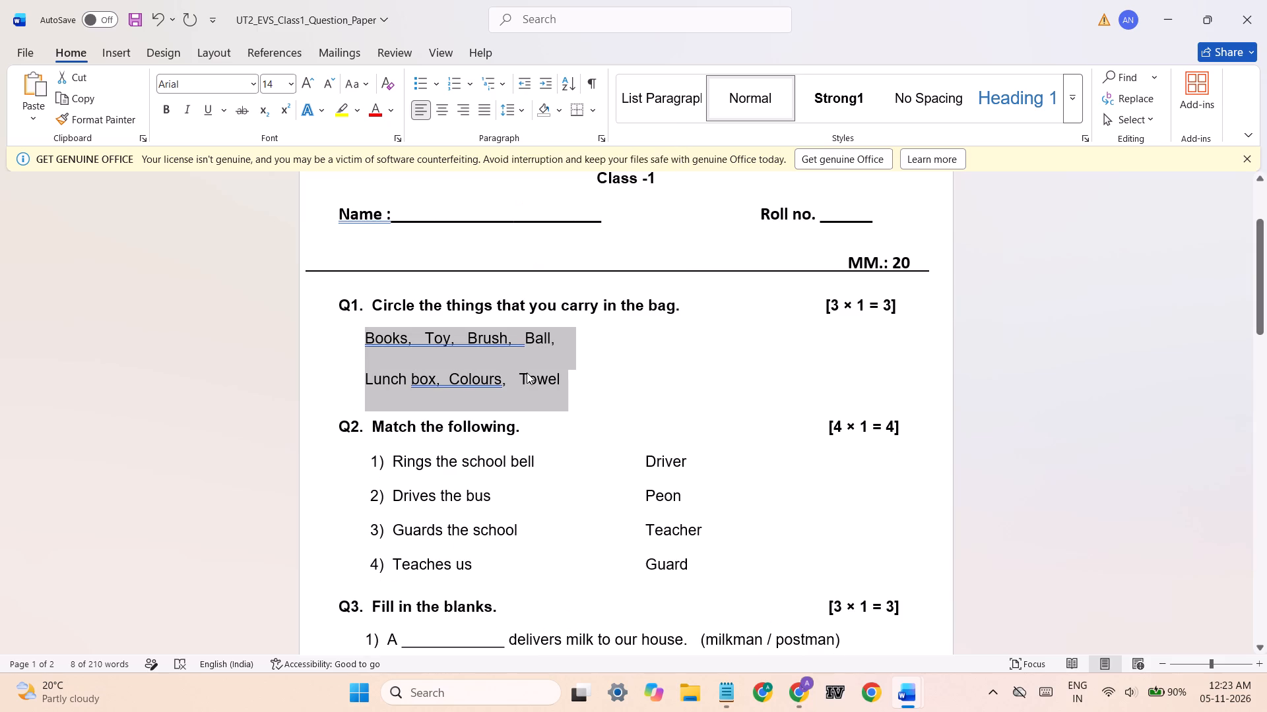
pyautogui.click(633, 361)
# Check the page break between Q4 and Q5, and save the EVS question paper.
pyautogui.scroll(-2, 633, 361)
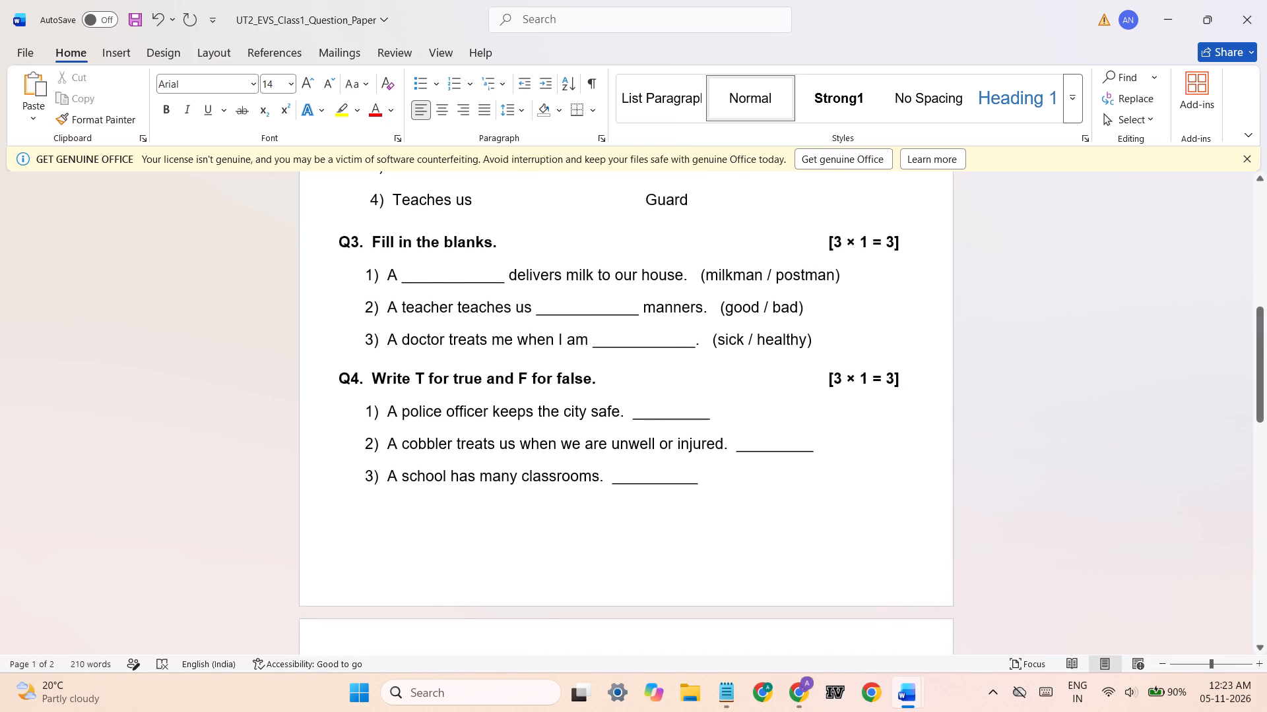
pyautogui.scroll(-1, 633, 361)
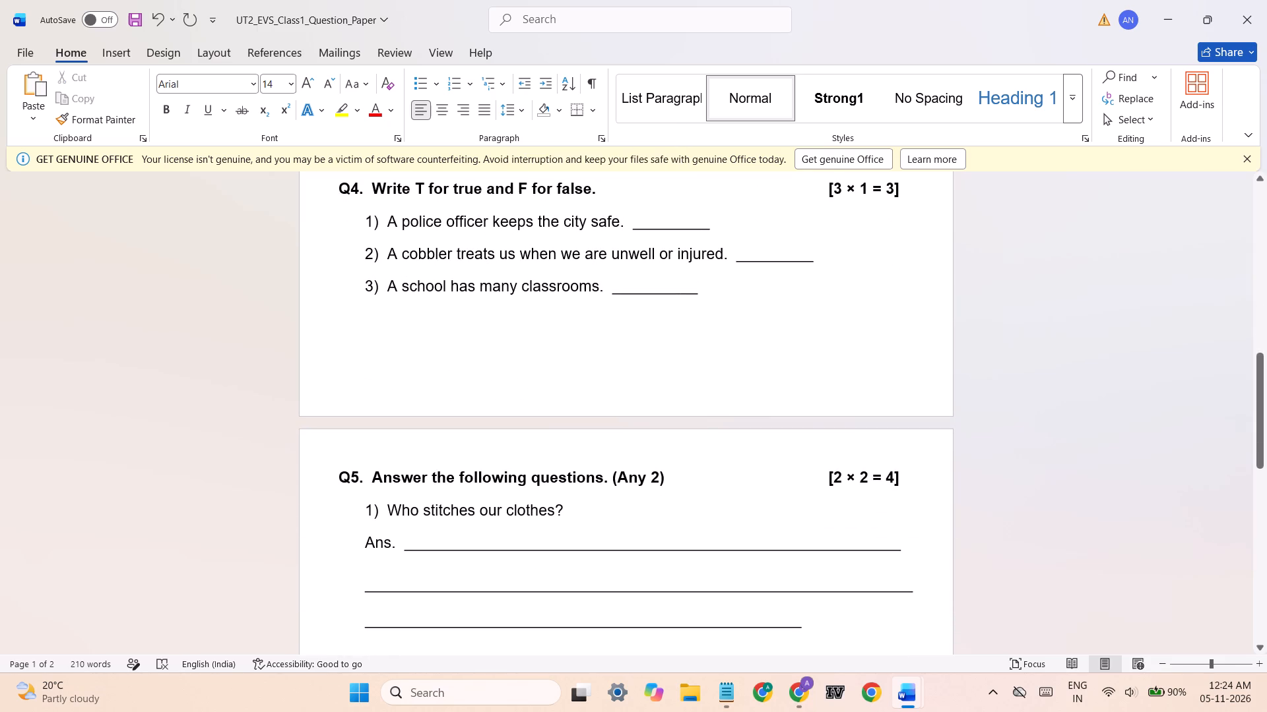
pyautogui.click(142, 23)
# Close the UT2_EVS_Class1_Question_Paper document.
pyautogui.click(1235, 9)
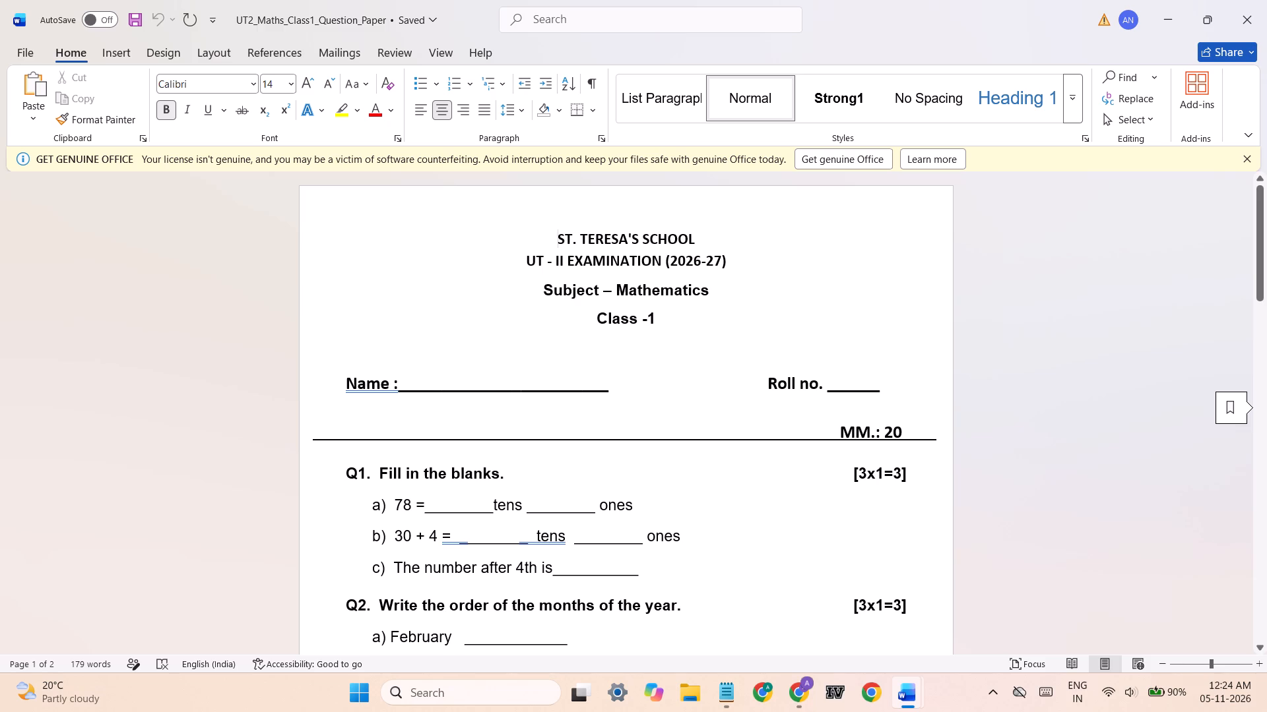
pyautogui.scroll(-1, 608, 454)
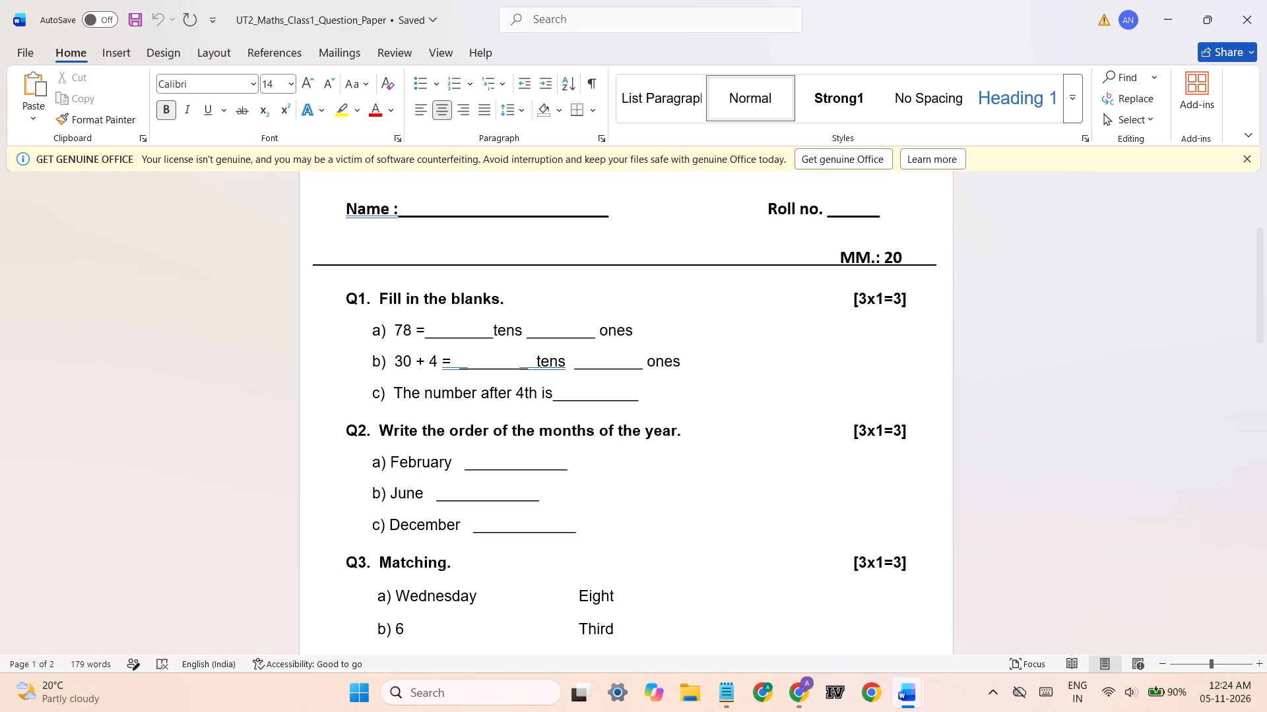
pyautogui.scroll(-1, 606, 429)
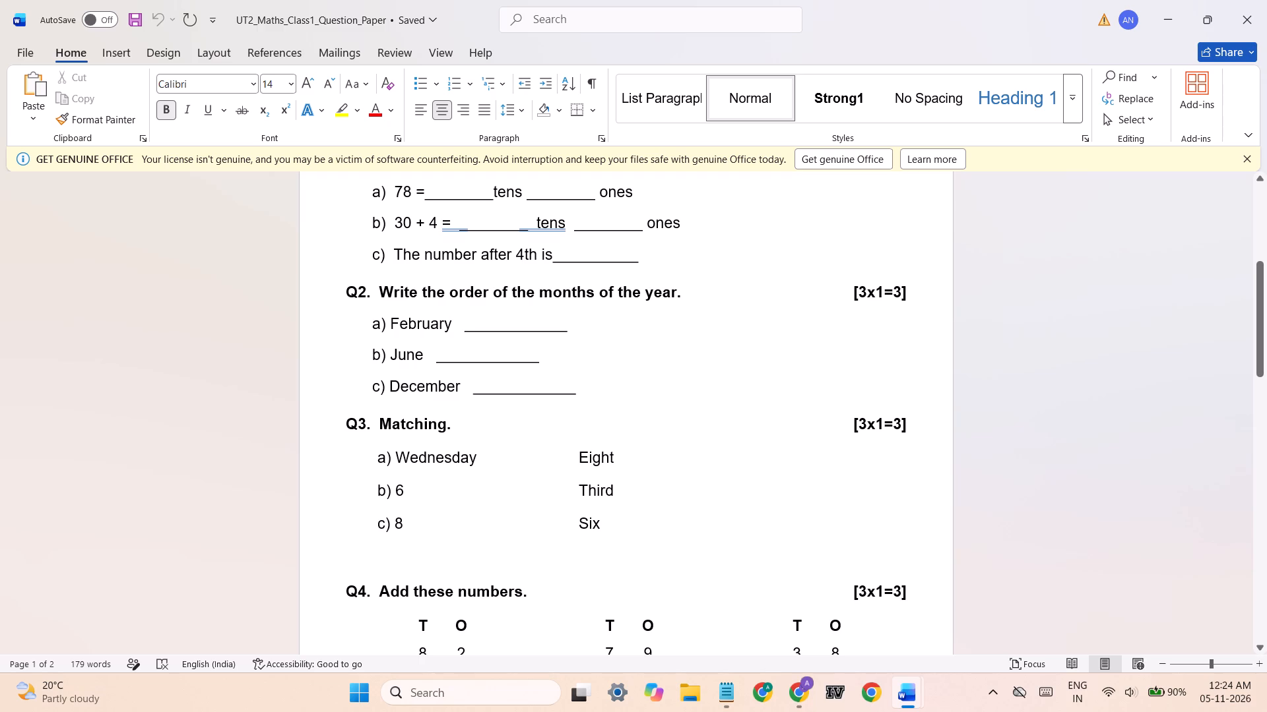
pyautogui.scroll(-1, 606, 429)
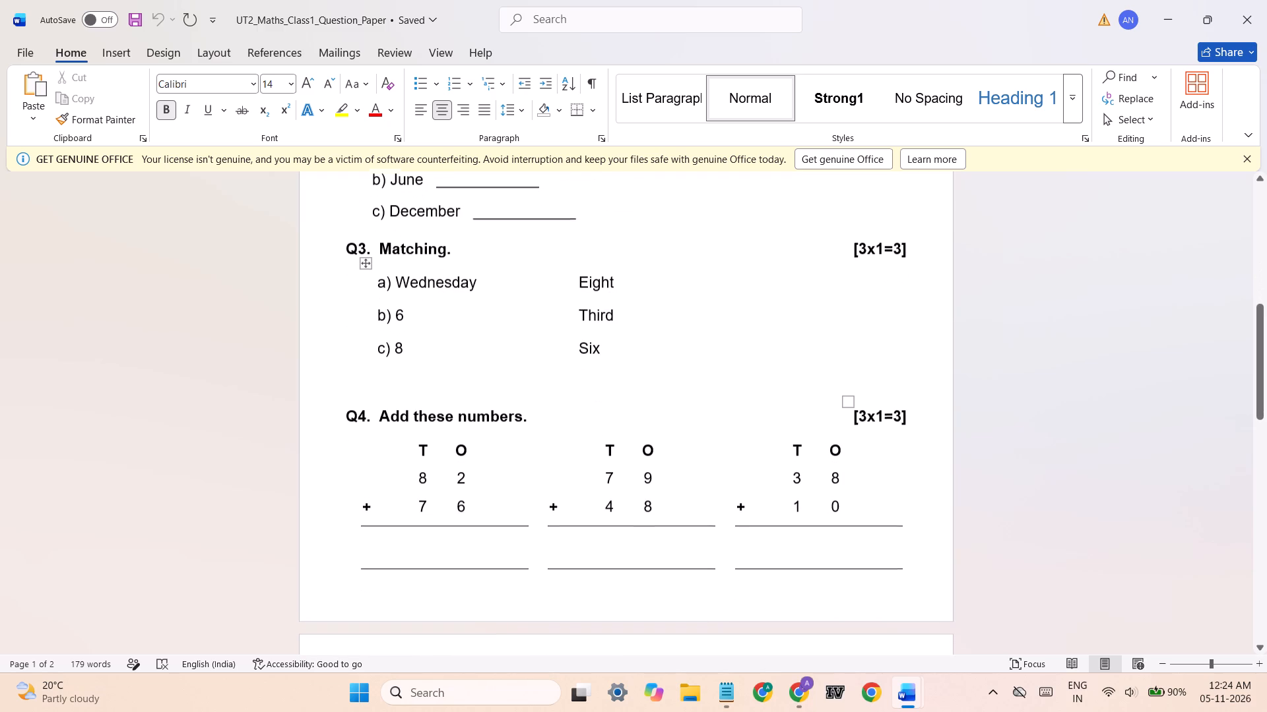
pyautogui.scroll(2, 606, 429)
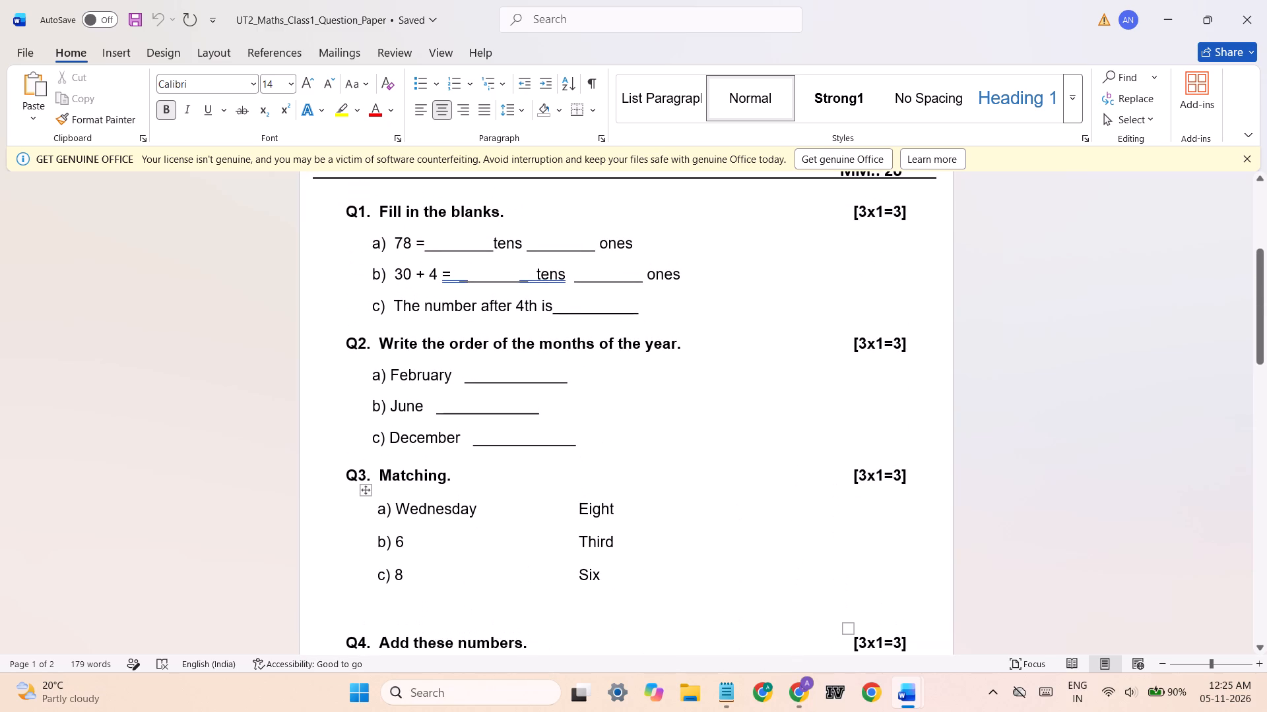
pyautogui.scroll(-2, 606, 429)
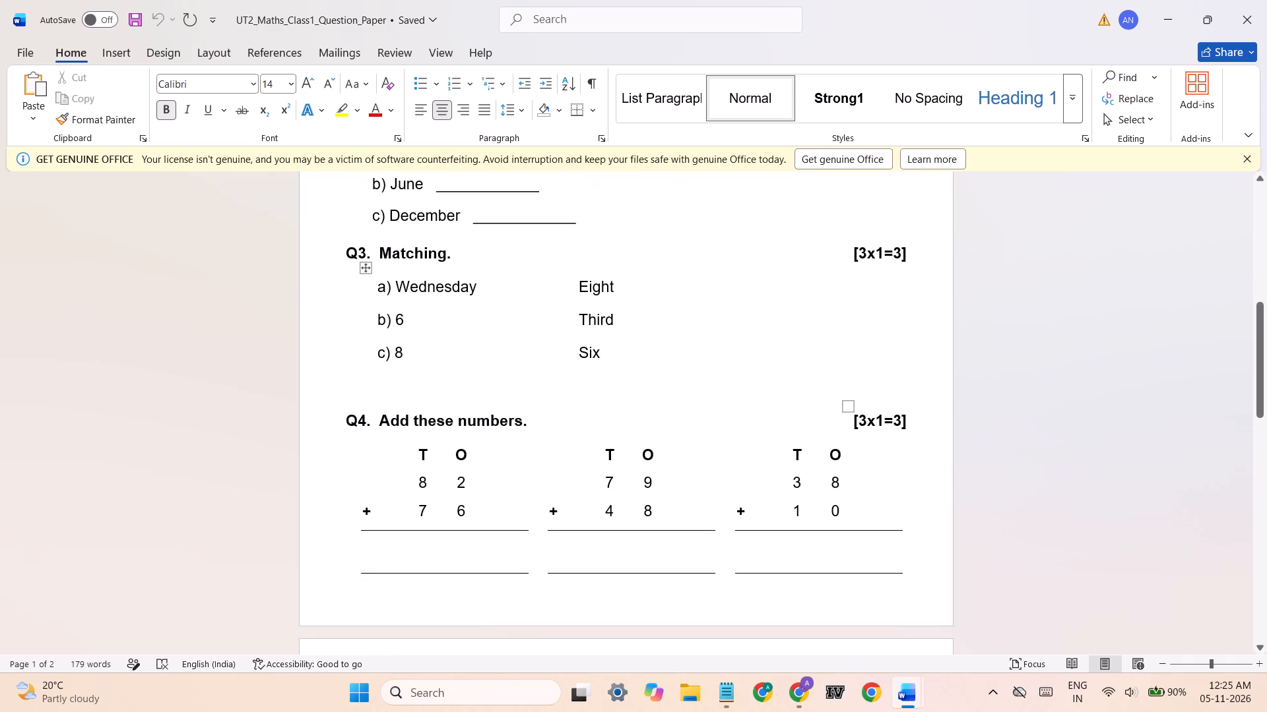
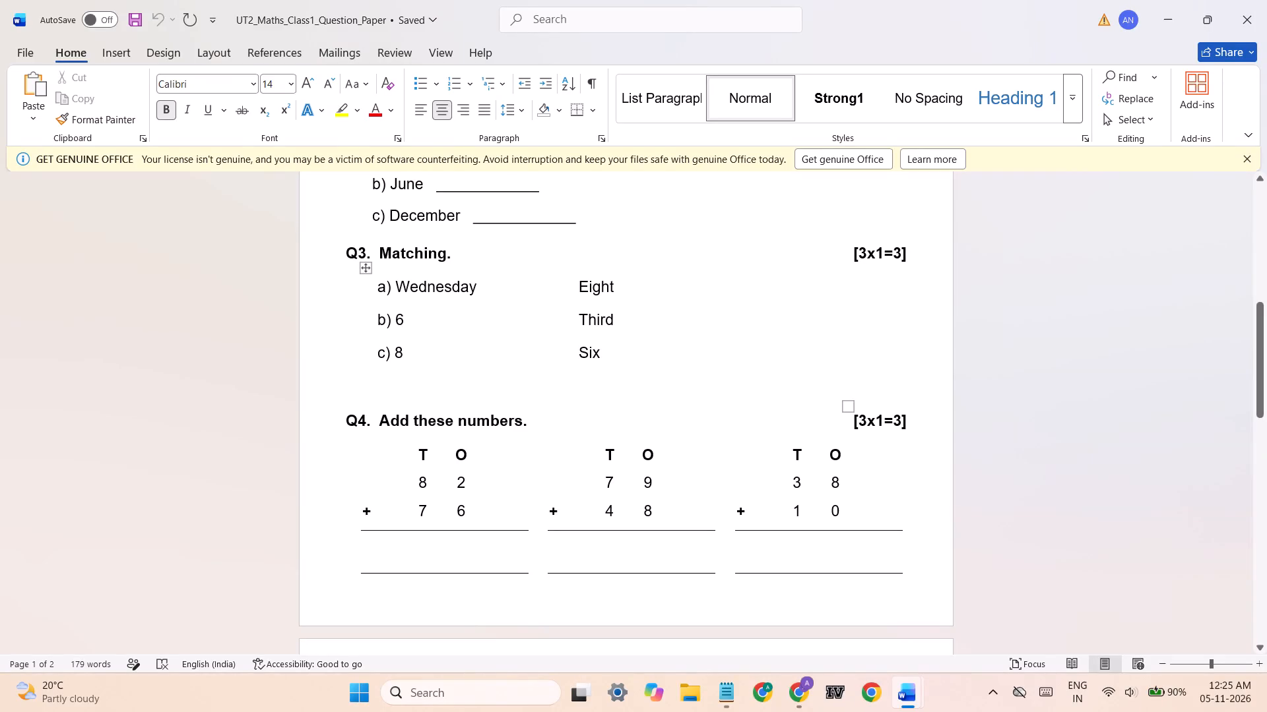
# In the Q3 matching table, replace the 6 in item b) with the letter F.
pyautogui.click(405, 318)
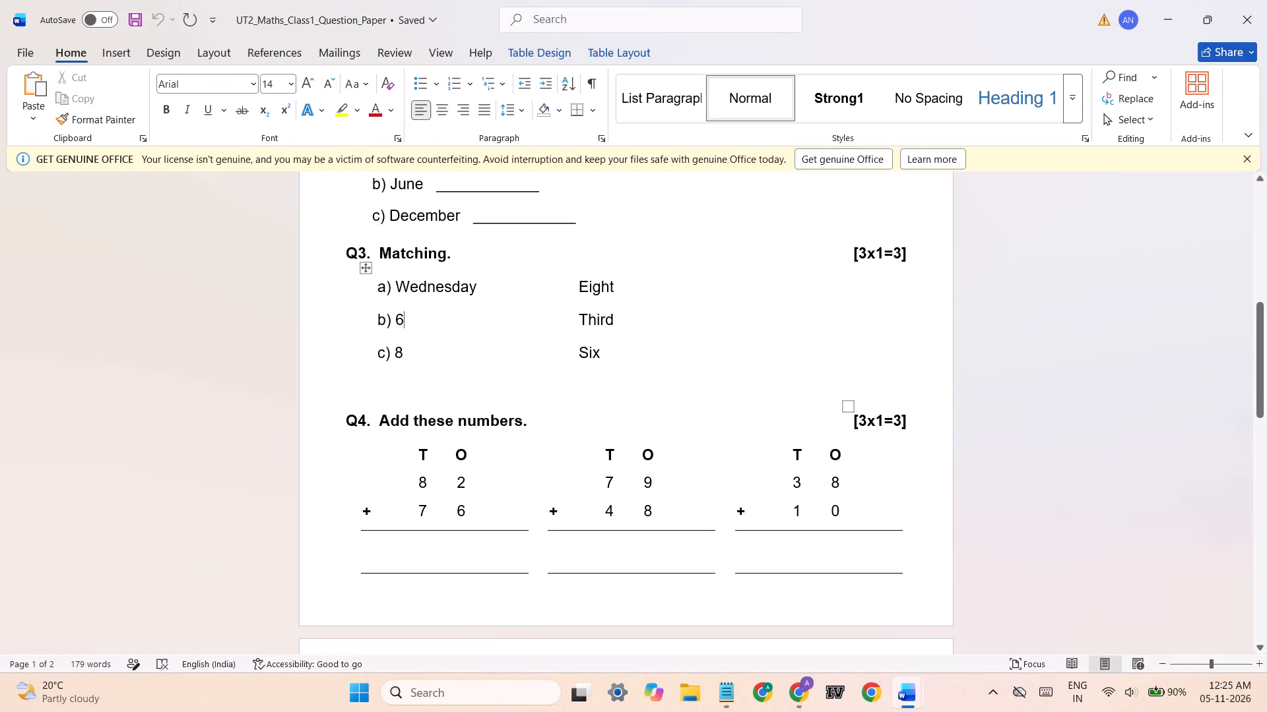
pyautogui.press('BackSpace')
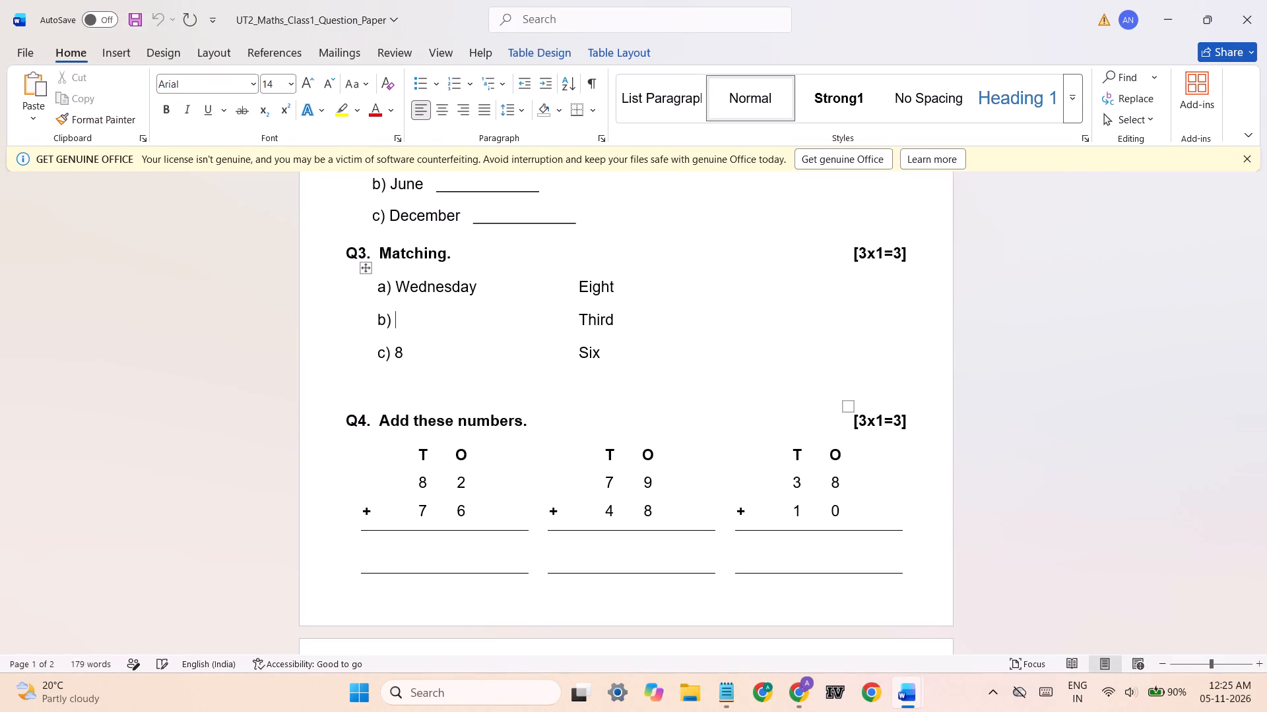
pyautogui.press('f')
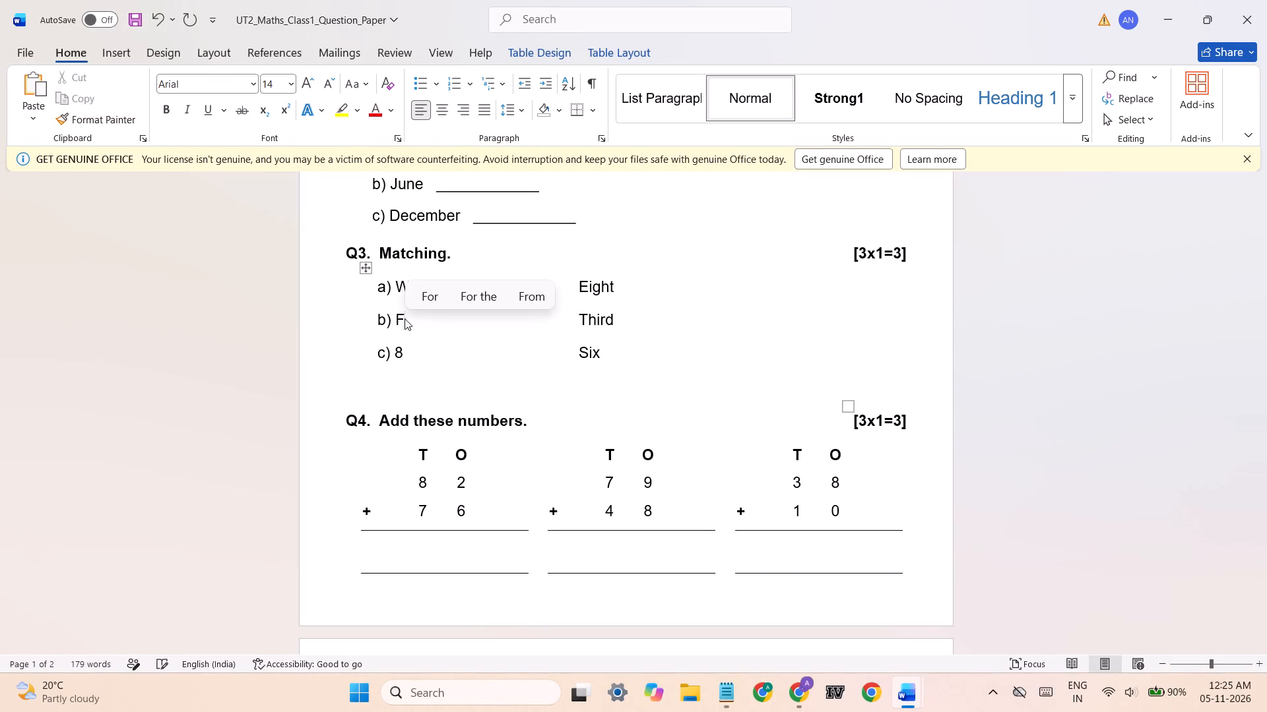
pyautogui.click(406, 378)
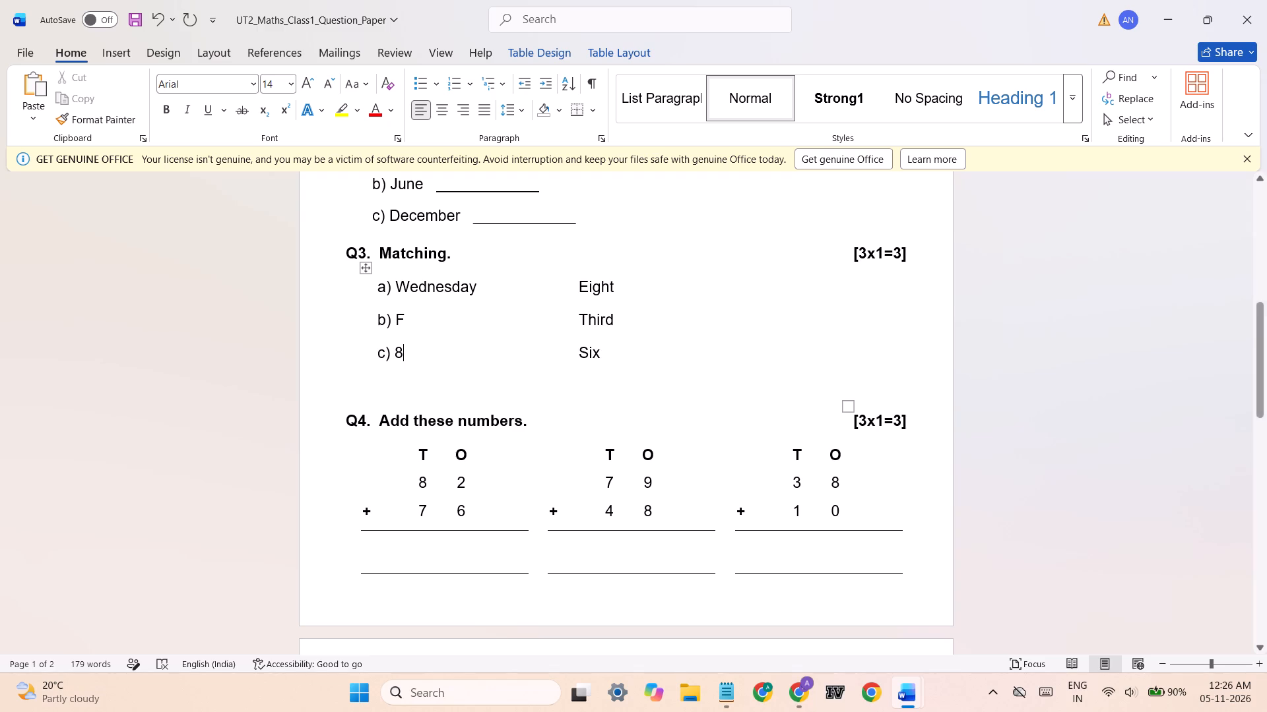
# Change the Q3 matching options Six and Eight to the ordinal words Sixth and Eighth.
pyautogui.click(600, 363)
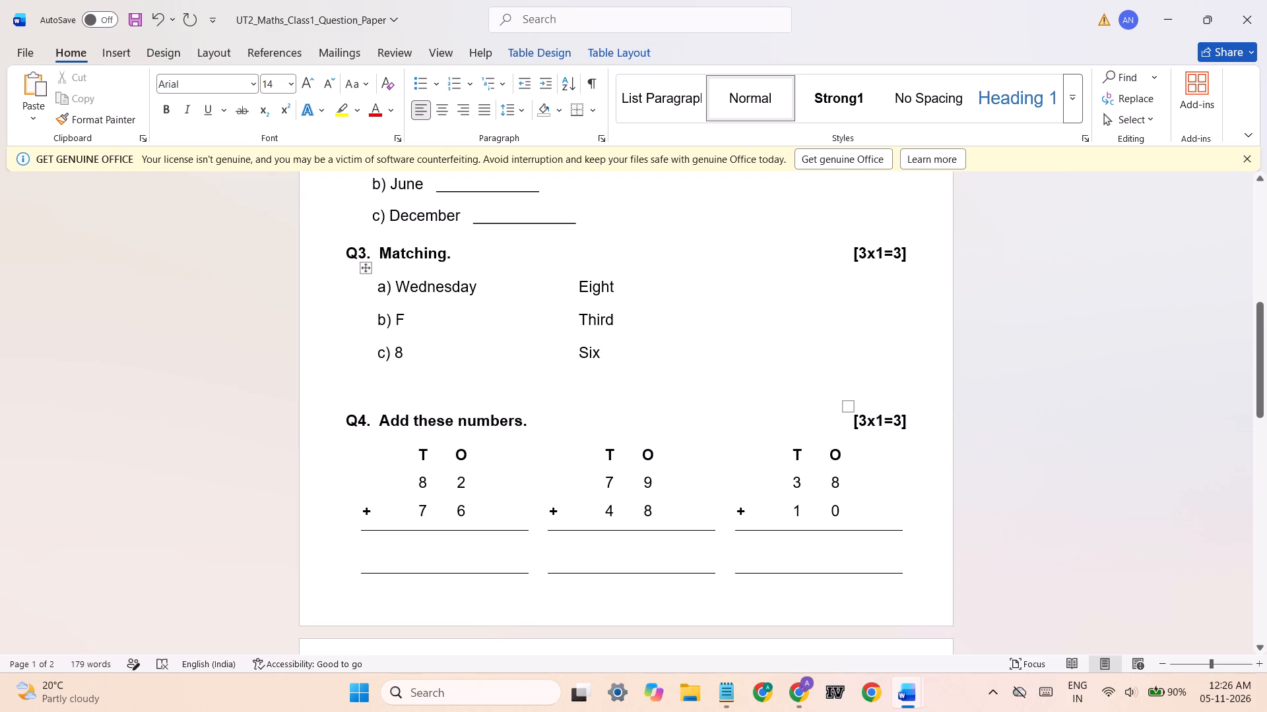
pyautogui.write('th')
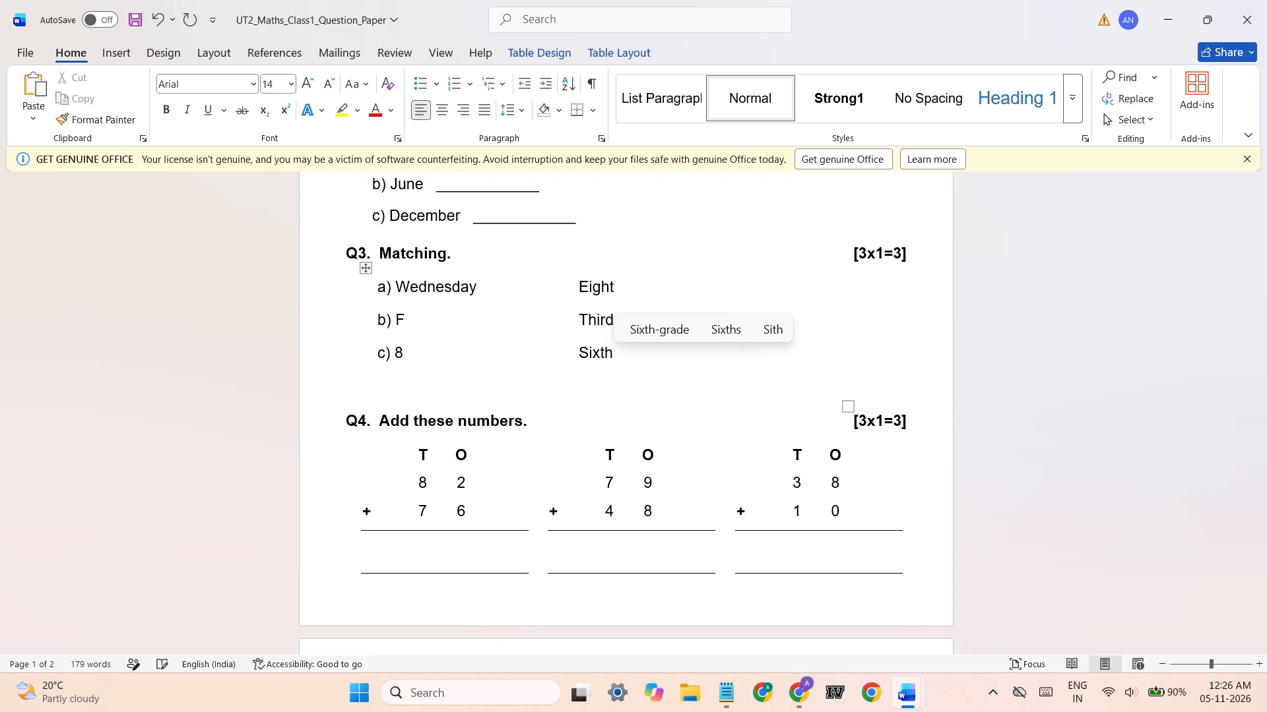
pyautogui.click(602, 500)
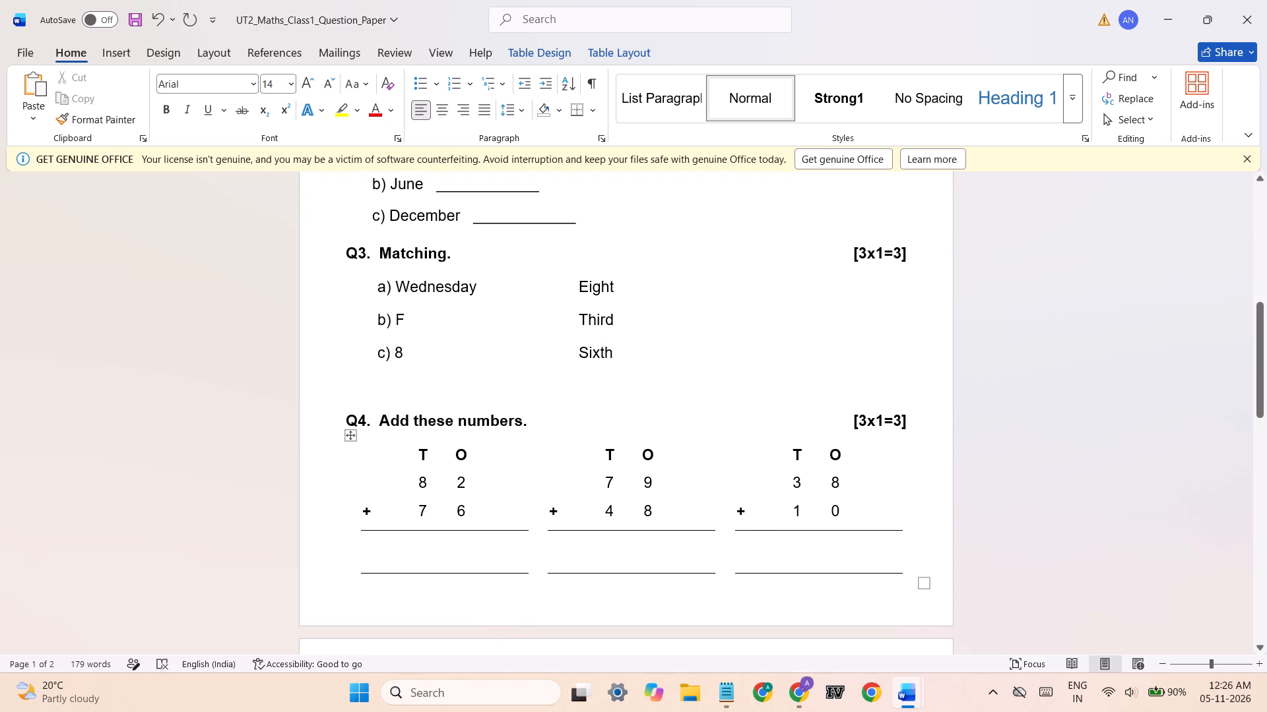
pyautogui.scroll(-1, 602, 500)
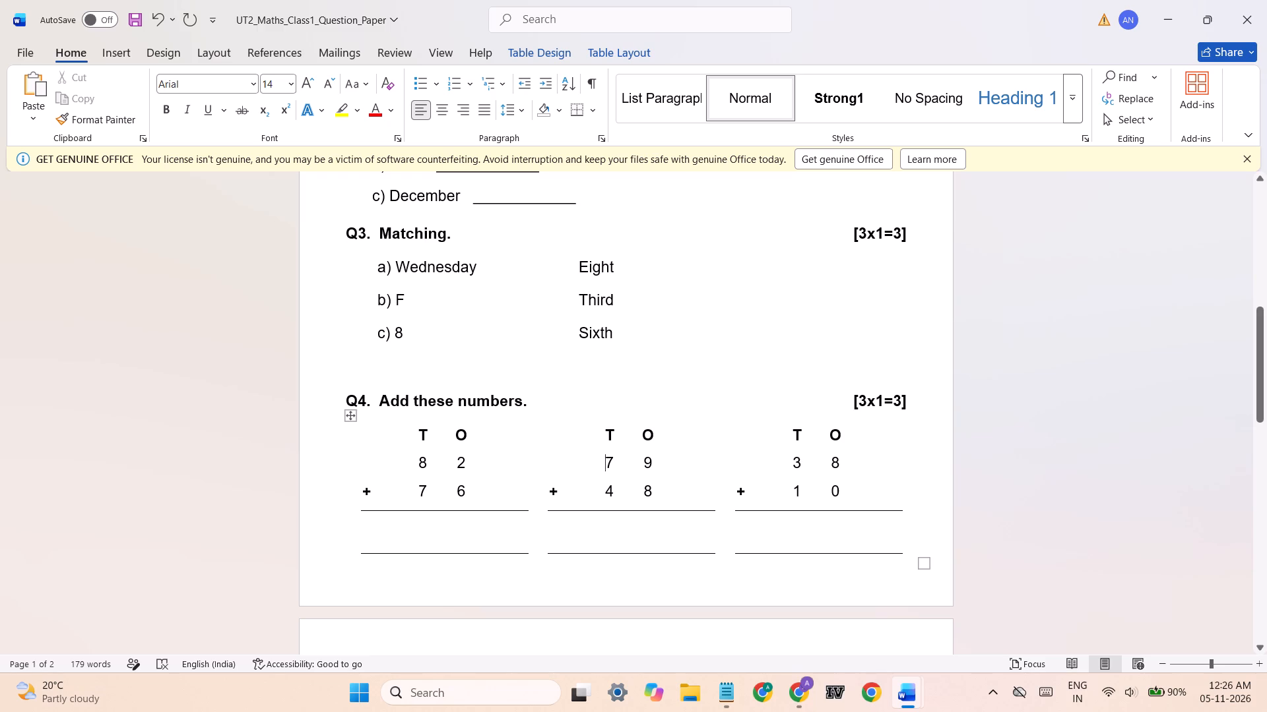
pyautogui.click(620, 272)
pyautogui.press('h')
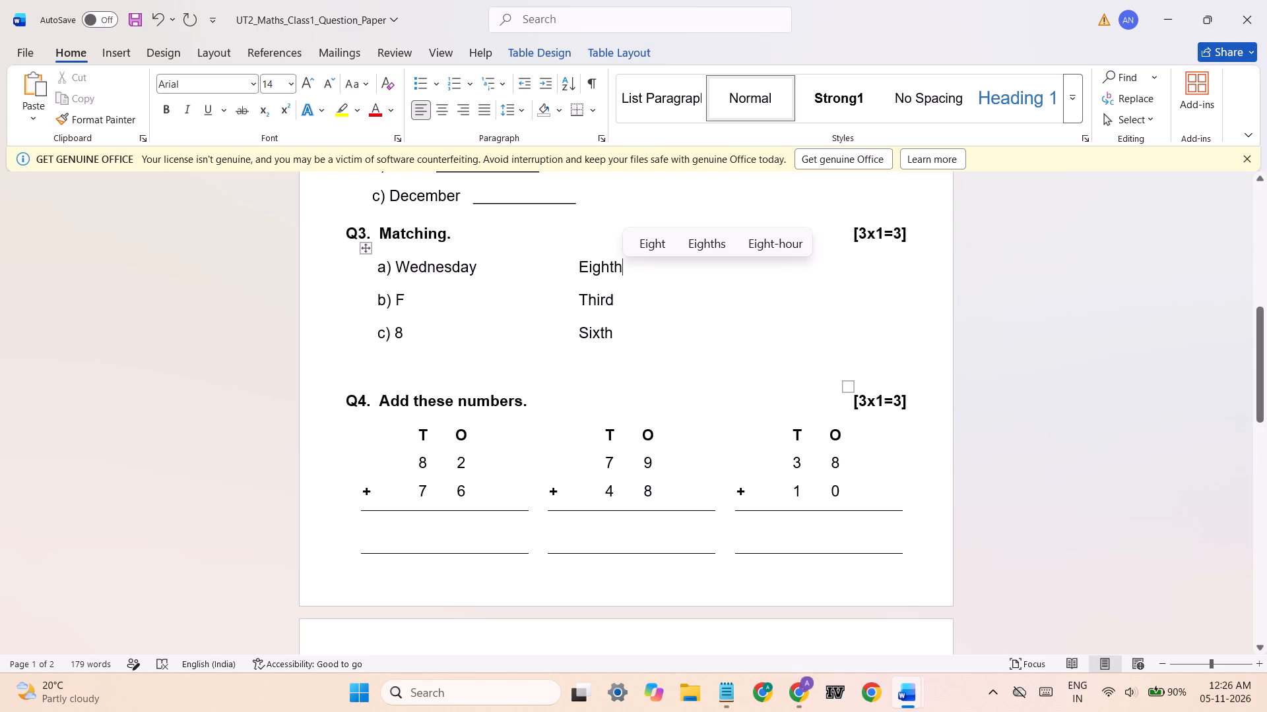
pyautogui.click(604, 307)
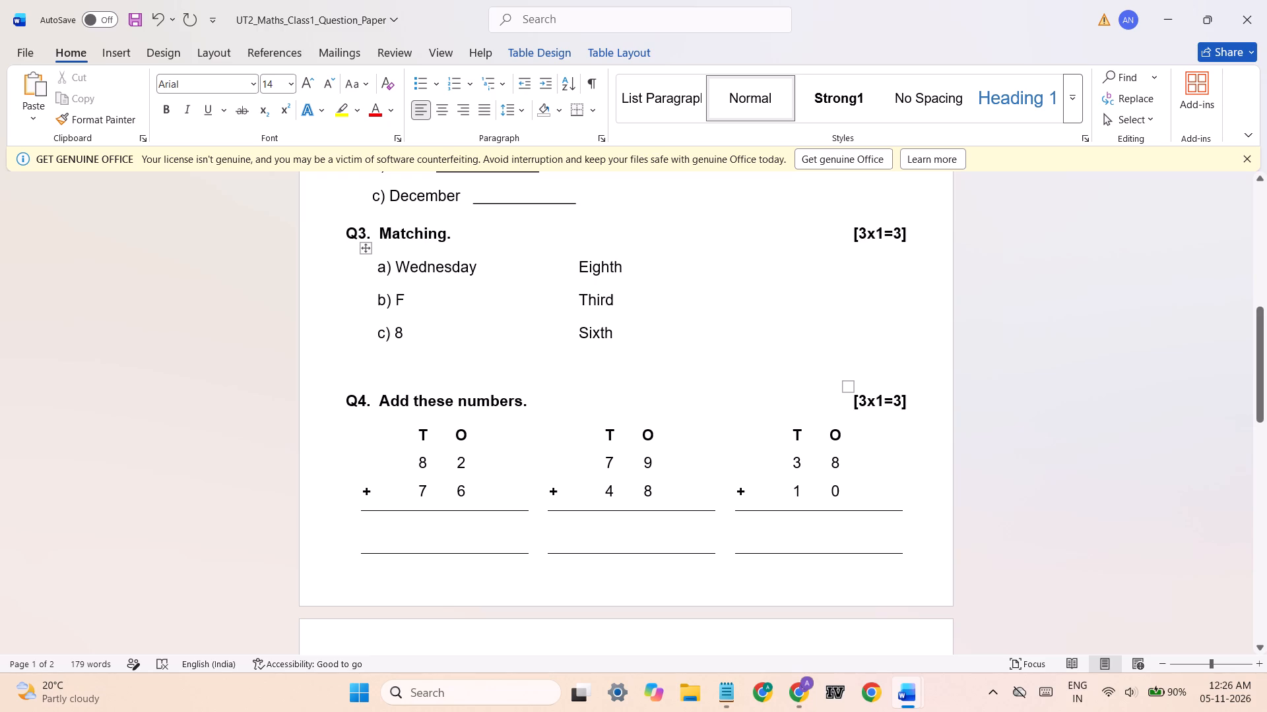
pyautogui.click(583, 363)
pyautogui.click(627, 274)
pyautogui.press('BackSpace')
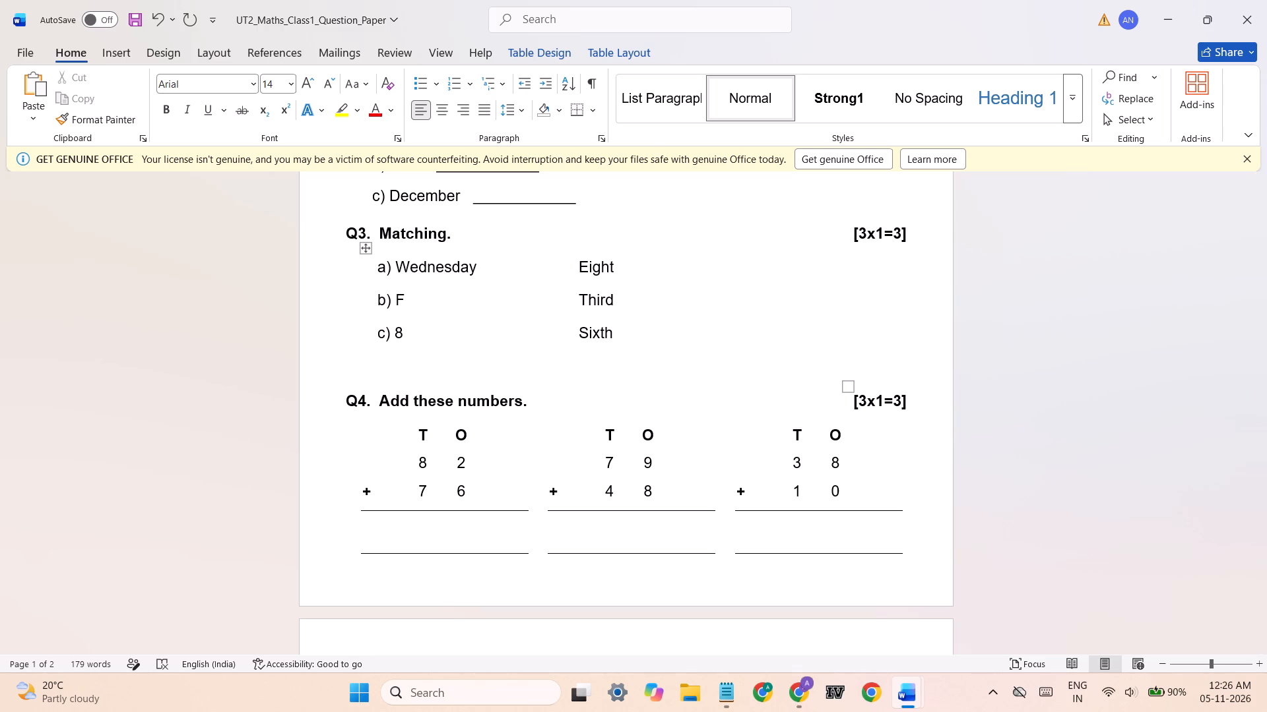
pyautogui.press('BackSpace')
pyautogui.write('th')
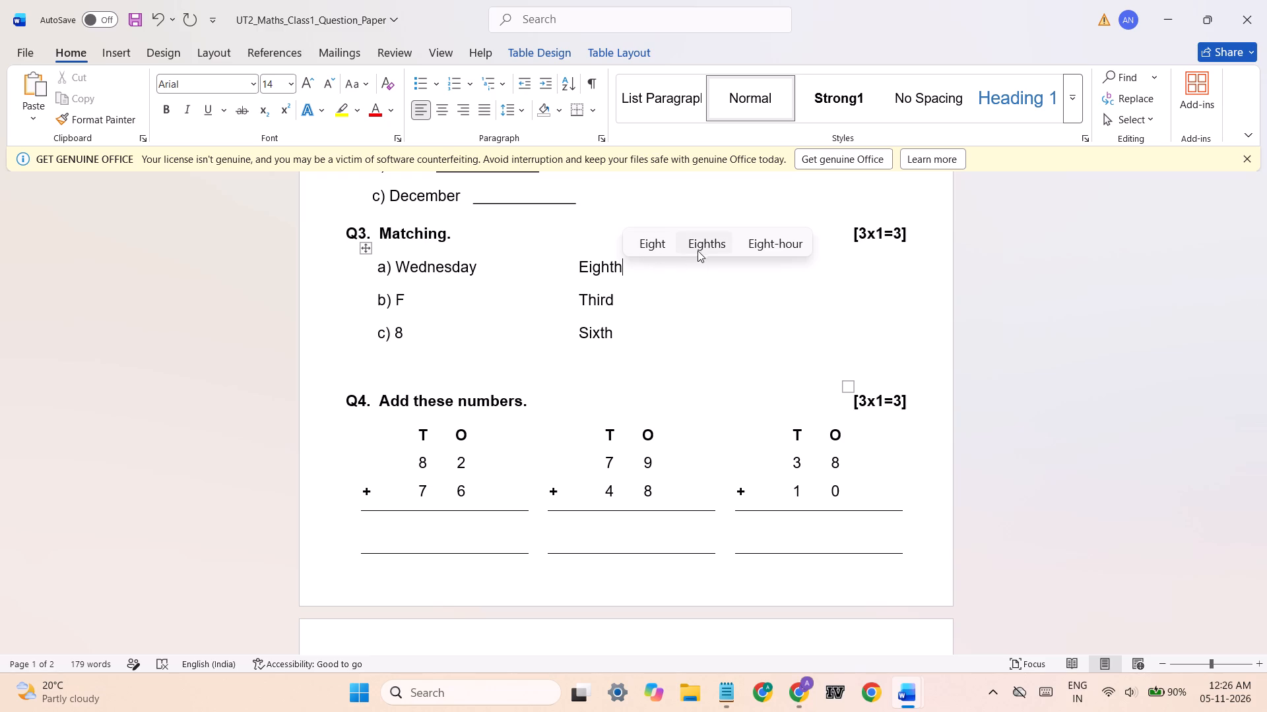
pyautogui.click(628, 308)
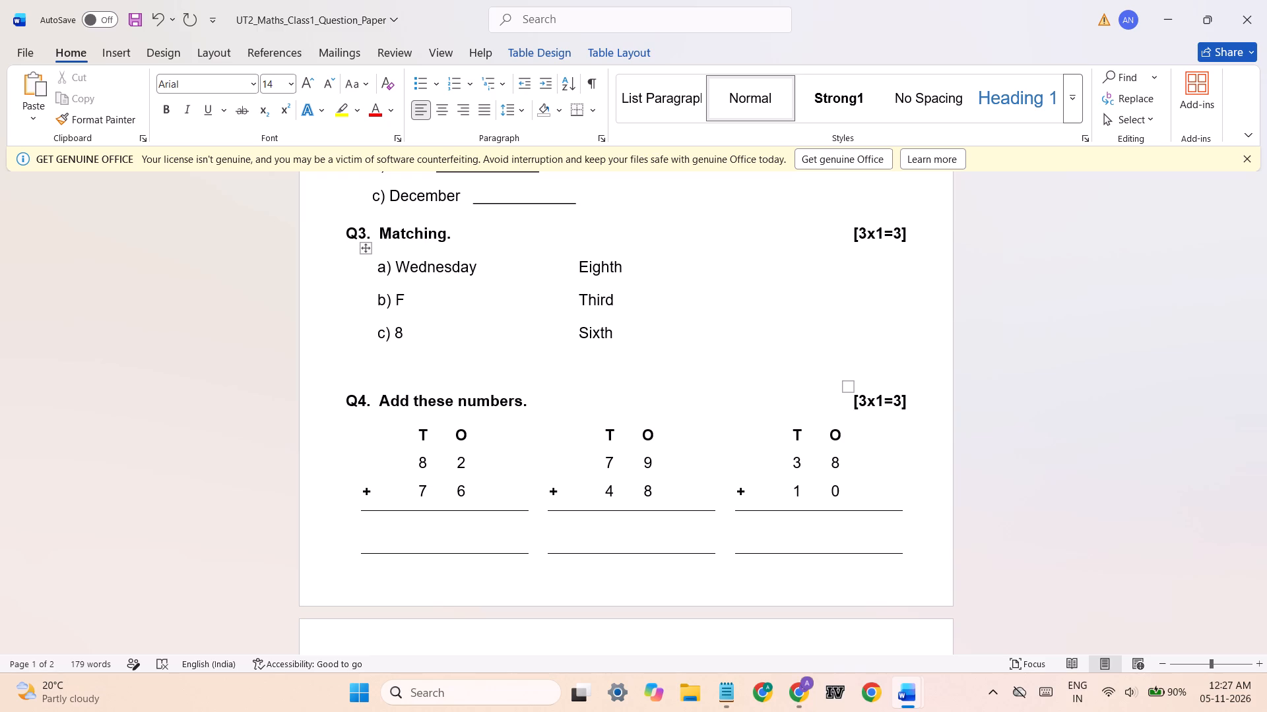
# Review the Maths paper from the Q1 blanks through the Q4 addition and Q5 subtraction sums.
pyautogui.scroll(1, 628, 308)
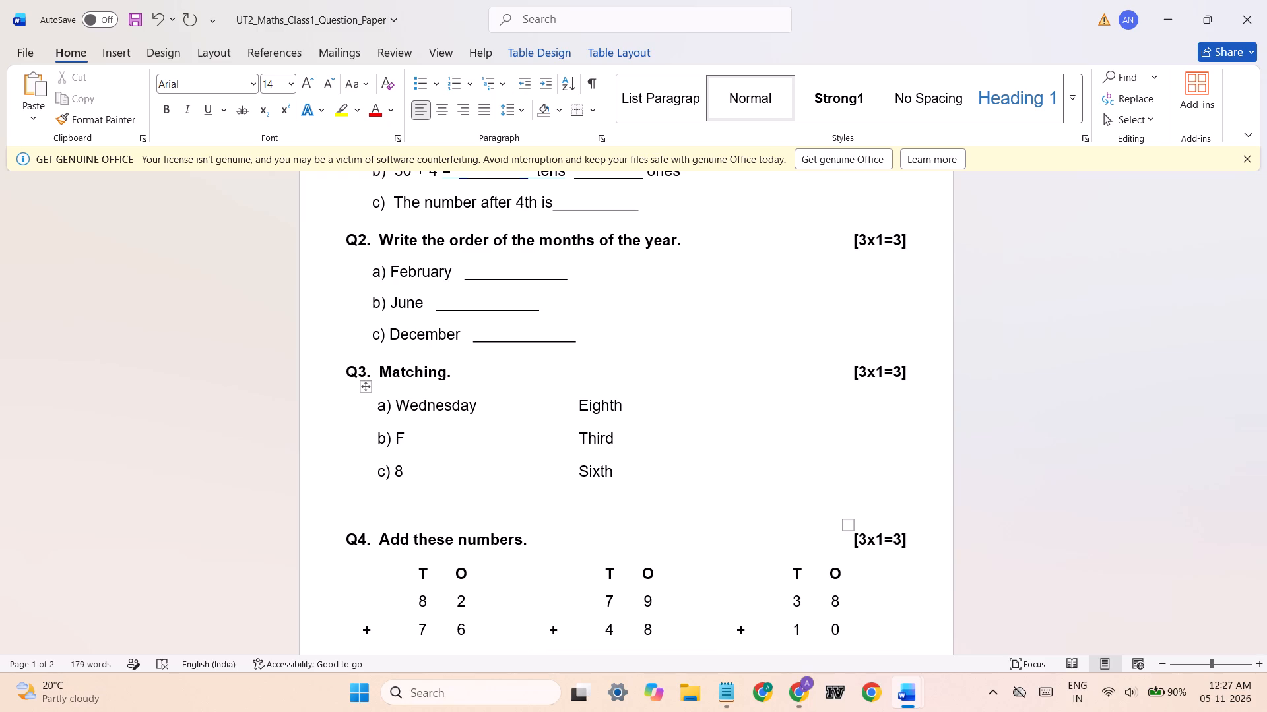
pyautogui.scroll(-1, 628, 308)
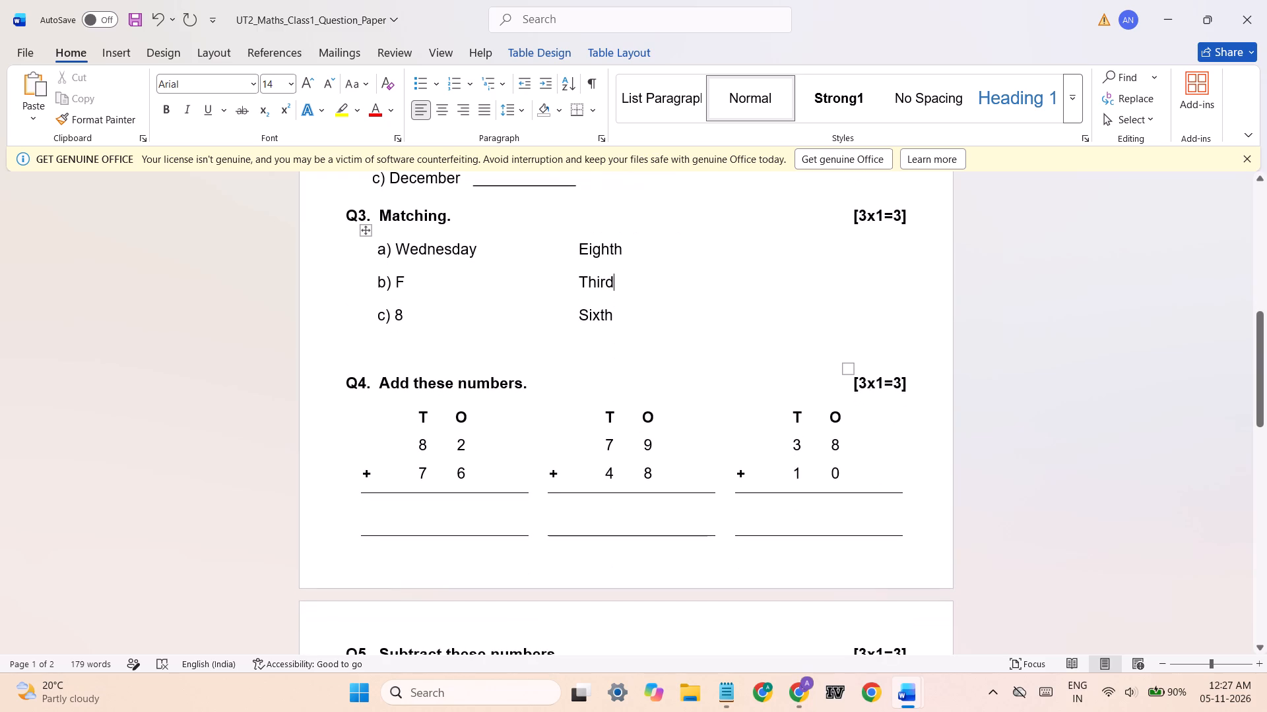
pyautogui.scroll(-1, 628, 308)
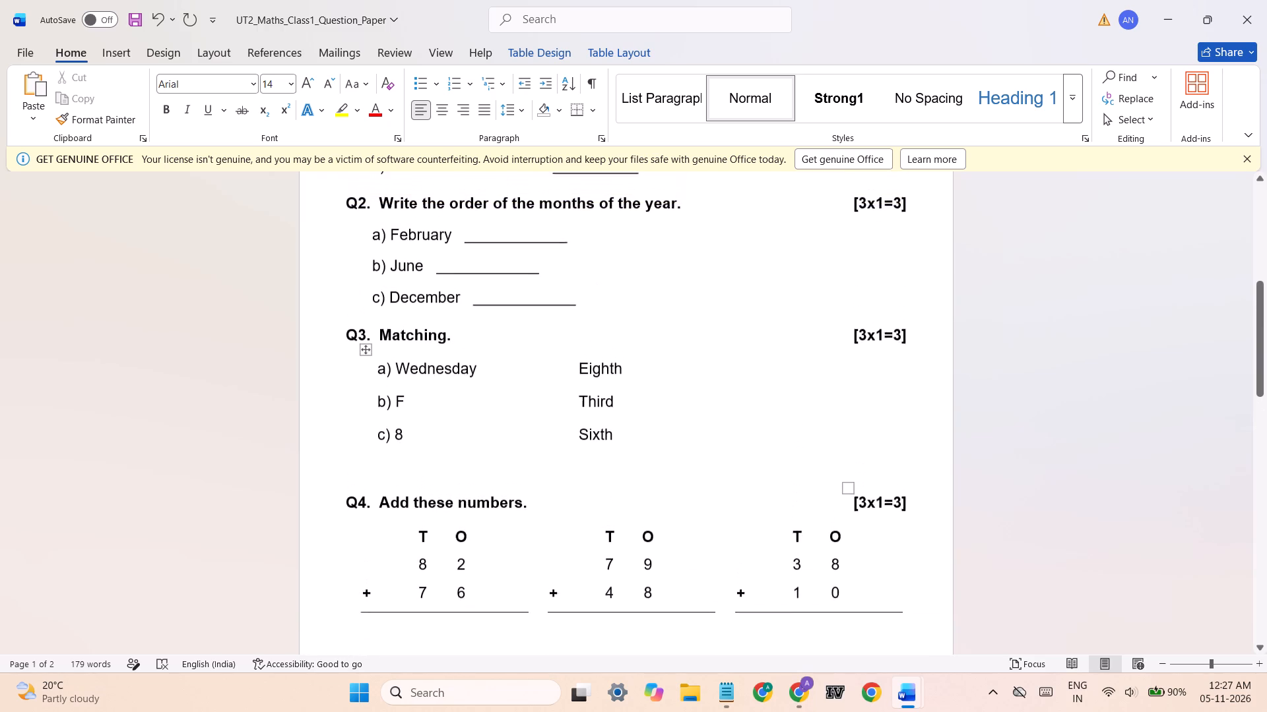
pyautogui.scroll(-1, 628, 308)
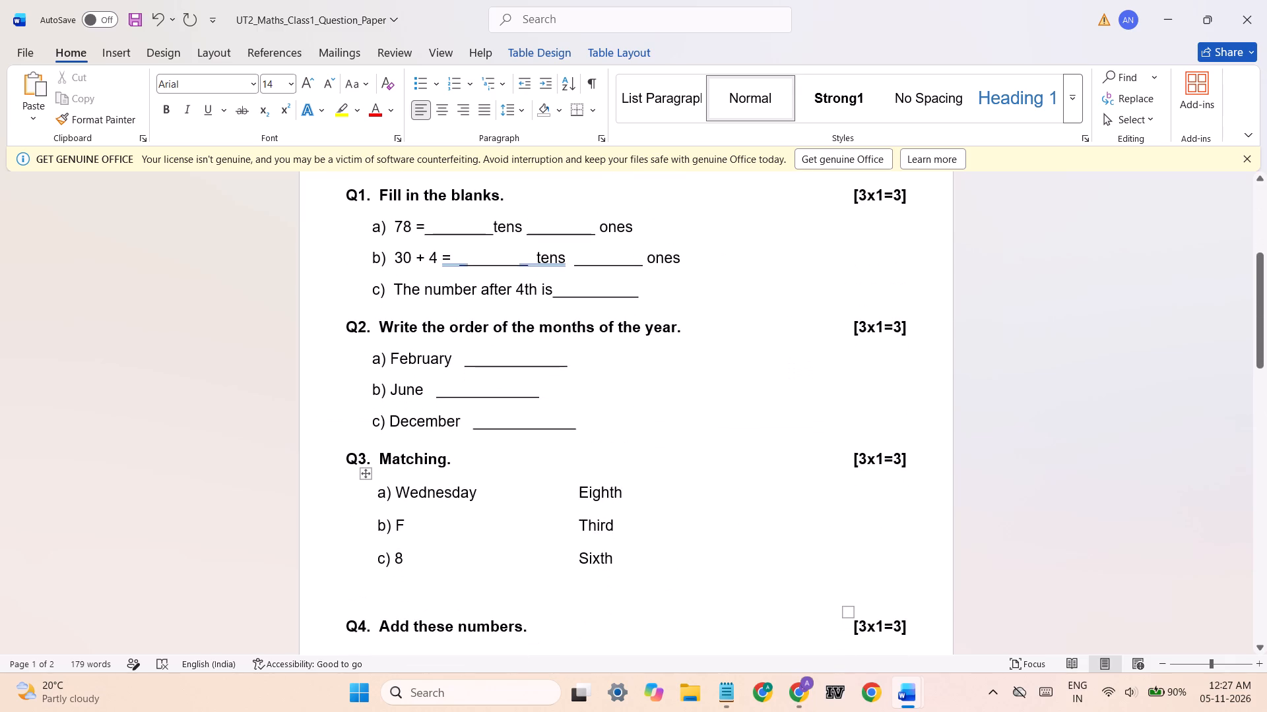
pyautogui.scroll(-4, 628, 308)
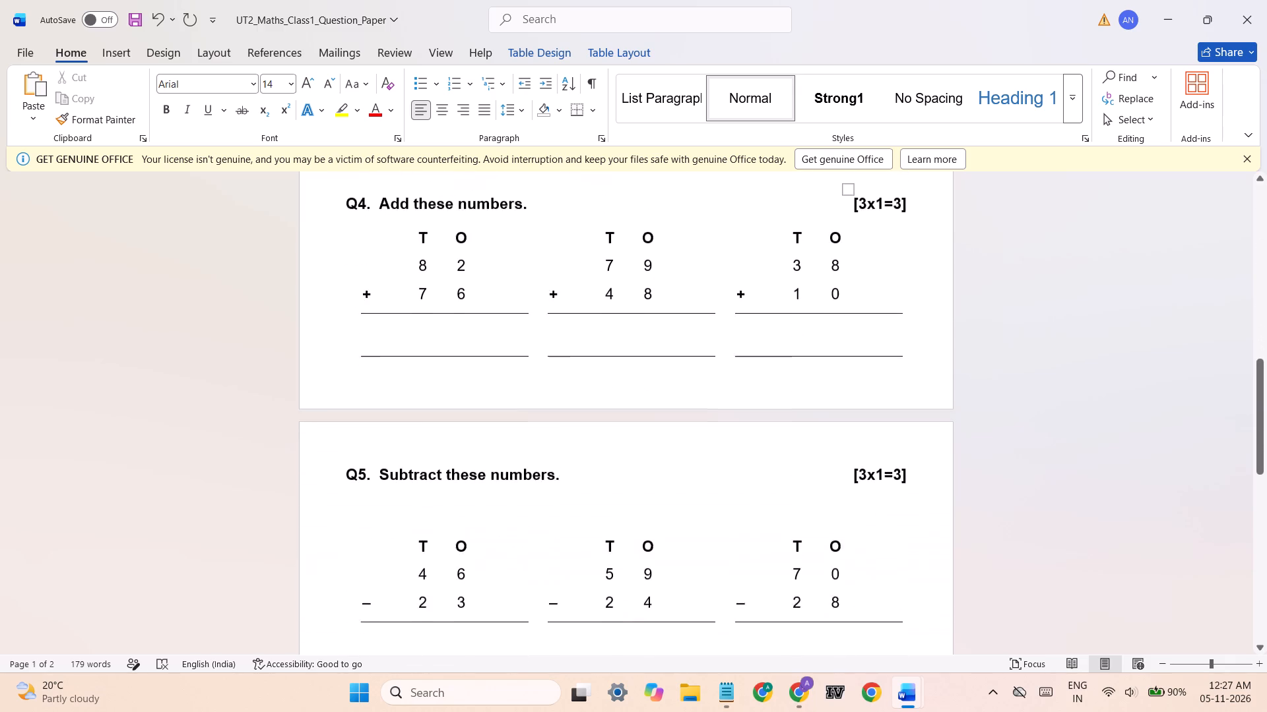
pyautogui.scroll(-1, 628, 308)
pyautogui.scroll(1, 628, 308)
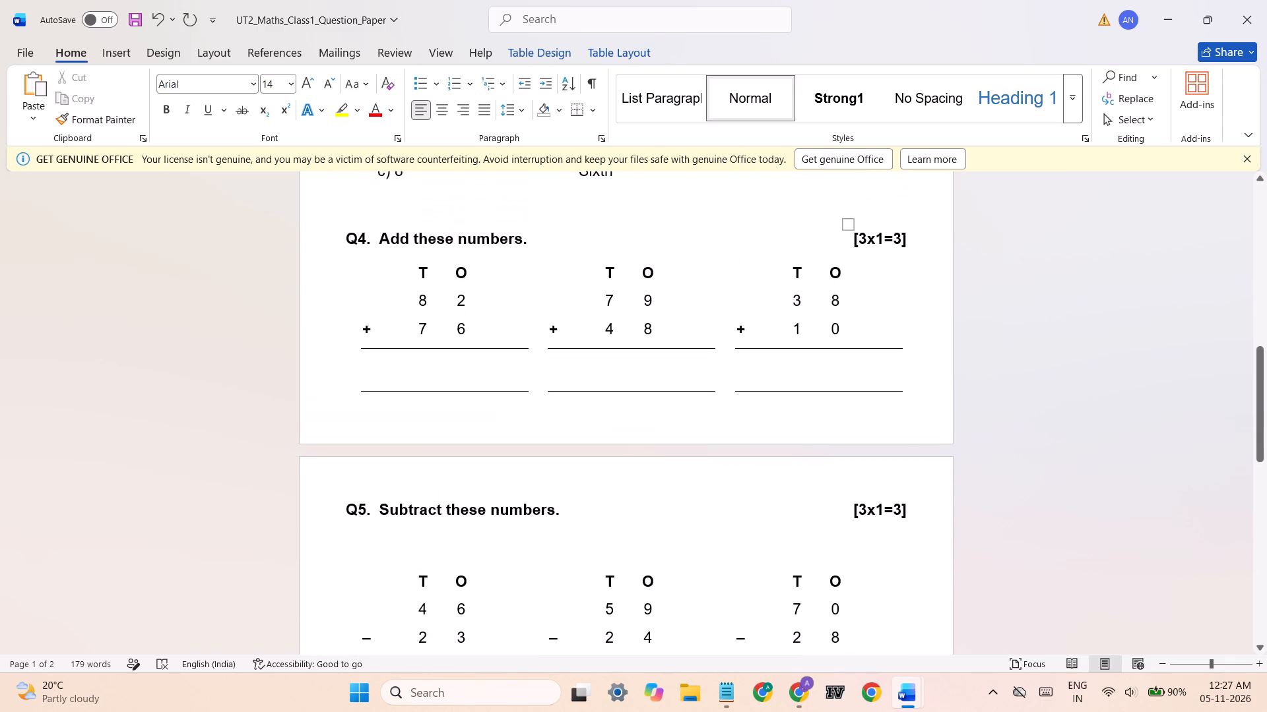
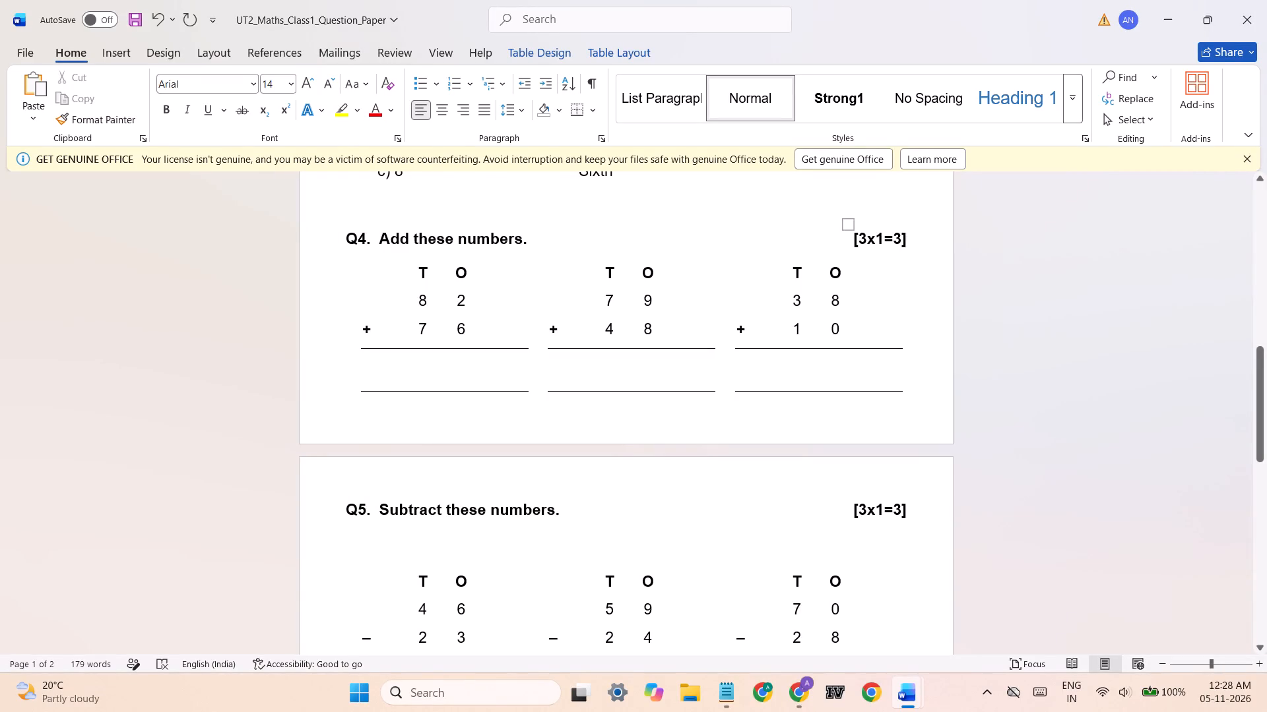
# Change the tens digit of the top number in Q4's first addition sum to 2.
pyautogui.click(651, 295)
pyautogui.click(428, 299)
pyautogui.press('BackSpace')
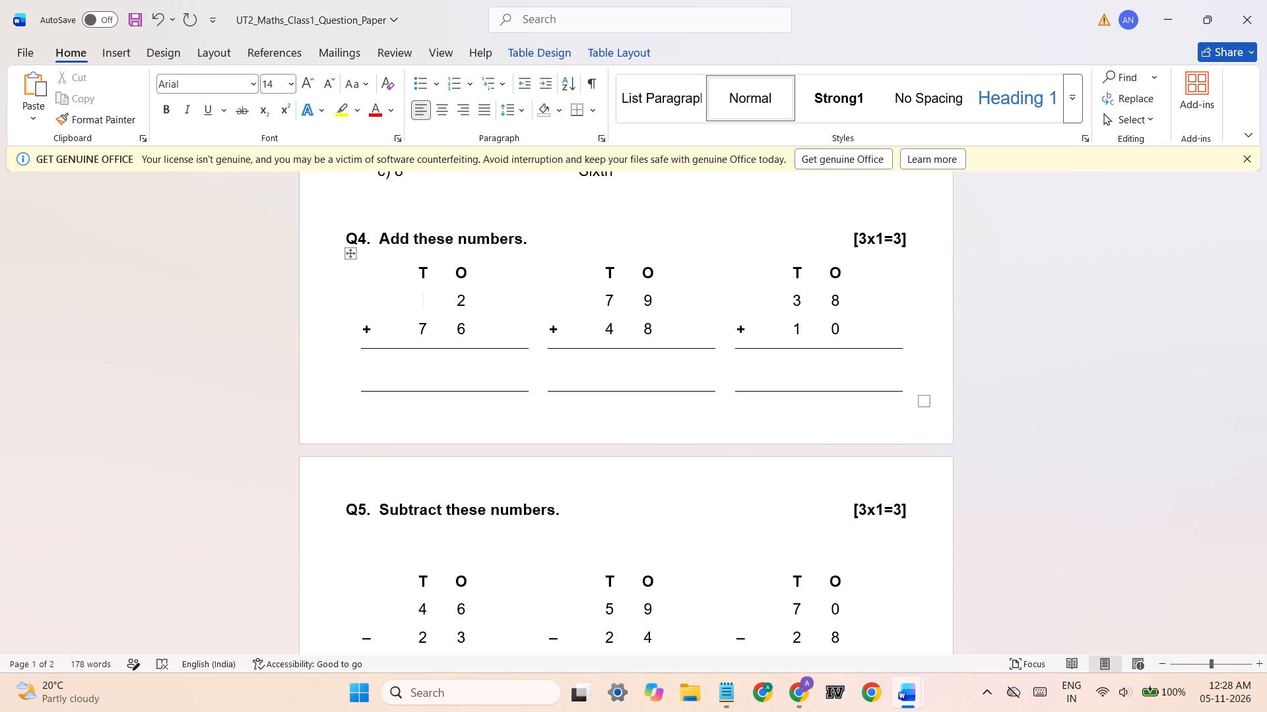
pyautogui.press('2')
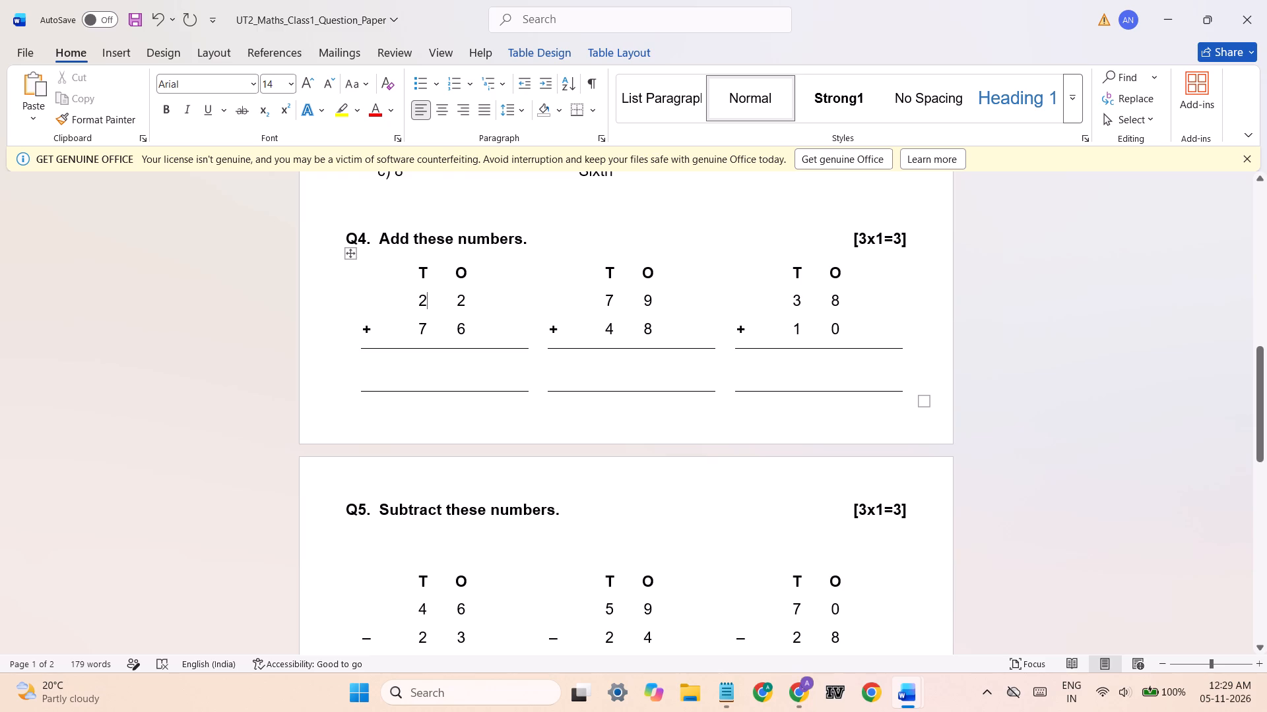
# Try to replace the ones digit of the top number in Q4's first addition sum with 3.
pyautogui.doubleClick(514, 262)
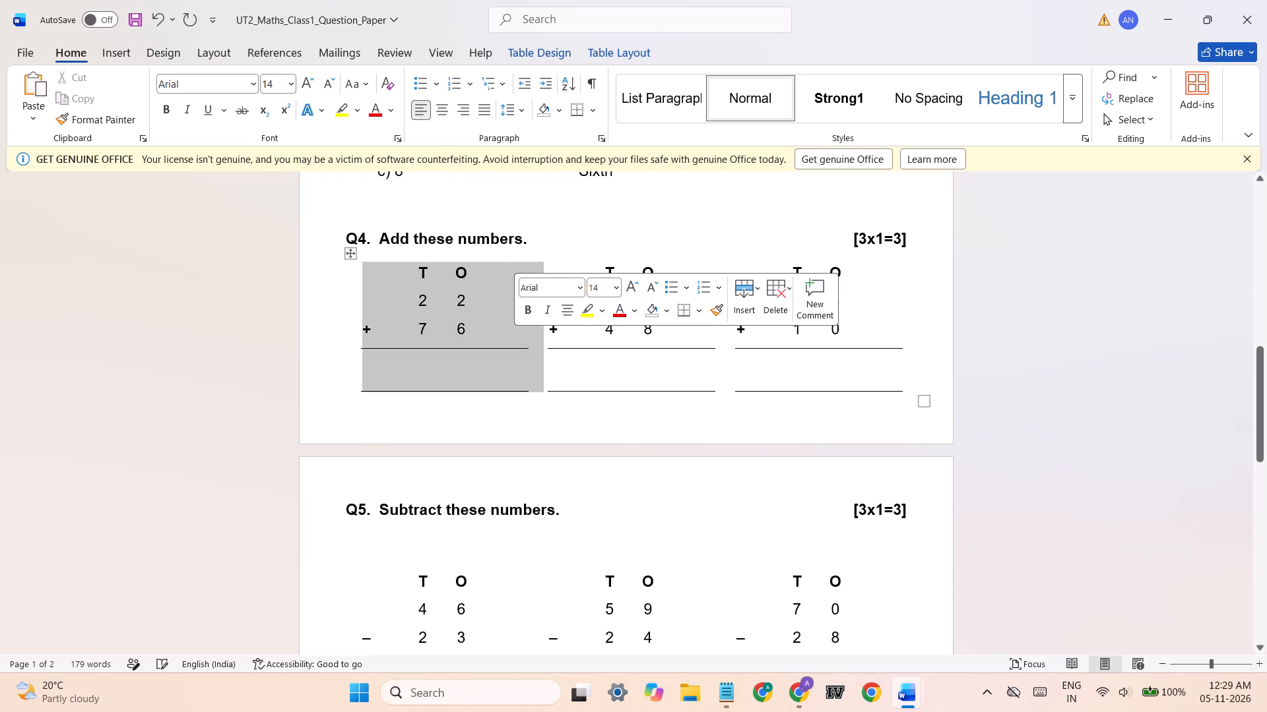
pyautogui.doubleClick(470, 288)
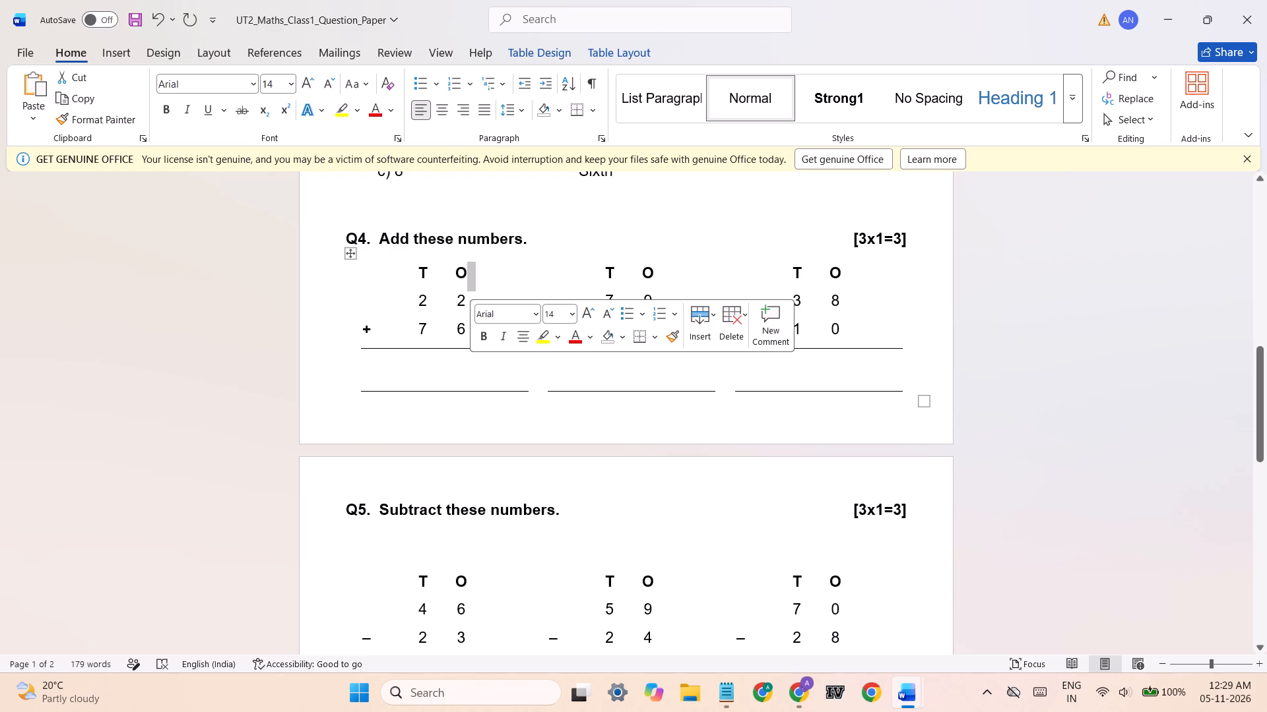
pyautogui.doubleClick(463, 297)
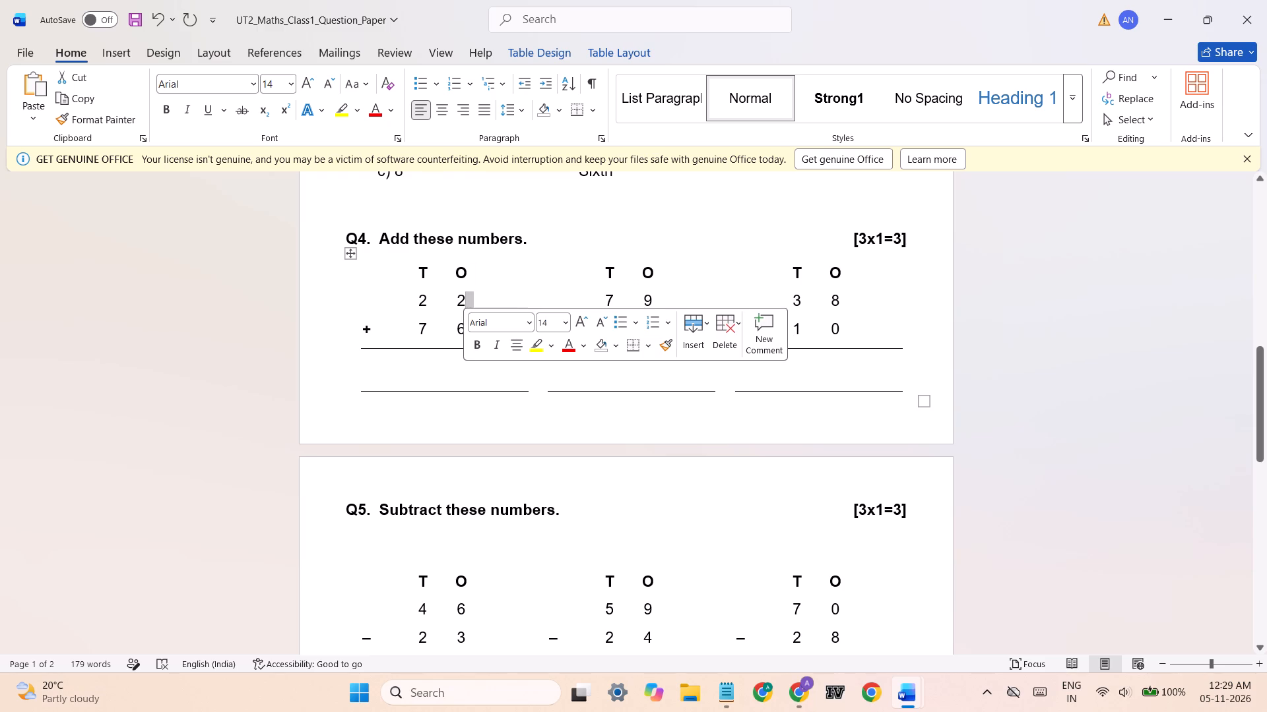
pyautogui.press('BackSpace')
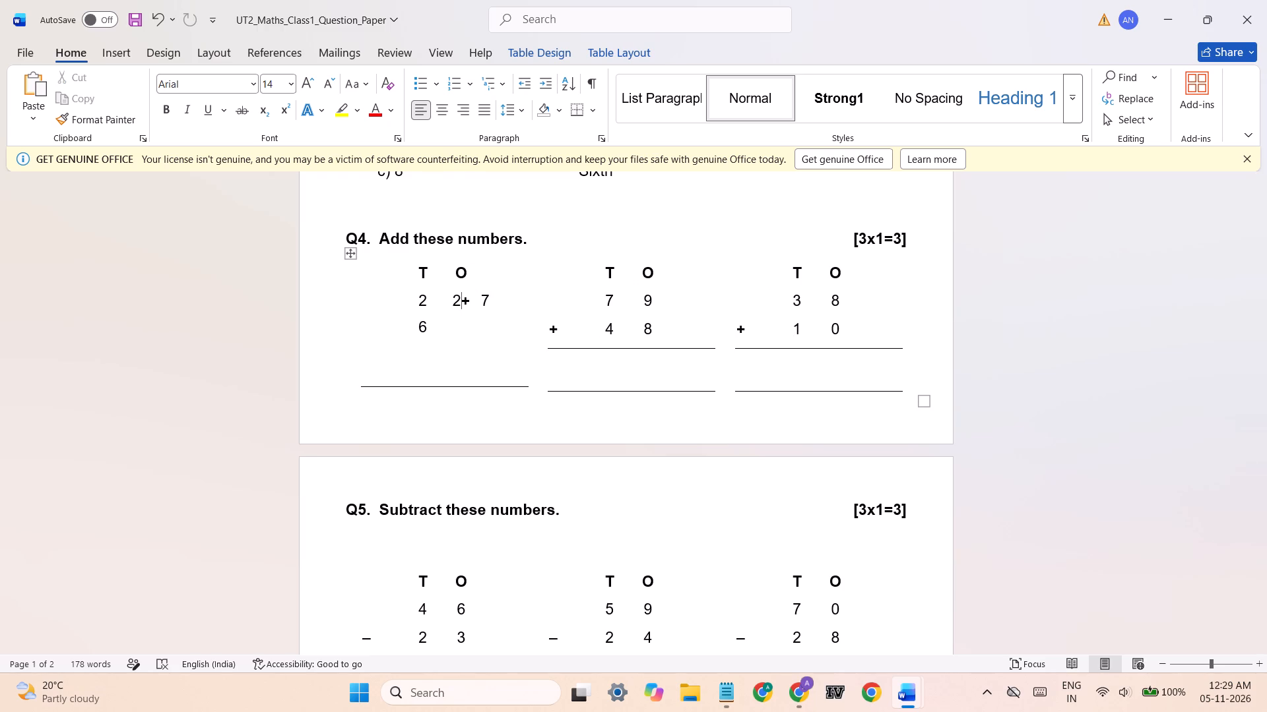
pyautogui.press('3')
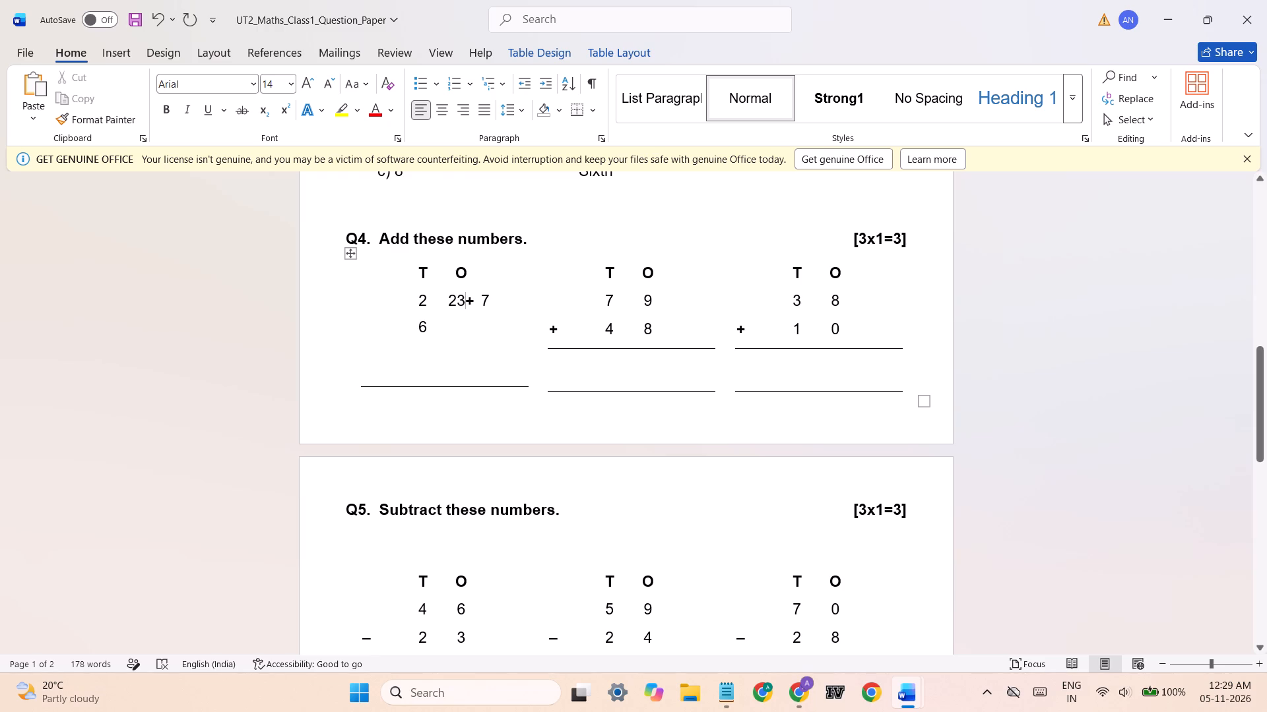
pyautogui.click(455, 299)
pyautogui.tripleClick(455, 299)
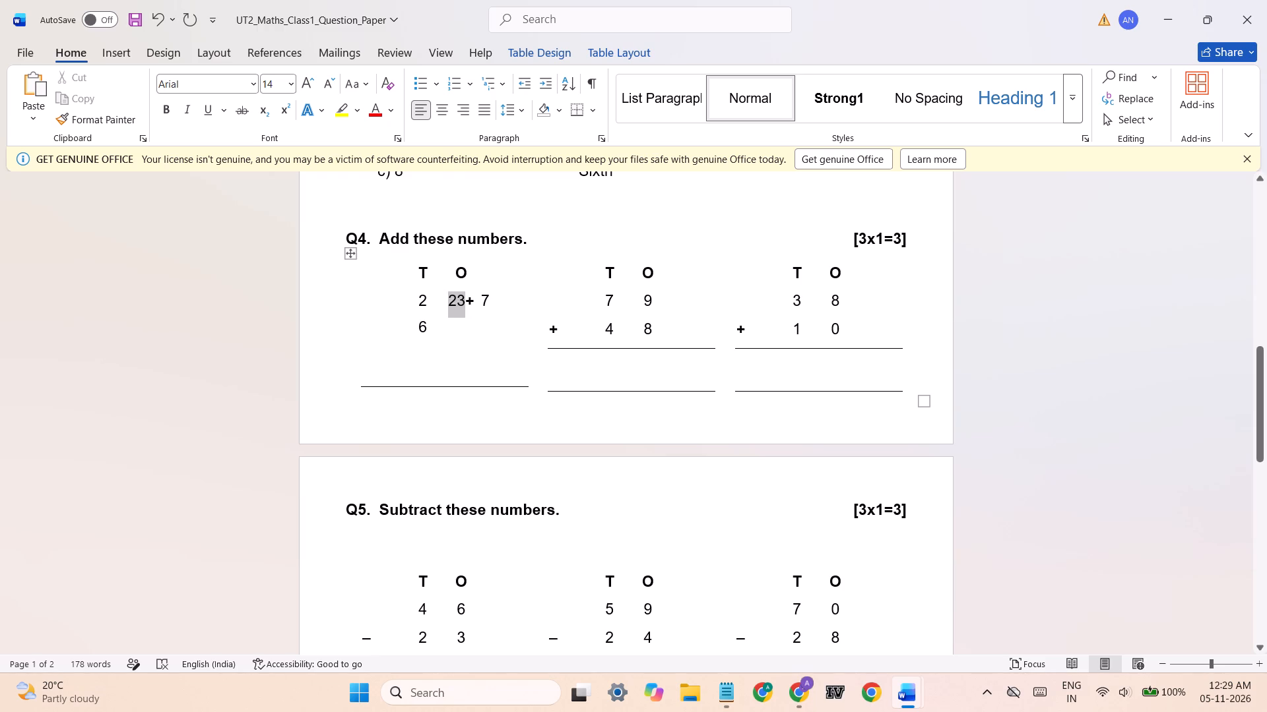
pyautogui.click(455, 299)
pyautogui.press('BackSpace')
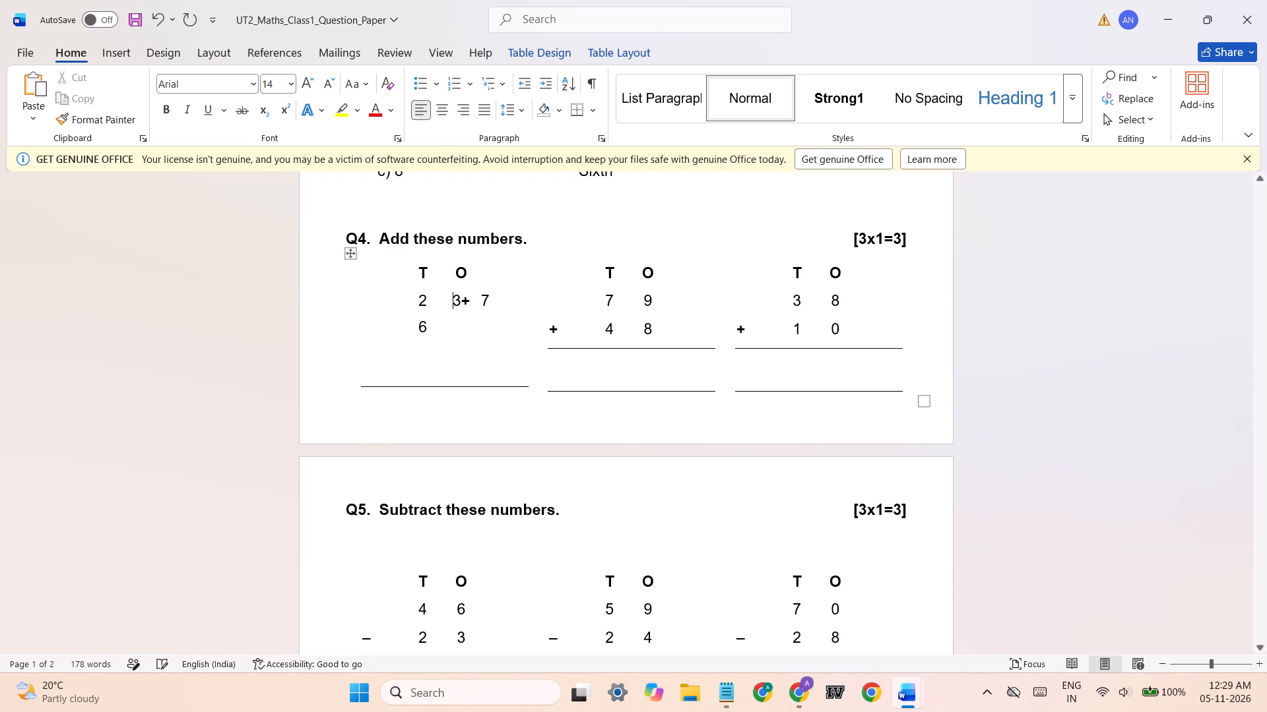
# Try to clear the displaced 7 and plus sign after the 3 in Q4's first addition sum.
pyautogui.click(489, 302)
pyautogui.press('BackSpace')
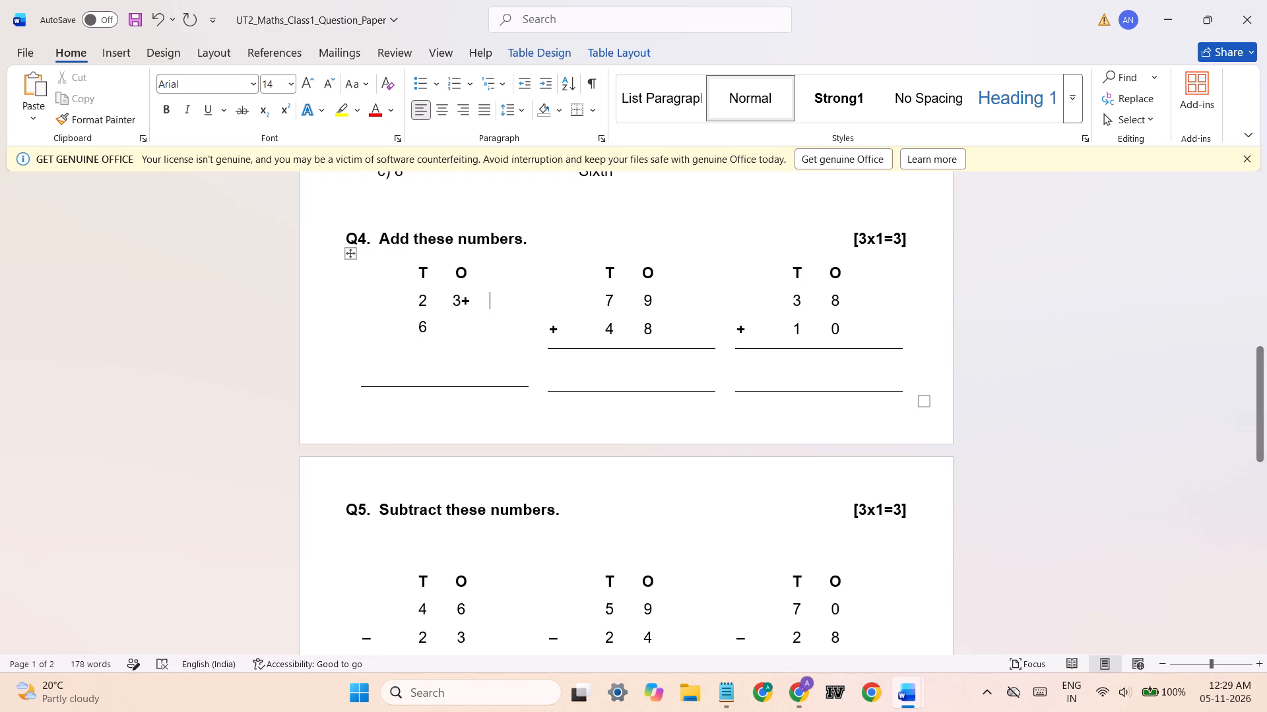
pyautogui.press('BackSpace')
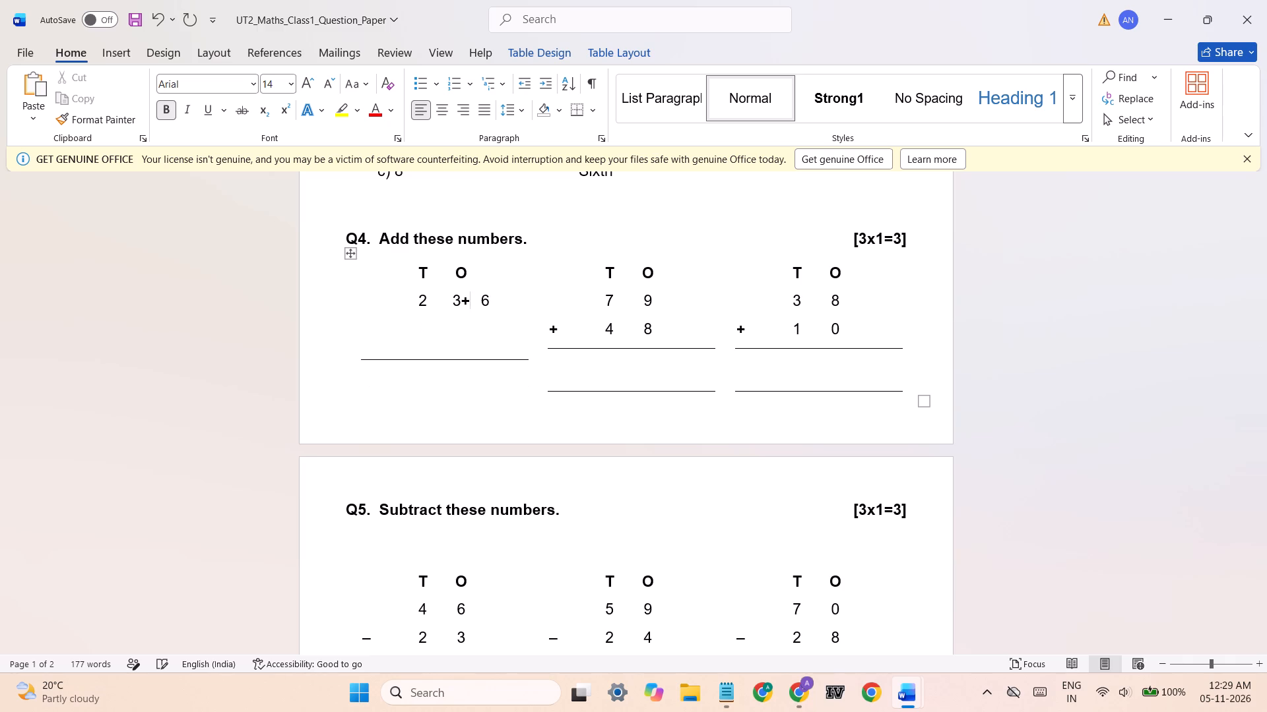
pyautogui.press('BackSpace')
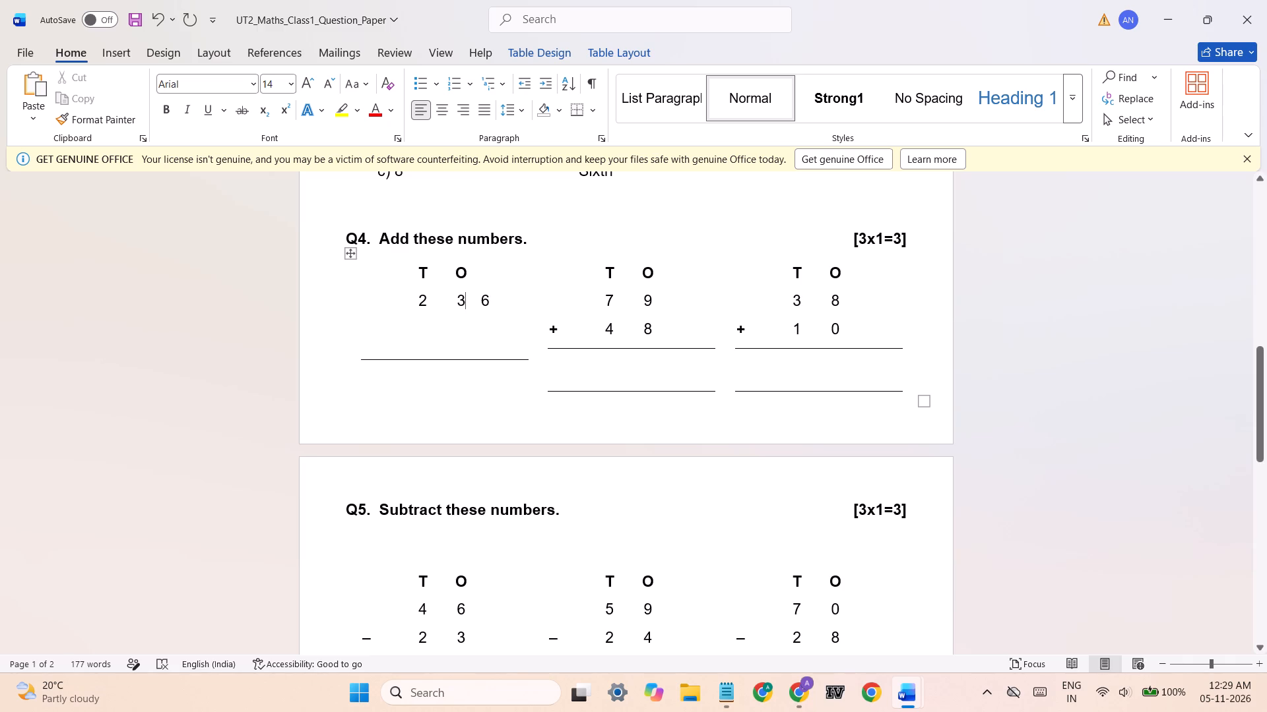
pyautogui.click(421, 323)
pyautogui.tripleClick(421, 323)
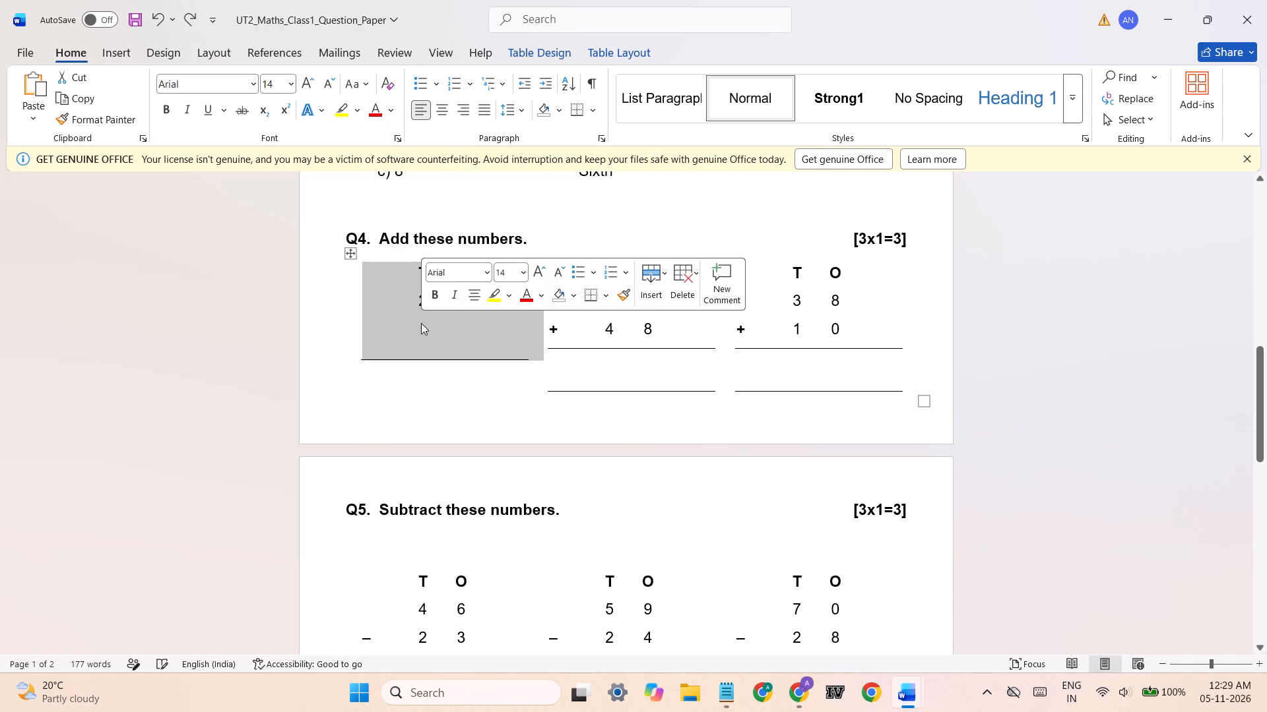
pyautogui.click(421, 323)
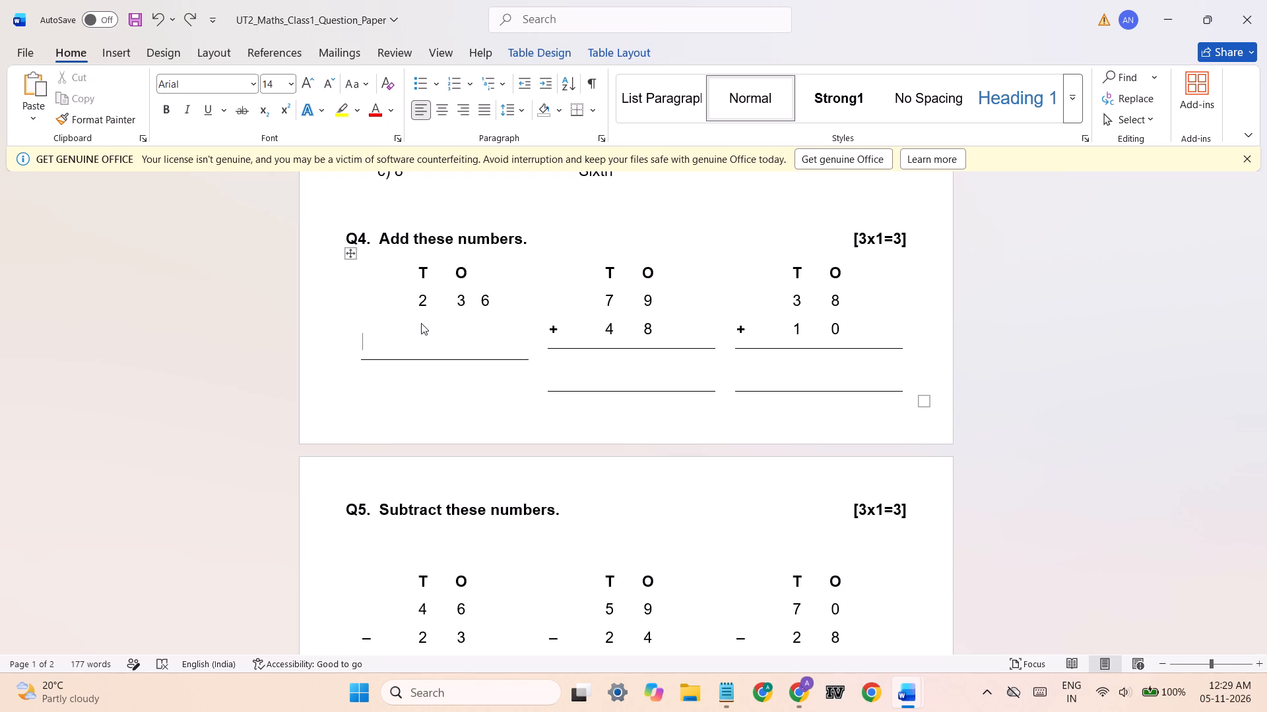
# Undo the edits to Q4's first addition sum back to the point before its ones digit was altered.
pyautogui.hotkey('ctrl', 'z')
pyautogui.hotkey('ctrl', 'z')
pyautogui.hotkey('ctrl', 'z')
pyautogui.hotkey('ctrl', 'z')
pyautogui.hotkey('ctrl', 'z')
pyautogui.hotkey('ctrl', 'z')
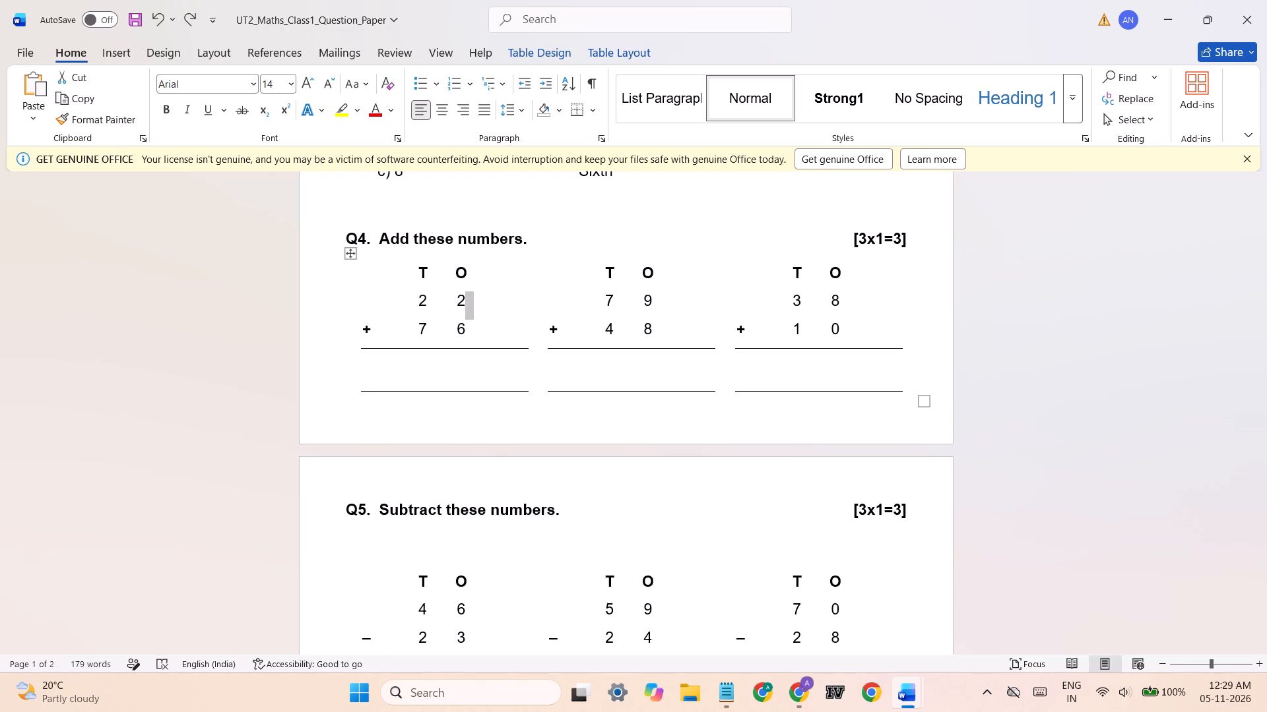
# Change the ones digit of the top number in Q4's first addition sum to 3, leaving the line break intact.
pyautogui.click(468, 301)
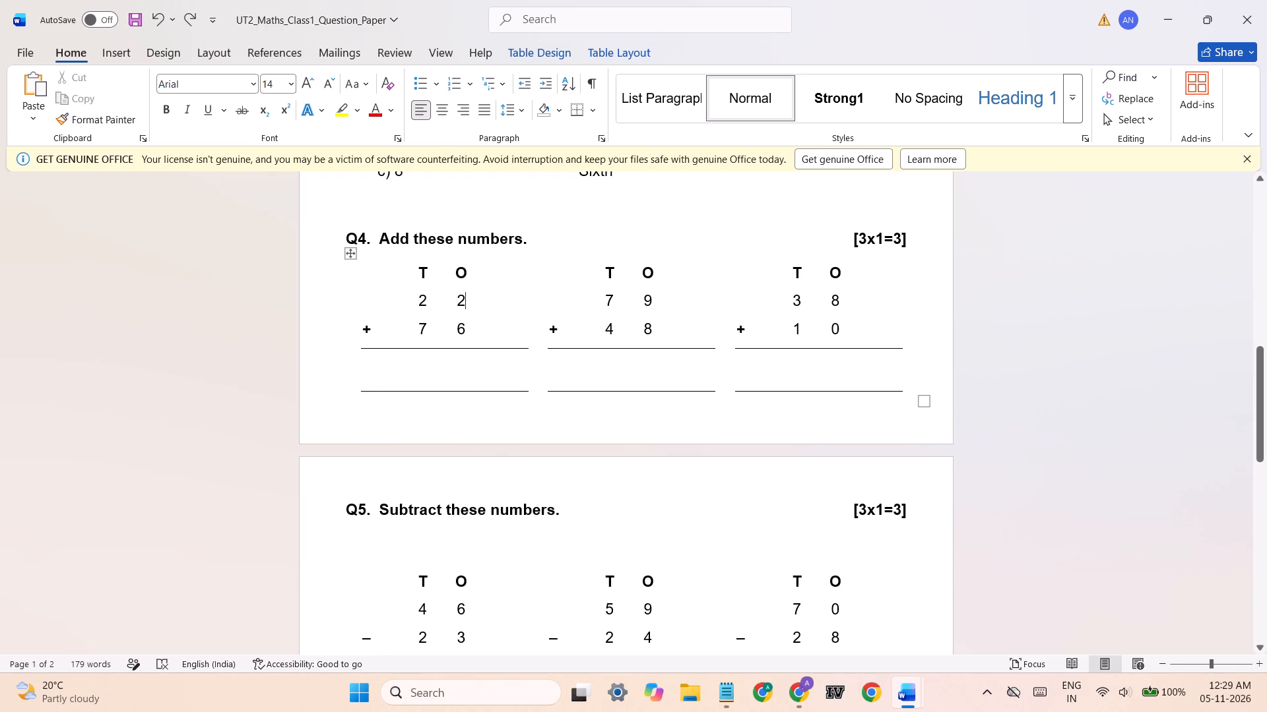
pyautogui.click(422, 307)
pyautogui.press('Right')
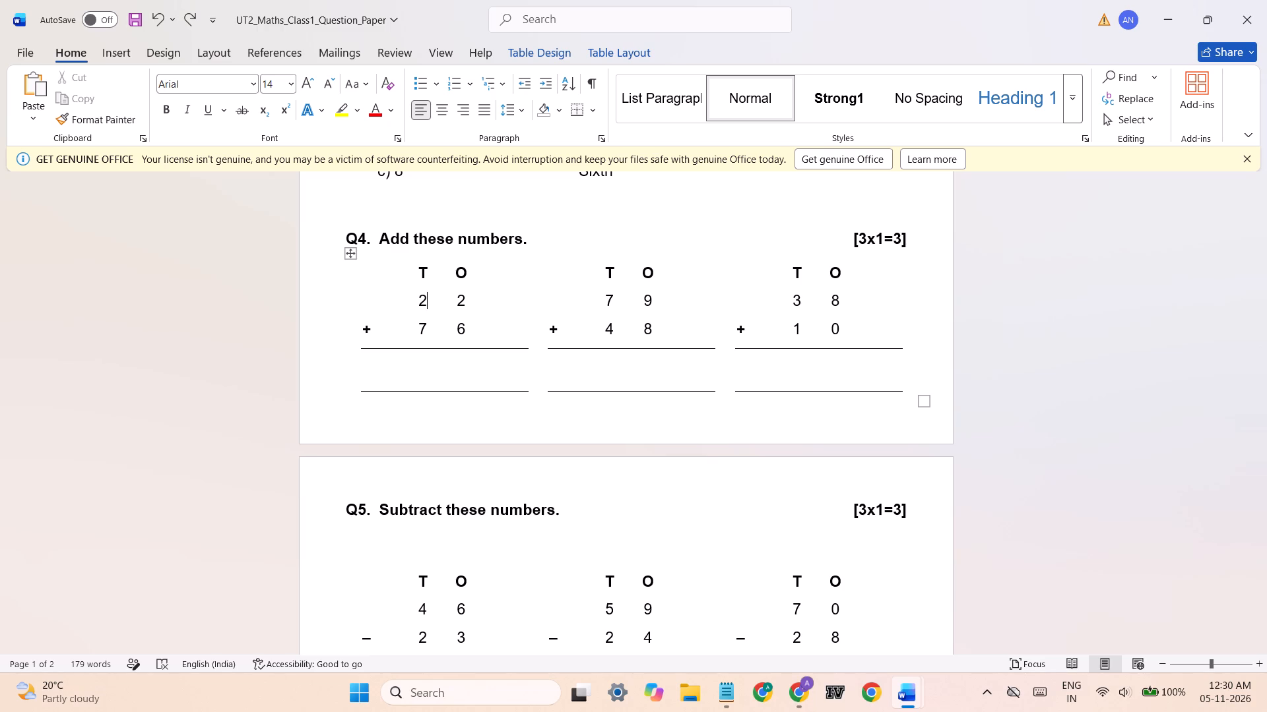
pyautogui.press('Right')
pyautogui.press('BackSpace')
pyautogui.press('3')
# Review the Maths paper from the Q4 addition sums through Q5 and Q6 to the Q7 word problem.
pyautogui.press('Right')
pyautogui.press('Down')
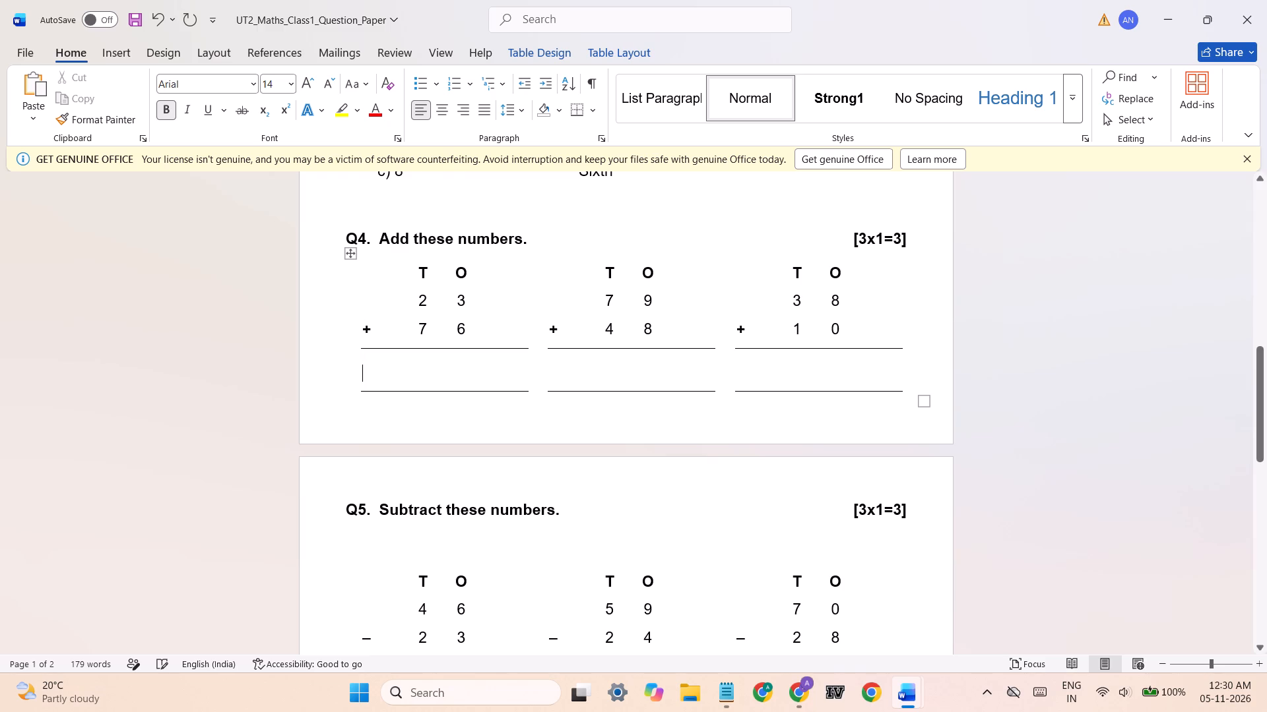
pyautogui.press('Down')
pyautogui.press('Down')
pyautogui.press('Down')
pyautogui.press('Down')
pyautogui.press('Down')
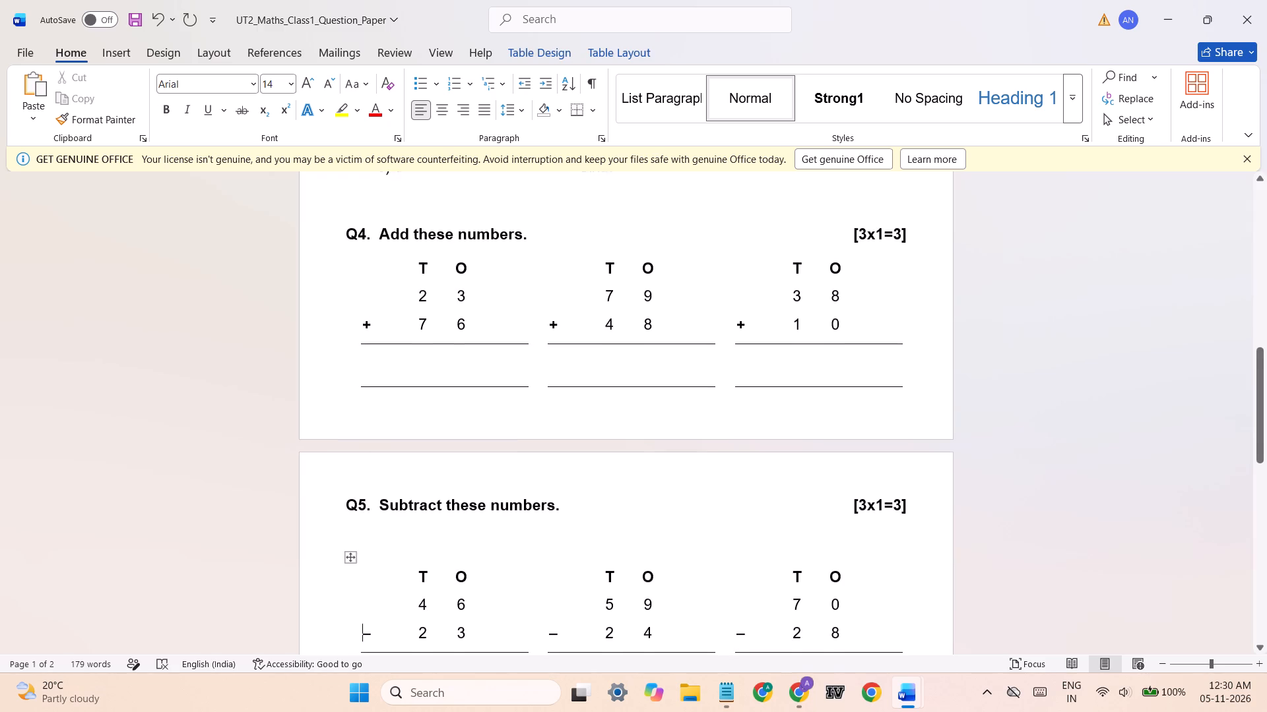
pyautogui.press('Down')
pyautogui.press('Down')
pyautogui.press('Down')
pyautogui.press('Down')
pyautogui.press('Down')
pyautogui.press('Down')
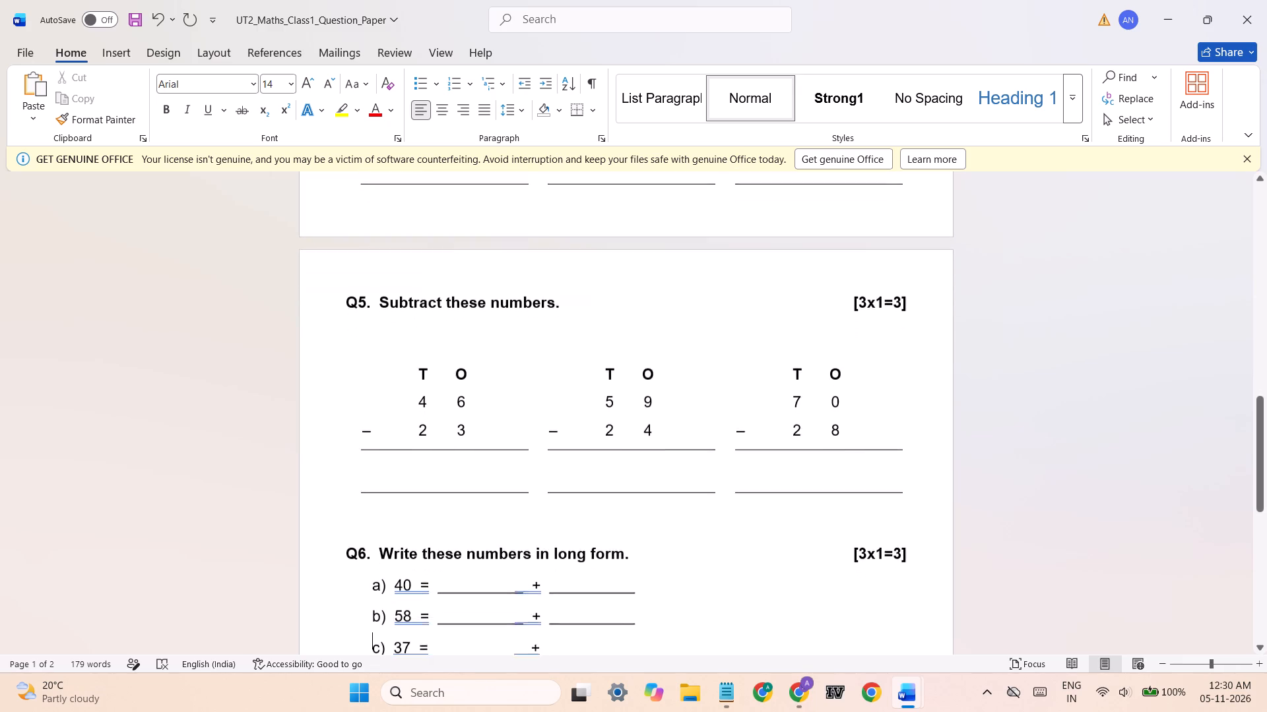
pyautogui.press('Down')
pyautogui.press('Down')
pyautogui.press('Down')
pyautogui.press('Down')
pyautogui.press('Down')
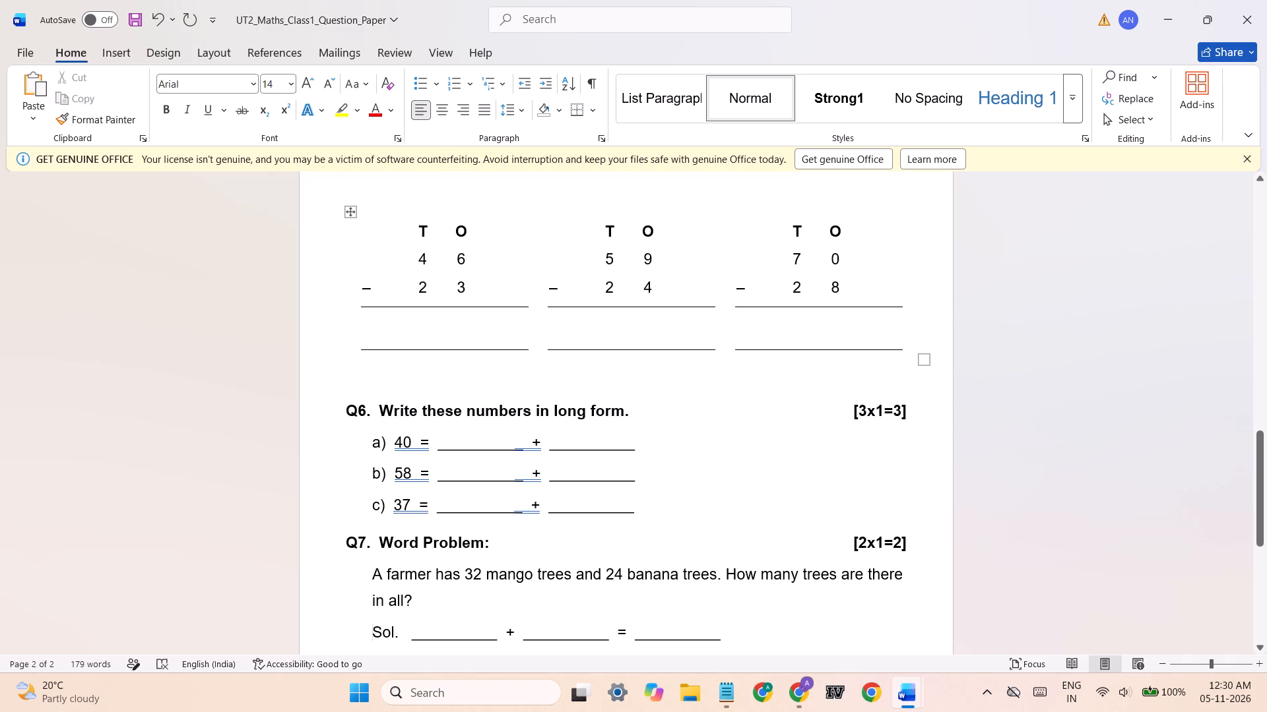
pyautogui.press('Down')
pyautogui.press('Down')
pyautogui.press('Down')
pyautogui.press('Down')
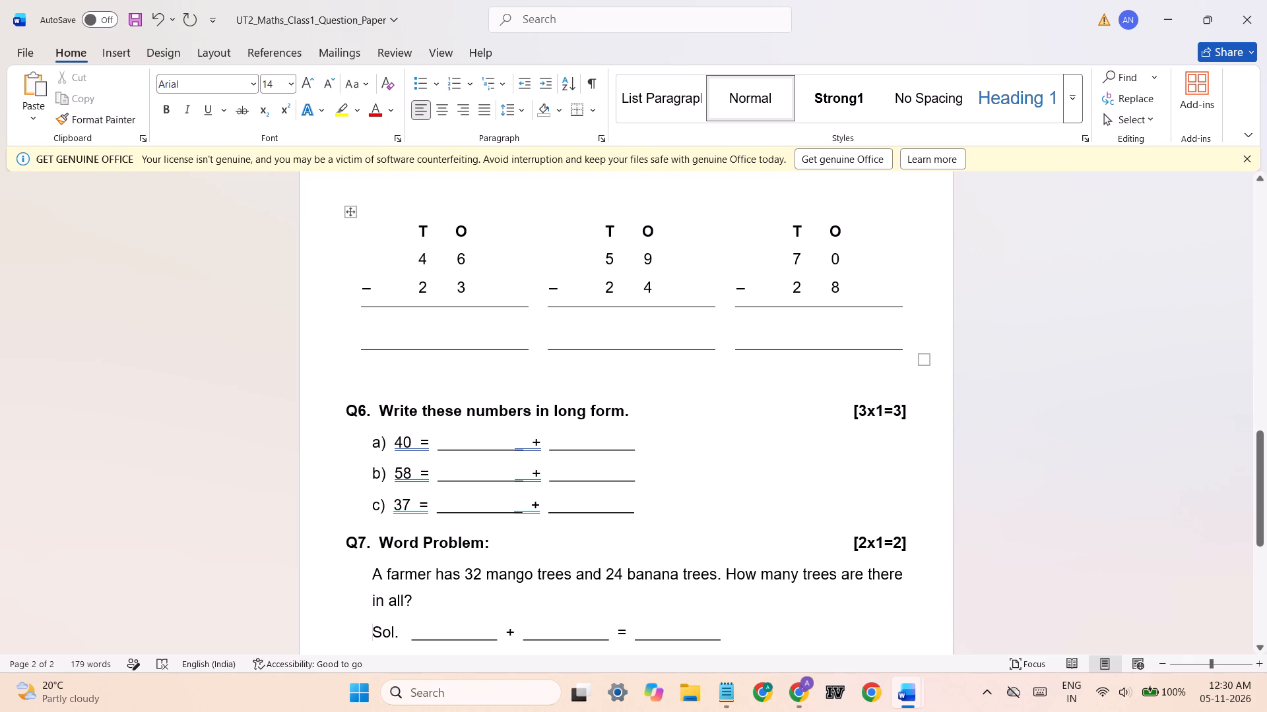
pyautogui.click(555, 488)
pyautogui.scroll(-1, 555, 488)
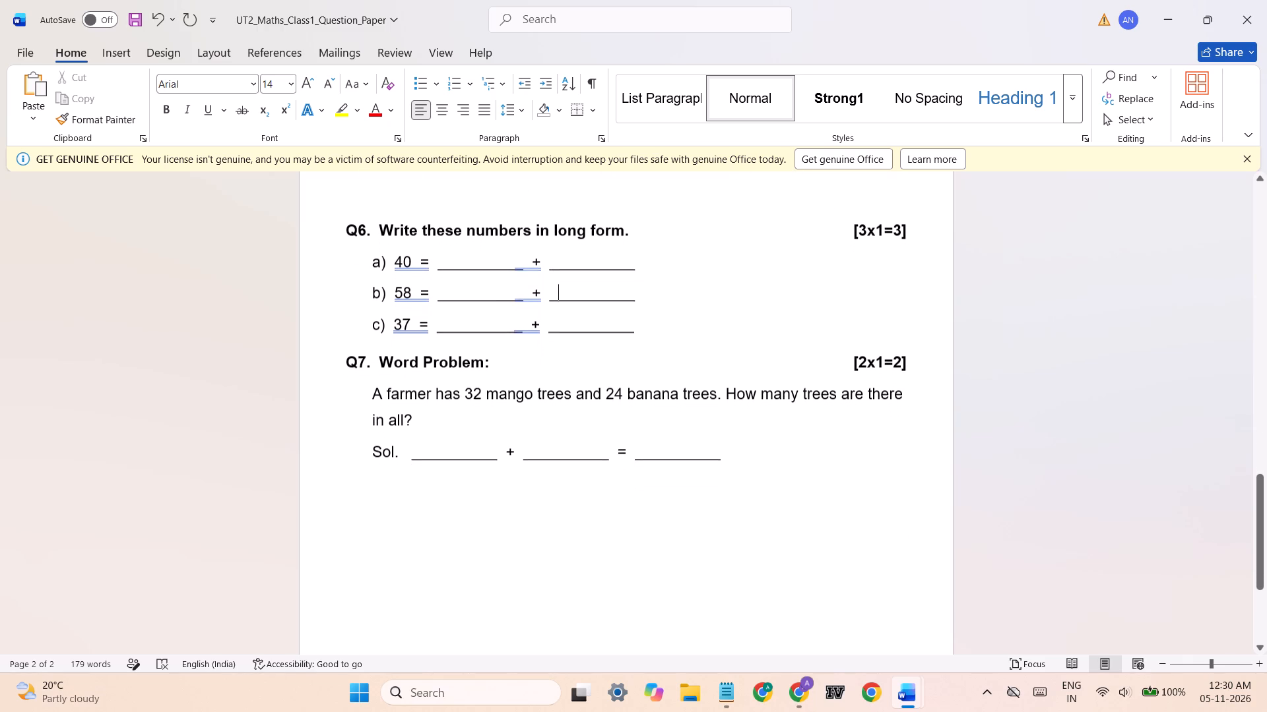
pyautogui.scroll(-1, 555, 488)
pyautogui.scroll(4, 555, 488)
pyautogui.scroll(-1, 555, 488)
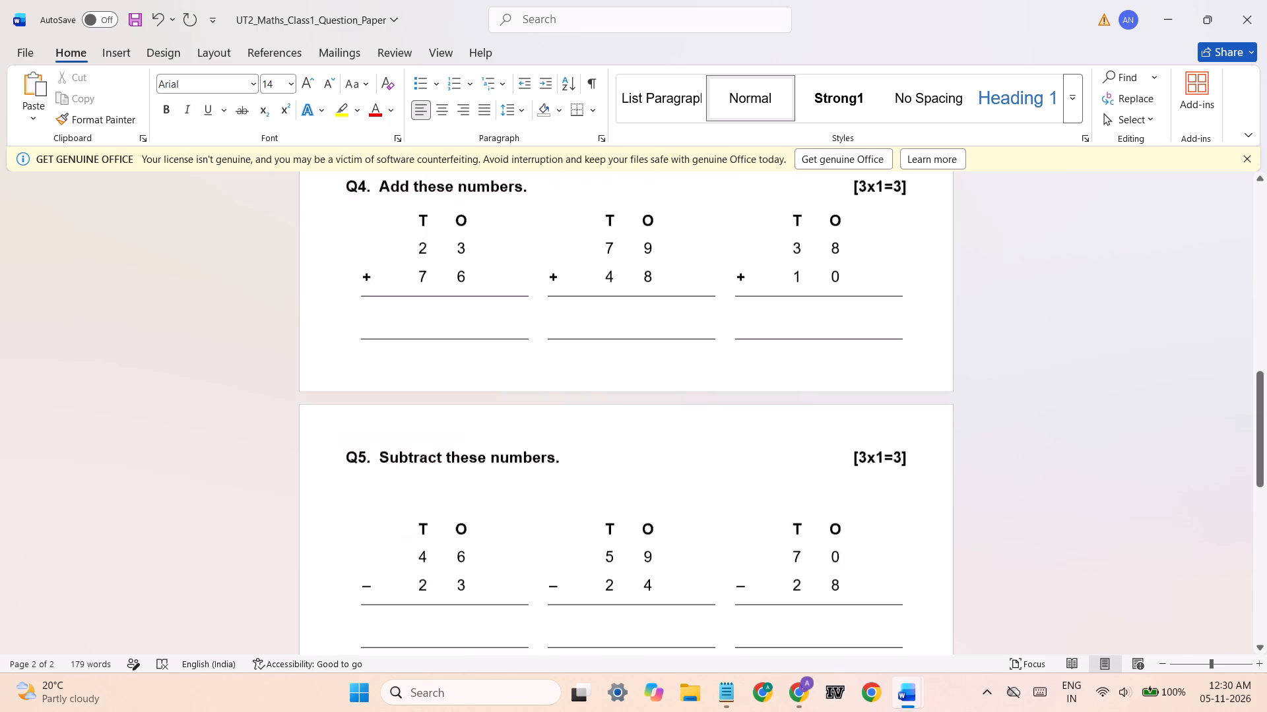
pyautogui.scroll(-1, 555, 488)
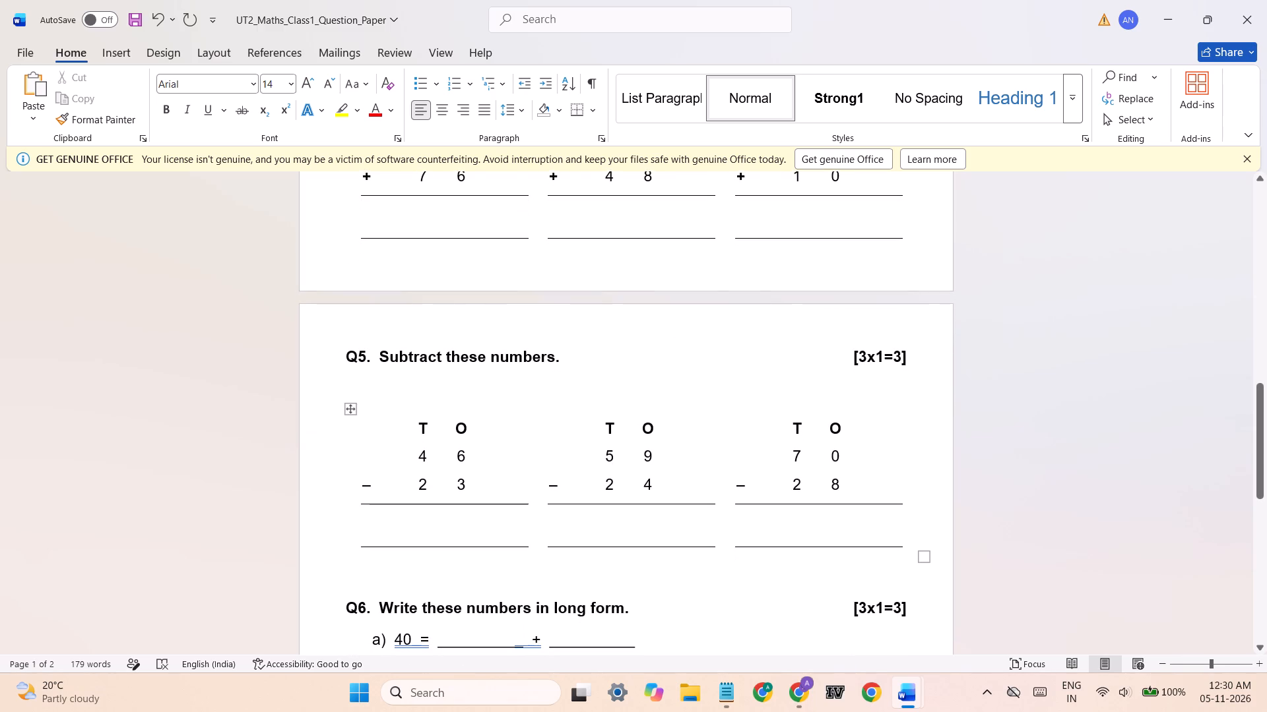
pyautogui.scroll(-4, 555, 488)
pyautogui.scroll(1, 555, 488)
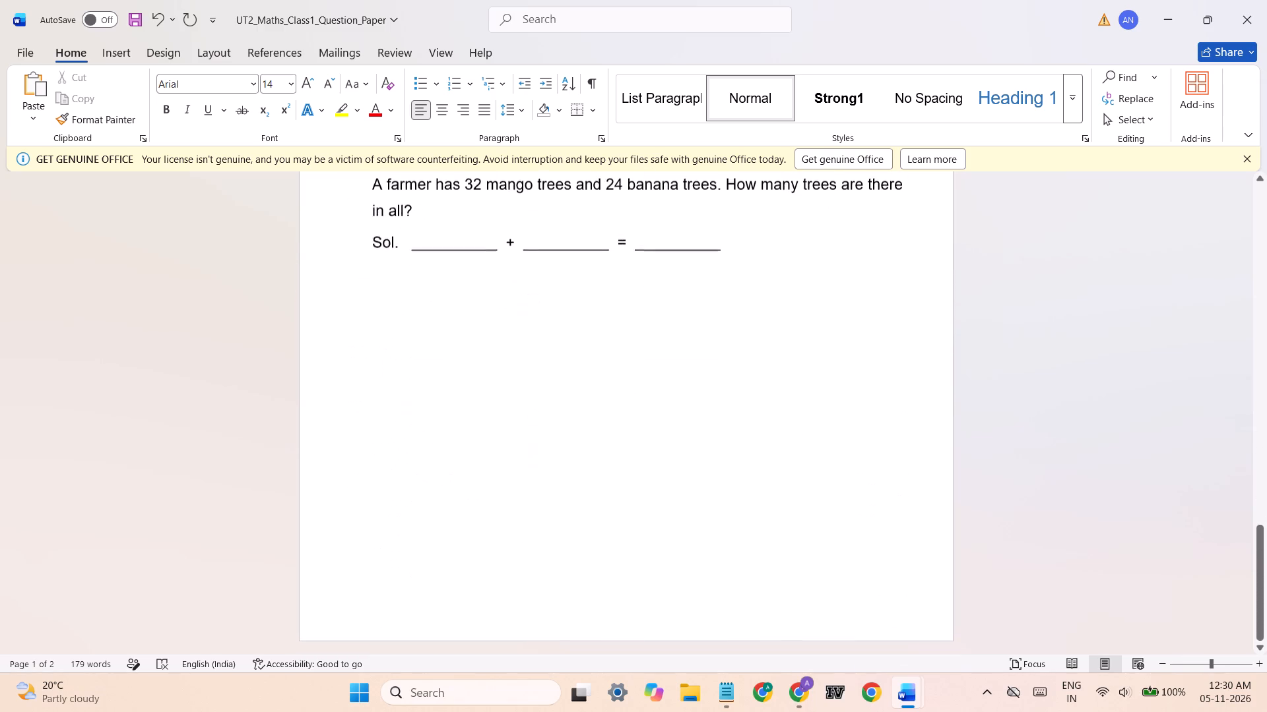
# Check the Q6 long-form items and the Q7 word problem with its solution blanks at the end of the Maths paper.
pyautogui.scroll(1, 555, 488)
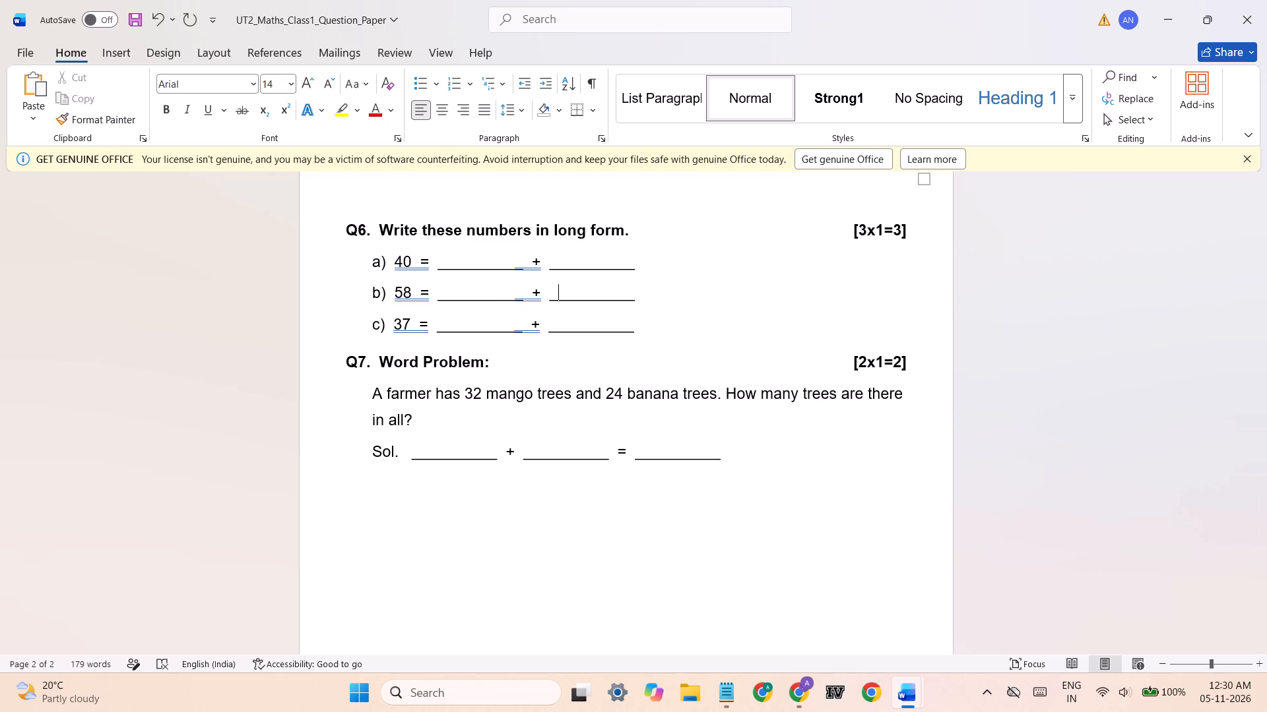
pyautogui.scroll(-1, 555, 488)
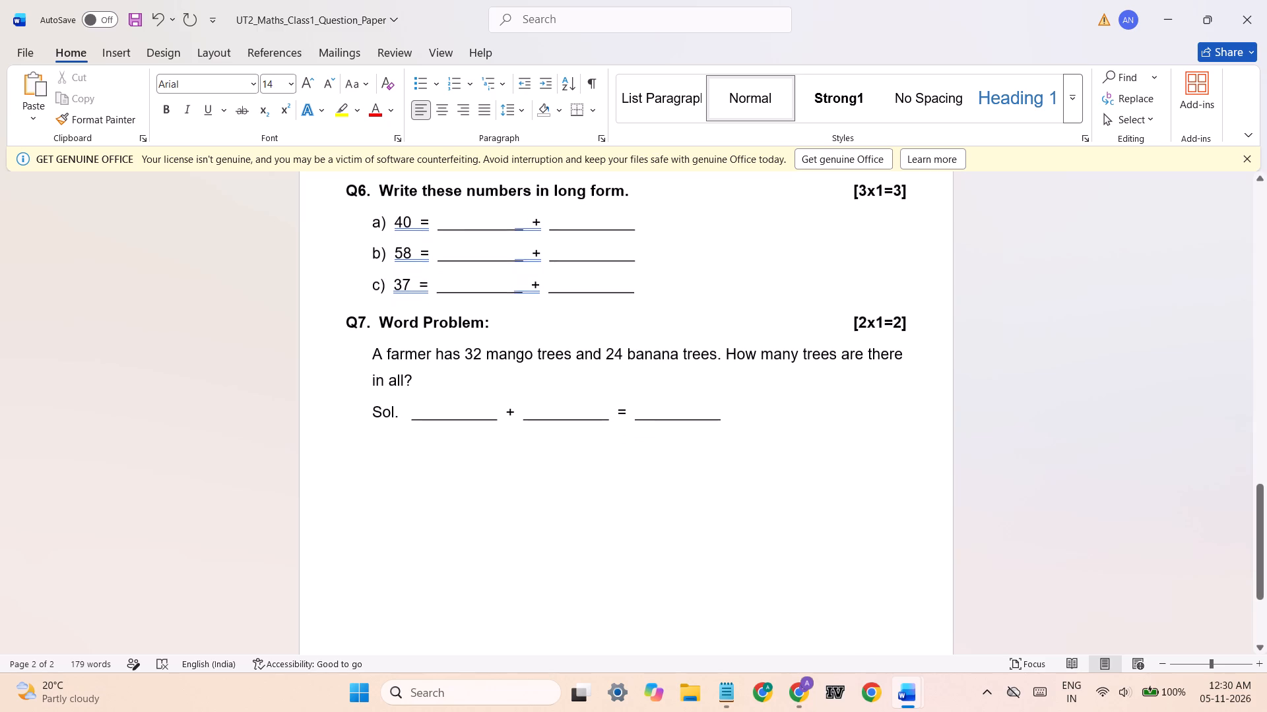
pyautogui.scroll(-1, 555, 488)
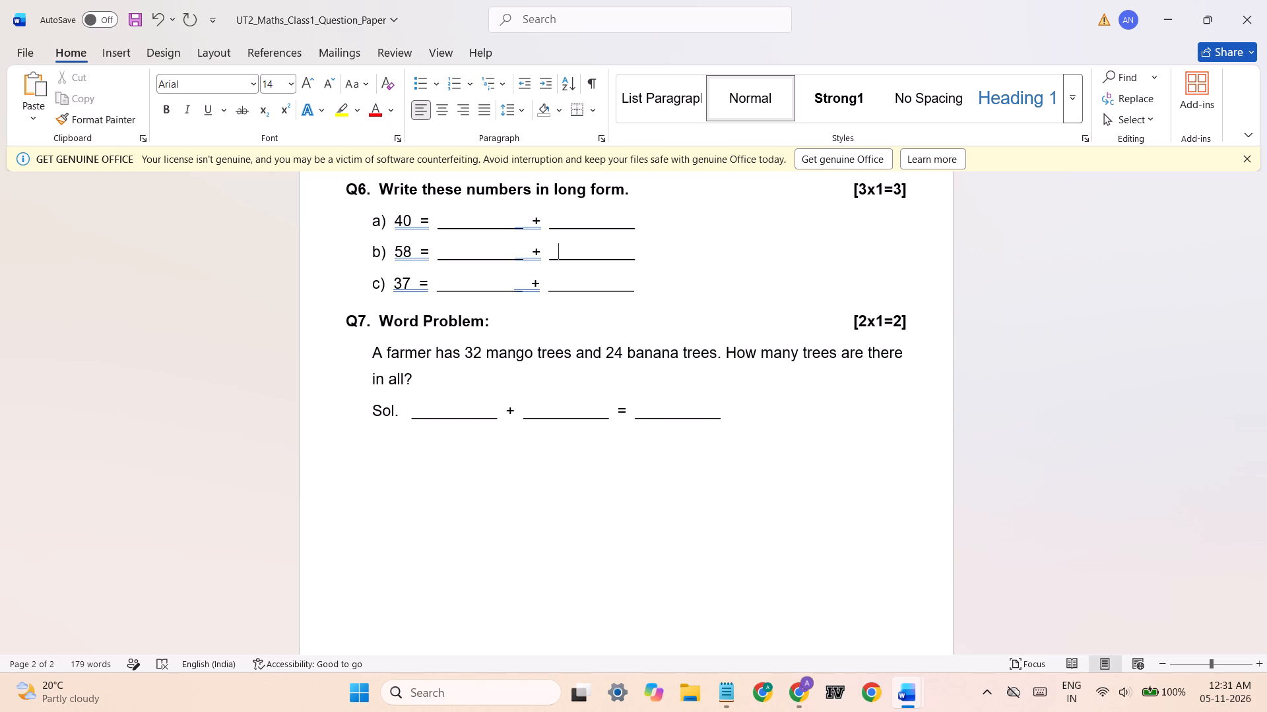
pyautogui.moveTo(407, 416); pyautogui.dragTo(723, 438)
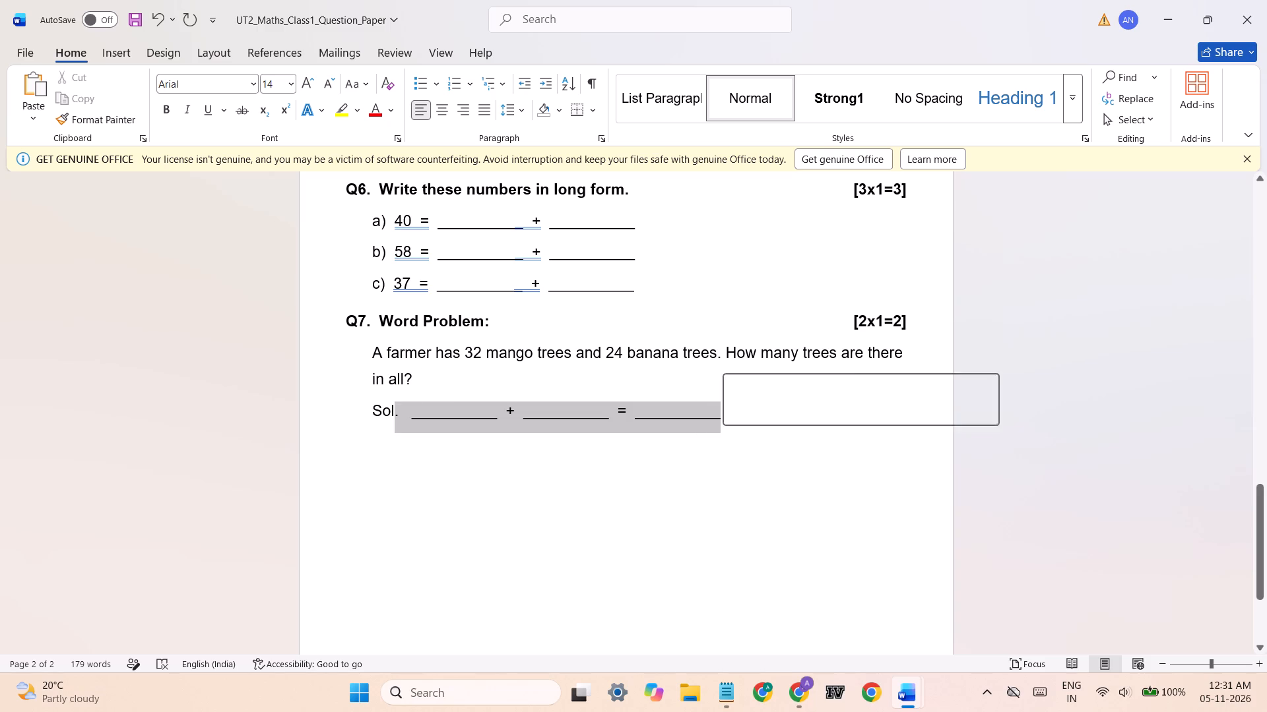
pyautogui.click(723, 438)
pyautogui.scroll(-1, 723, 438)
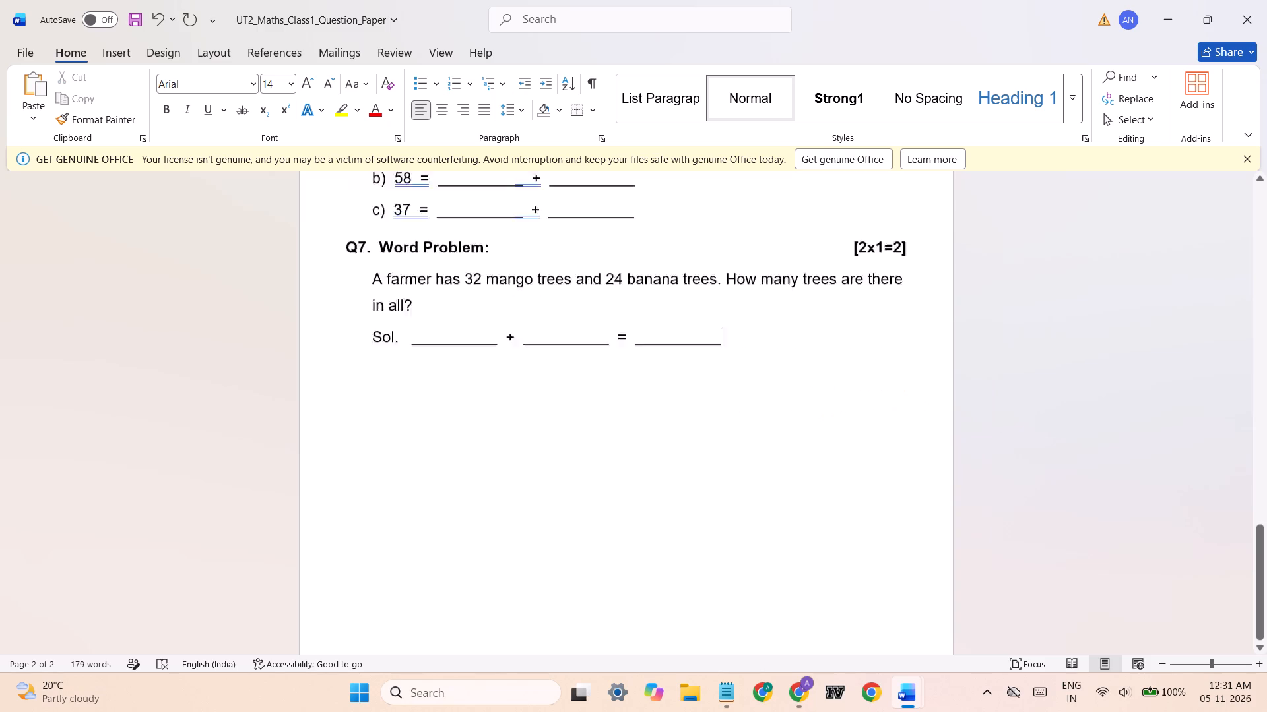
pyautogui.scroll(-1, 723, 438)
# Review the whole Maths paper once more, from the Q1 blanks through the addition and subtraction sums to the Q7 word problem.
pyautogui.scroll(4, 723, 438)
pyautogui.scroll(-1, 723, 438)
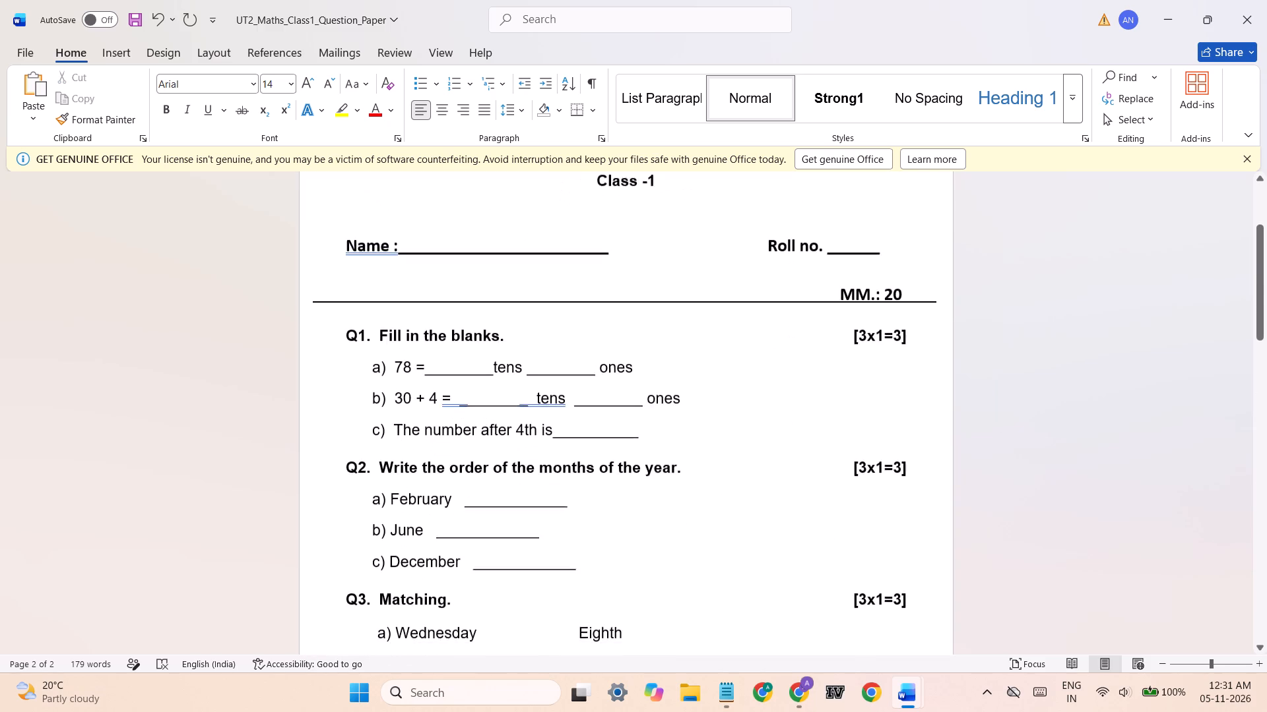
pyautogui.scroll(-3, 723, 438)
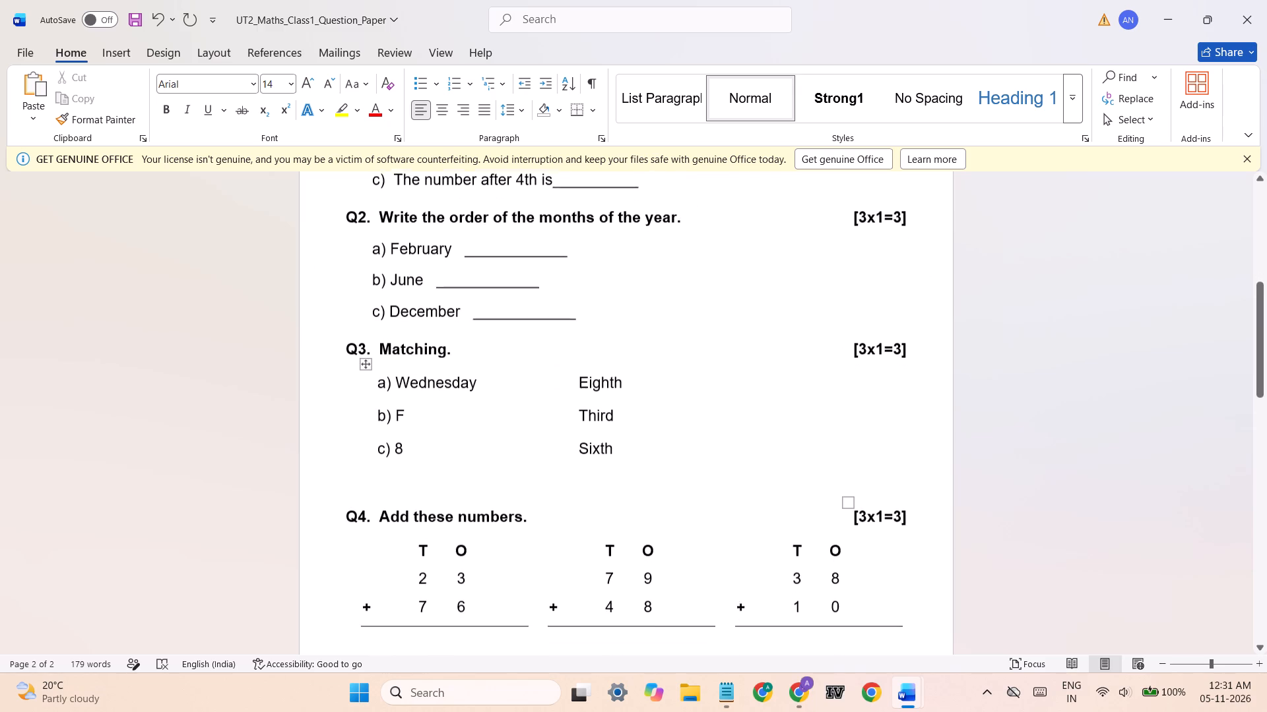
pyautogui.scroll(-2, 723, 438)
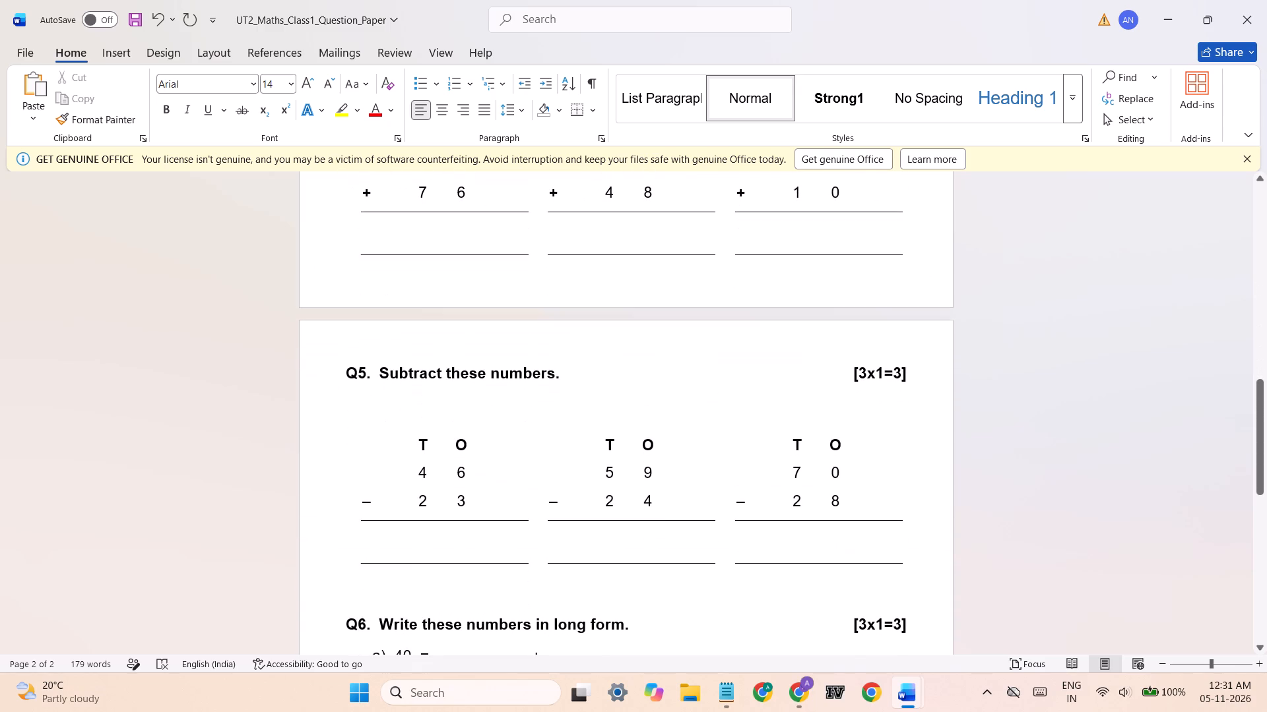
pyautogui.click(723, 438)
pyautogui.scroll(-3, 723, 438)
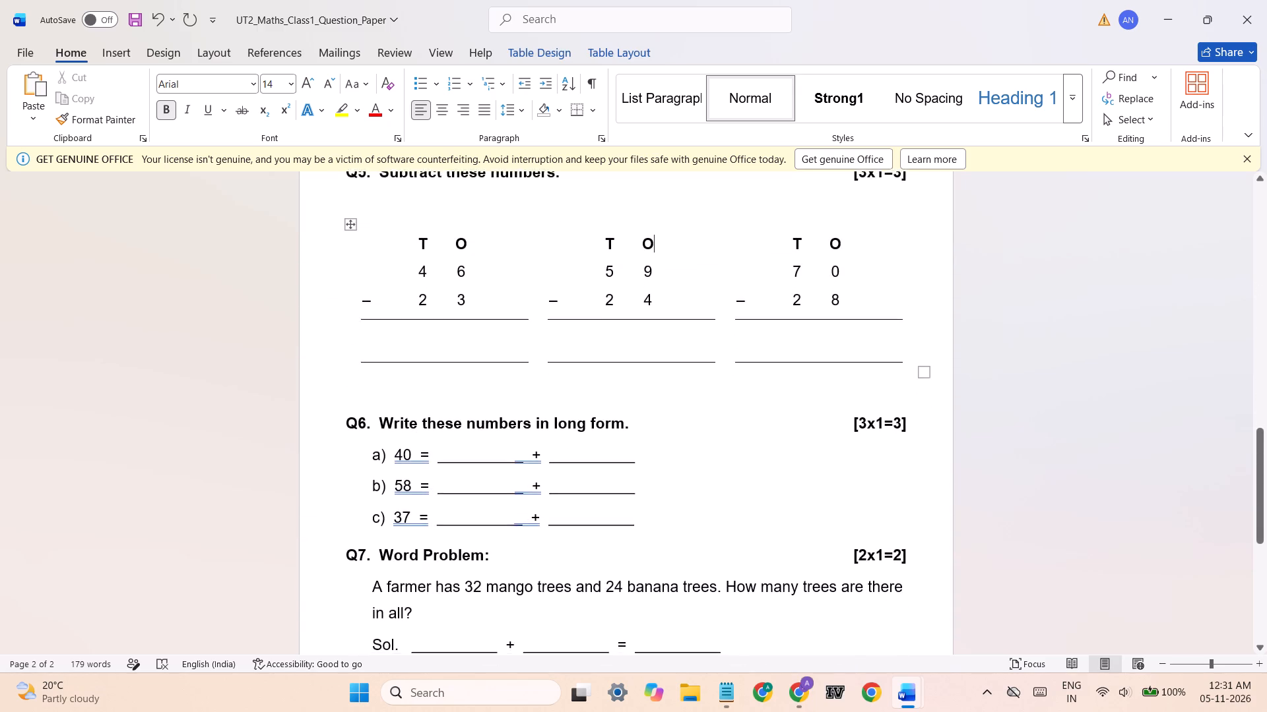
pyautogui.scroll(-1, 723, 438)
pyautogui.click(761, 454)
pyautogui.scroll(-1, 761, 454)
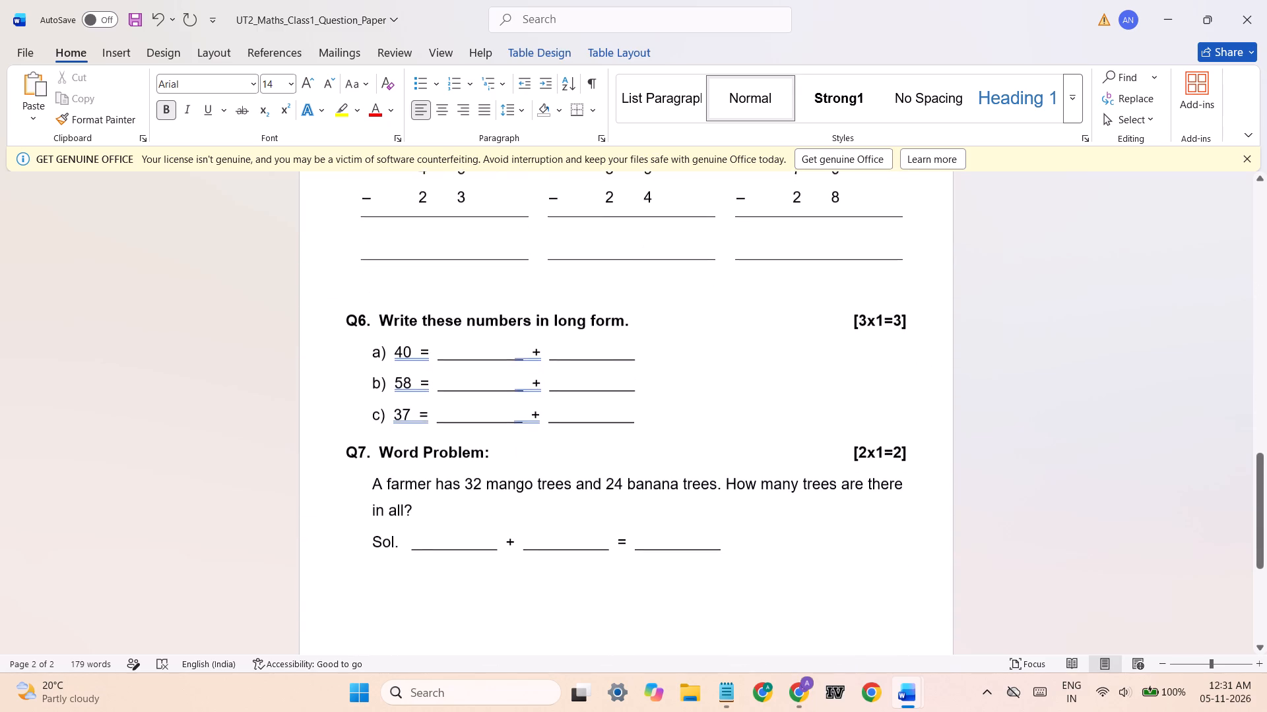
pyautogui.scroll(-1, 789, 489)
pyautogui.click(789, 489)
pyautogui.scroll(4, 789, 489)
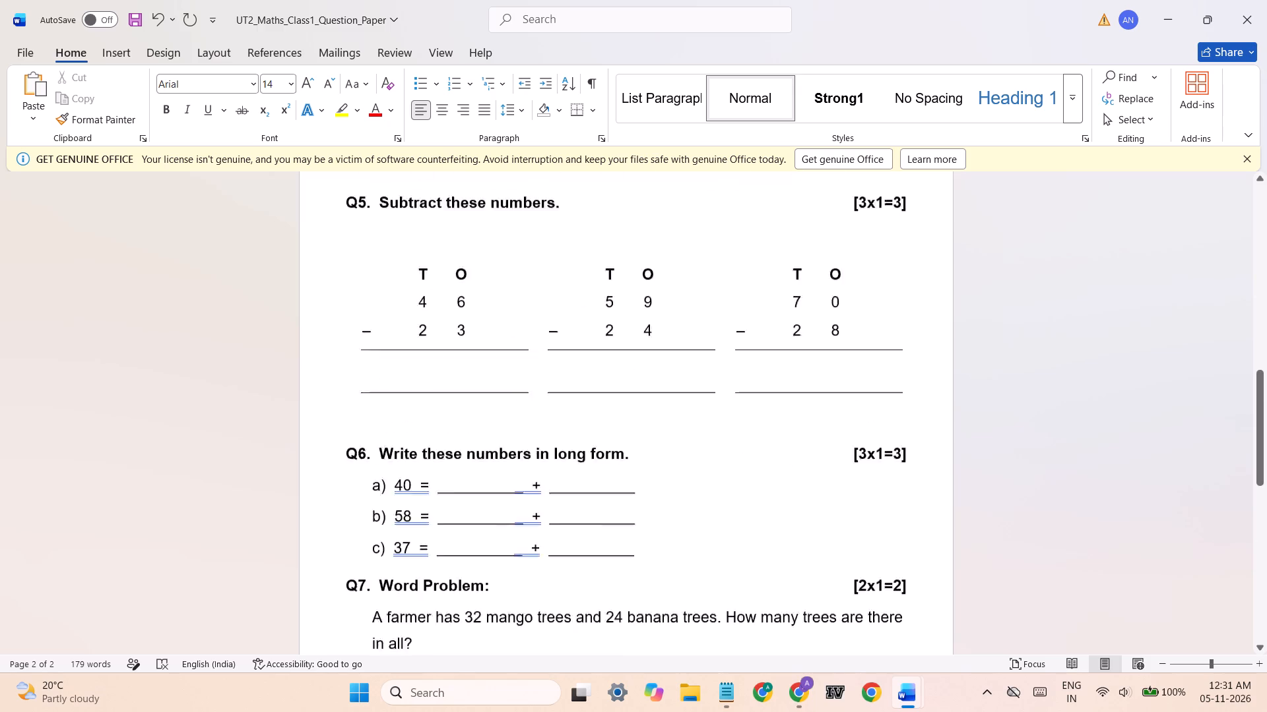
pyautogui.scroll(4, 789, 489)
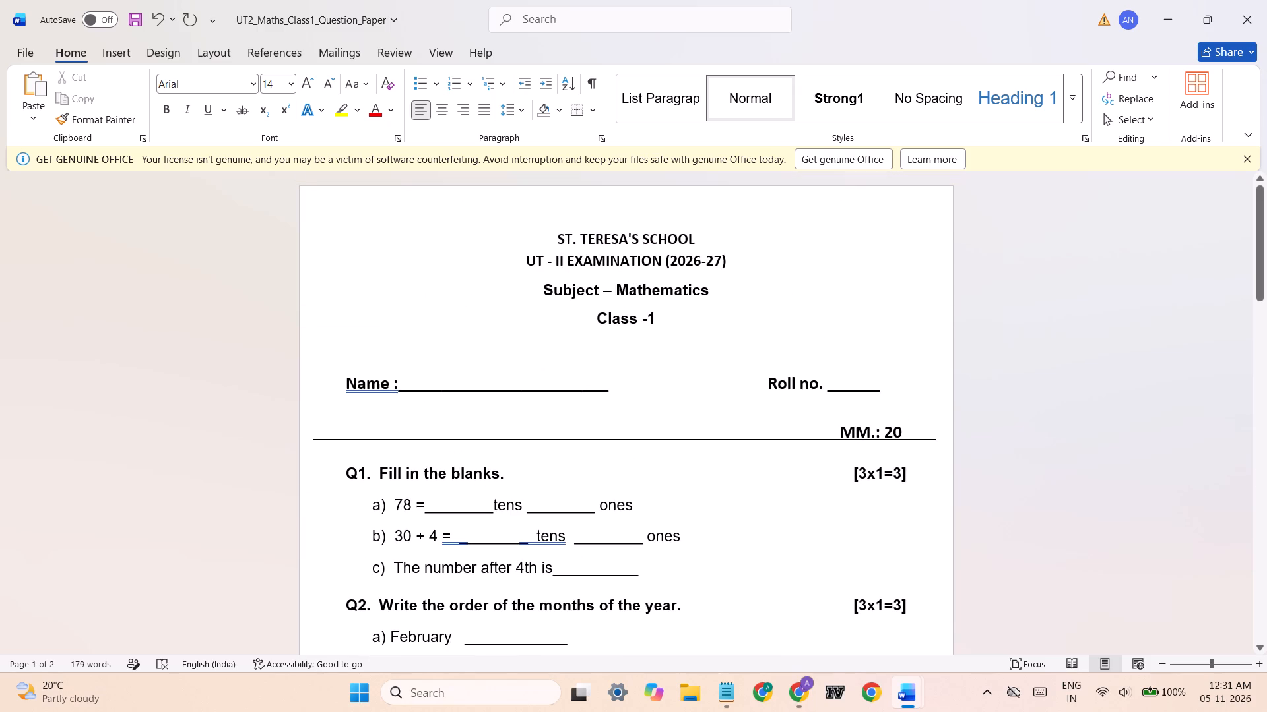
pyautogui.click(121, 16)
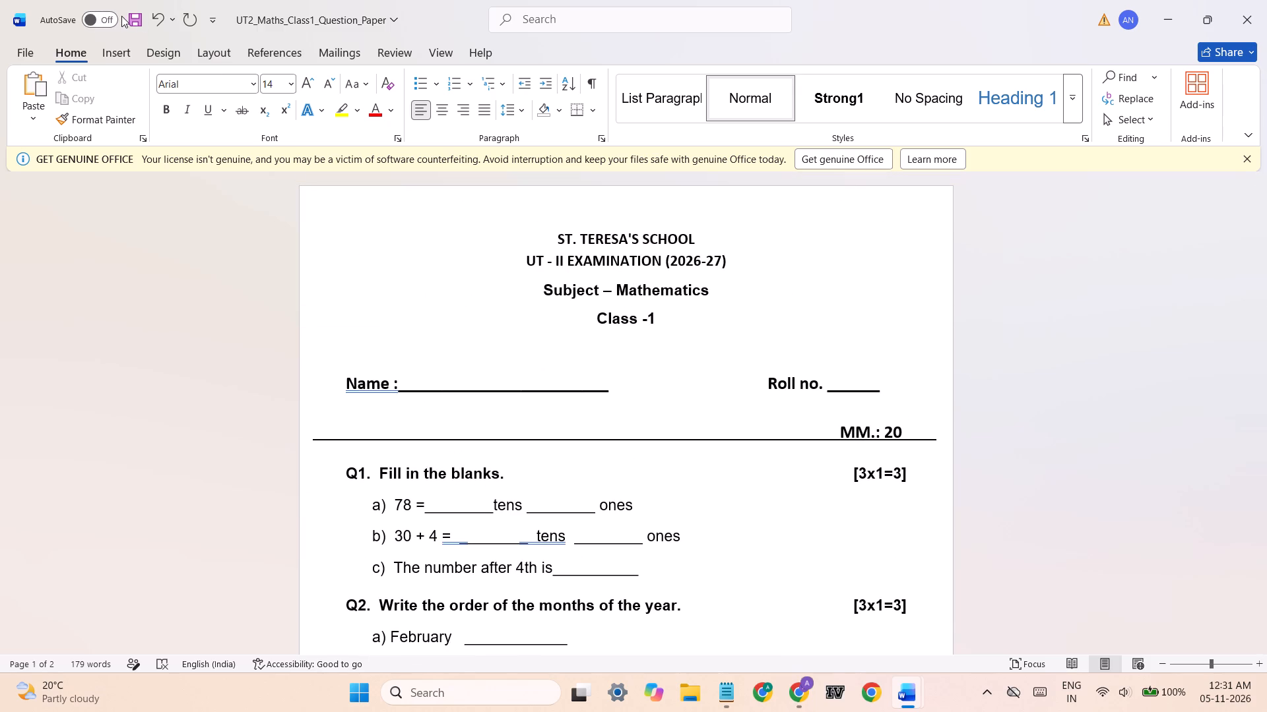
pyautogui.click(129, 18)
pyautogui.click(129, 18)
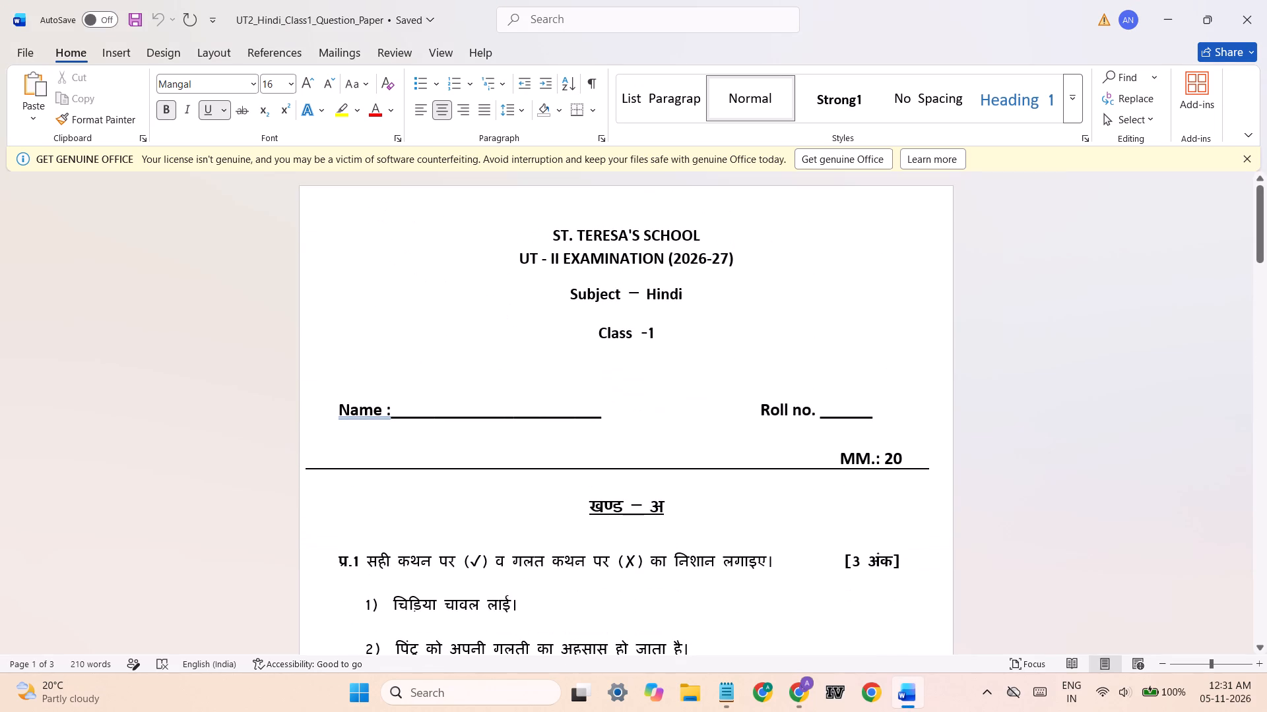
pyautogui.scroll(-2, 699, 543)
pyautogui.scroll(2, 699, 543)
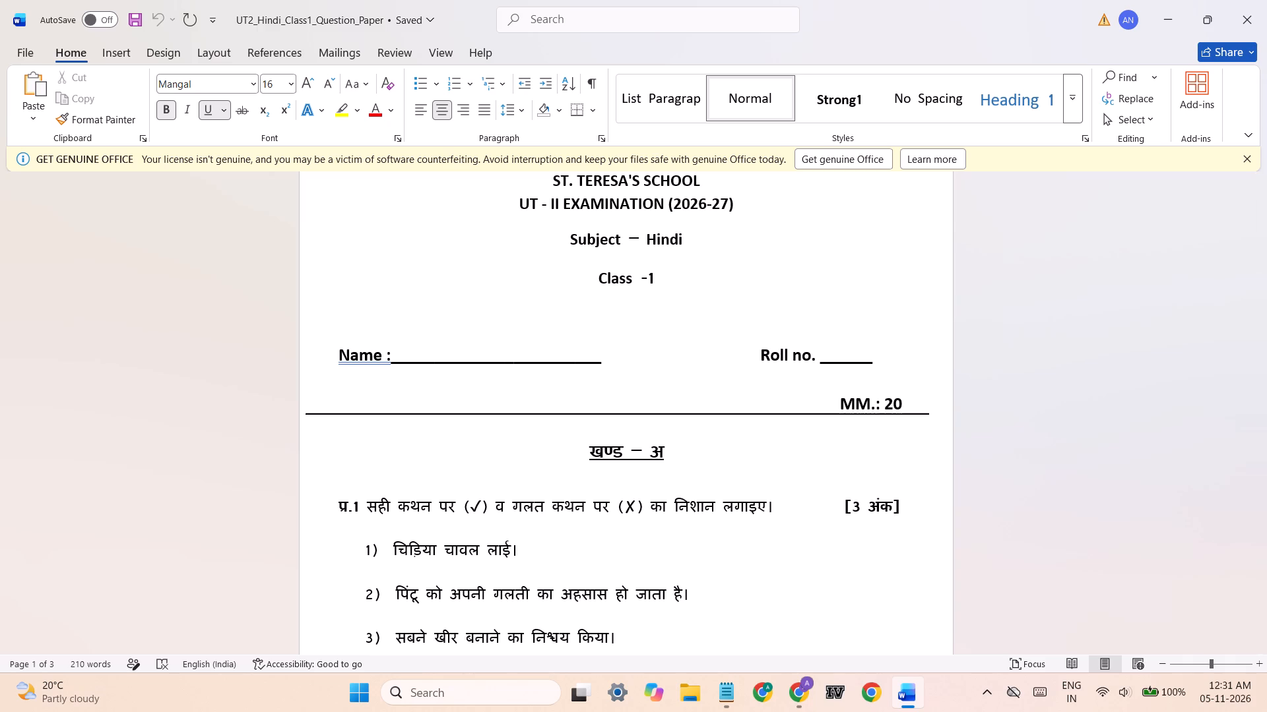
pyautogui.scroll(-1, 699, 543)
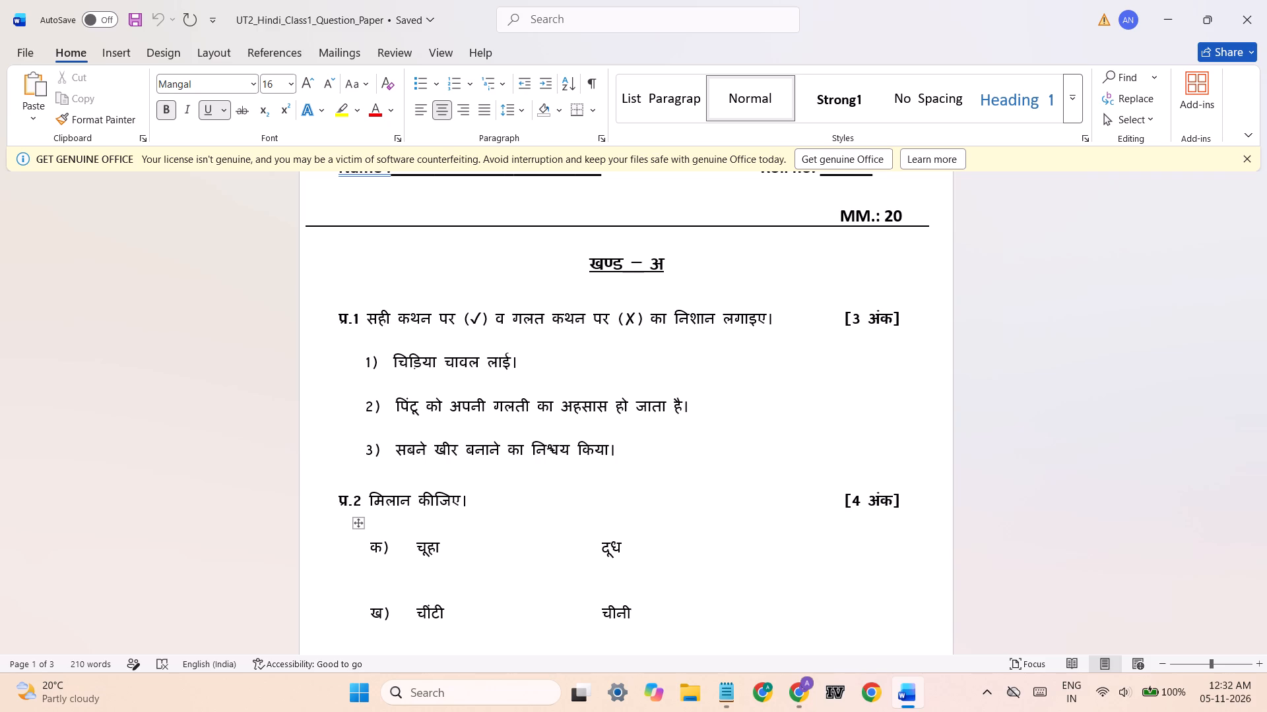
pyautogui.scroll(-1, 686, 498)
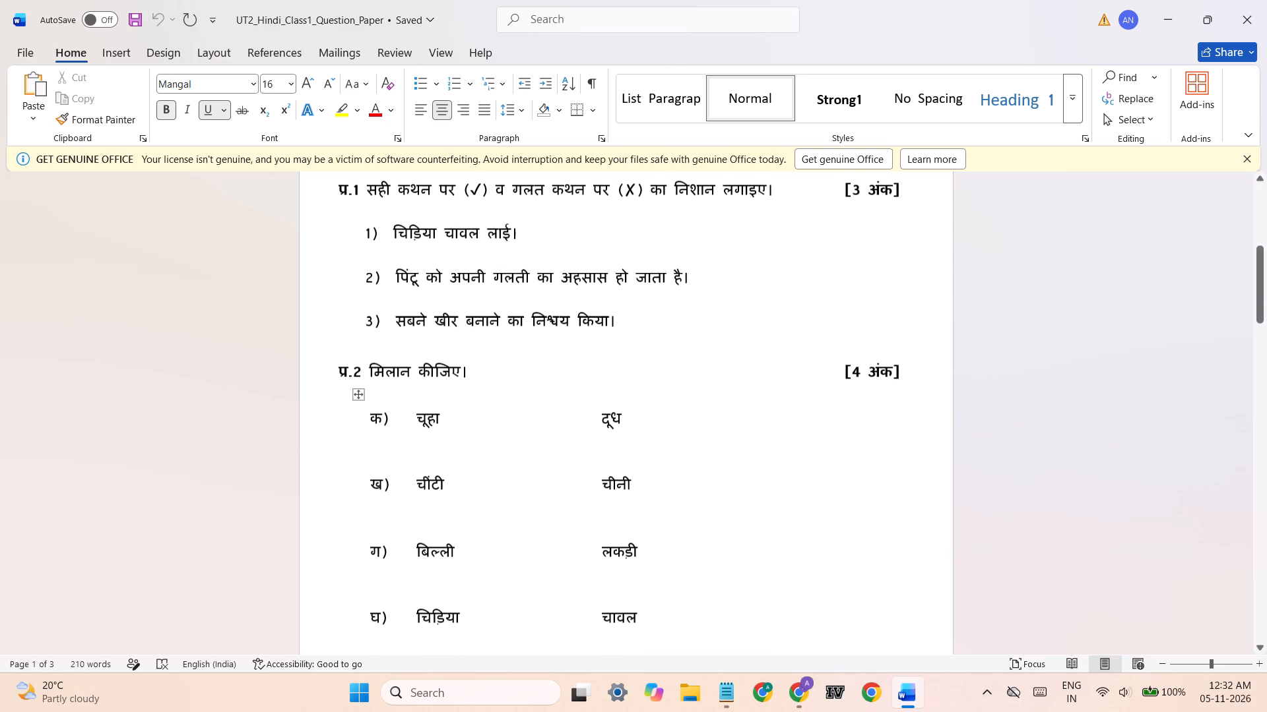
pyautogui.scroll(-2, 686, 498)
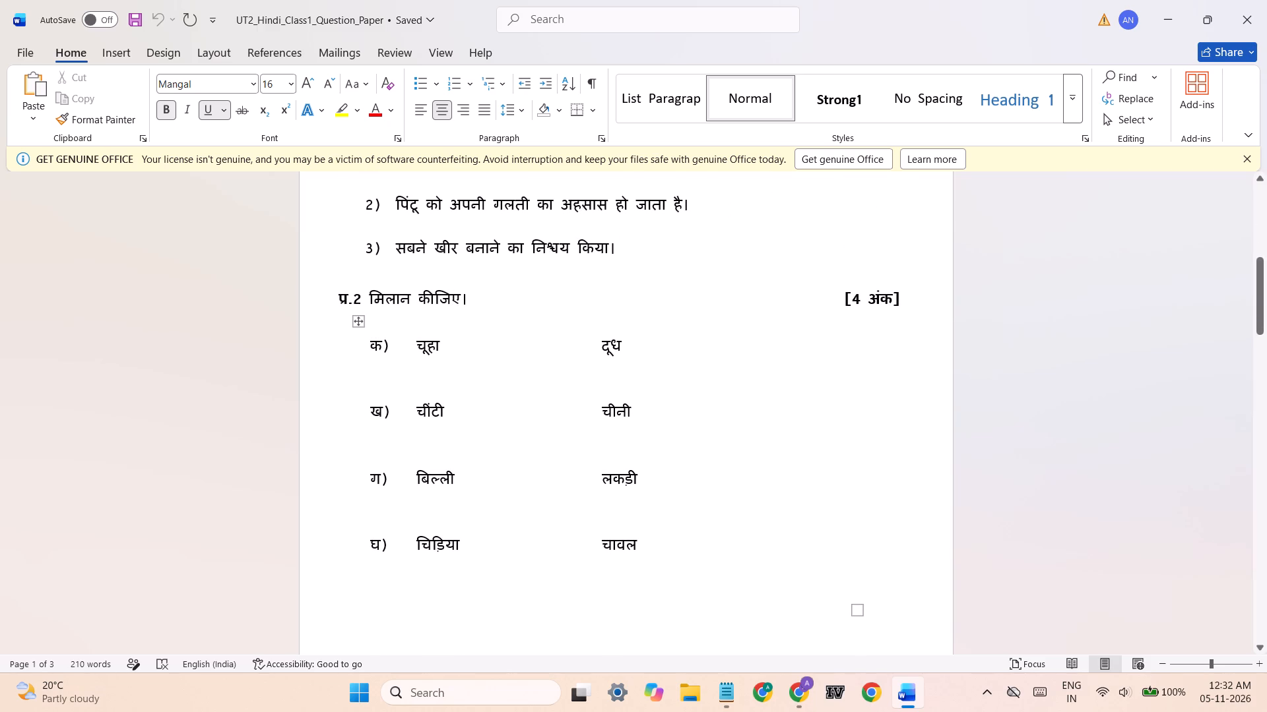
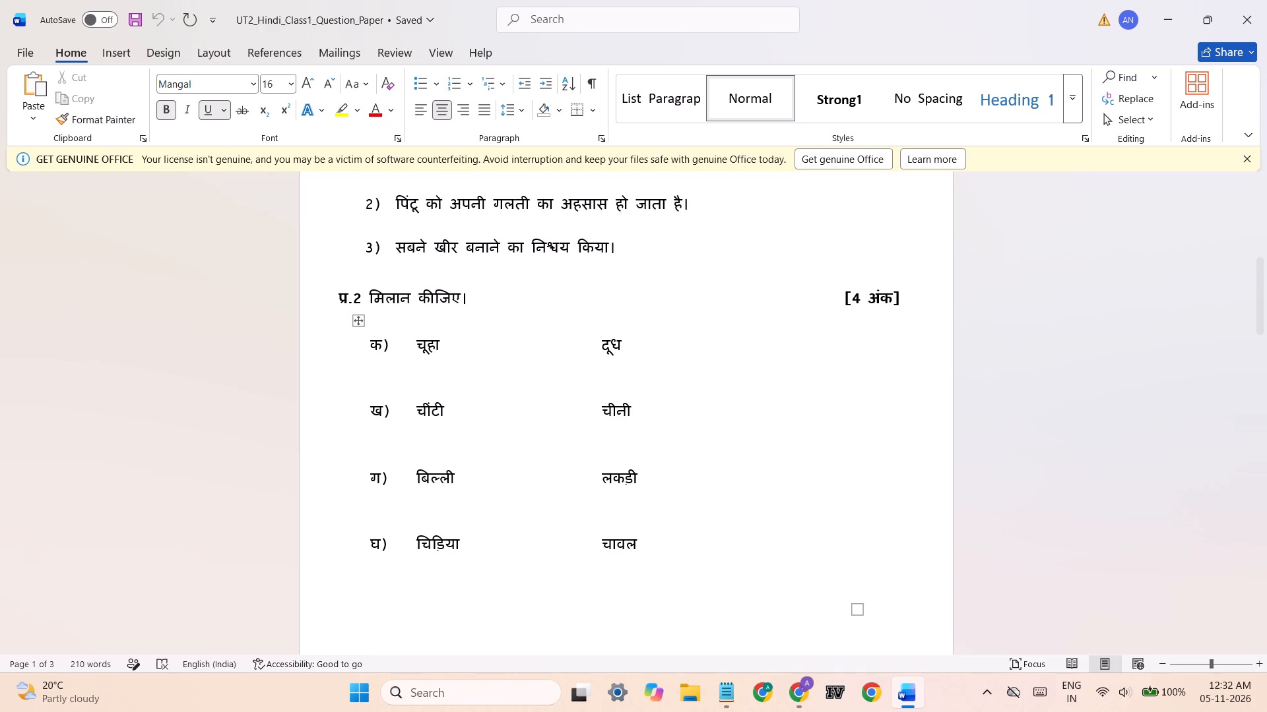
# Review the Hindi paper from the प्र.2 matching pairs through the प्र.3 blanks and the प्र.4 questions with their answer lines.
pyautogui.scroll(-1, 686, 498)
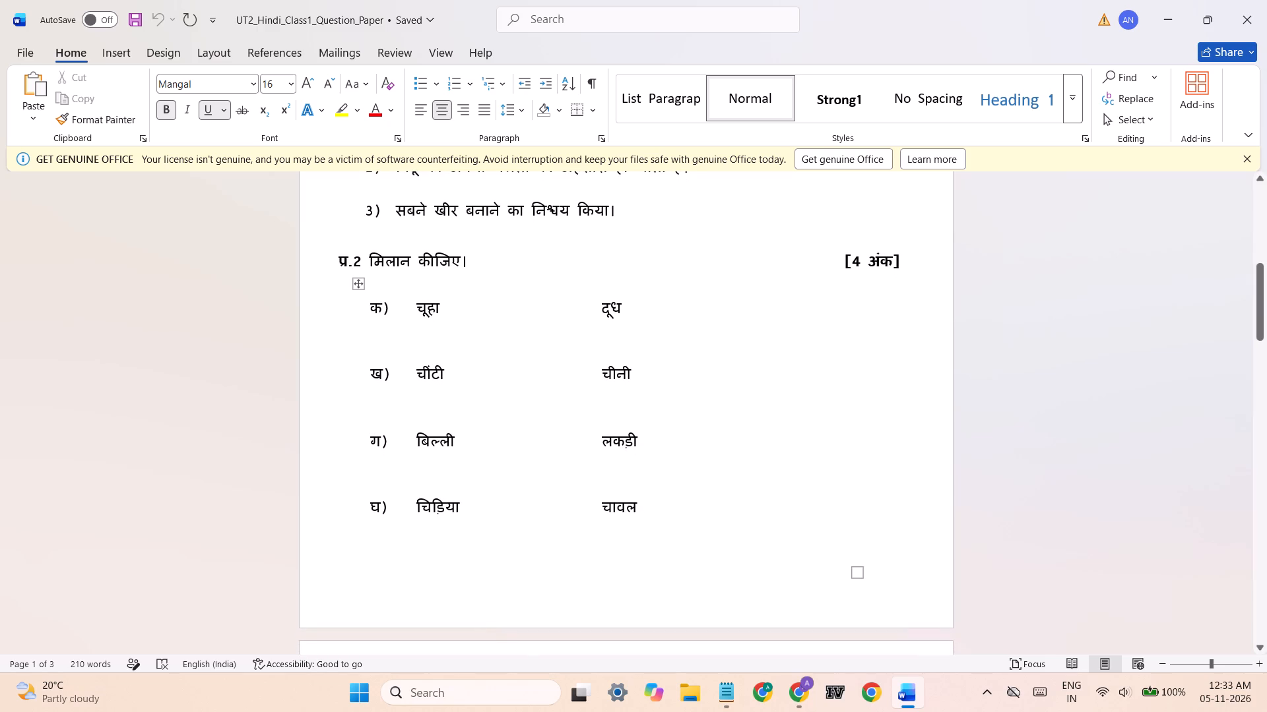
pyautogui.scroll(-2, 686, 498)
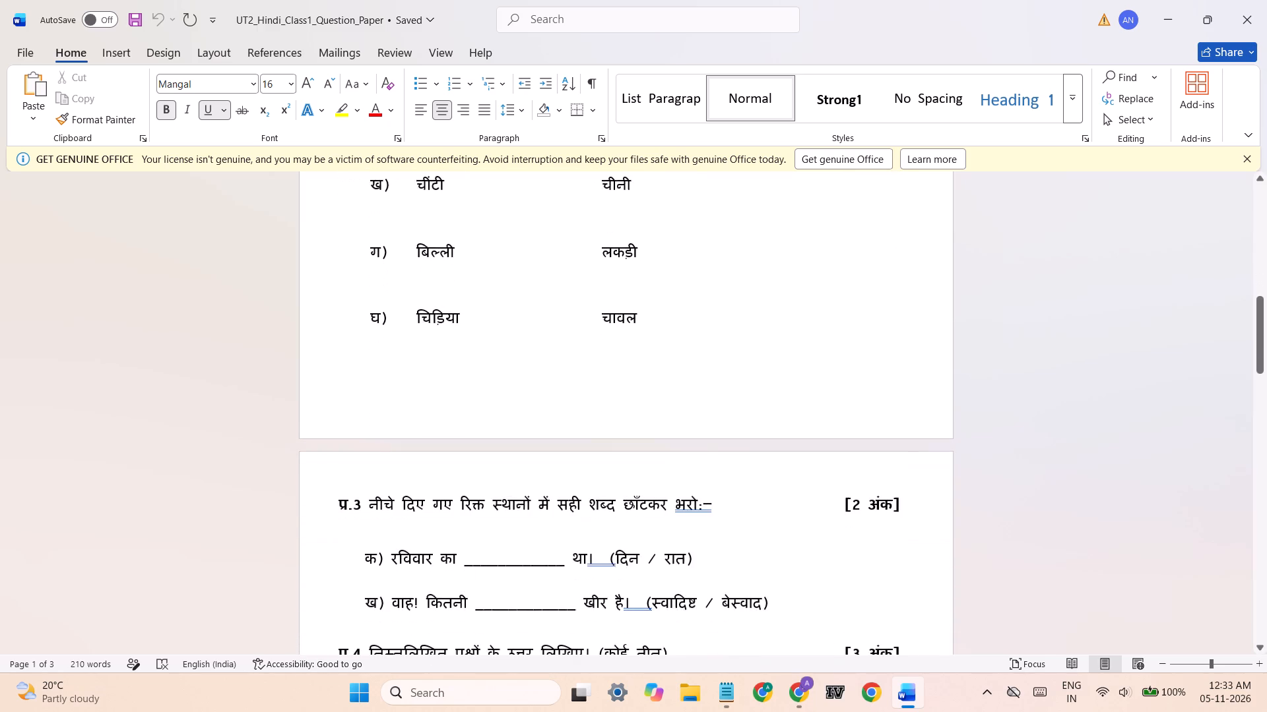
pyautogui.scroll(-1, 686, 498)
pyautogui.scroll(2, 686, 498)
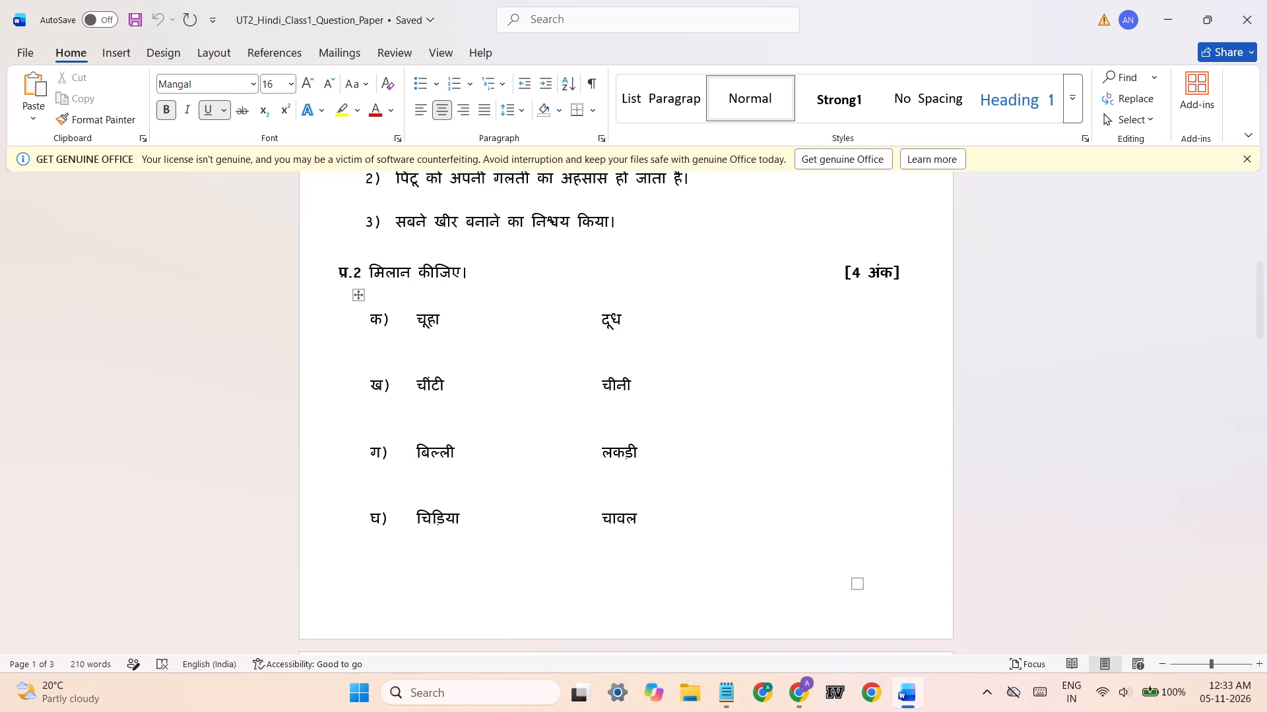
pyautogui.scroll(-2, 686, 498)
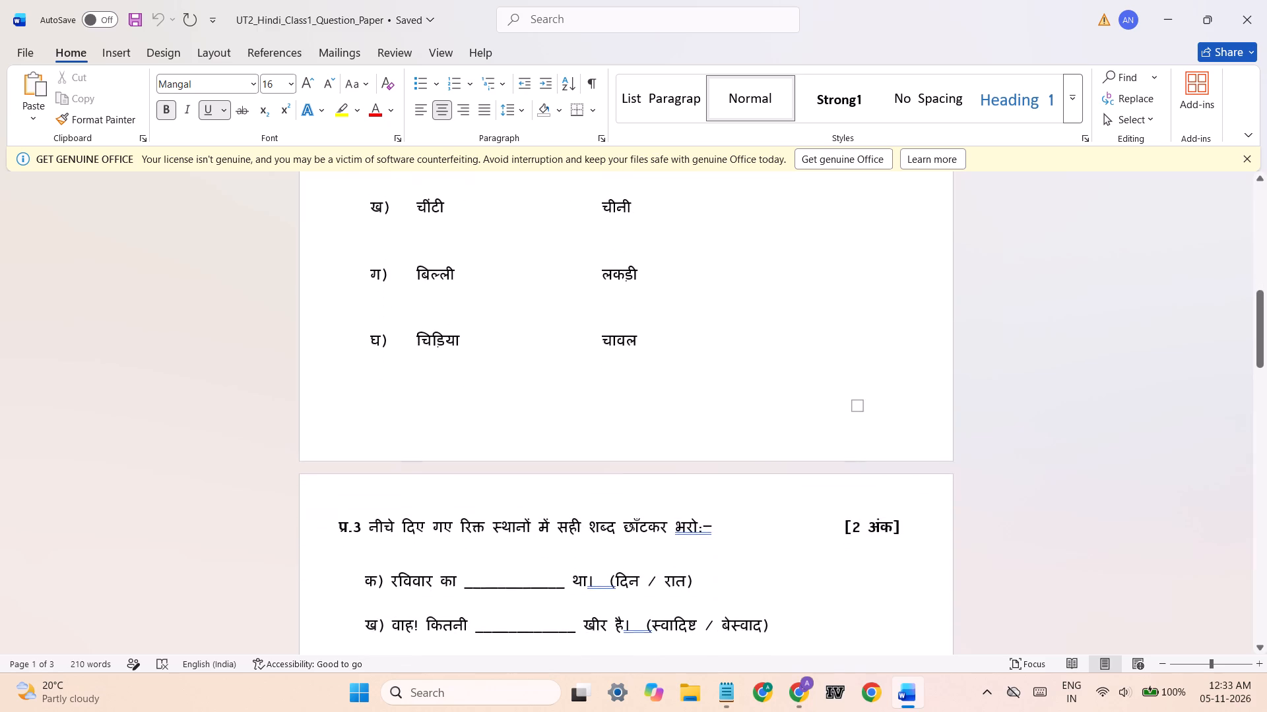
pyautogui.scroll(-2, 686, 498)
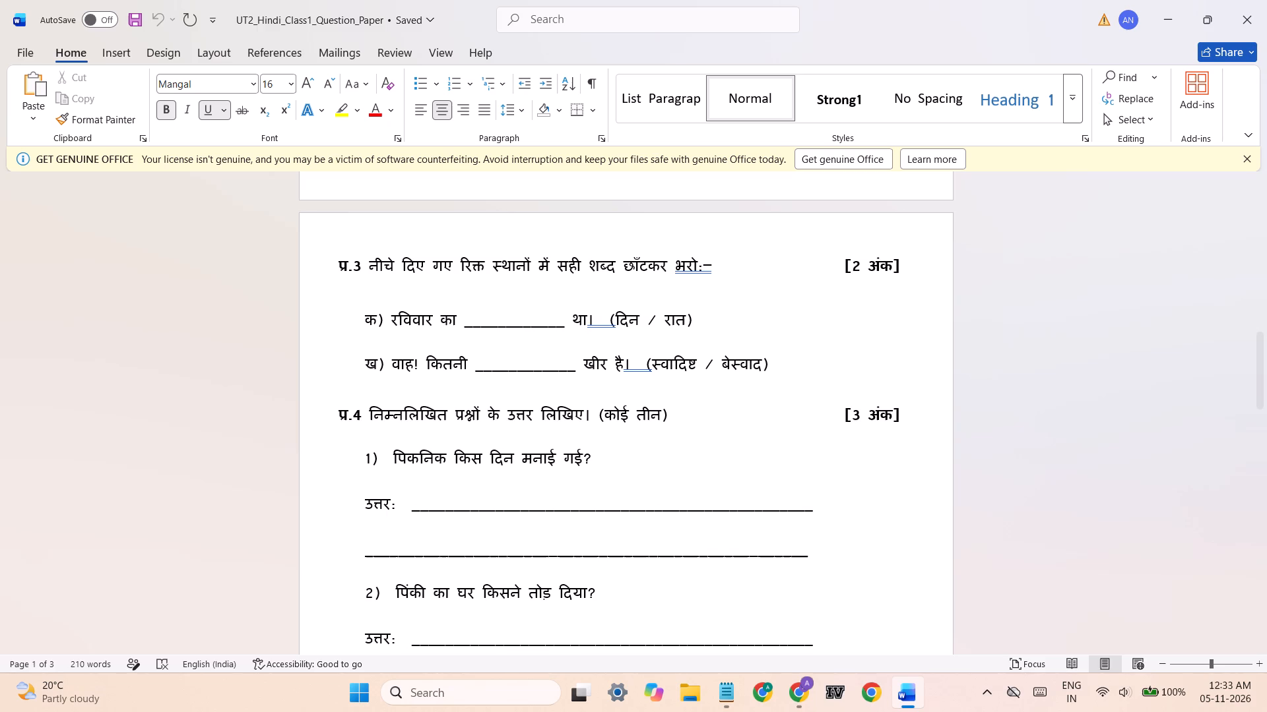
pyautogui.scroll(-1, 686, 498)
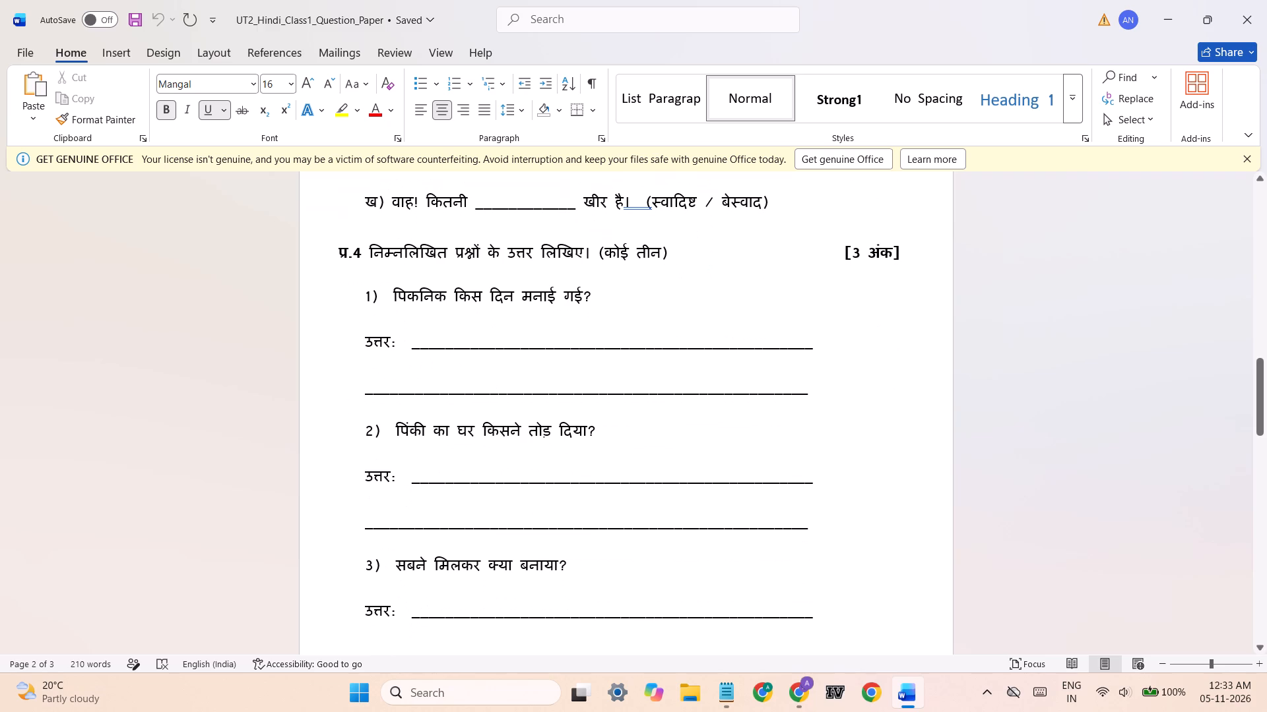
pyautogui.scroll(-1, 686, 498)
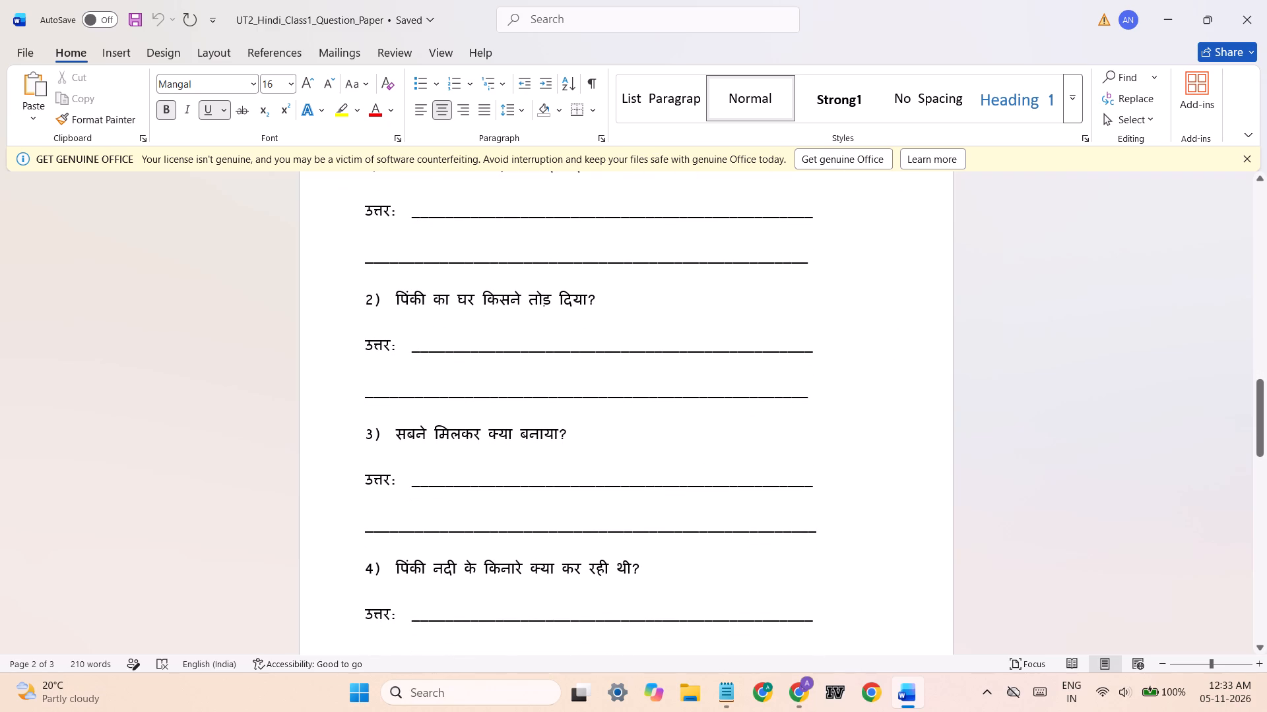
pyautogui.scroll(-1, 686, 498)
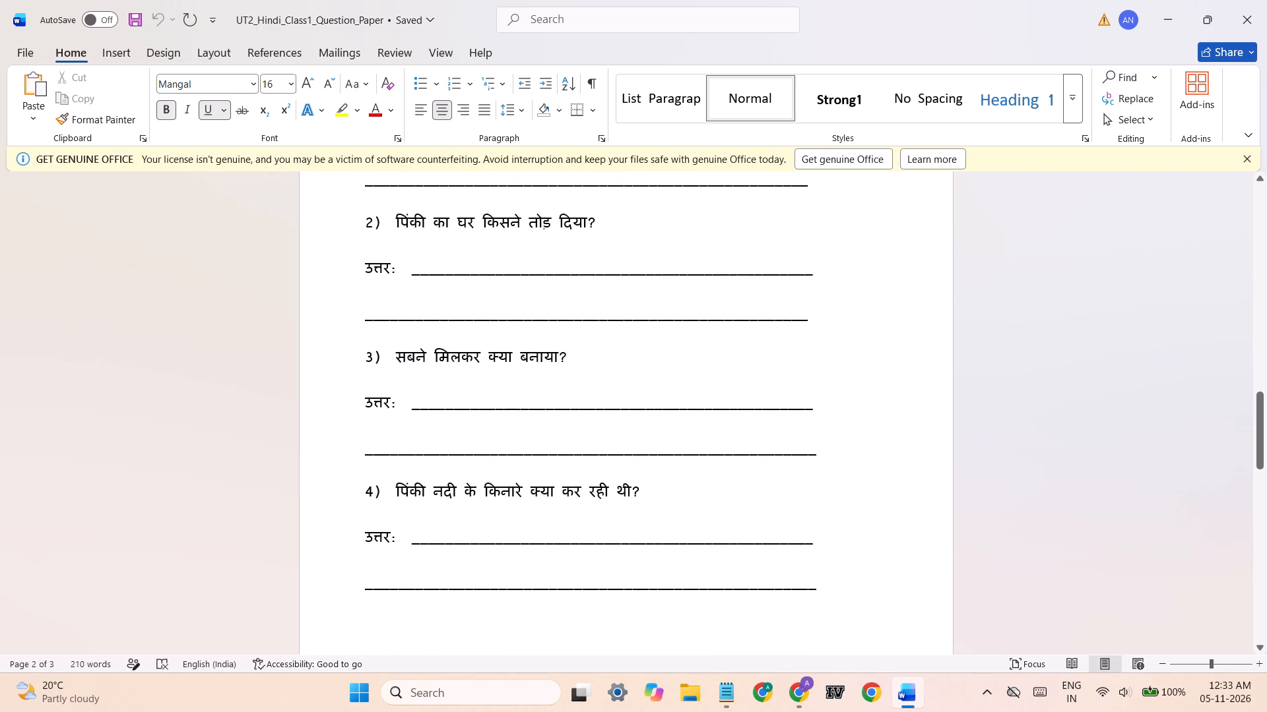
pyautogui.scroll(-1, 686, 498)
pyautogui.scroll(3, 686, 498)
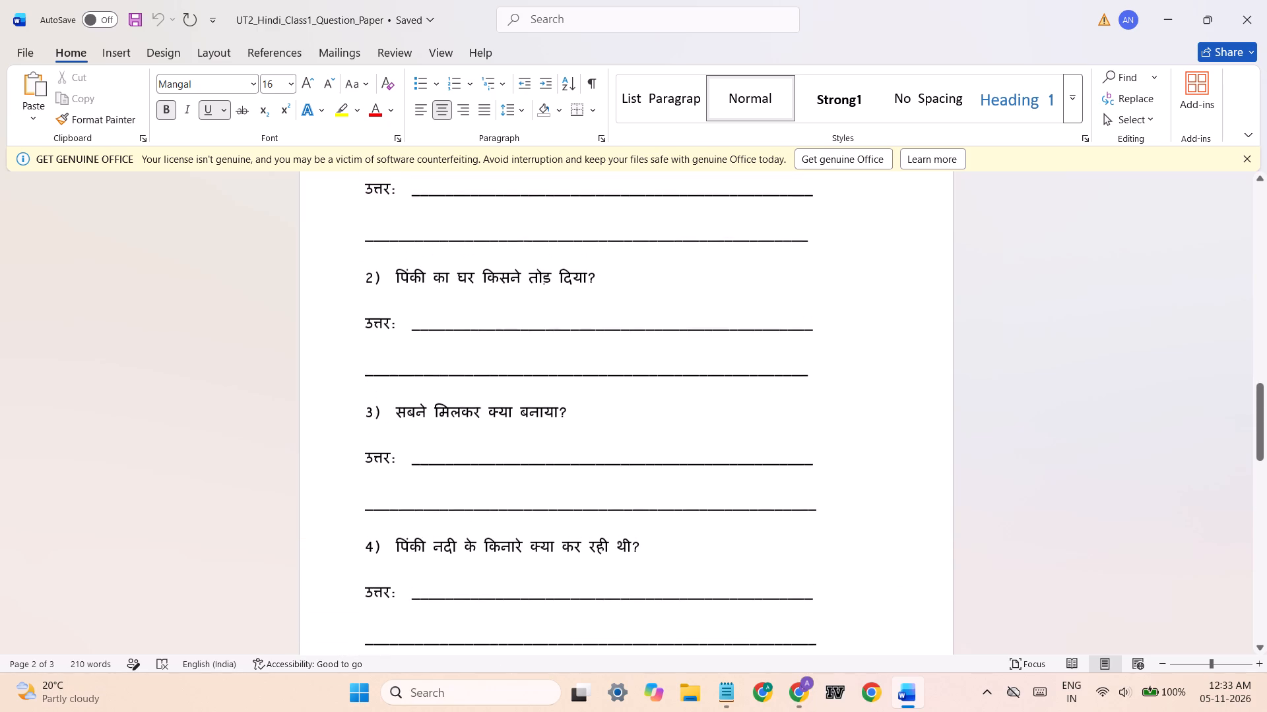
pyautogui.scroll(2, 686, 498)
pyautogui.scroll(-2, 686, 498)
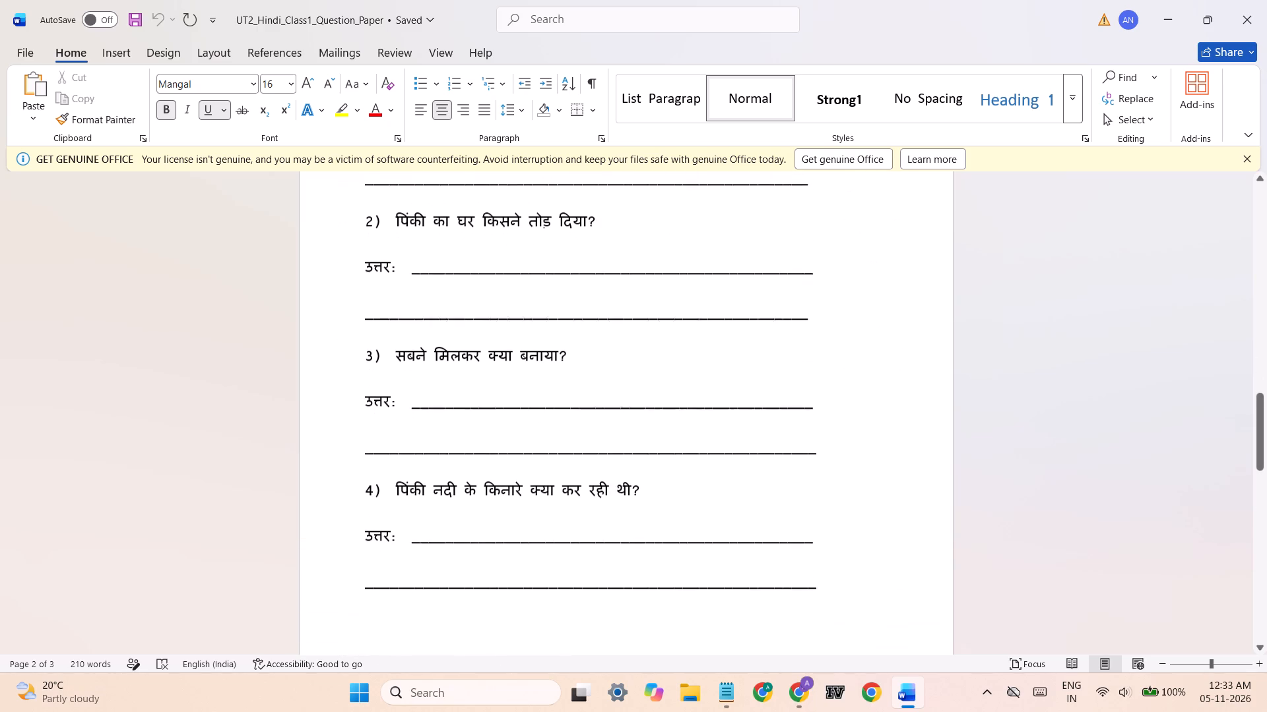
# Replace the × sign with a hyphen after सच, उठना, ऊपर and नया in the प्र.5 opposites question.
pyautogui.scroll(-3, 686, 498)
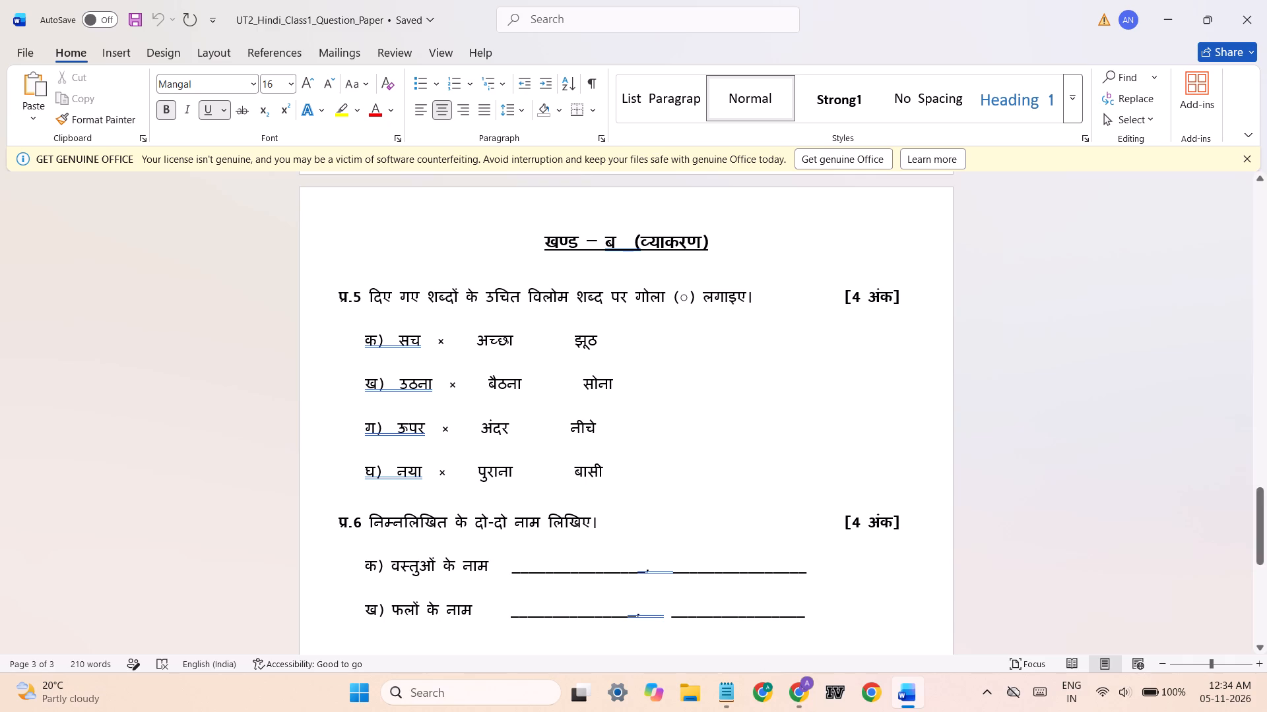
pyautogui.hscroll(1, 627, 531)
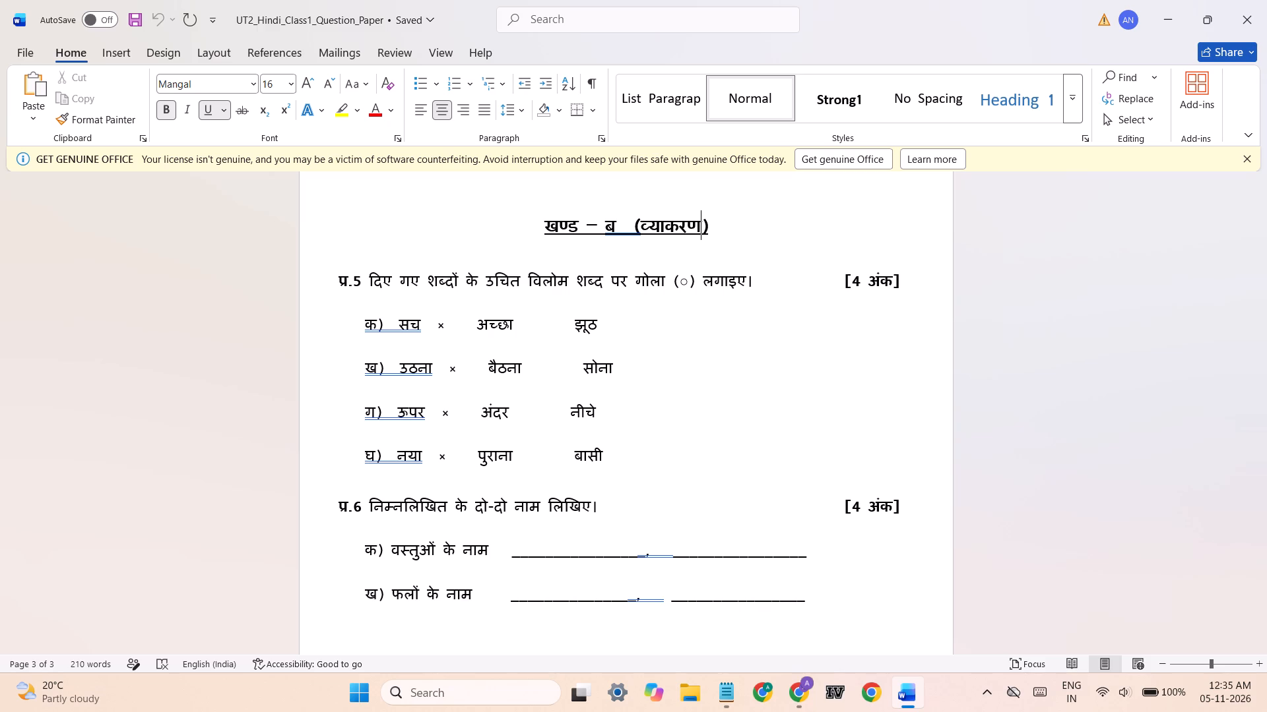
pyautogui.click(442, 327)
pyautogui.press('BackSpace')
pyautogui.press('-')
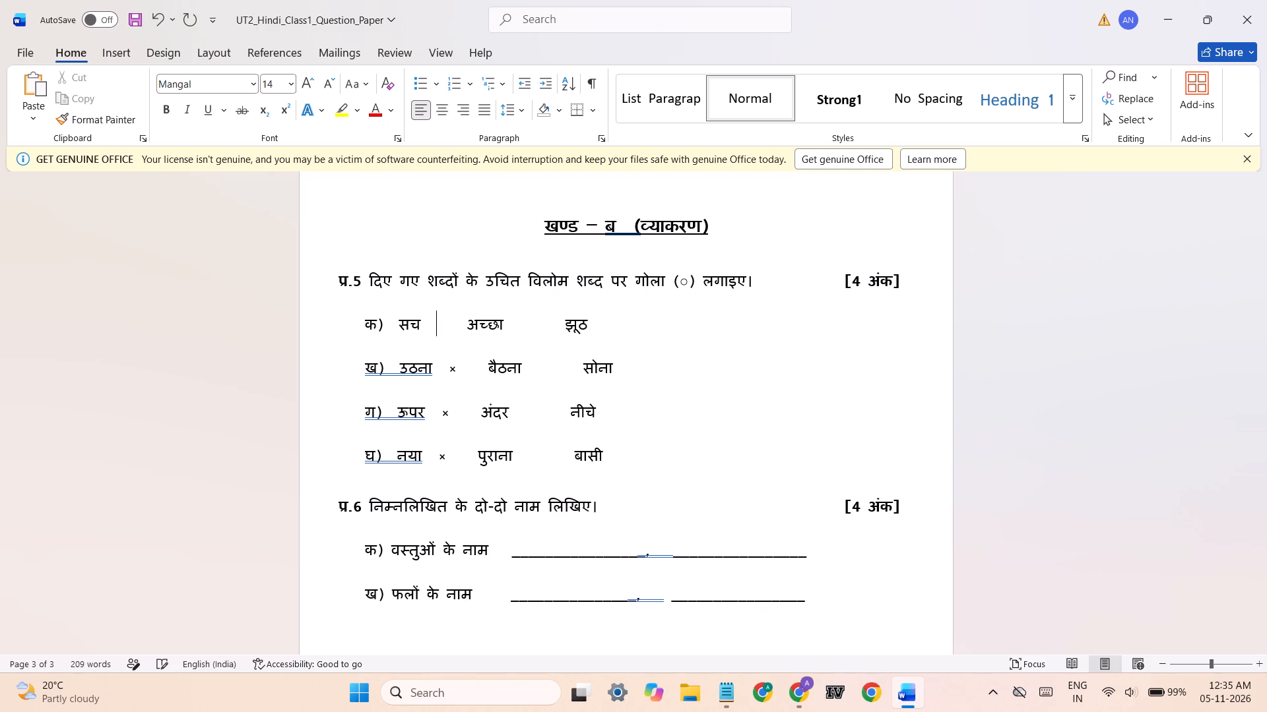
pyautogui.click(455, 369)
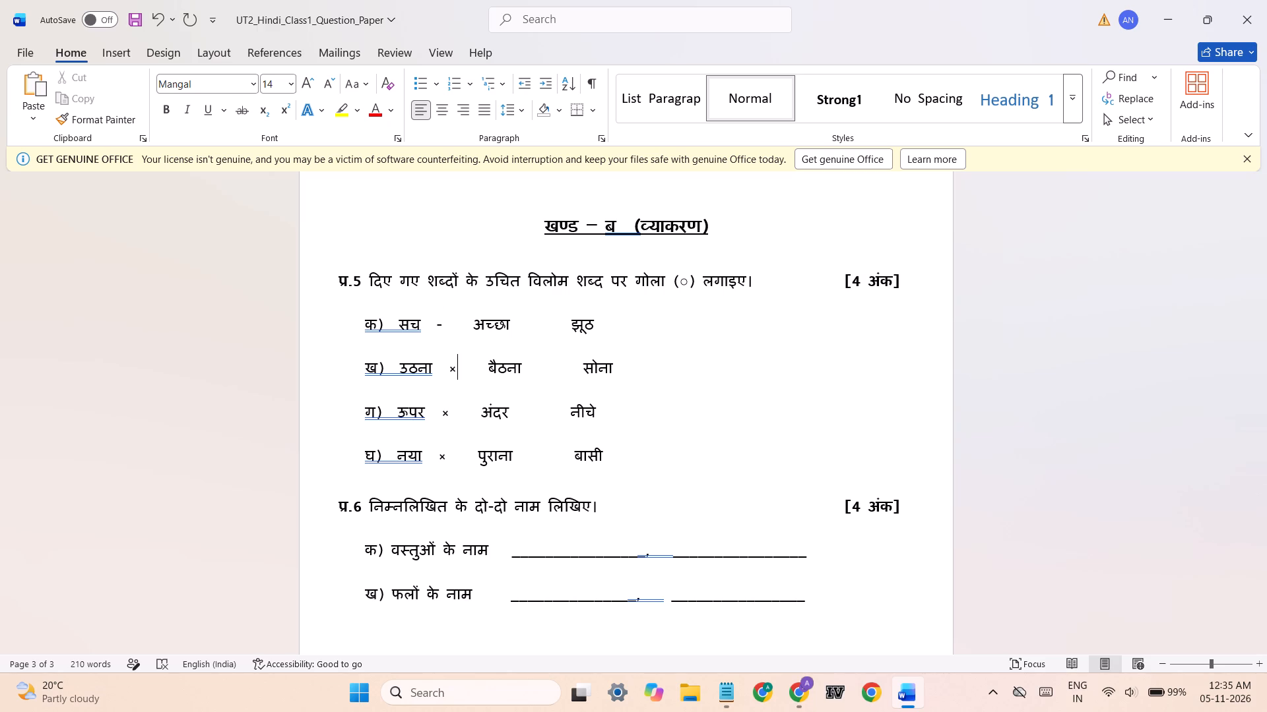
pyautogui.press('BackSpace')
pyautogui.press('-')
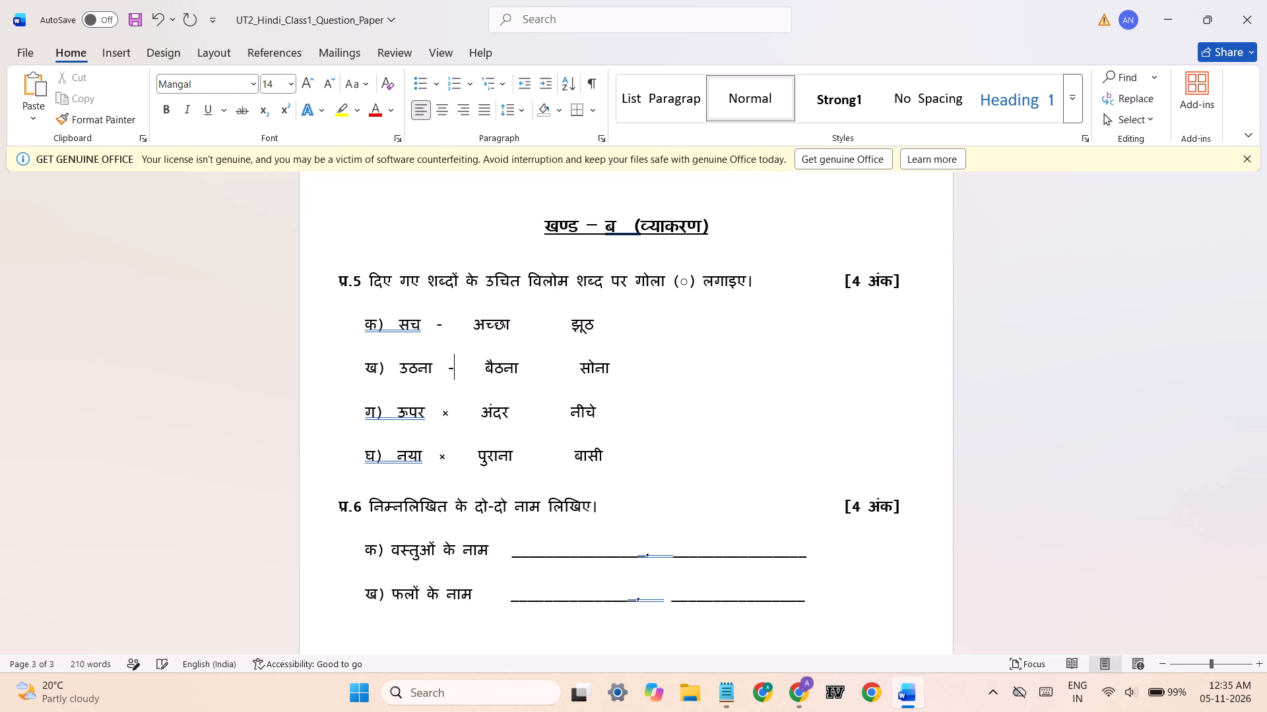
pyautogui.click(453, 415)
pyautogui.press('BackSpace')
pyautogui.press('-')
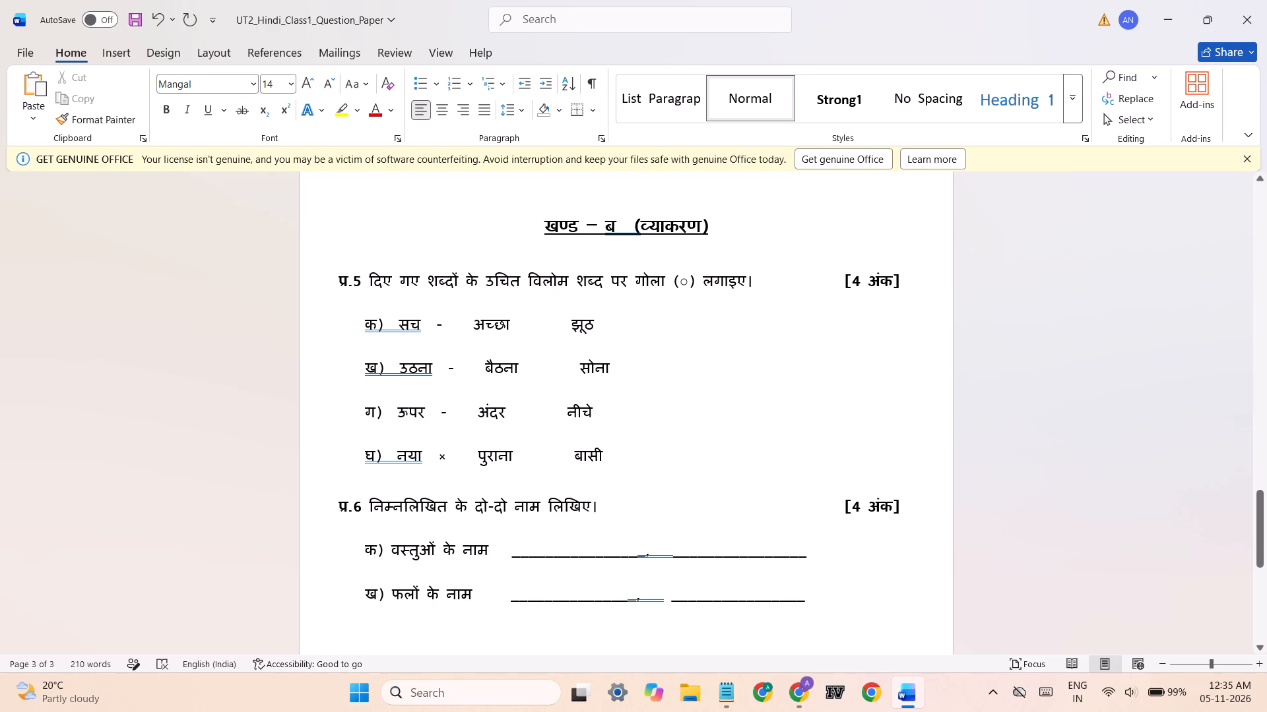
pyautogui.click(451, 458)
pyautogui.press('BackSpace')
pyautogui.press('-')
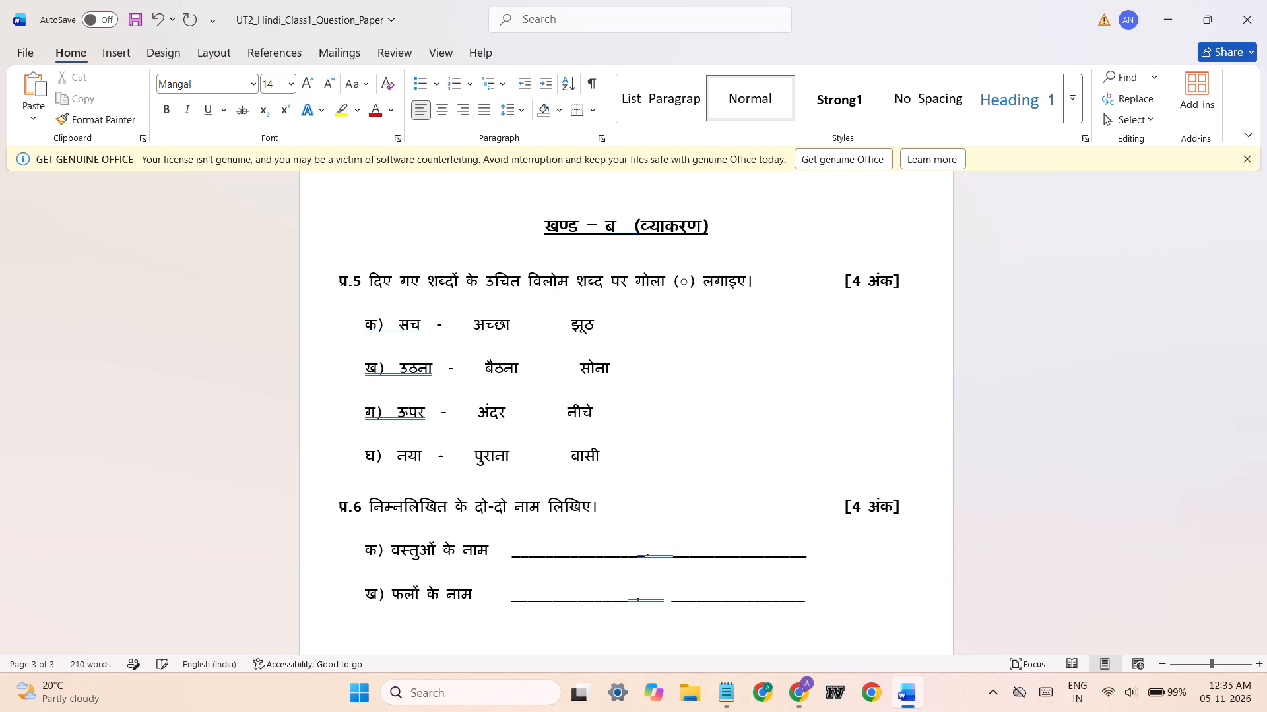
# Remove one extra space between the item letter and the word in all four प्र.5 items, क to घ.
pyautogui.click(394, 413)
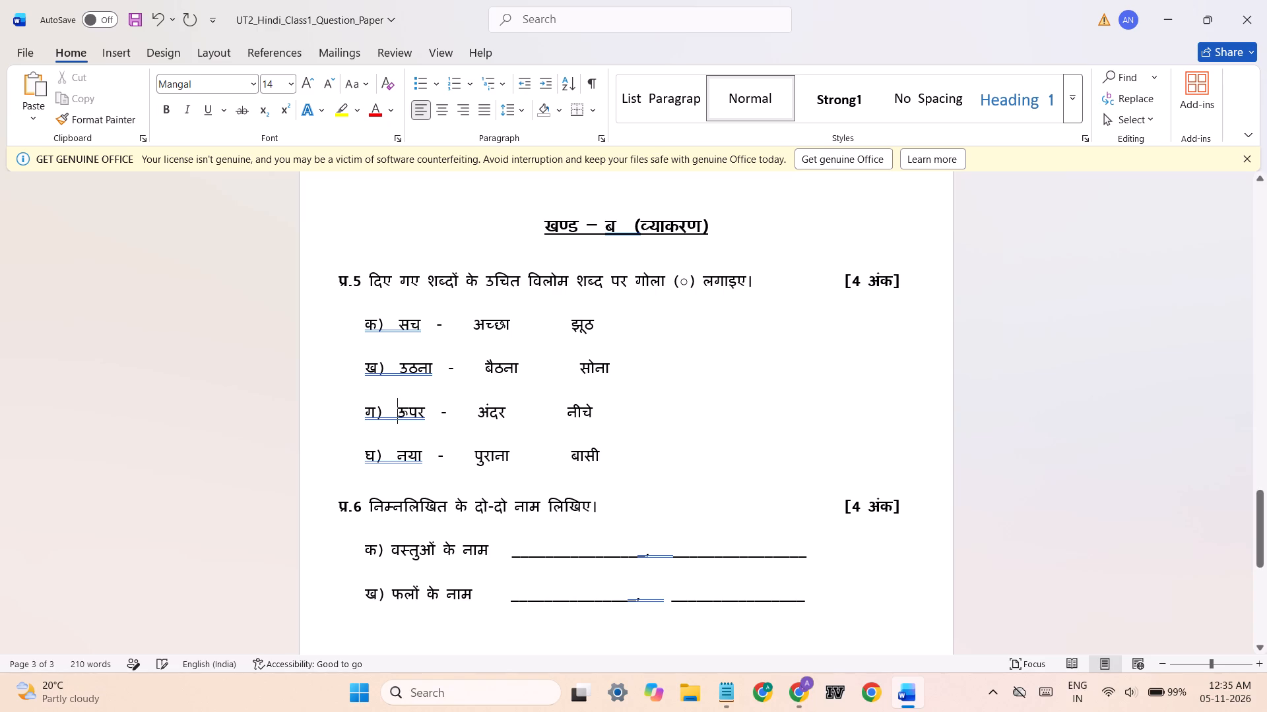
pyautogui.press('BackSpace')
pyautogui.click(393, 458)
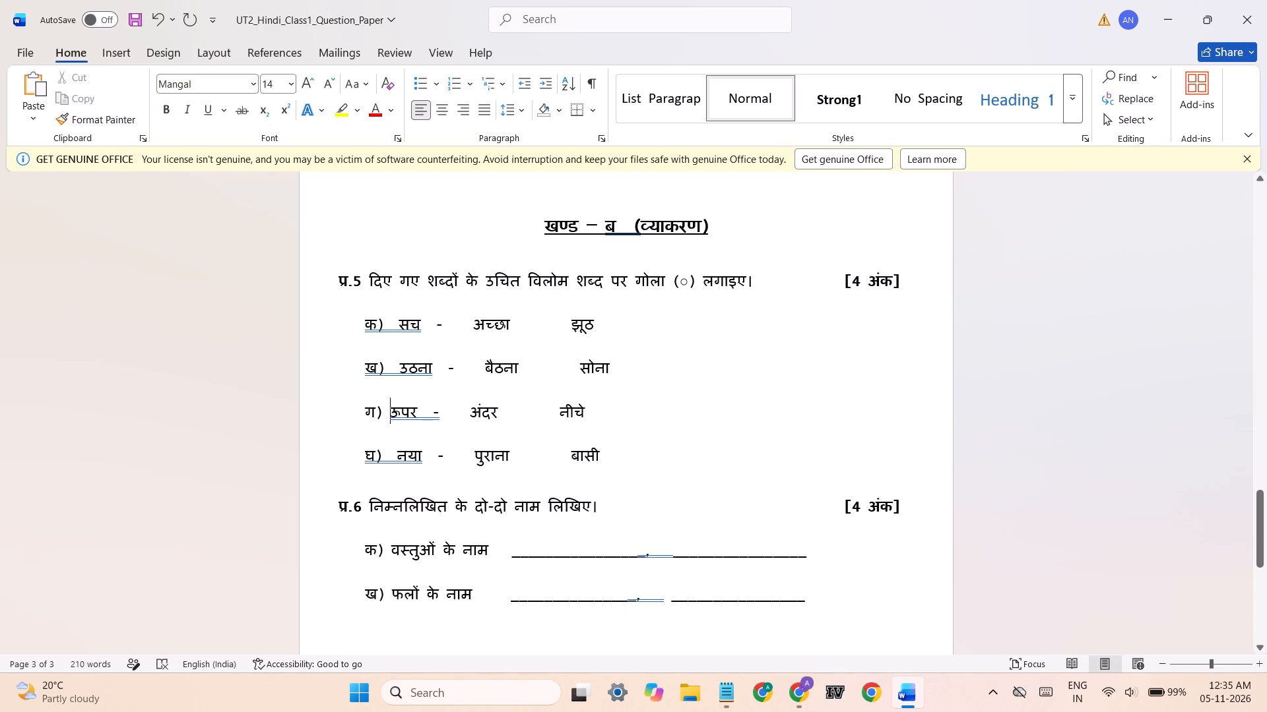
pyautogui.press('Right')
pyautogui.press('BackSpace')
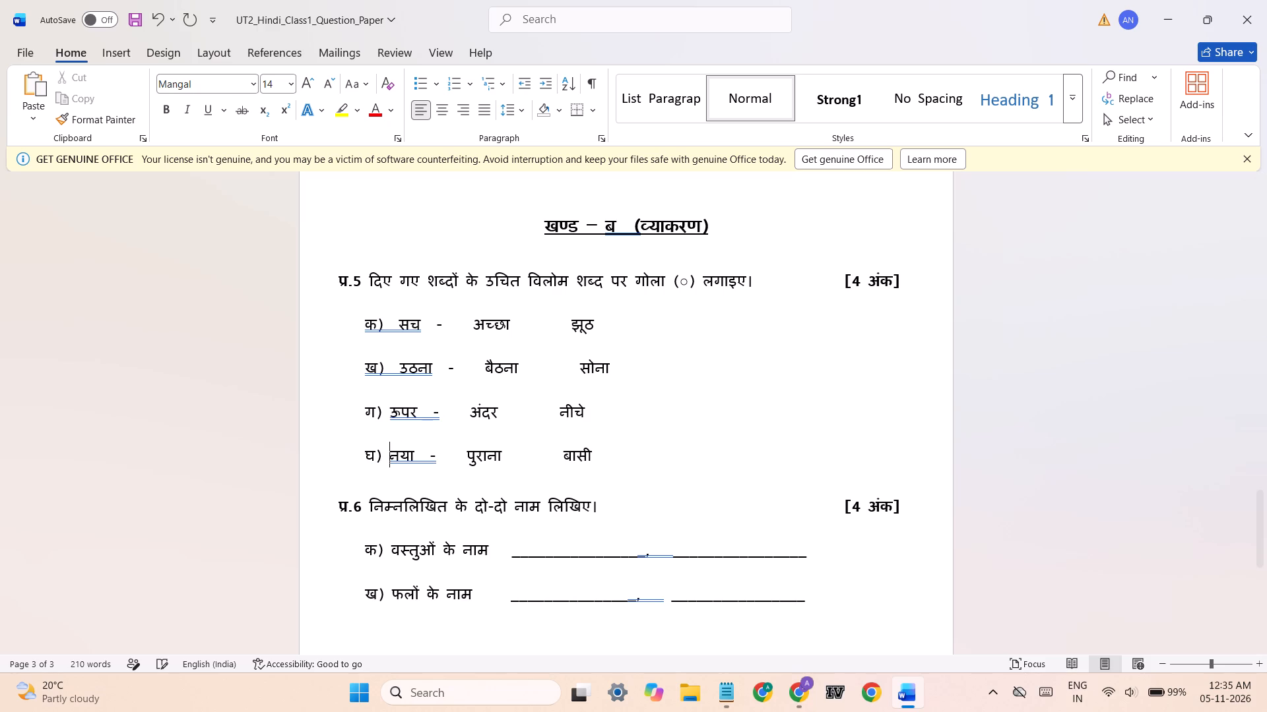
pyautogui.click(401, 366)
pyautogui.press('BackSpace')
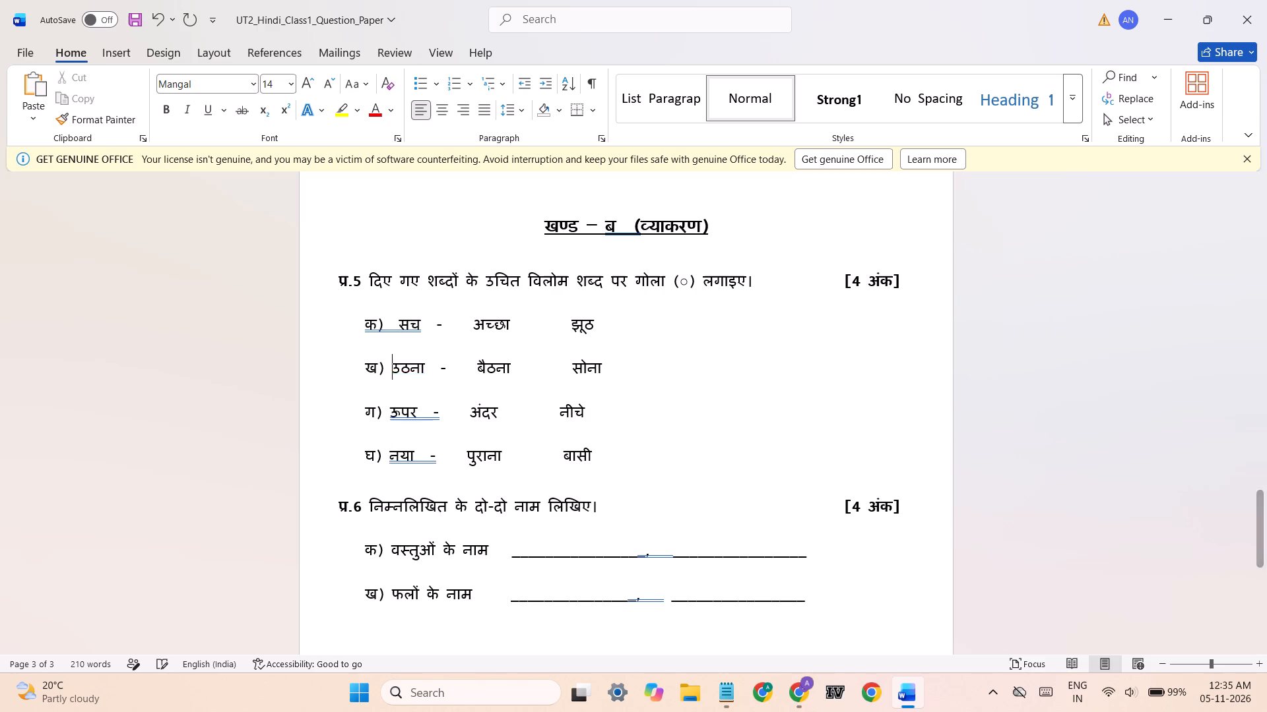
pyautogui.click(399, 327)
pyautogui.press('BackSpace')
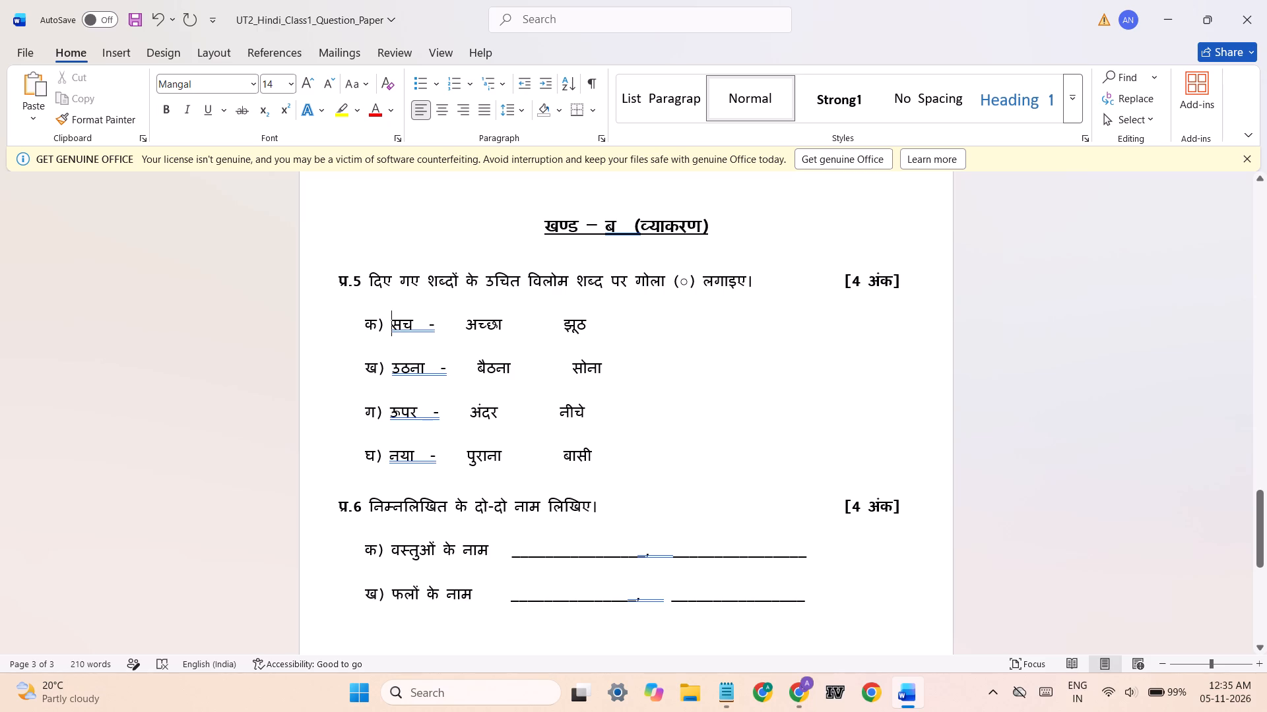
# Align the प्र.5 option columns by adding one space before अच्छा, अंदर, पुराना and नीचे.
pyautogui.click(464, 330)
pyautogui.press('space')
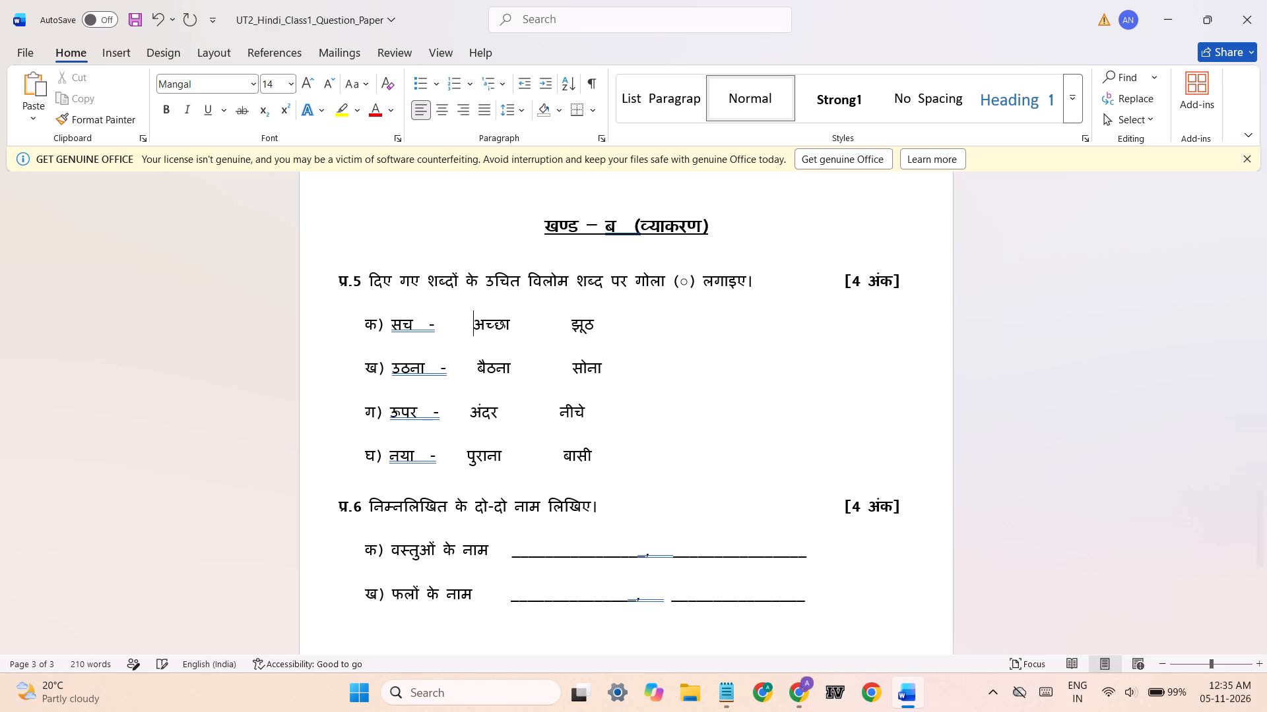
pyautogui.click(472, 416)
pyautogui.press('space')
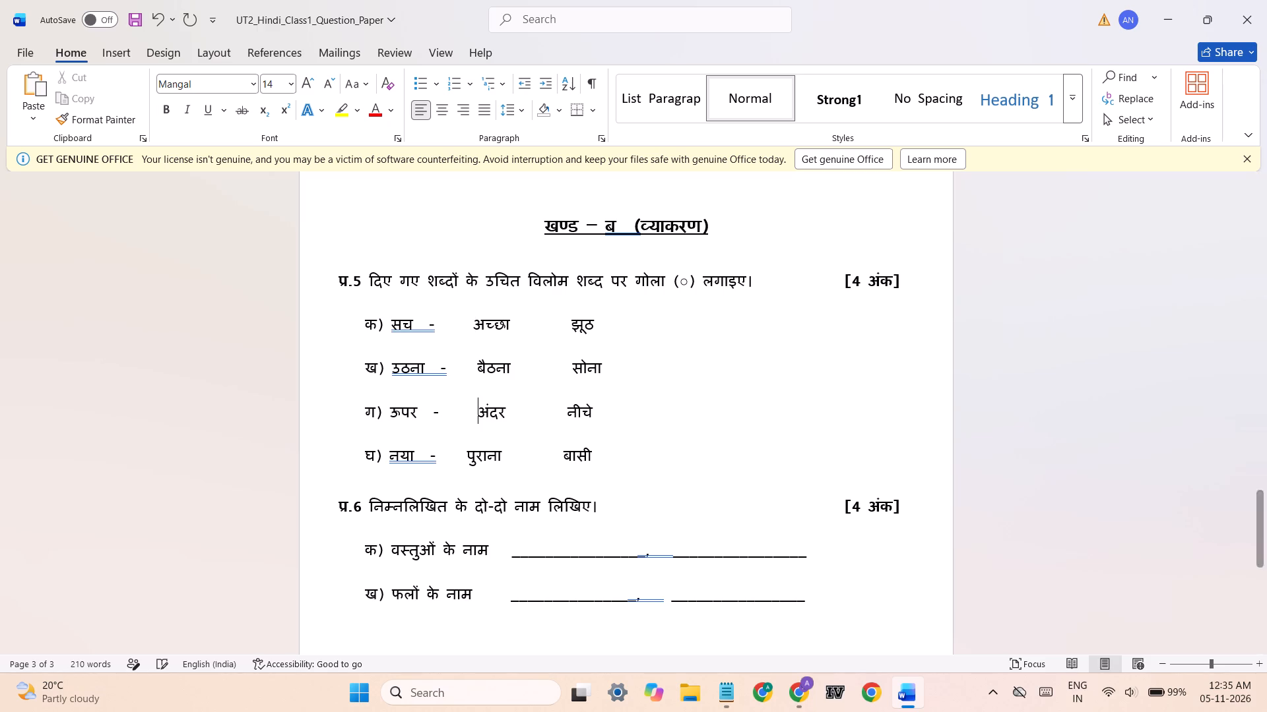
pyautogui.click(466, 457)
pyautogui.press('space')
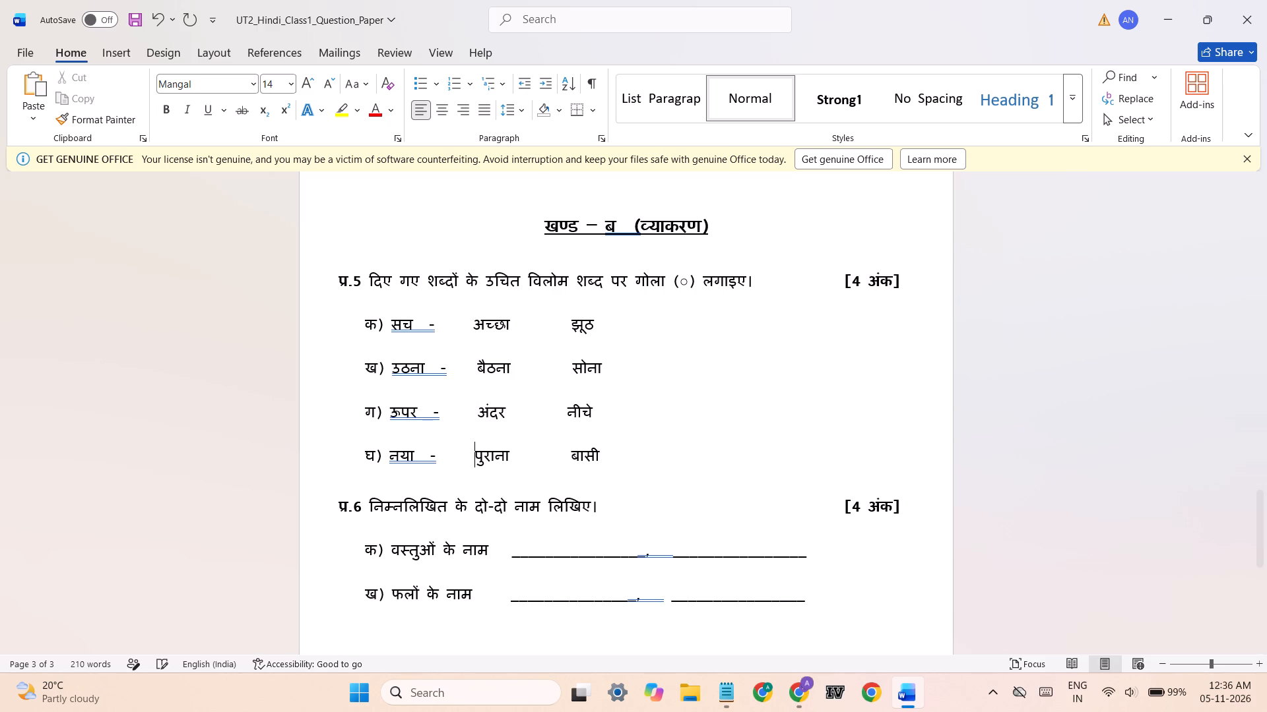
pyautogui.click(569, 411)
pyautogui.press('space')
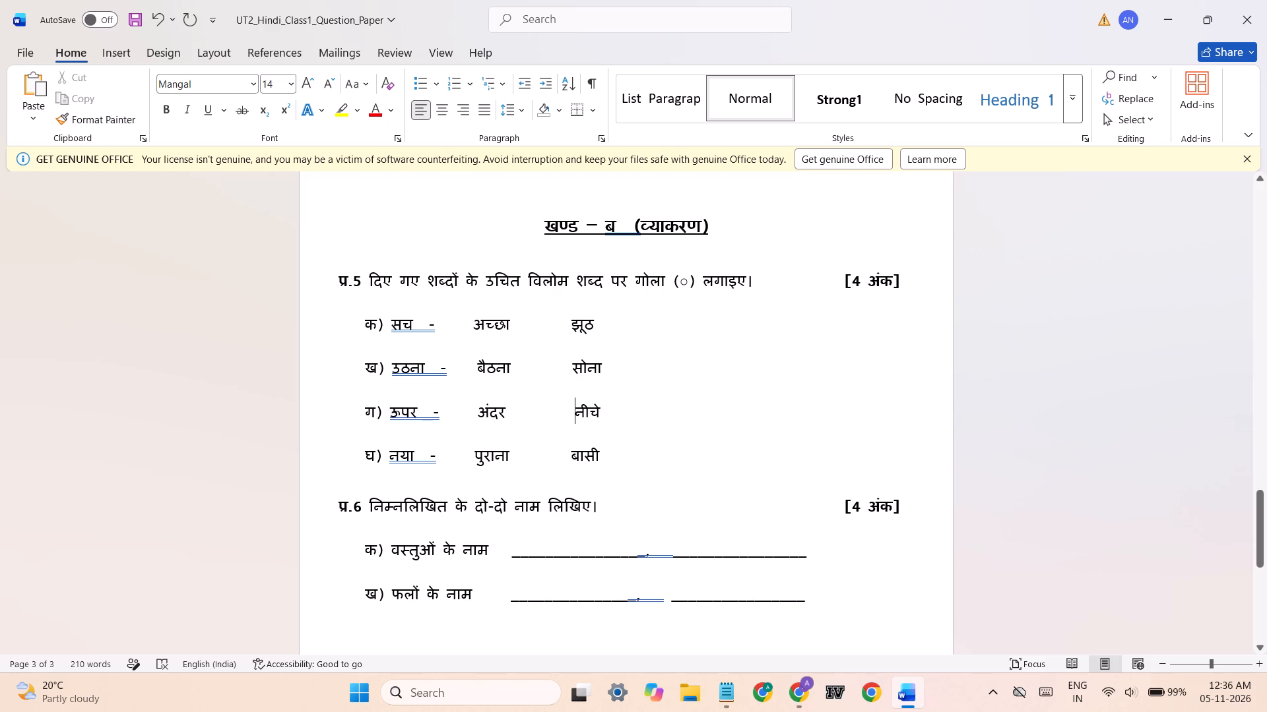
# Copy the option पुराना in प्र.5 item घ and paste it after बासी on the same line.
pyautogui.click(471, 459)
pyautogui.moveTo(474, 459); pyautogui.dragTo(509, 461)
pyautogui.hotkey('ctrl', 'c')
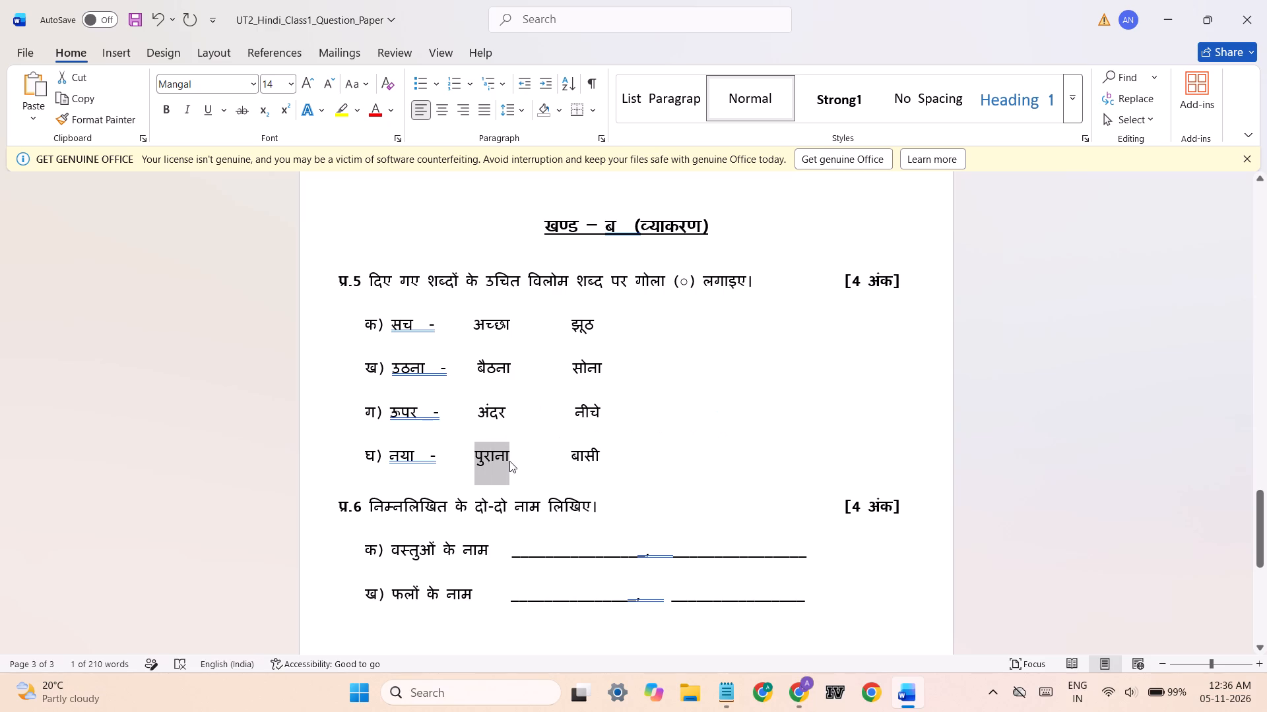
pyautogui.click(601, 459)
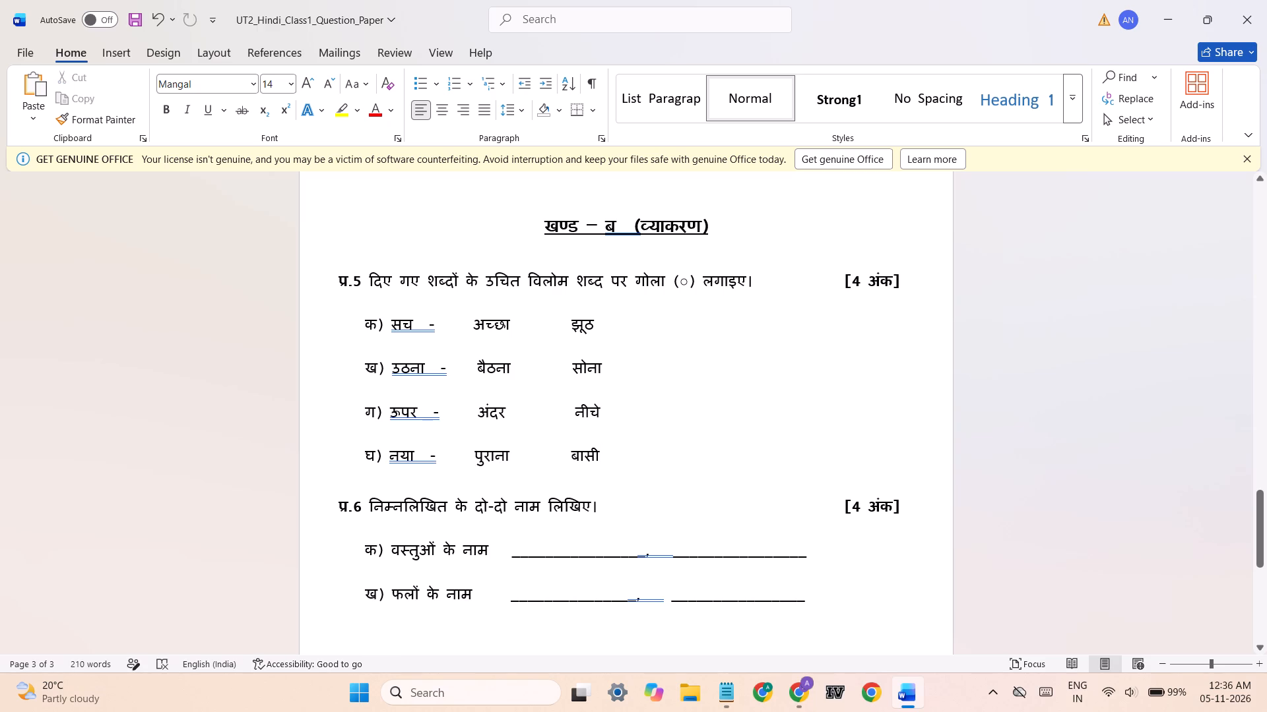
pyautogui.hotkey('ctrl', 'v')
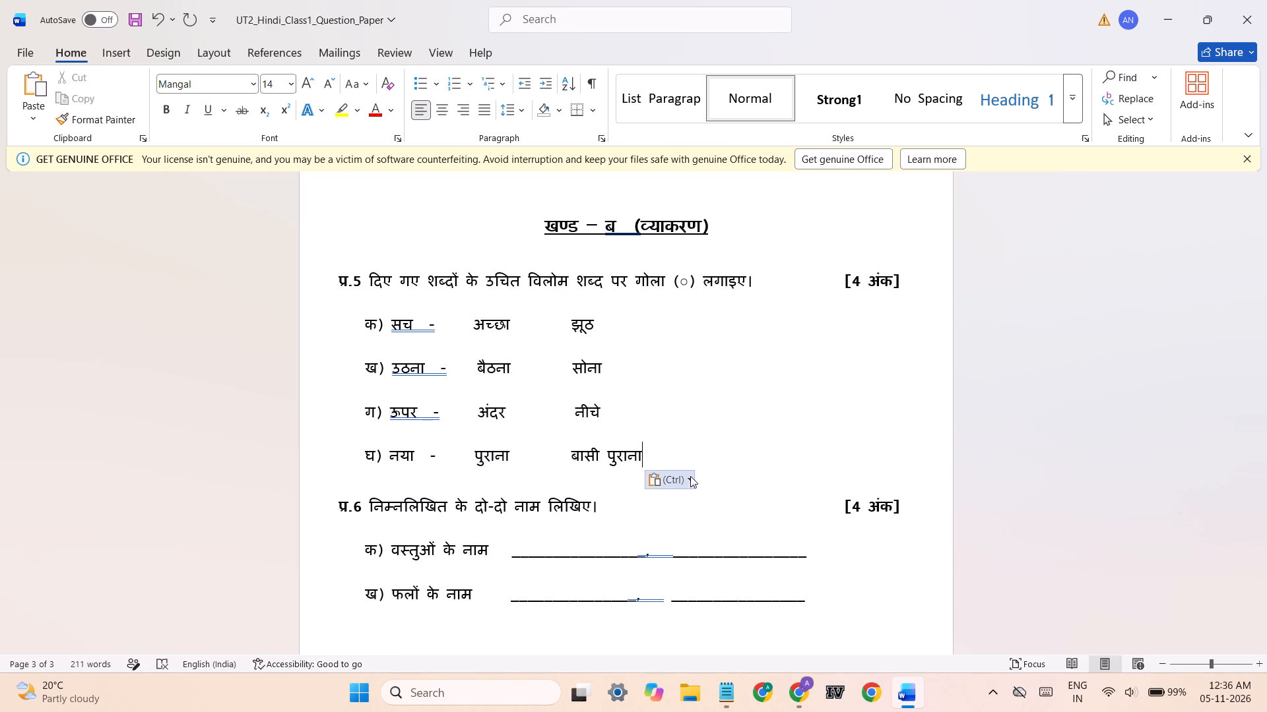
pyautogui.click(690, 476)
pyautogui.click(734, 517)
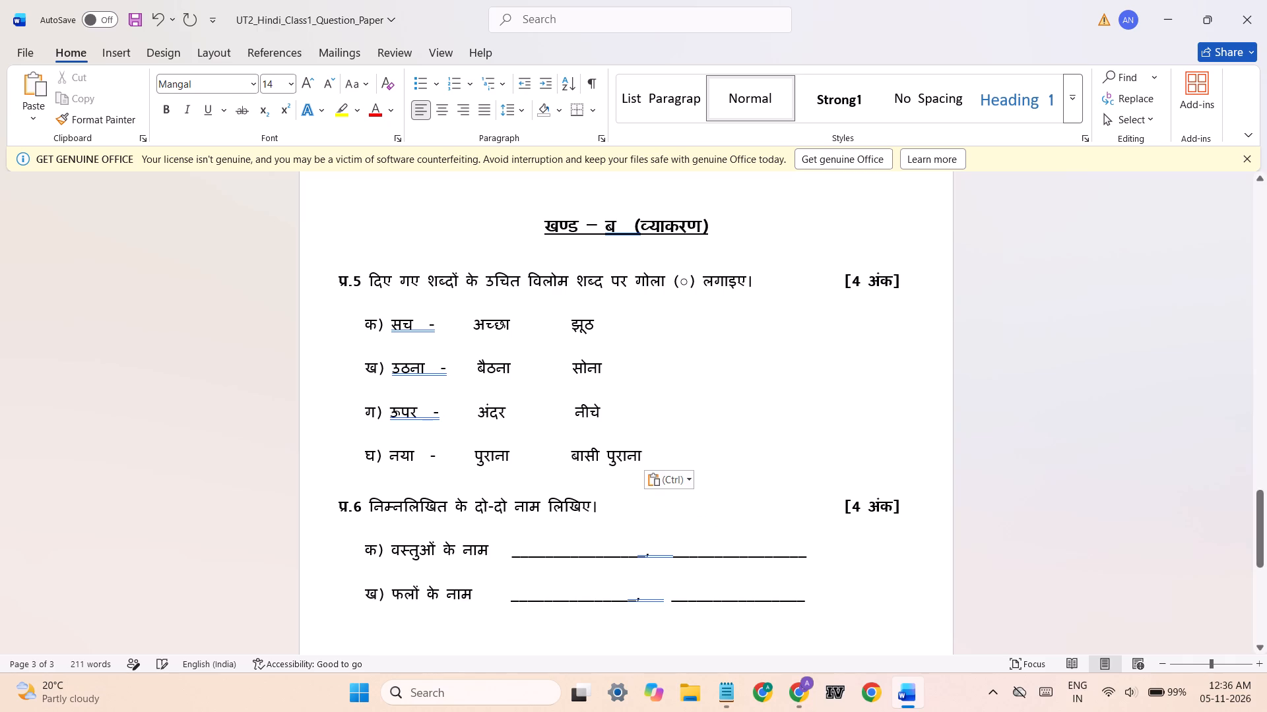
# Copy बासी in प्र.5 item घ and paste it as text only over the first option पुराना.
pyautogui.moveTo(575, 460); pyautogui.dragTo(591, 460)
pyautogui.click(571, 459)
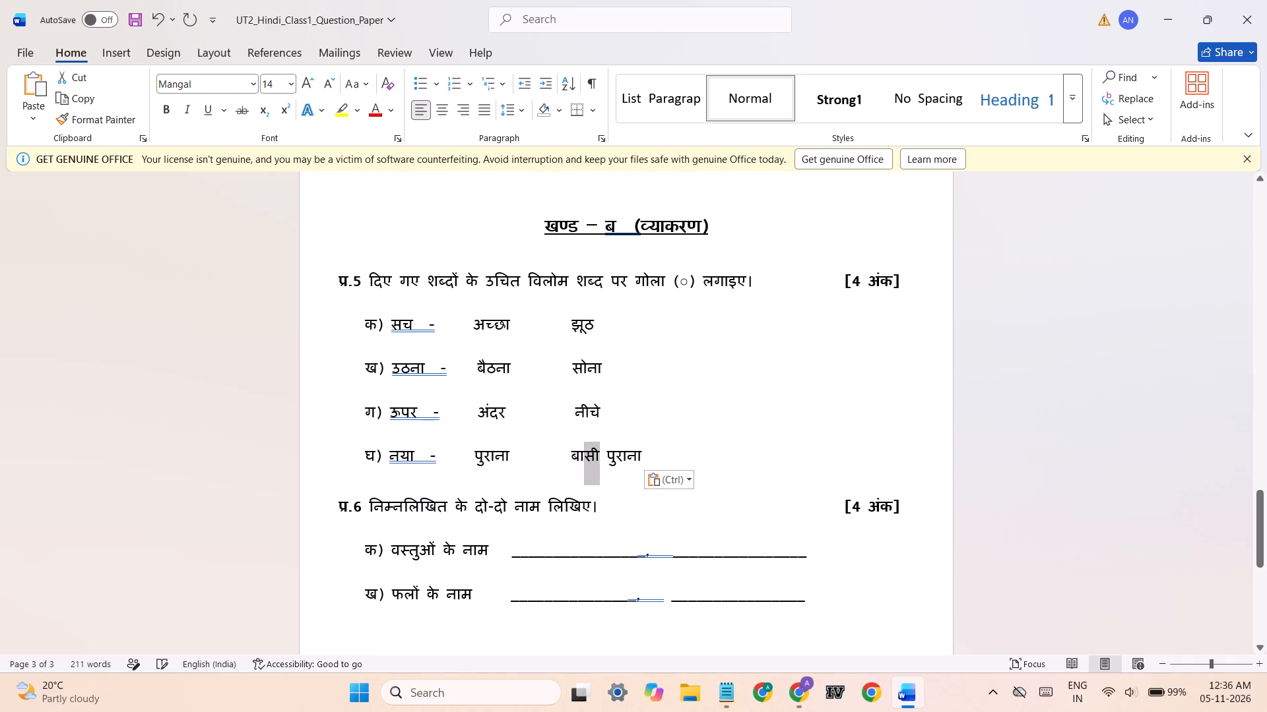
pyautogui.moveTo(571, 459); pyautogui.dragTo(590, 446)
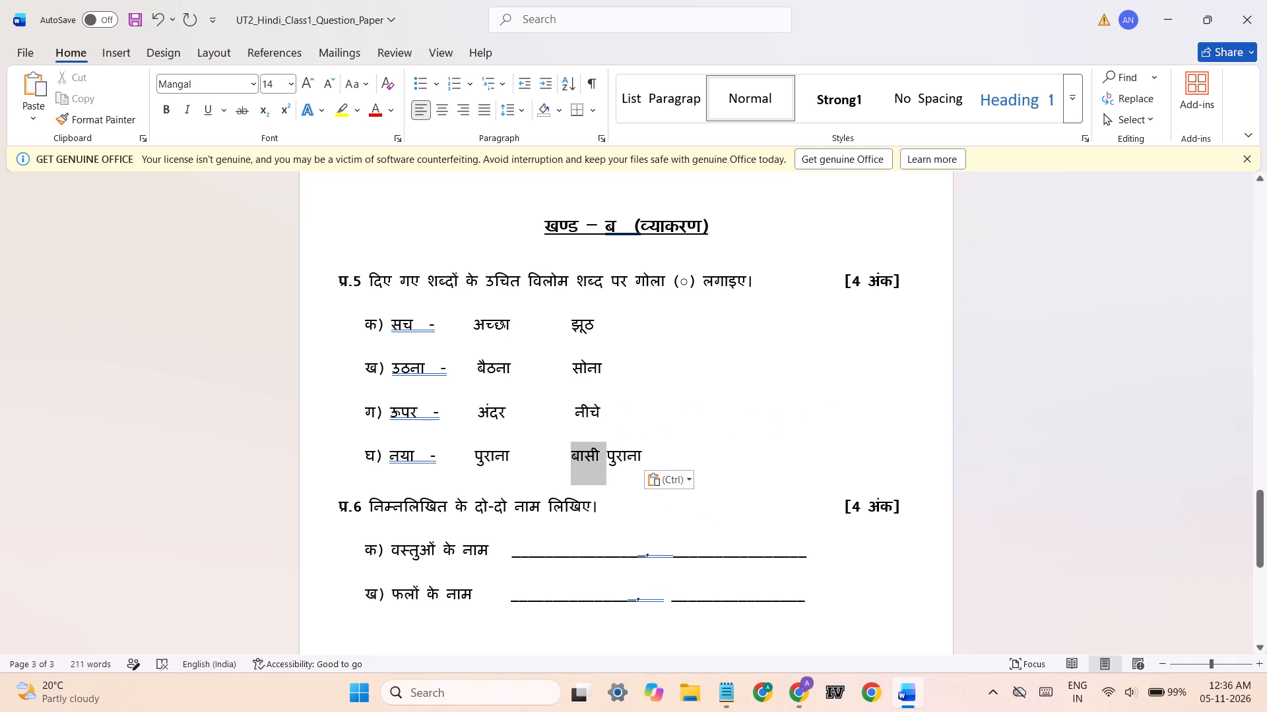
pyautogui.moveTo(590, 446); pyautogui.dragTo(587, 458)
pyautogui.click(587, 458)
pyautogui.moveTo(573, 458); pyautogui.dragTo(595, 457)
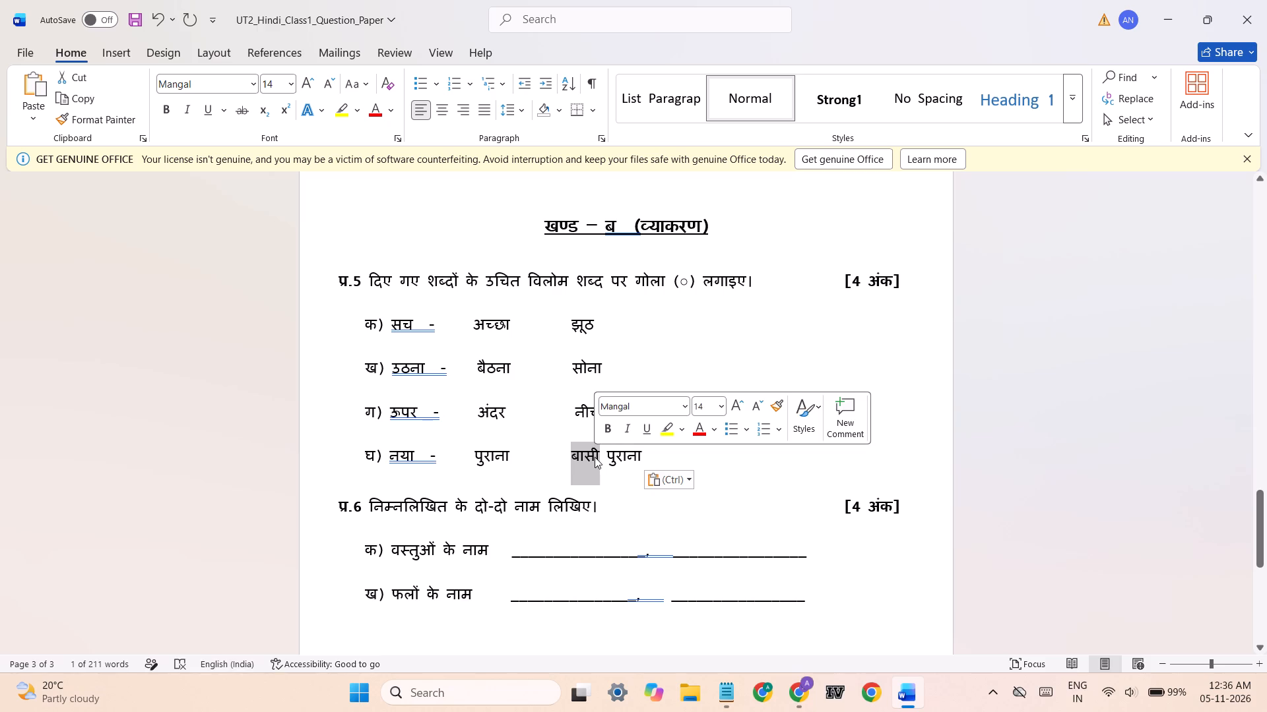
pyautogui.hotkey('ctrl', 'c')
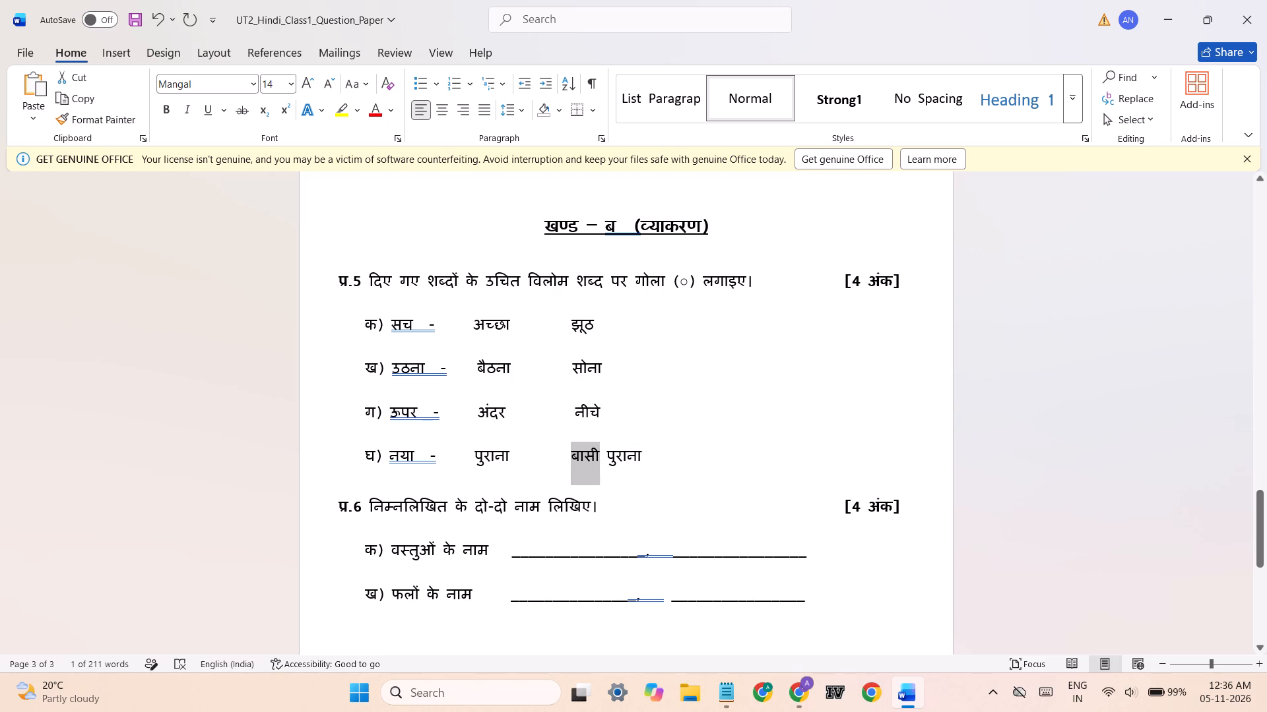
pyautogui.moveTo(475, 461); pyautogui.dragTo(510, 461)
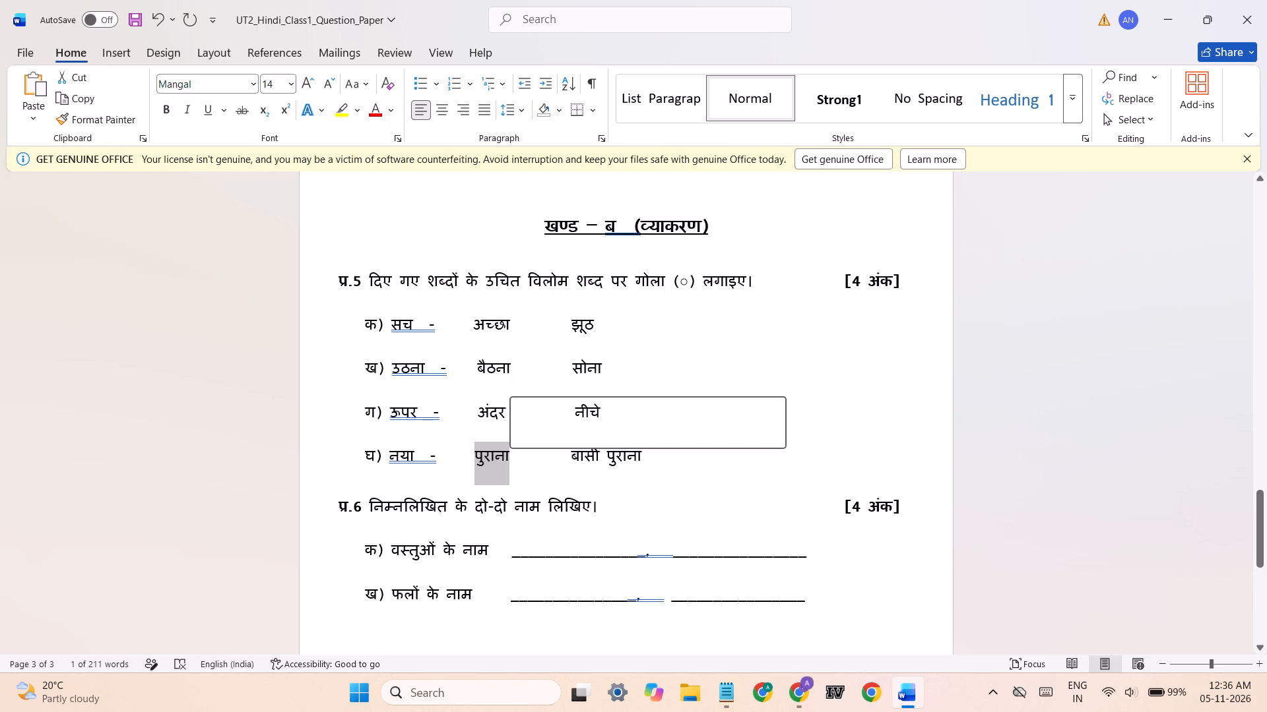
pyautogui.hotkey('ctrl', 'v')
pyautogui.click(541, 486)
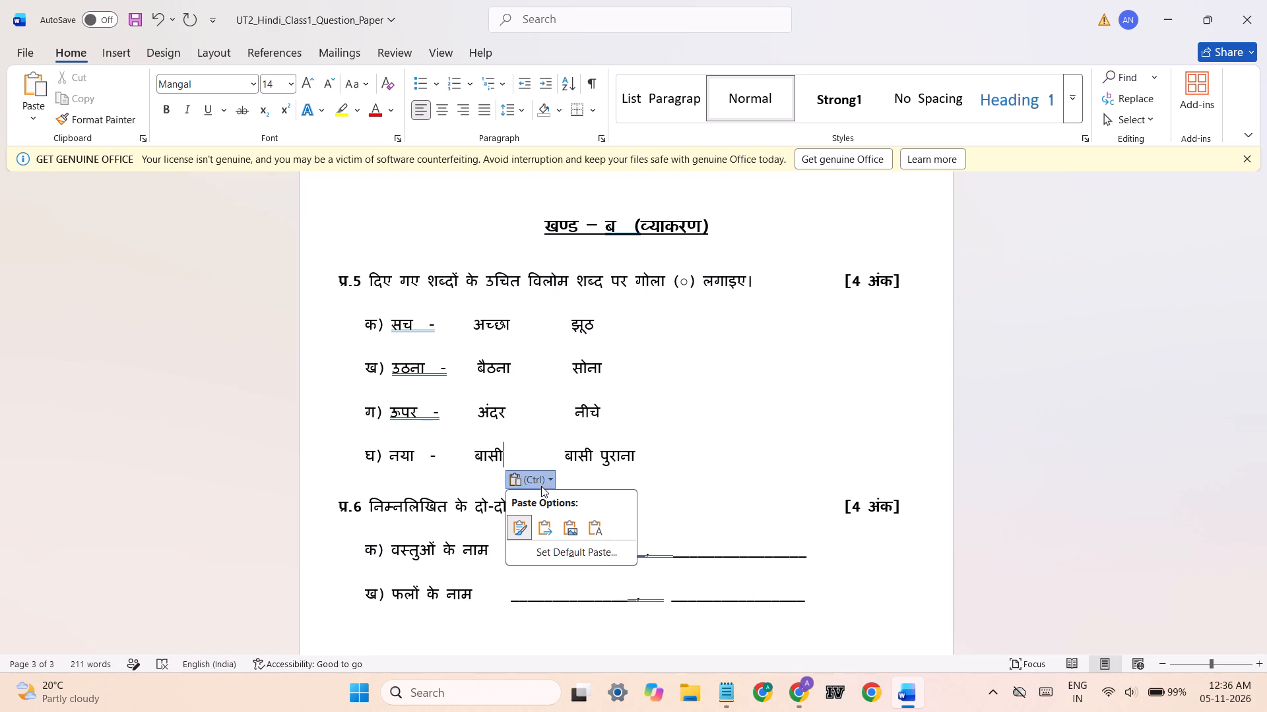
pyautogui.click(603, 526)
# Delete the original बासी before पुराना in item घ and add one space to align पुराना with the second option column.
pyautogui.moveTo(592, 457); pyautogui.dragTo(569, 458)
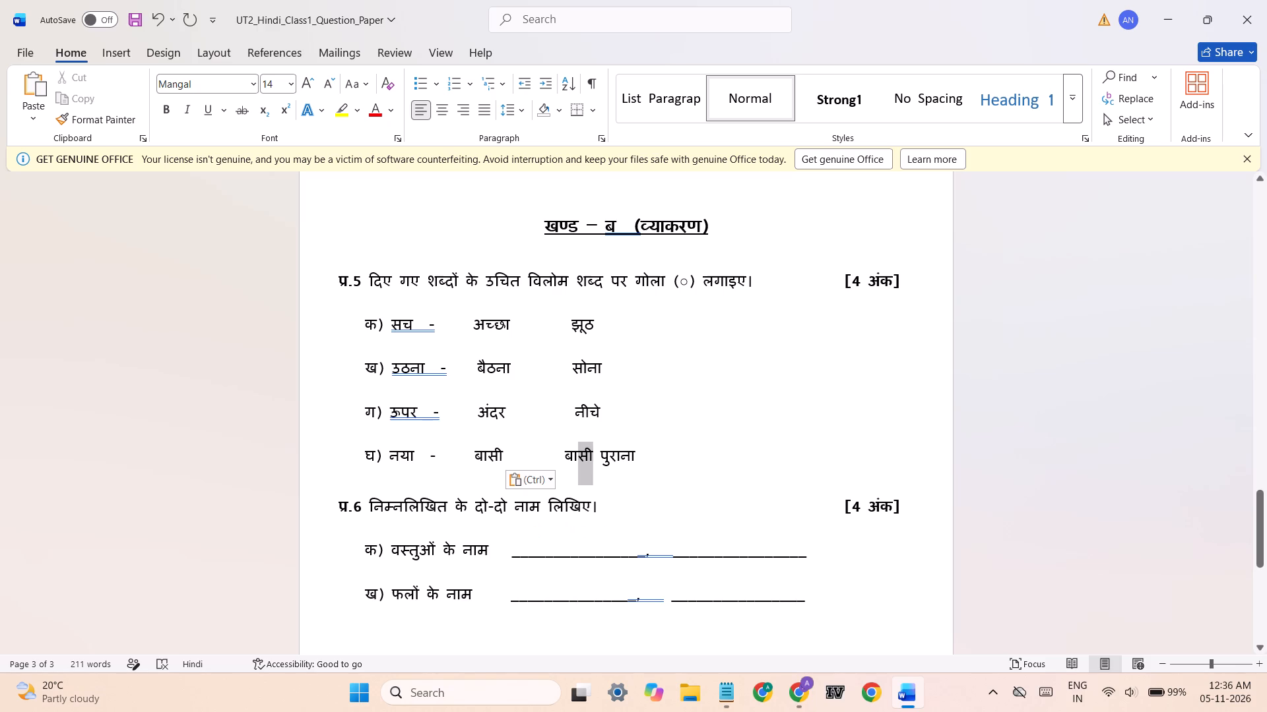
pyautogui.moveTo(569, 458); pyautogui.dragTo(568, 458)
pyautogui.press('BackSpace')
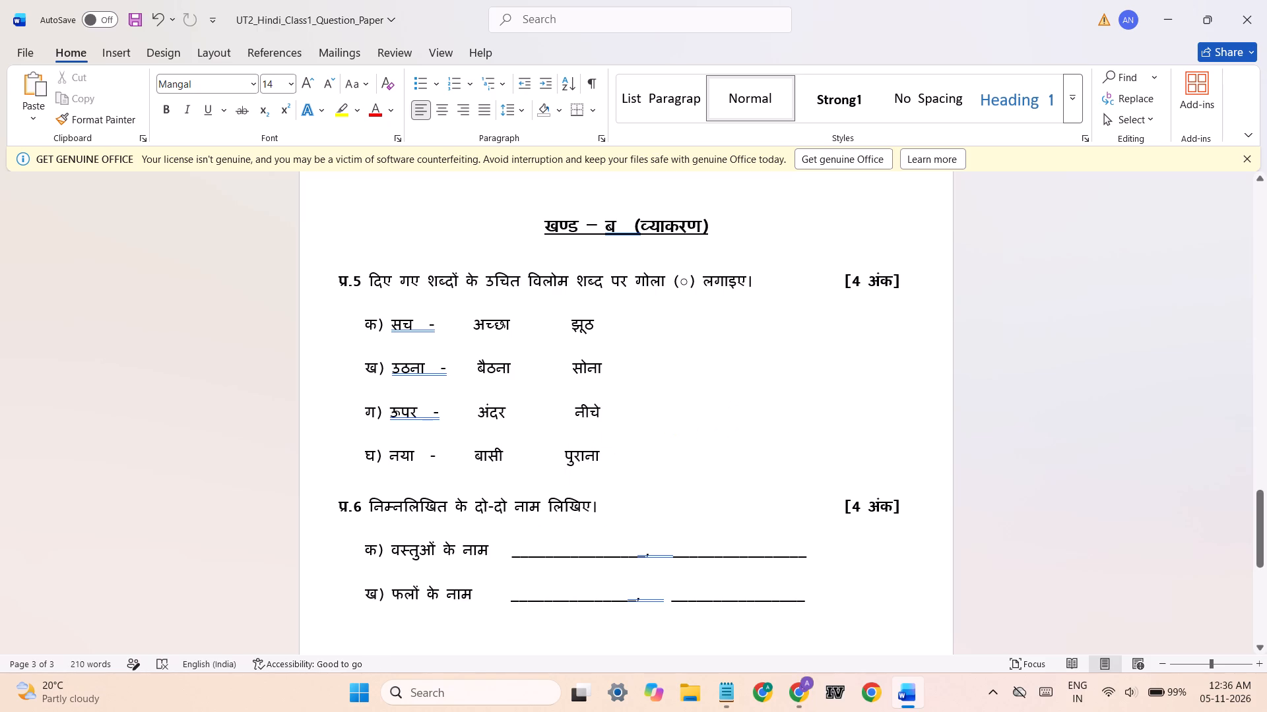
pyautogui.press('space')
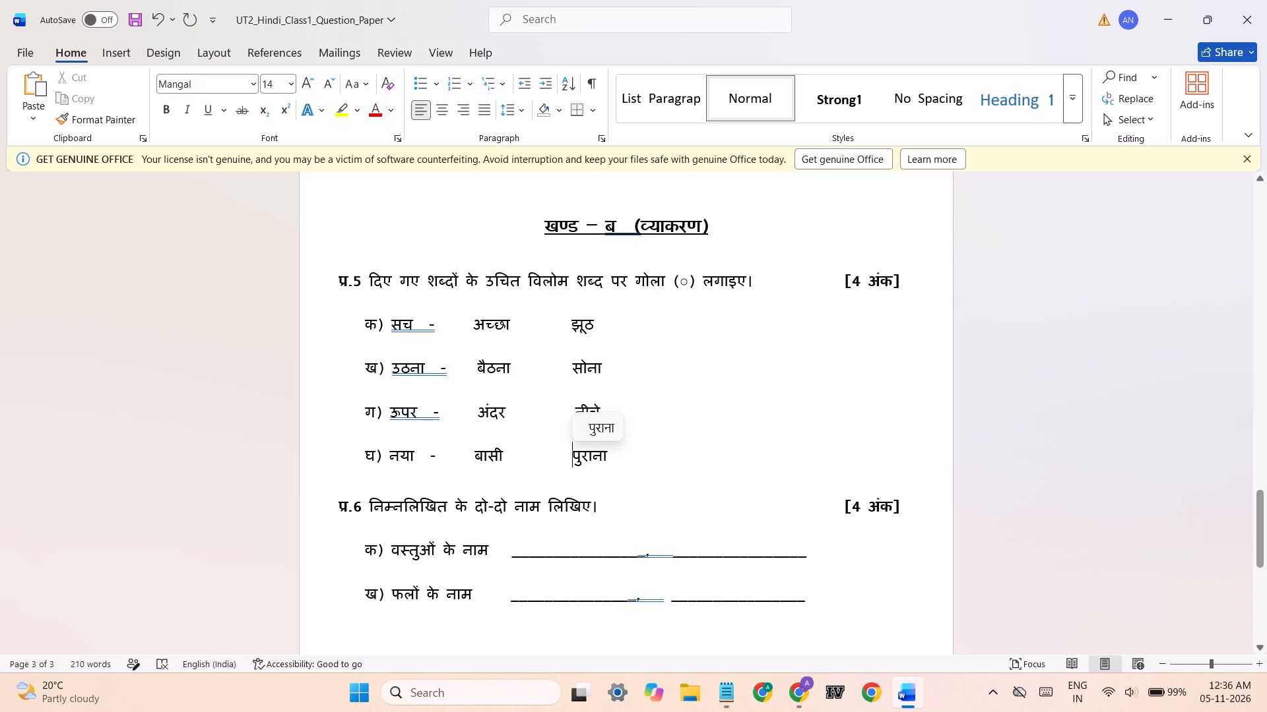
pyautogui.click(491, 454)
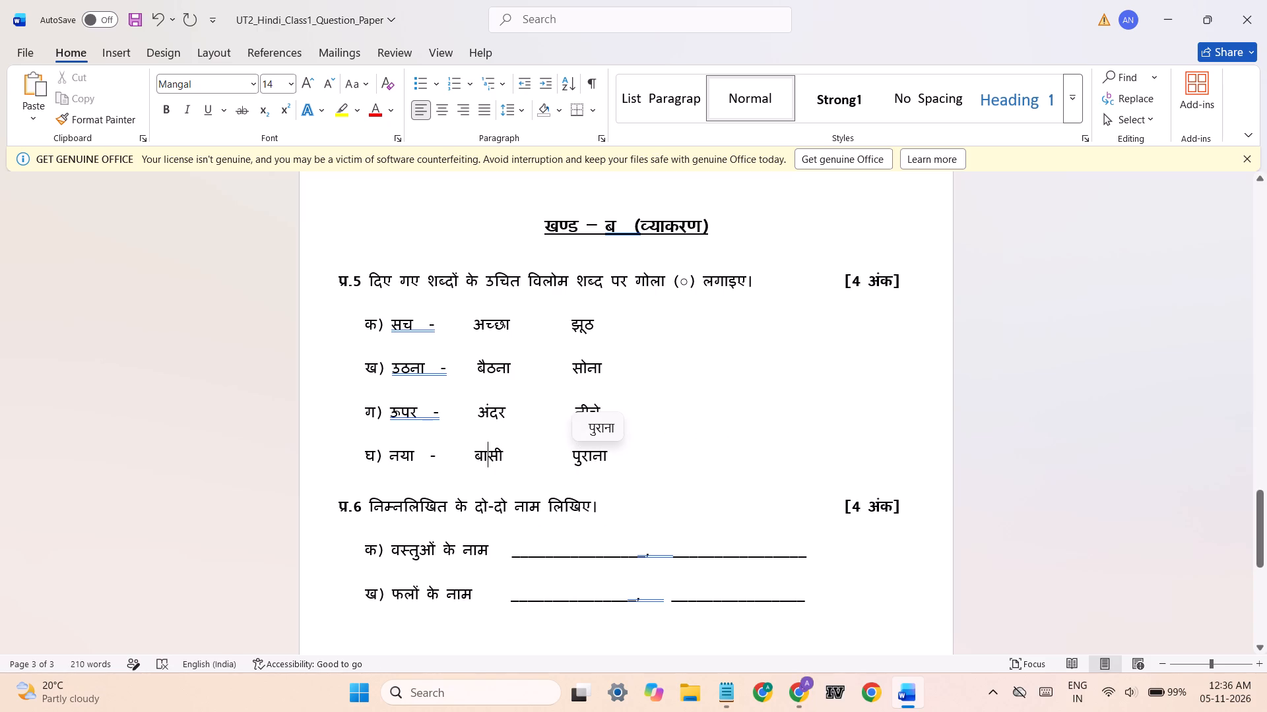
# Check the खण्ड – ब section, reviewing the प्र.5 opposites and the प्र.6 naming question.
pyautogui.scroll(-1, 491, 454)
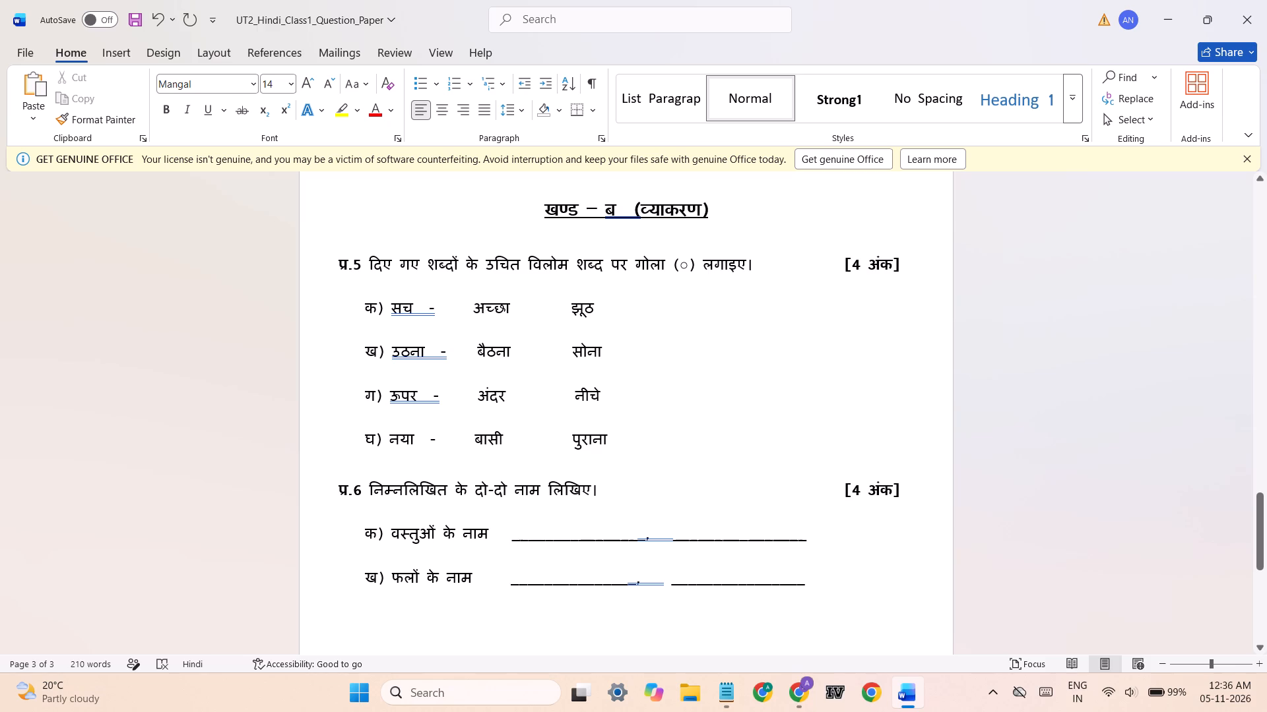
pyautogui.scroll(-1, 577, 348)
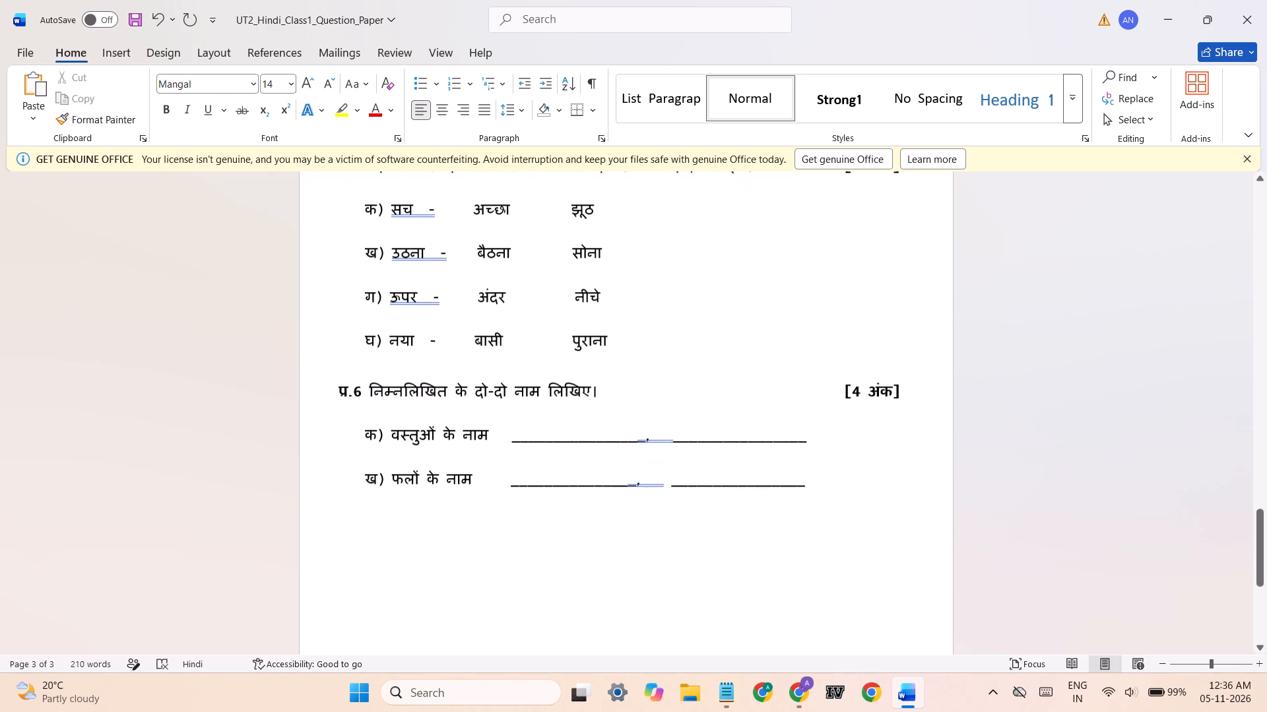
pyautogui.scroll(-2, 577, 348)
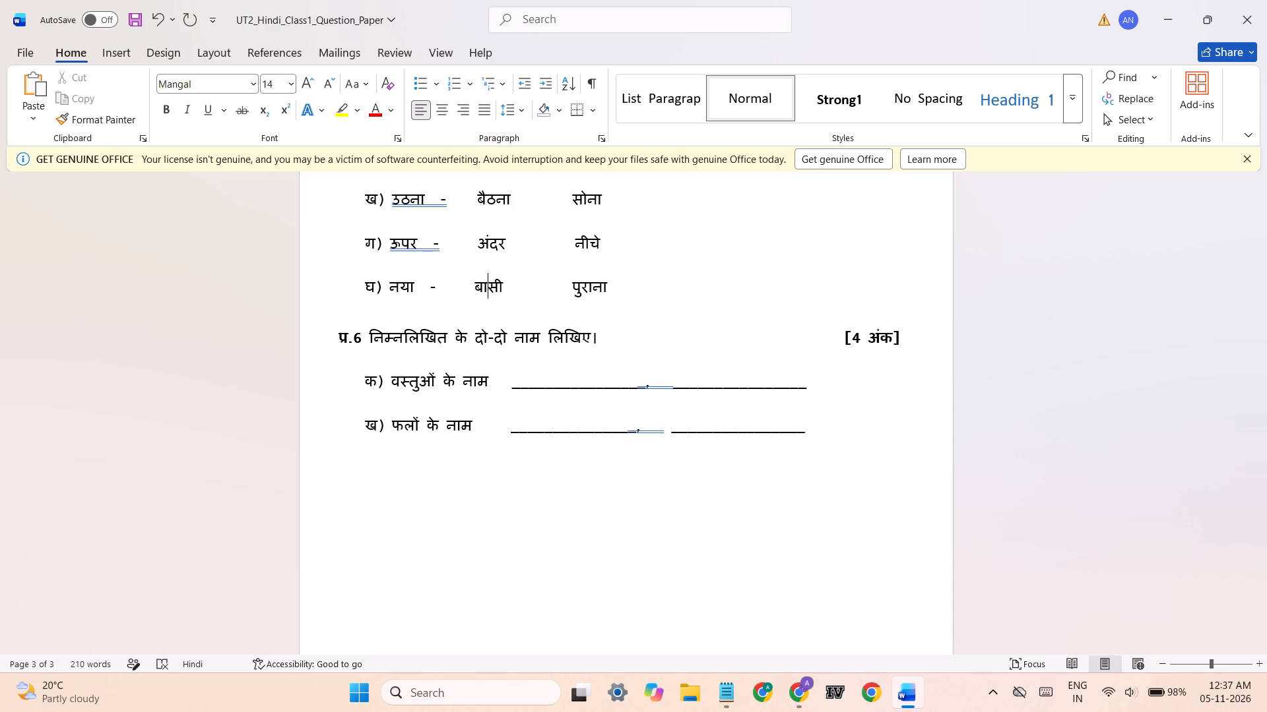
pyautogui.scroll(-4, 684, 353)
pyautogui.scroll(3, 684, 353)
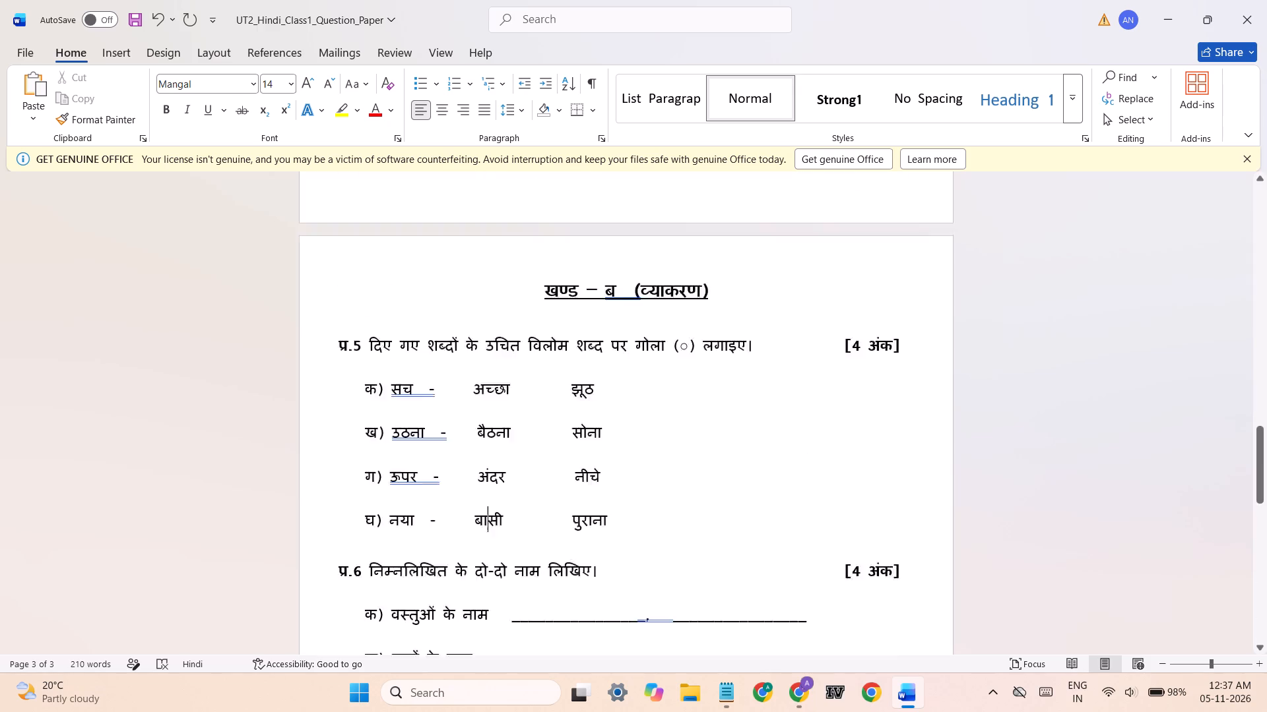
pyautogui.scroll(3, 684, 353)
pyautogui.scroll(-3, 684, 353)
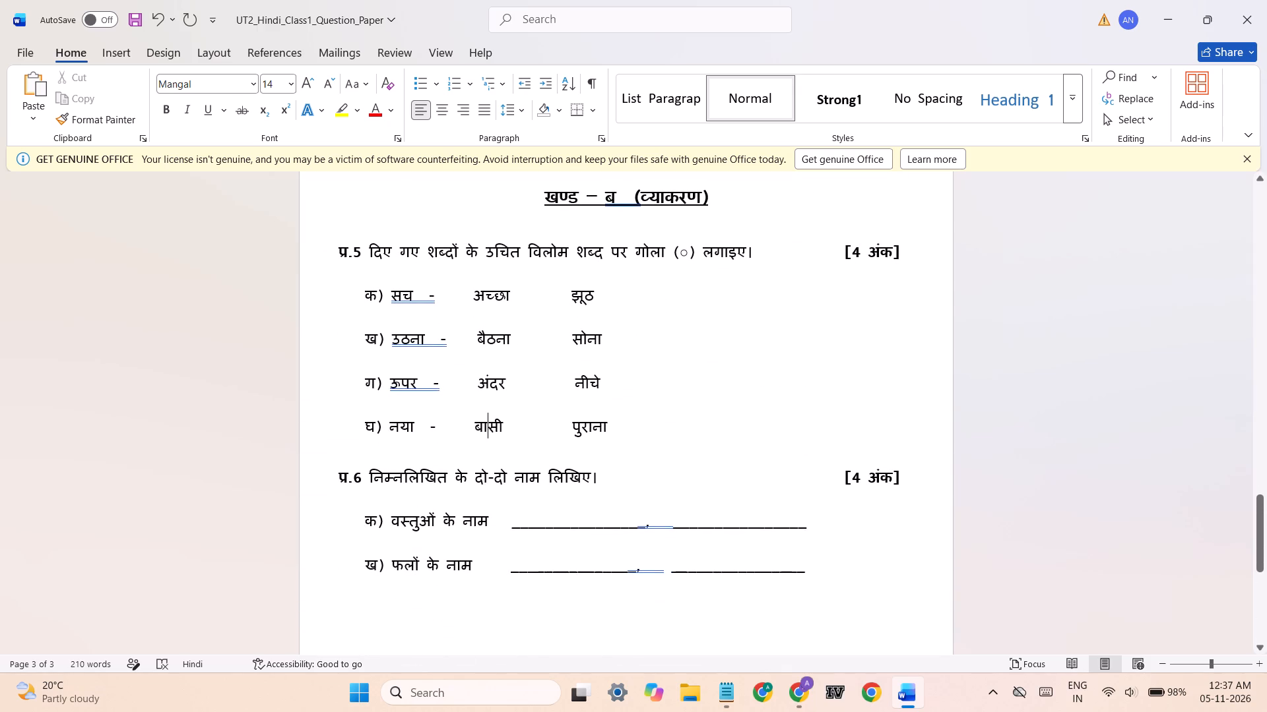
# Review the Hindi paper's header, प्र.1 to प्र.4 and page layout with the pages shown side by side.
pyautogui.scroll(5, 684, 353)
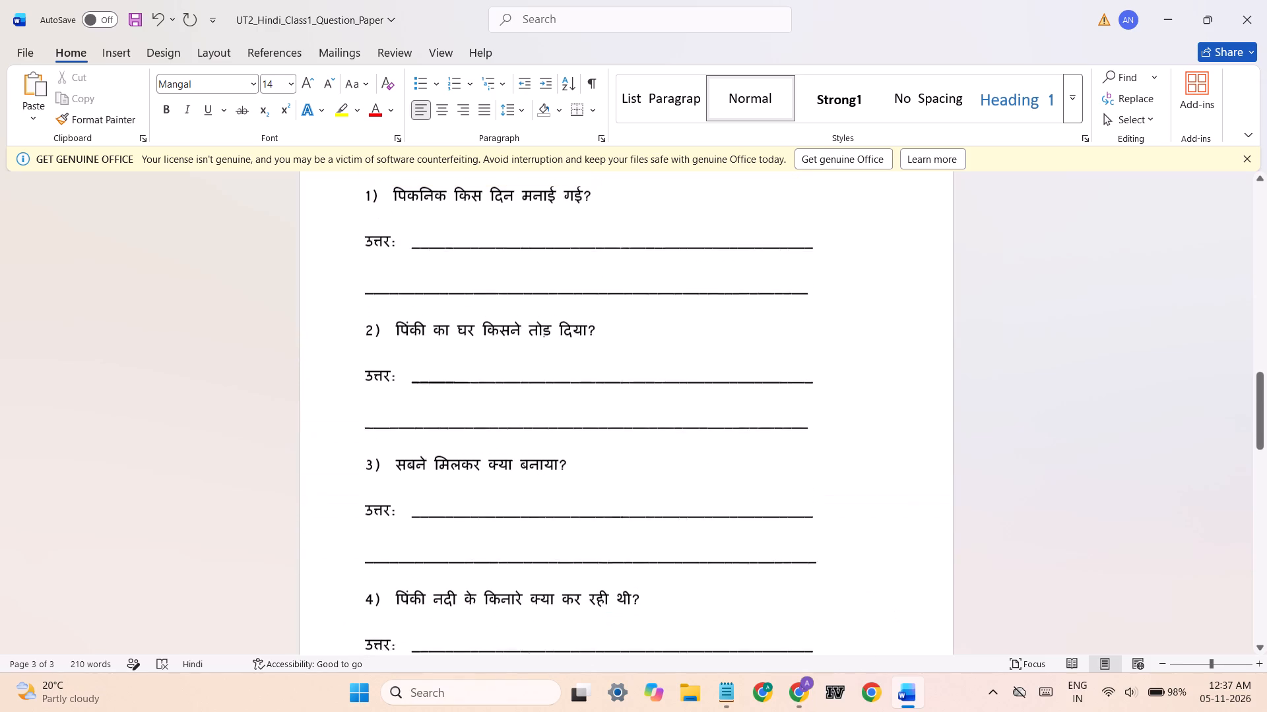
pyautogui.scroll(1, 684, 353)
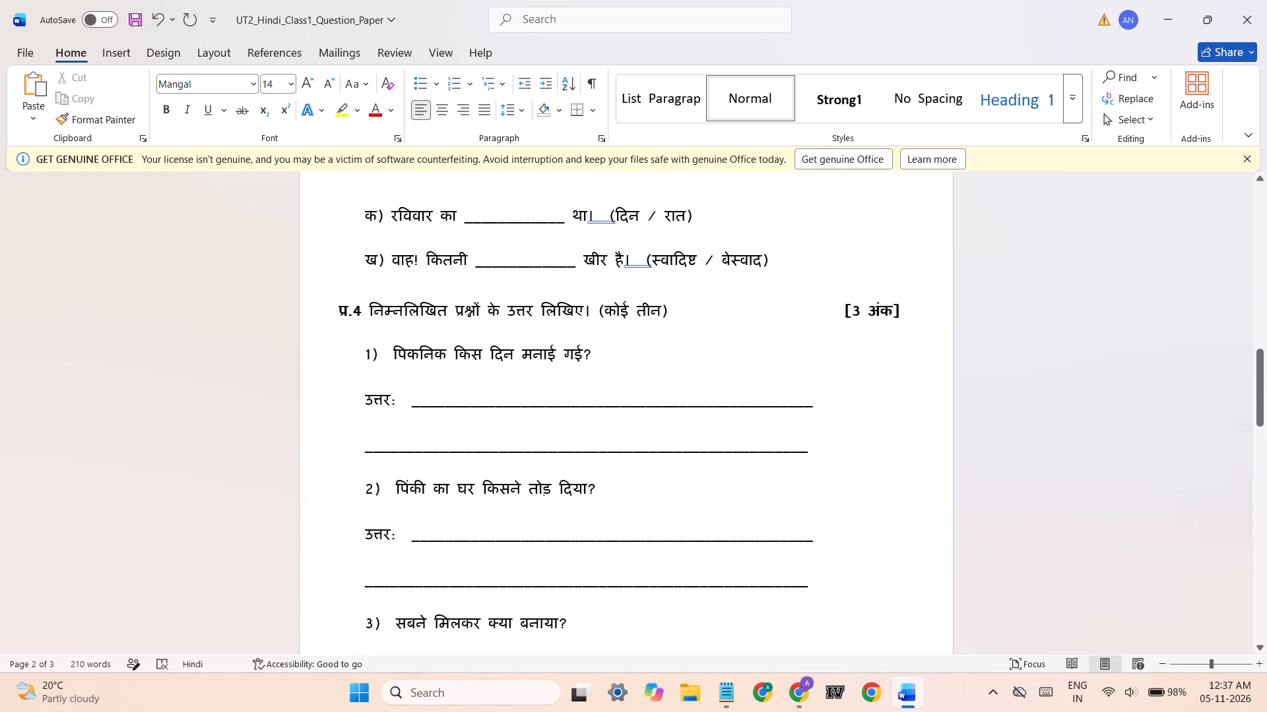
pyautogui.keyDown('ctrl'); pyautogui.scroll(-1, 661, 514); pyautogui.keyUp('ctrl')
pyautogui.scroll(1, 661, 514)
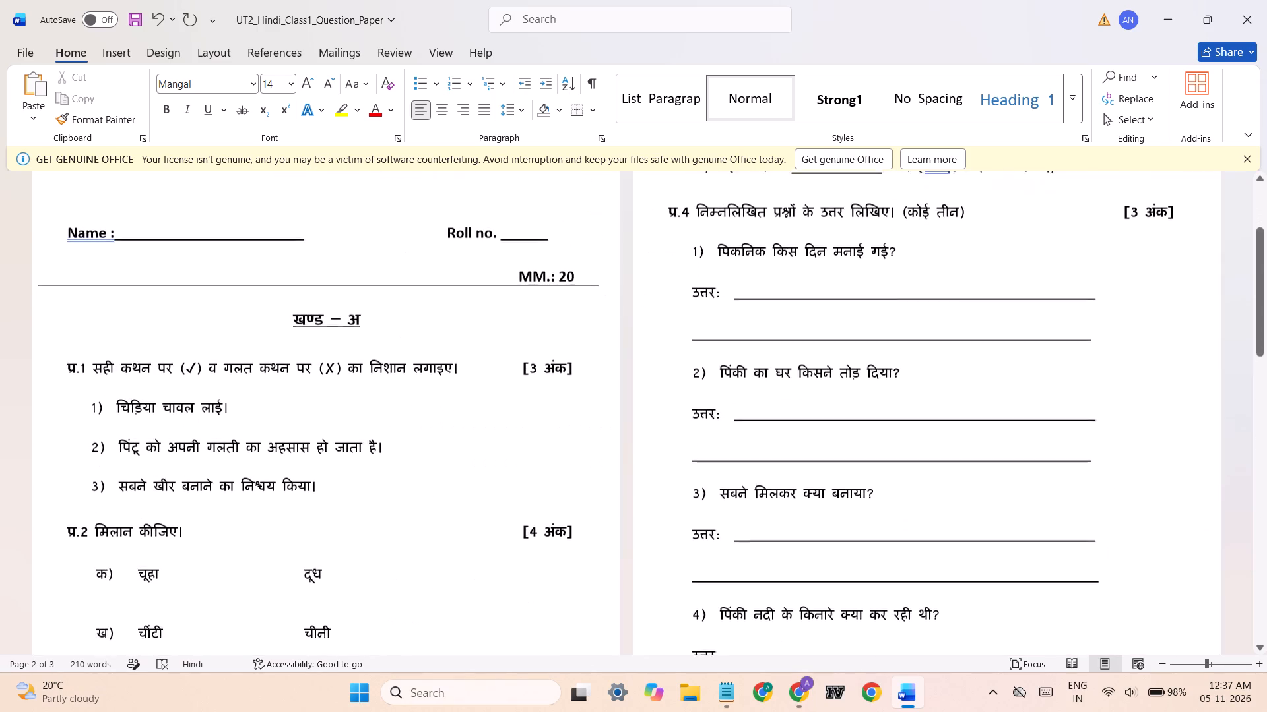
pyautogui.scroll(1, 661, 514)
pyautogui.scroll(-1, 661, 514)
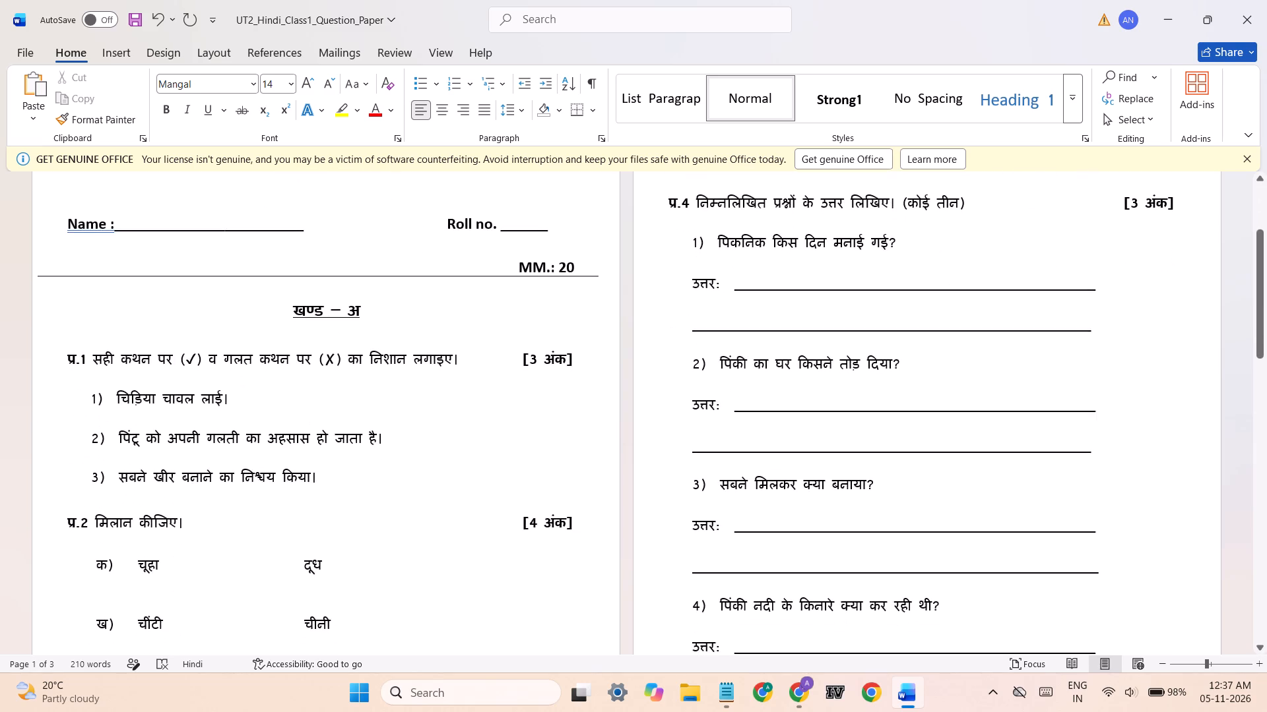
pyautogui.scroll(-1, 661, 514)
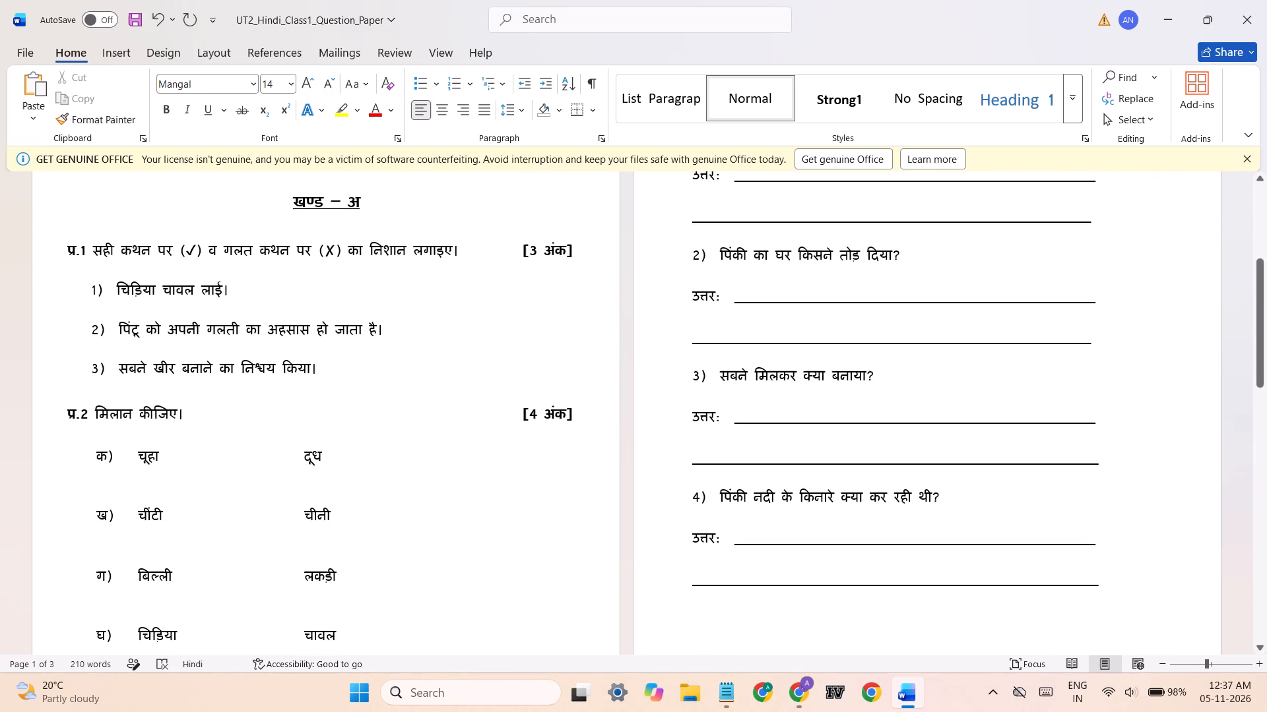
pyautogui.scroll(-3, 637, 454)
pyautogui.scroll(2, 637, 454)
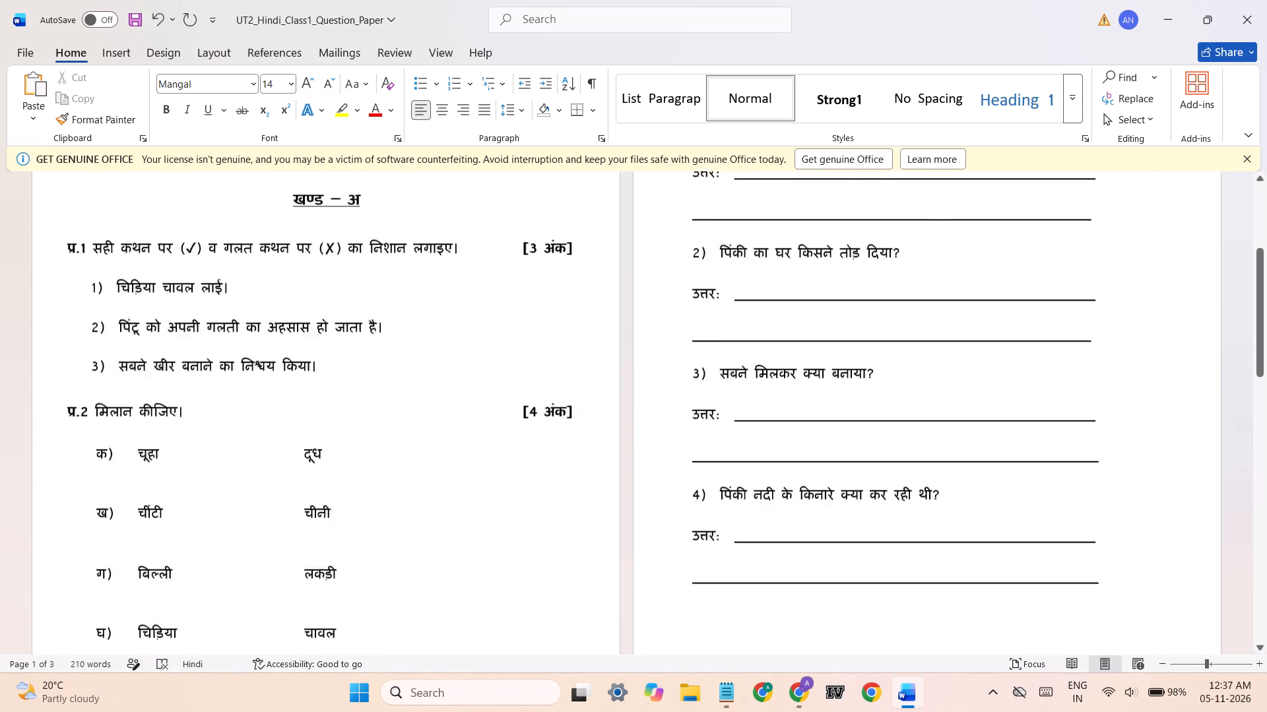
pyautogui.scroll(3, 637, 454)
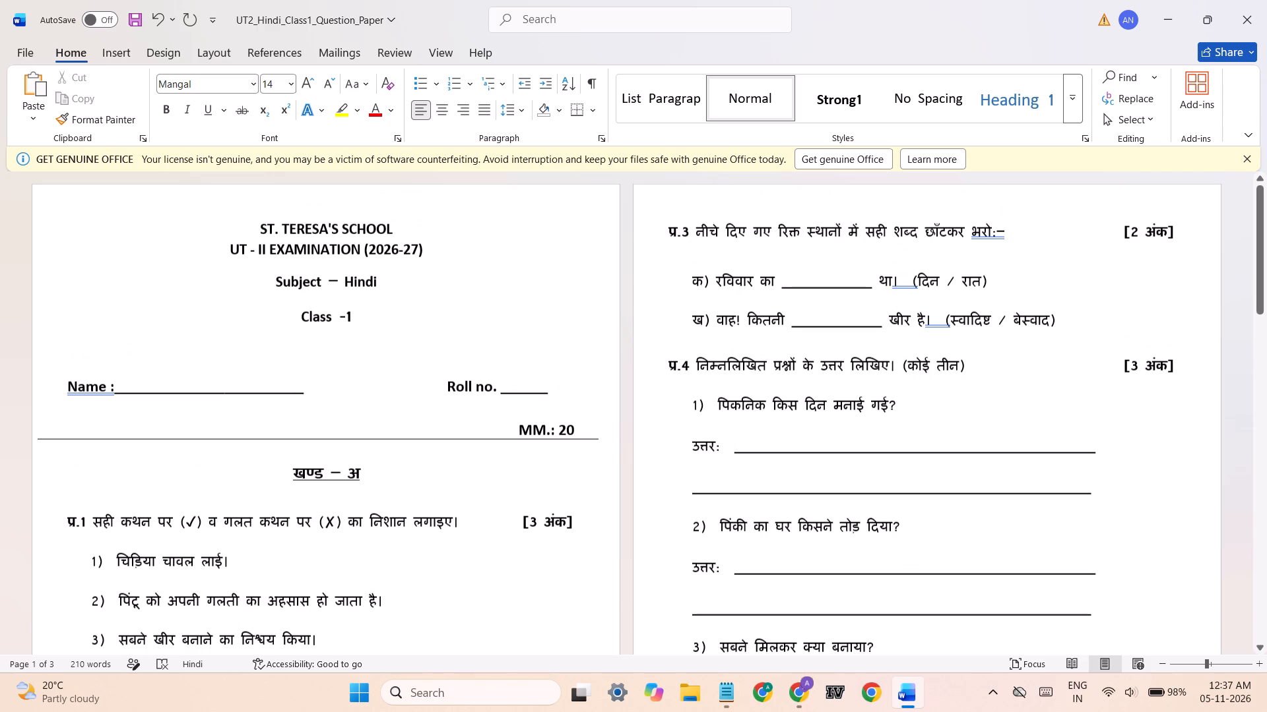
pyautogui.scroll(1, 637, 454)
pyautogui.scroll(-3, 637, 454)
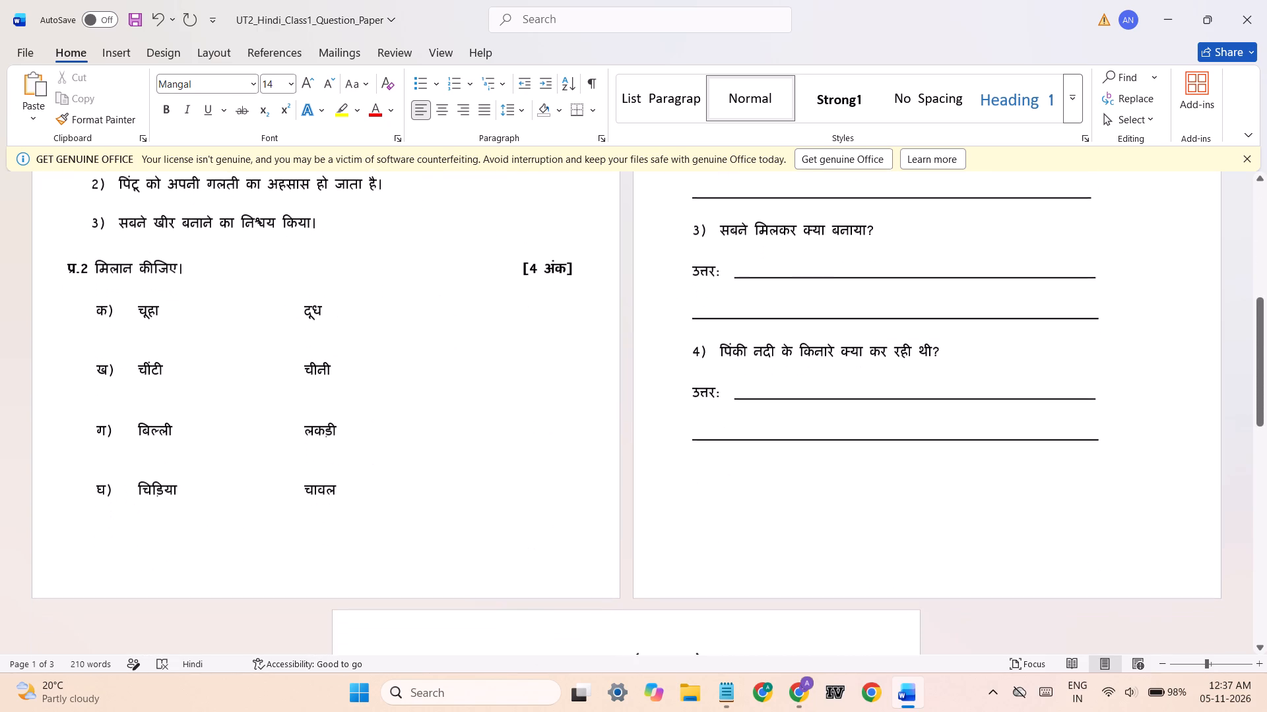
pyautogui.scroll(-1, 621, 357)
pyautogui.scroll(1, 621, 357)
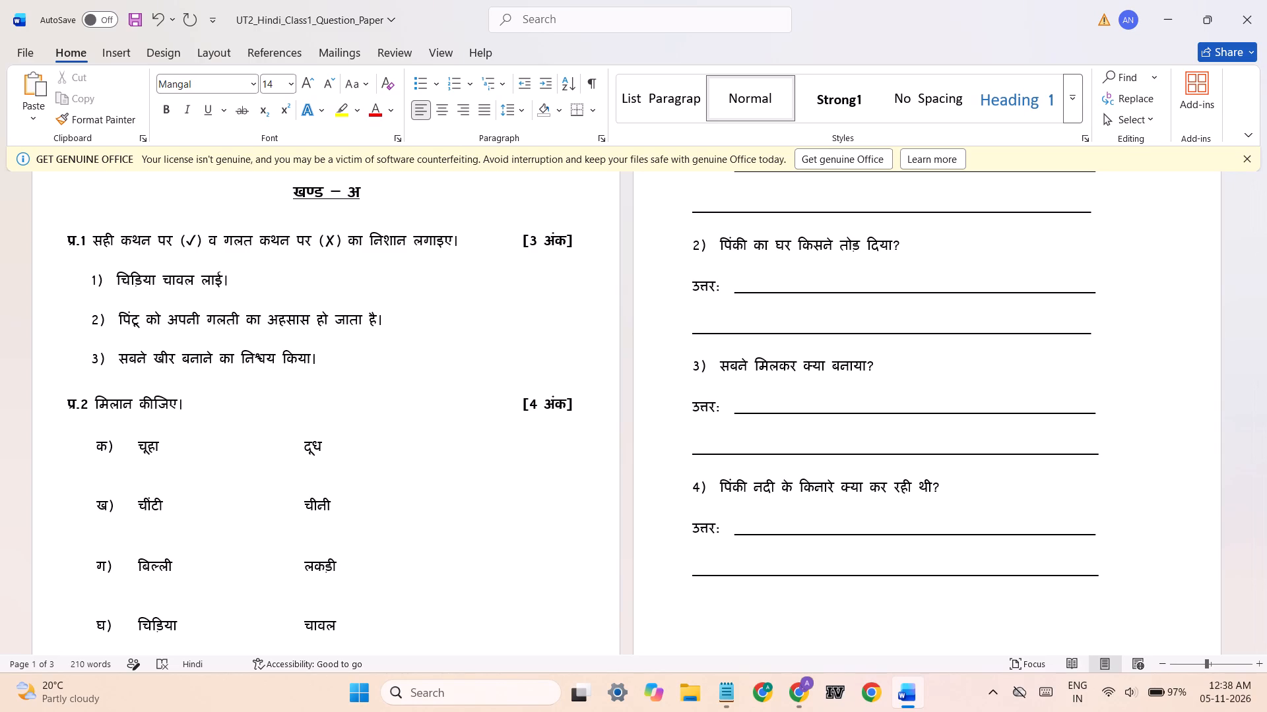
pyautogui.scroll(1, 621, 357)
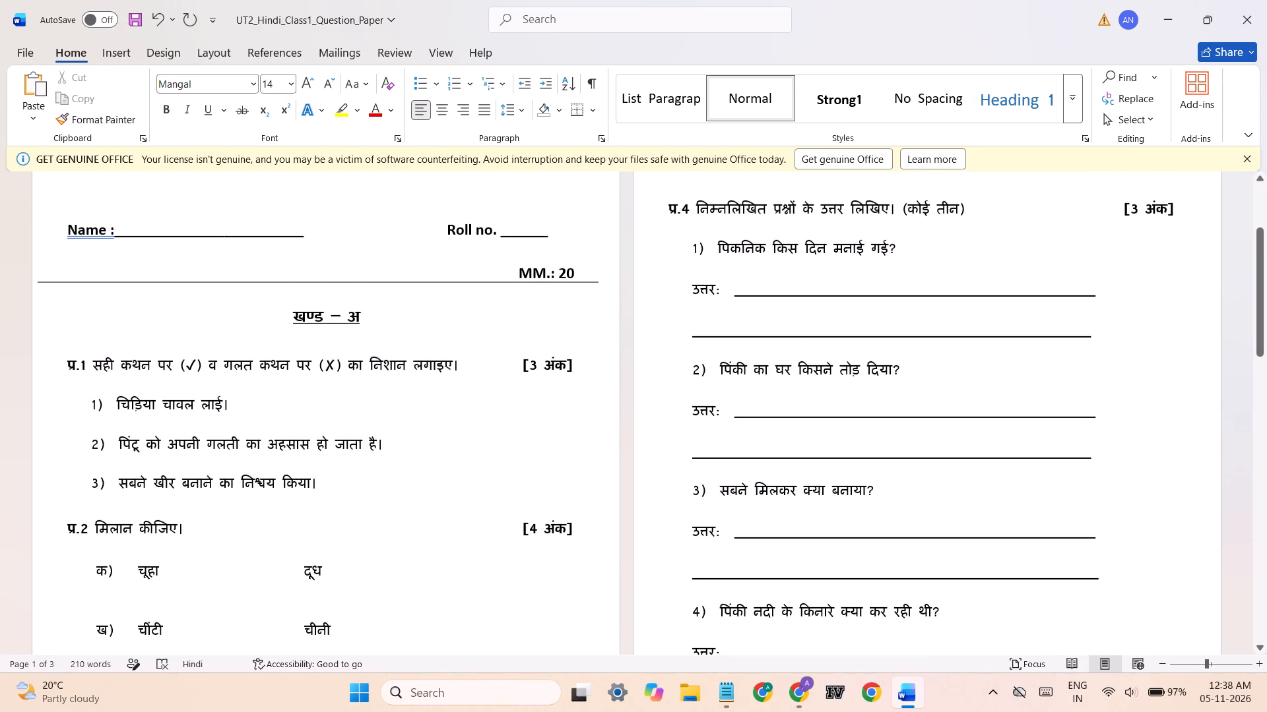
pyautogui.scroll(1, 621, 357)
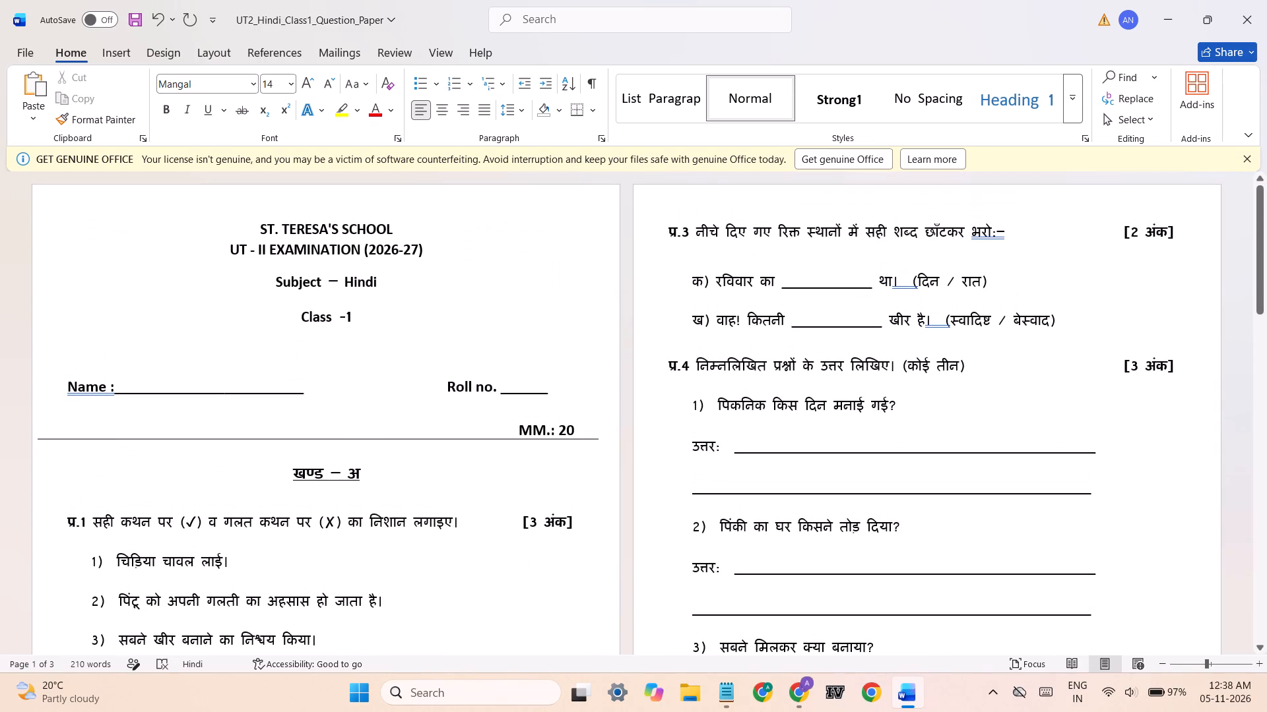
pyautogui.scroll(-1, 621, 357)
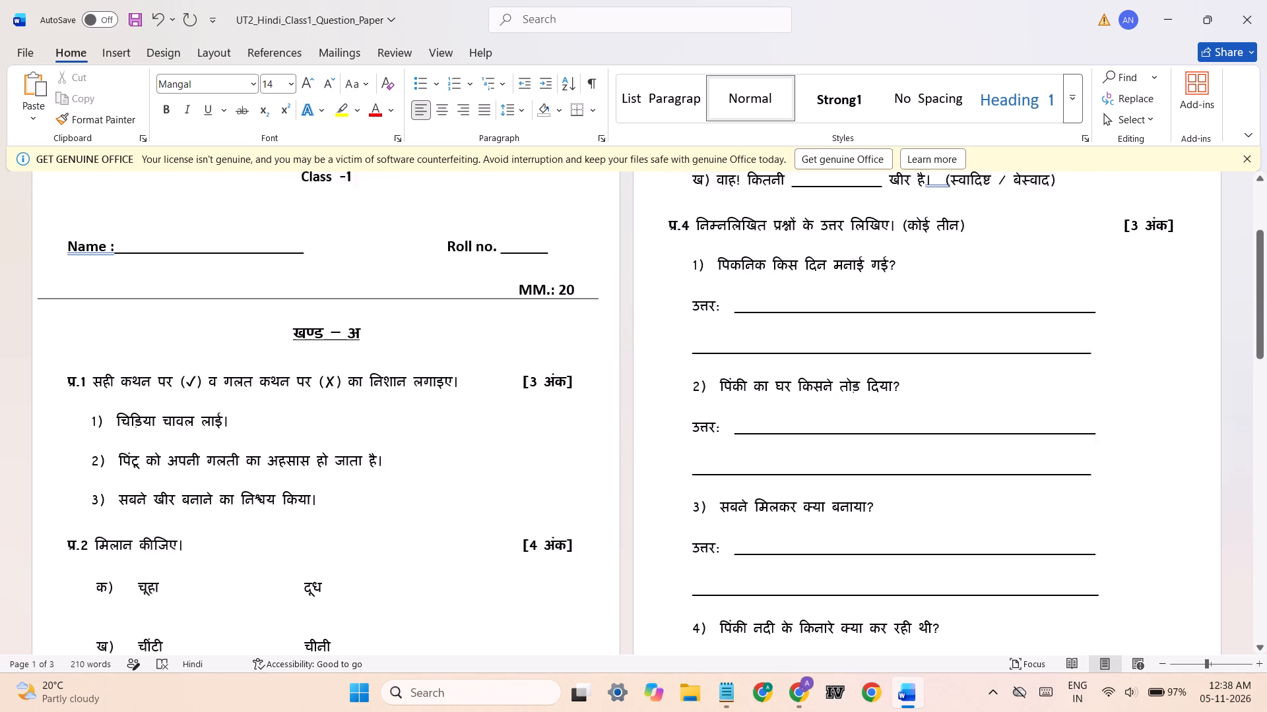
pyautogui.scroll(-1, 621, 357)
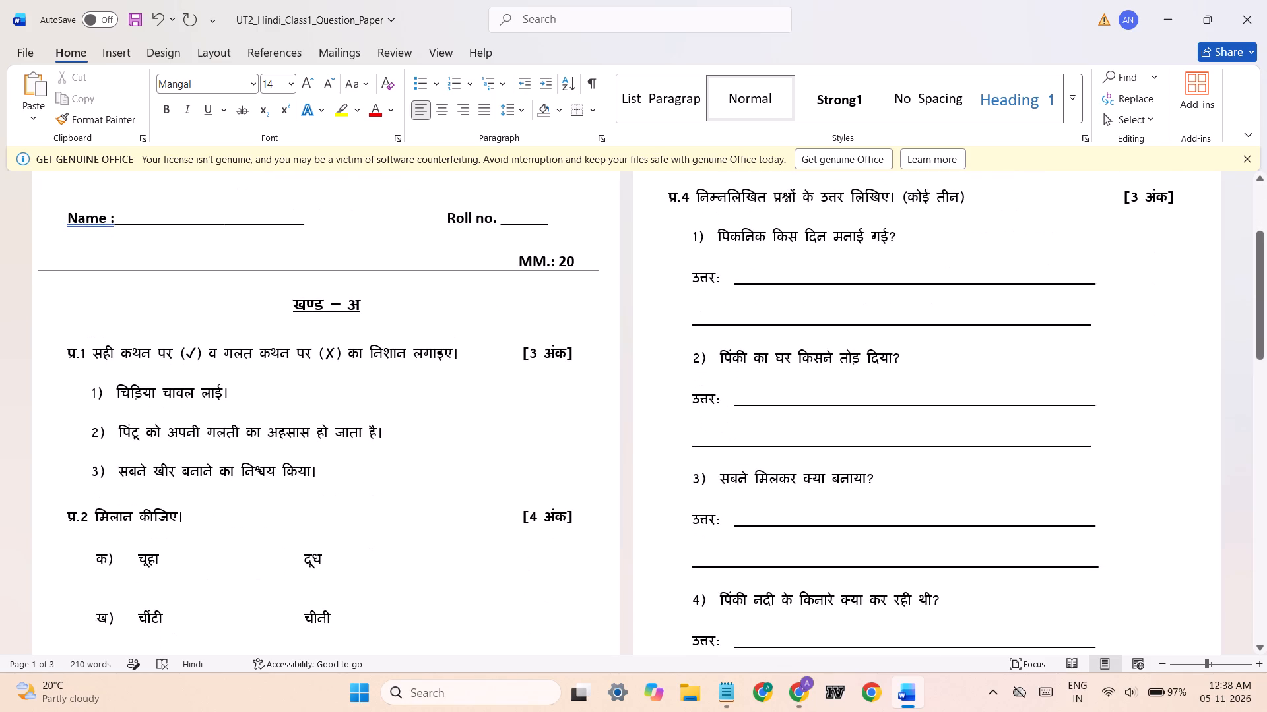
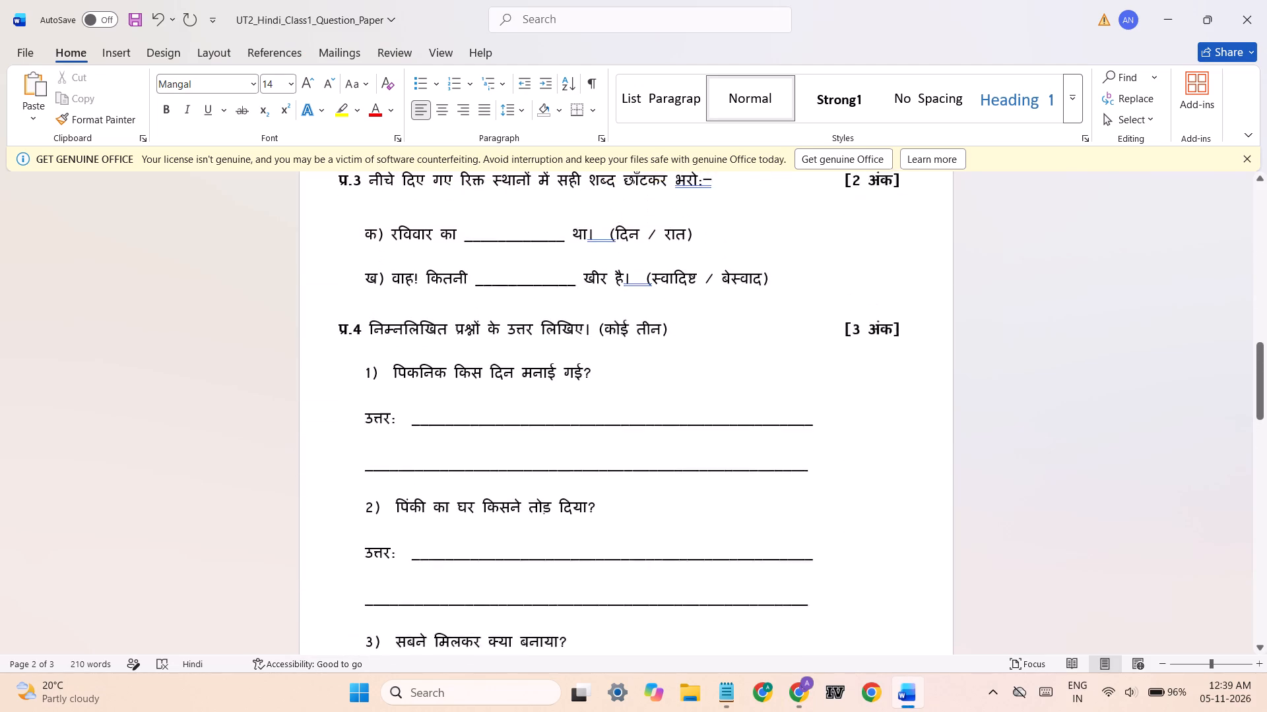
pyautogui.scroll(2, 465, 536)
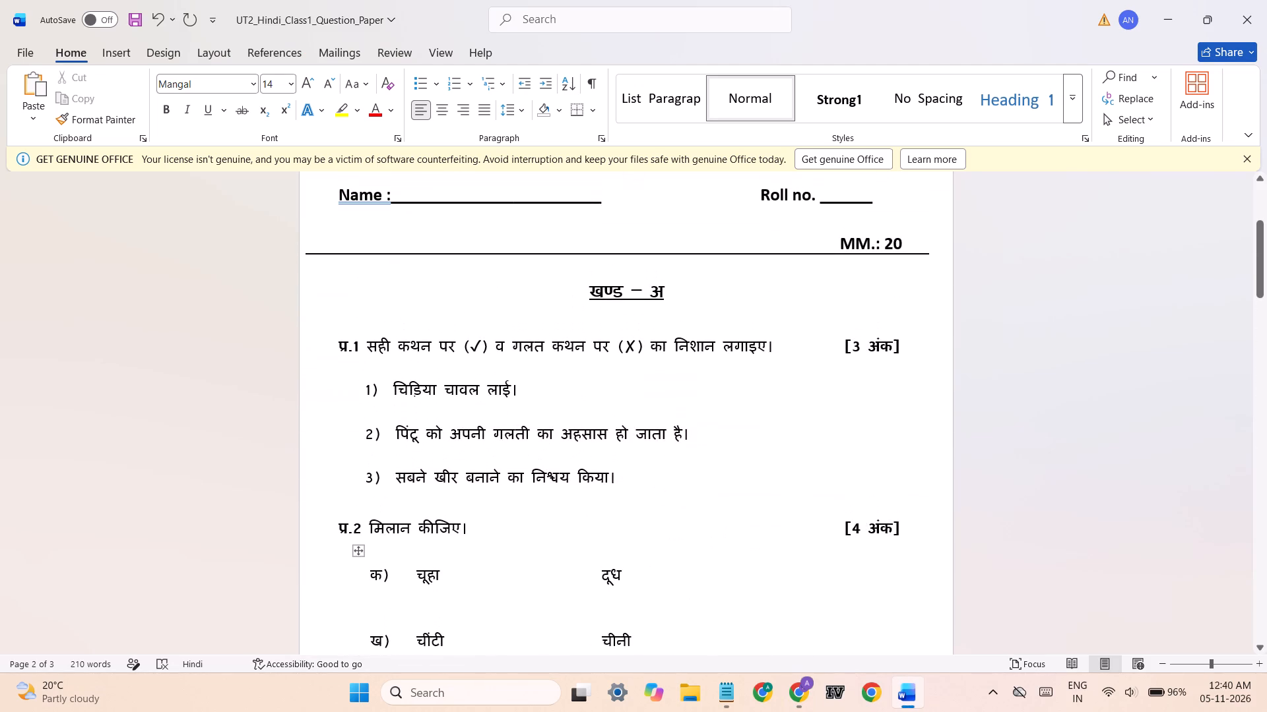
pyautogui.scroll(2, 465, 536)
pyautogui.scroll(-2, 465, 536)
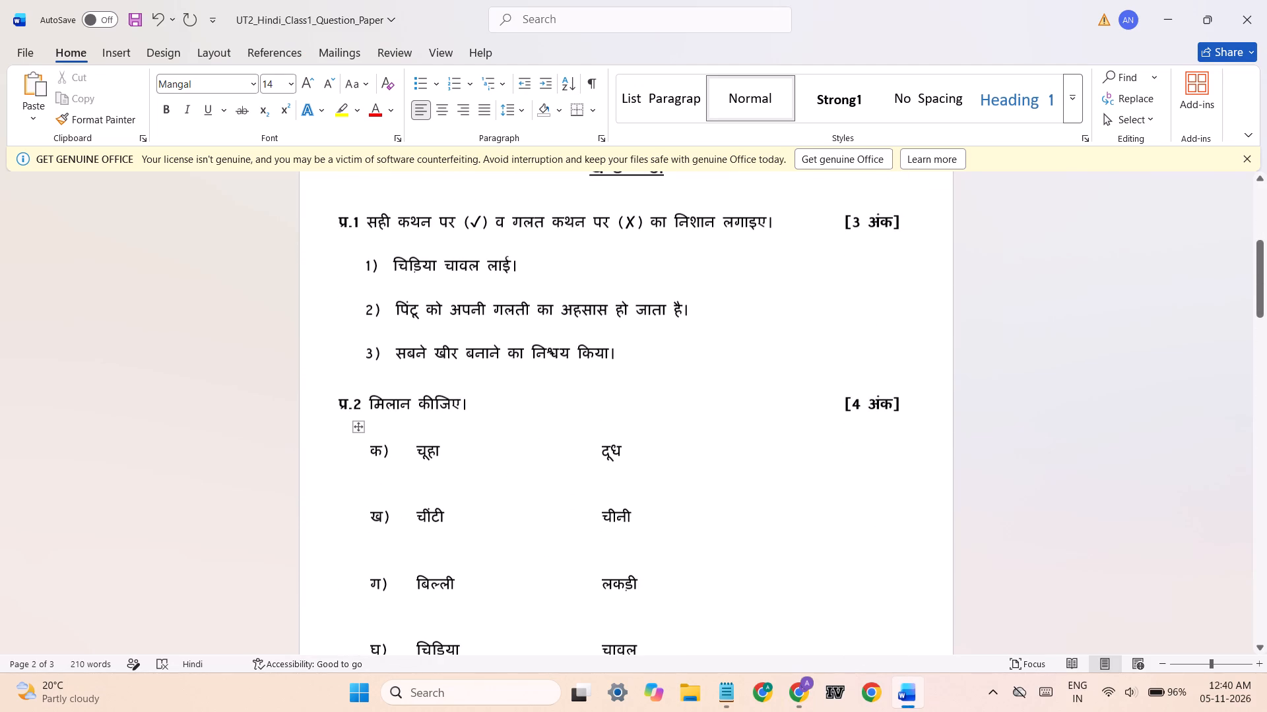
pyautogui.moveTo(532, 358); pyautogui.dragTo(566, 356)
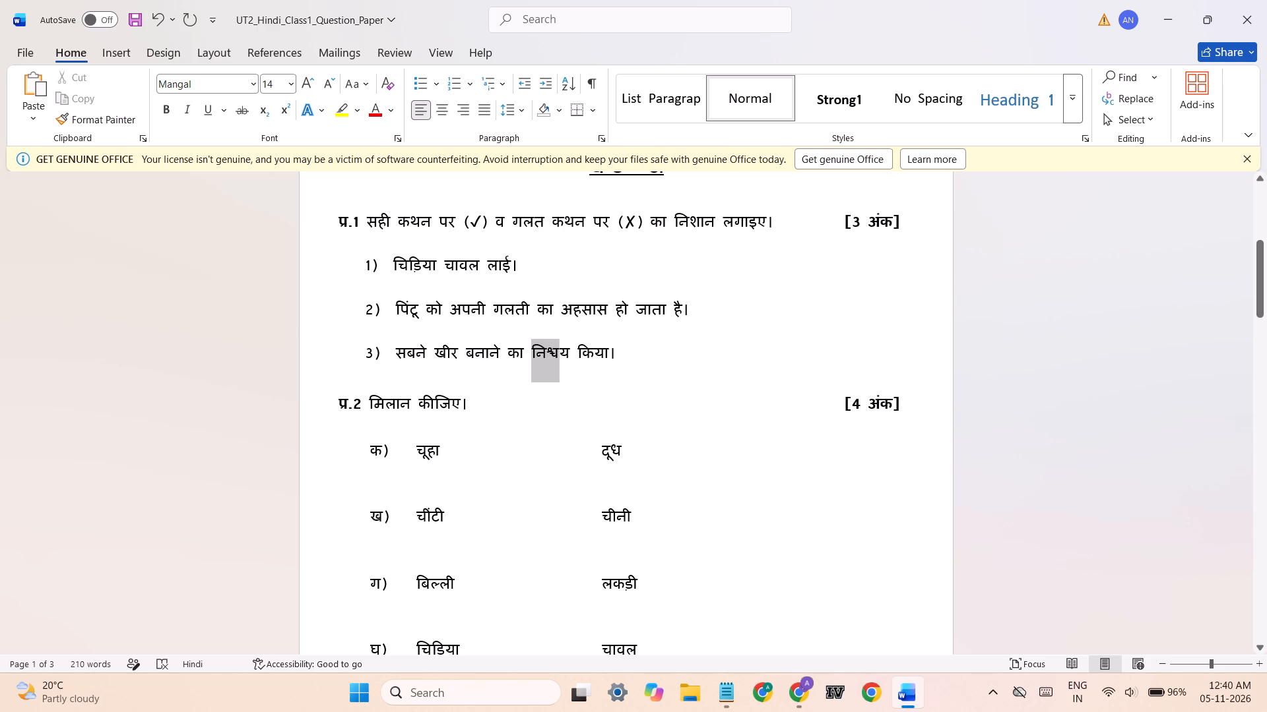
pyautogui.moveTo(566, 356); pyautogui.dragTo(568, 356)
pyautogui.hotkey('ctrl', 'v')
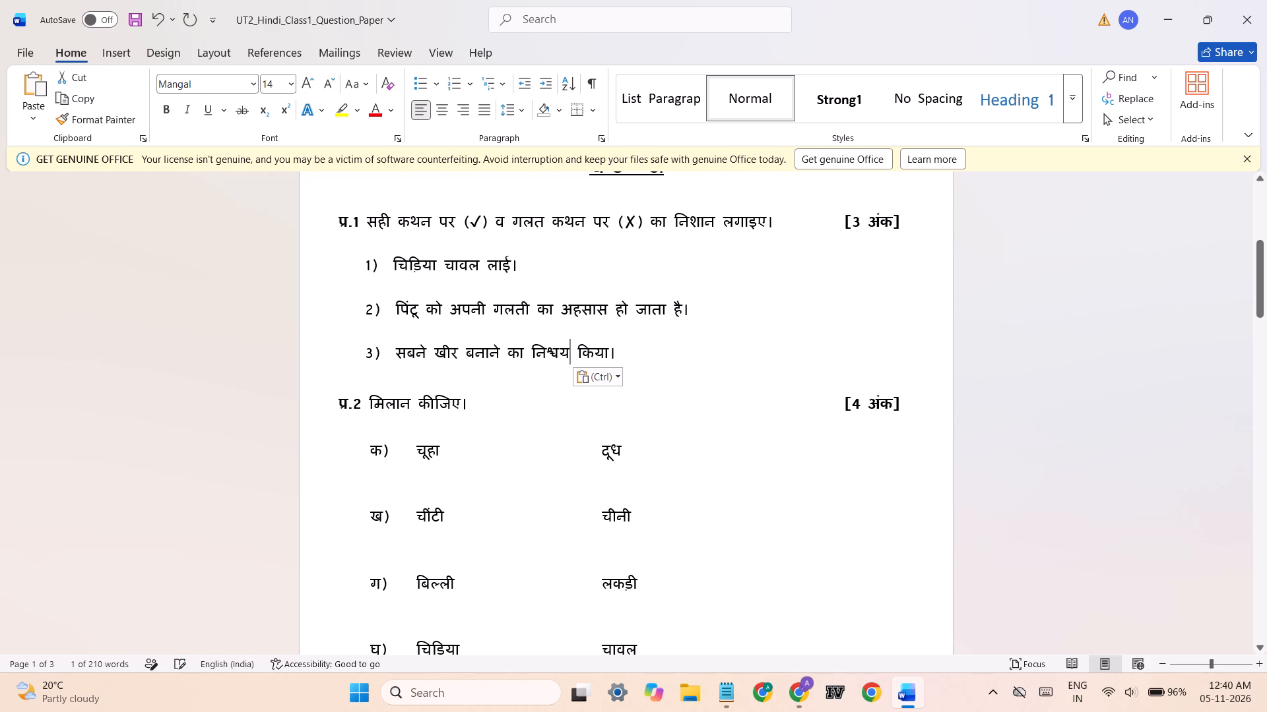
pyautogui.click(605, 376)
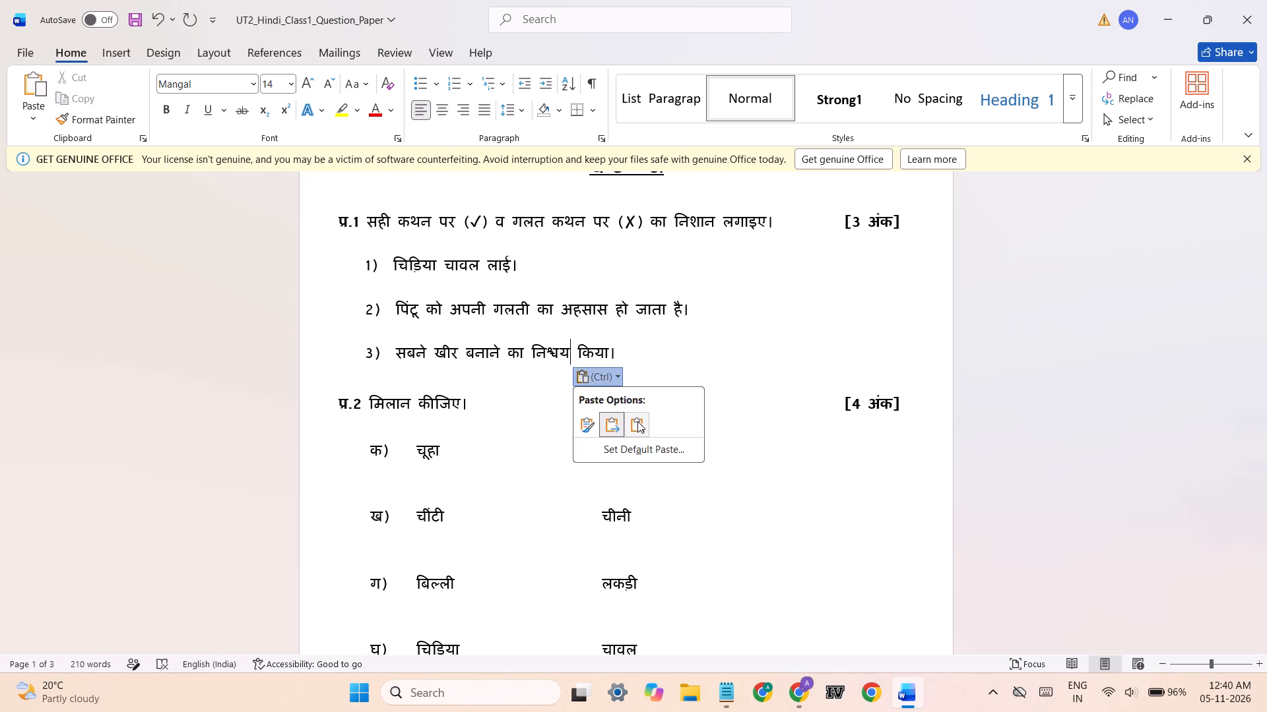
pyautogui.click(637, 421)
pyautogui.click(628, 325)
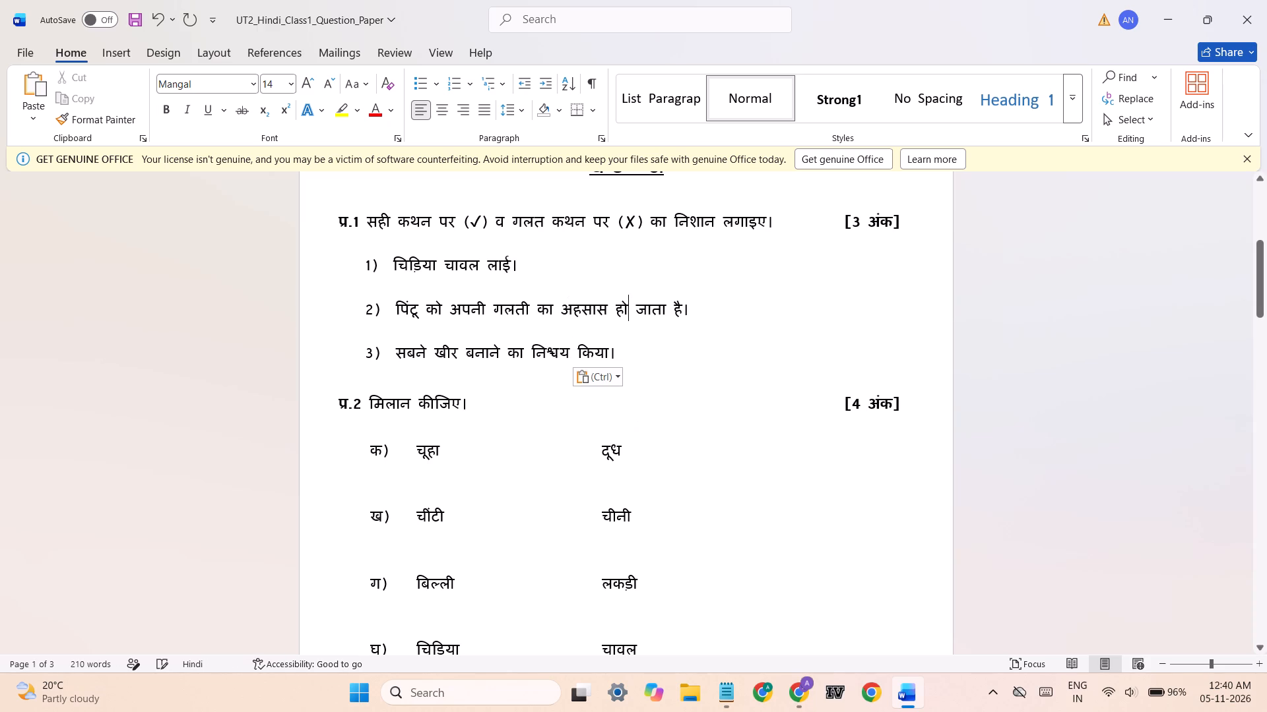
pyautogui.click(629, 375)
# Save the question paper.
pyautogui.scroll(-2, 629, 375)
pyautogui.click(612, 444)
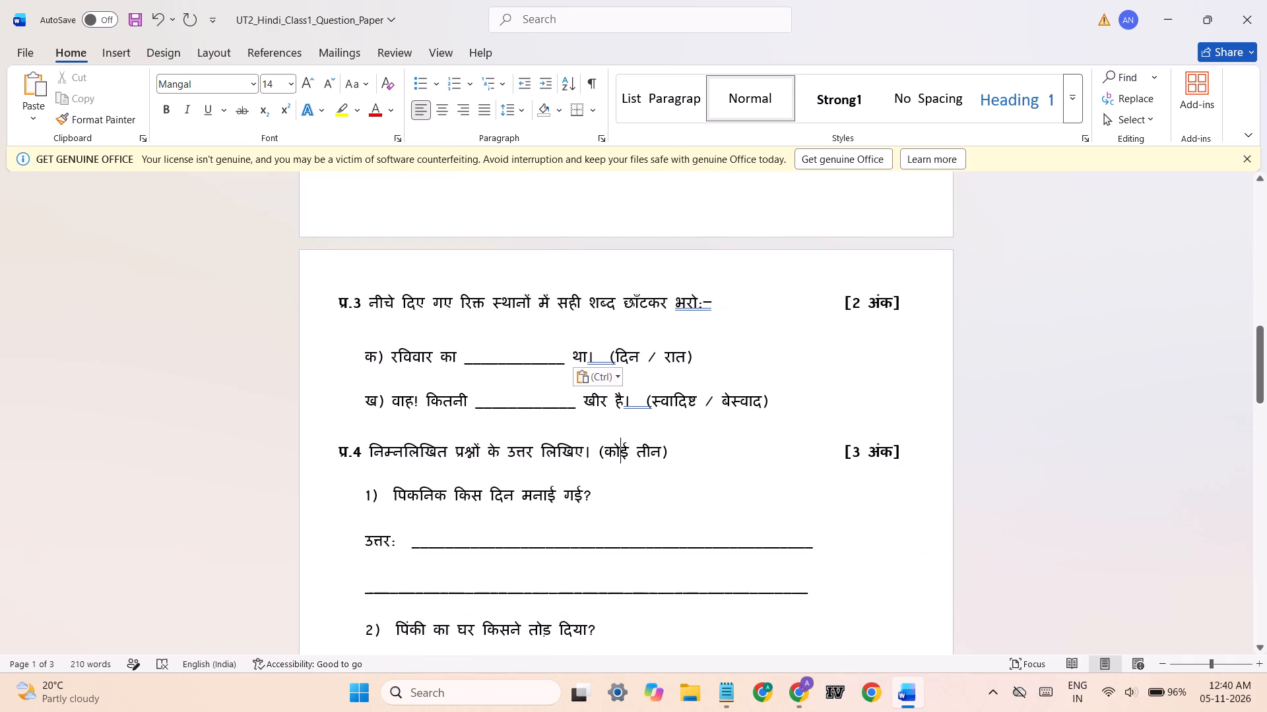
pyautogui.click(125, 25)
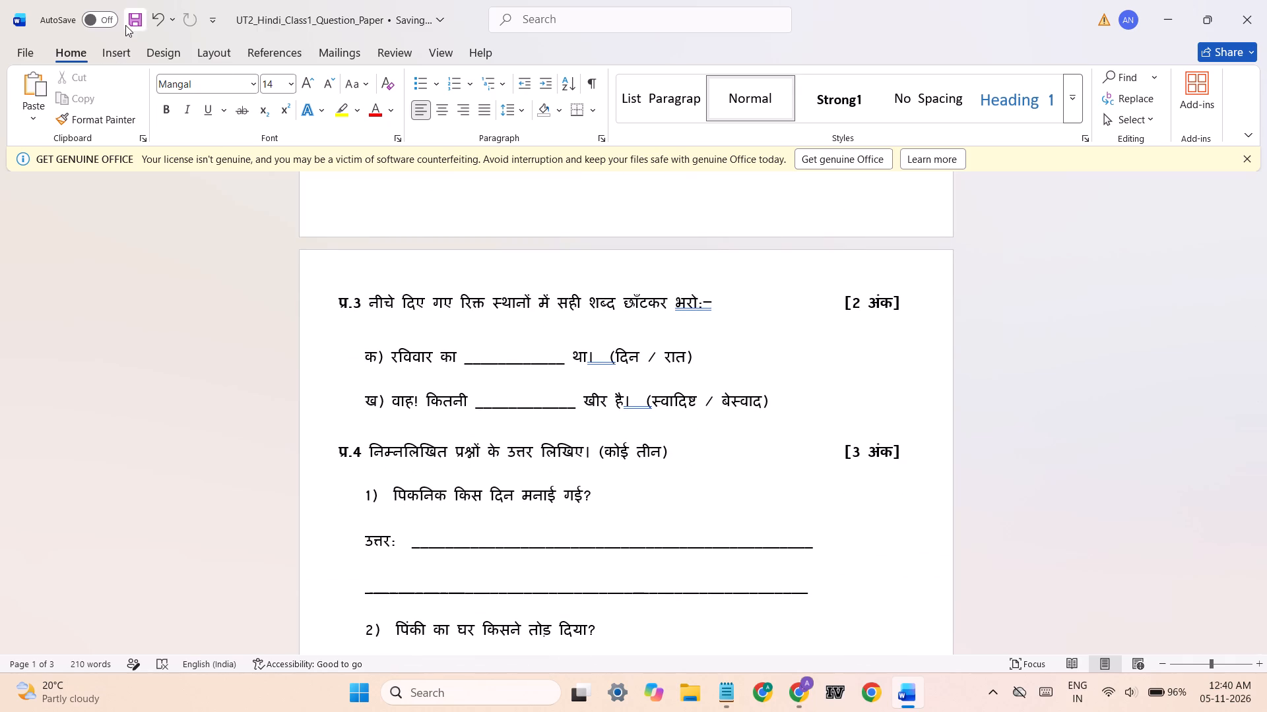
# Review the question paper through the खण्ड – ब grammar section and back up to the exam heading.
pyautogui.scroll(-7, 550, 346)
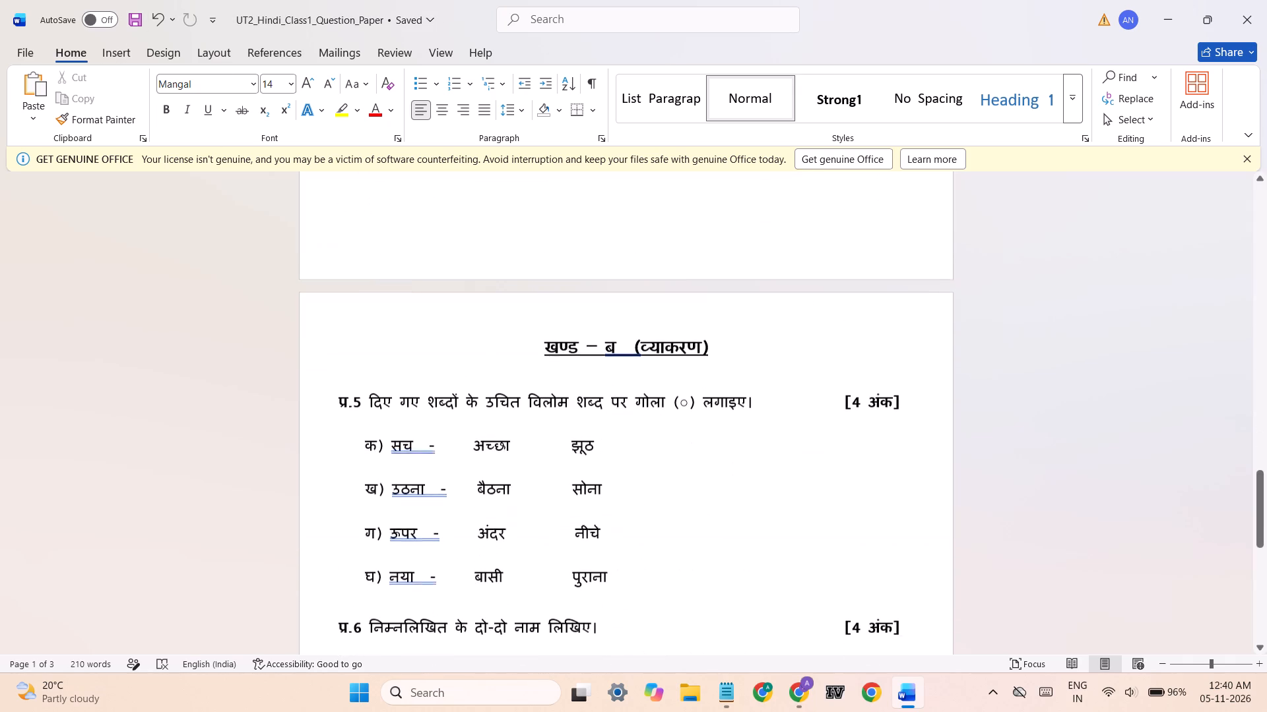
pyautogui.scroll(-7, 550, 346)
pyautogui.scroll(5, 550, 346)
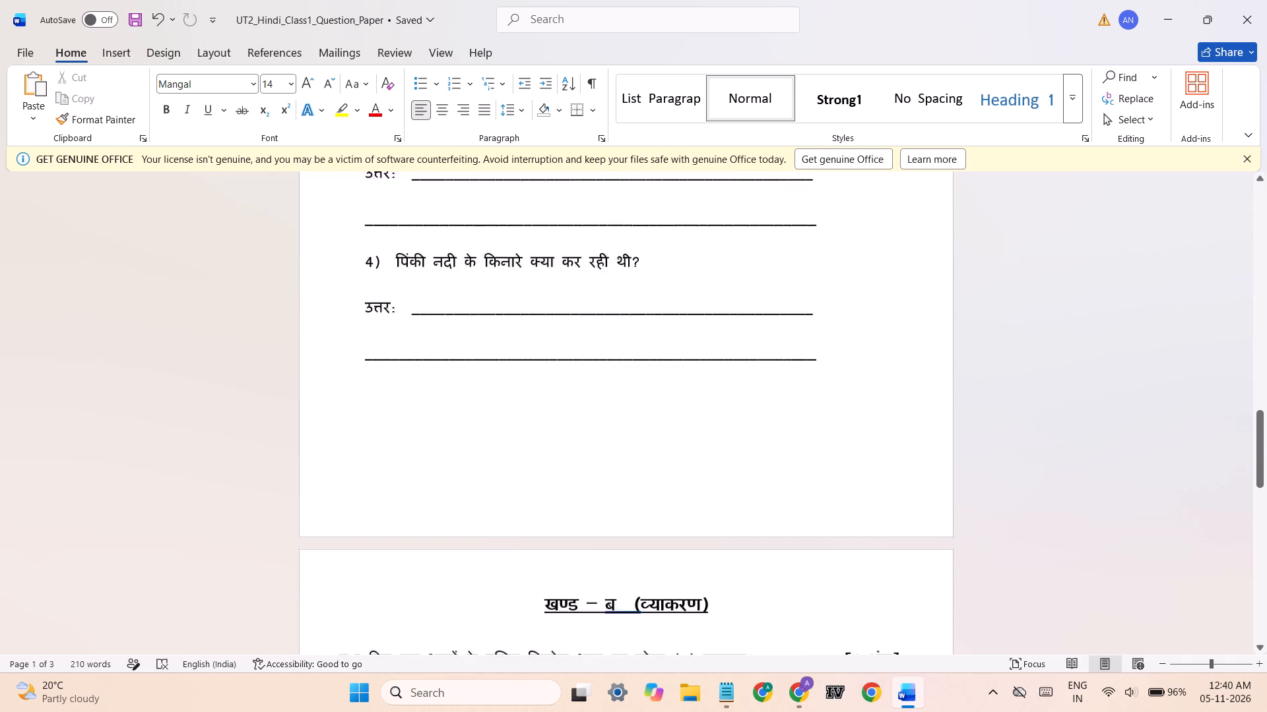
pyautogui.scroll(4, 550, 346)
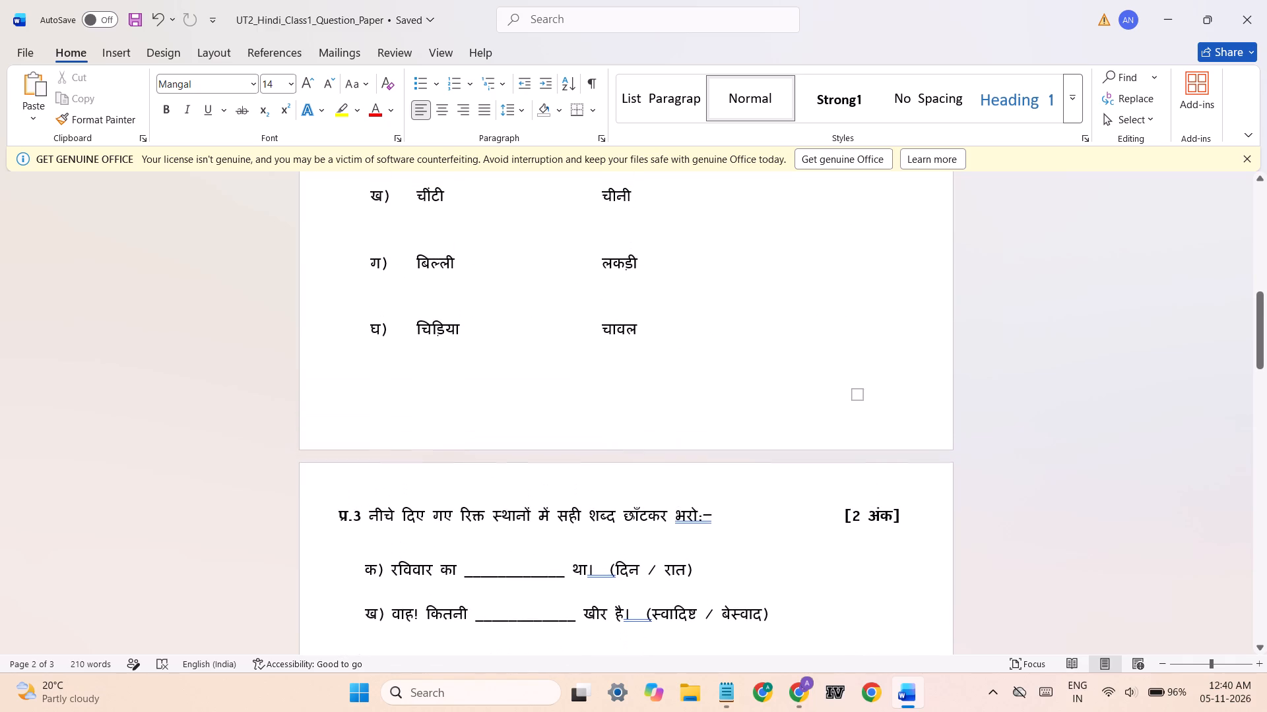
pyautogui.scroll(8, 550, 346)
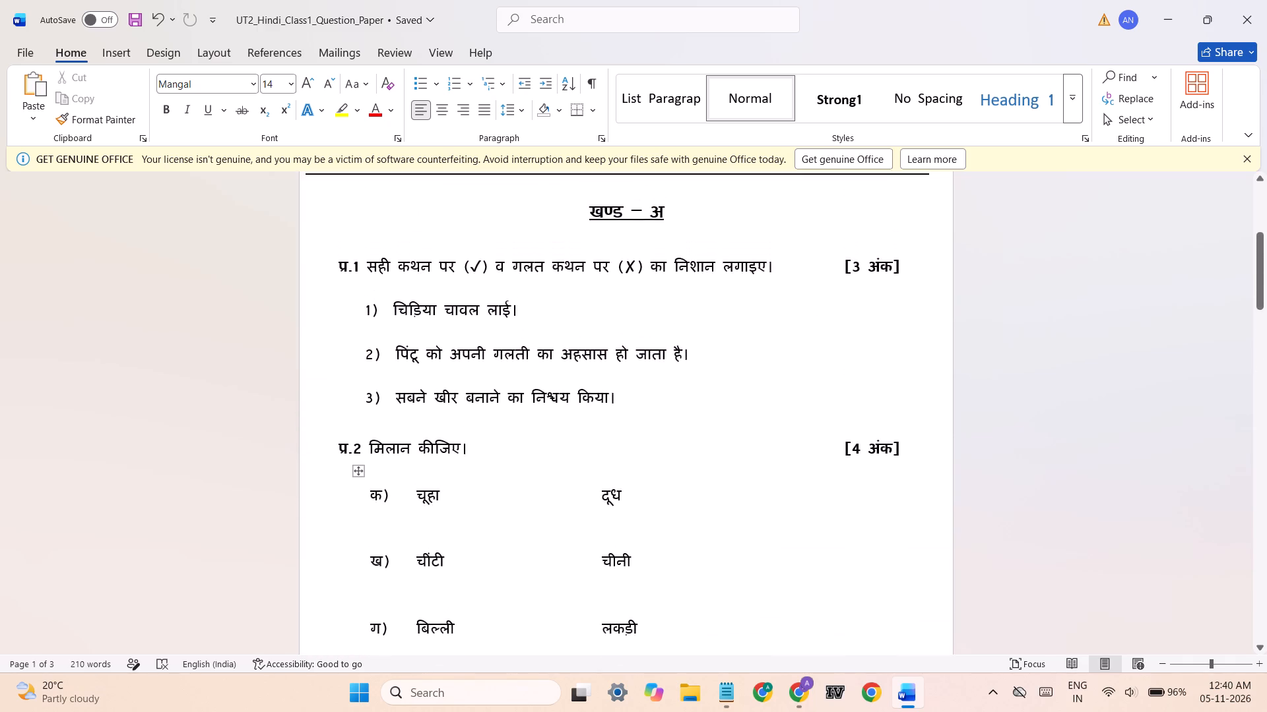
pyautogui.scroll(2, 550, 346)
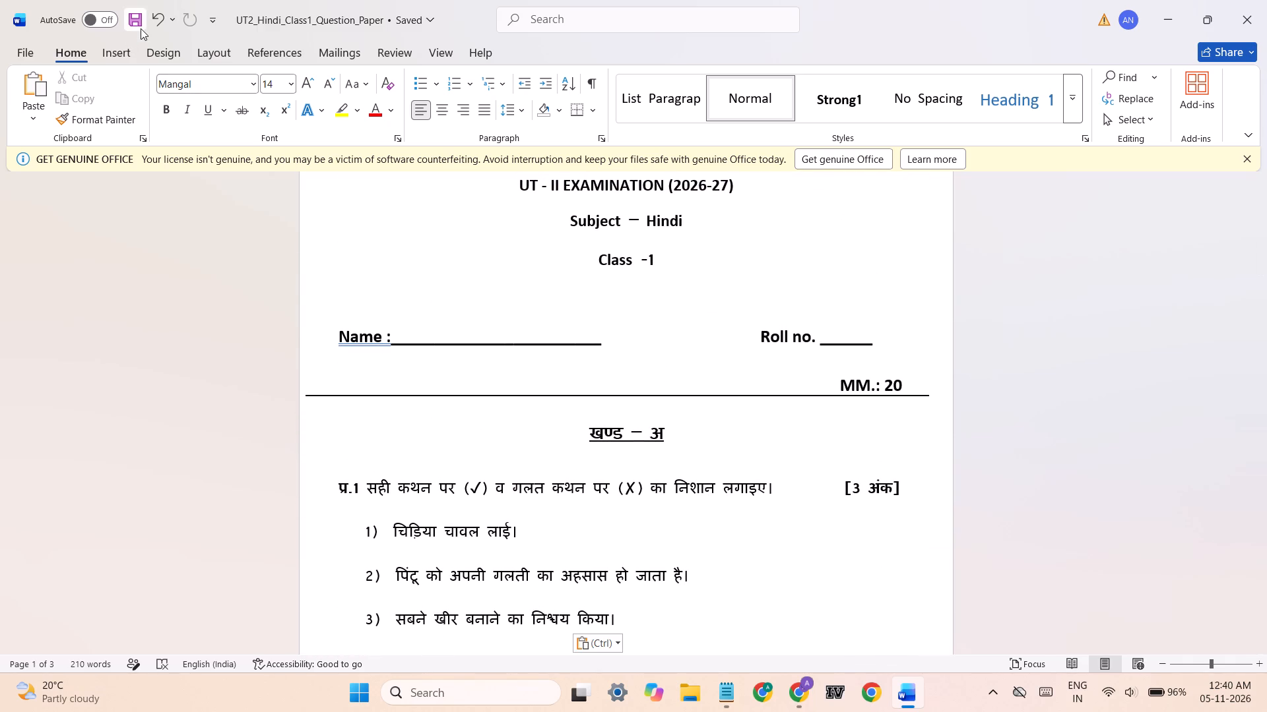
# Save the question paper again and close the document.
pyautogui.click(142, 28)
pyautogui.click(142, 28)
pyautogui.click(1266, 11)
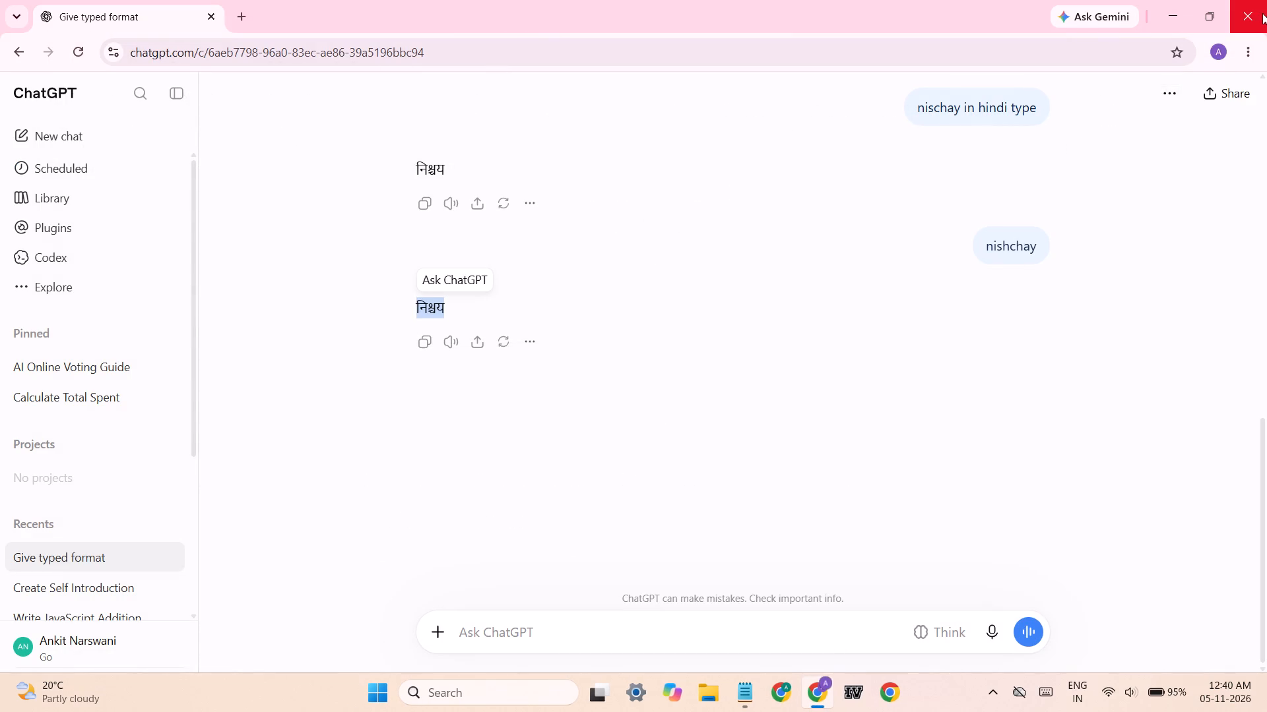
# Close the ChatGPT browser window and minimise the Notepad window to clear the desktop.
pyautogui.click(1265, 13)
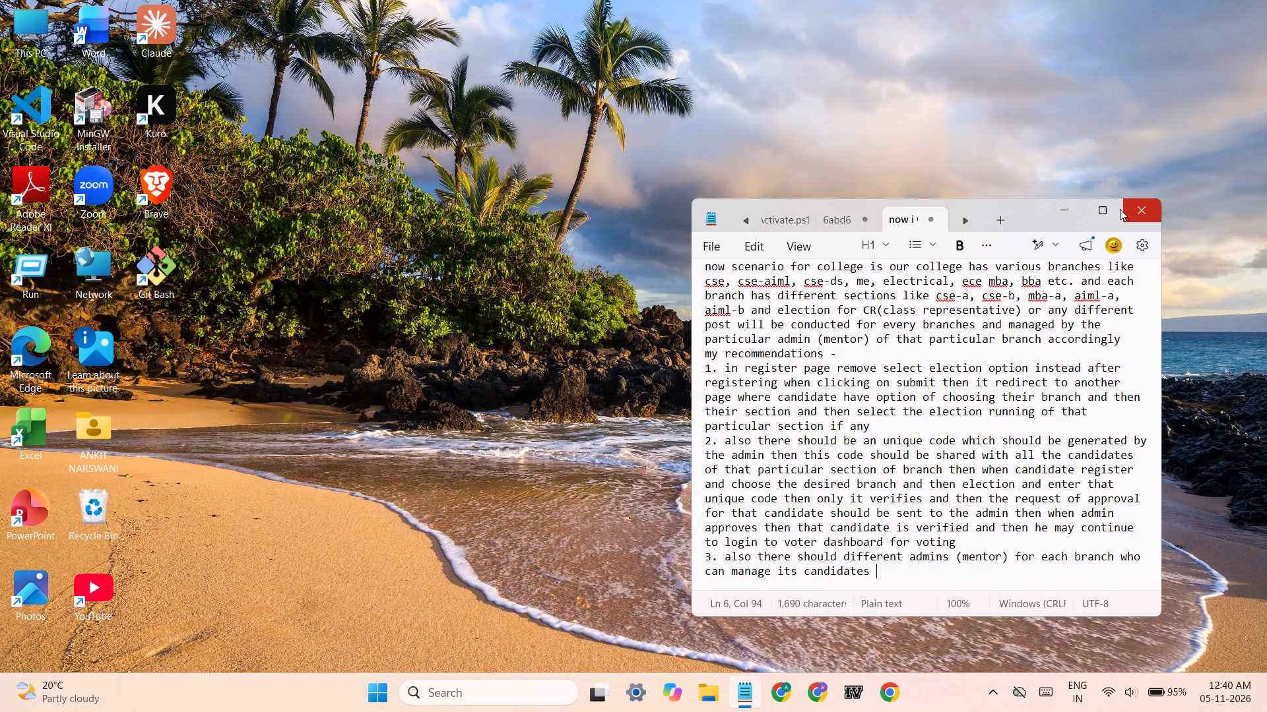
pyautogui.click(1069, 205)
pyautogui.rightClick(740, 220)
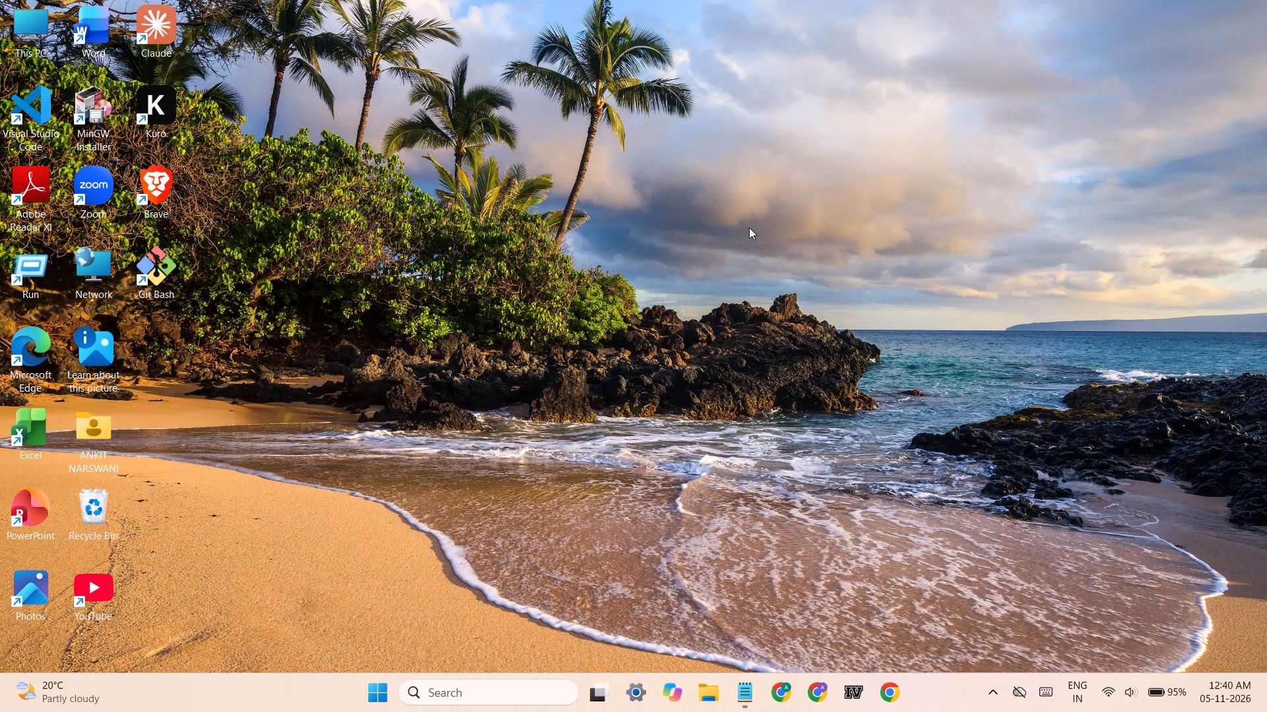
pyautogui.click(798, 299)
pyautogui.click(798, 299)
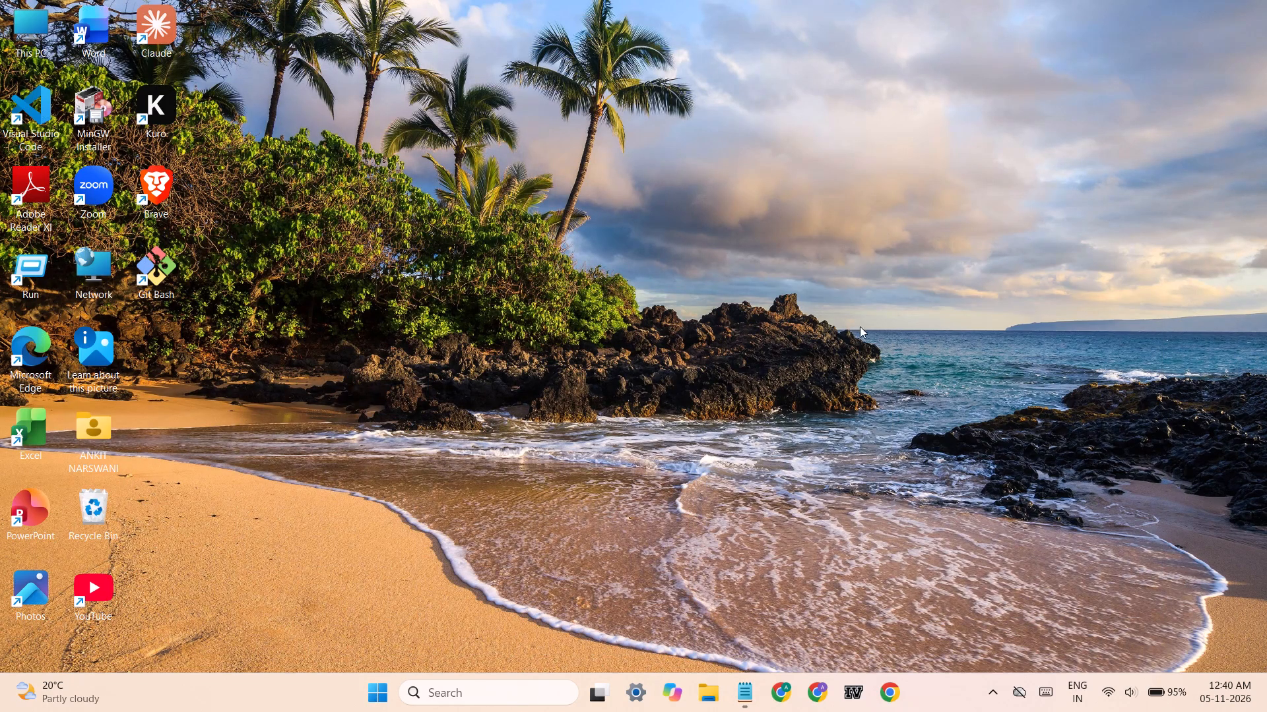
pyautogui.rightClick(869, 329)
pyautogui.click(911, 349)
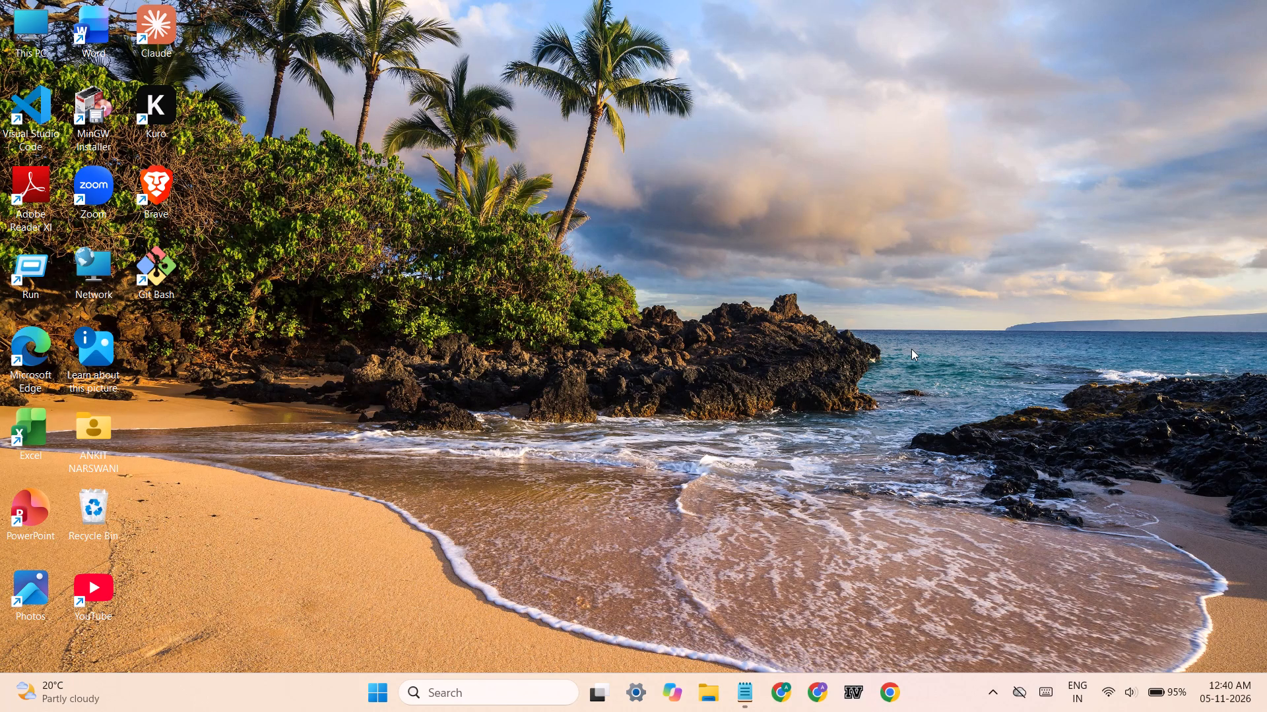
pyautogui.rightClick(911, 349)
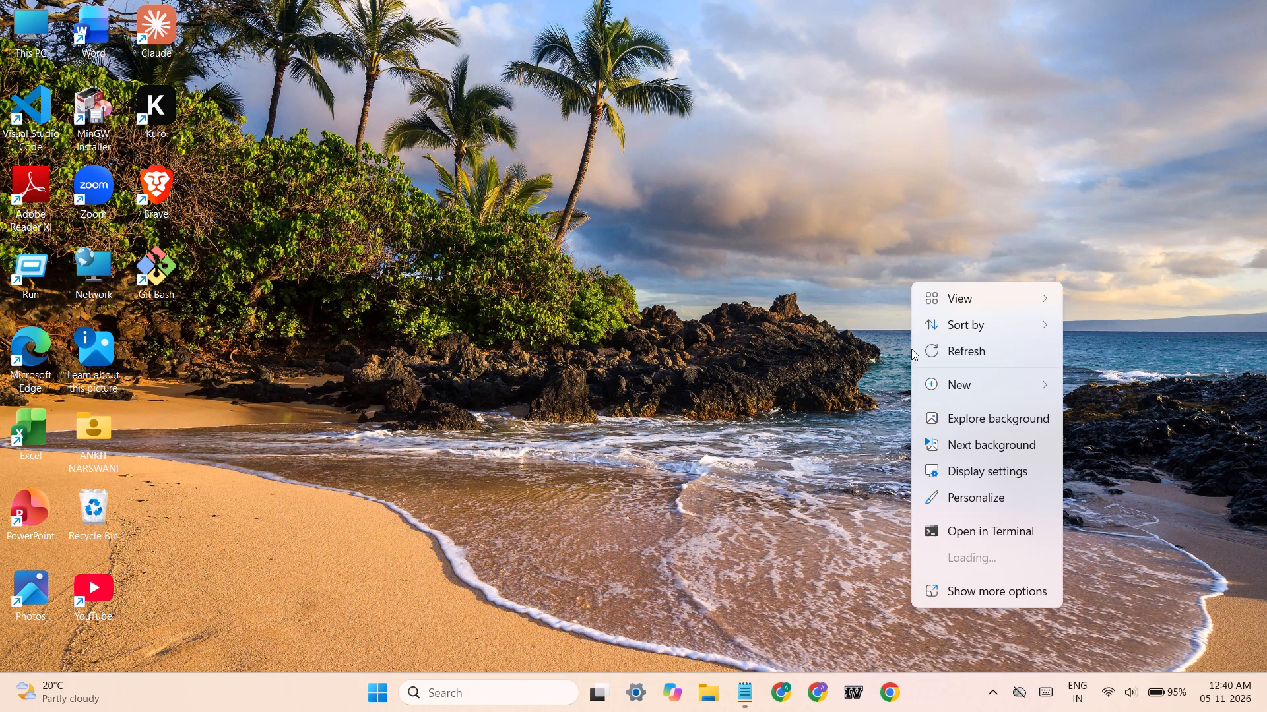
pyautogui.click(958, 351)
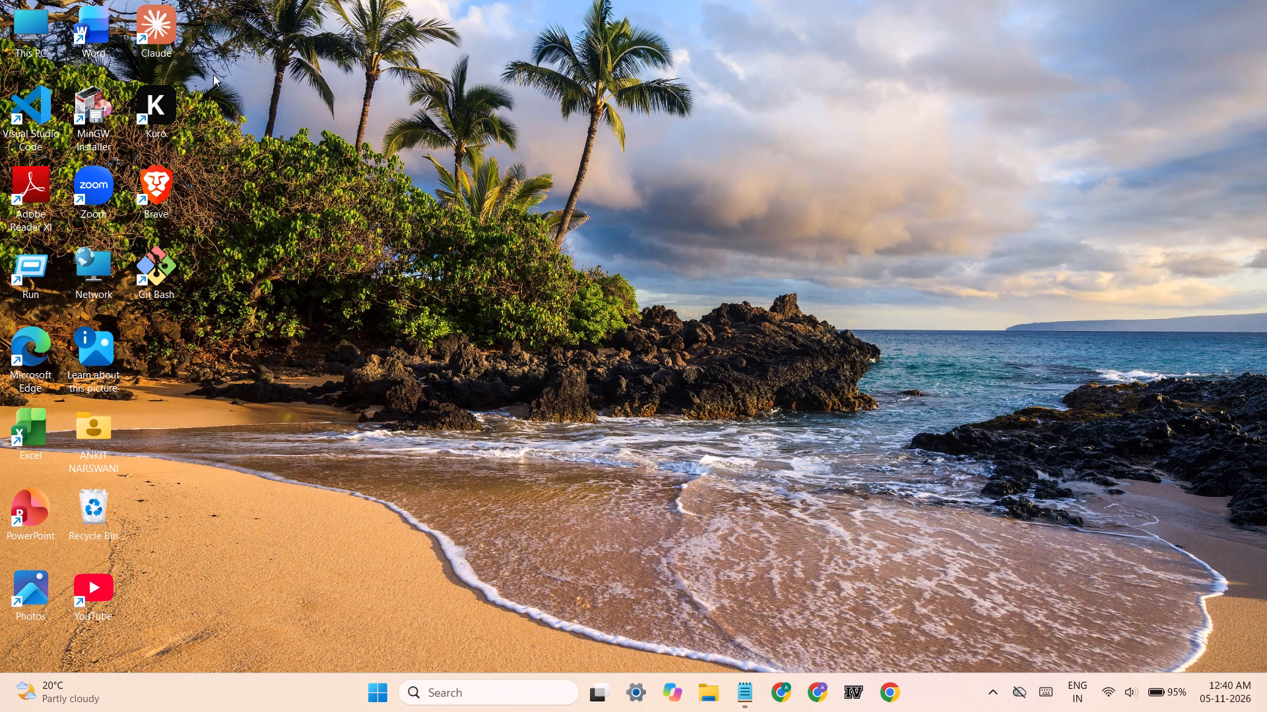
# Open the Downloads folder and copy the four UT2 Class 1 question papers: Hindi, Maths, EVS and English.
pyautogui.doubleClick(32, 53)
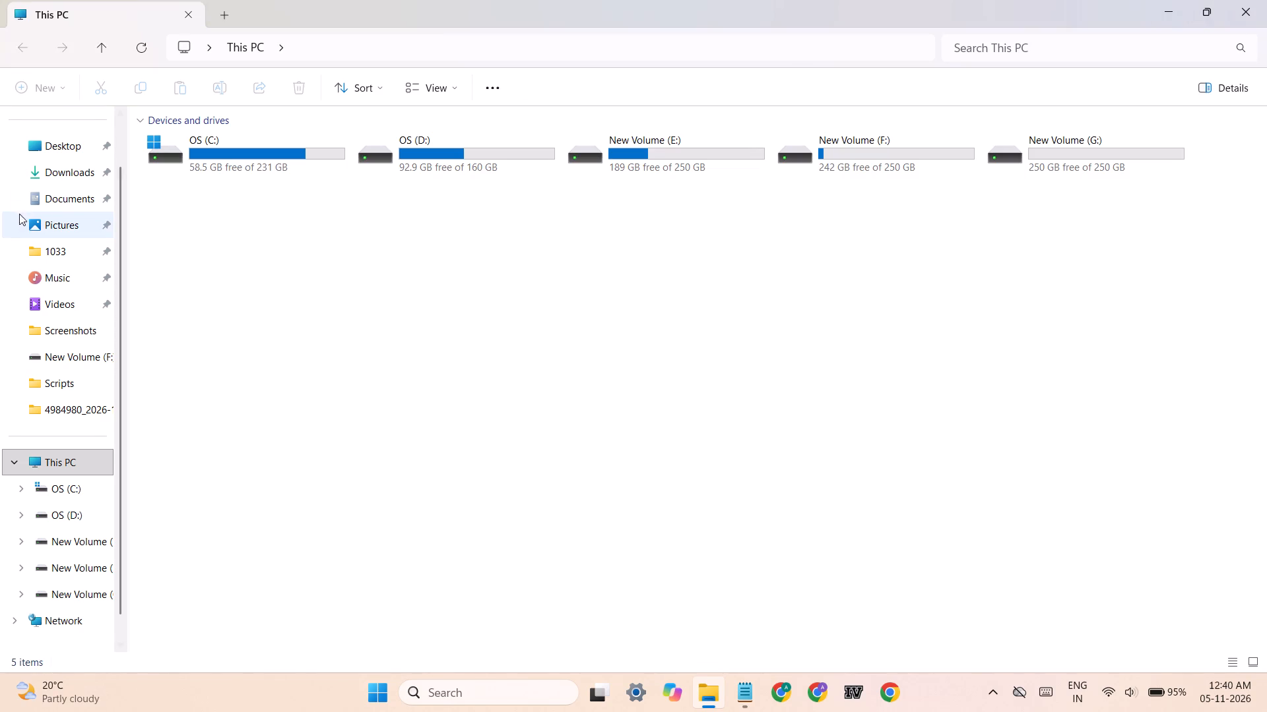
pyautogui.click(67, 169)
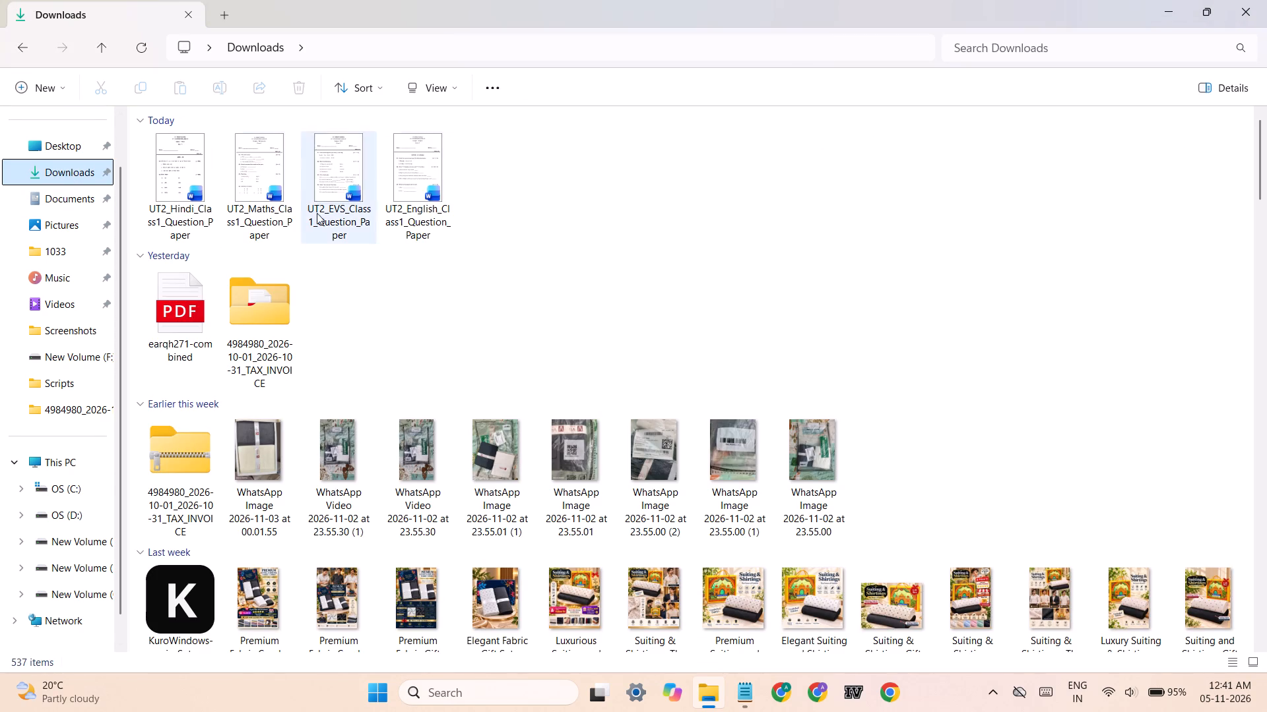
pyautogui.moveTo(515, 214); pyautogui.dragTo(173, 189)
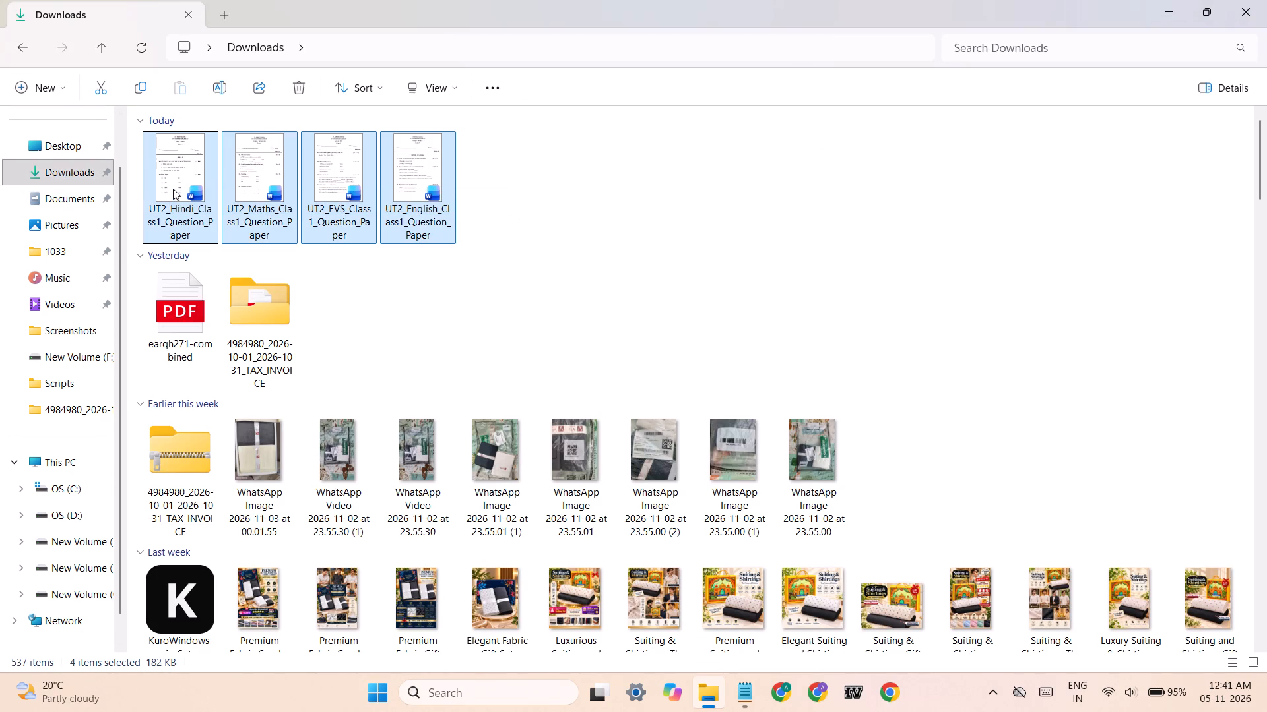
pyautogui.hotkey('ctrl', 'c')
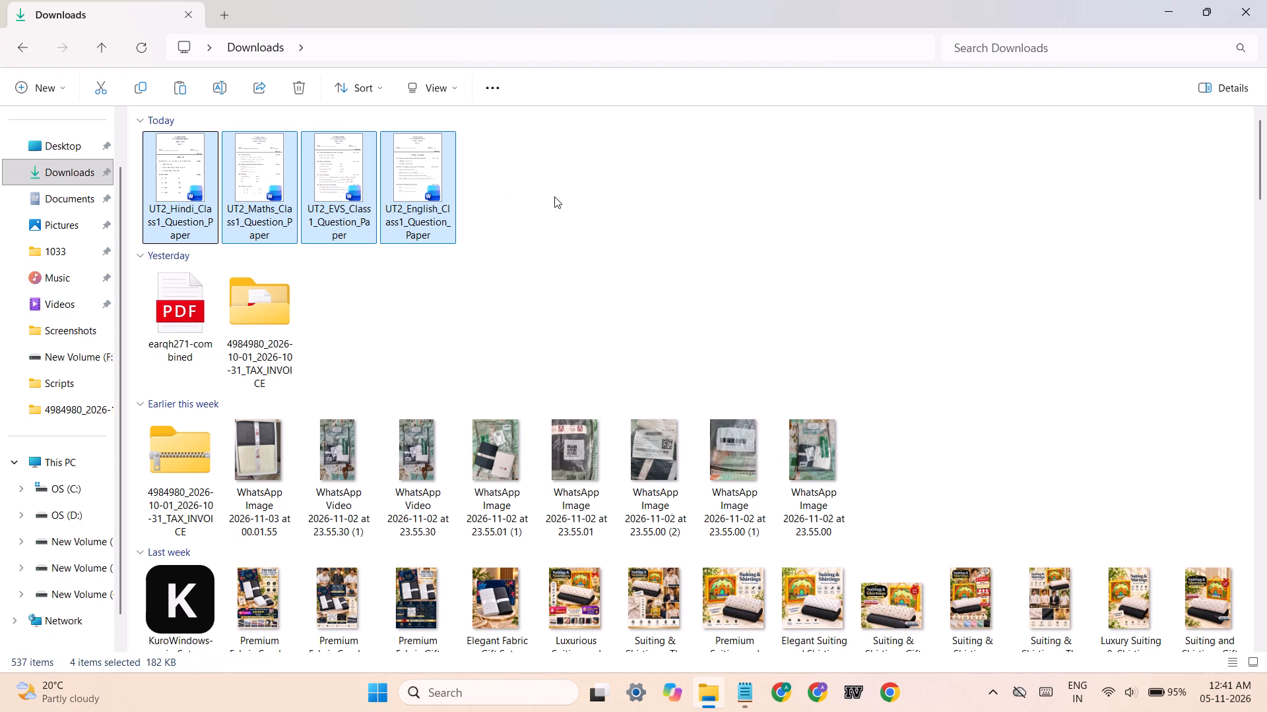
pyautogui.click(554, 196)
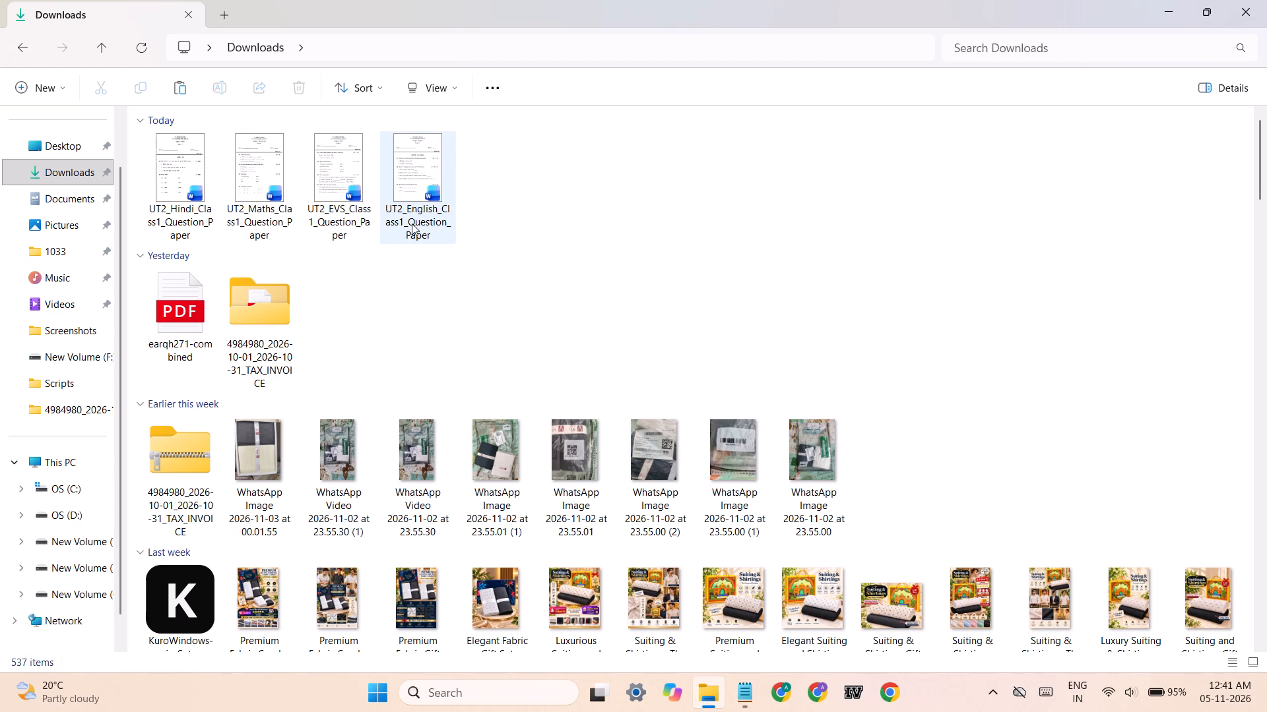
# Open UT2_English_Class1_Question_Paper and read through it from the exam heading to the end of Q7, dismissing the Office licence pop-up.
pyautogui.doubleClick(412, 223)
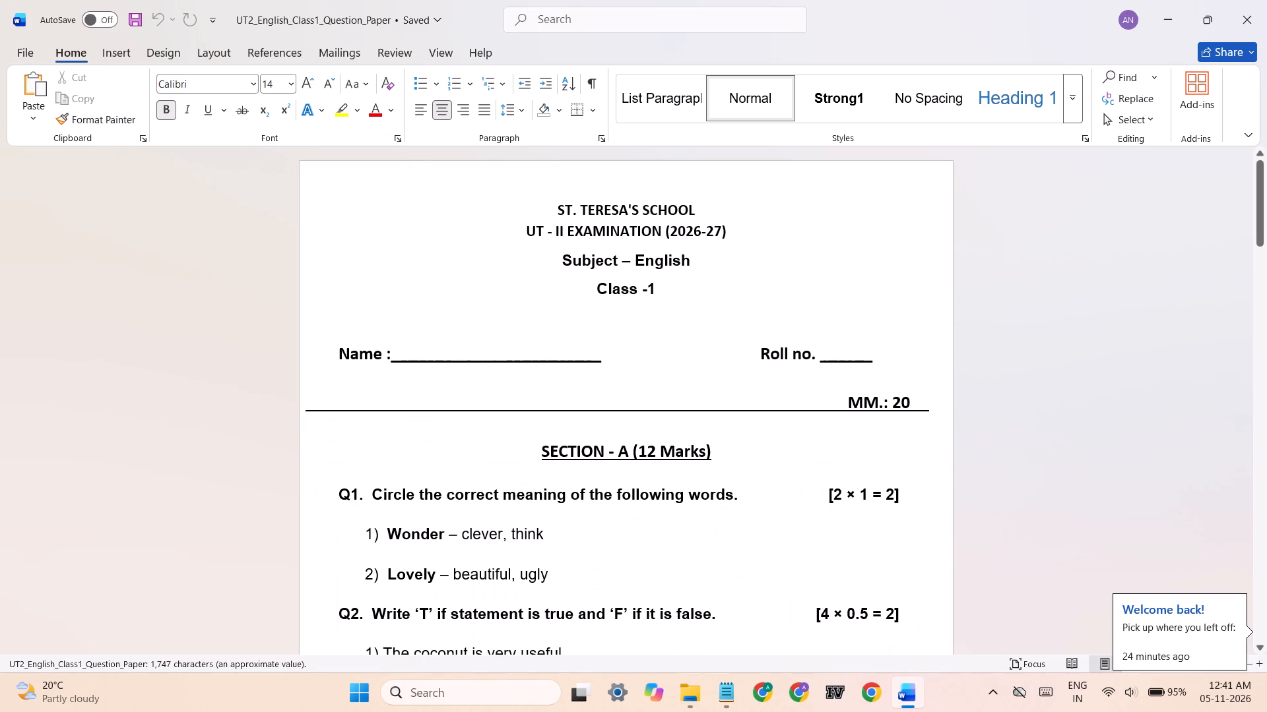
pyautogui.scroll(-4, 538, 361)
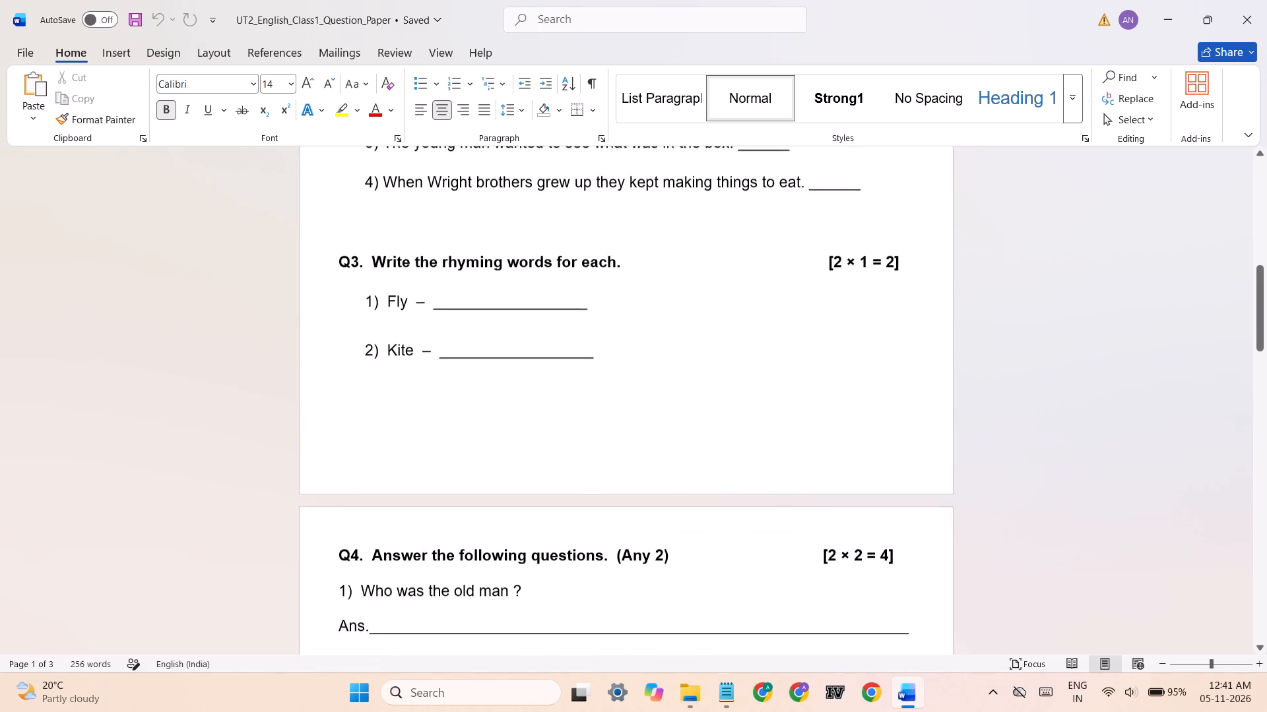
pyautogui.scroll(-3, 538, 361)
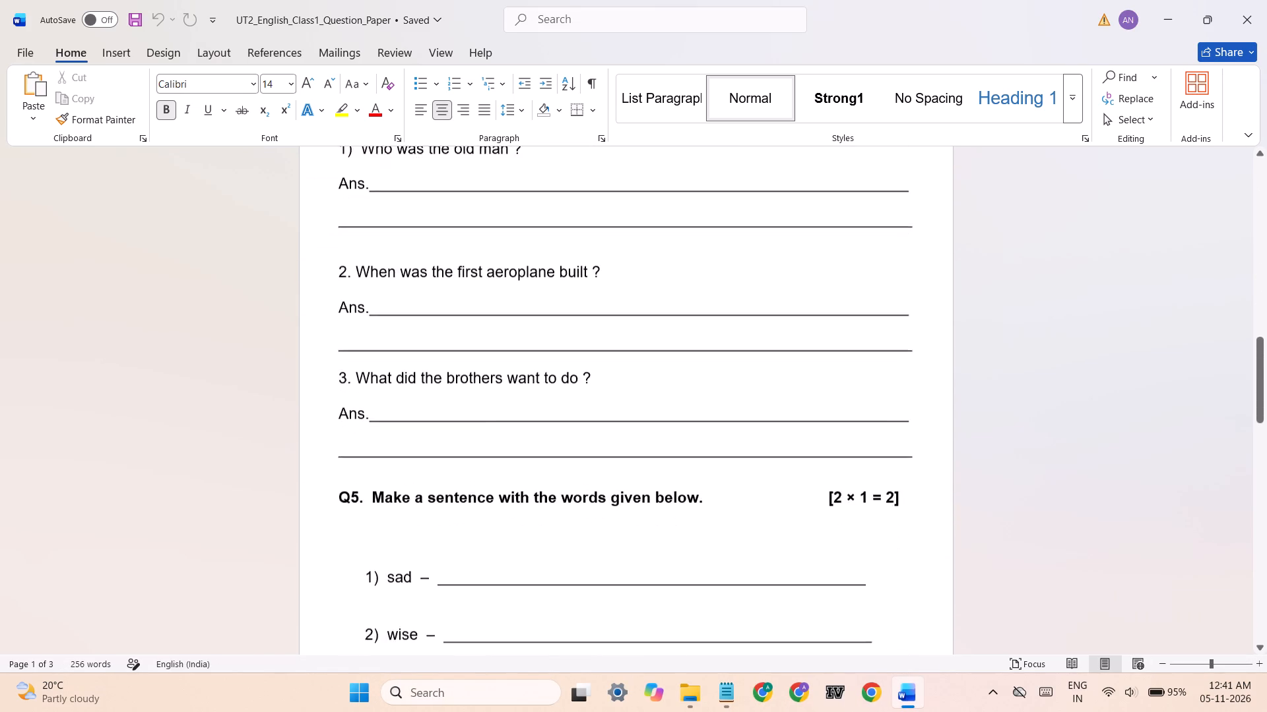
pyautogui.scroll(-2, 538, 361)
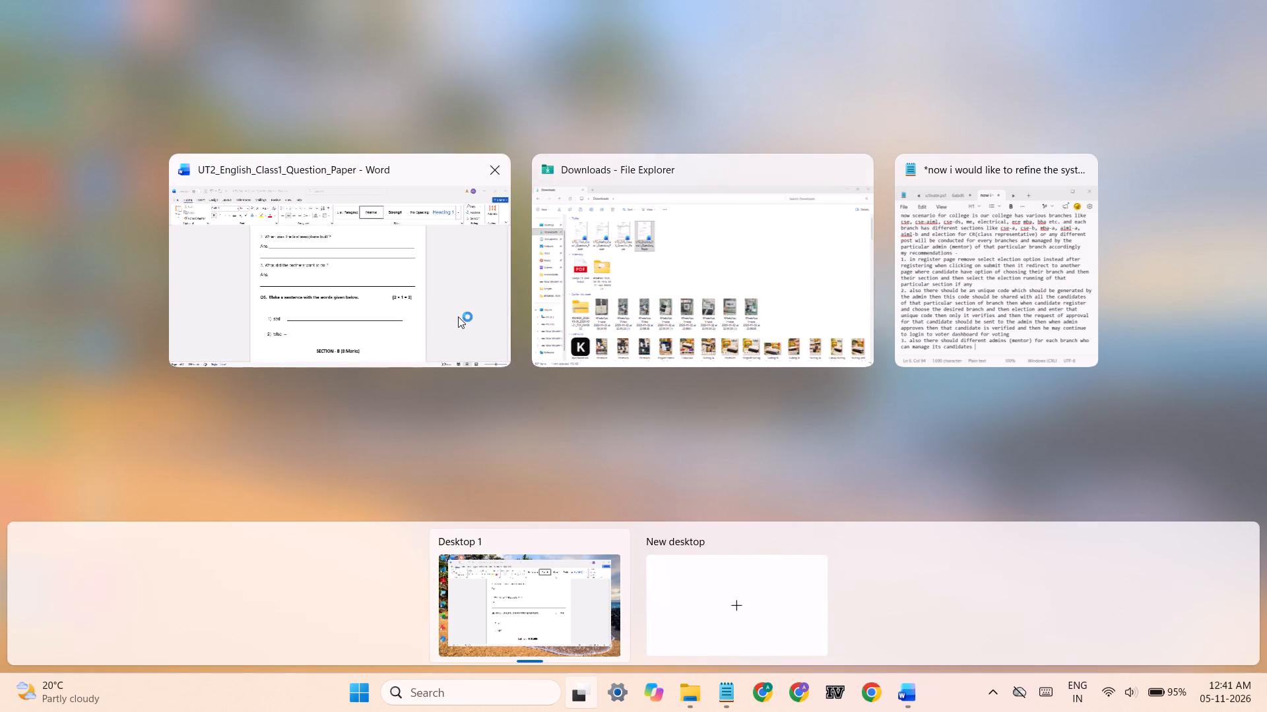
pyautogui.click(452, 313)
pyautogui.scroll(-1, 452, 313)
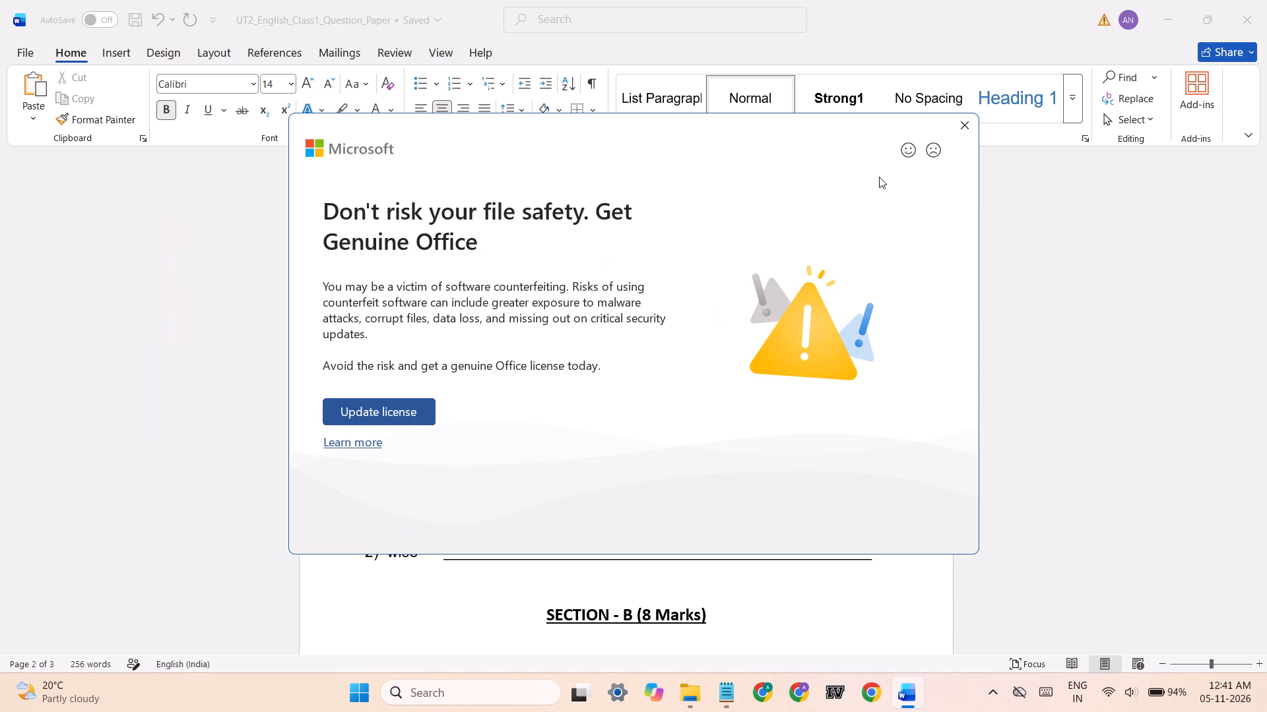
pyautogui.click(970, 119)
pyautogui.scroll(-1, 717, 380)
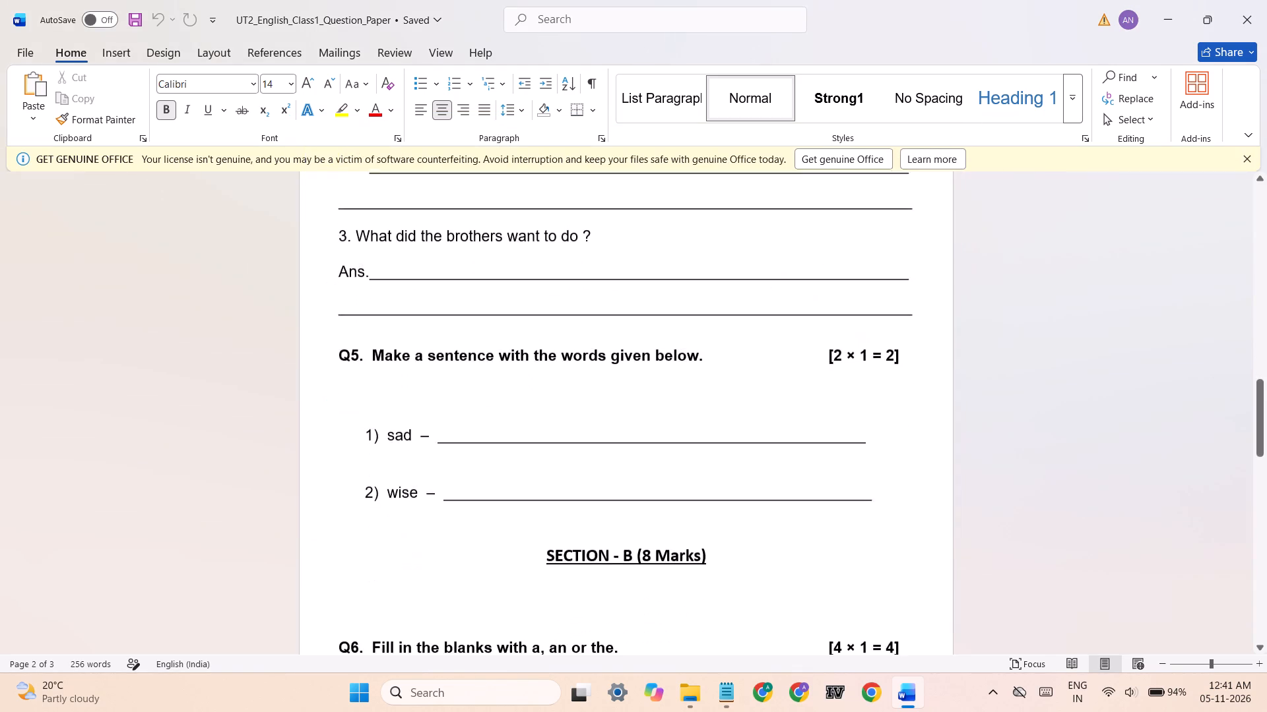
pyautogui.scroll(-6, 717, 380)
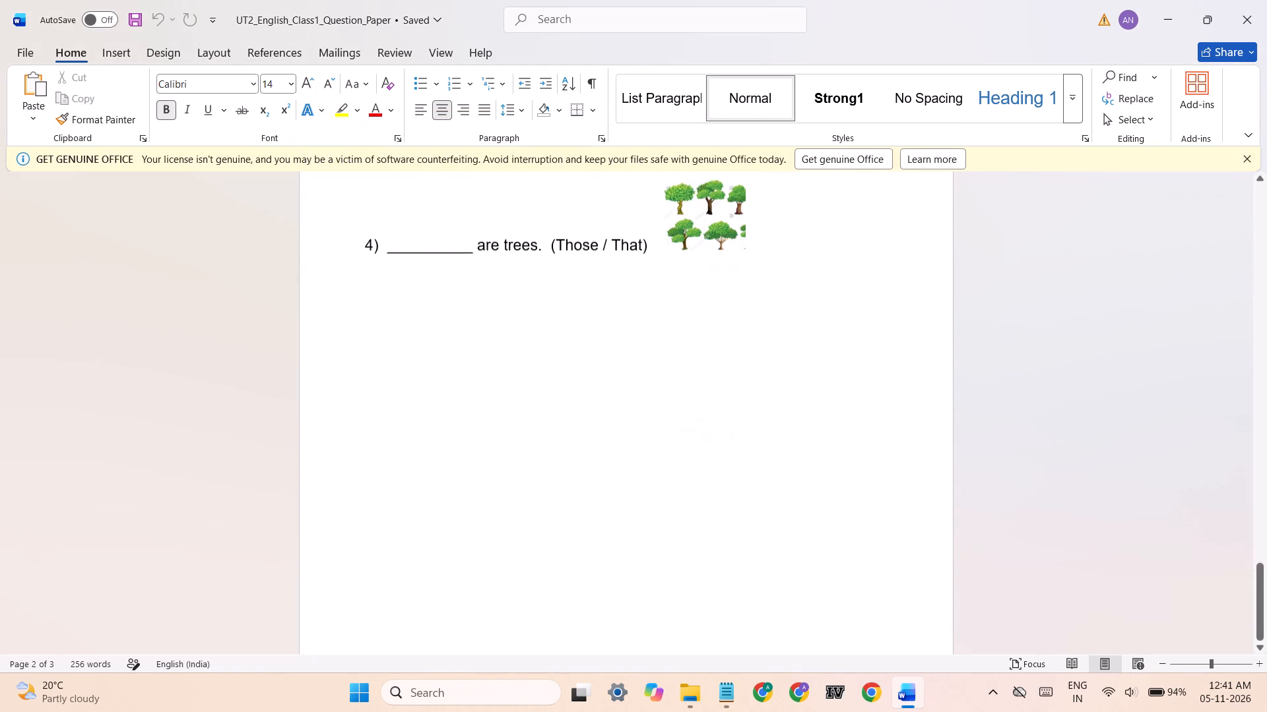
pyautogui.scroll(-3, 717, 380)
# Review the English question paper again from the end back up to Section A.
pyautogui.scroll(8, 717, 380)
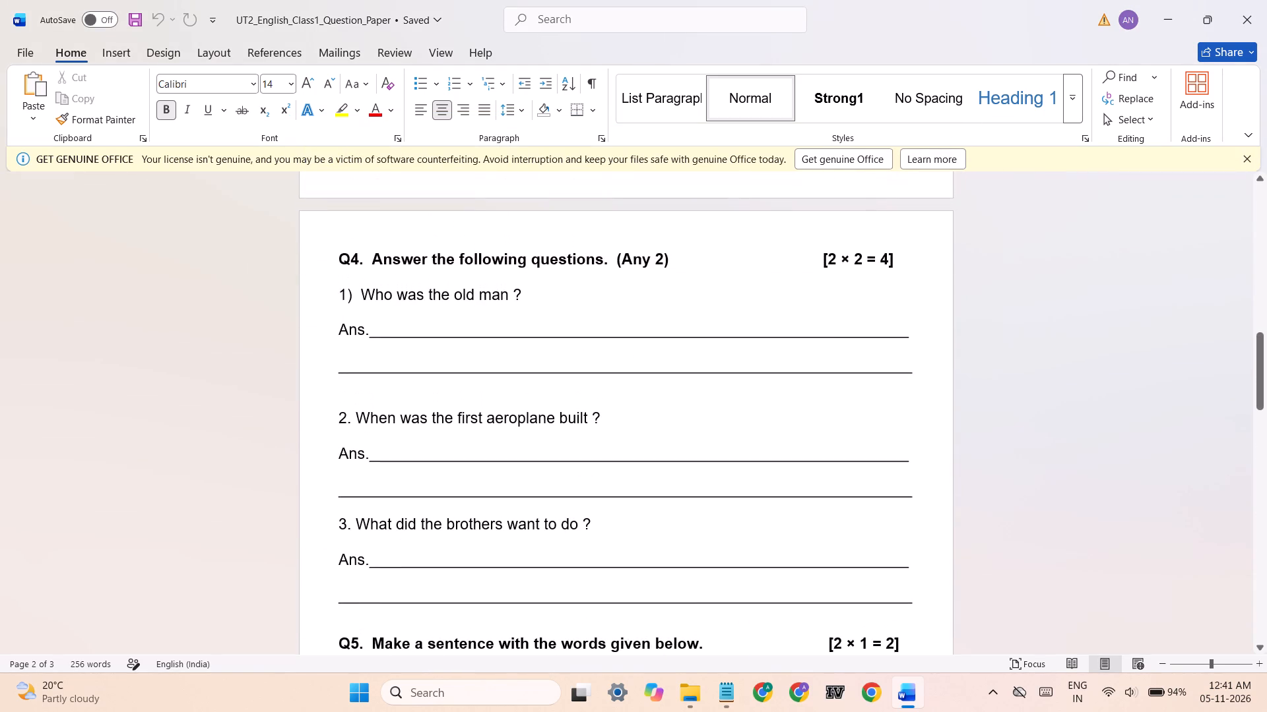
pyautogui.scroll(7, 717, 380)
pyautogui.scroll(-14, 717, 380)
pyautogui.scroll(6, 717, 380)
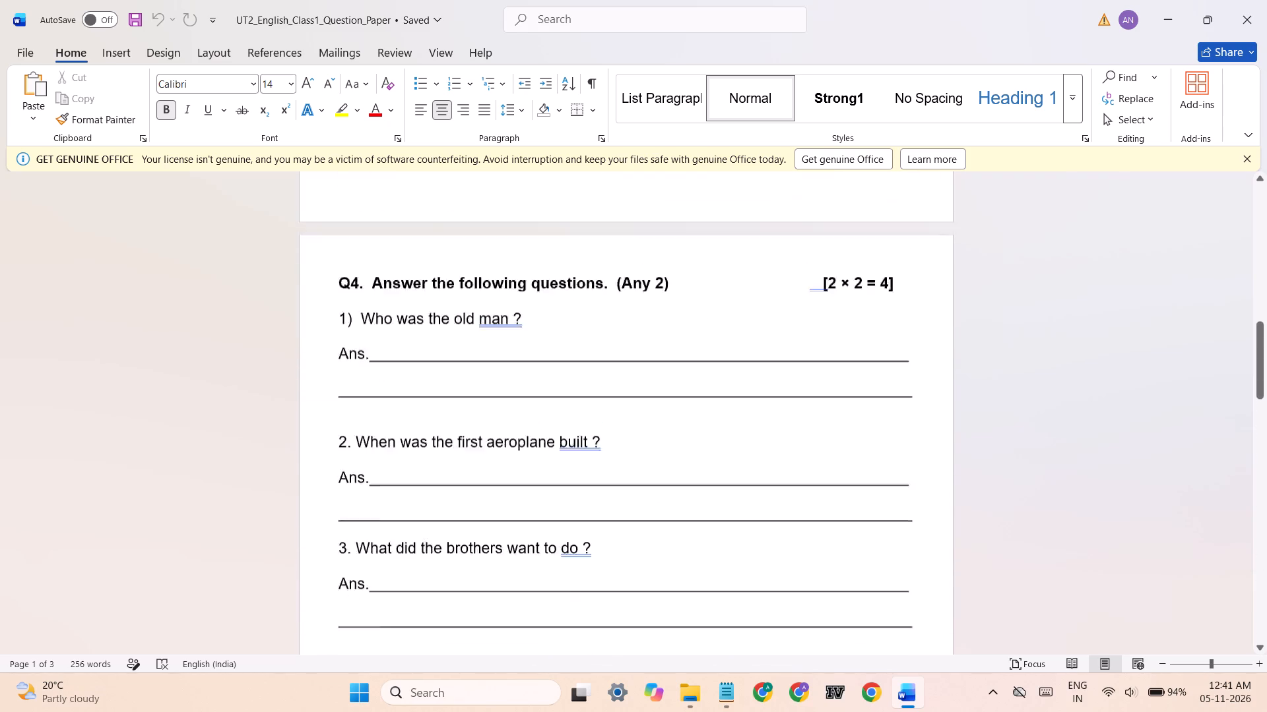
pyautogui.scroll(2, 717, 380)
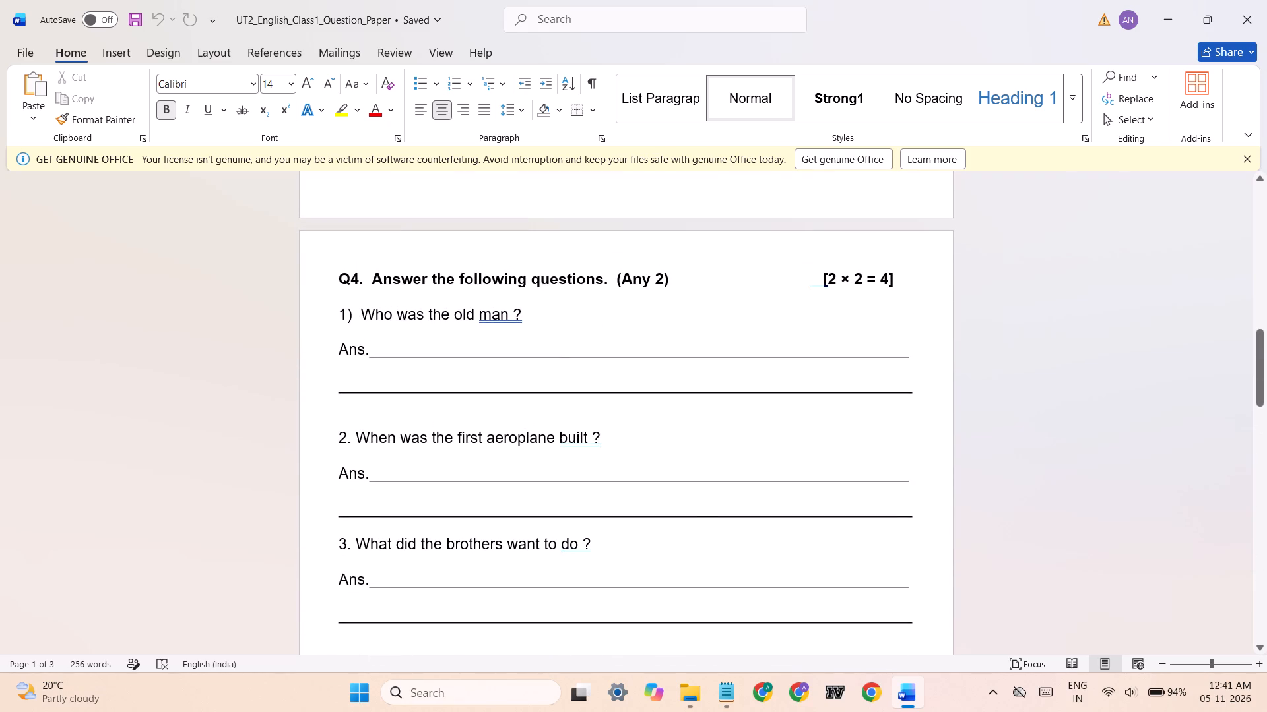
pyautogui.scroll(3, 717, 380)
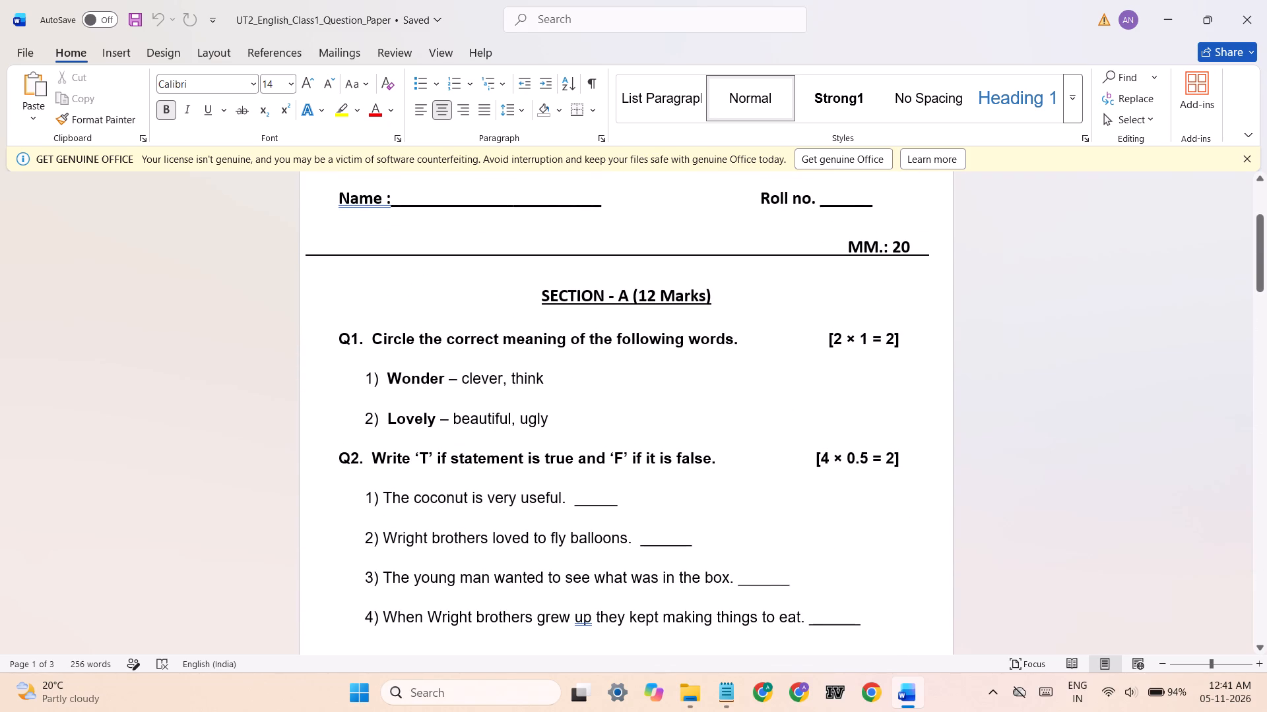
# Re-read the English question paper from Q1 through Q7 and close the document.
pyautogui.scroll(-1, 801, 386)
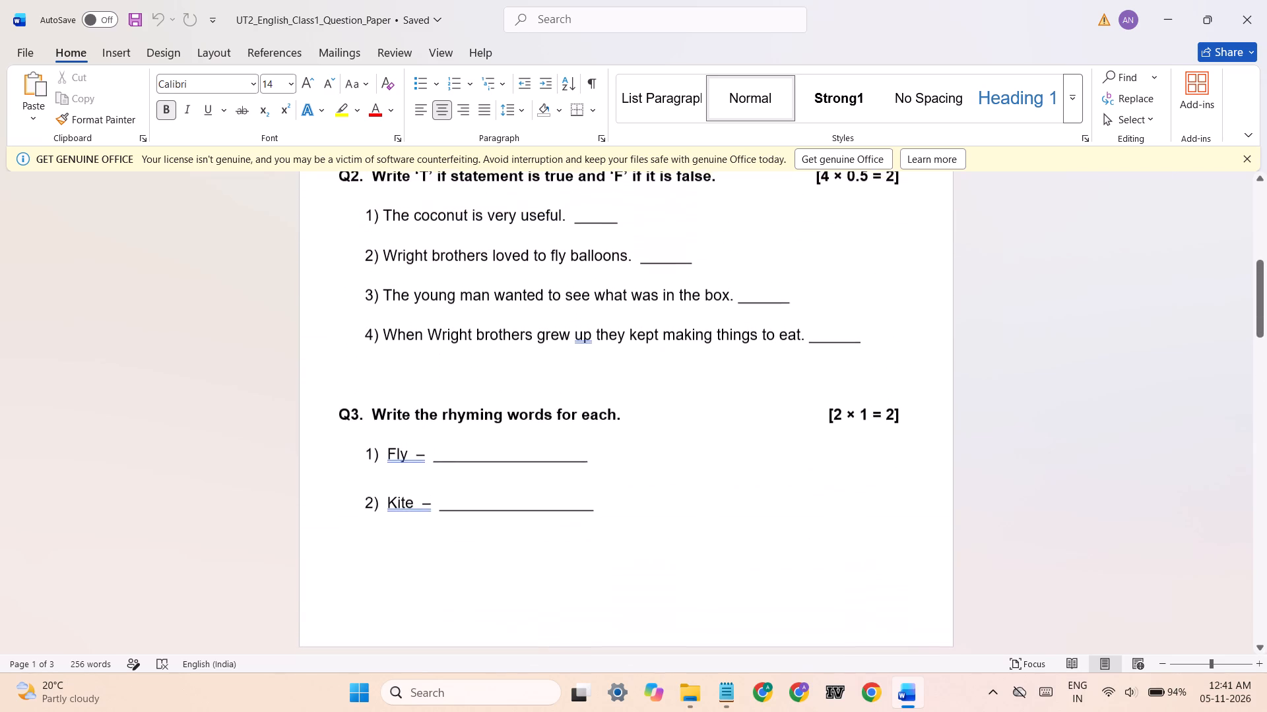
pyautogui.scroll(-1, 801, 386)
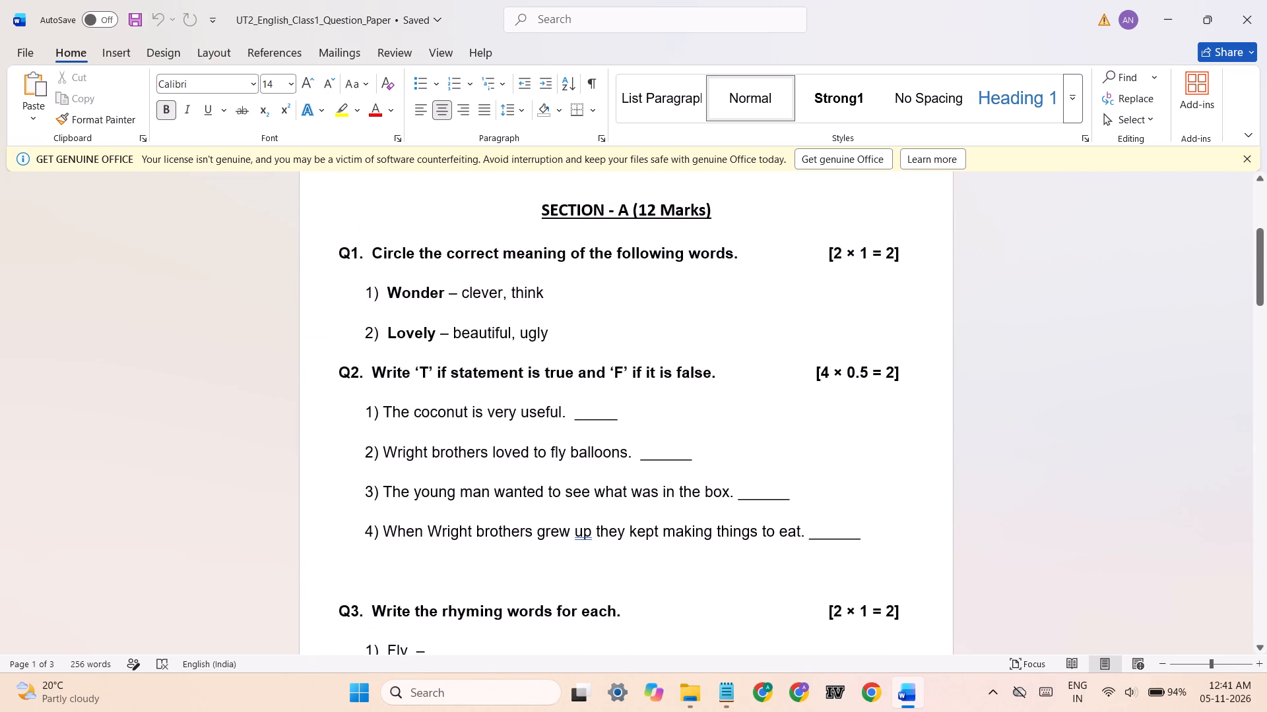
pyautogui.scroll(-2, 801, 386)
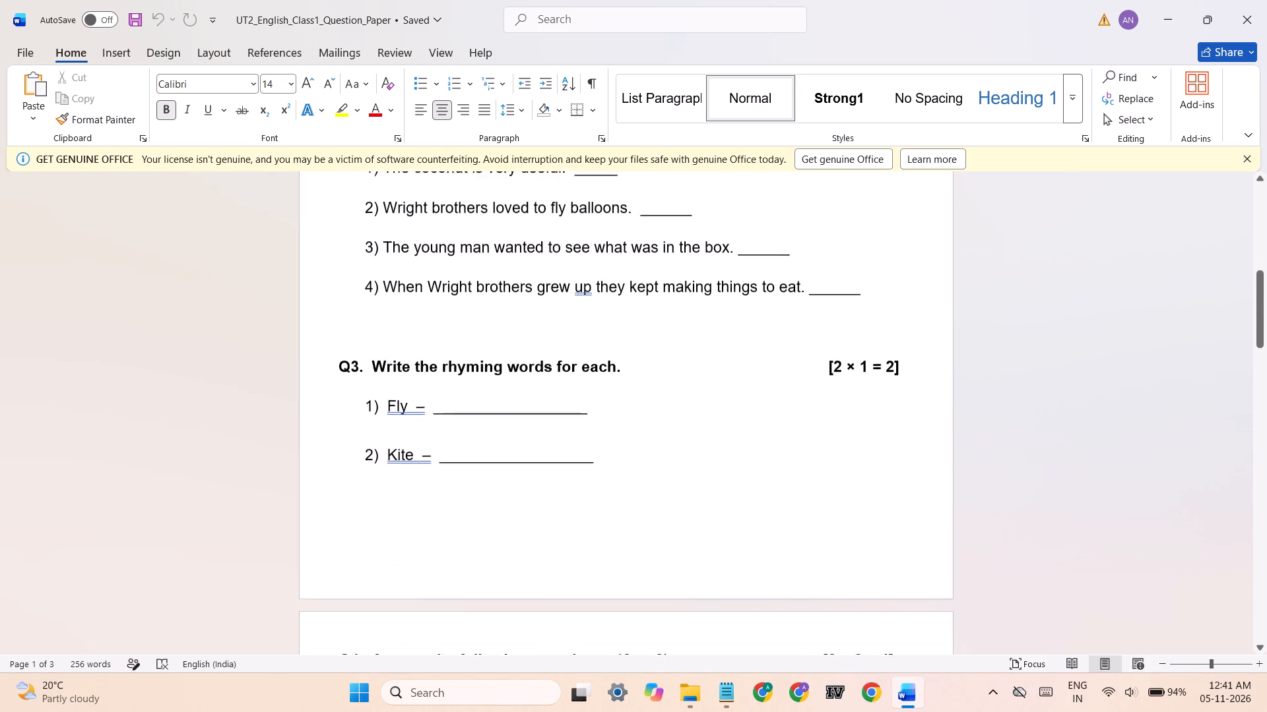
pyautogui.scroll(-3, 801, 386)
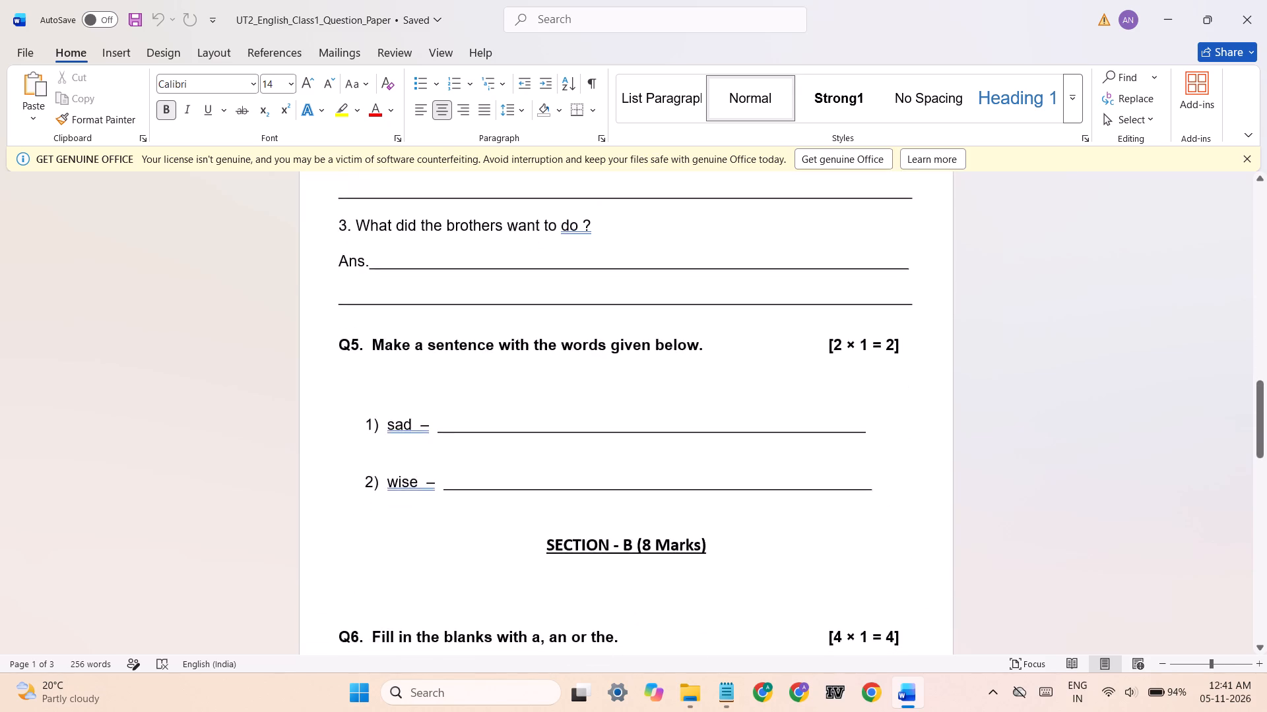
pyautogui.scroll(-3, 801, 386)
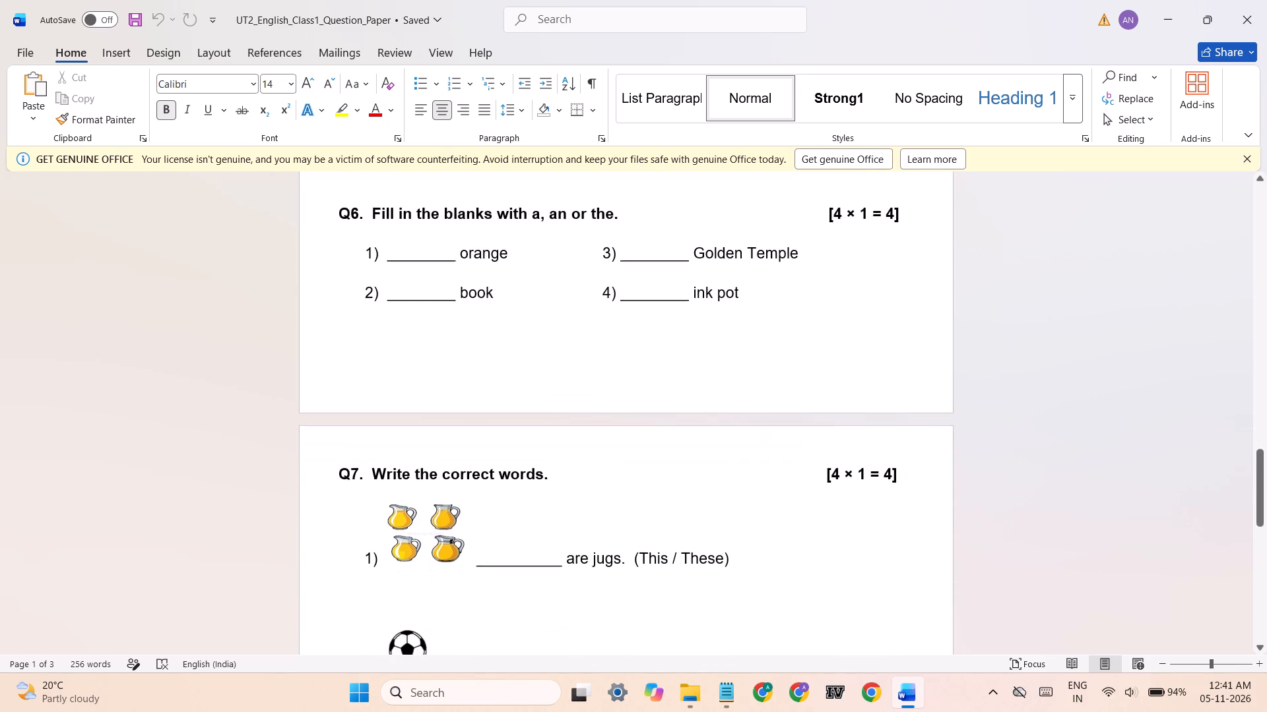
pyautogui.scroll(-4, 801, 386)
pyautogui.click(1266, 0)
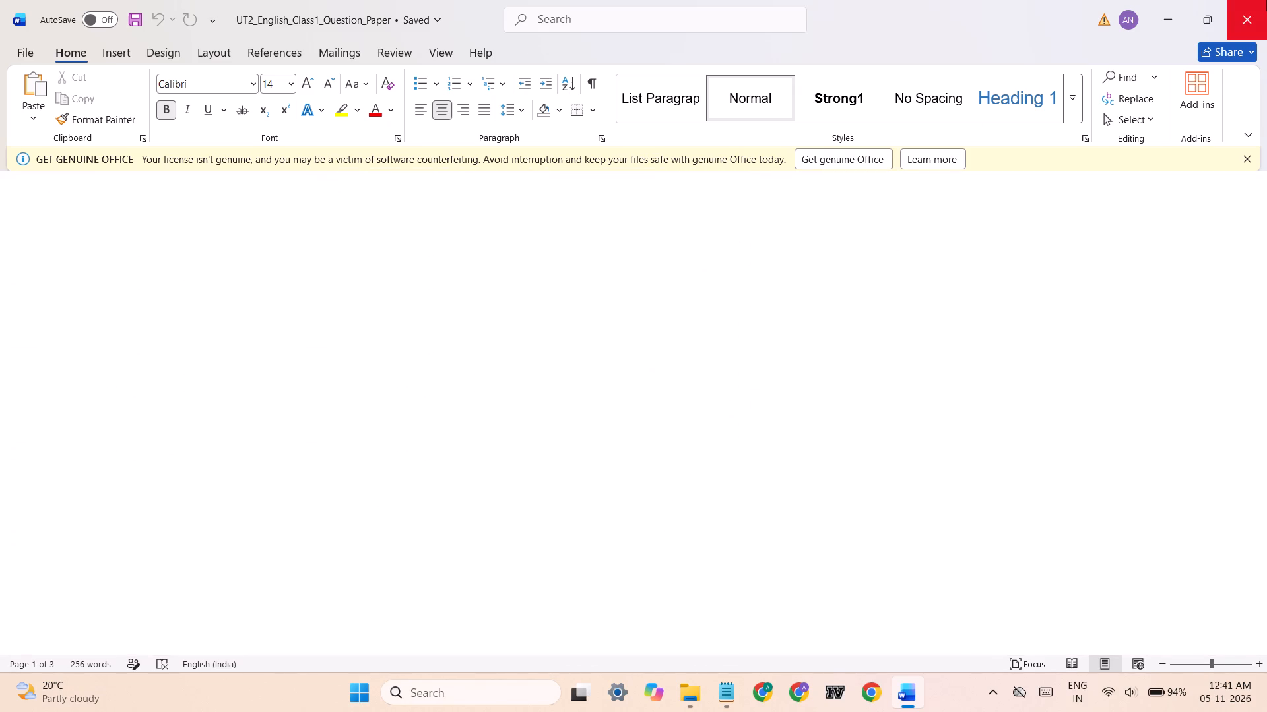
# Copy the Hindi, Maths, EVS and English UT2 Class 1 question papers in Downloads and close the folder window.
pyautogui.moveTo(535, 238); pyautogui.dragTo(350, 215)
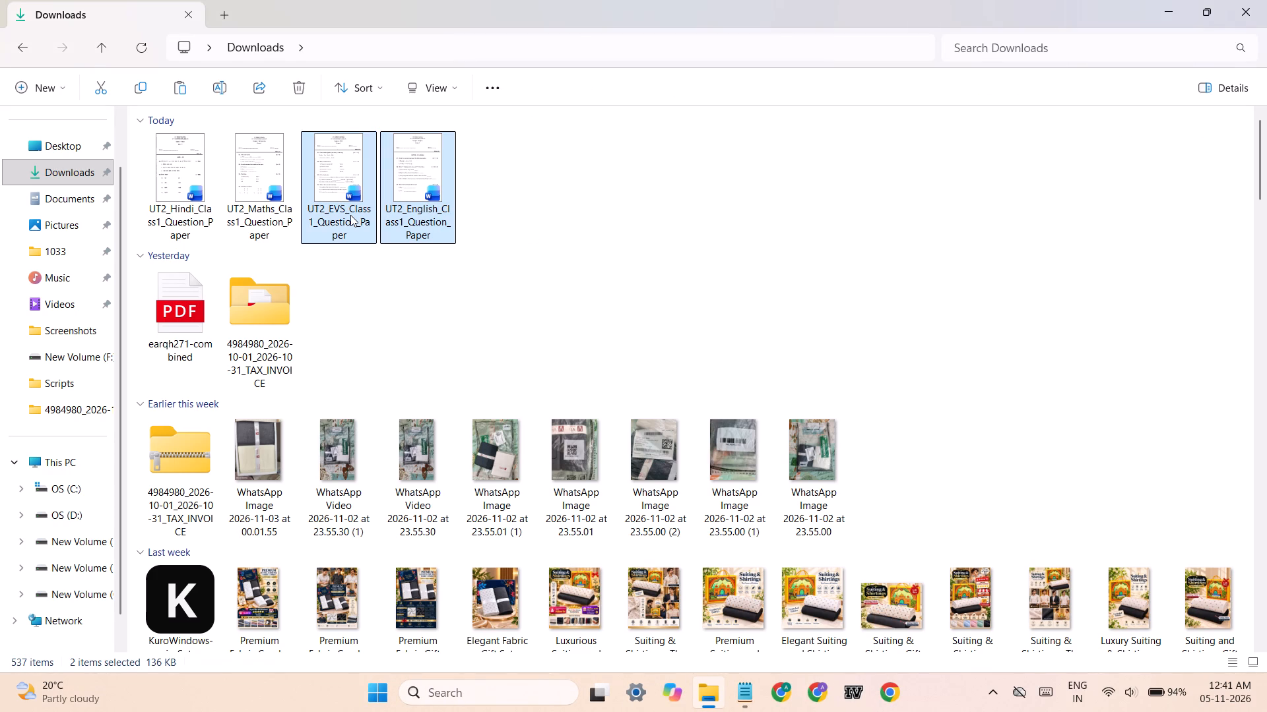
pyautogui.click(484, 187)
pyautogui.moveTo(484, 187); pyautogui.dragTo(226, 199)
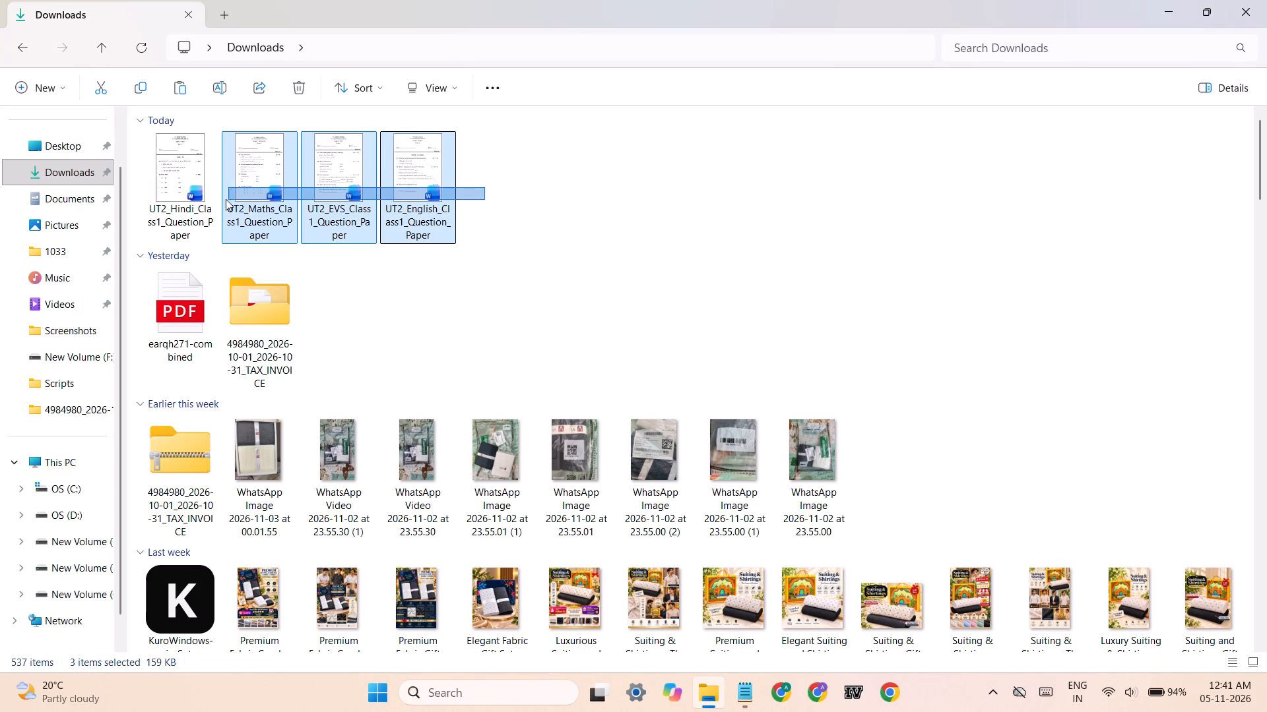
pyautogui.moveTo(226, 199); pyautogui.dragTo(173, 196)
pyautogui.hotkey('ctrl', 'c')
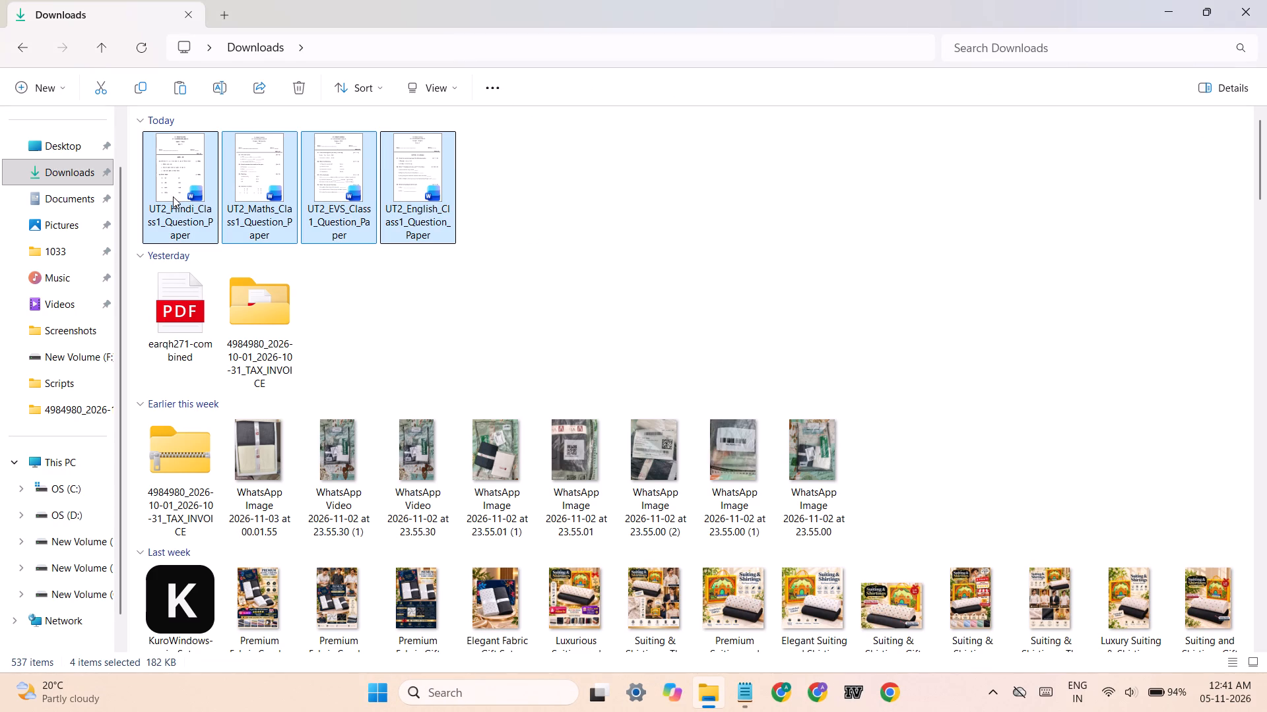
pyautogui.click(1254, 14)
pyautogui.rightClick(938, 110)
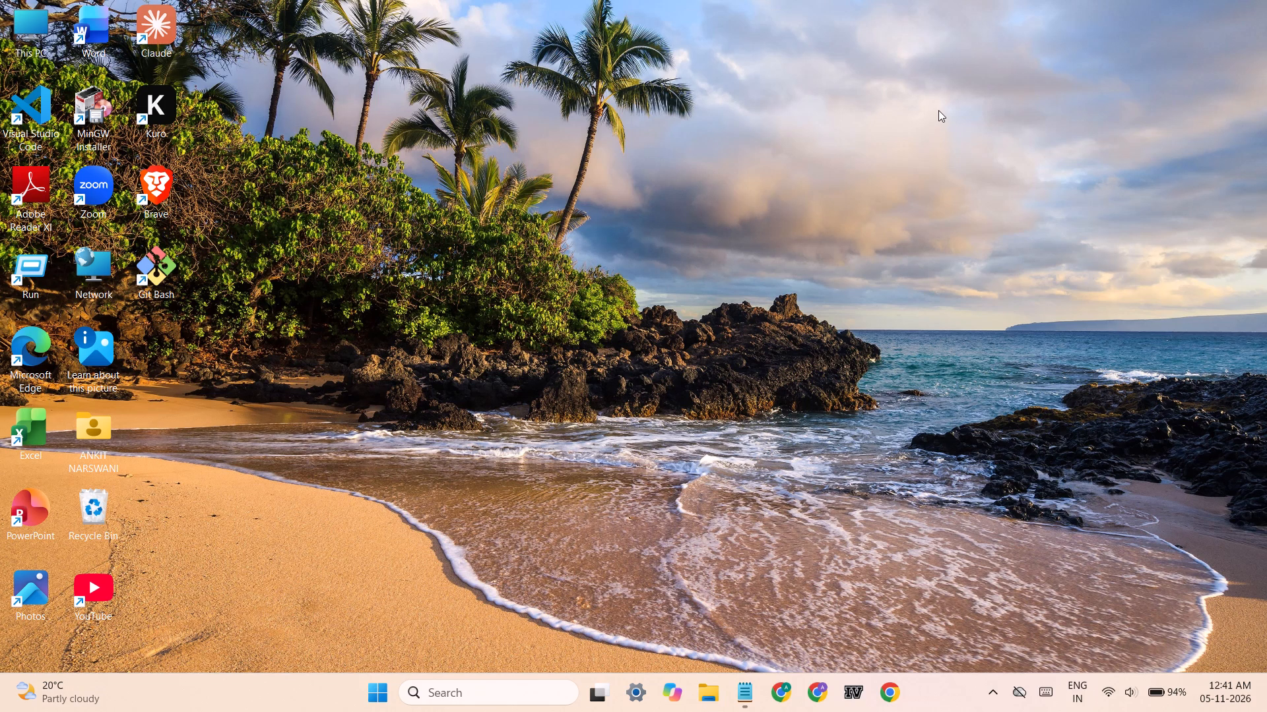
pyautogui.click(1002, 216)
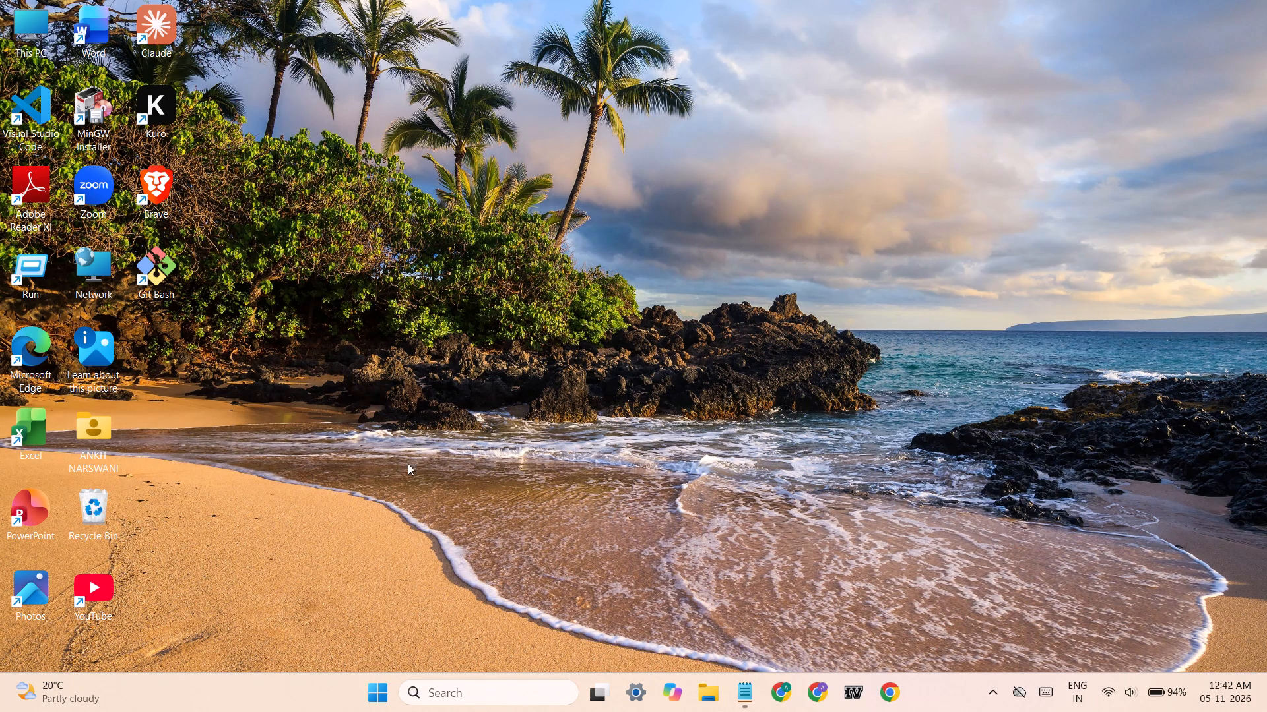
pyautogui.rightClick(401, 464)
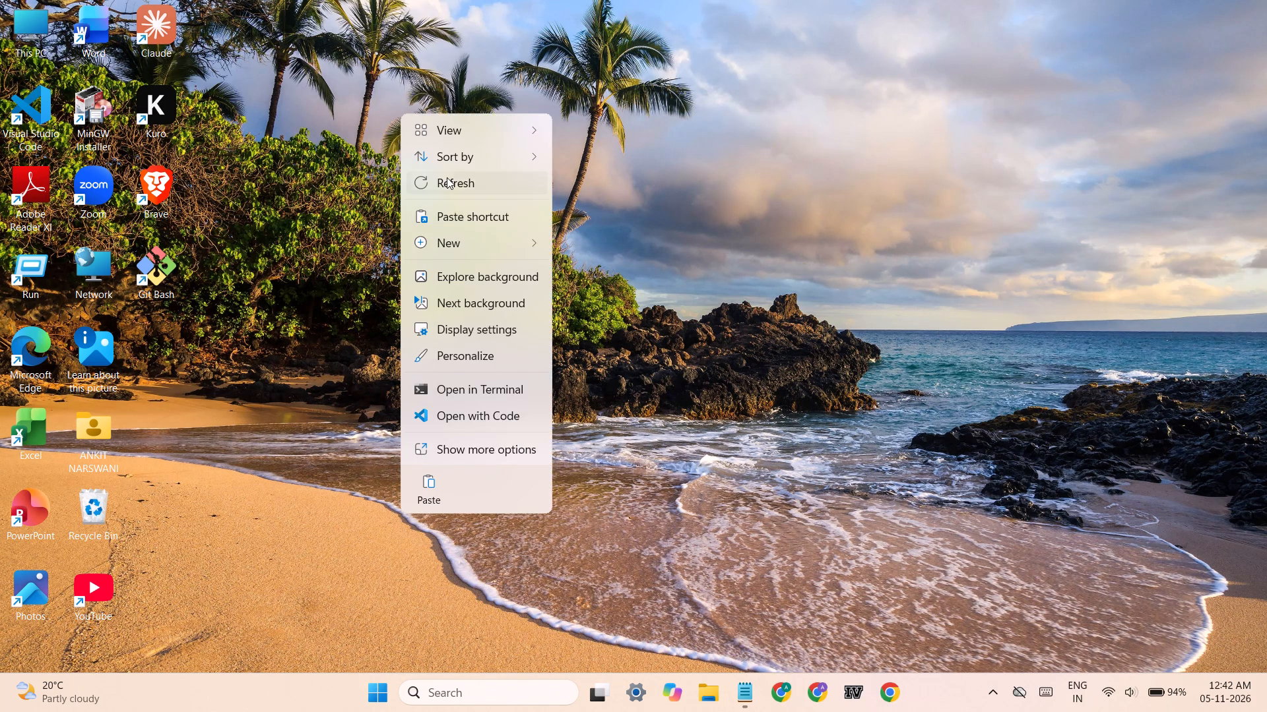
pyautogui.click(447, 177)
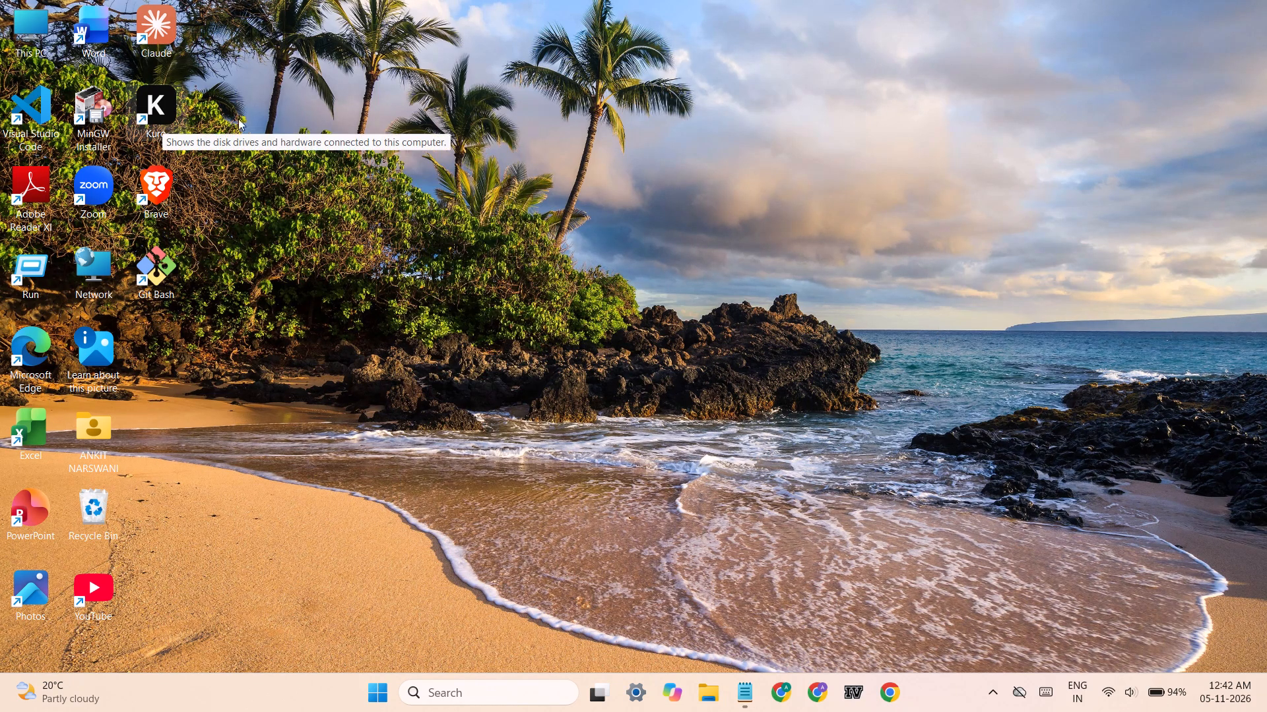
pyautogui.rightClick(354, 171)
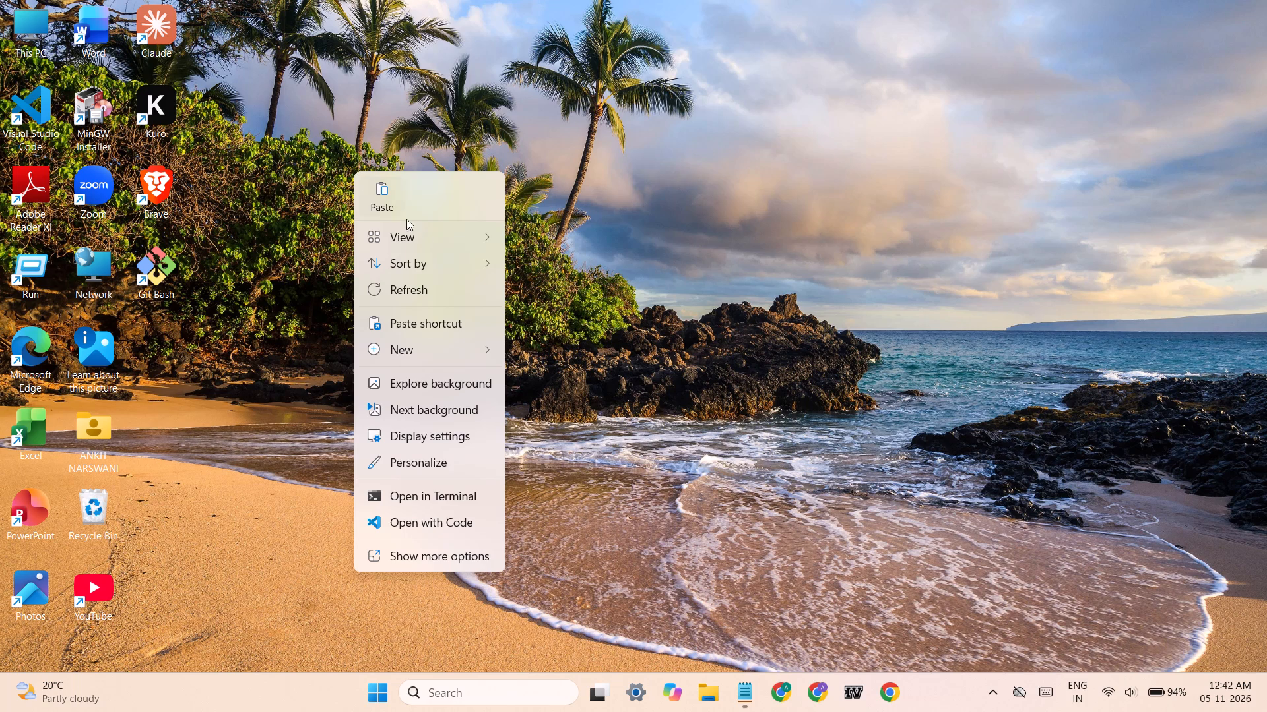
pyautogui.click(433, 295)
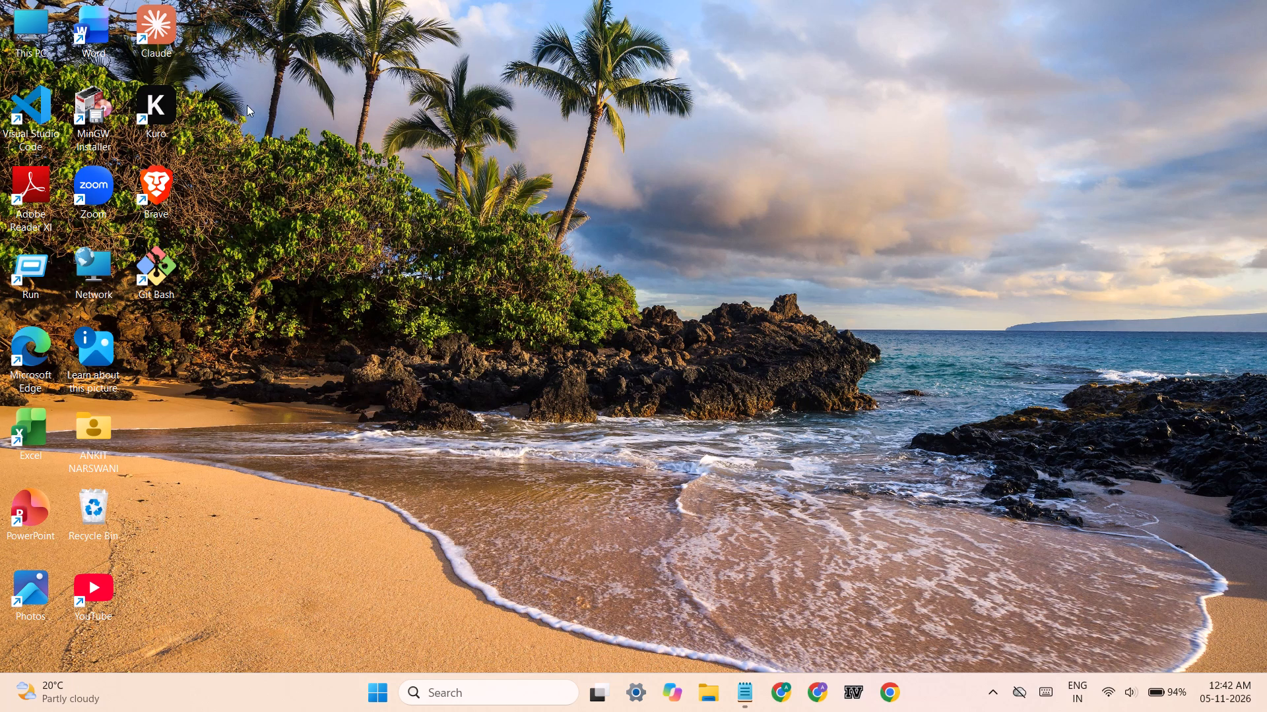
# Launch Kuro from the desktop.
pyautogui.doubleClick(170, 119)
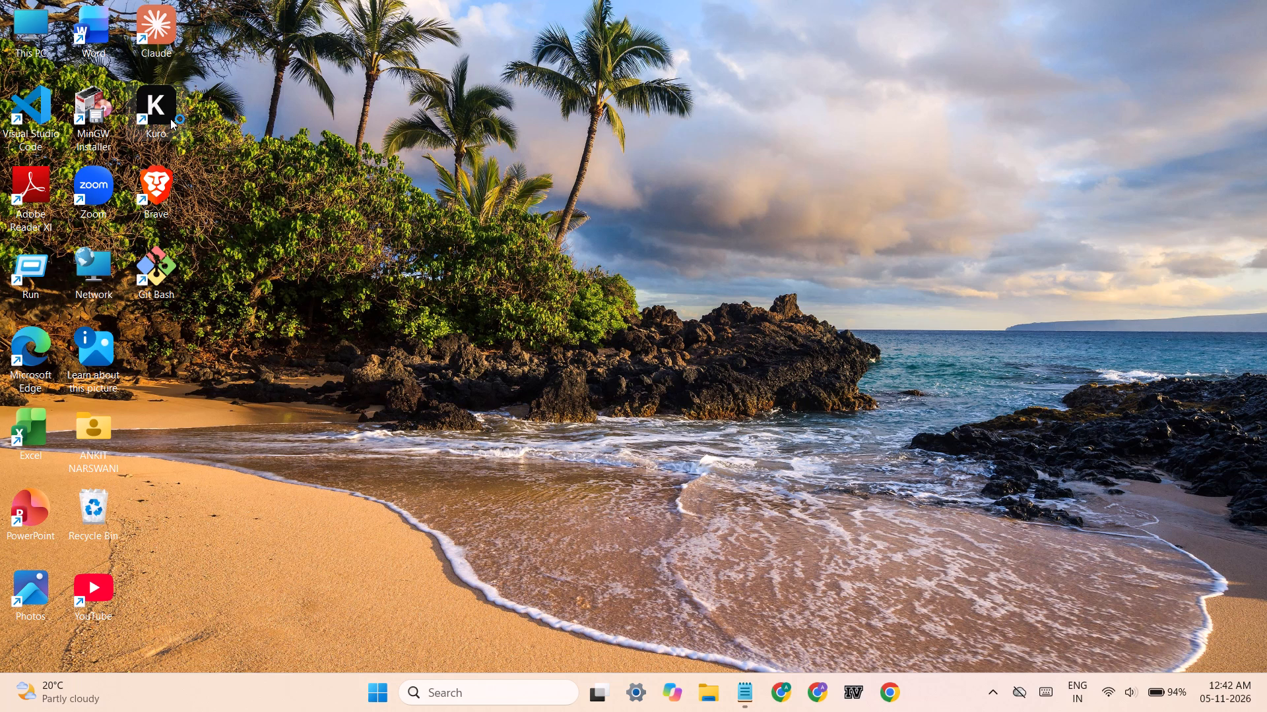